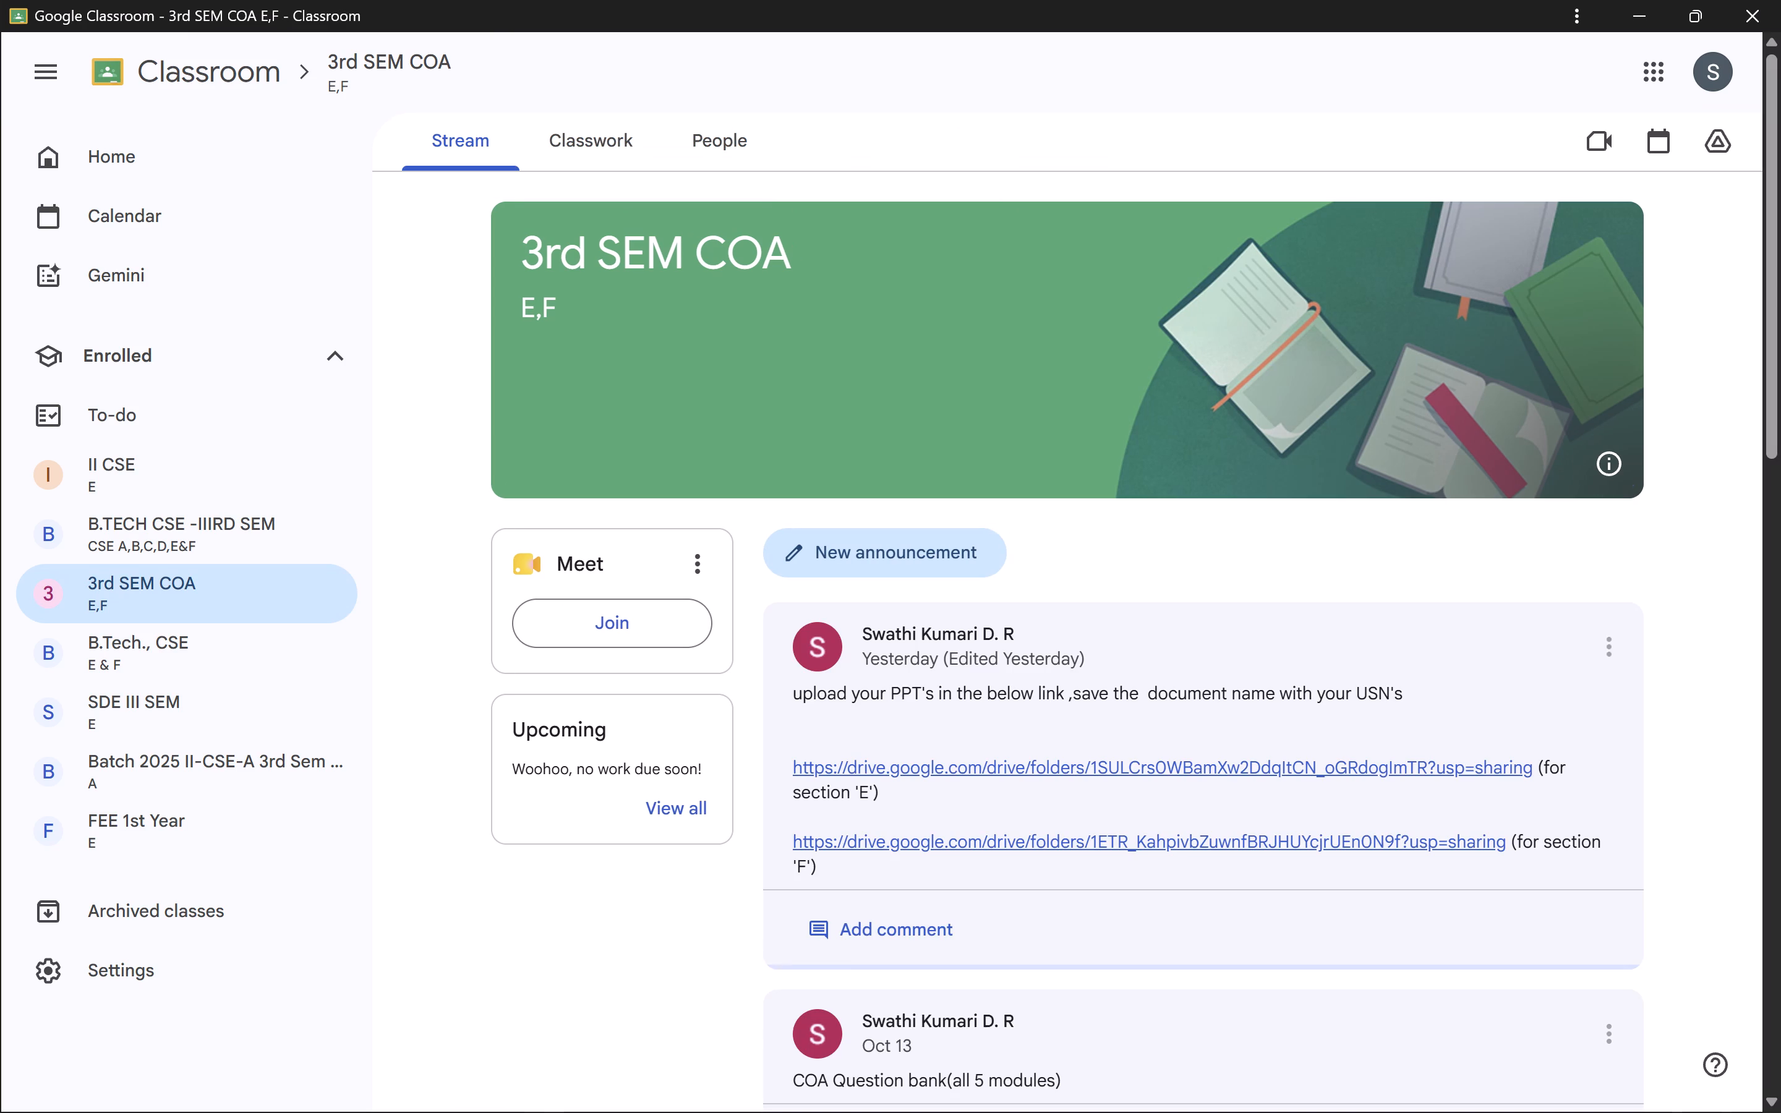
Open the section 'E' Drive folder linked in the PPT upload announcement and look through its uploaded files.
double_click(1096, 765)
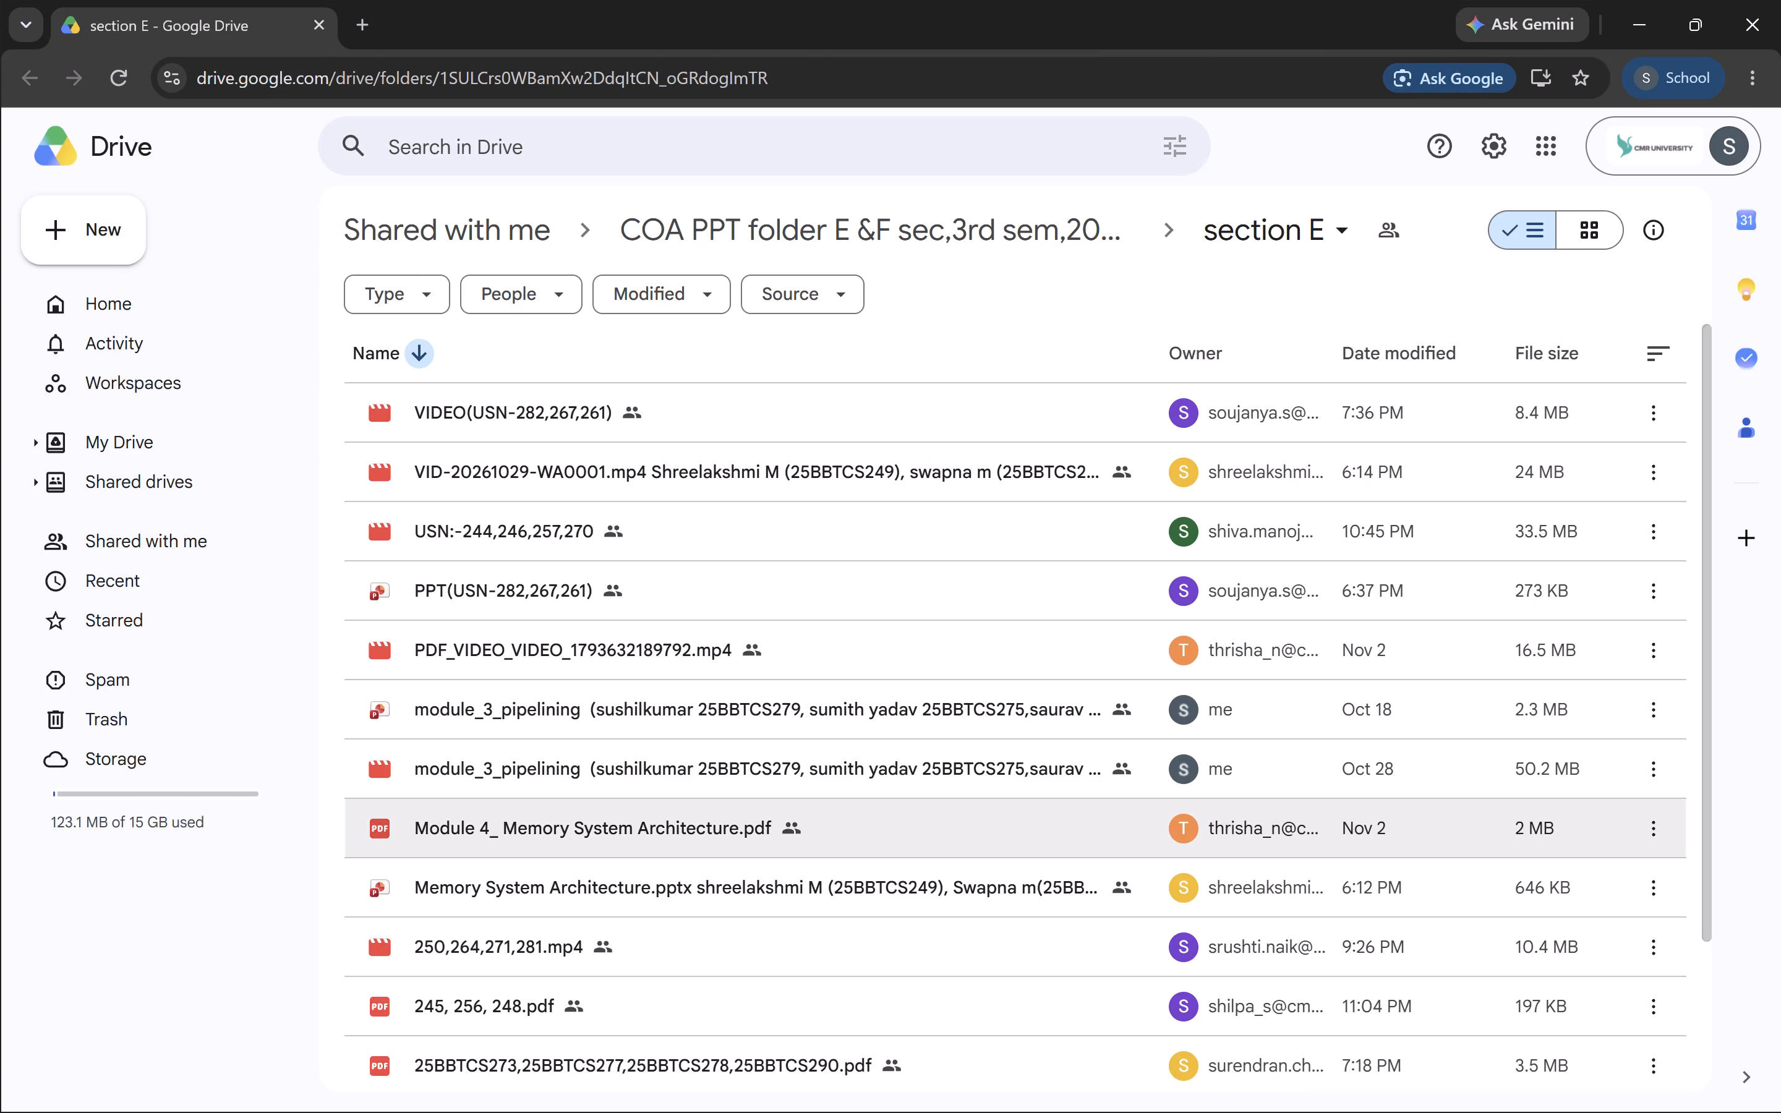
scroll(688, 850, "down", 2)
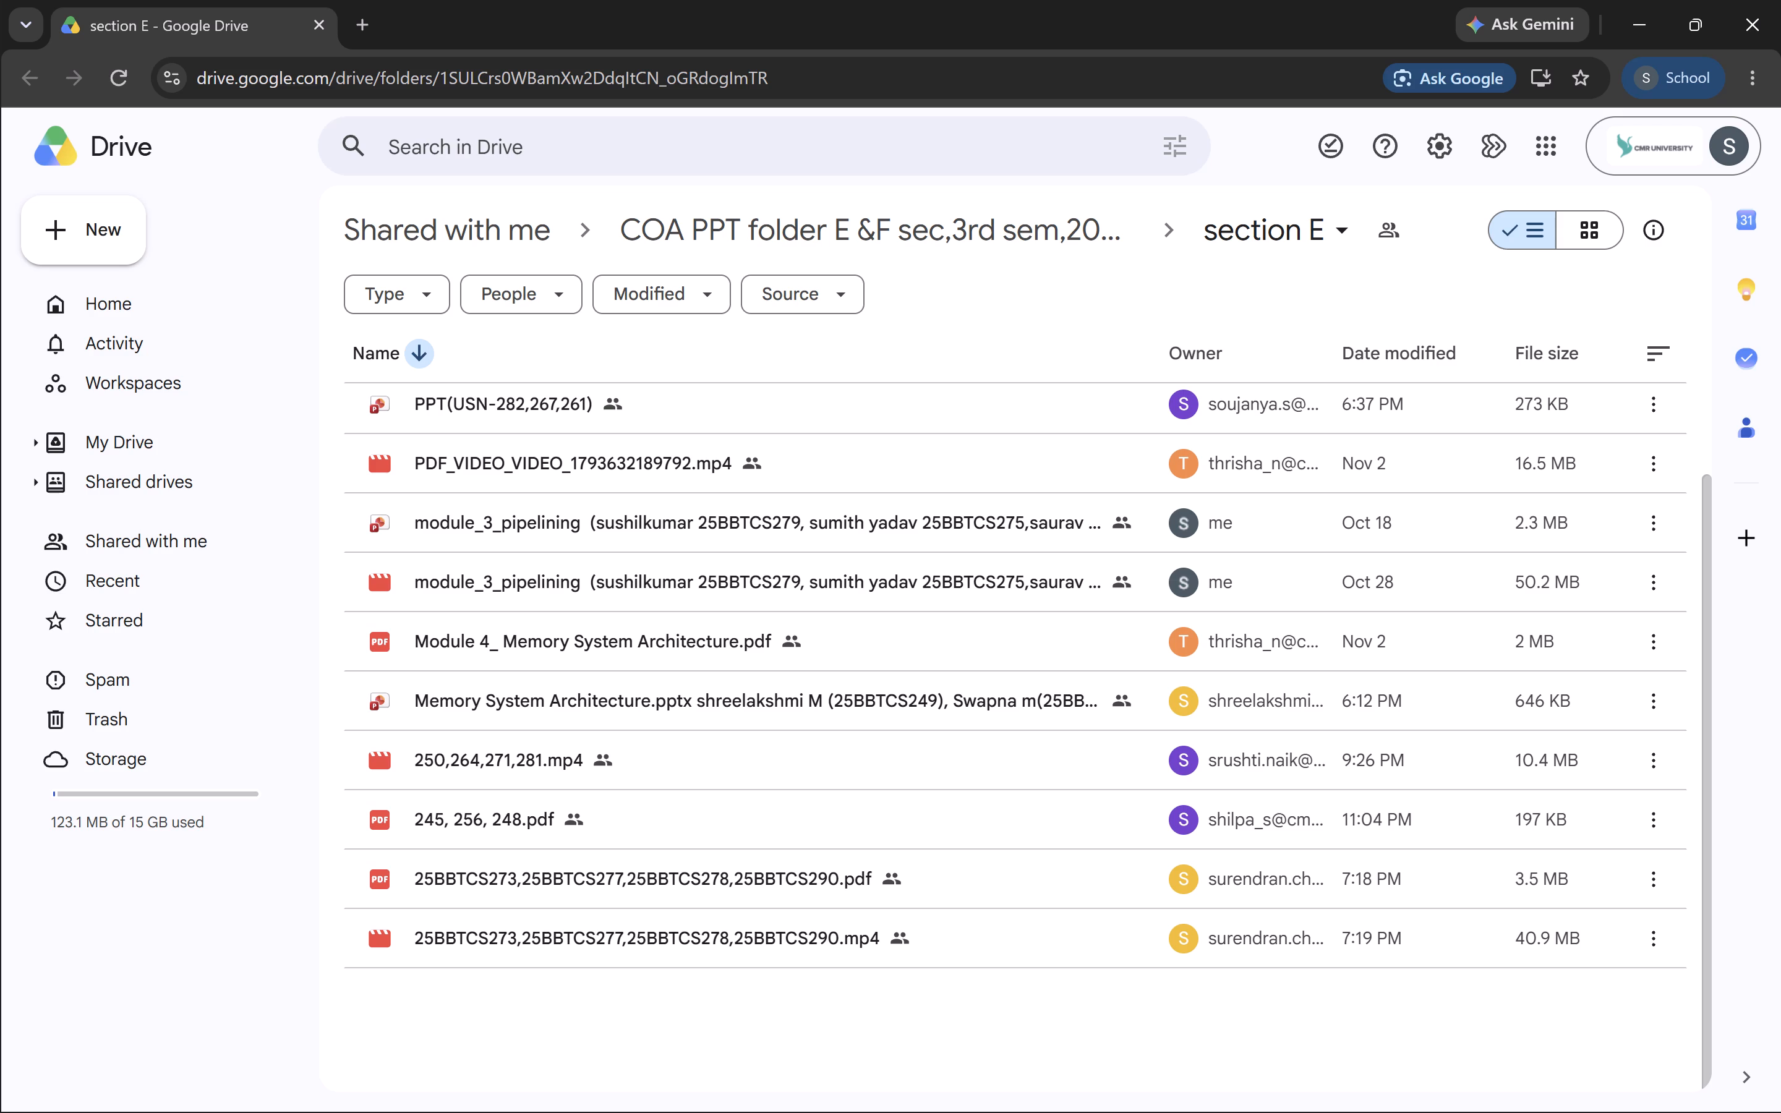
scroll(559, 987, "up", 4)
scroll(559, 973, "down", 5)
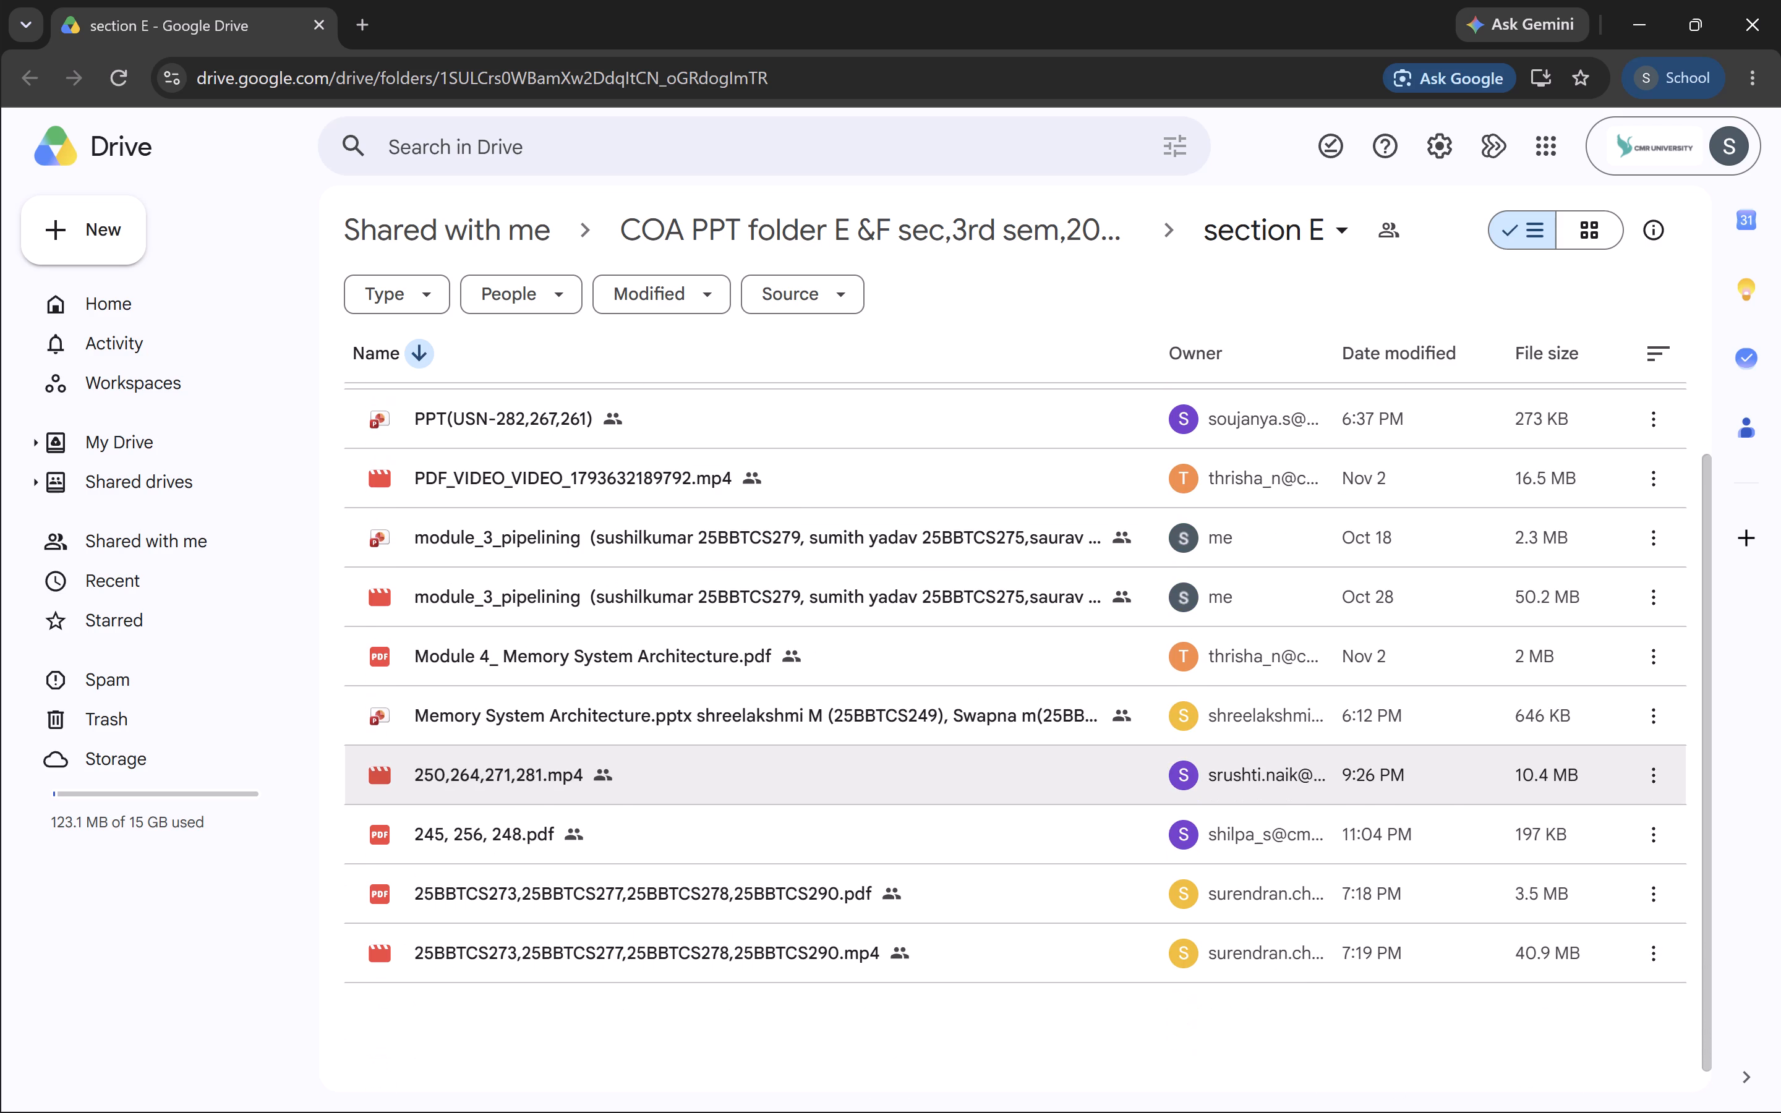
left_click(546, 1004)
scroll(546, 1004, "up", 5)
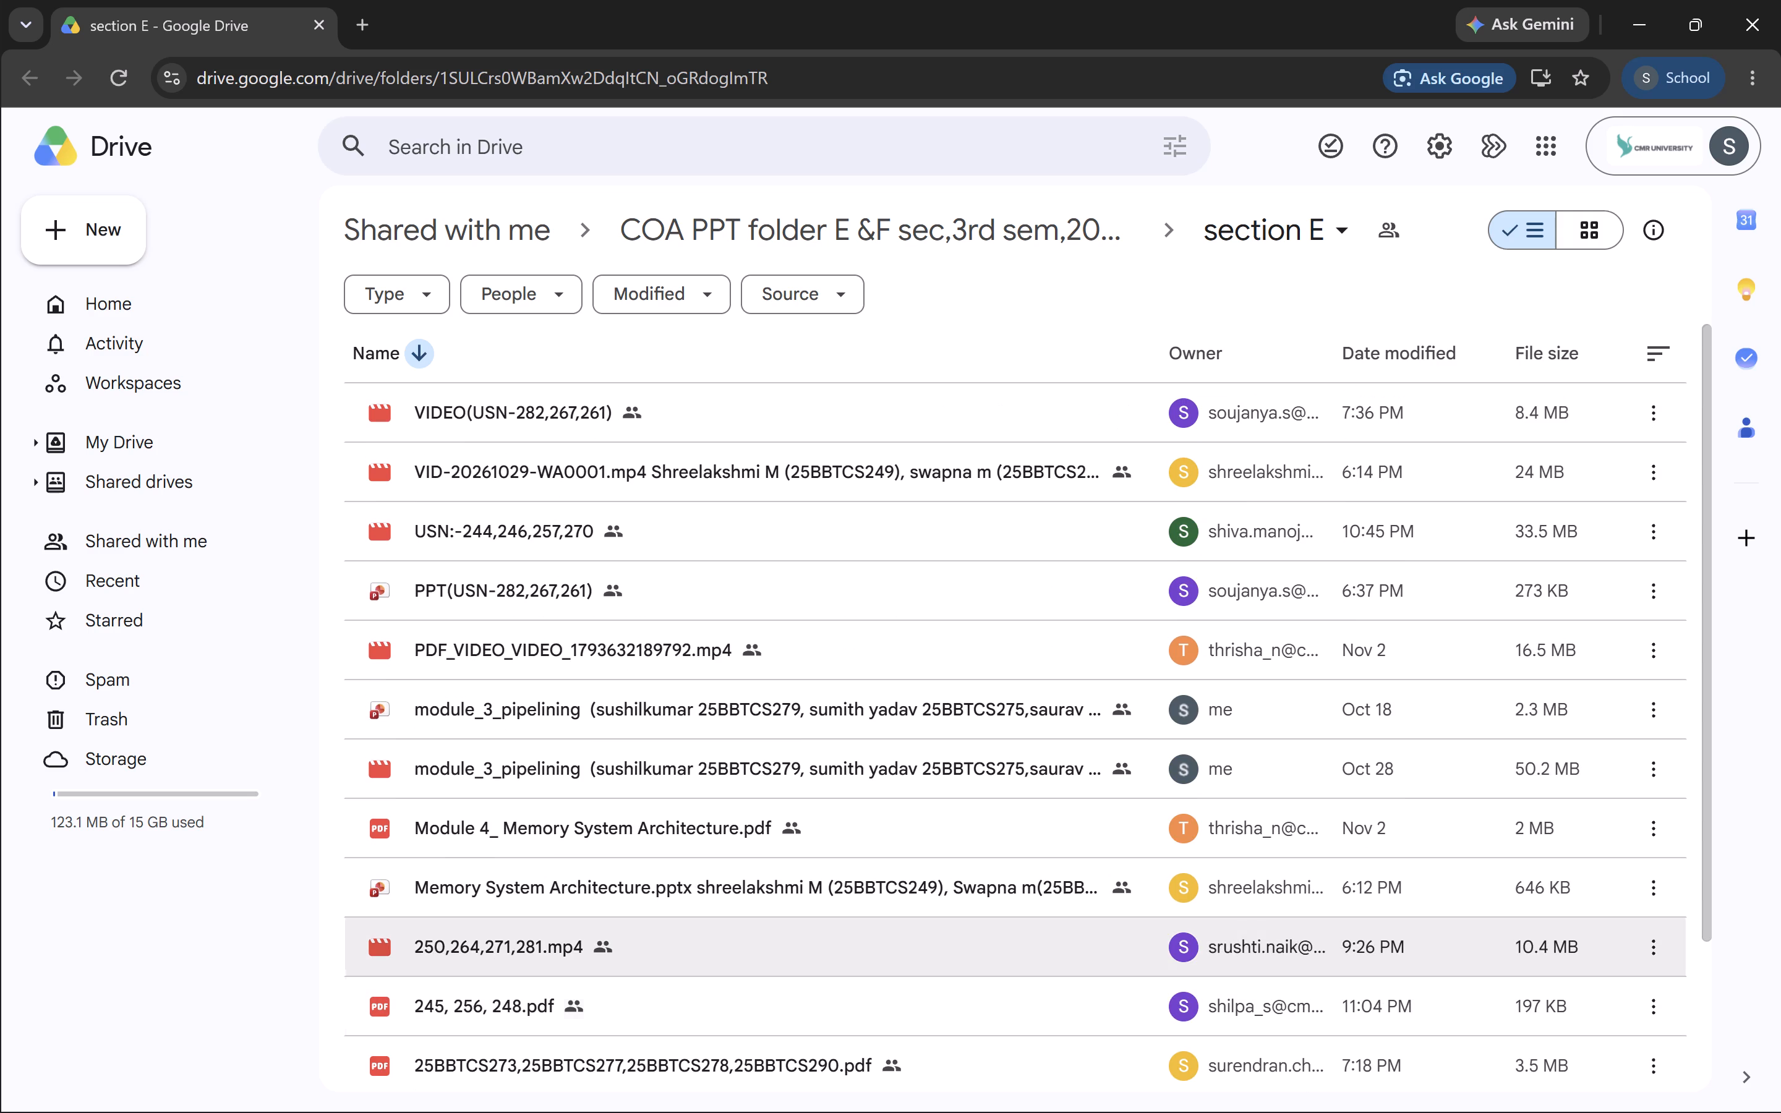
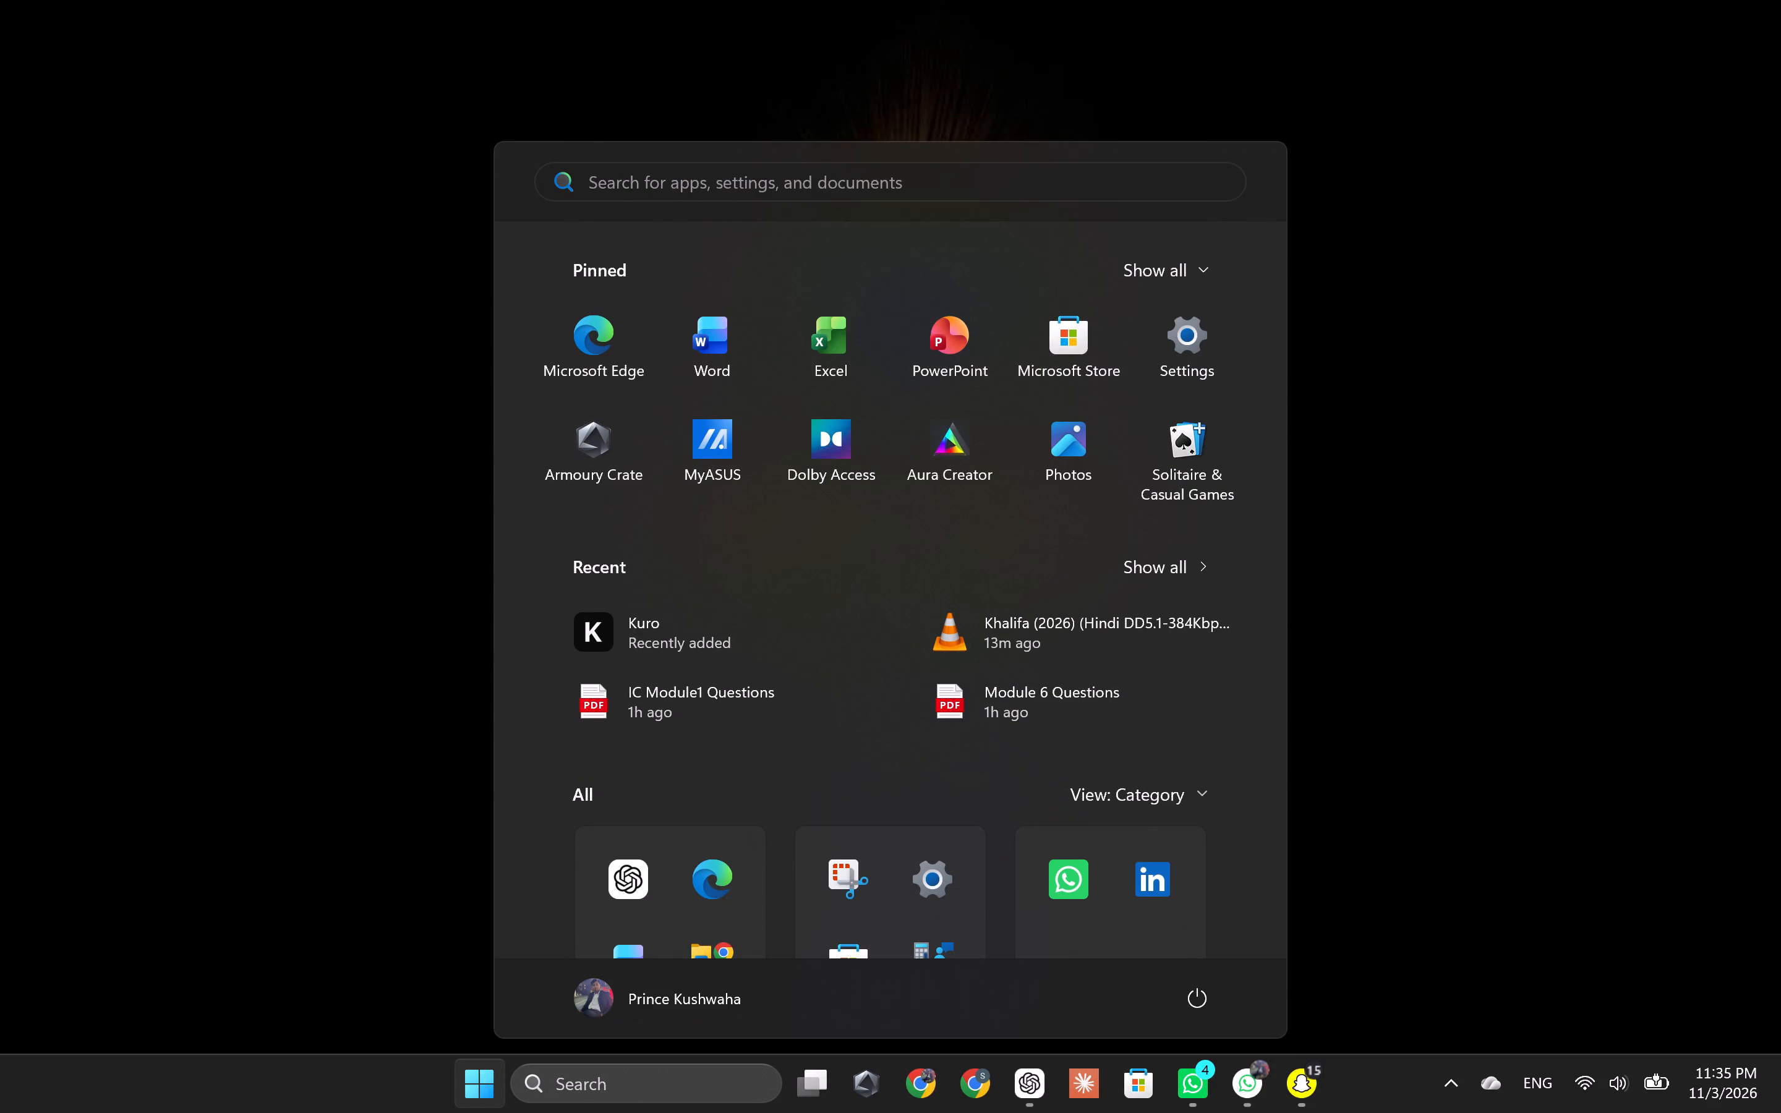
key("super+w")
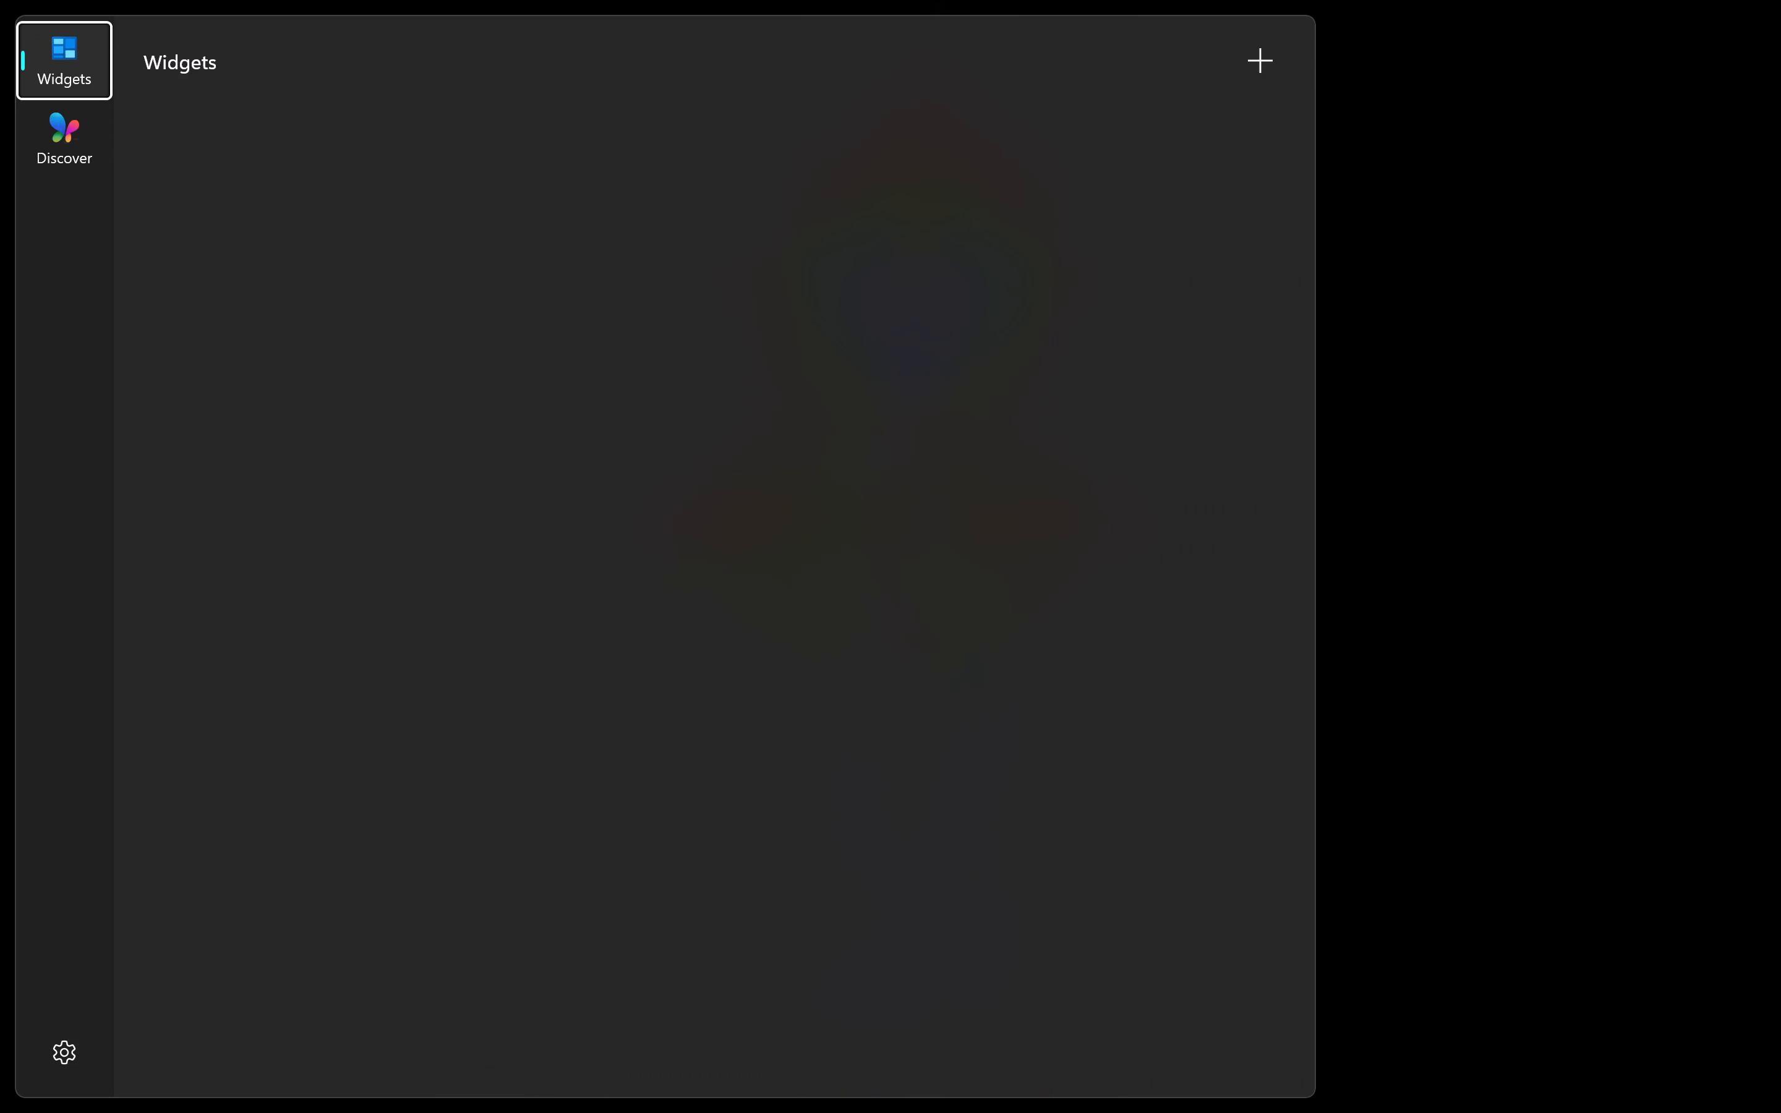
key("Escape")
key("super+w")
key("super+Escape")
Open the Smart_Automatic_Pet_Feeder_Report Word document from the Downloads folder in File Explorer.
key("super+e")
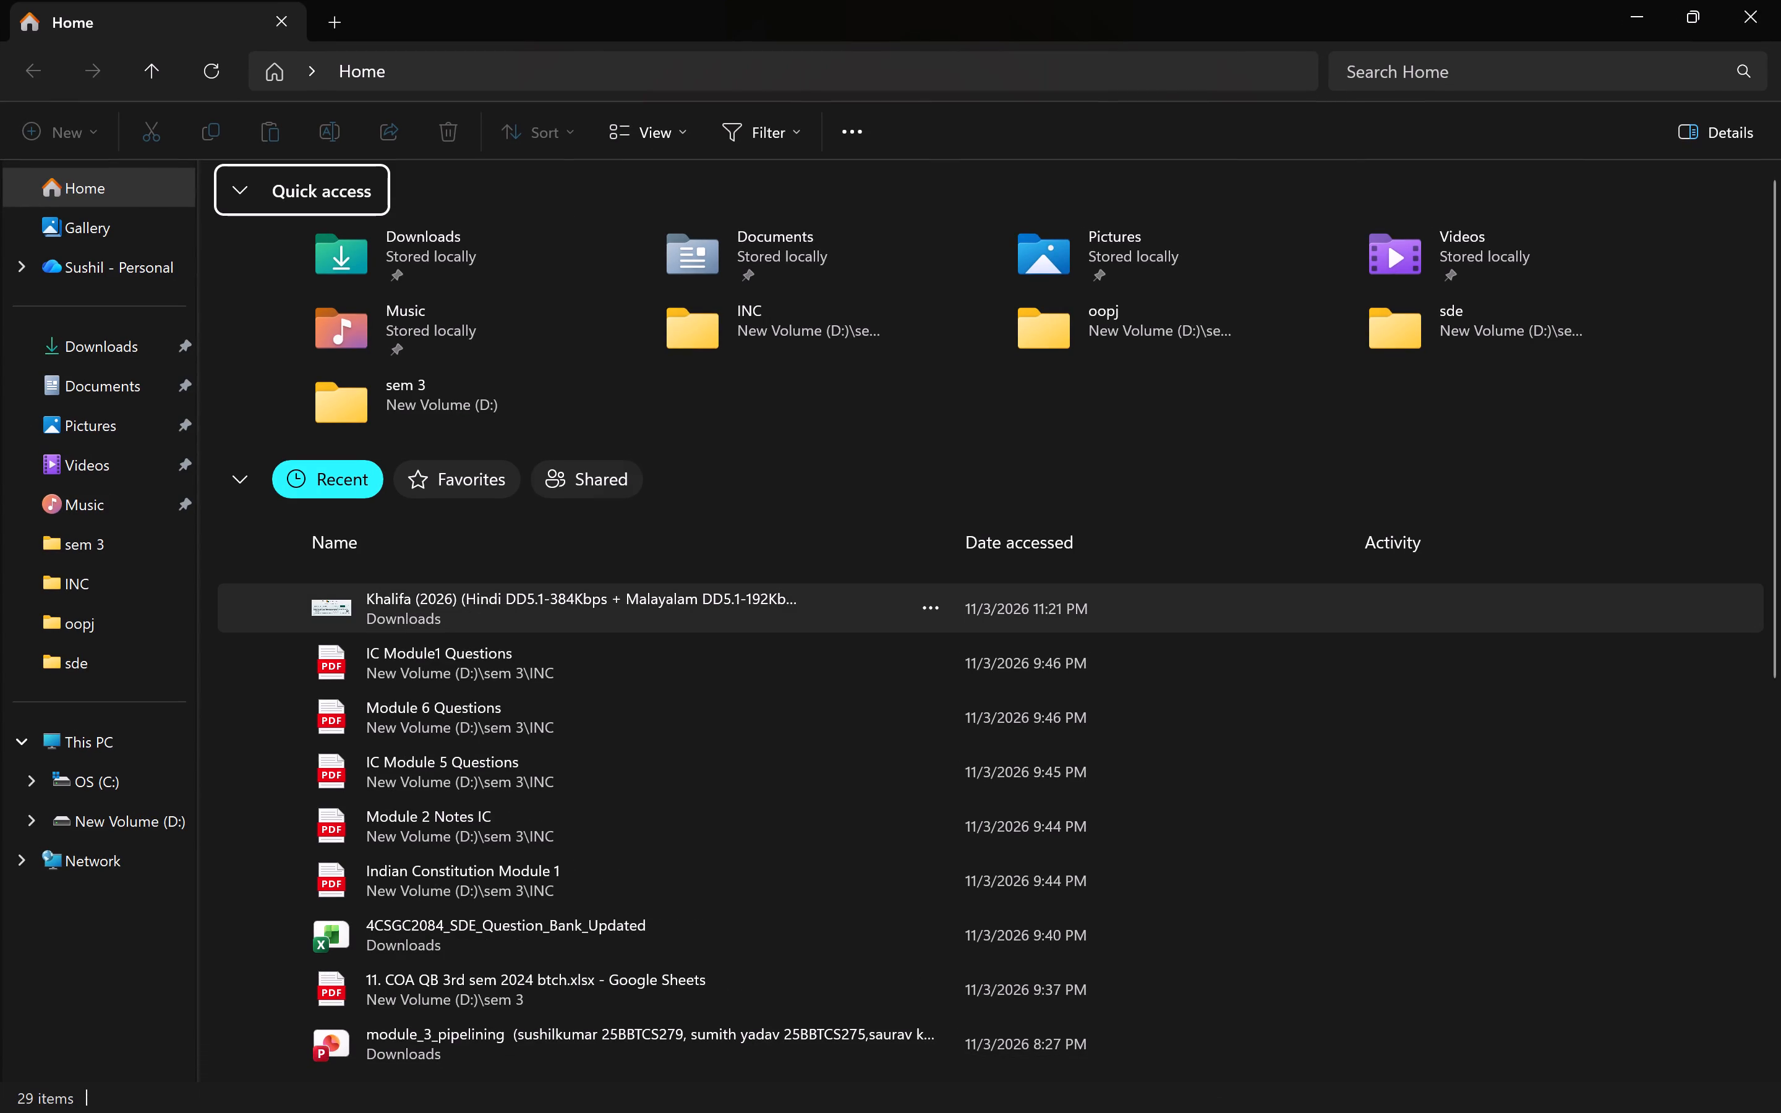
double_click(95, 353)
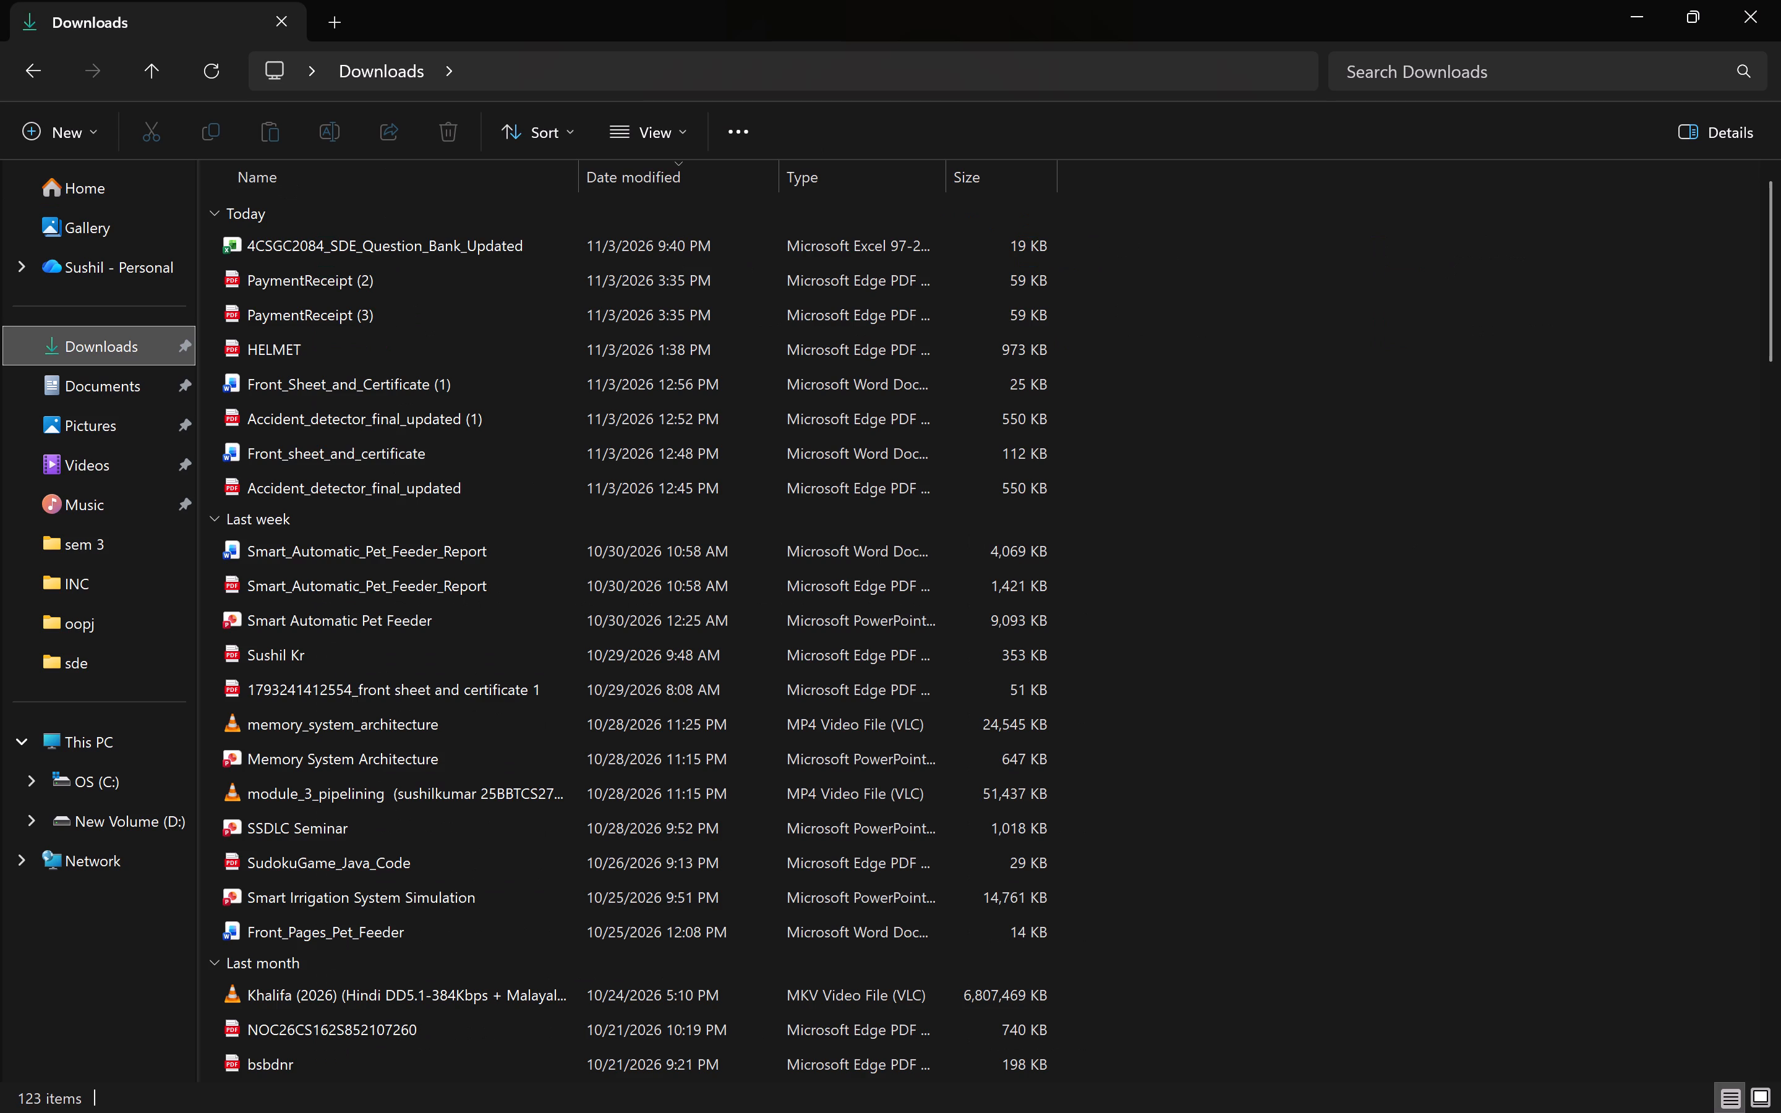
double_click(403, 551)
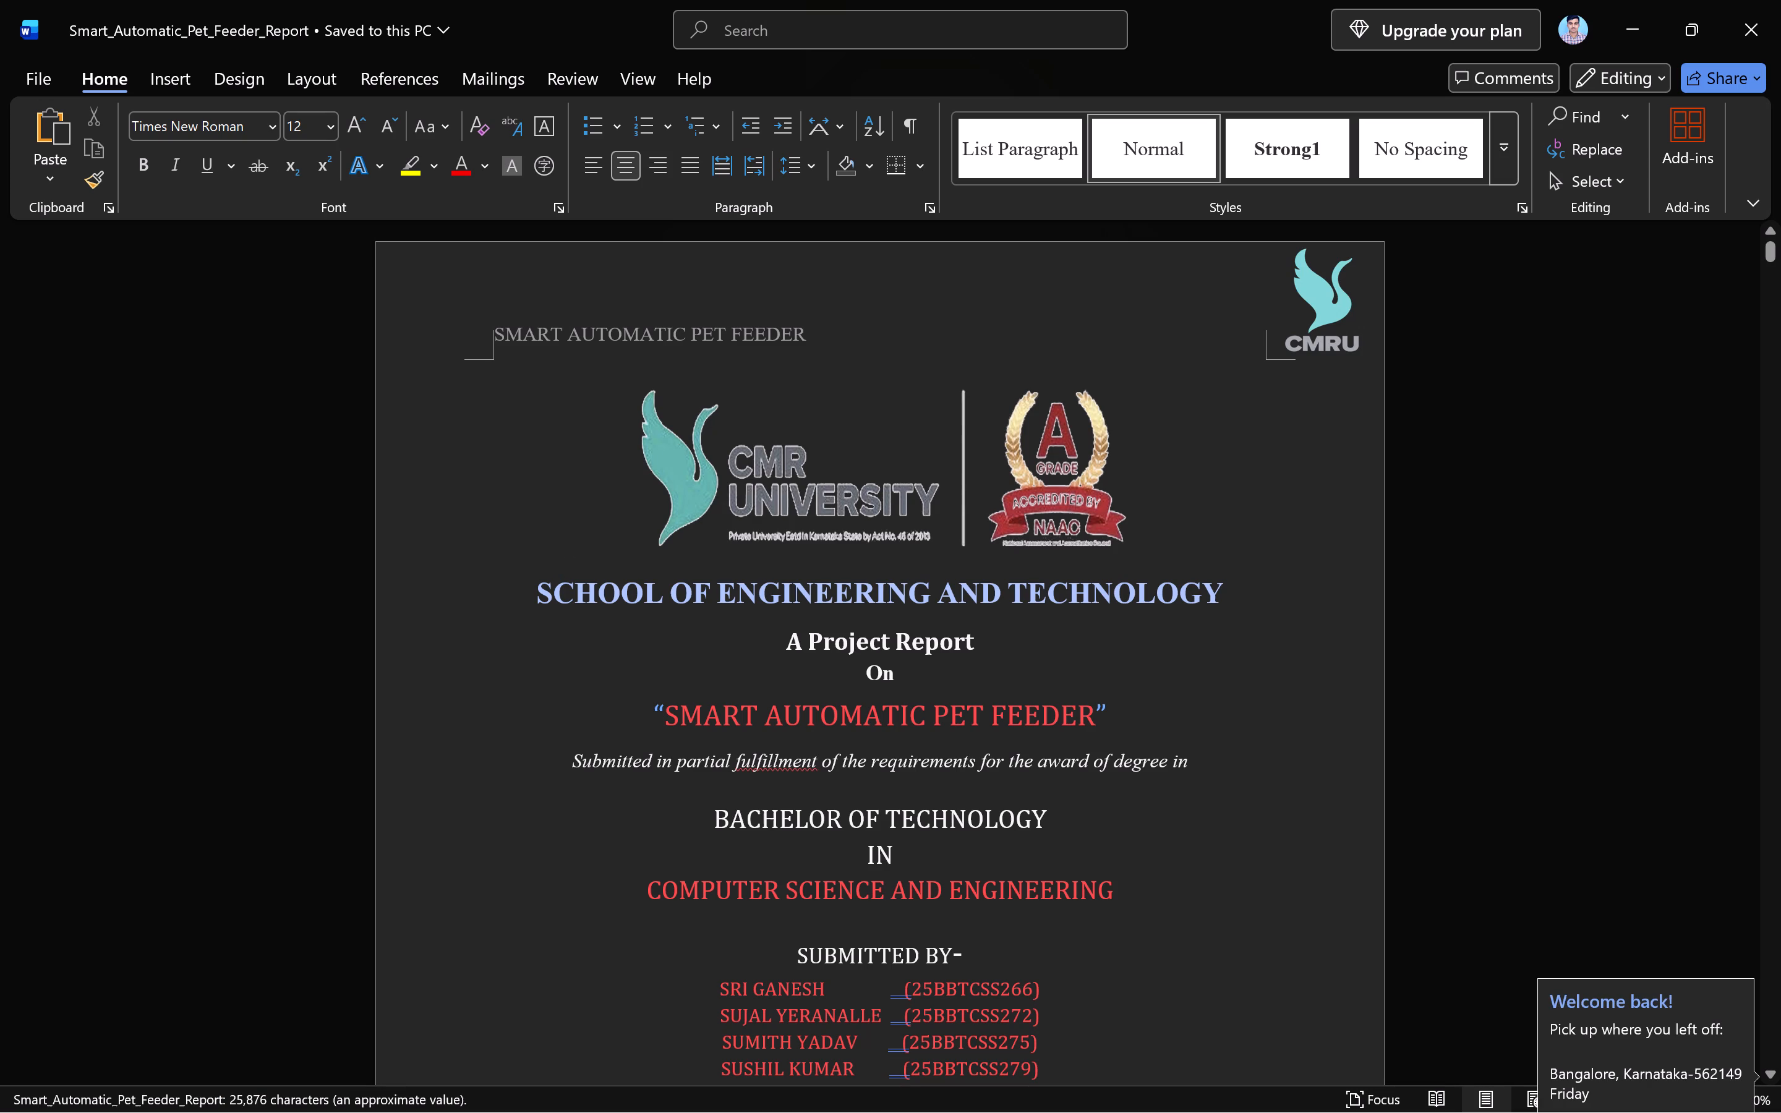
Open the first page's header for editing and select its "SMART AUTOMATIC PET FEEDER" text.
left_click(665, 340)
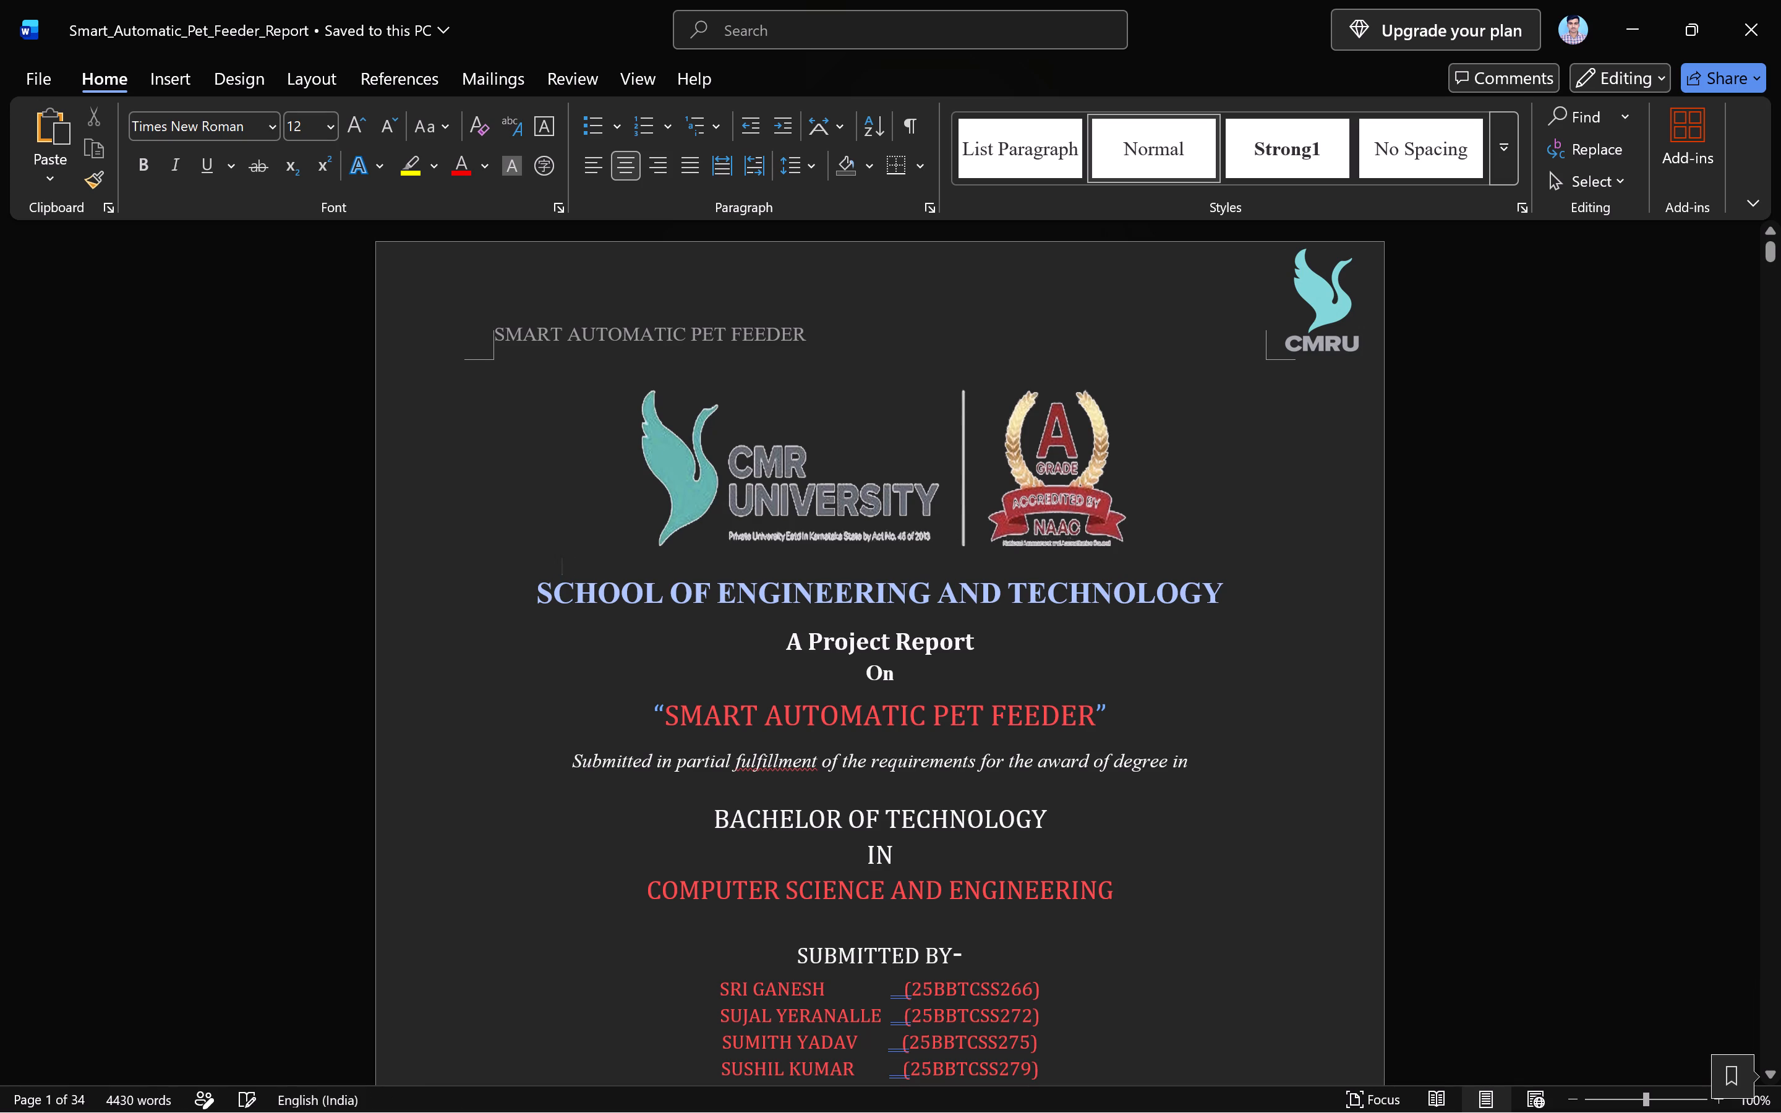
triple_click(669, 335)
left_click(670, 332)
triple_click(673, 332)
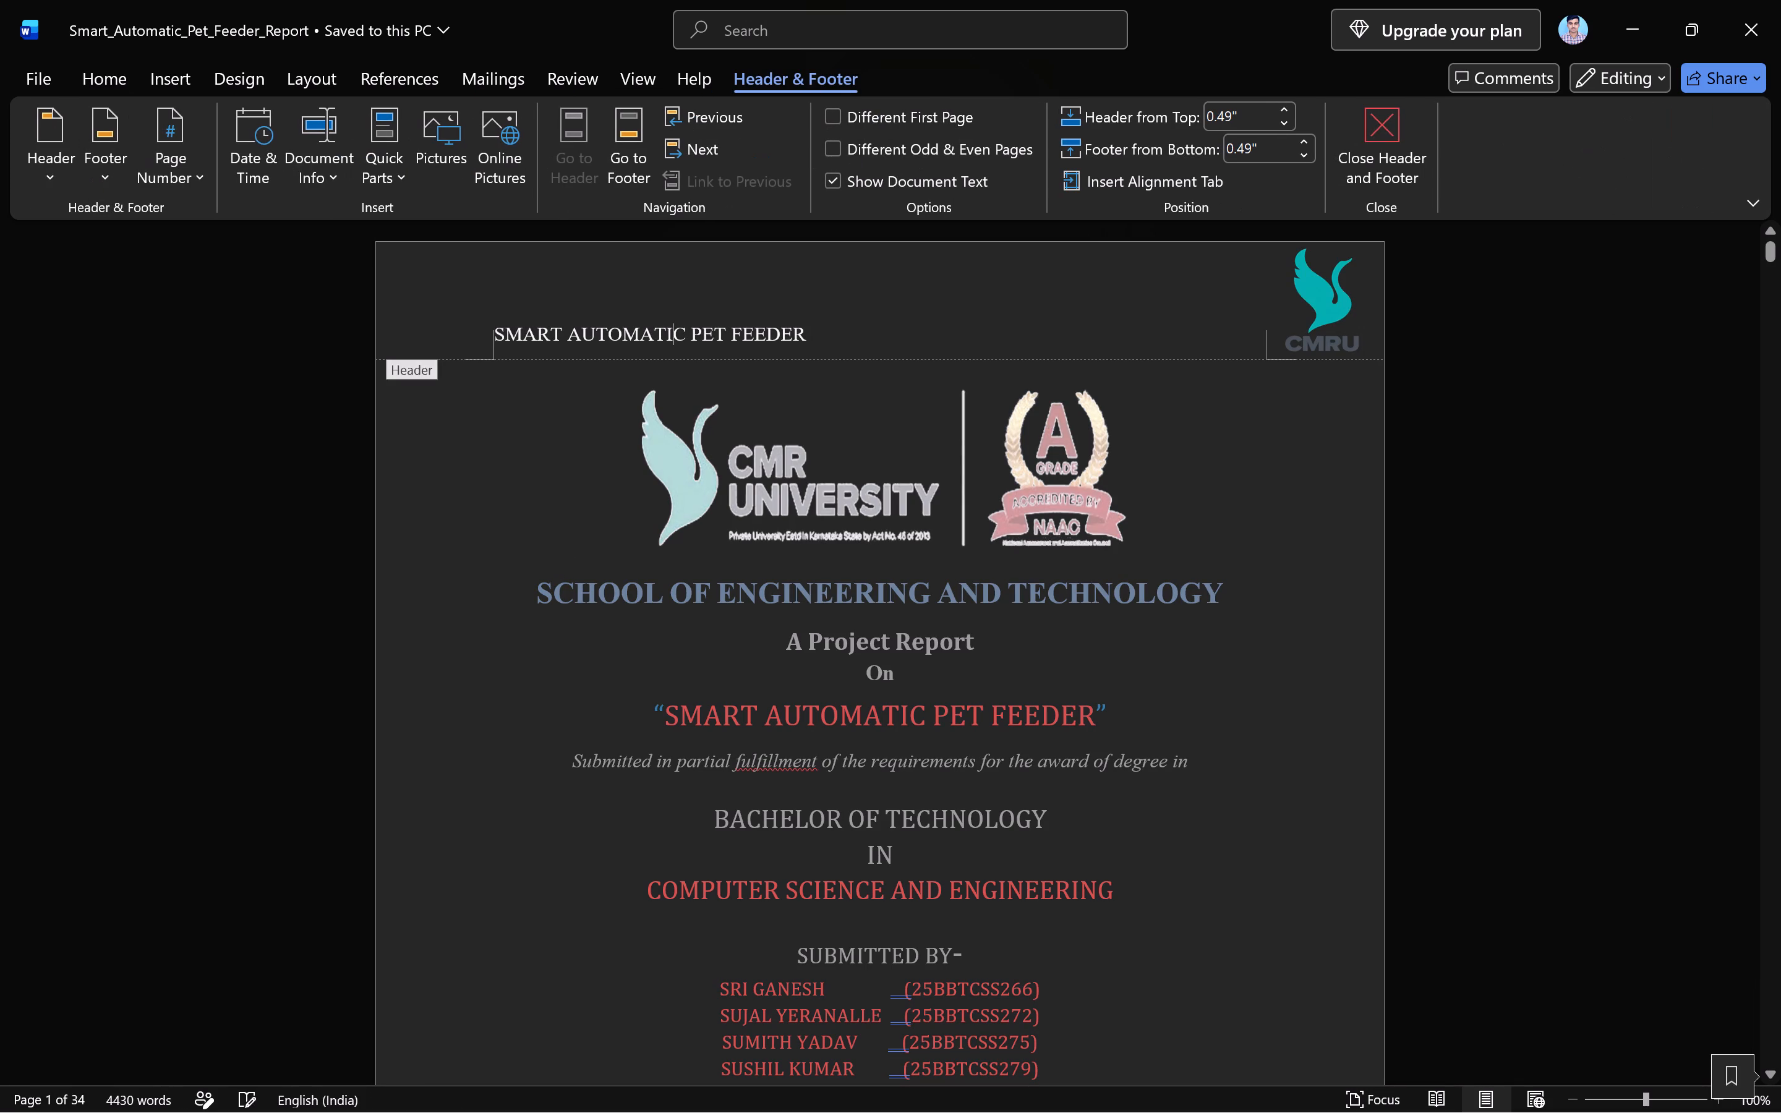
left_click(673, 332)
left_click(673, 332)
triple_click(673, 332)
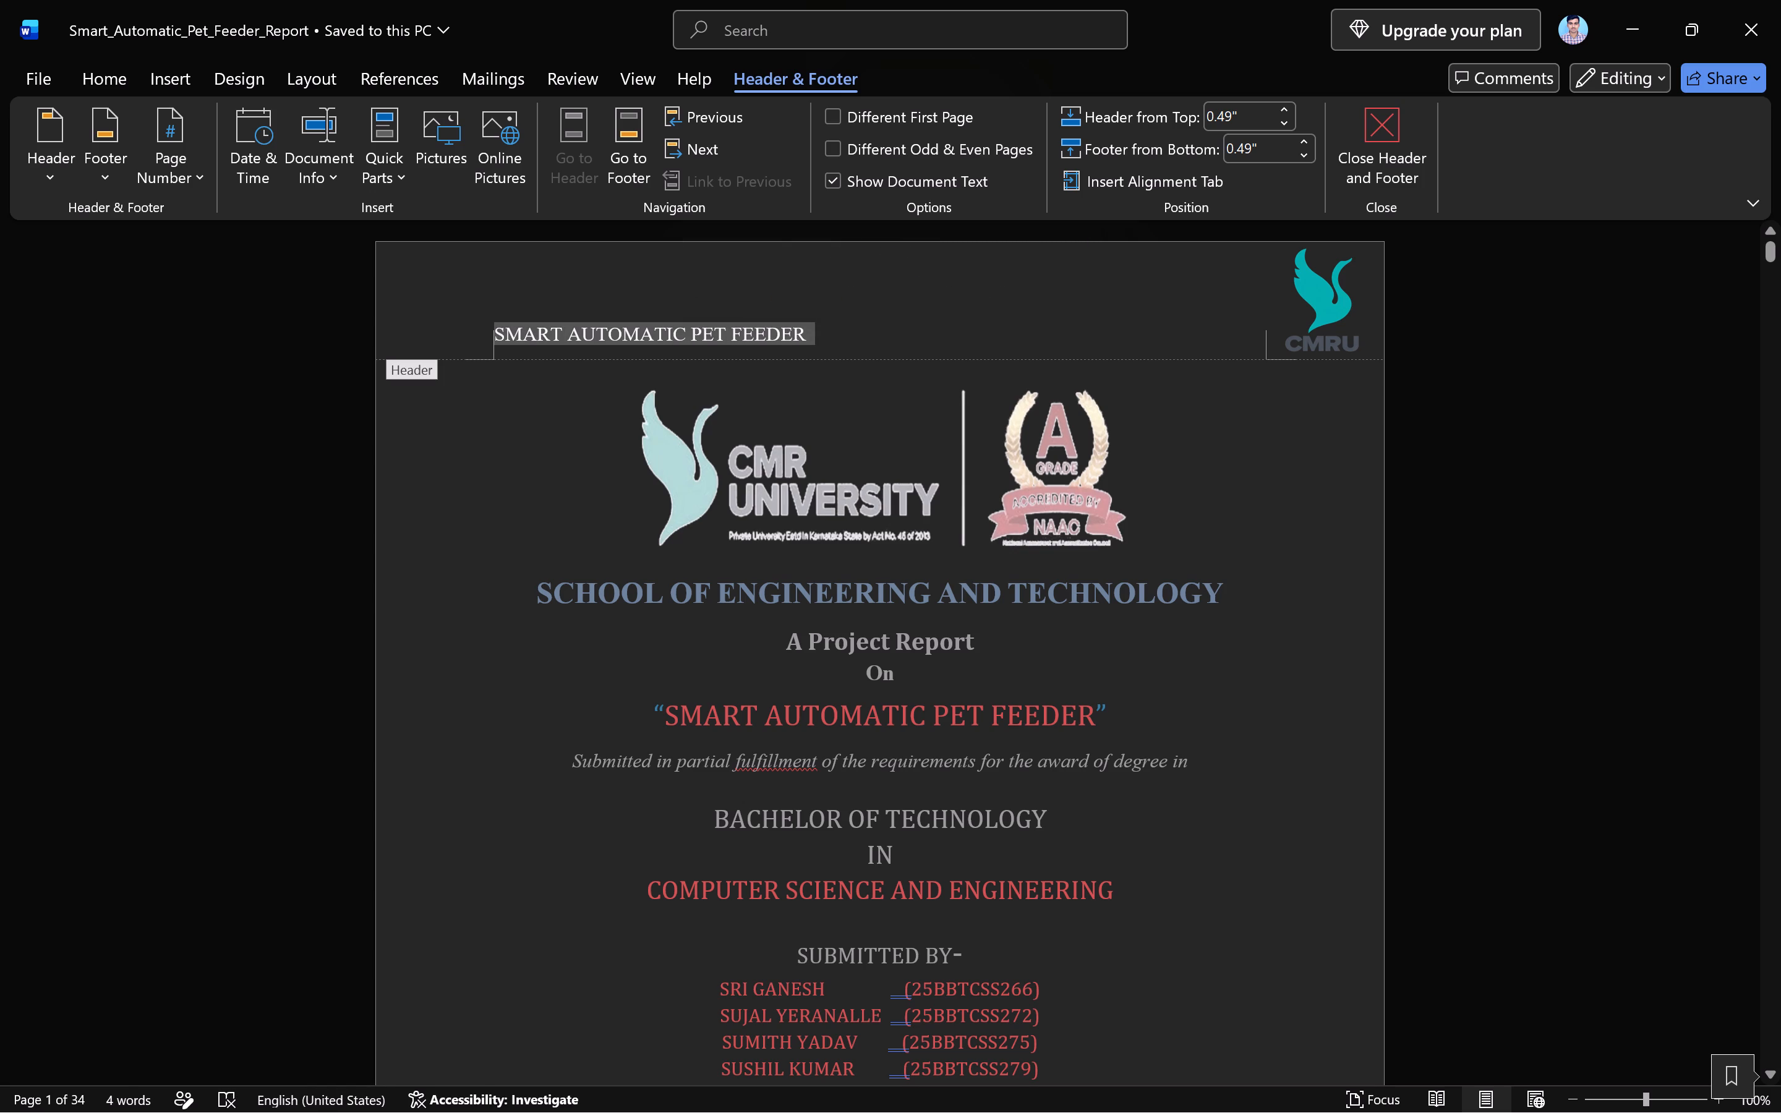
Look through the report's opening pages from the title page to the table of contents, checking their headers and footers.
scroll(725, 456, "down", 5)
scroll(725, 459, "down", 17)
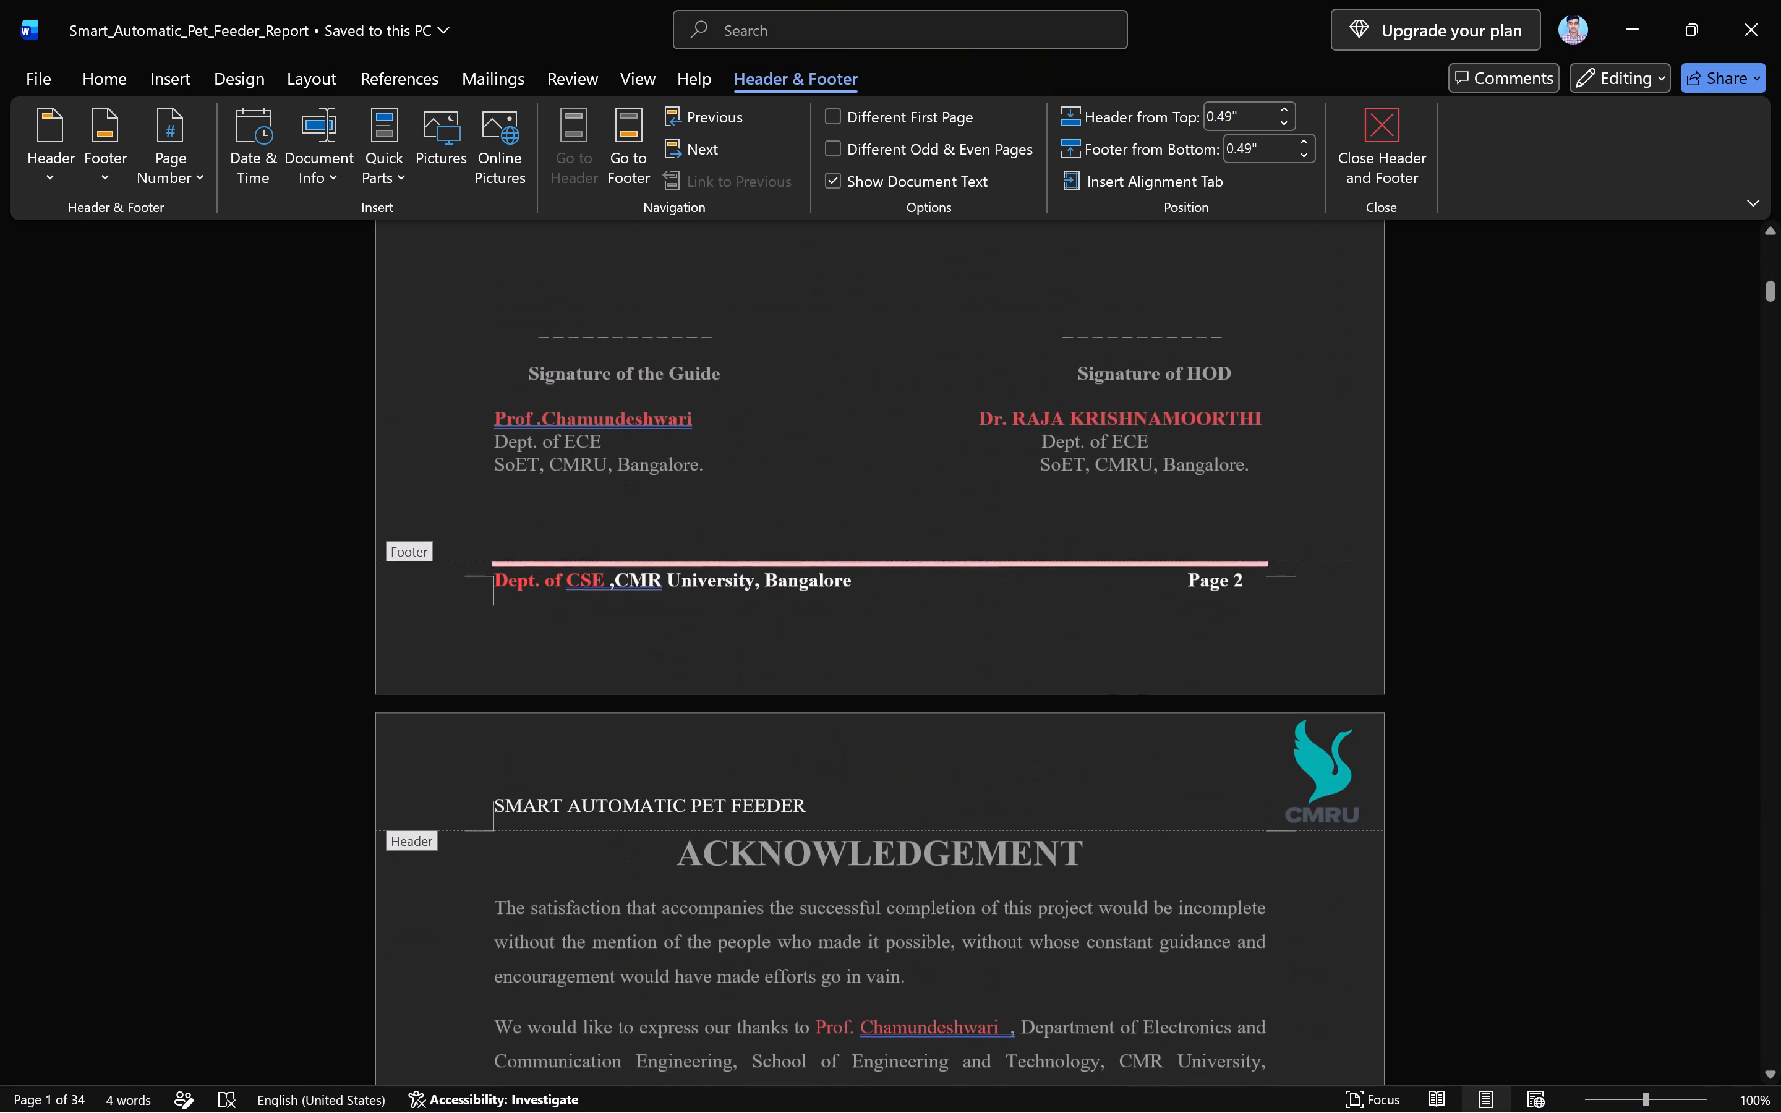
scroll(725, 461, "down", 20)
scroll(725, 461, "down", 7)
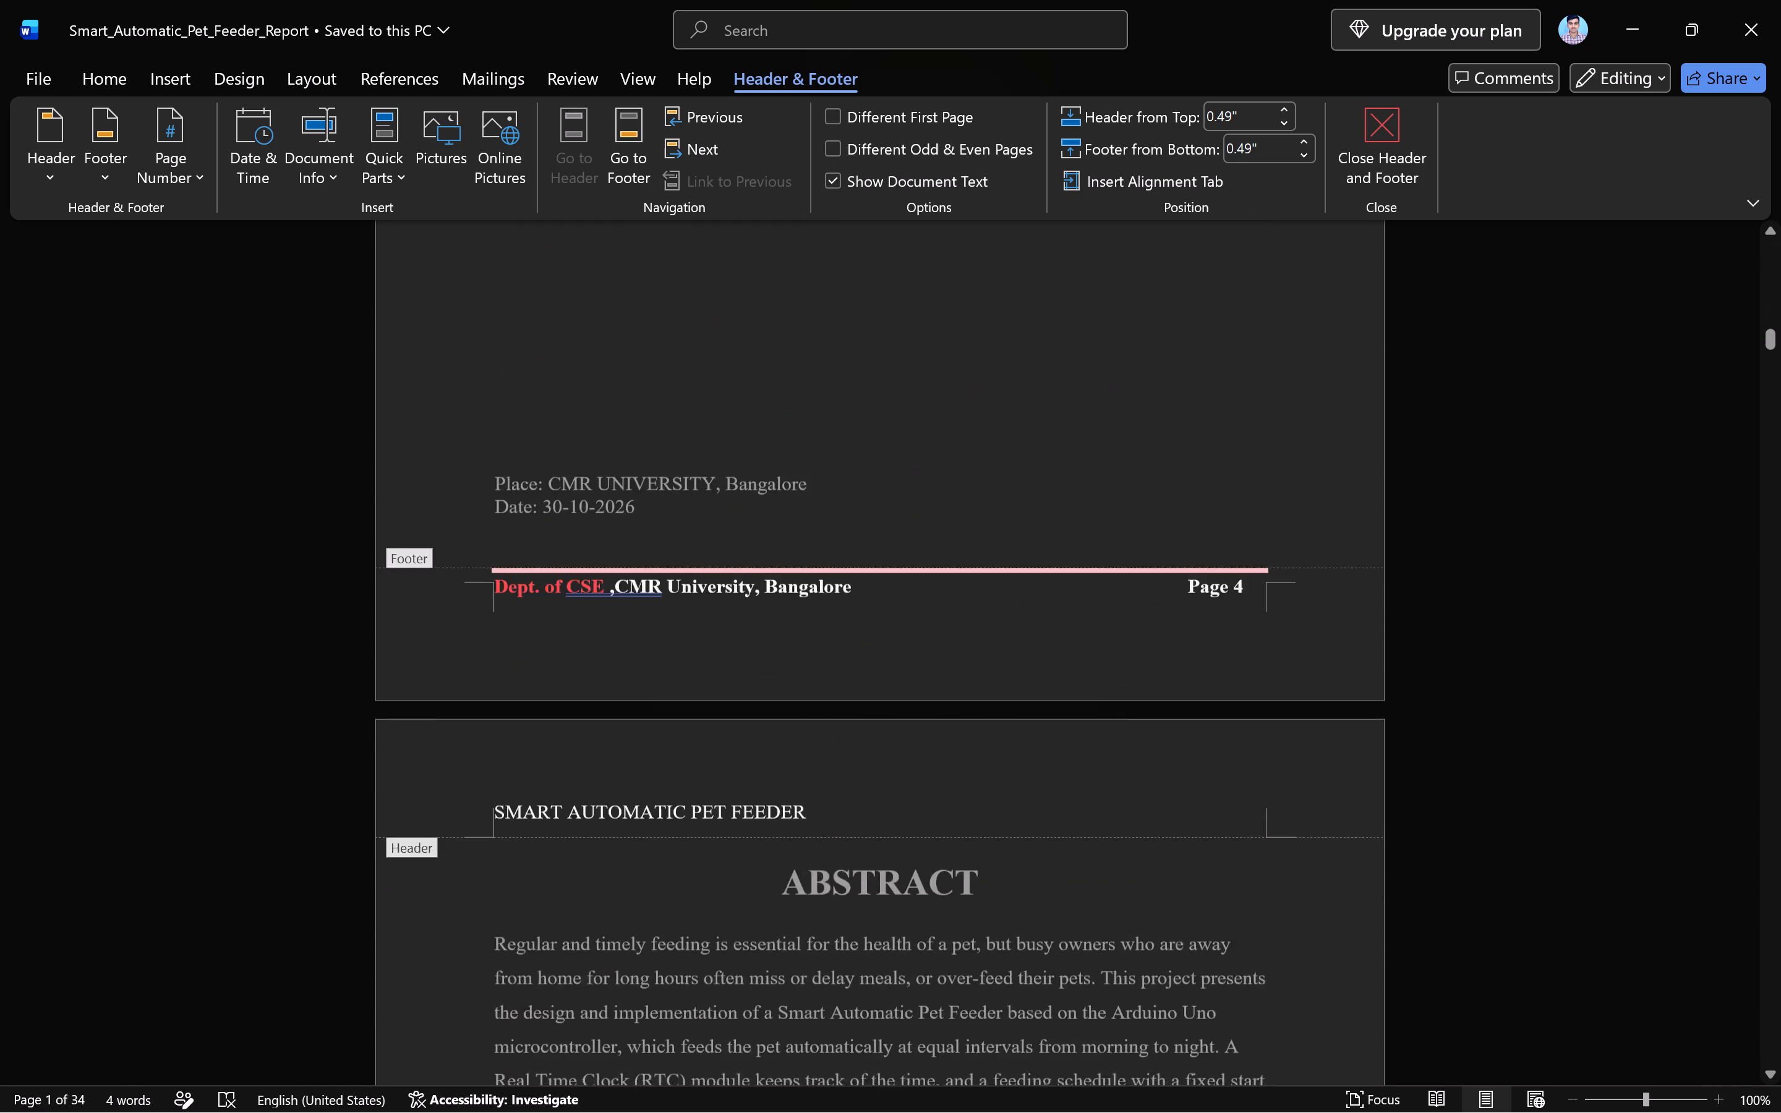
scroll(725, 466, "down", 16)
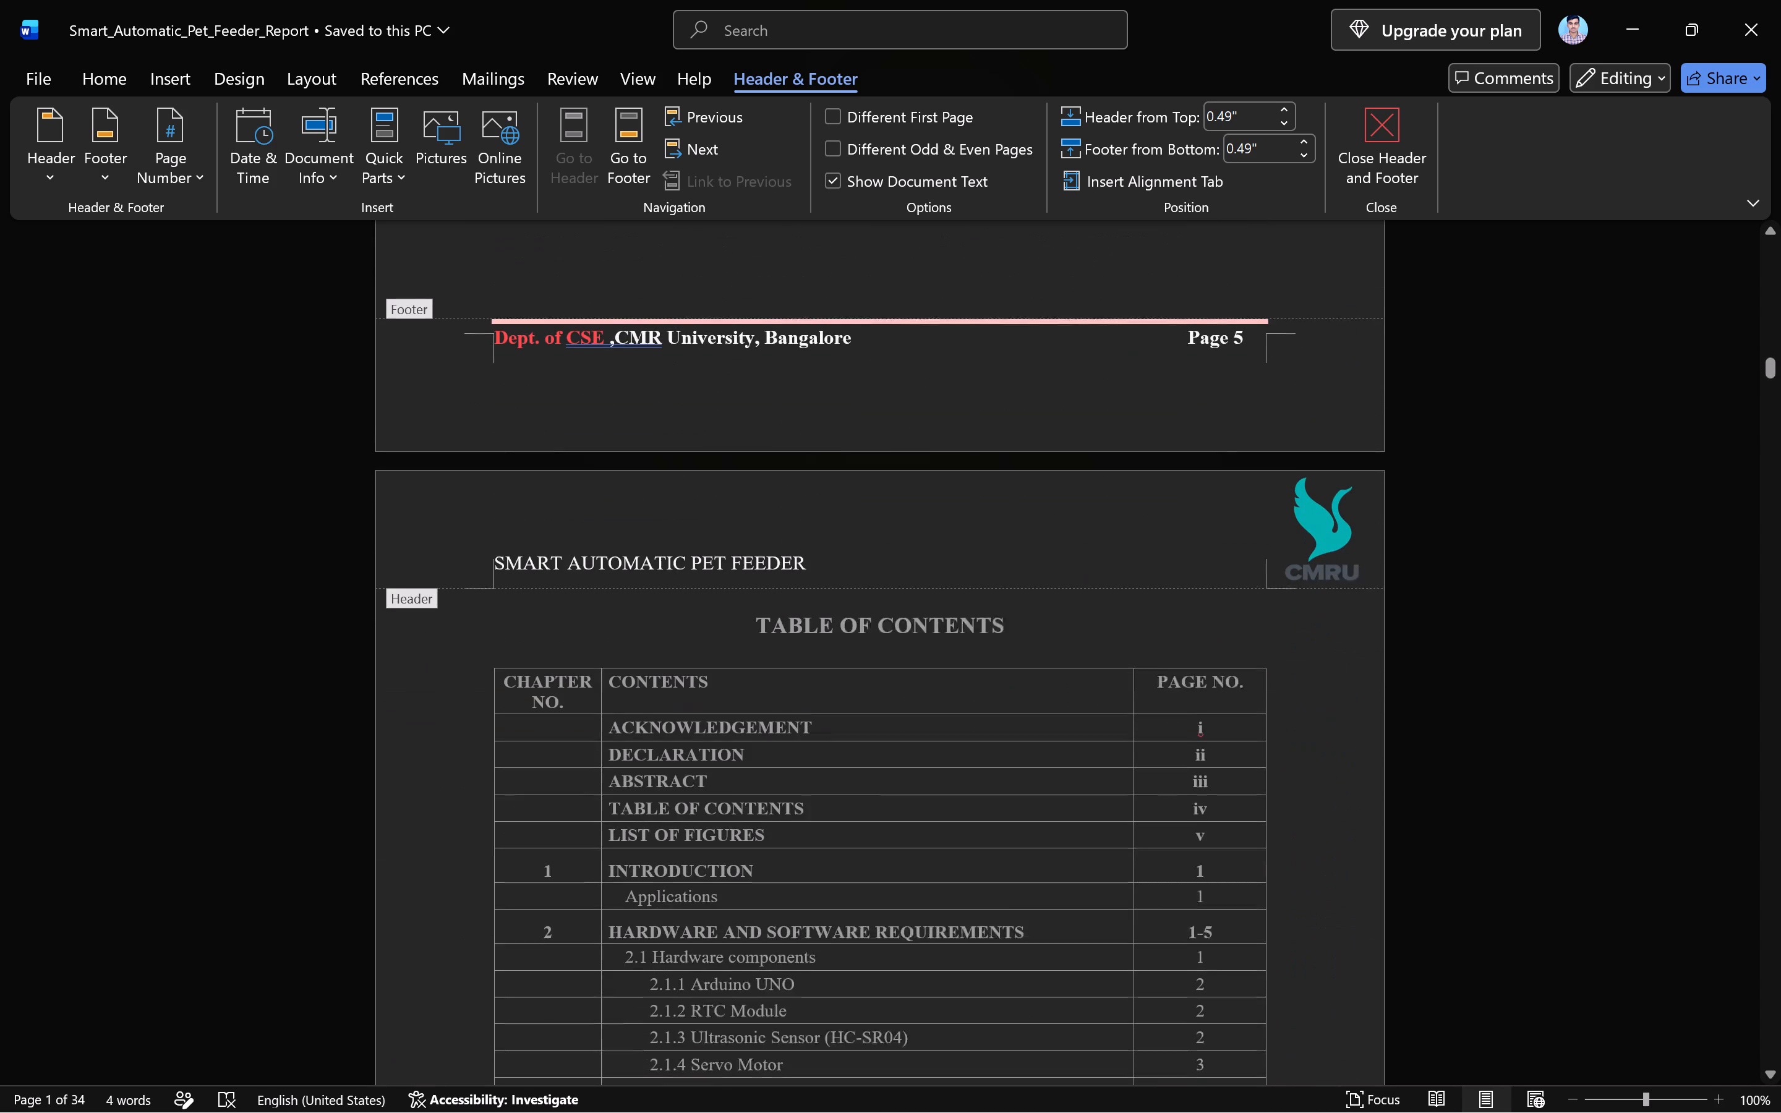
scroll(725, 454, "down", 1)
scroll(725, 454, "up", 4)
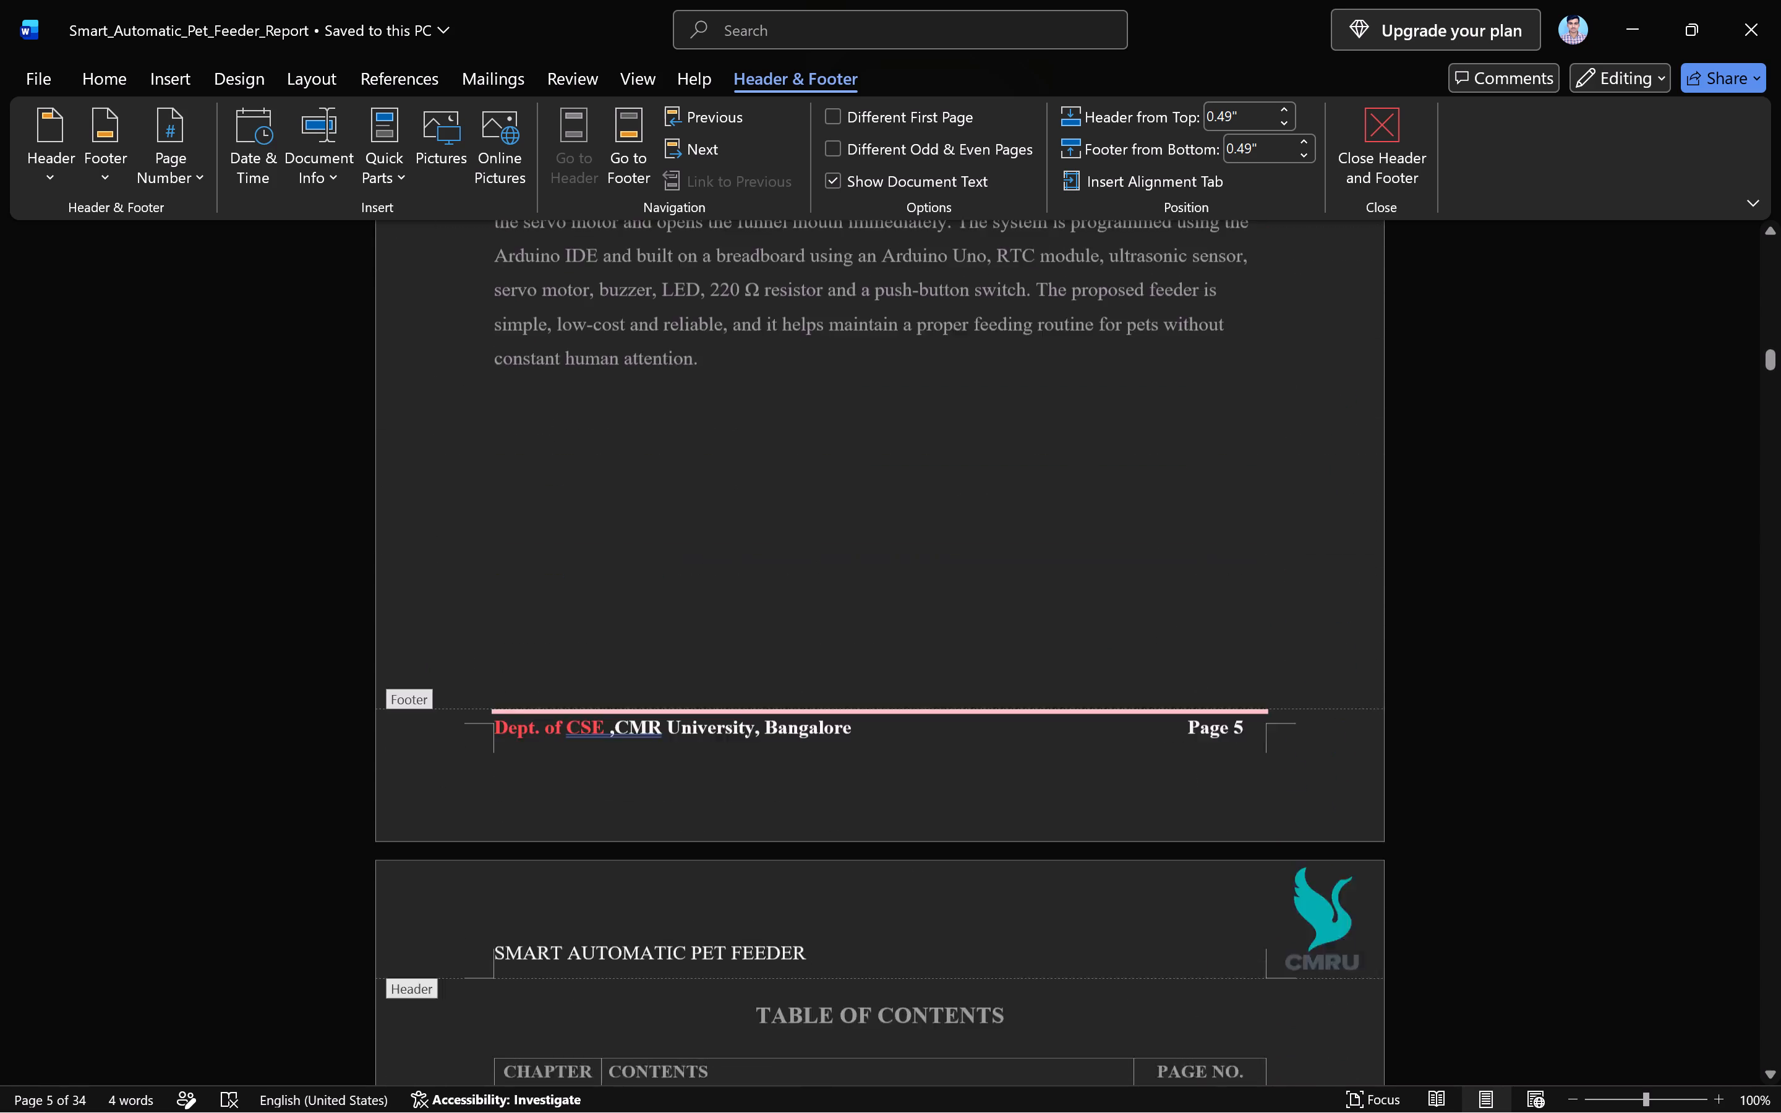
scroll(725, 454, "up", 14)
scroll(725, 454, "up", 18)
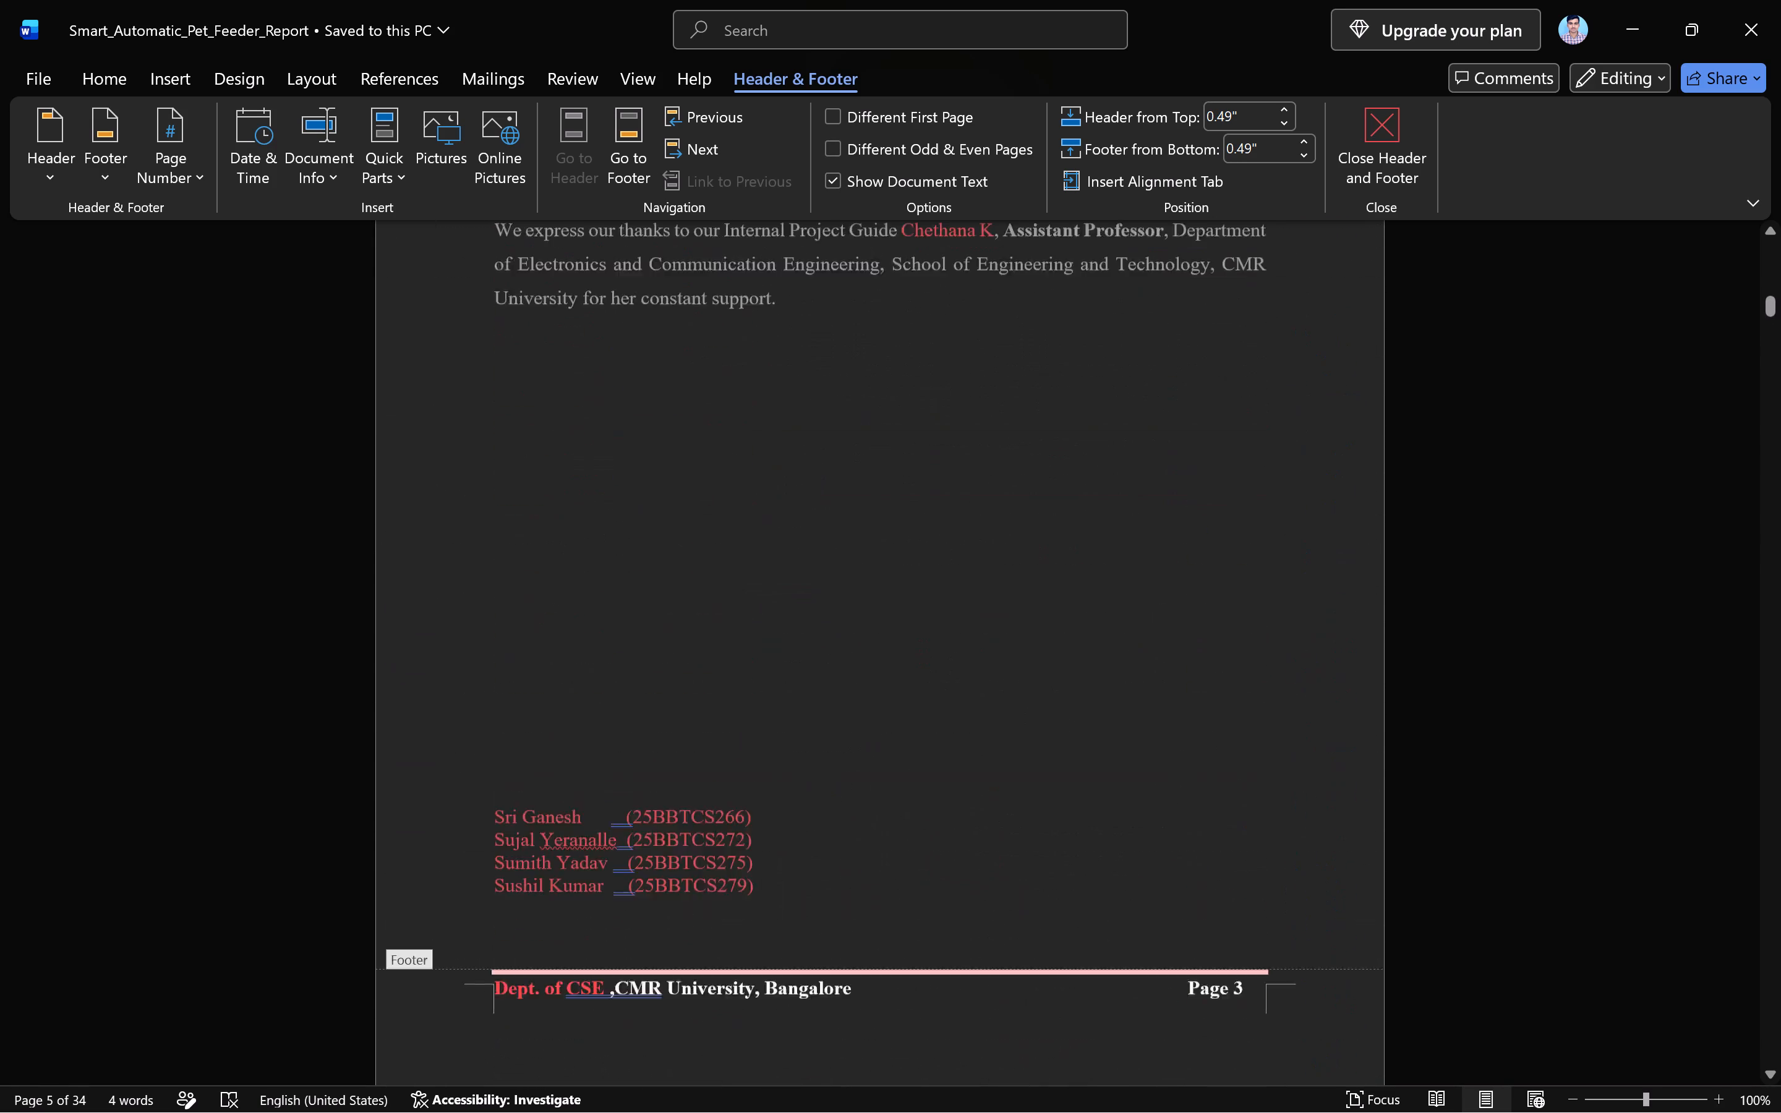
scroll(725, 454, "up", 20)
scroll(725, 454, "up", 20)
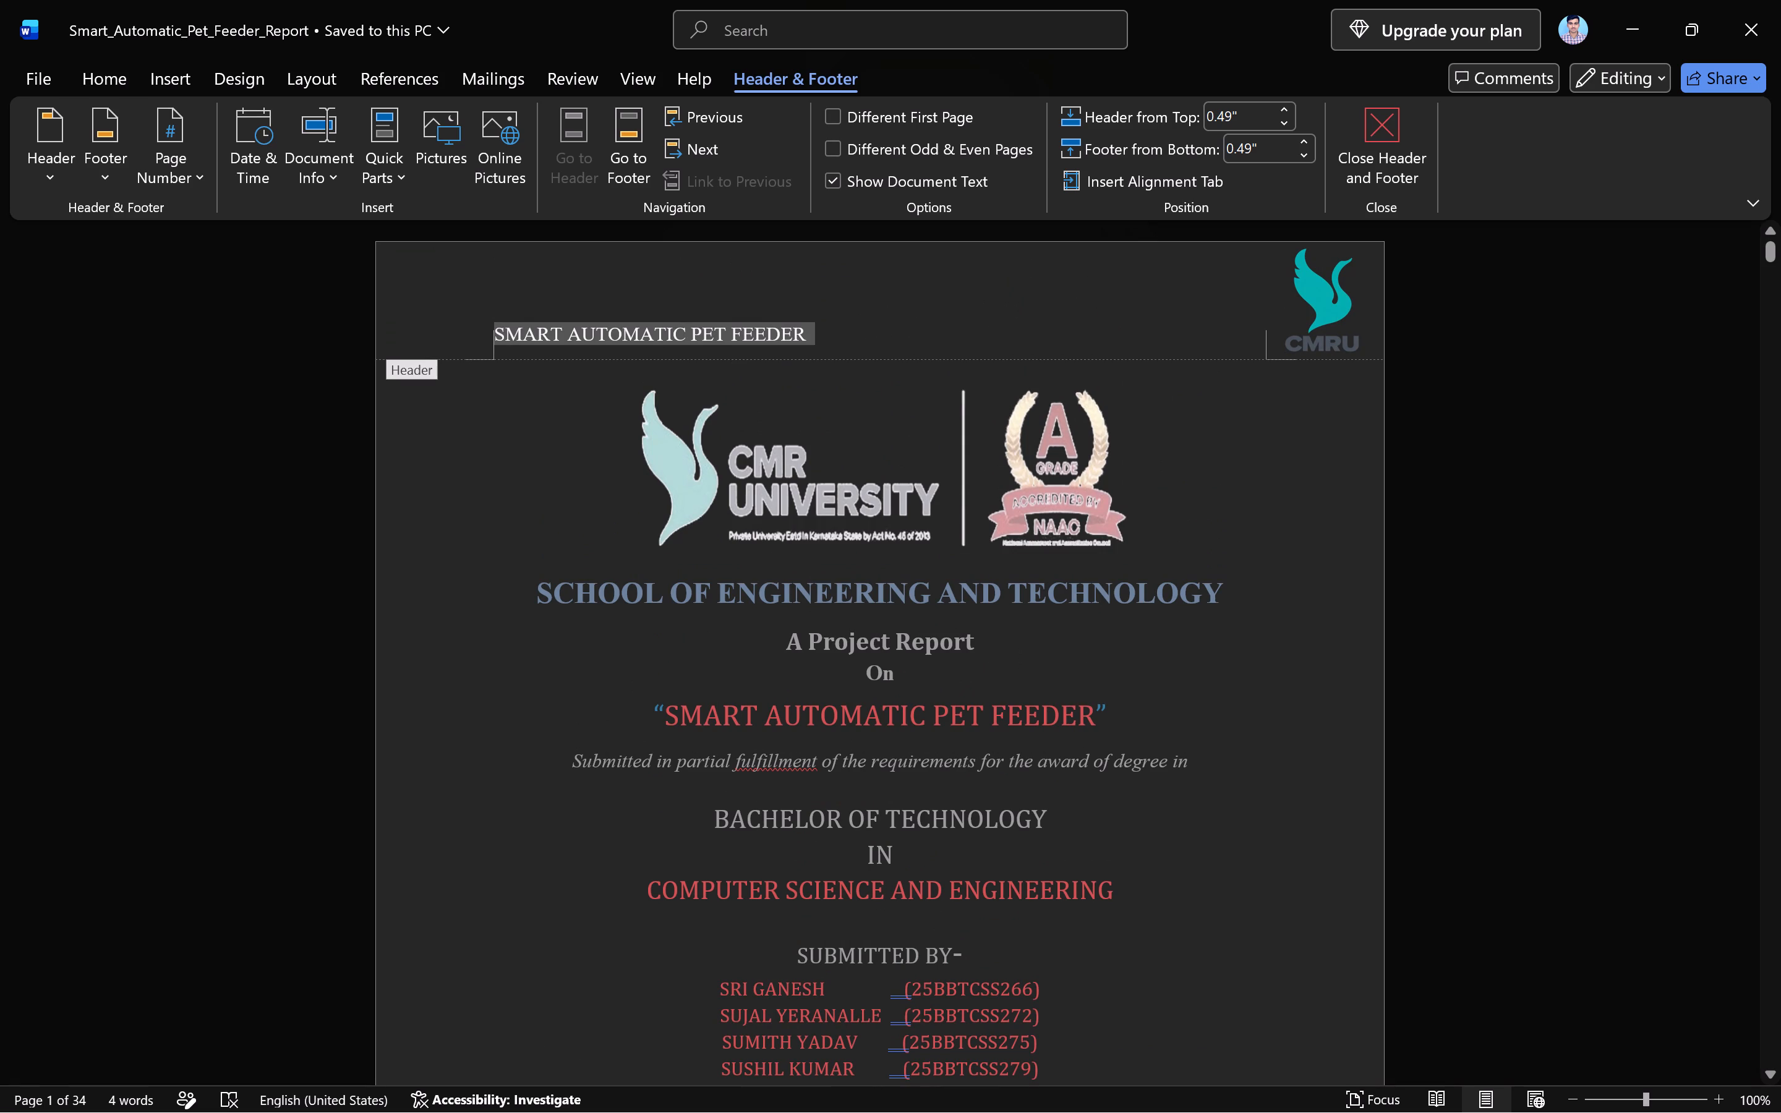
Create a new blank document and return to the pet feeder report.
key("ctrl+n")
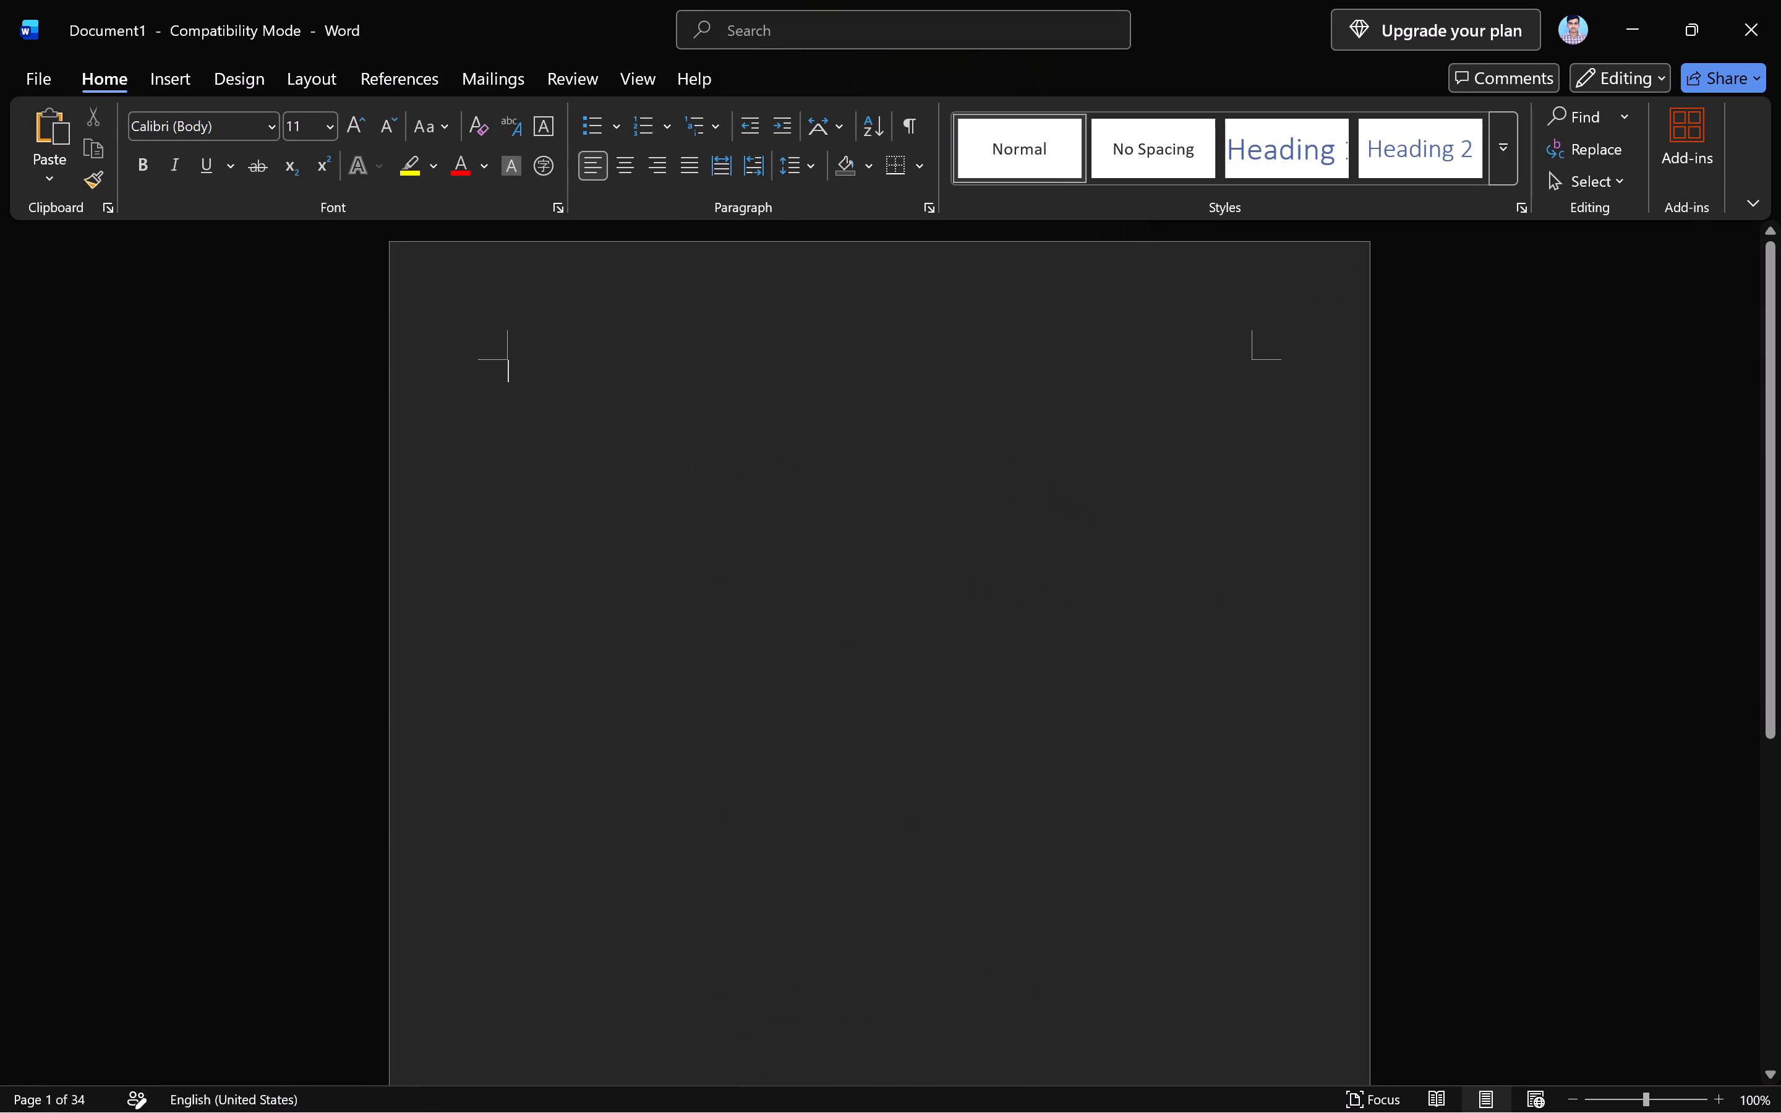
key("alt+Tab")
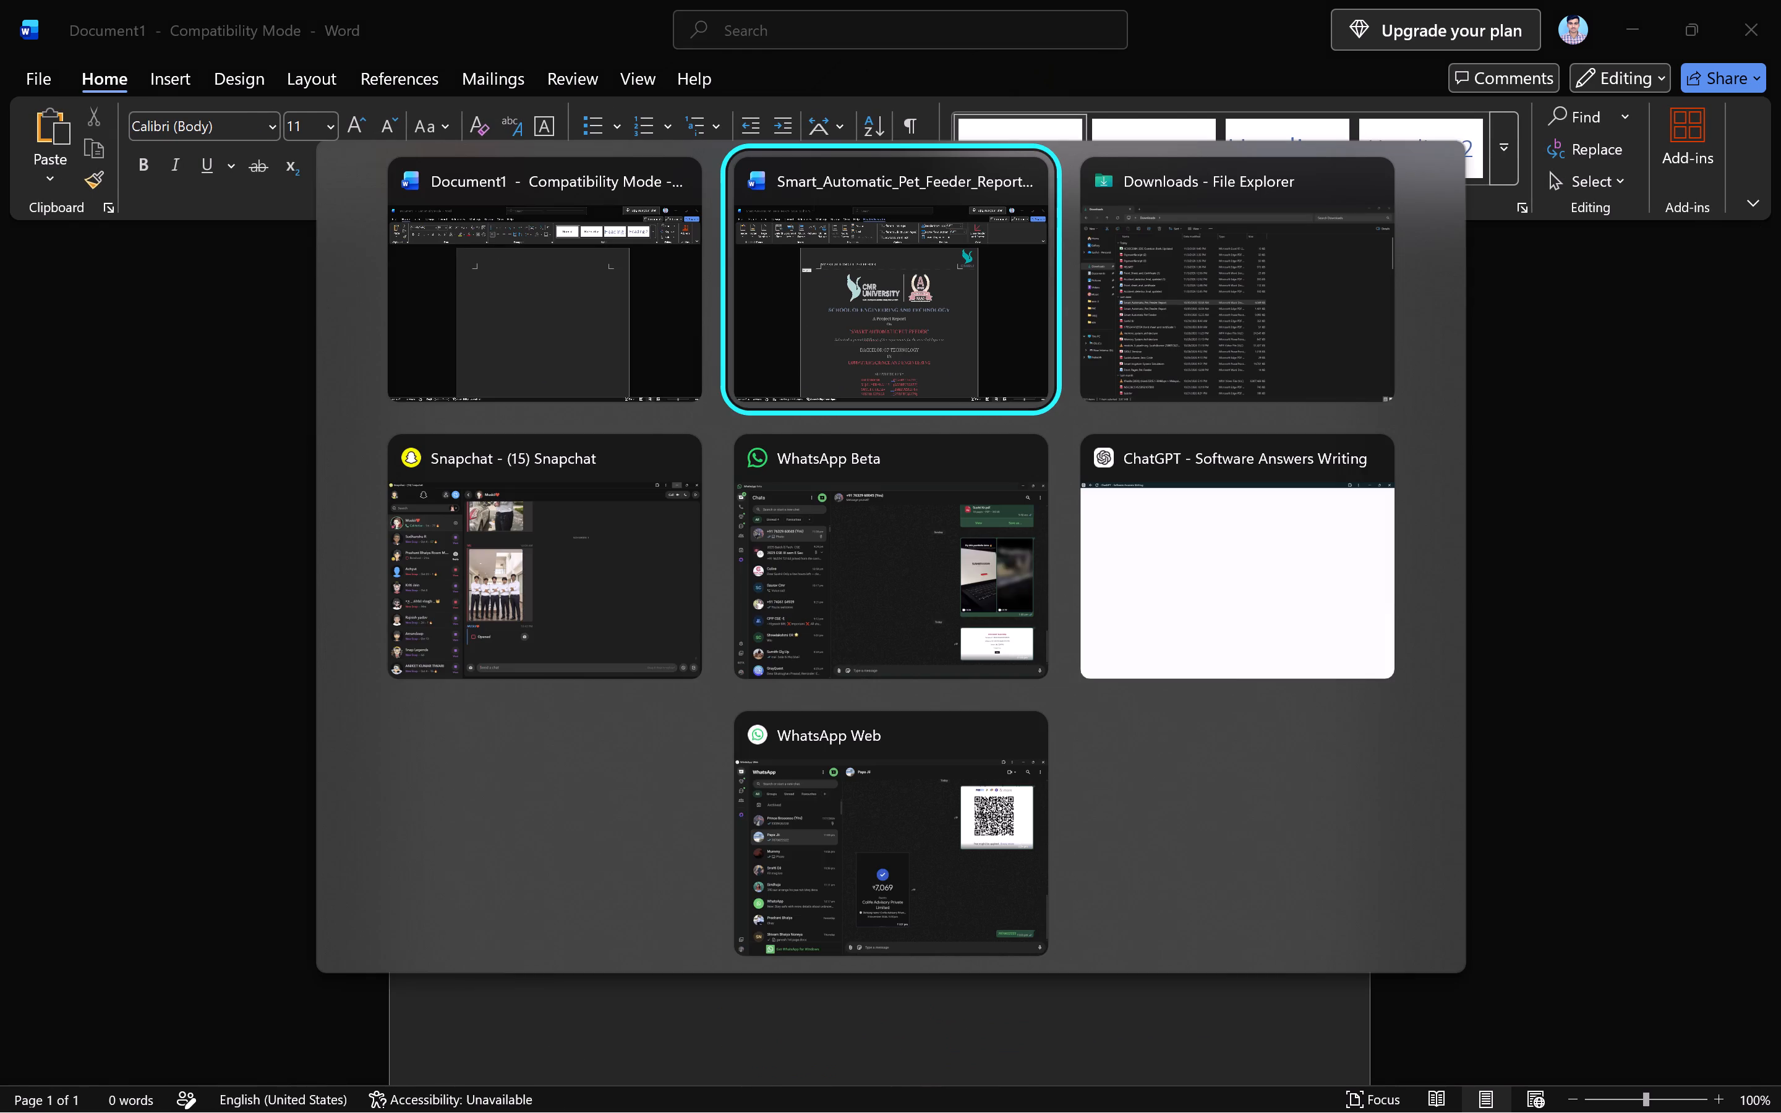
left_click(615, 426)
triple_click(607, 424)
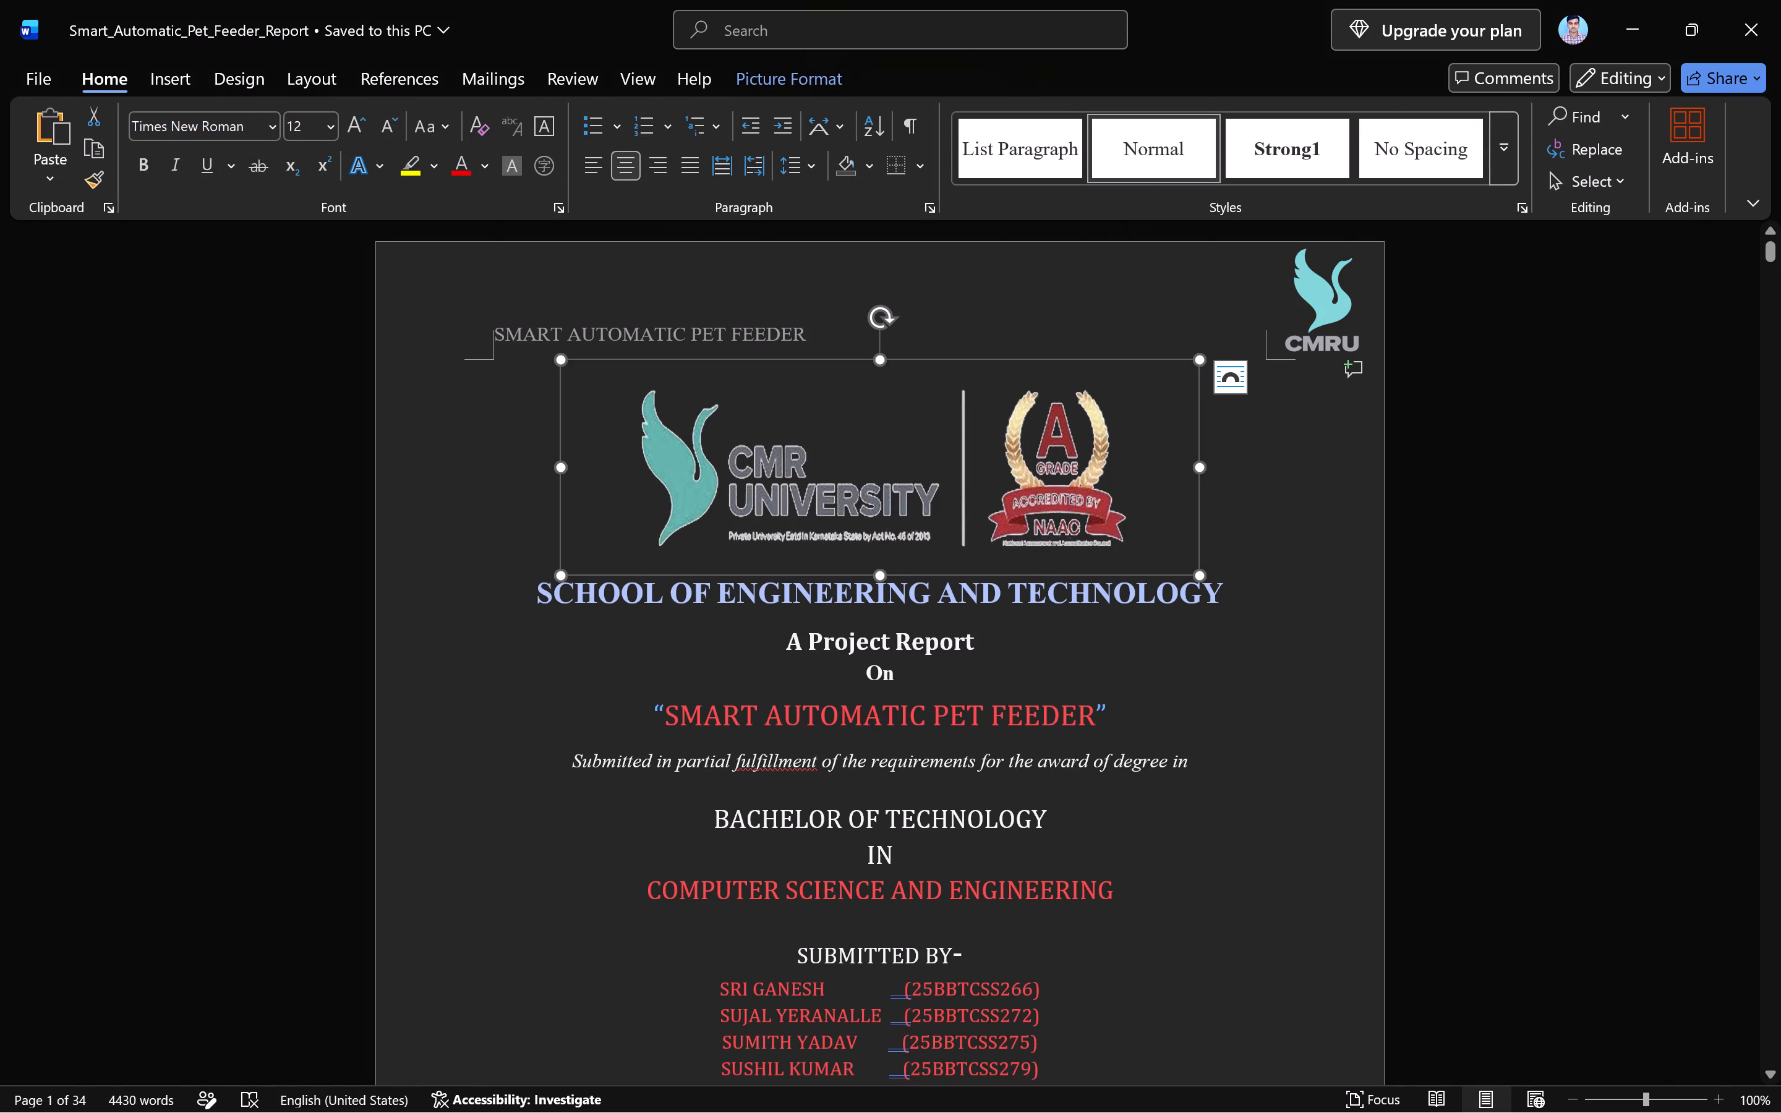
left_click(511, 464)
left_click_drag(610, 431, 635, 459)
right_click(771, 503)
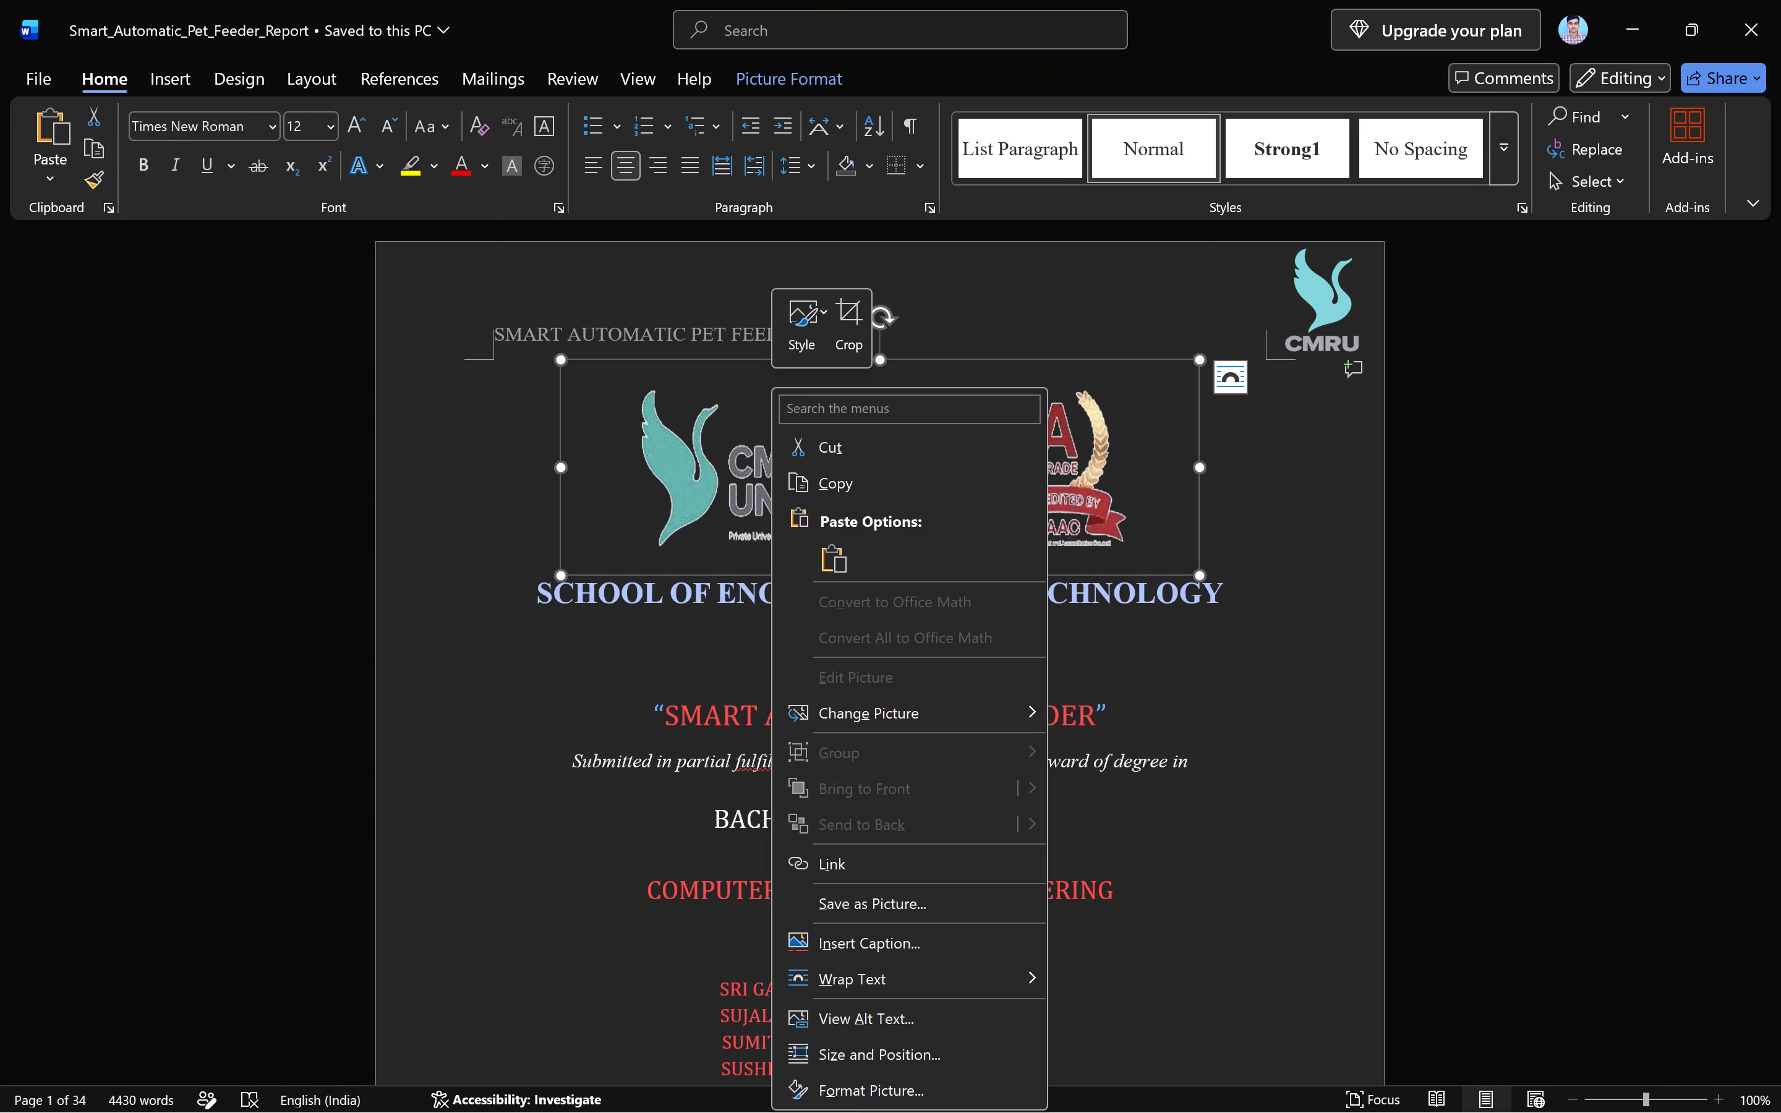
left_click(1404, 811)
Cut the report's front matter, from the title page logo through the end of the List of Figures table.
scroll(1223, 787, "down", 11)
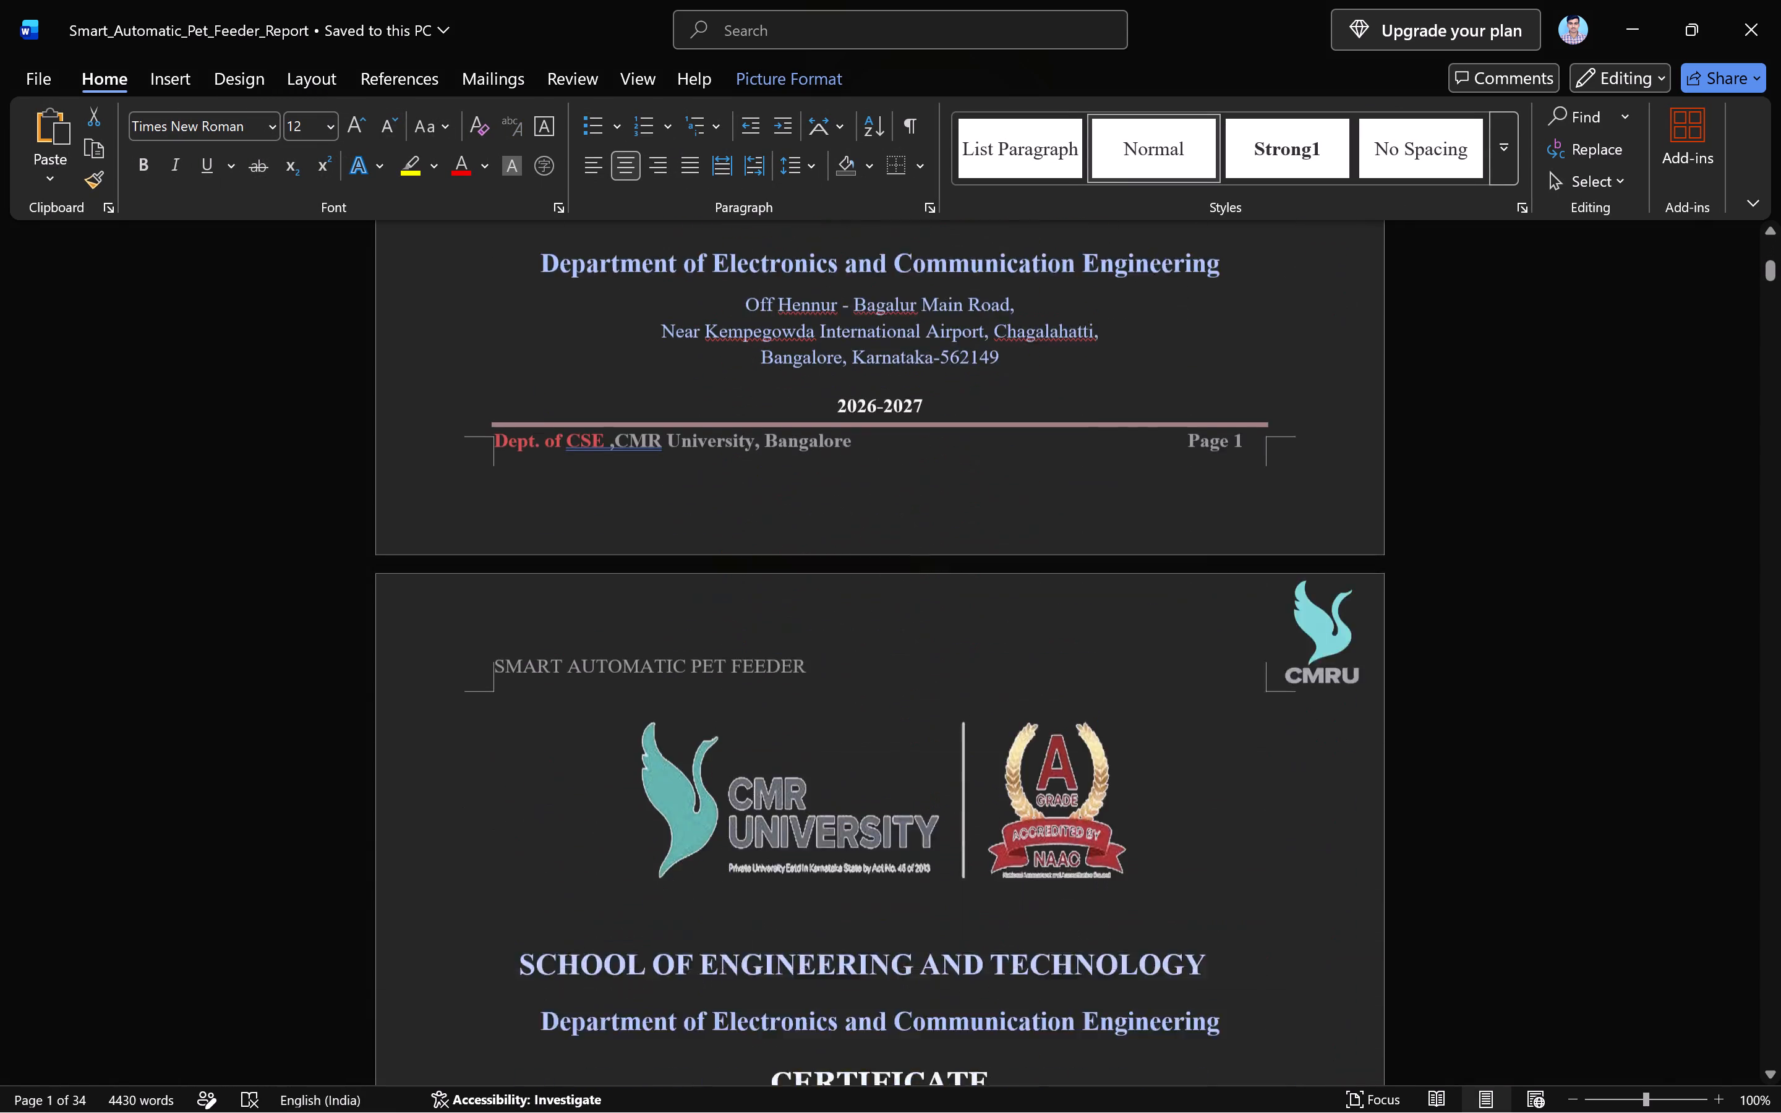
scroll(1220, 792, "down", 20)
scroll(1220, 792, "down", 20)
scroll(1220, 792, "down", 6)
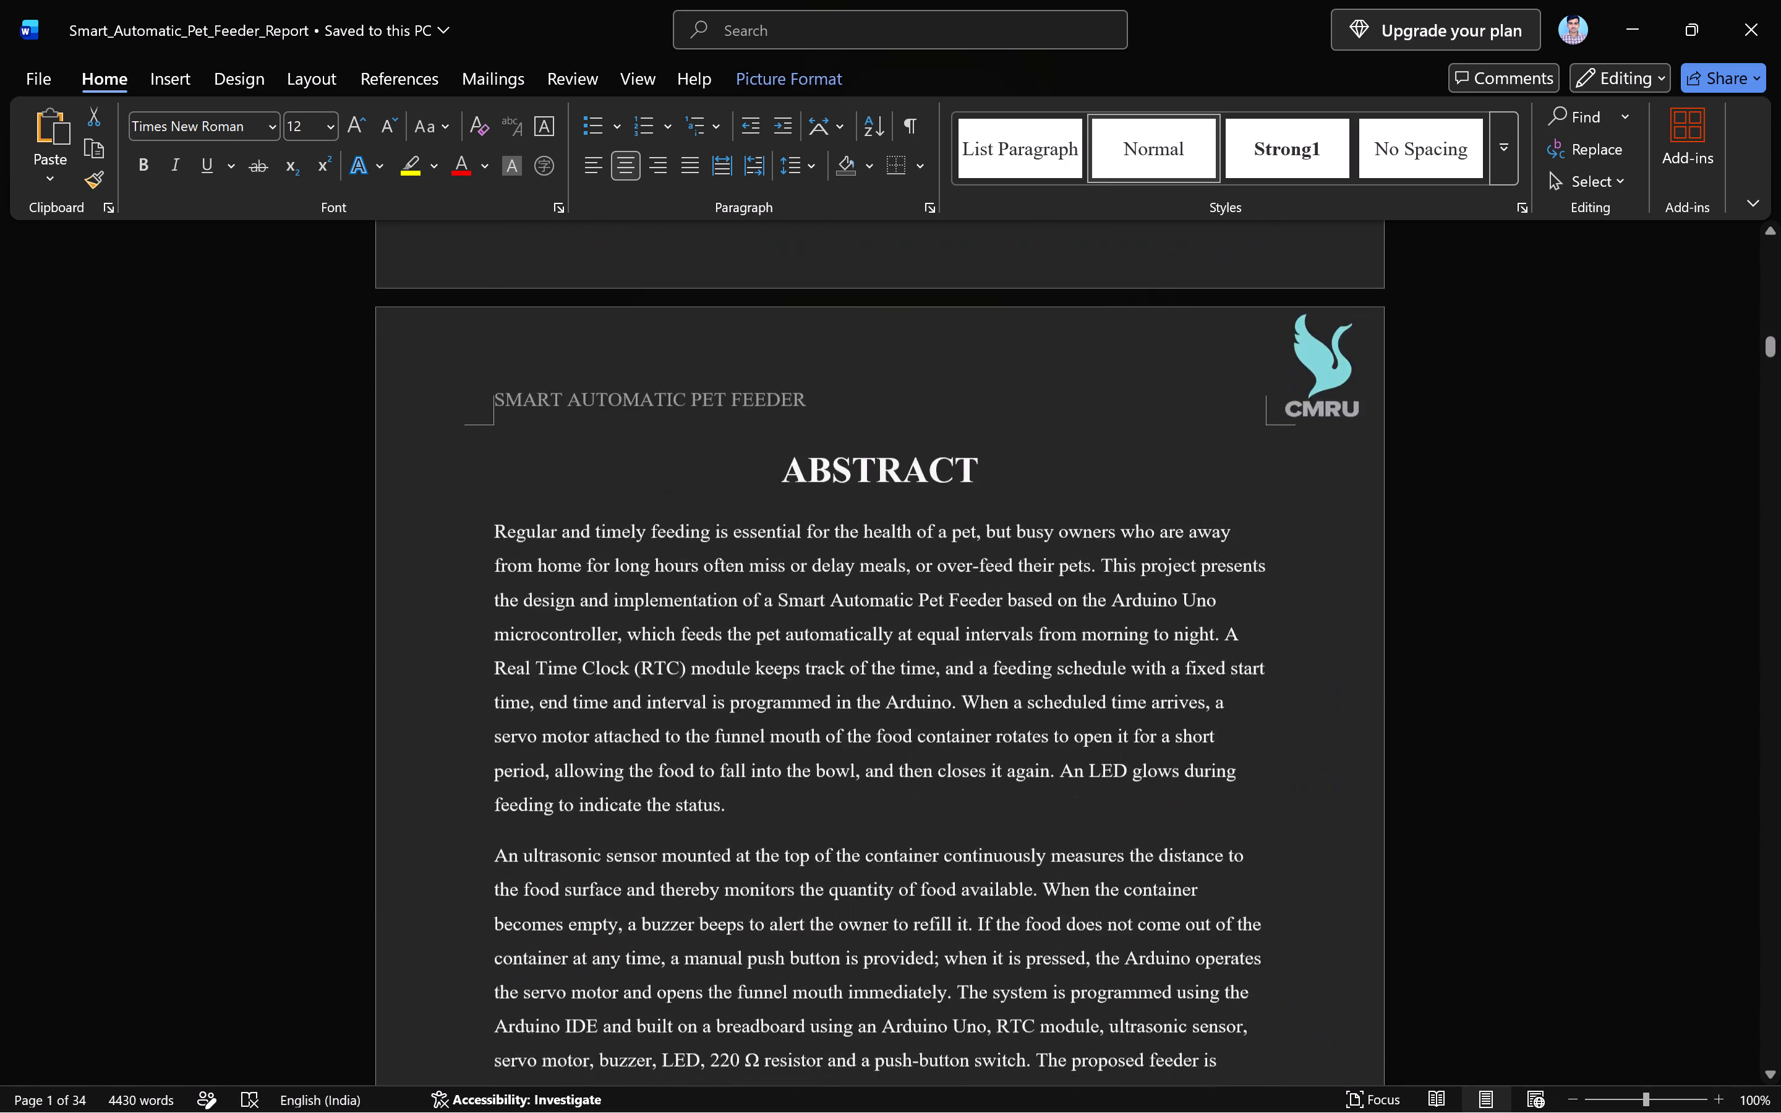
scroll(1212, 796, "down", 5)
scroll(1205, 796, "down", 19)
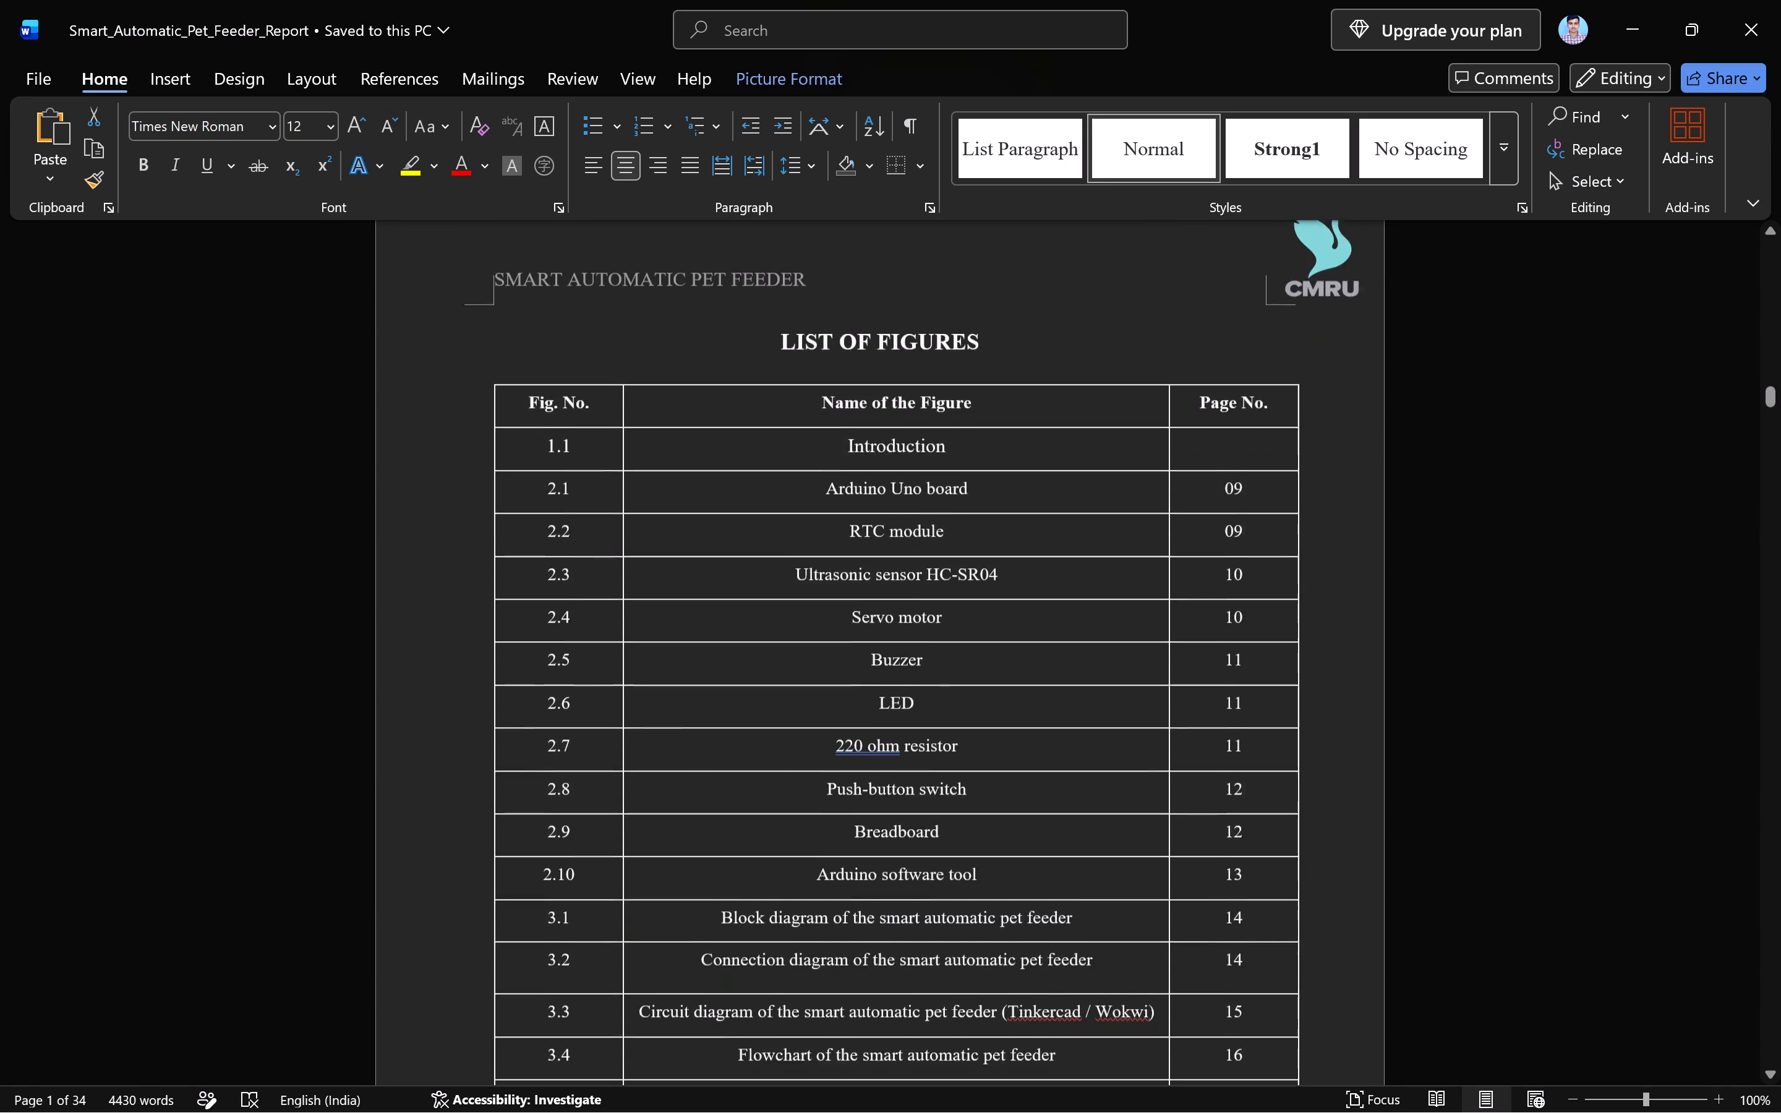
scroll(1205, 796, "down", 13)
scroll(1205, 796, "up", 3)
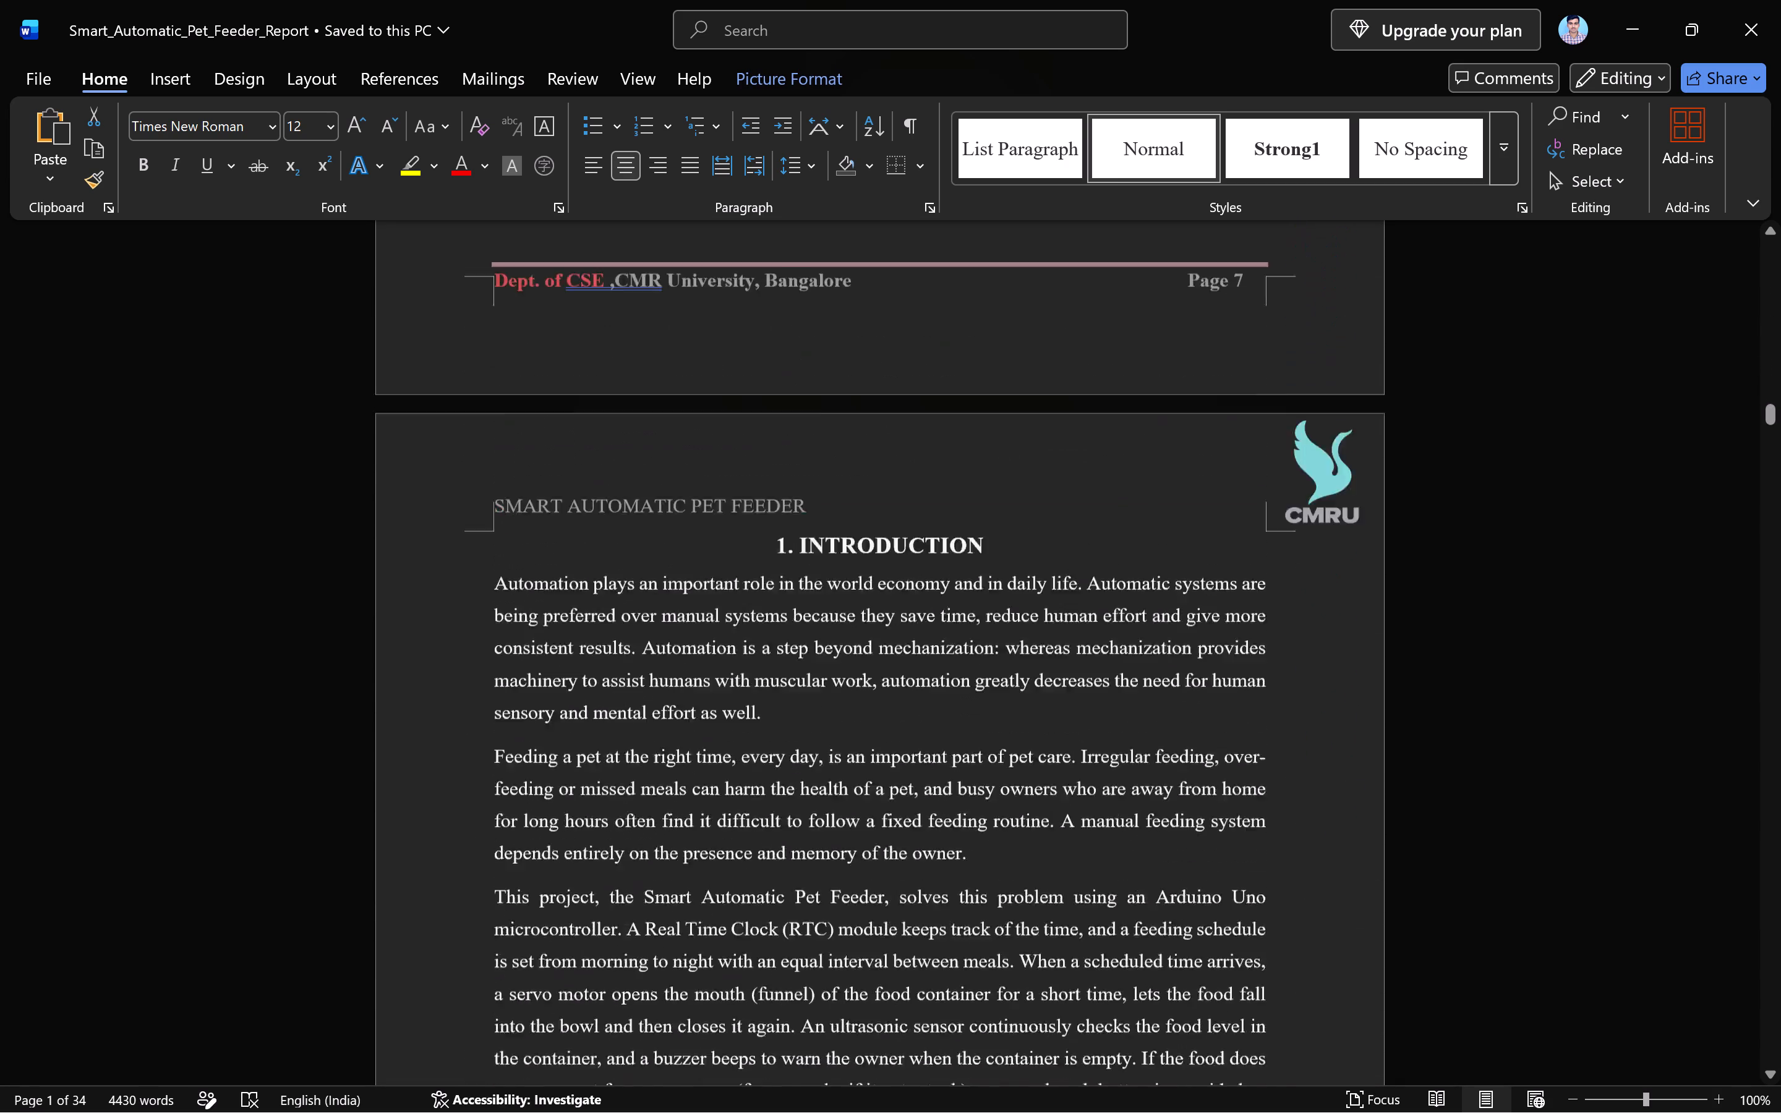
scroll(1205, 796, "up", 6)
left_click_drag(1322, 868, 1314, 860)
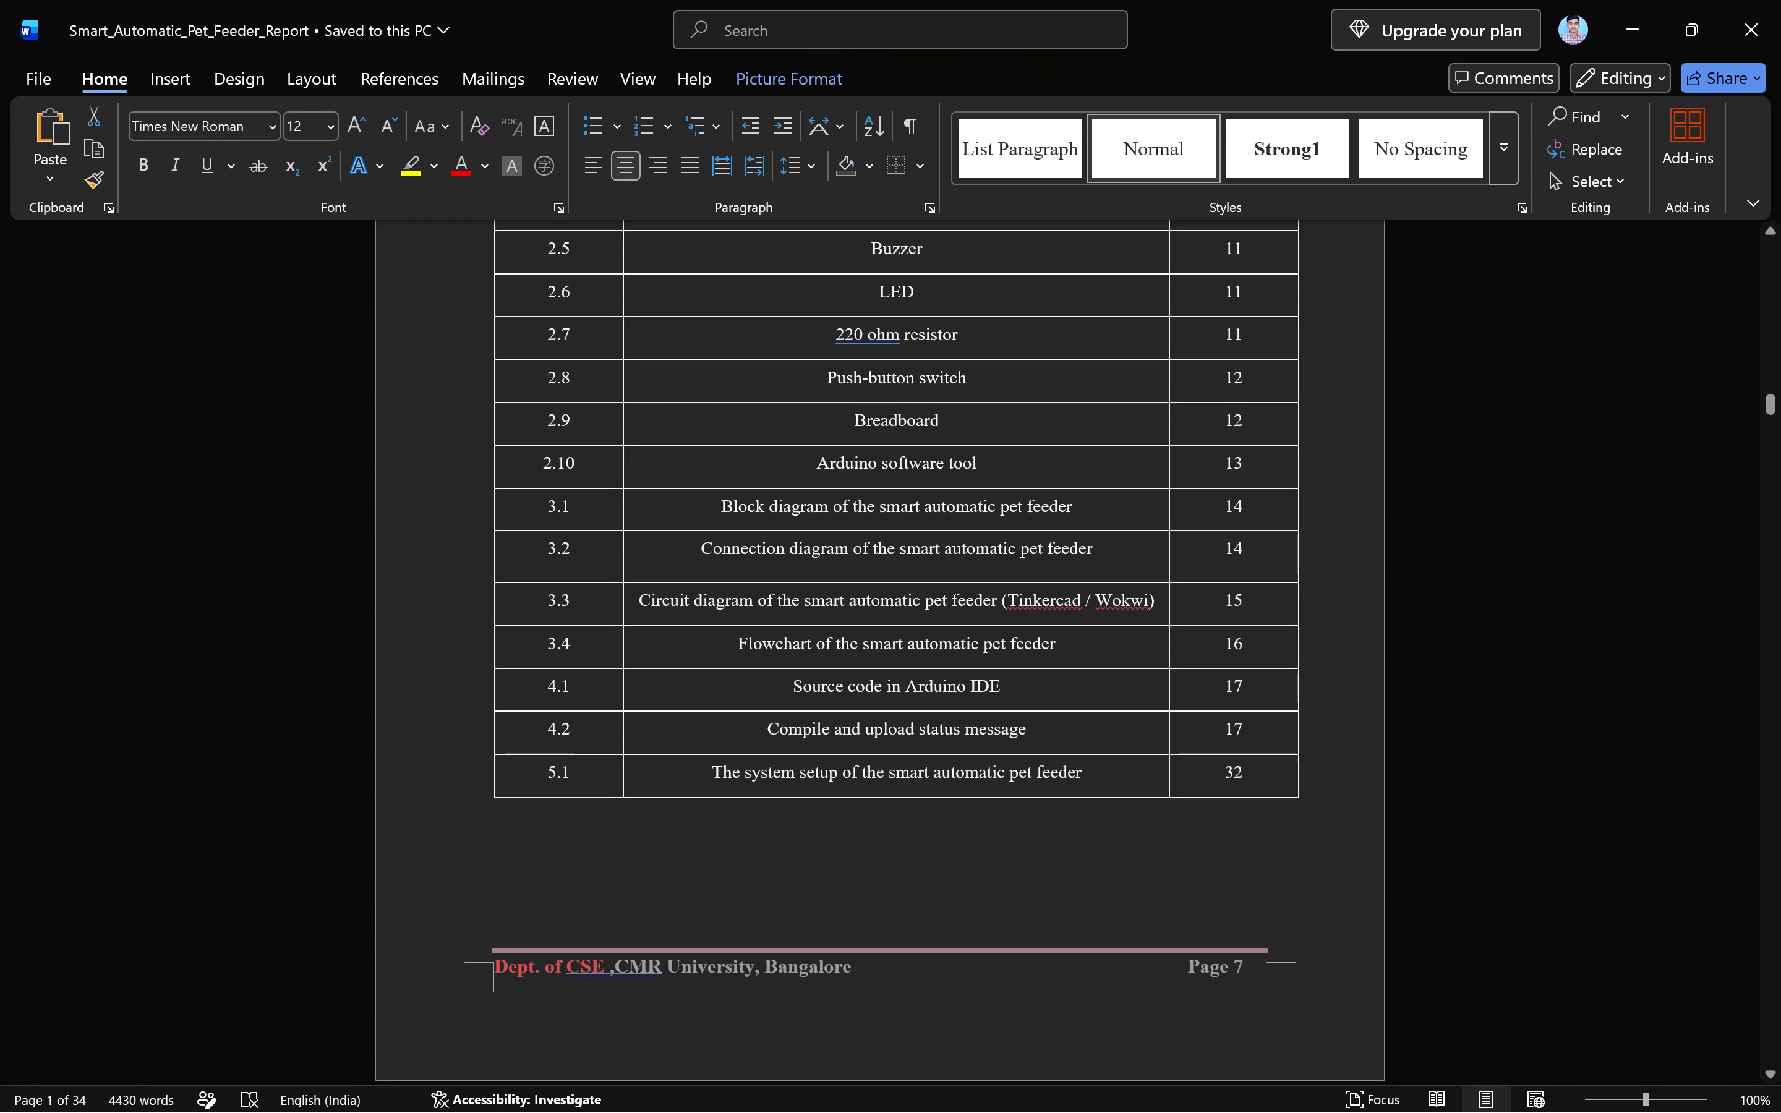
left_click_drag(1314, 860, 916, 532)
scroll(916, 532, "up", 20)
scroll(916, 532, "up", 20)
scroll(916, 532, "up", 15)
scroll(916, 532, "up", 12)
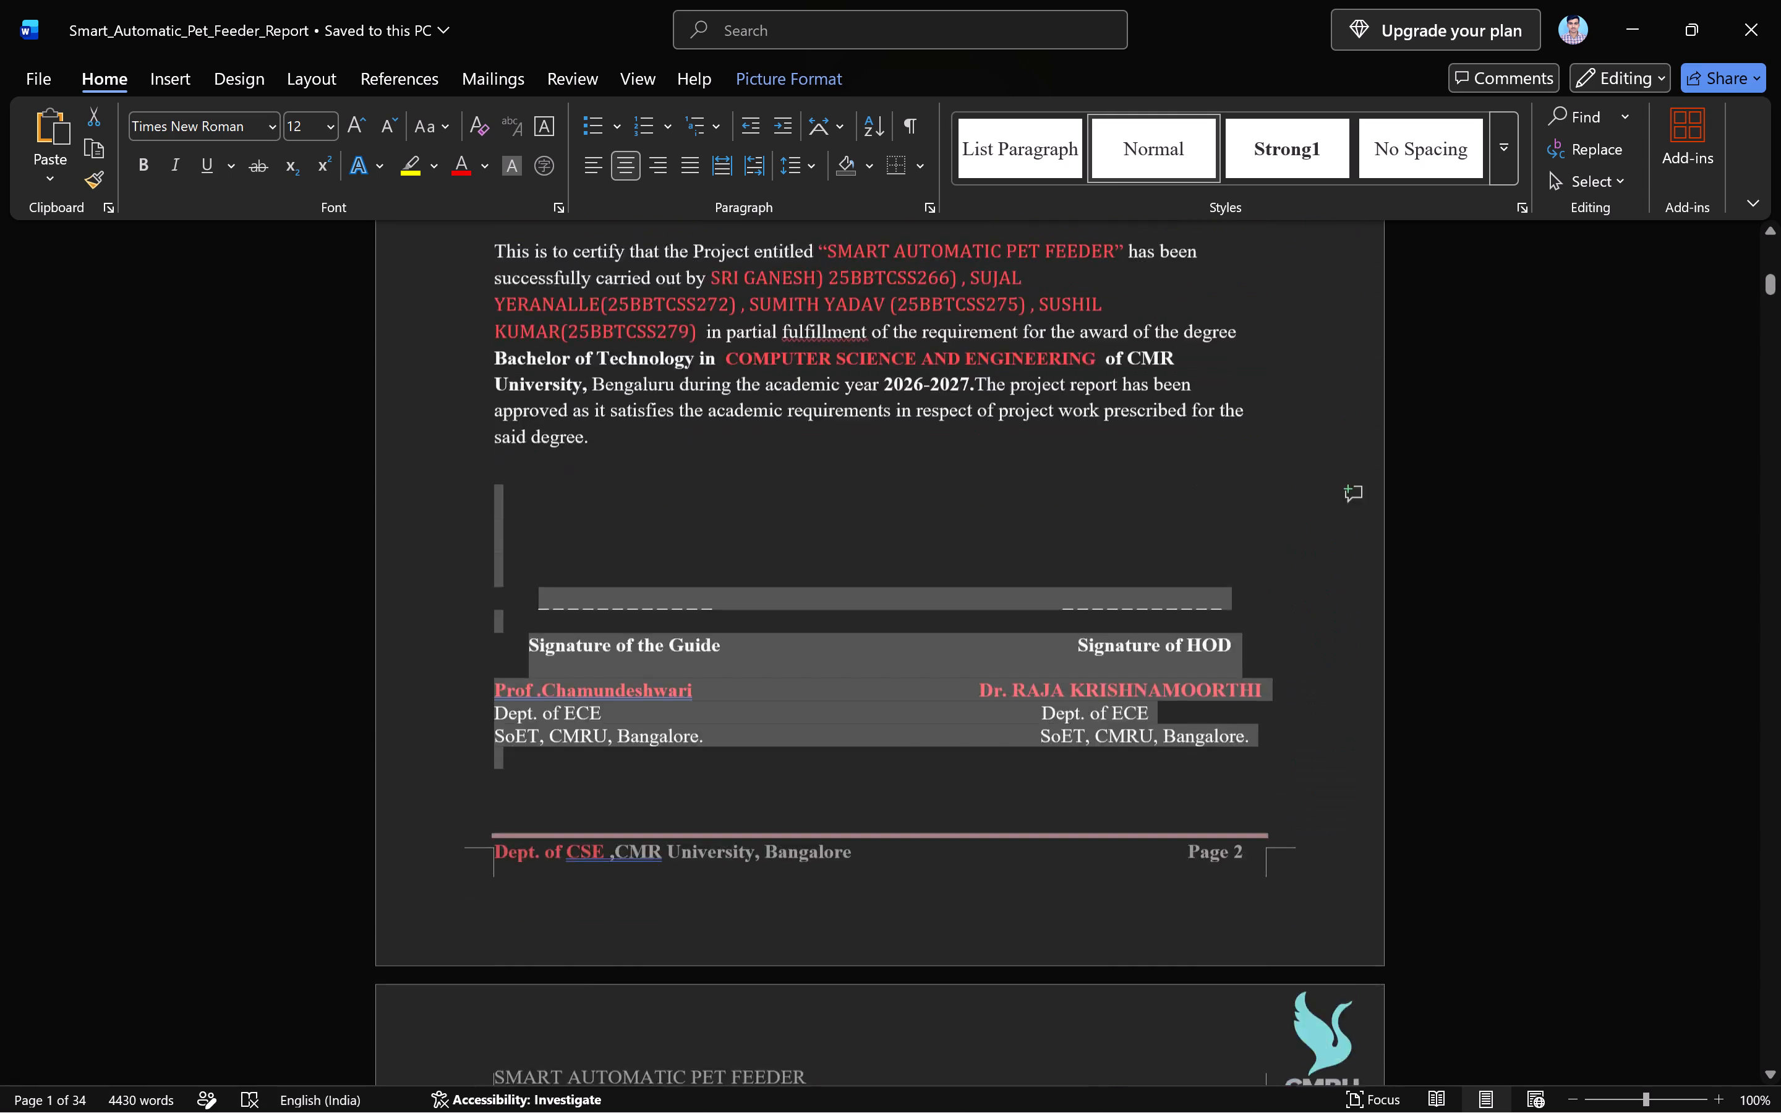
left_click_drag(916, 532, 652, 778)
scroll(916, 532, "up", 8)
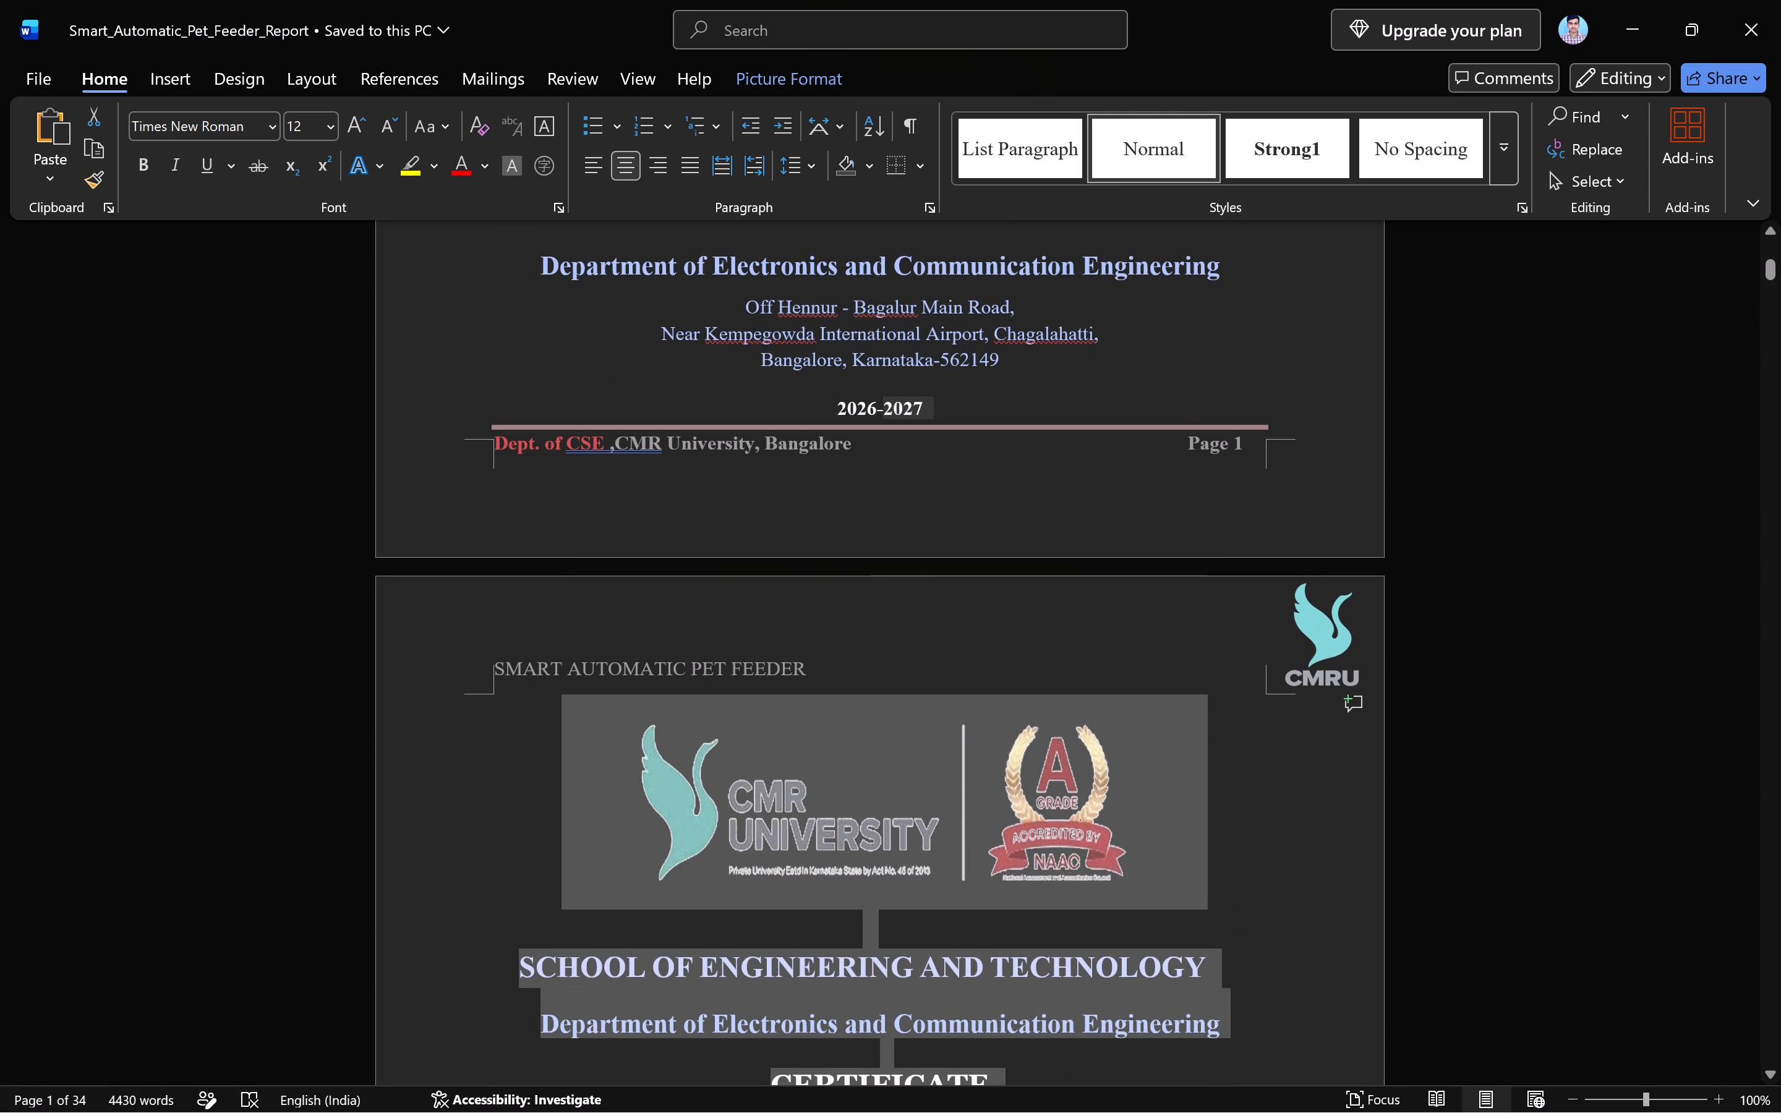
left_click_drag(652, 778, 686, 710)
scroll(677, 720, "up", 12)
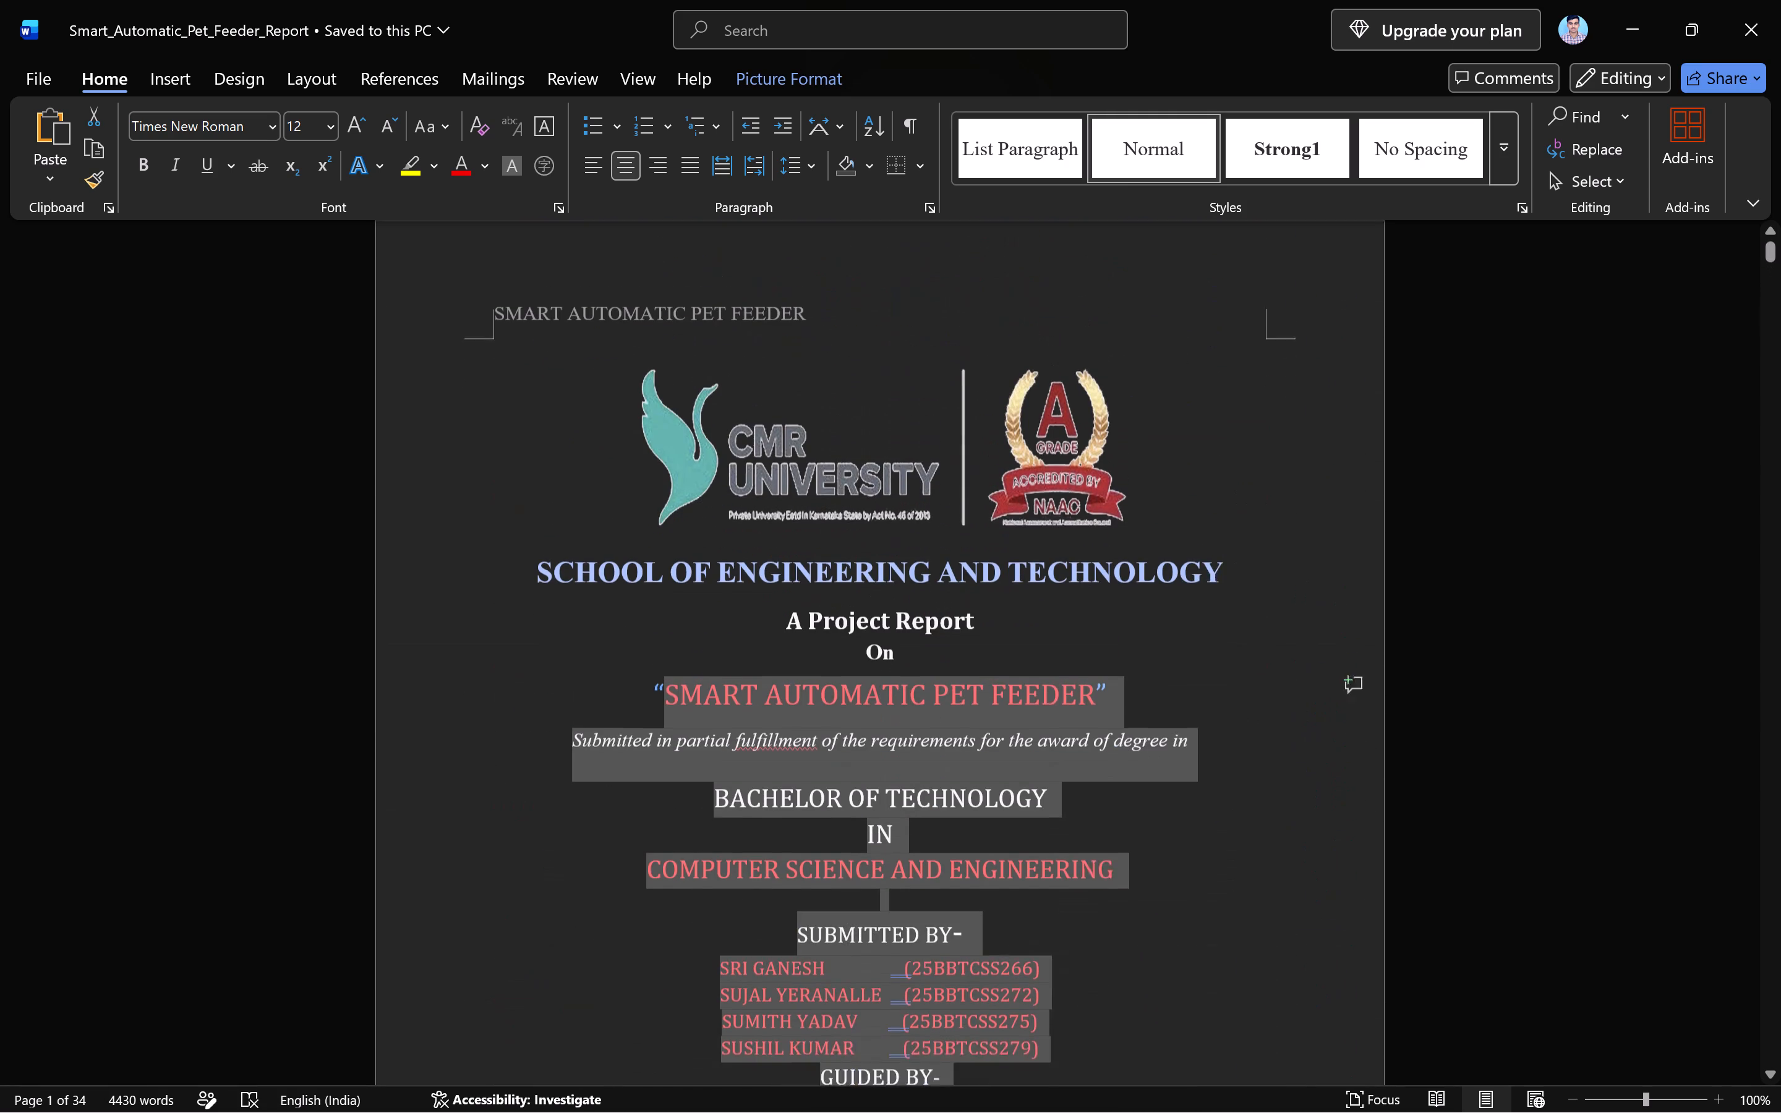
left_click_drag(686, 710, 664, 443)
scroll(687, 709, "up", 4)
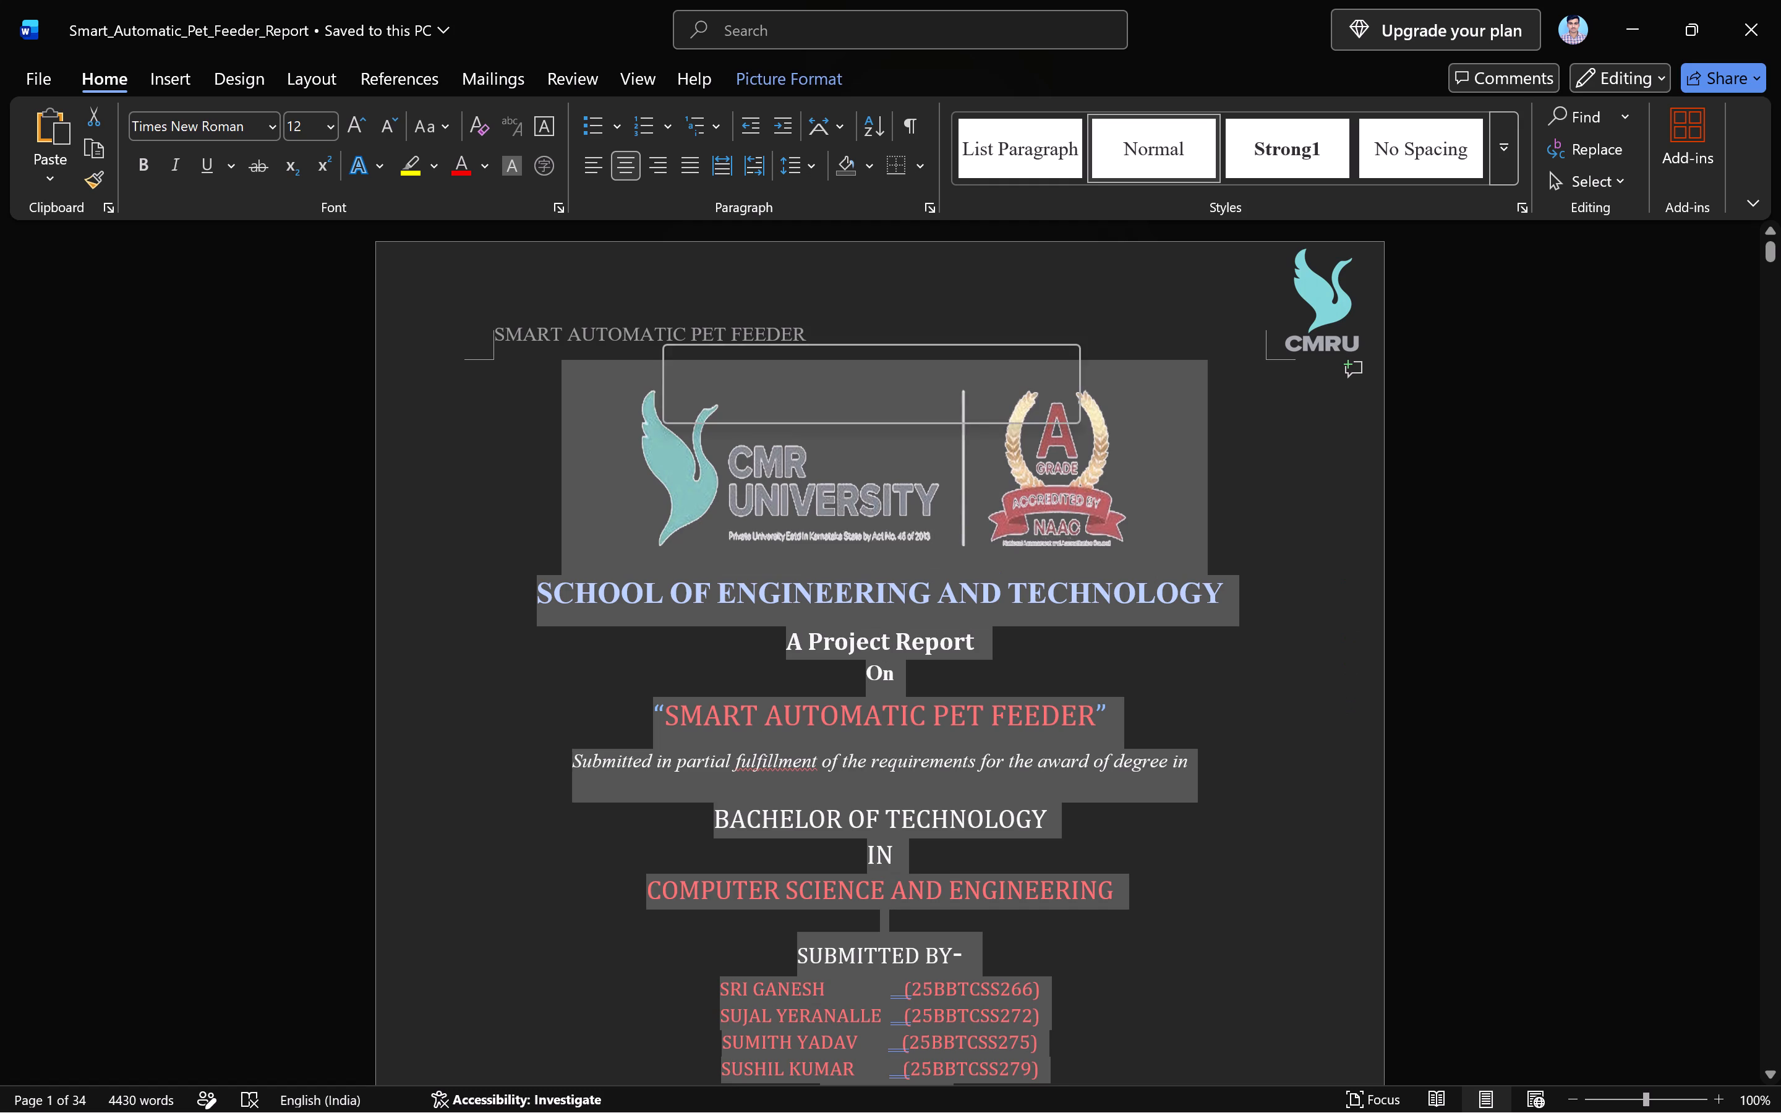
key("ctrl+x")
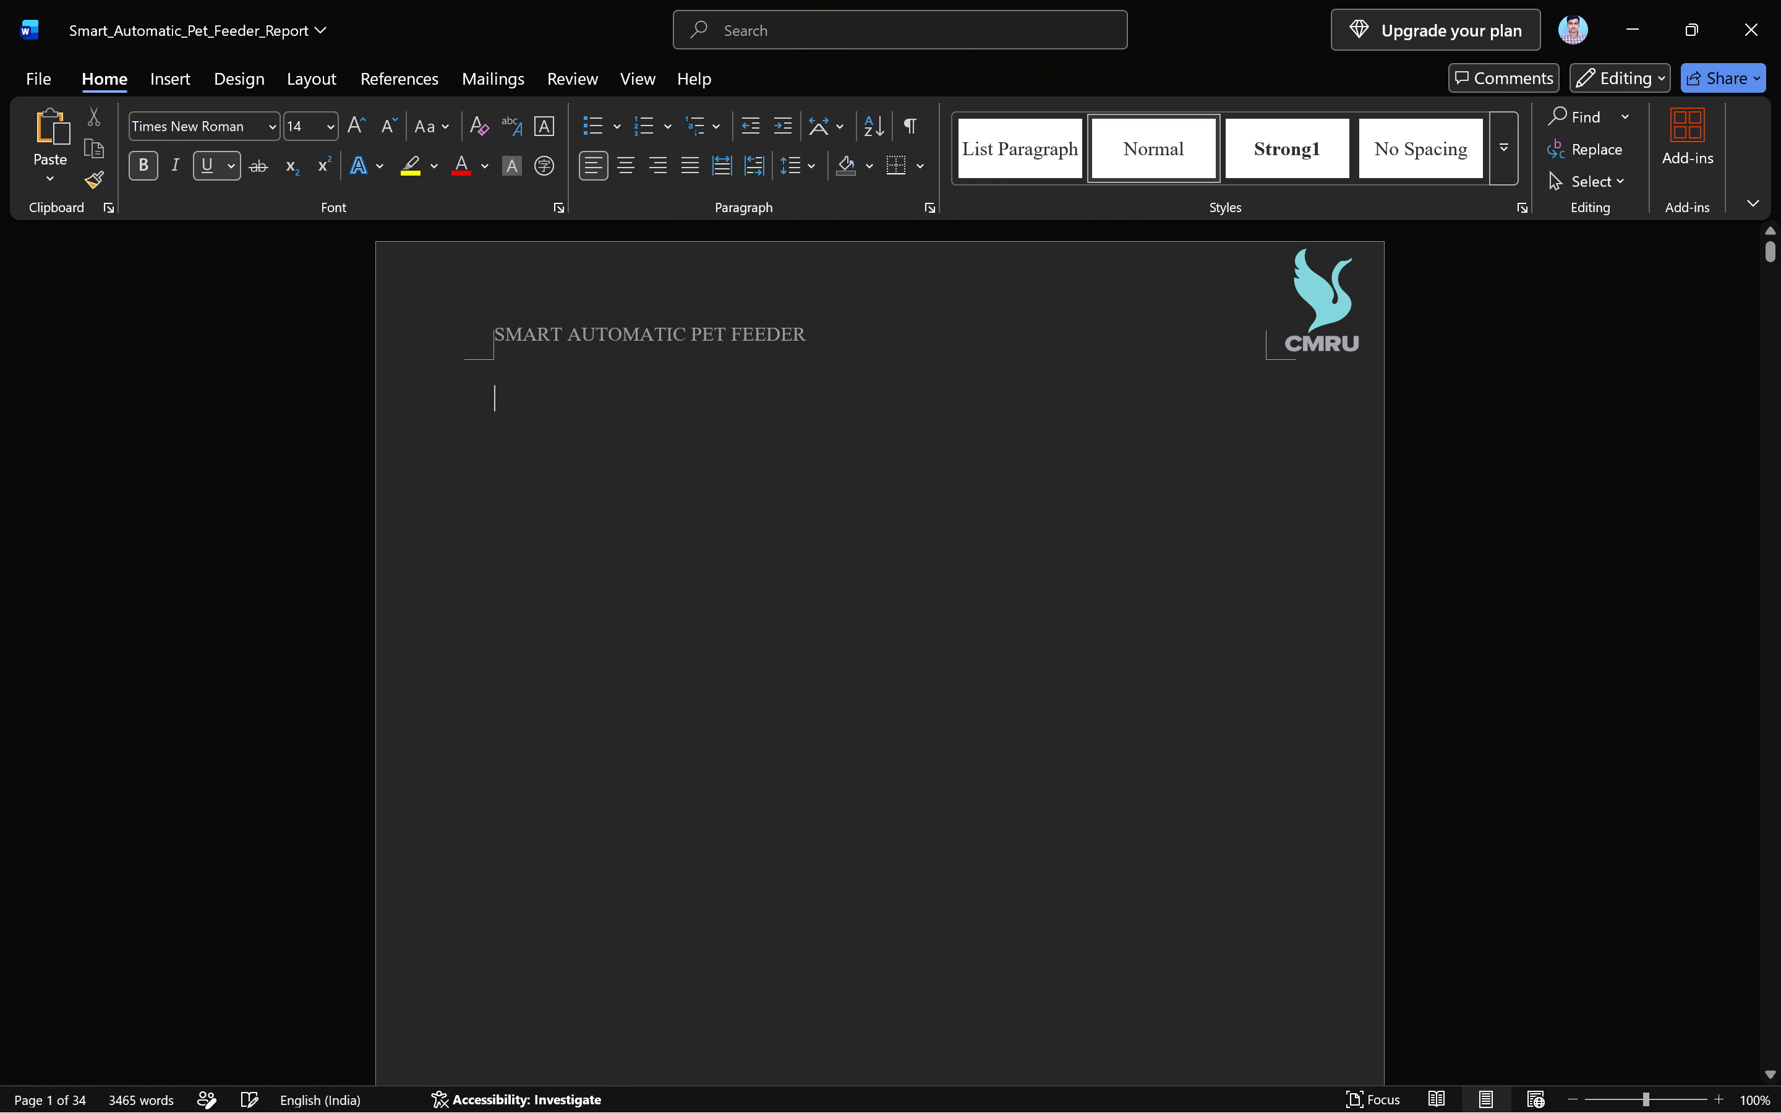
Delete the empty space left before the "1. INTRODUCTION" heading so the report starts with it.
key("Delete")
key("Delete")
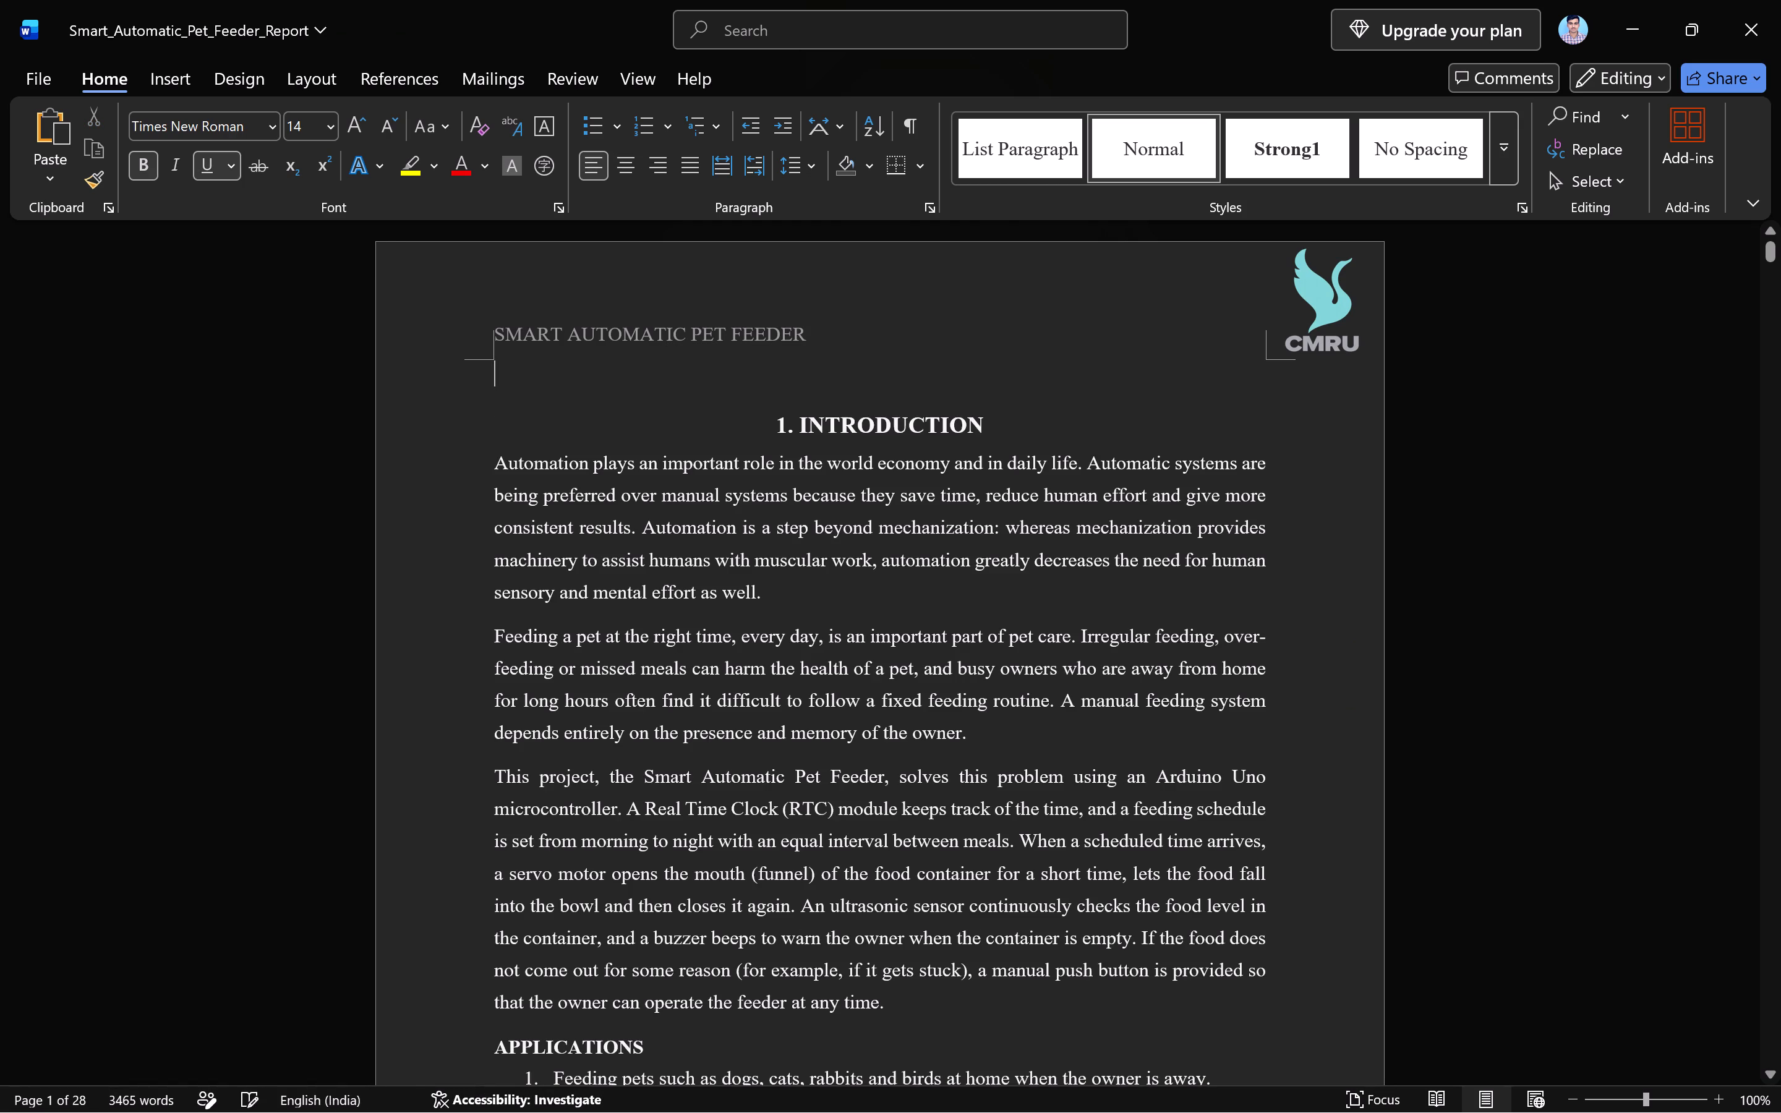
key("Delete")
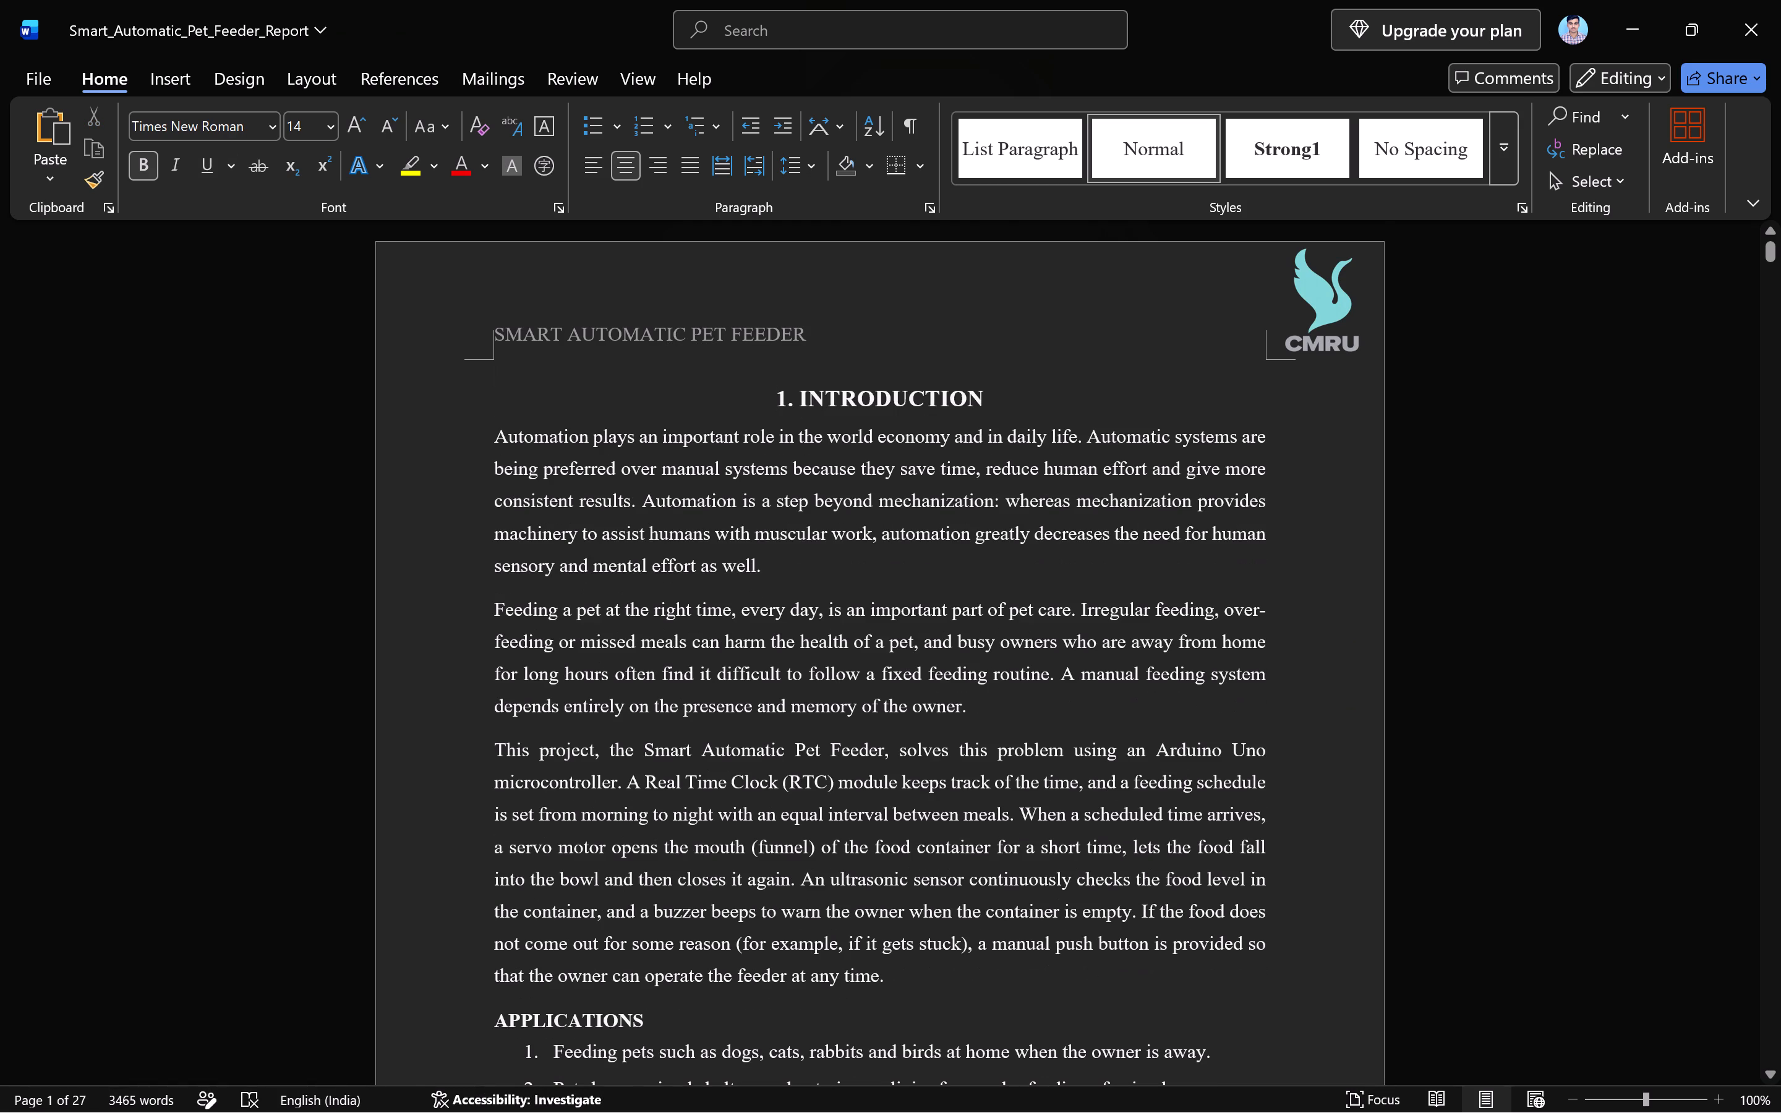
Paste the cut front matter into the new blank document and check the pasted pages.
scroll(687, 404, "down", 20)
scroll(687, 404, "down", 5)
scroll(760, 607, "down", 15)
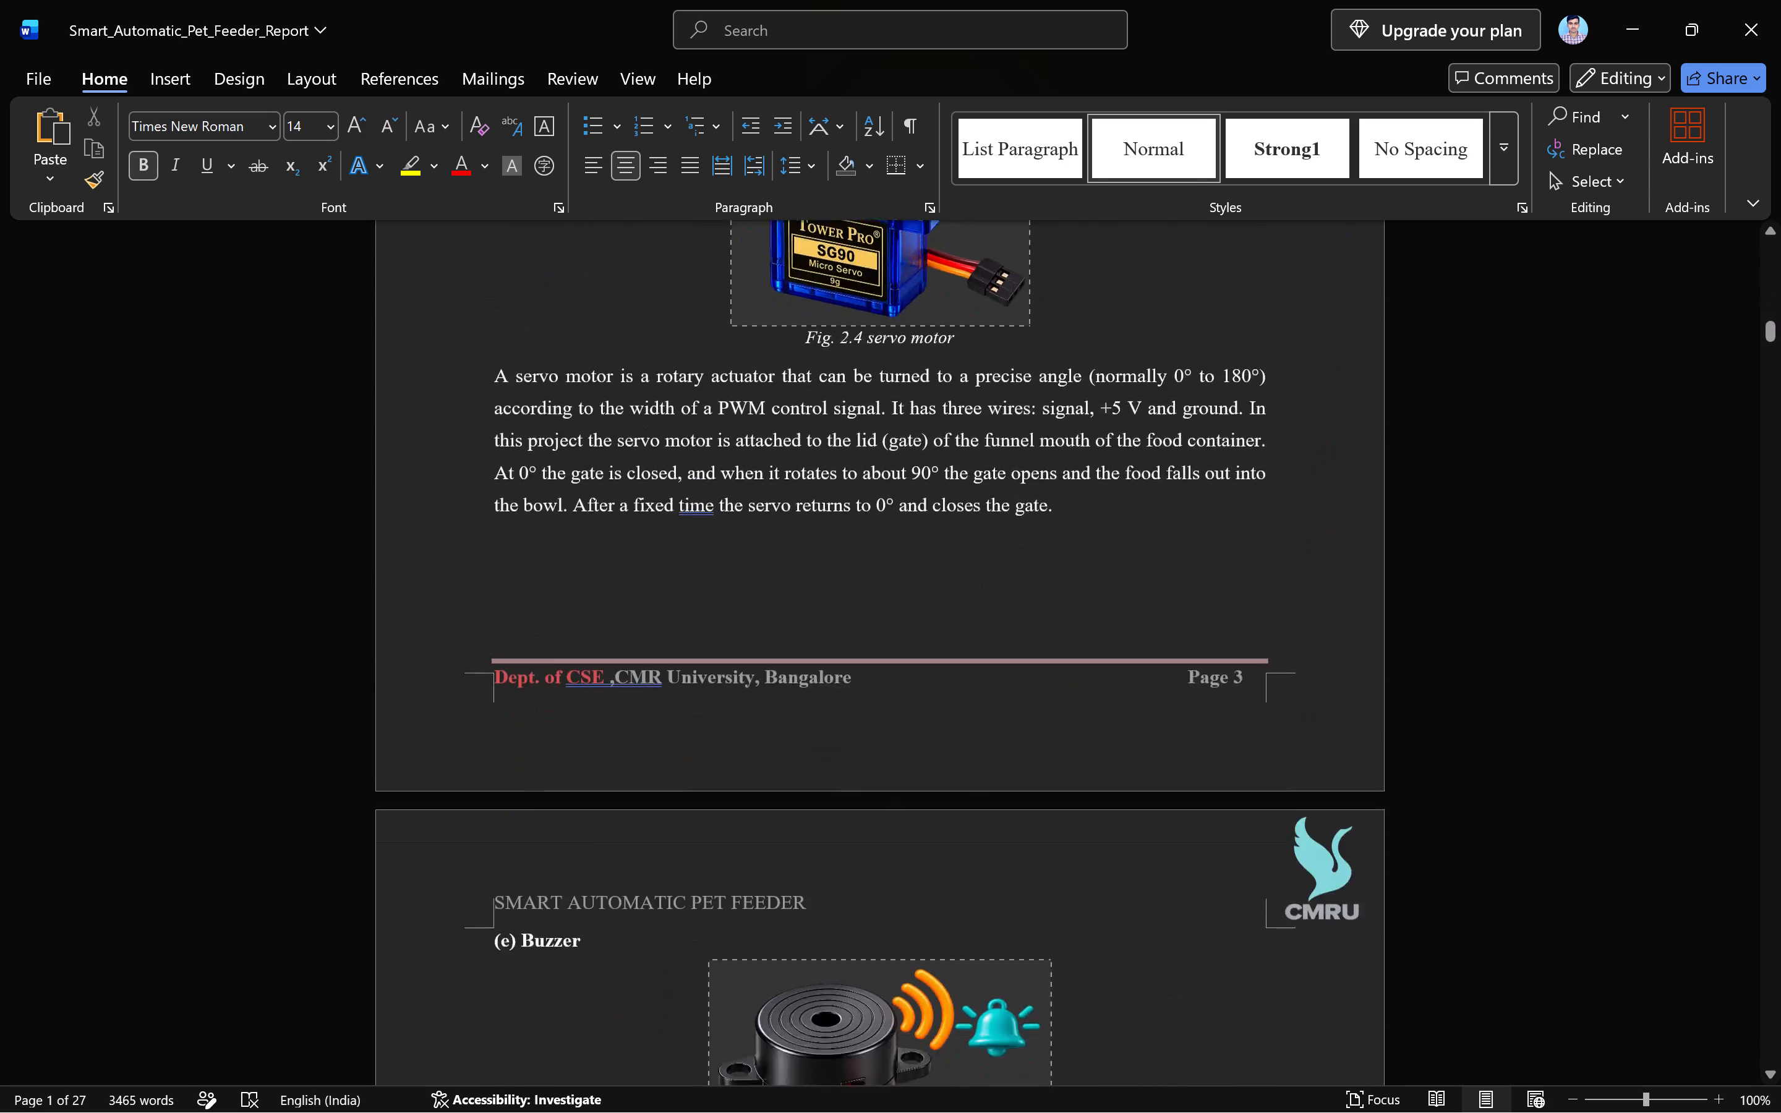
scroll(774, 620, "down", 12)
scroll(774, 620, "up", 12)
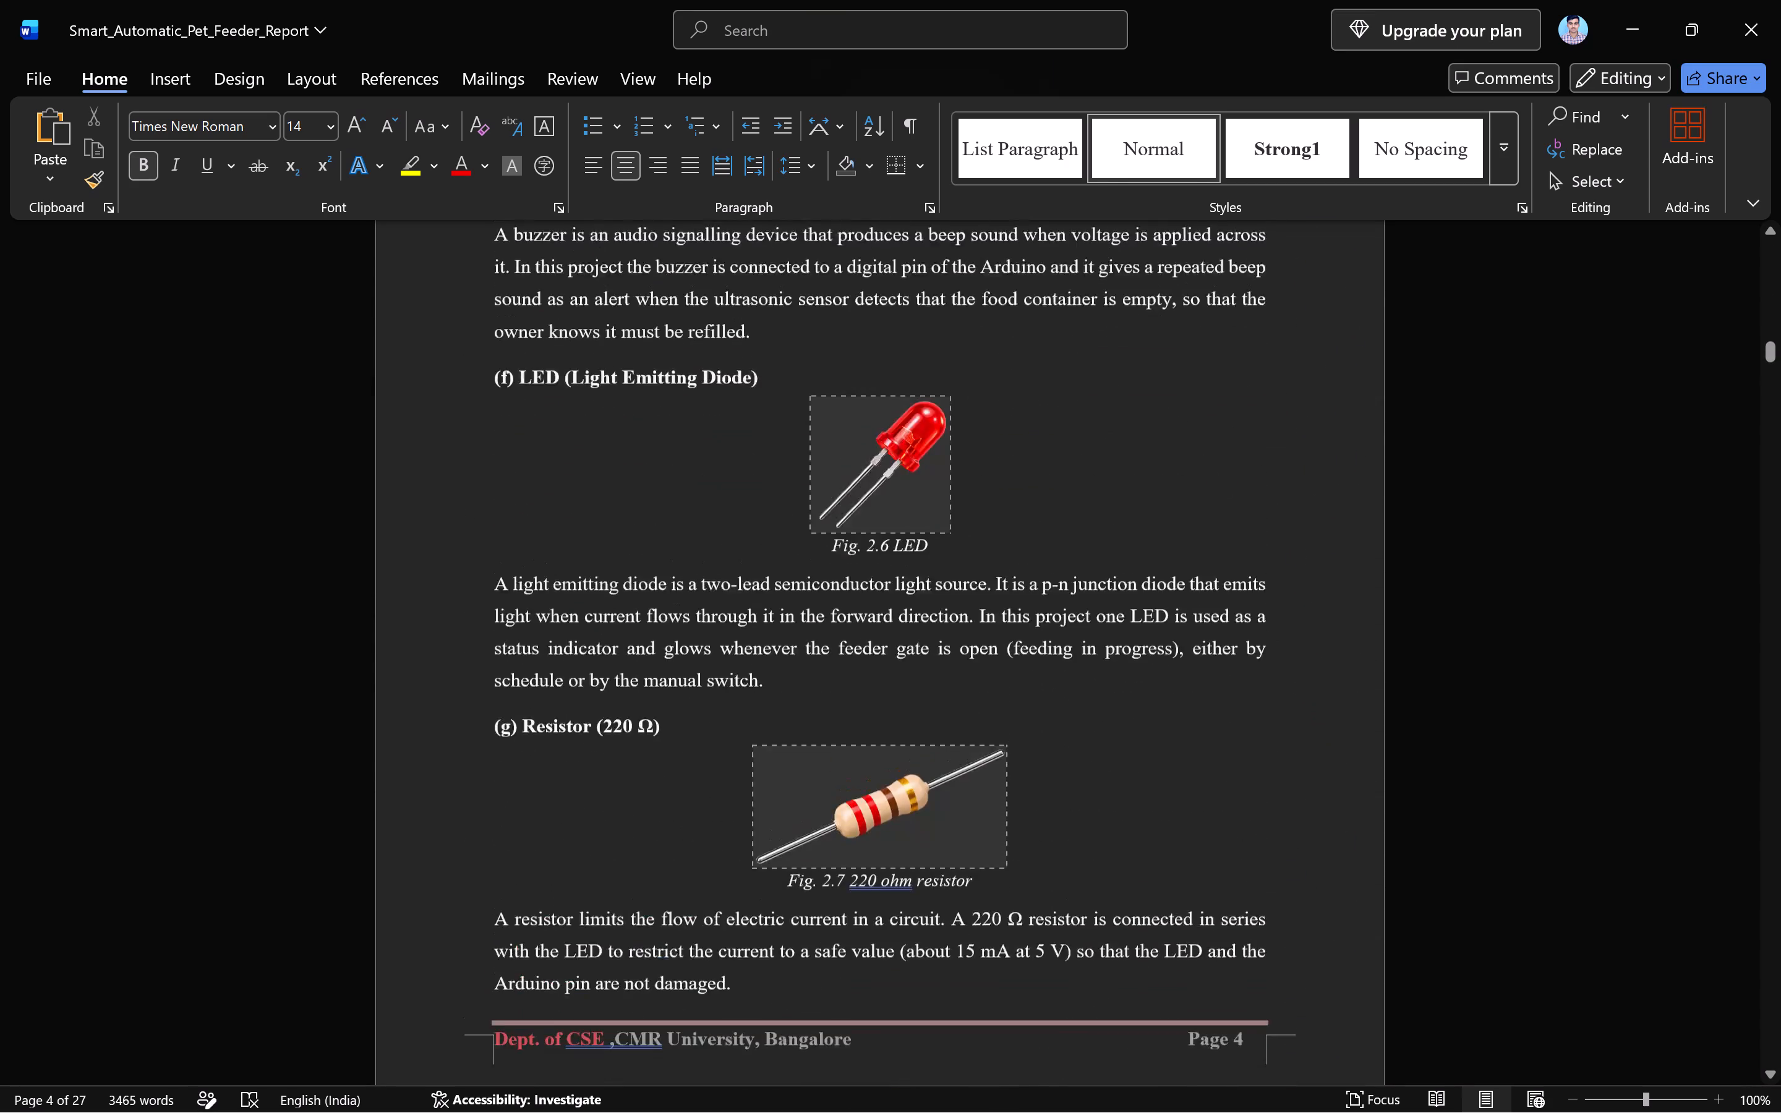
scroll(774, 620, "up", 4)
key("alt+Tab")
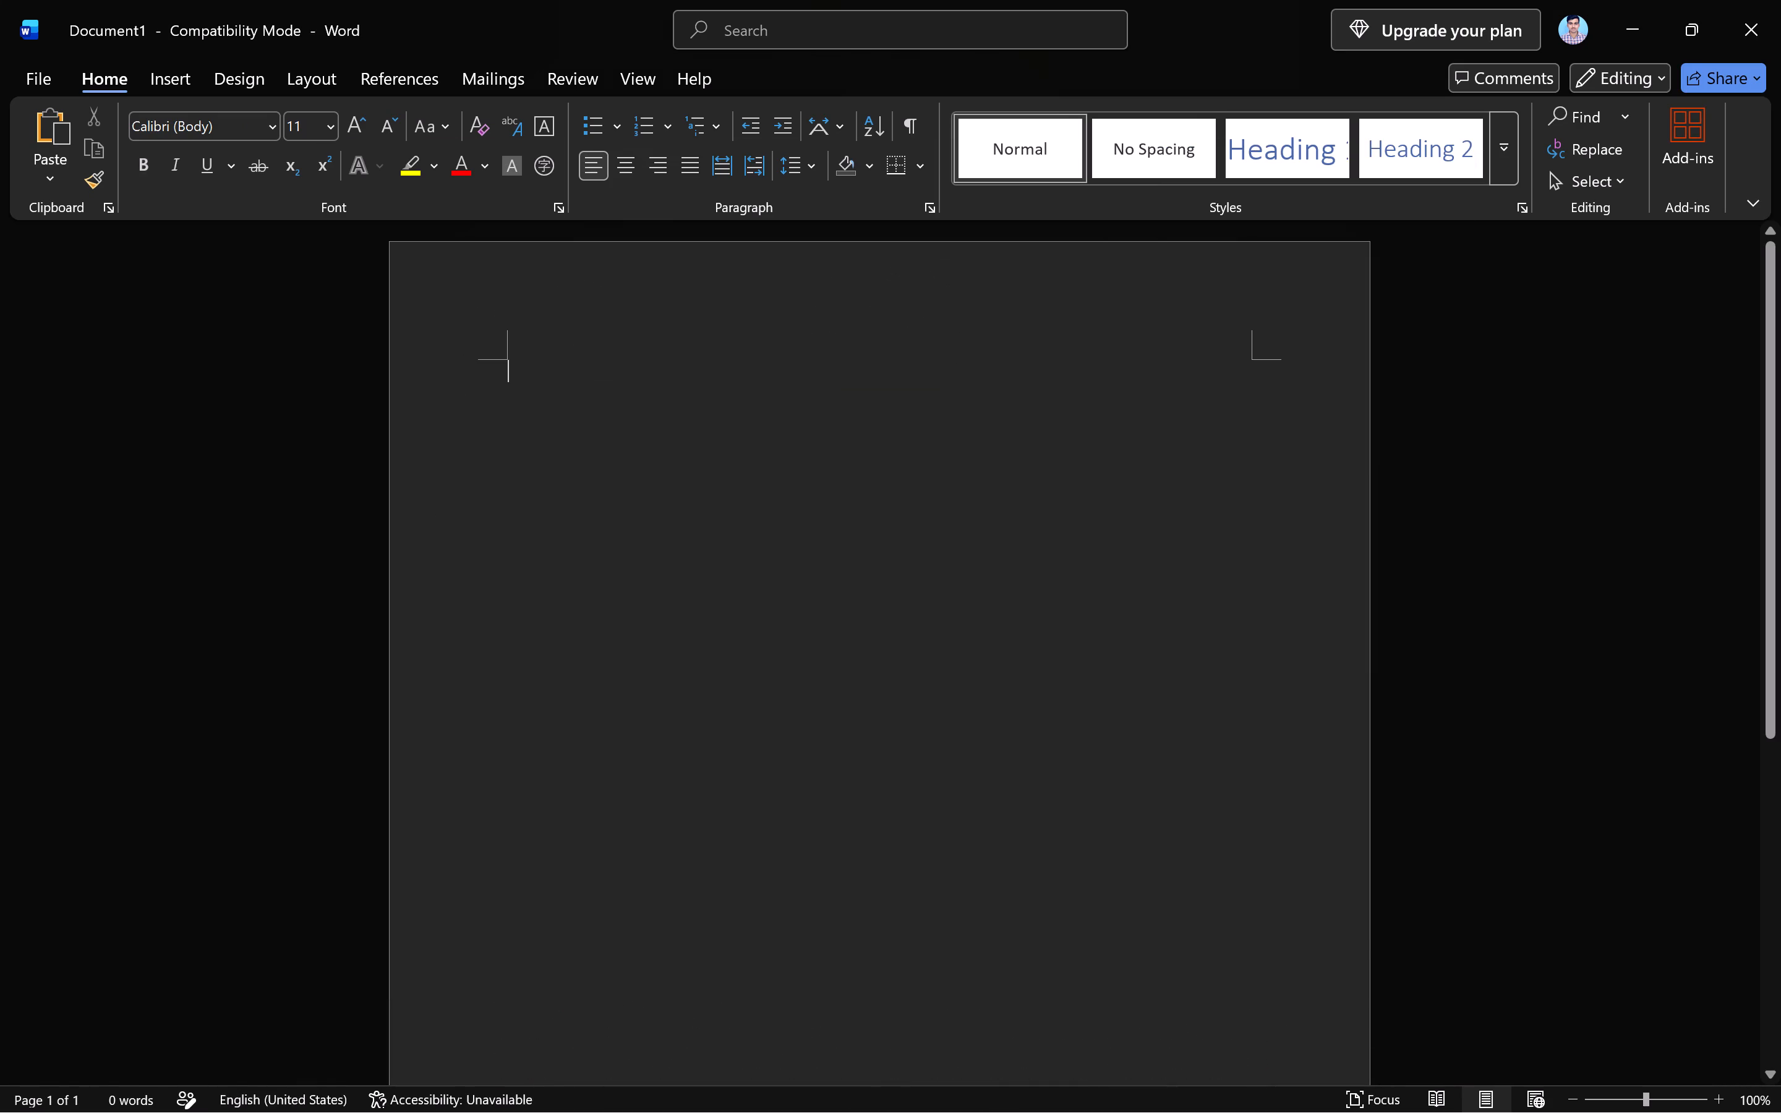
key("ctrl+v")
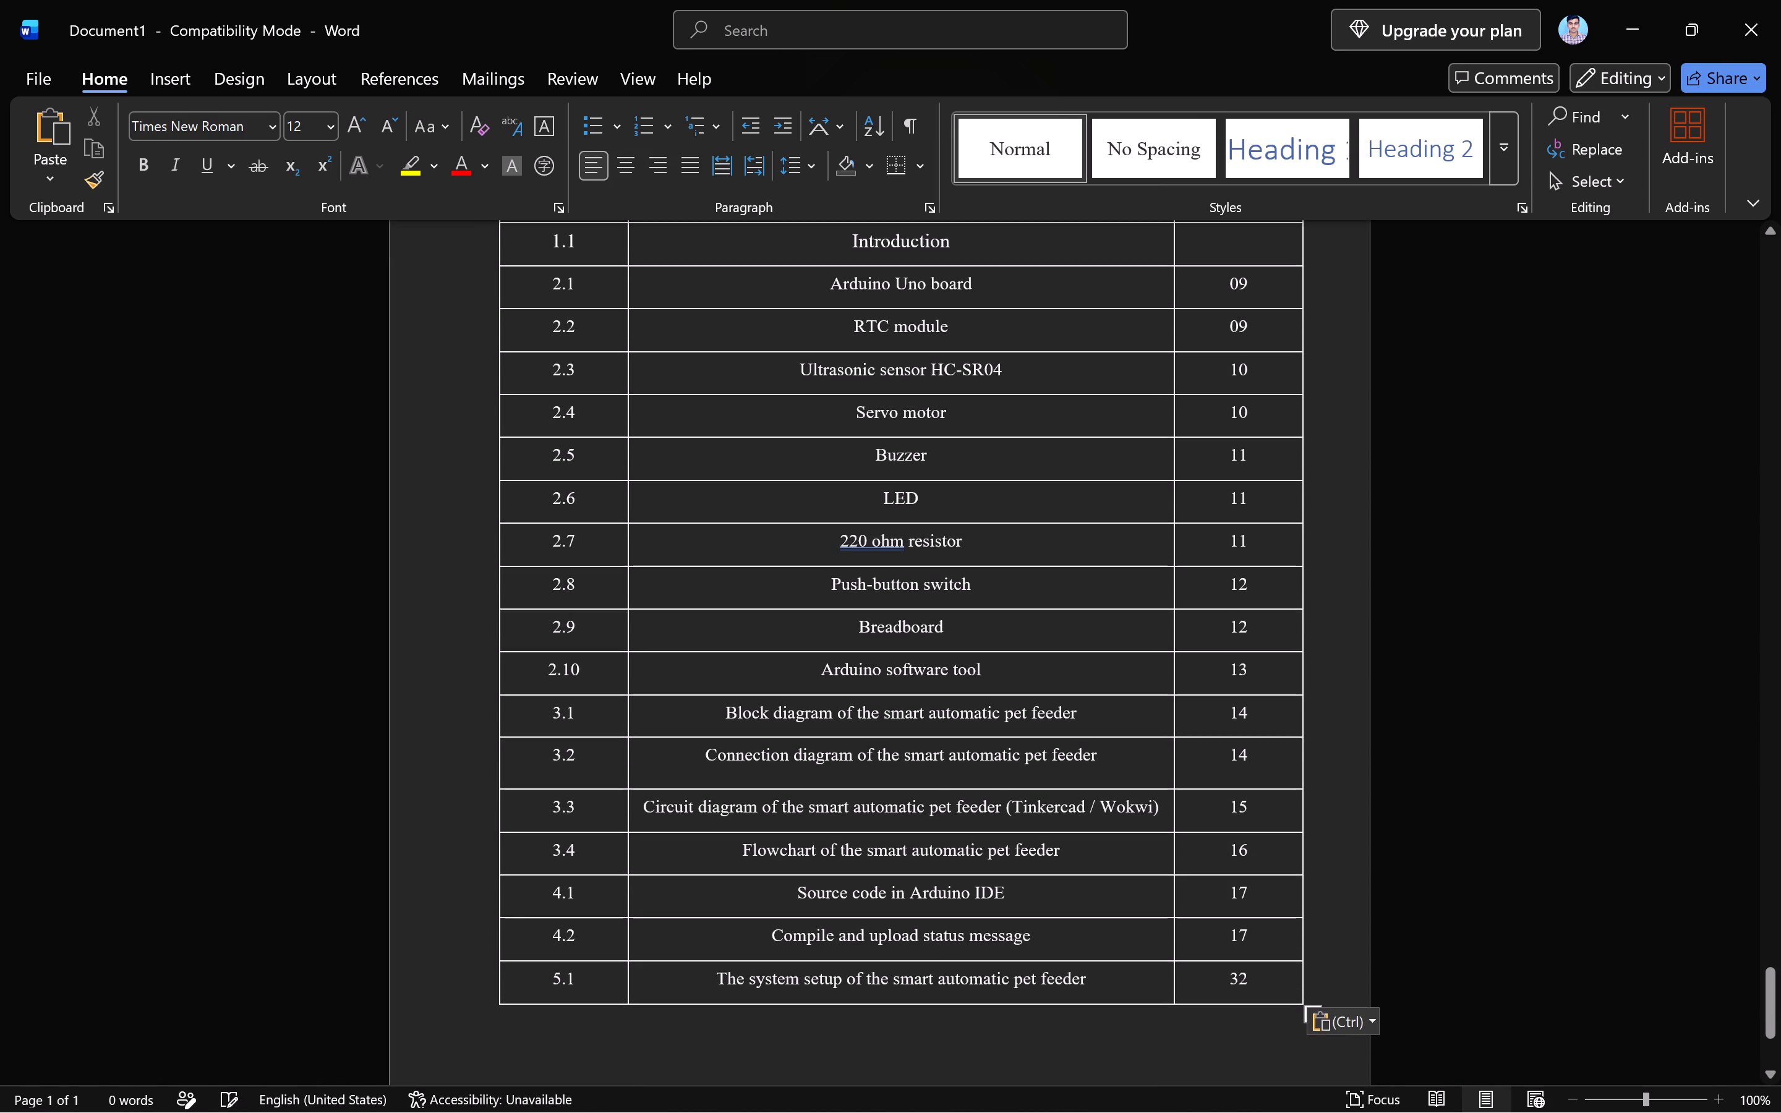
left_click(1590, 830)
scroll(1087, 978, "up", 7)
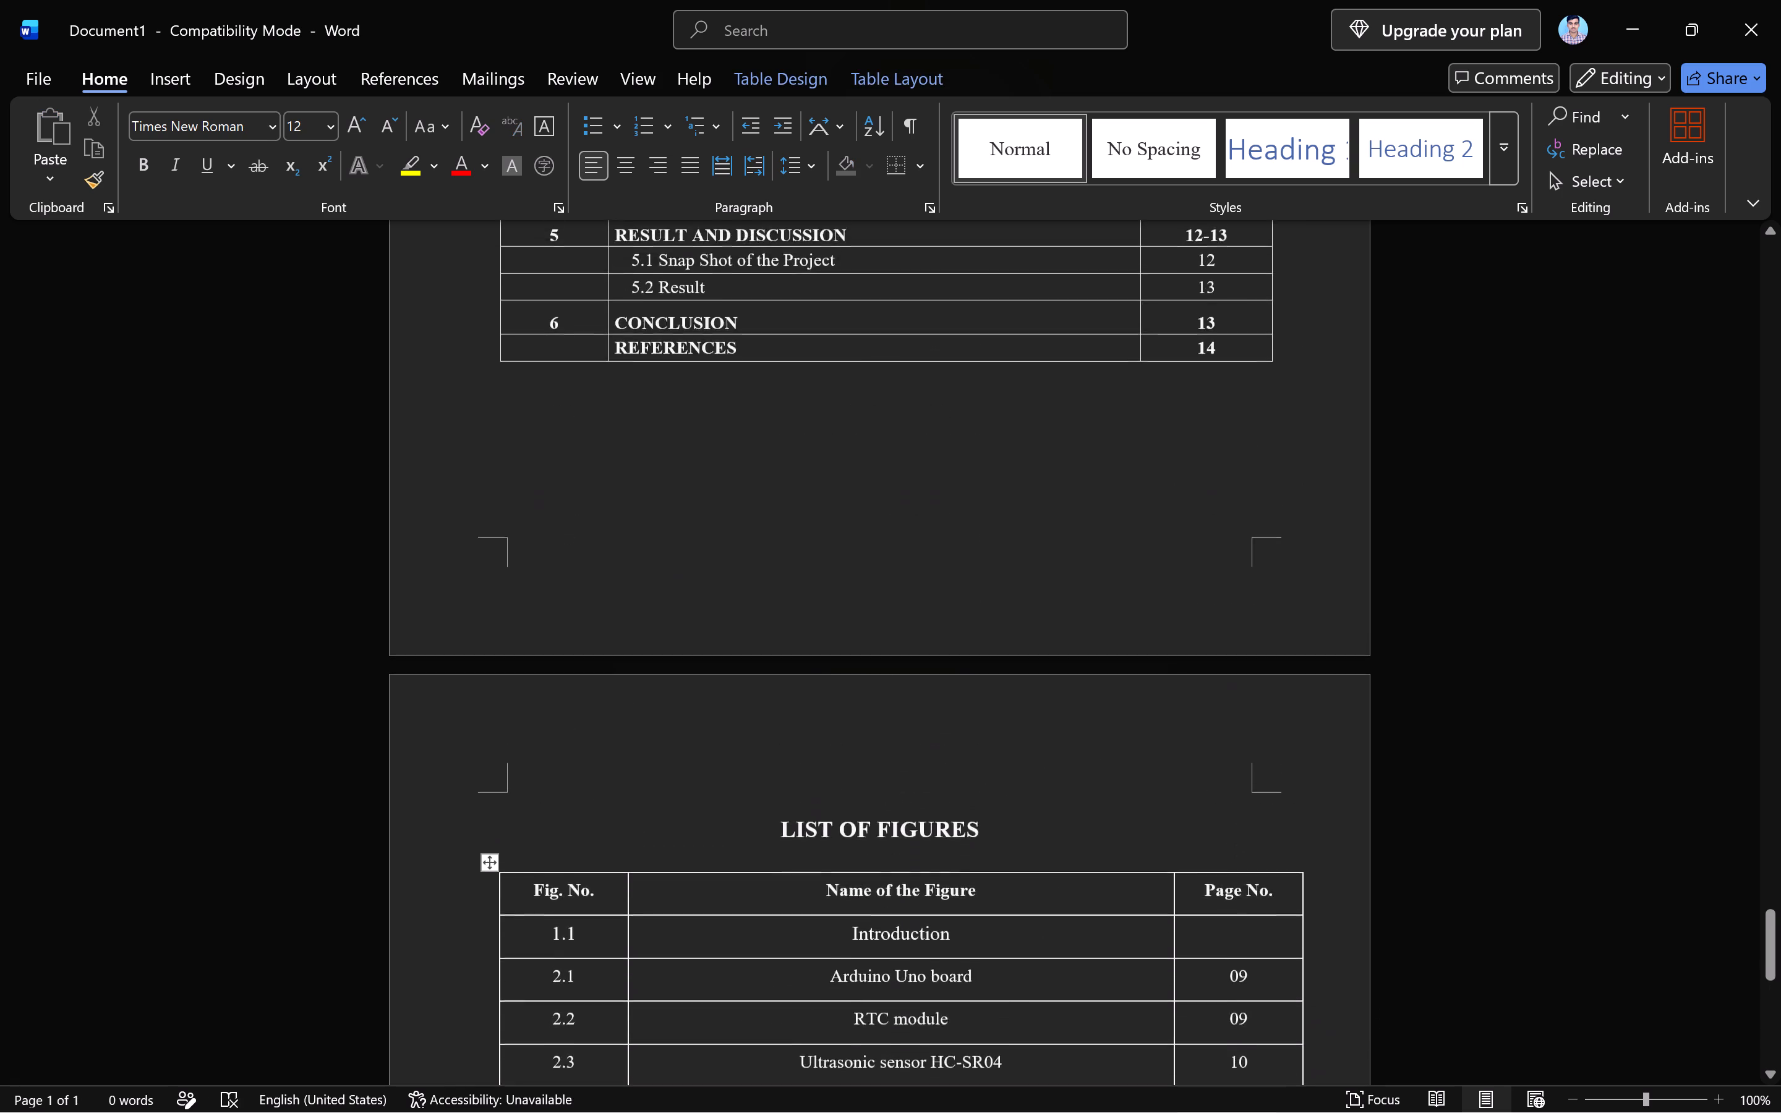
Insert an empty line below the guide's name on the title page of the pasted front matter.
scroll(1087, 978, "up", 20)
scroll(1087, 978, "up", 20)
scroll(1087, 978, "up", 20)
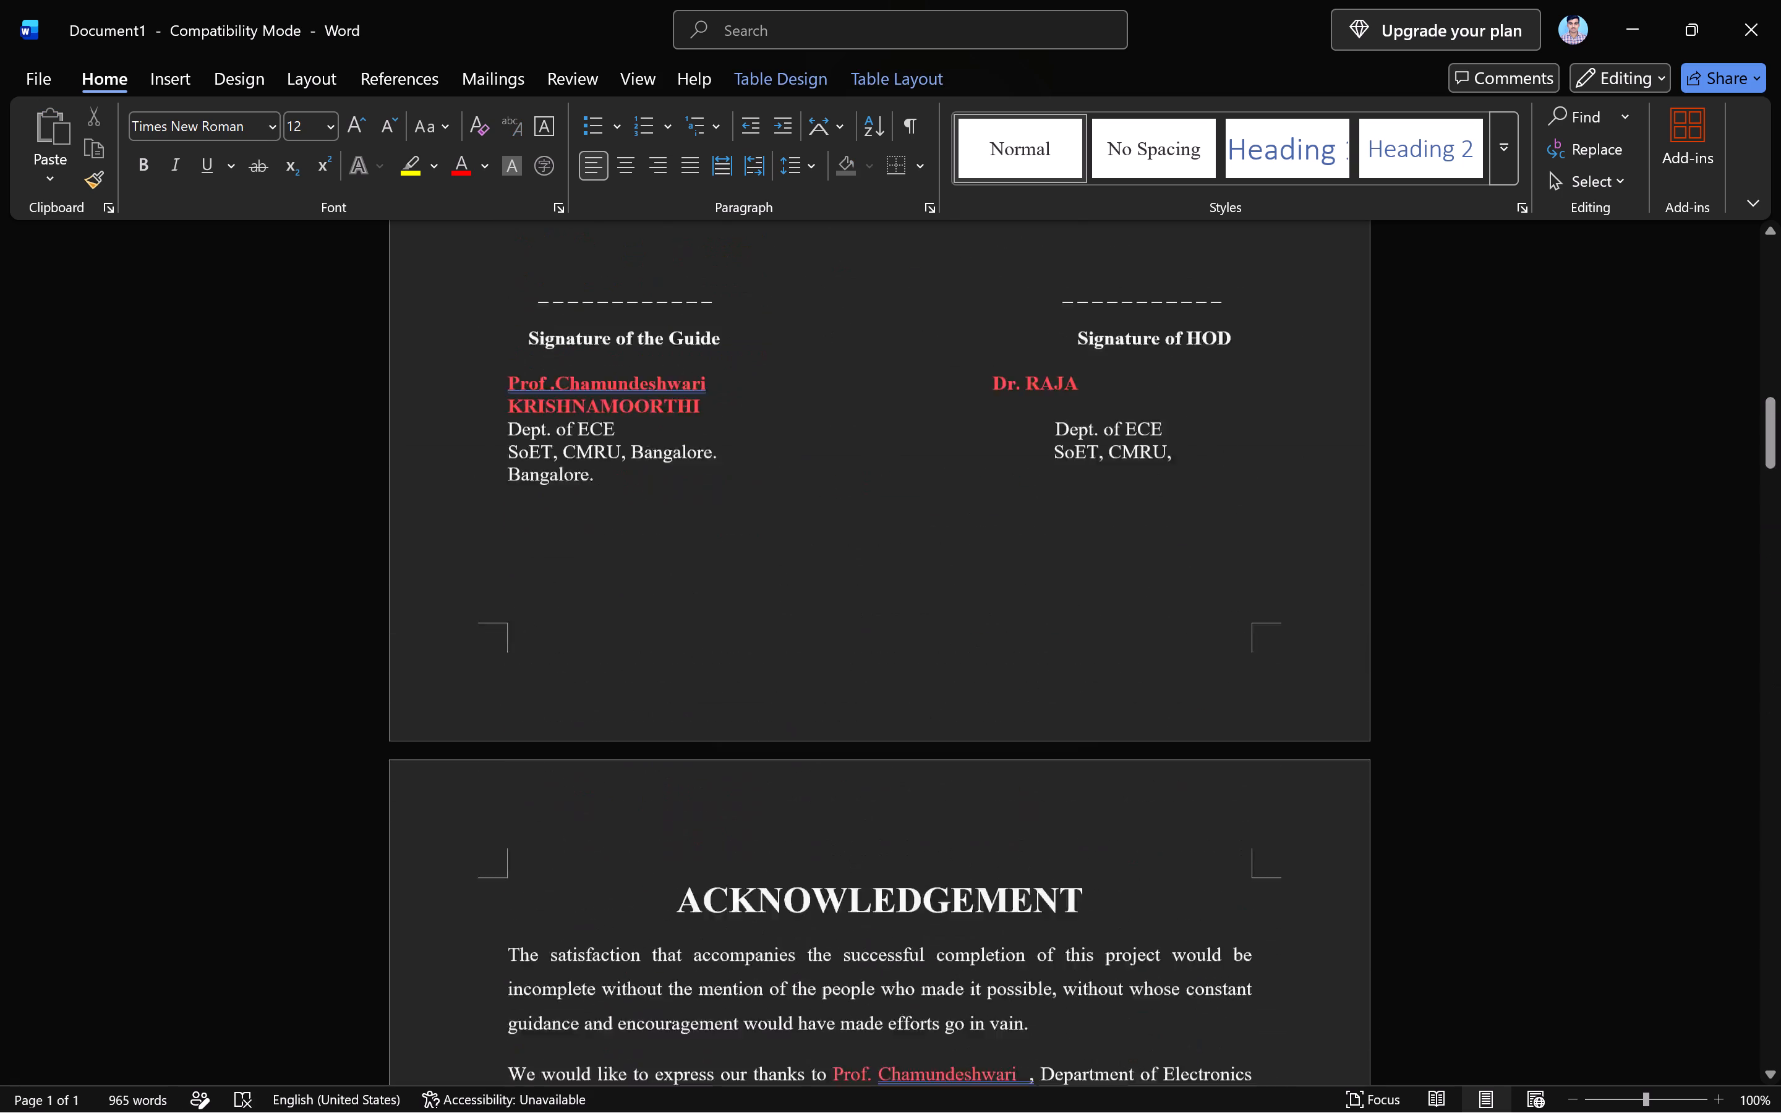
scroll(1085, 978, "up", 20)
scroll(1085, 978, "up", 1)
scroll(980, 660, "down", 3)
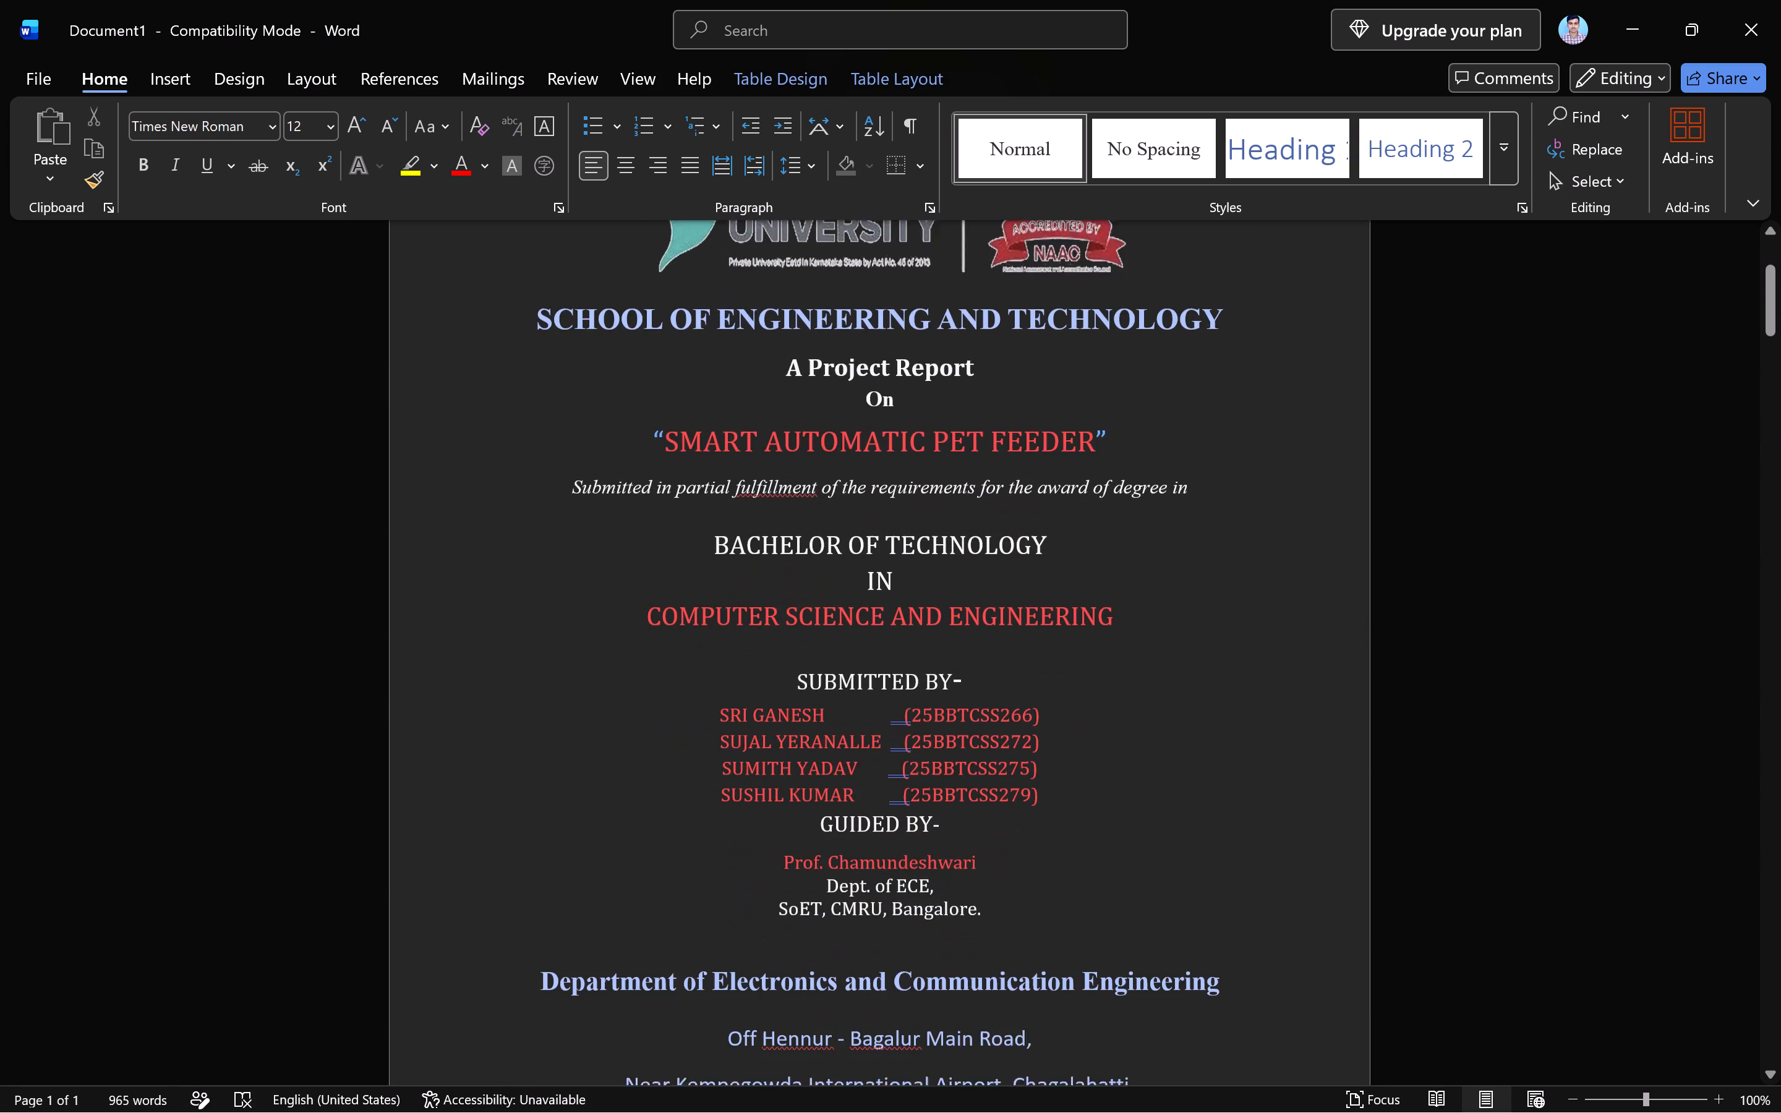
left_click_drag(991, 846, 1002, 845)
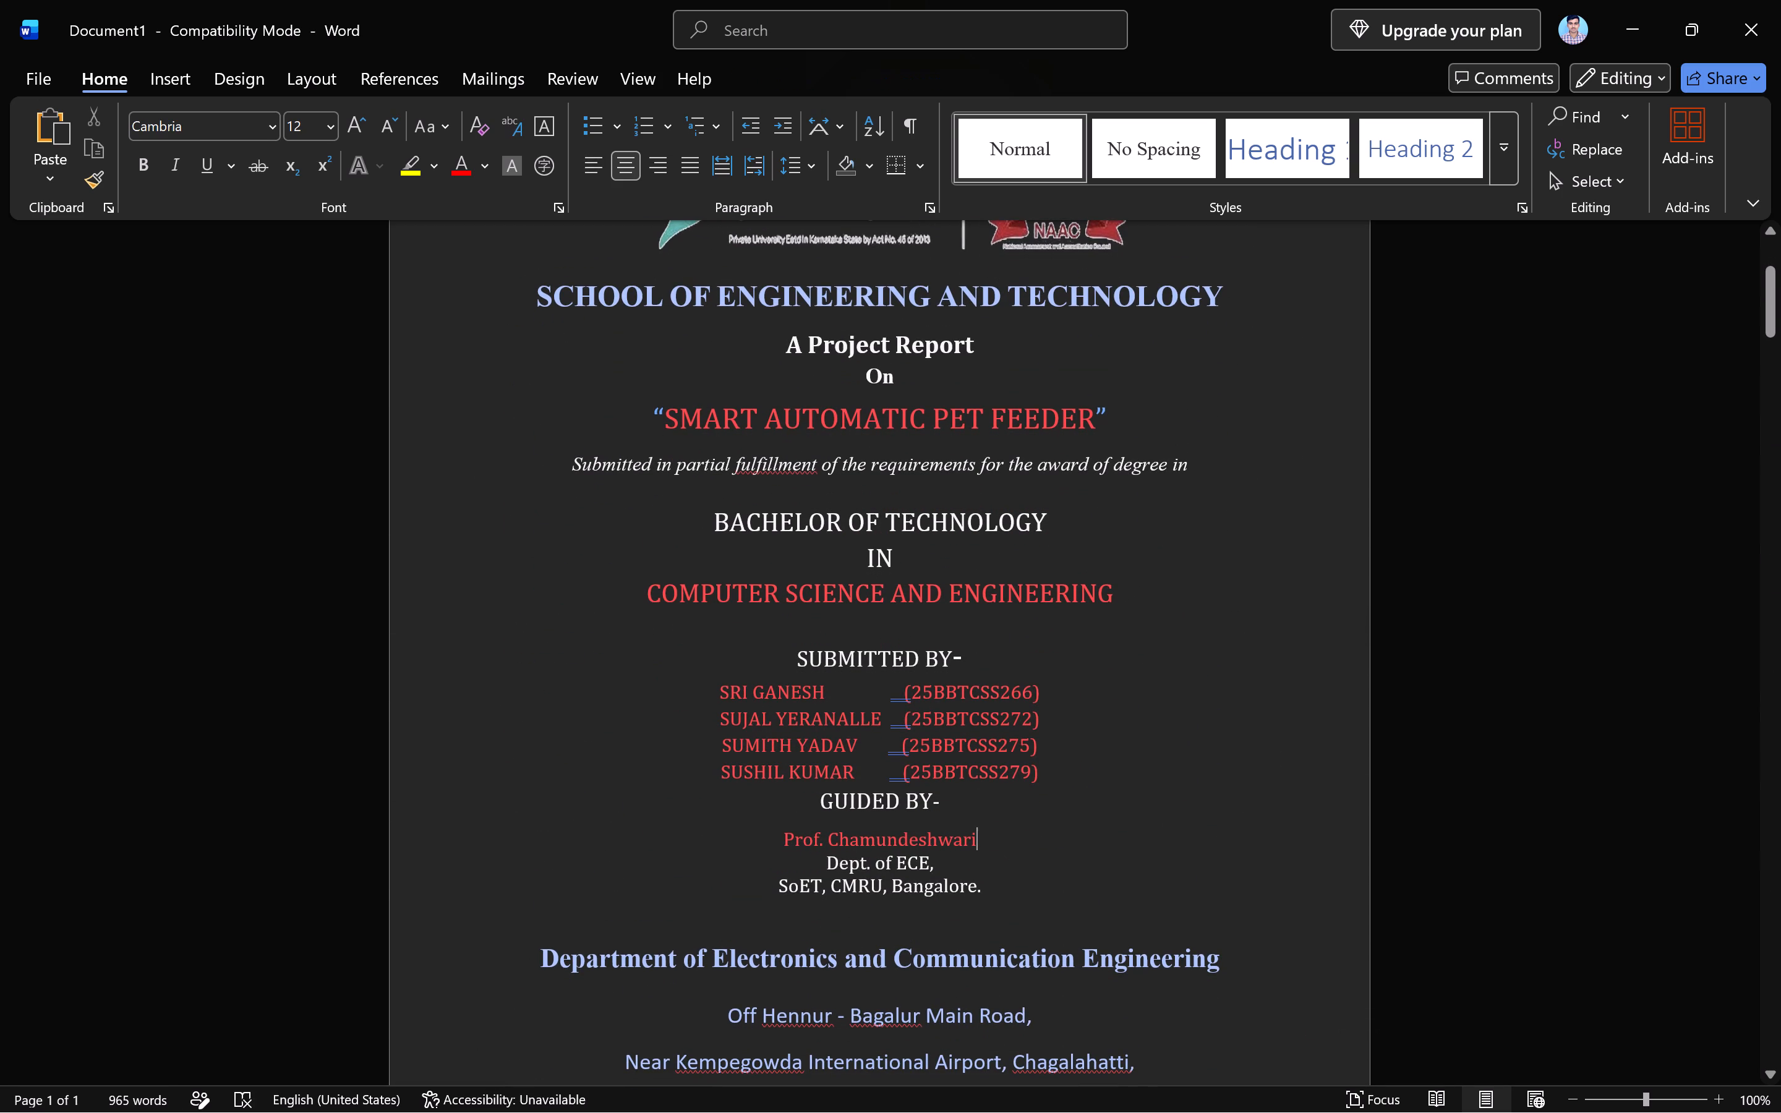
key("Return")
key("a")
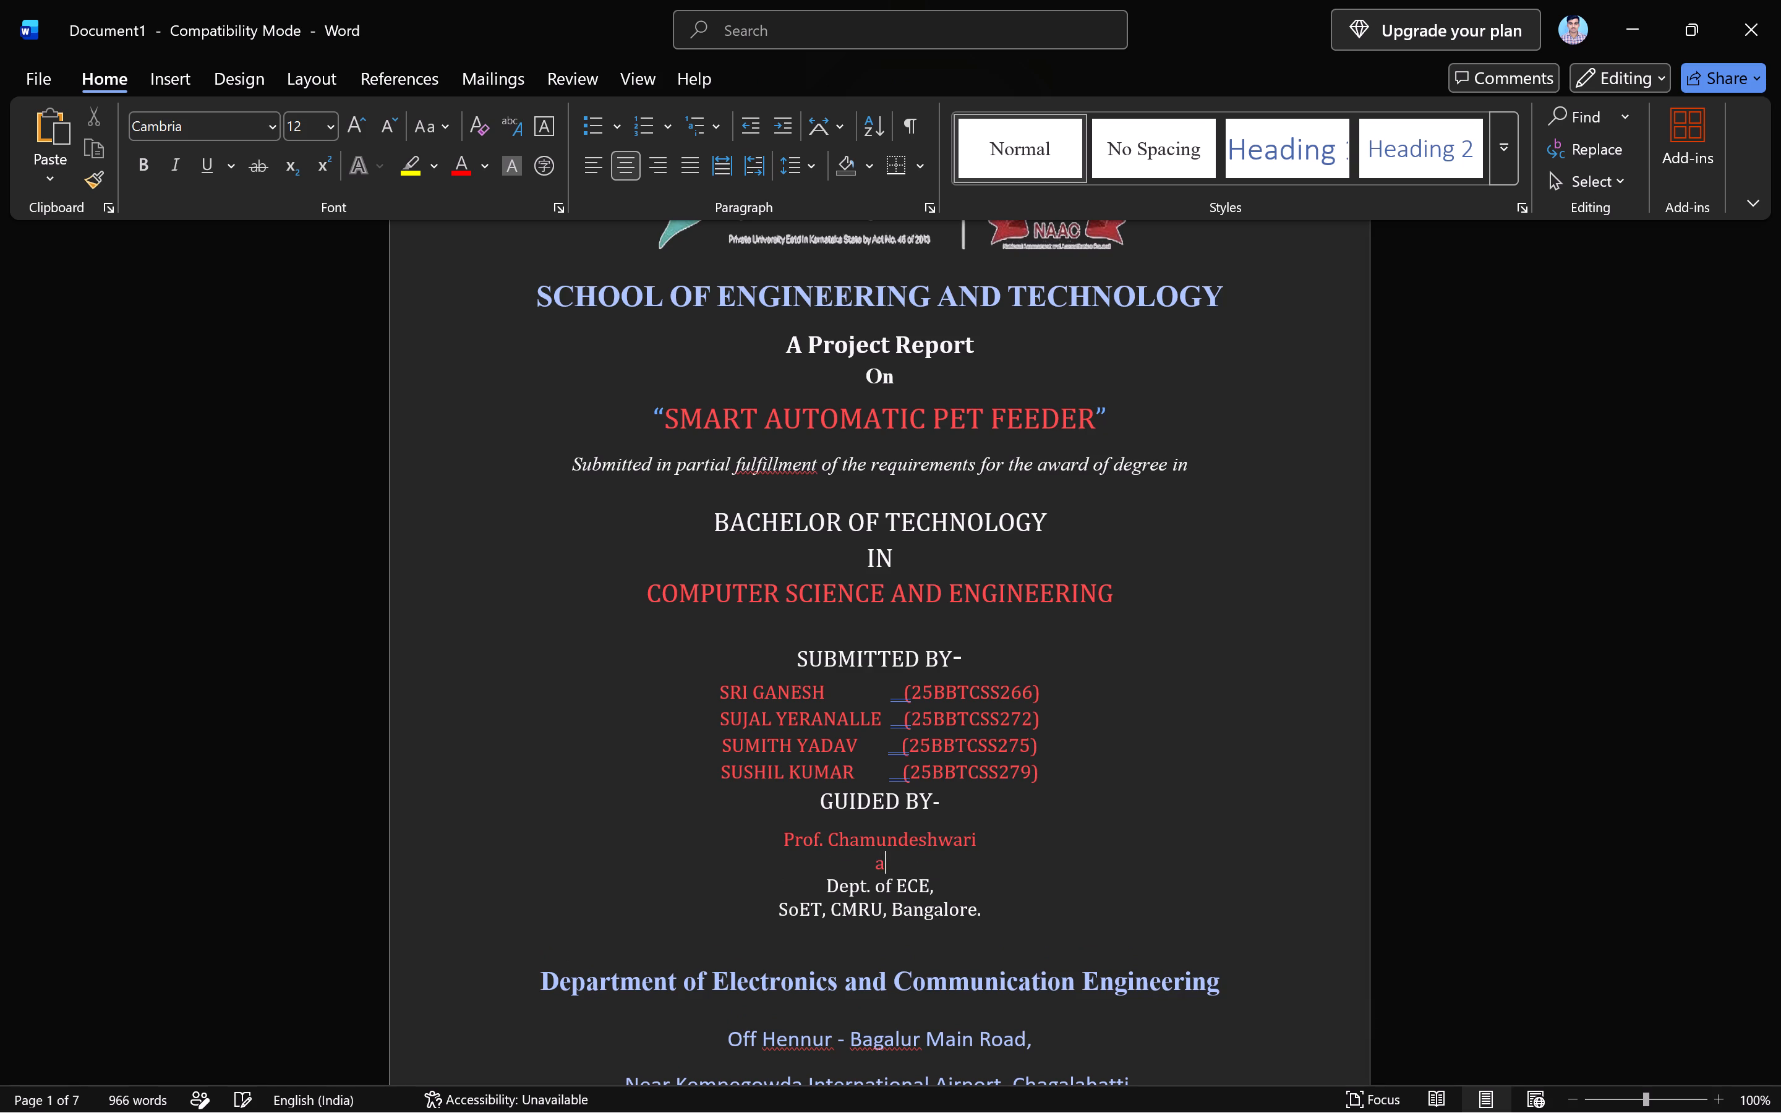
key("BackSpace")
key("BackSpace")
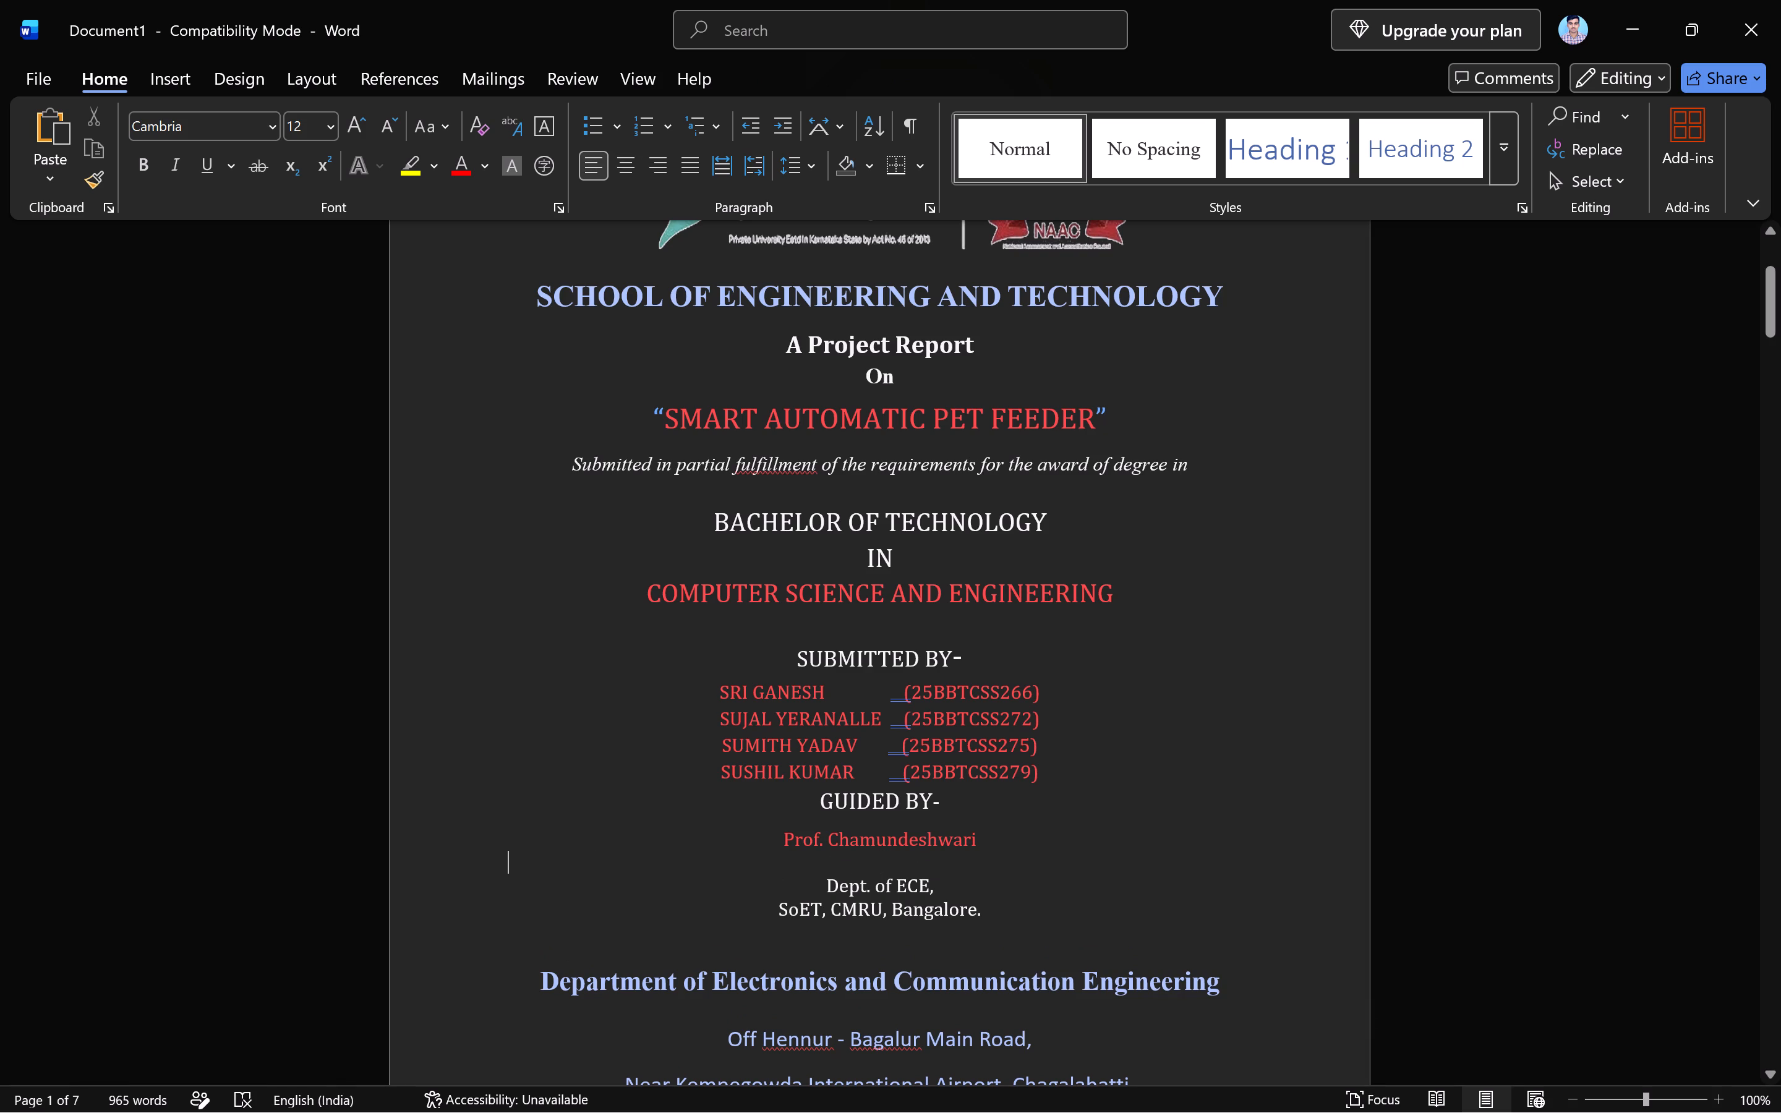
Recolour the title page's red guide name, student list, "COMPUTER SCIENCE AND ENGINEERING" and project title with the near-black bottom shade of the light-gray theme colour.
left_click_drag(983, 839, 782, 840)
left_click(480, 158)
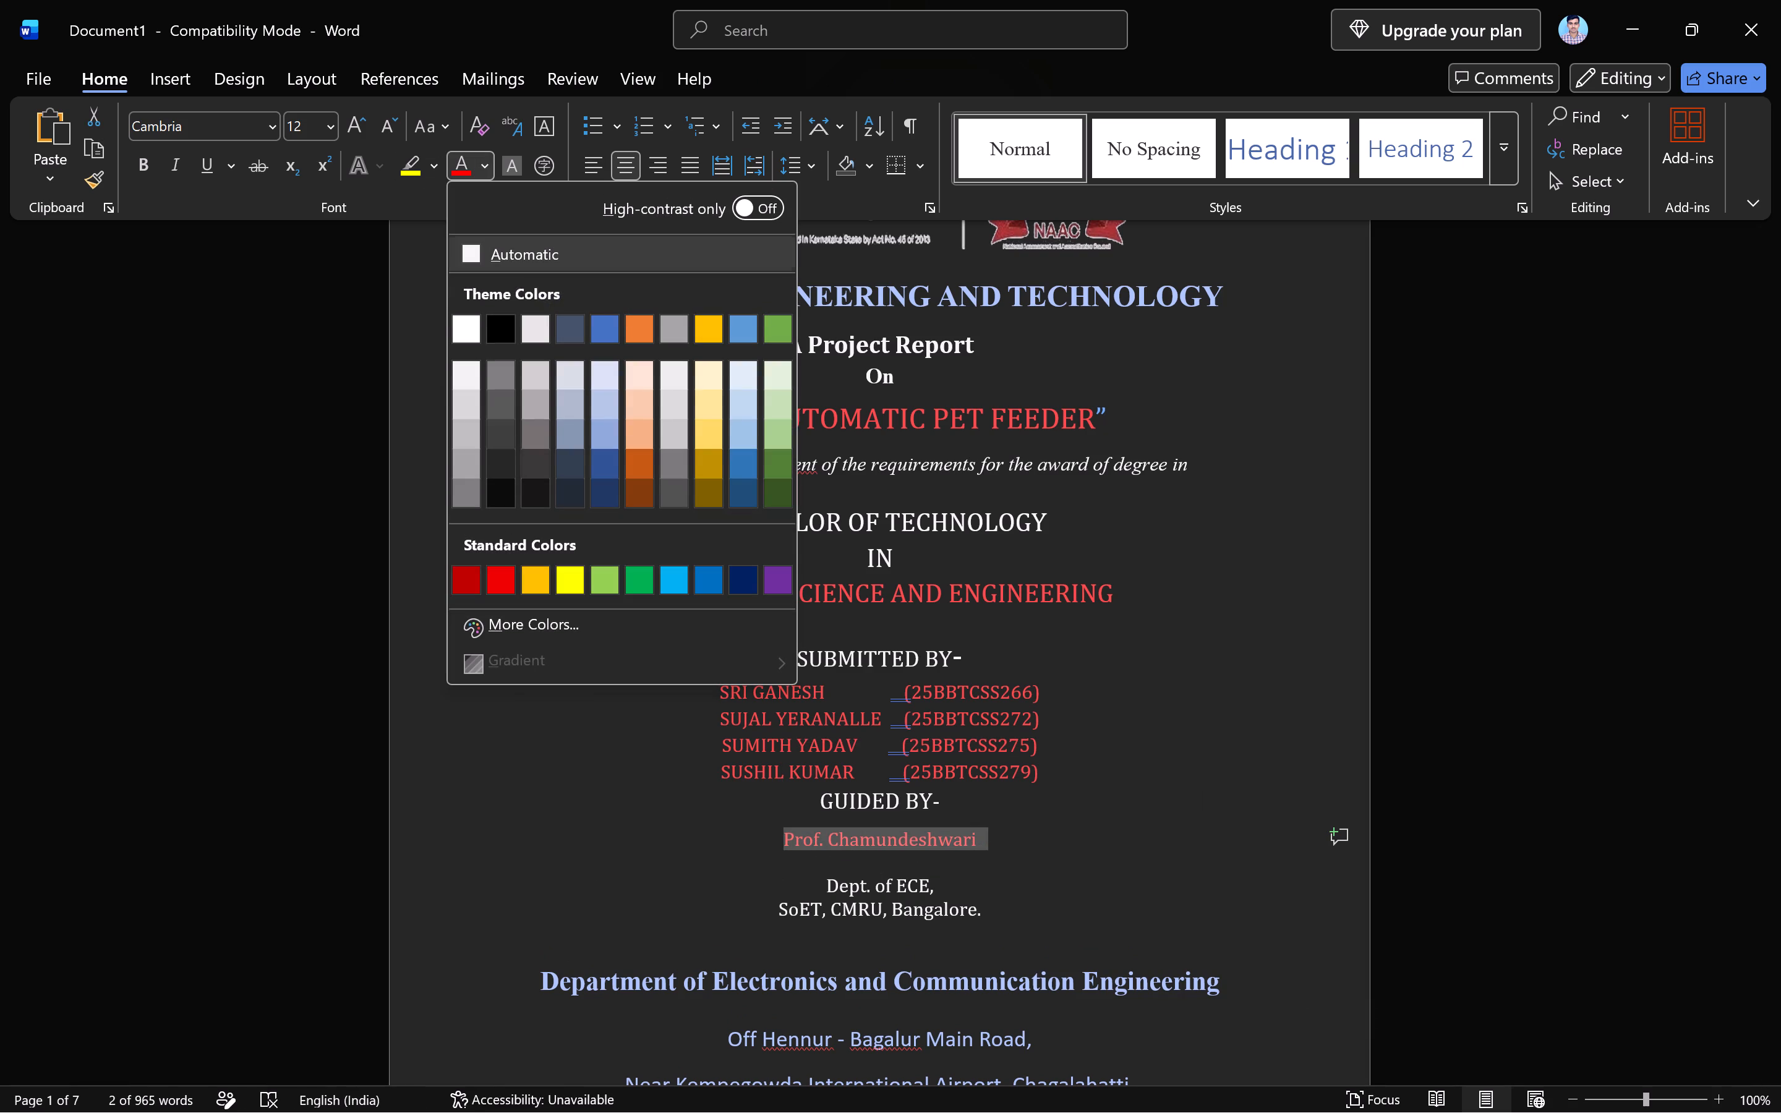
left_click(532, 500)
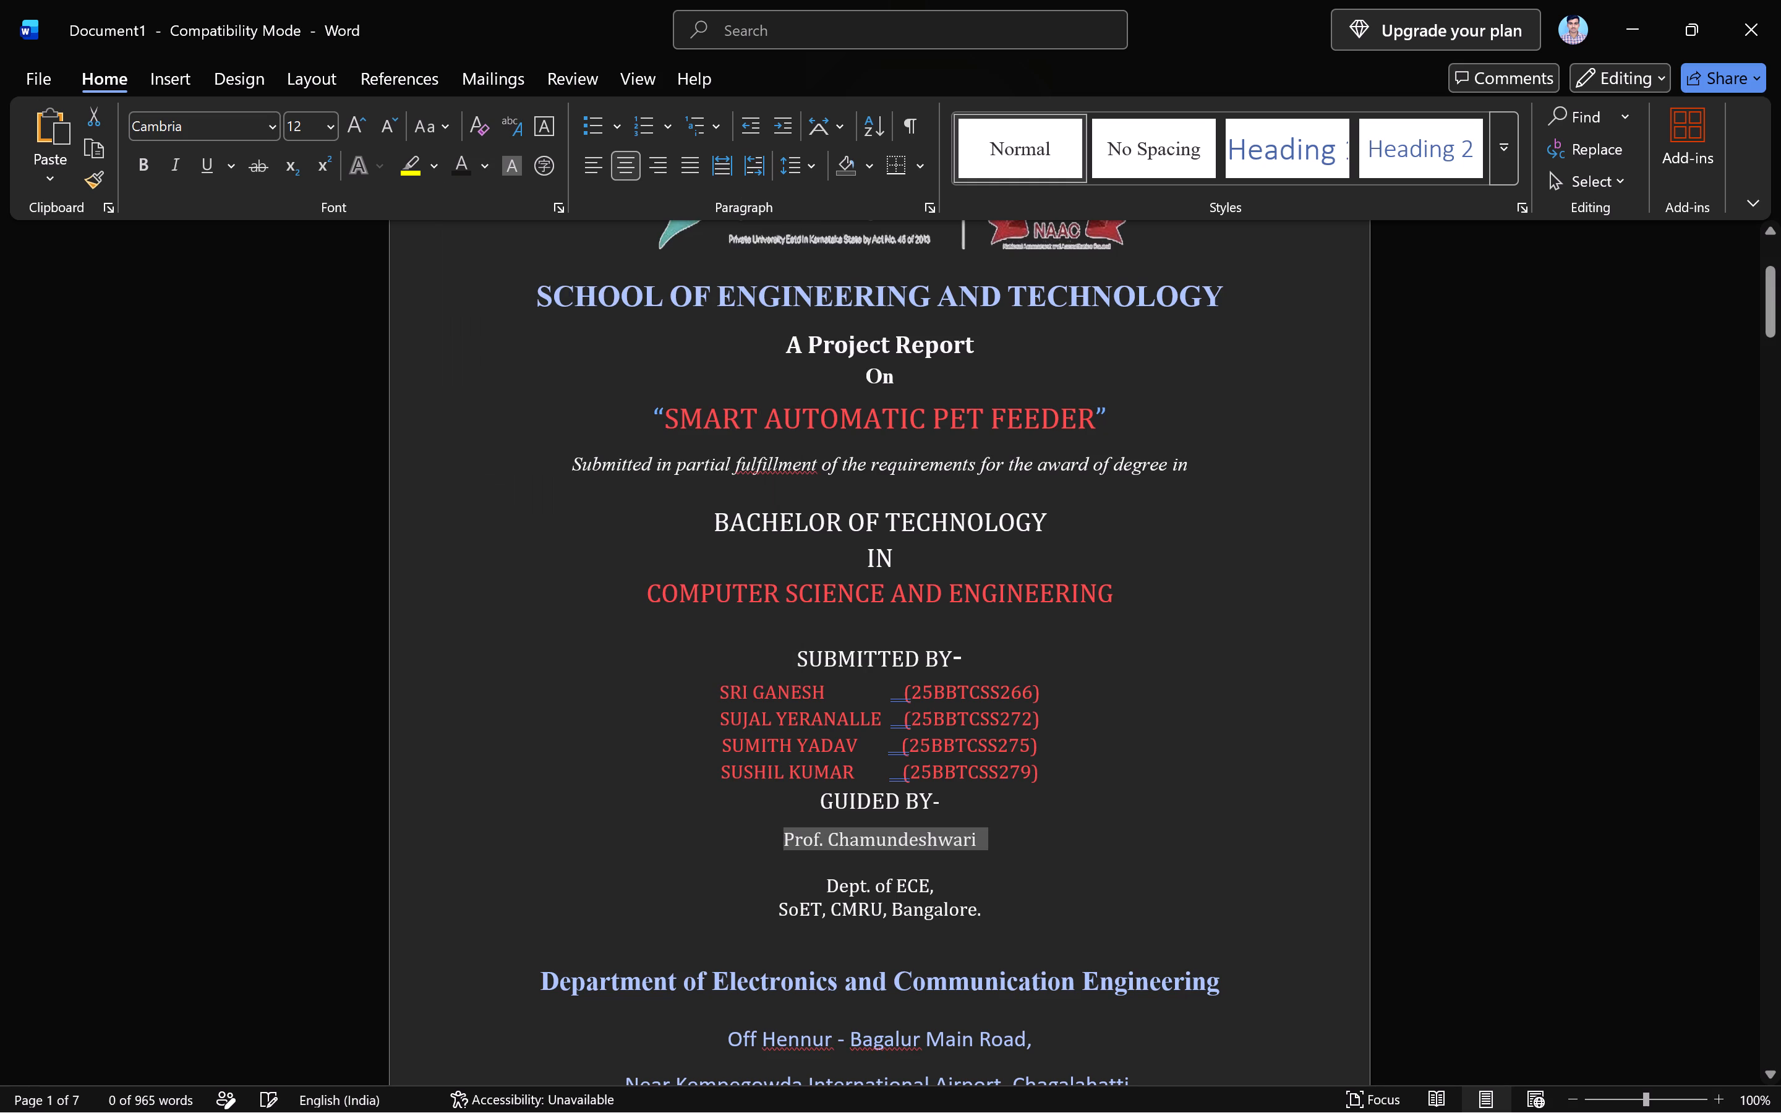
left_click(1065, 783)
left_click_drag(1050, 781, 760, 706)
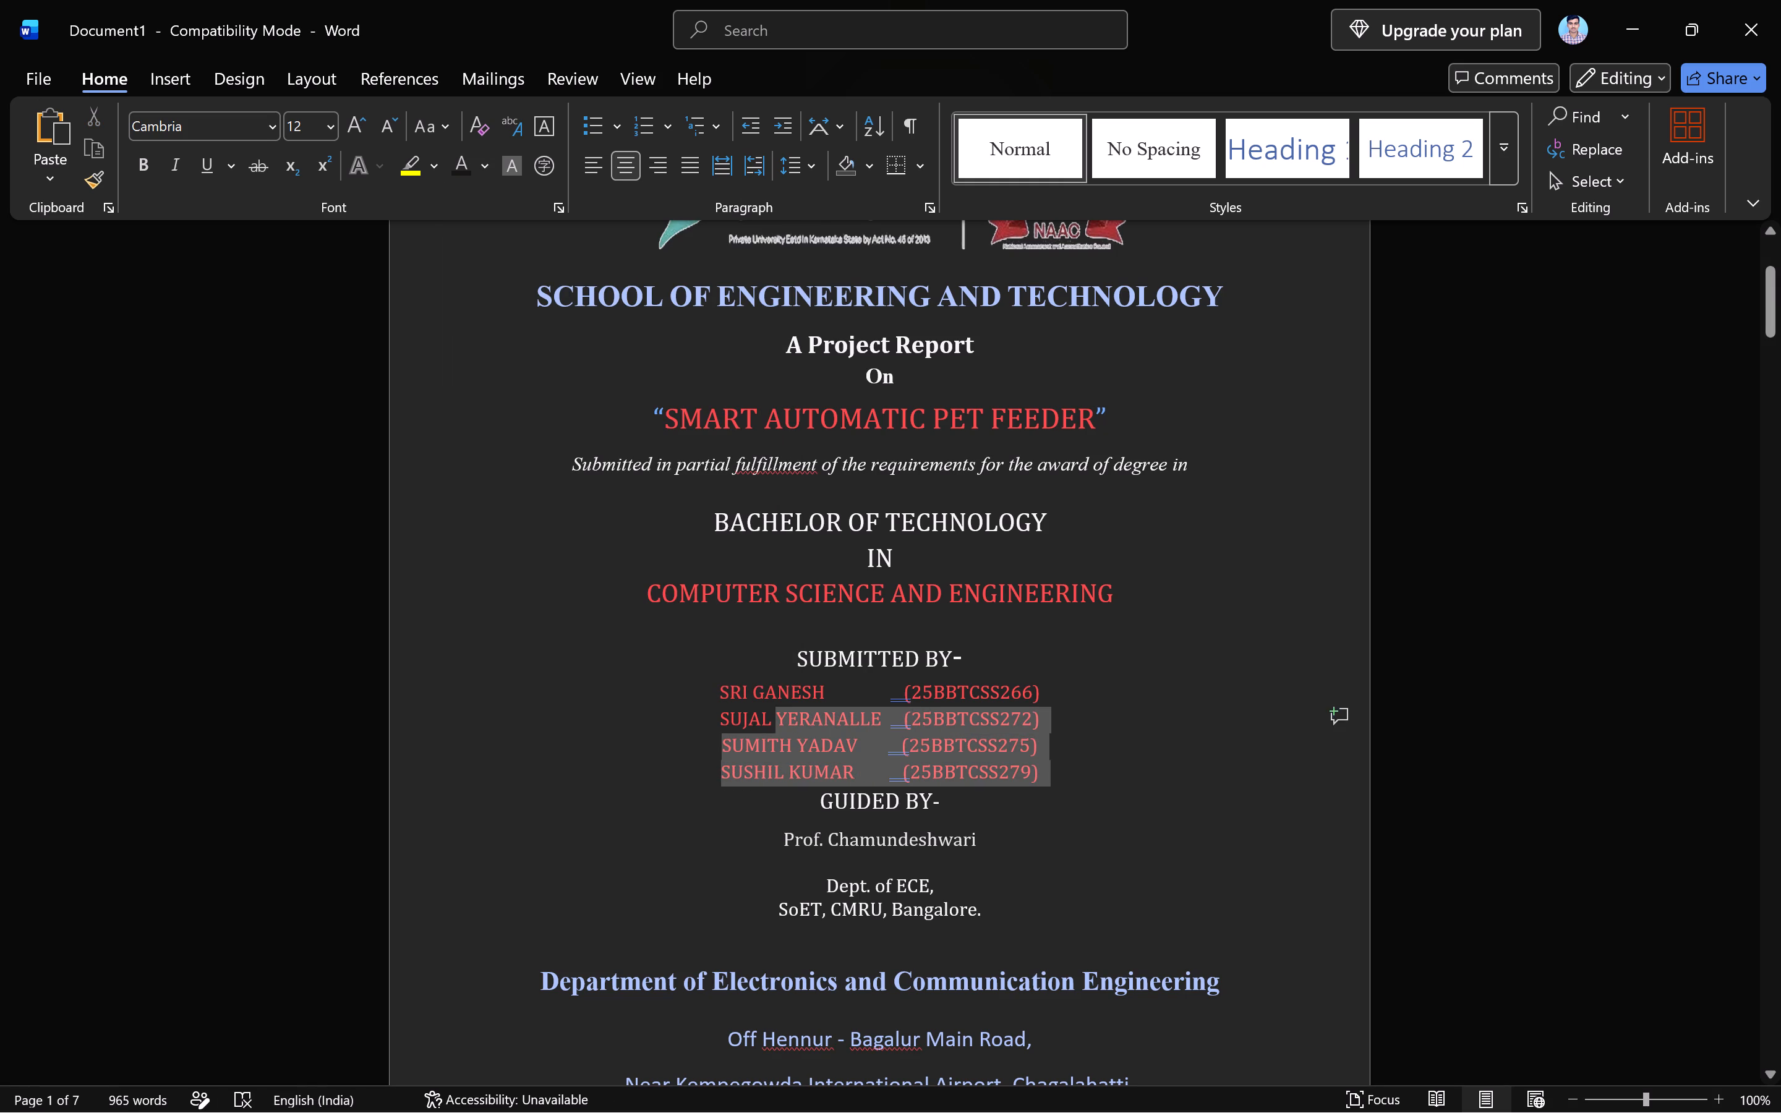
left_click_drag(760, 706, 731, 697)
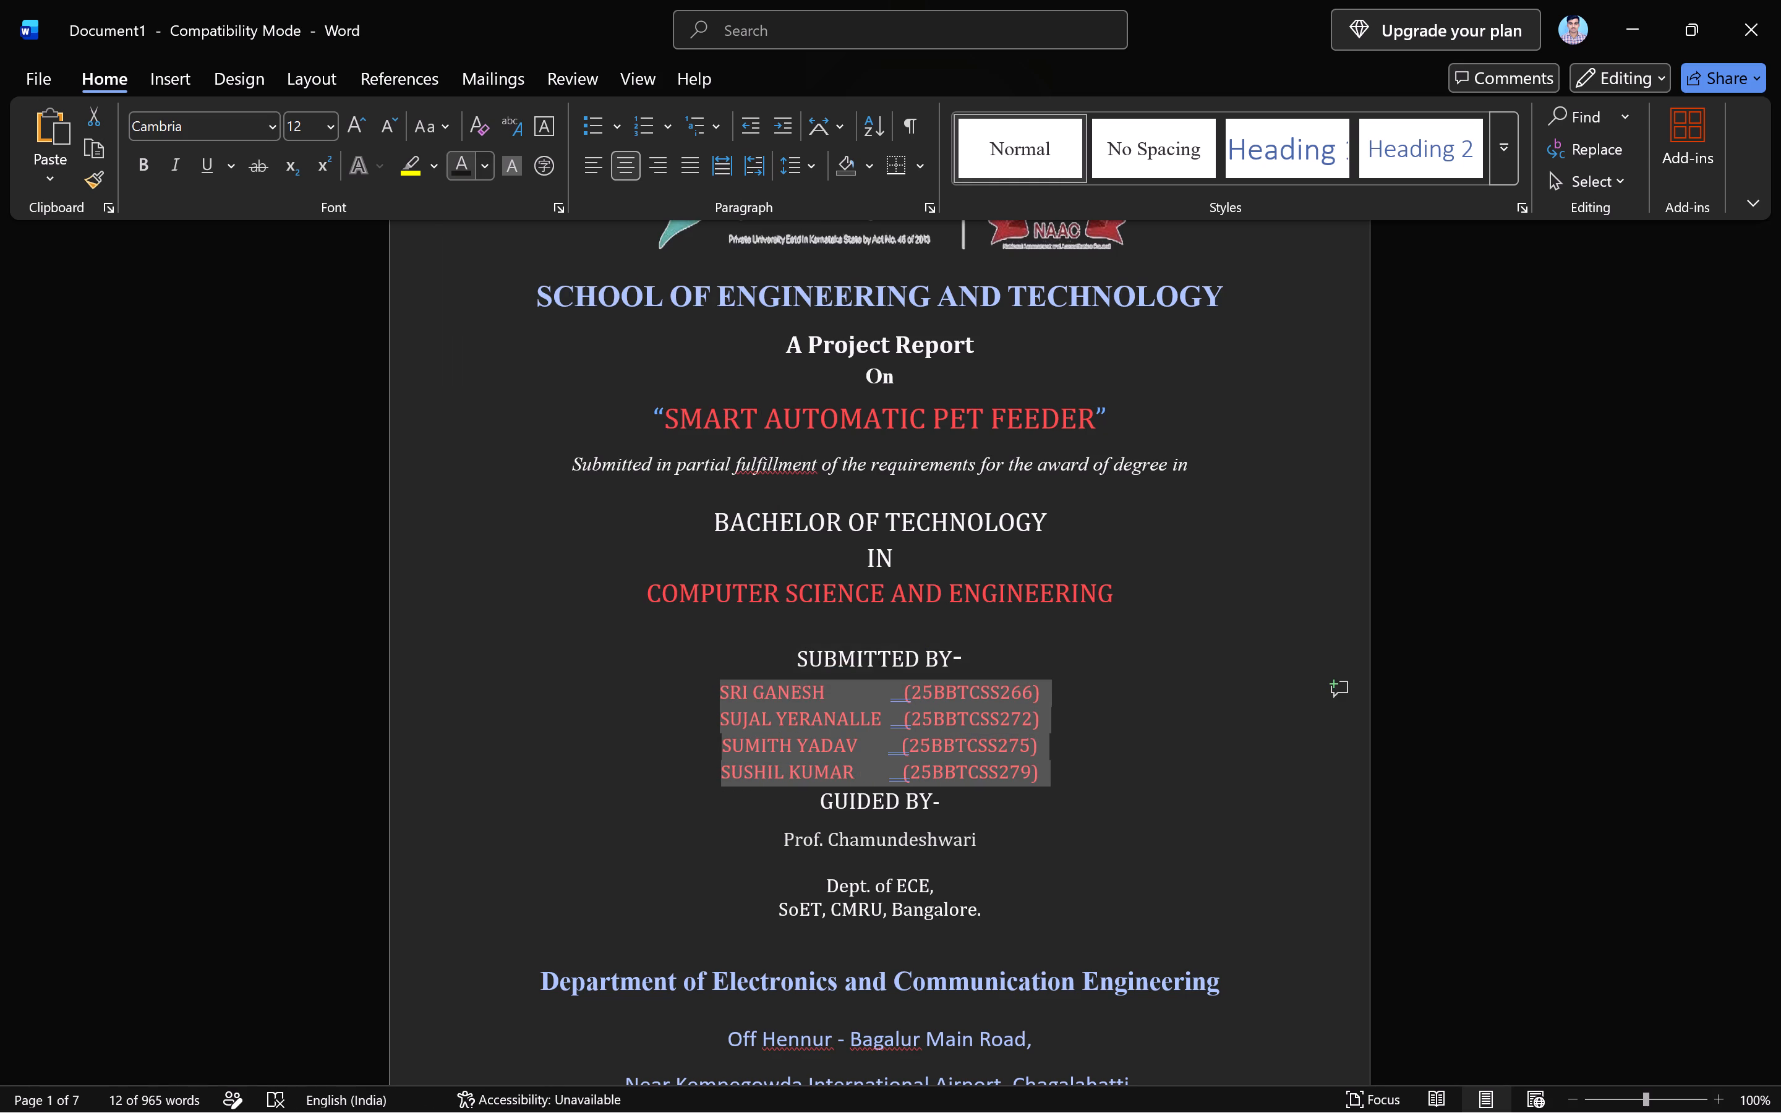
left_click(456, 166)
left_click_drag(1113, 591, 960, 581)
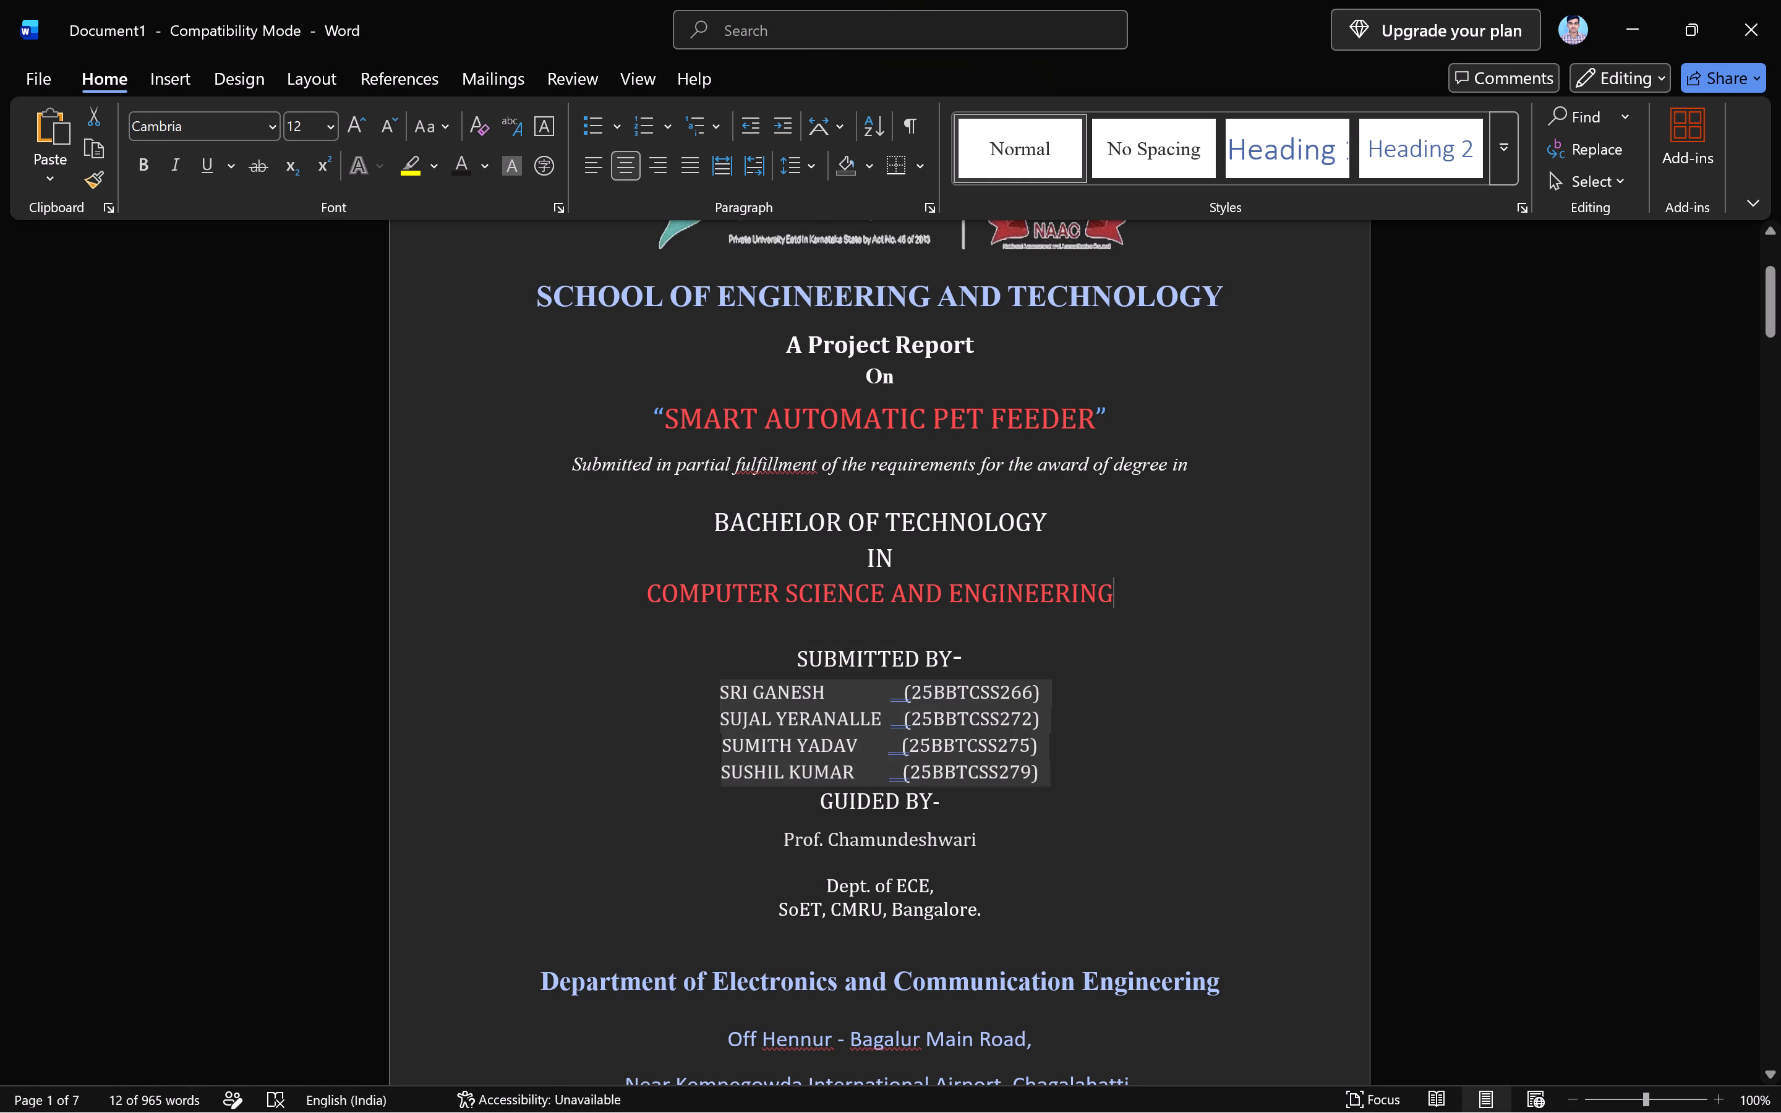
left_click_drag(960, 581, 662, 605)
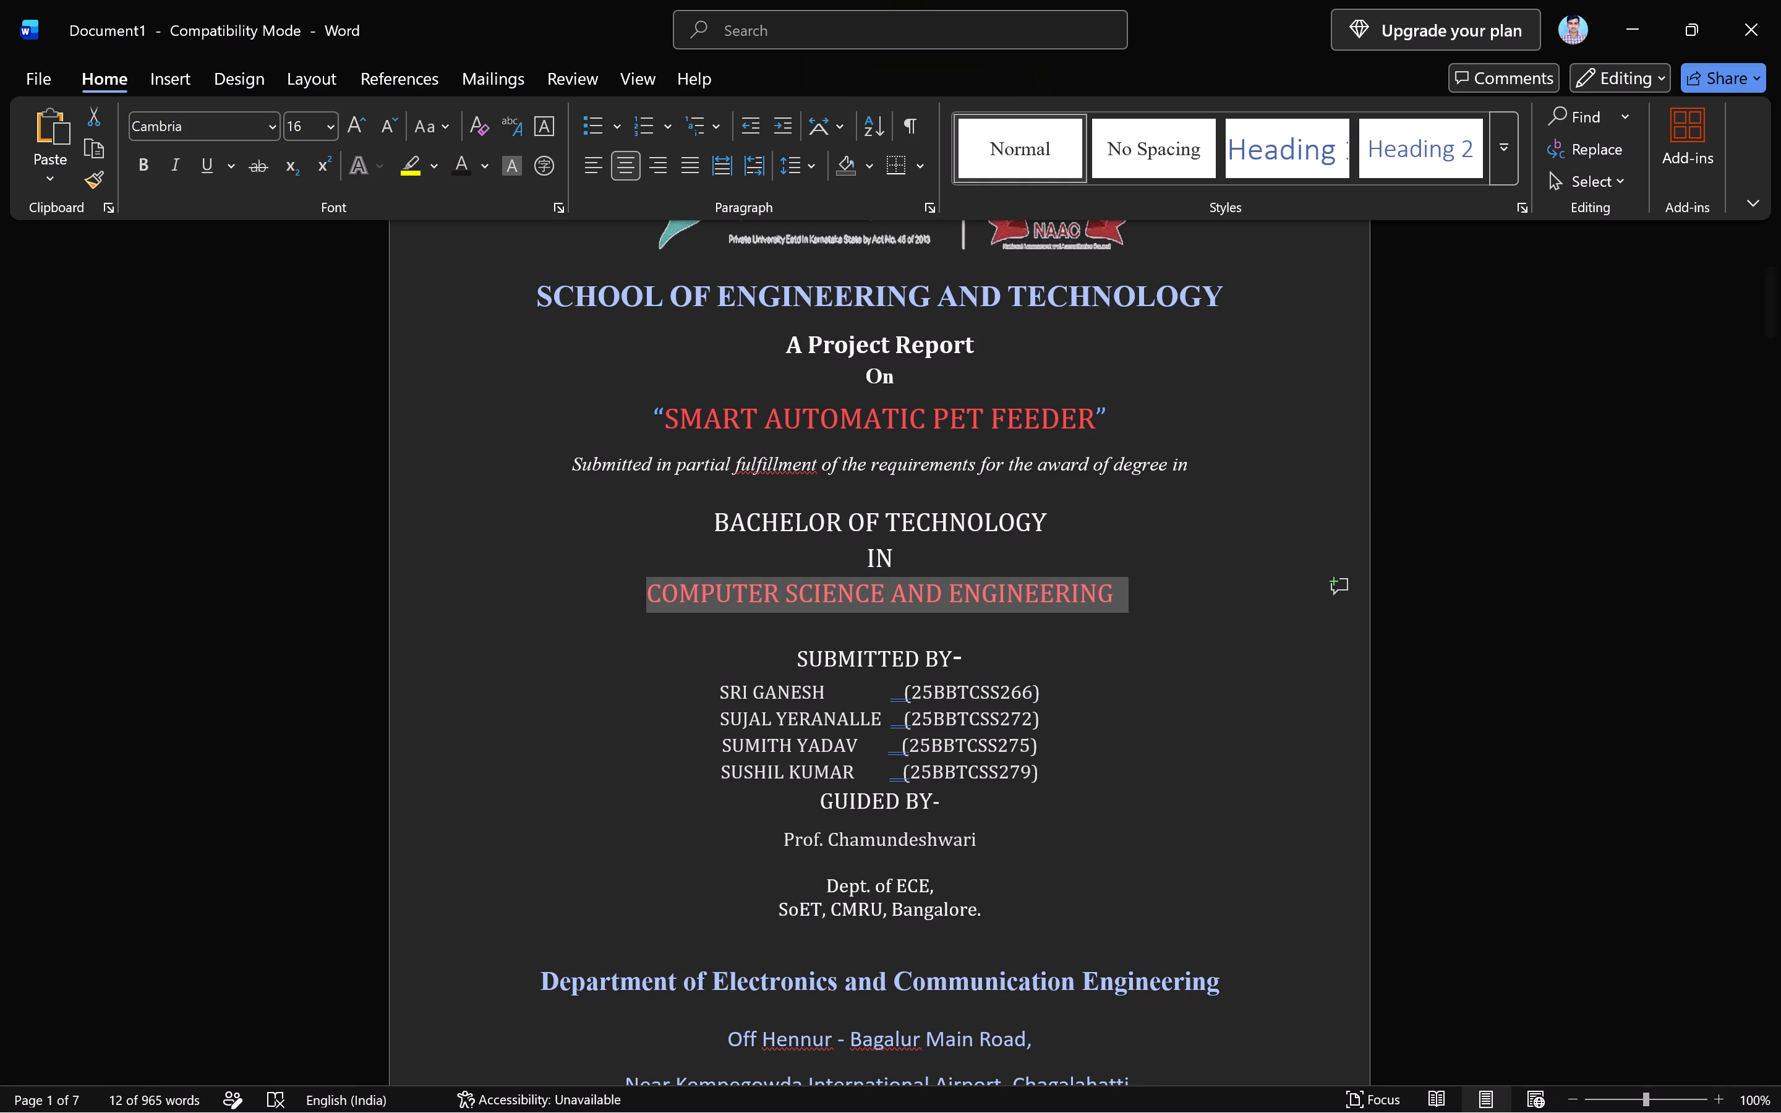
left_click(477, 165)
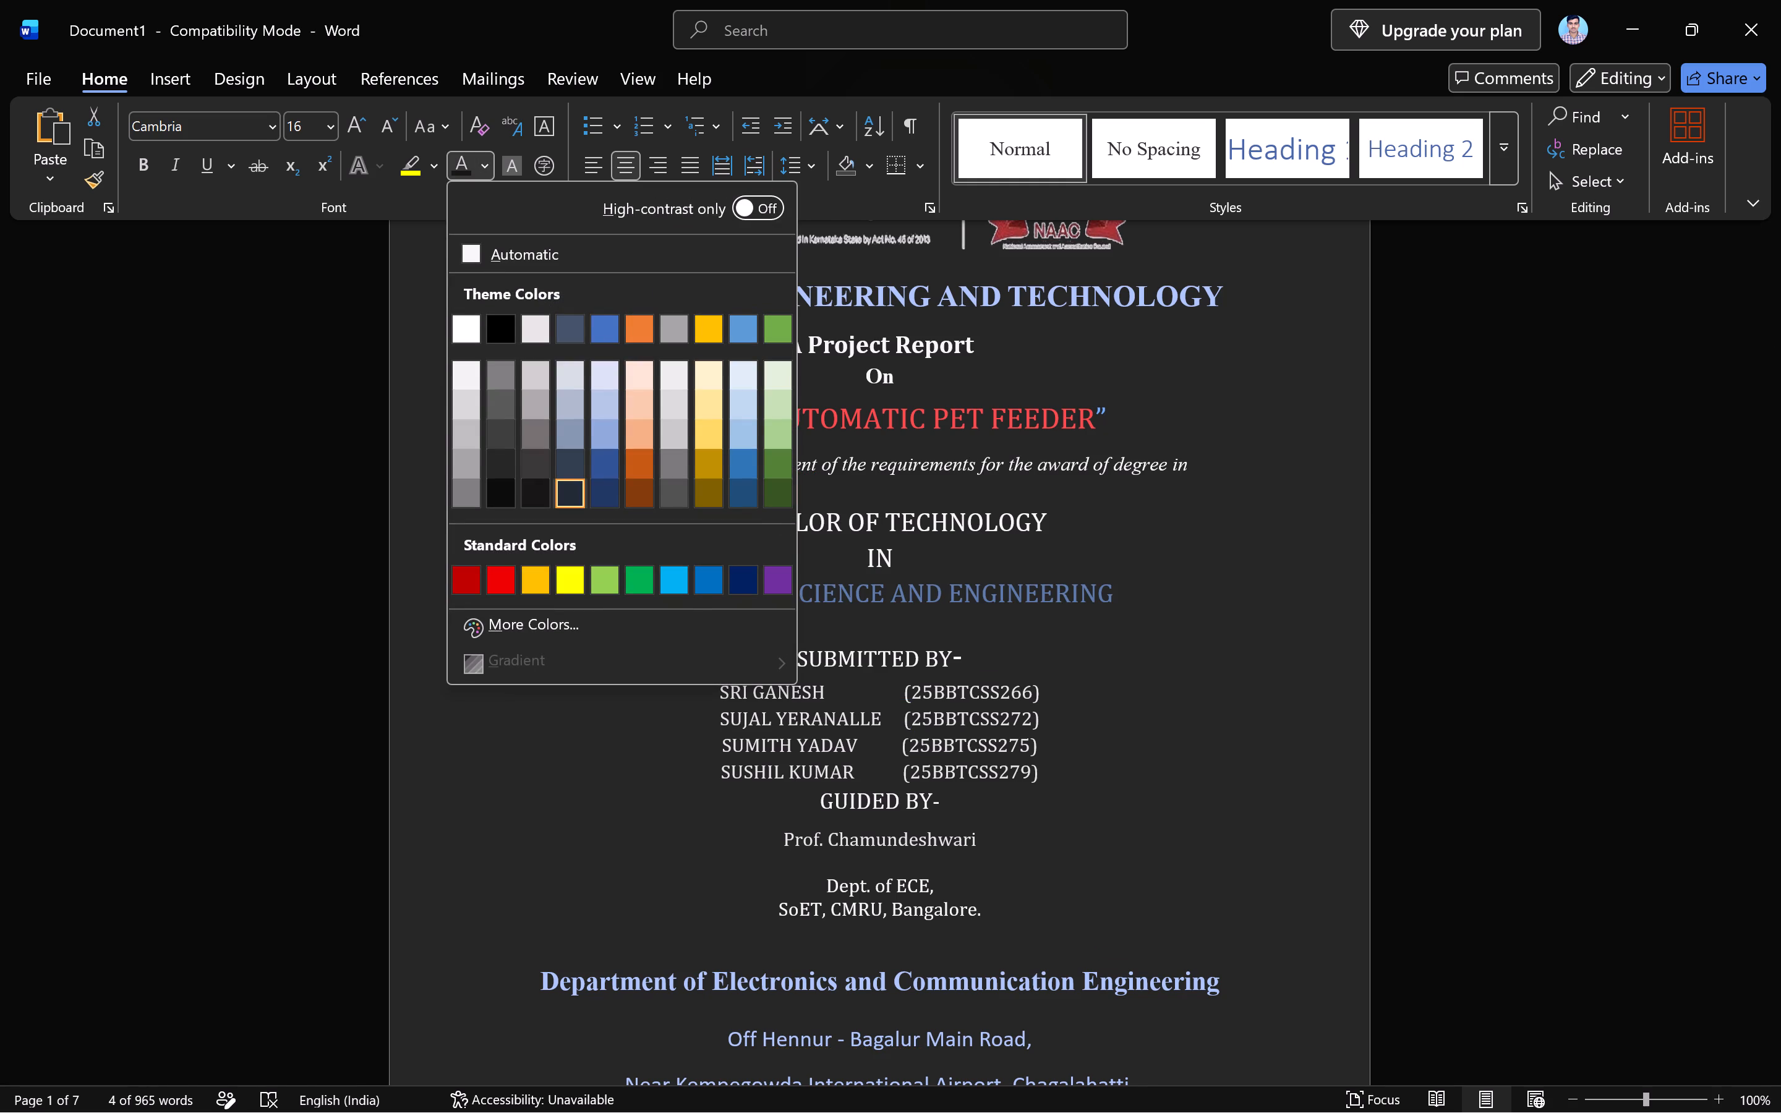
key("Escape")
left_click(452, 160)
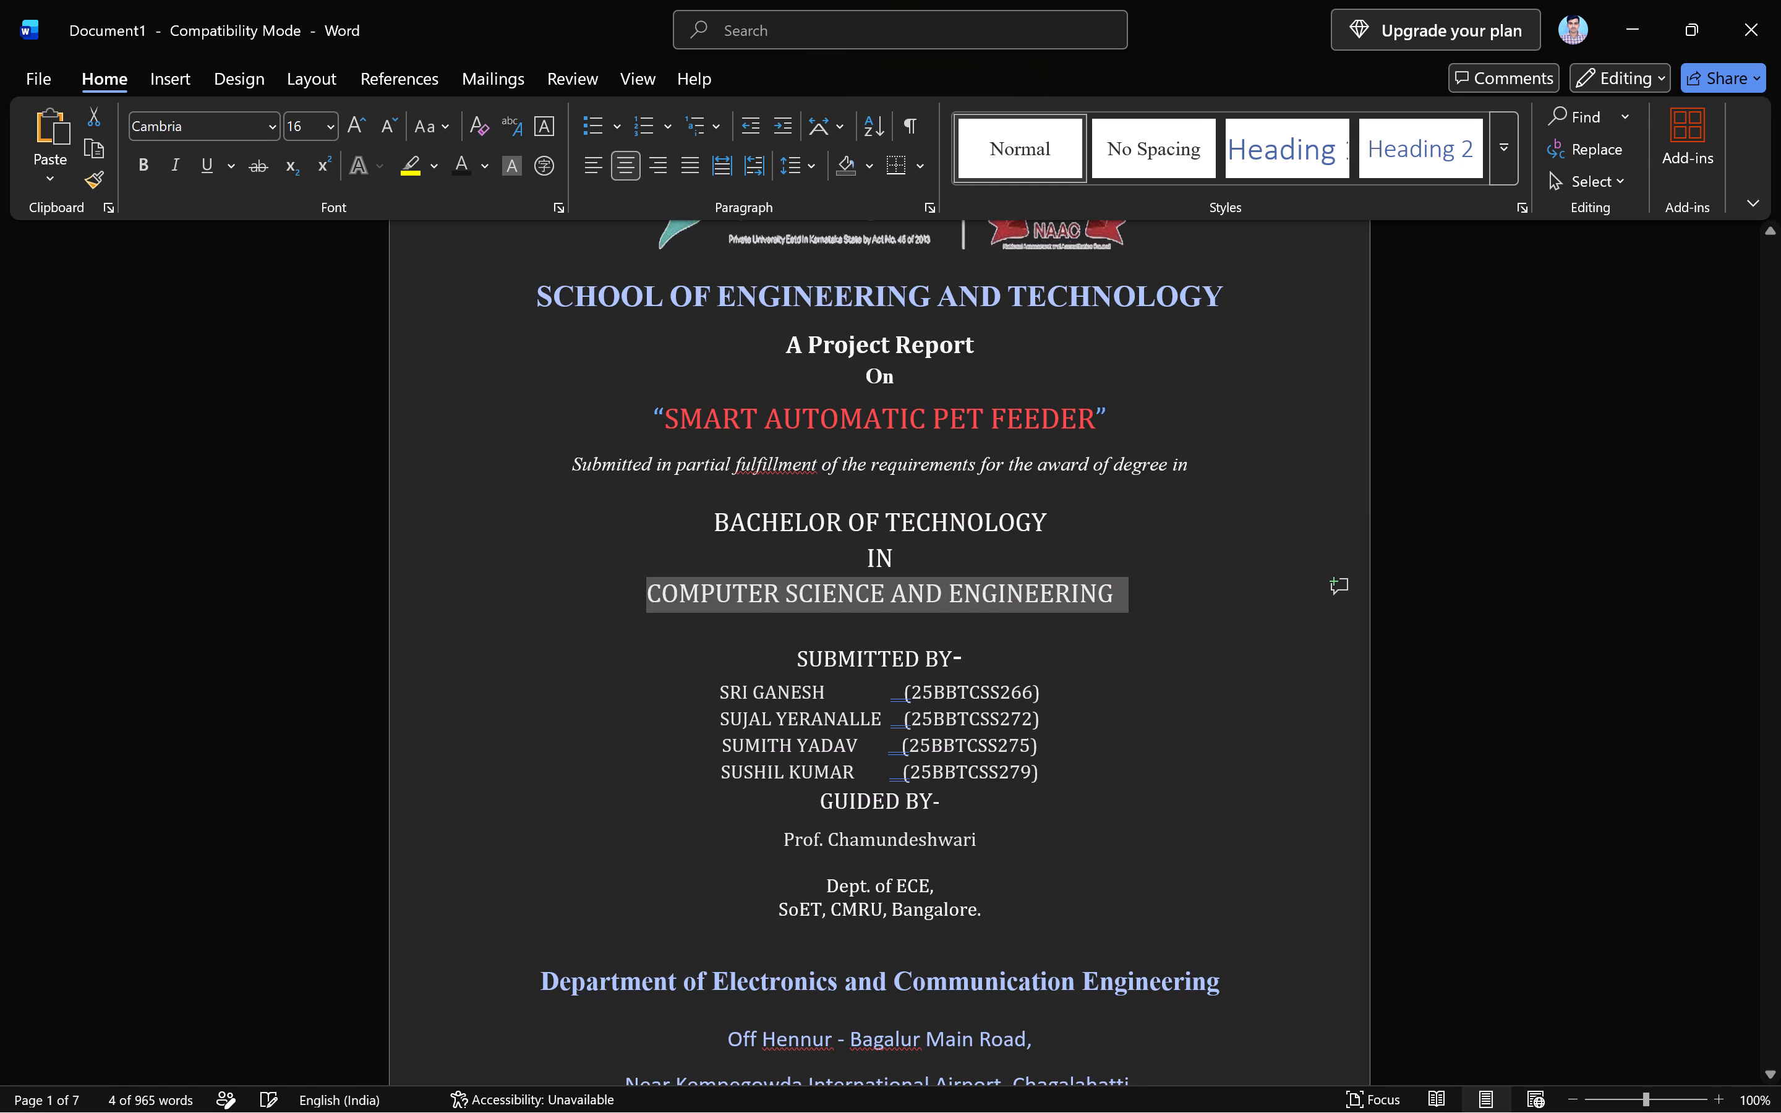
triple_click(691, 414)
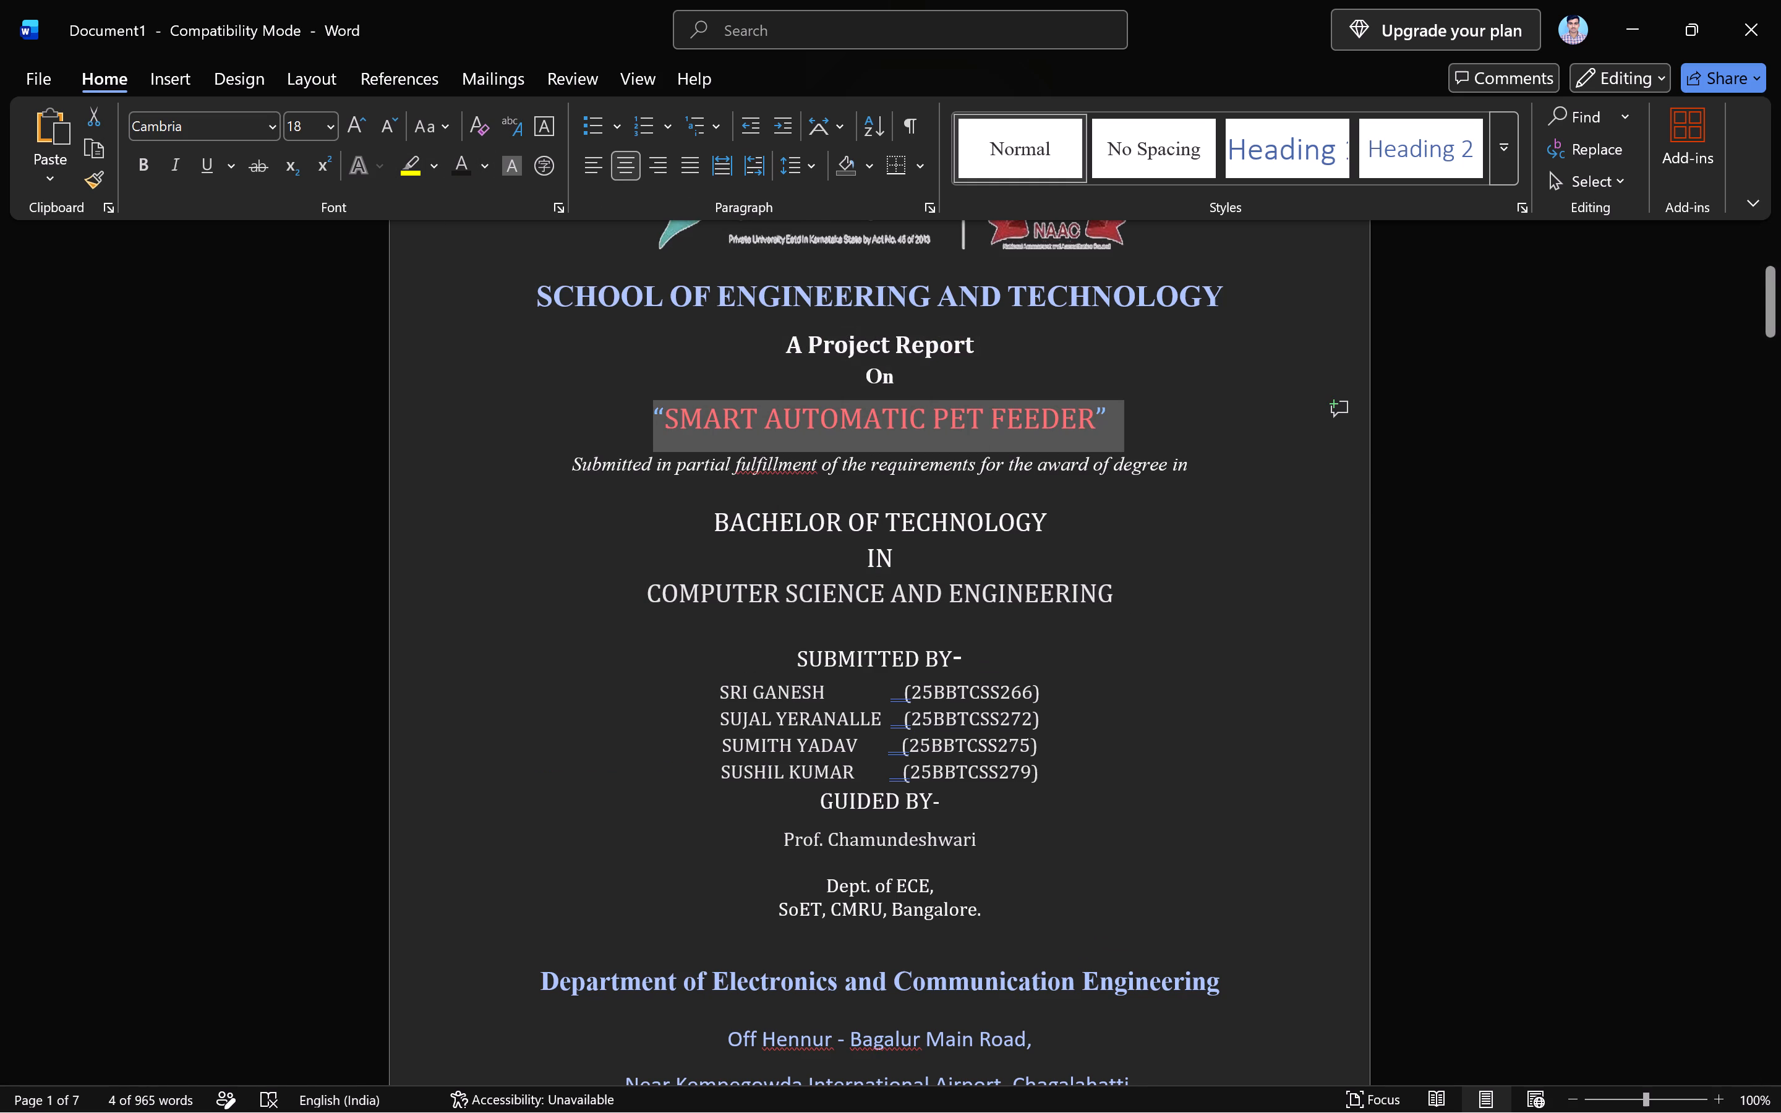
left_click(458, 174)
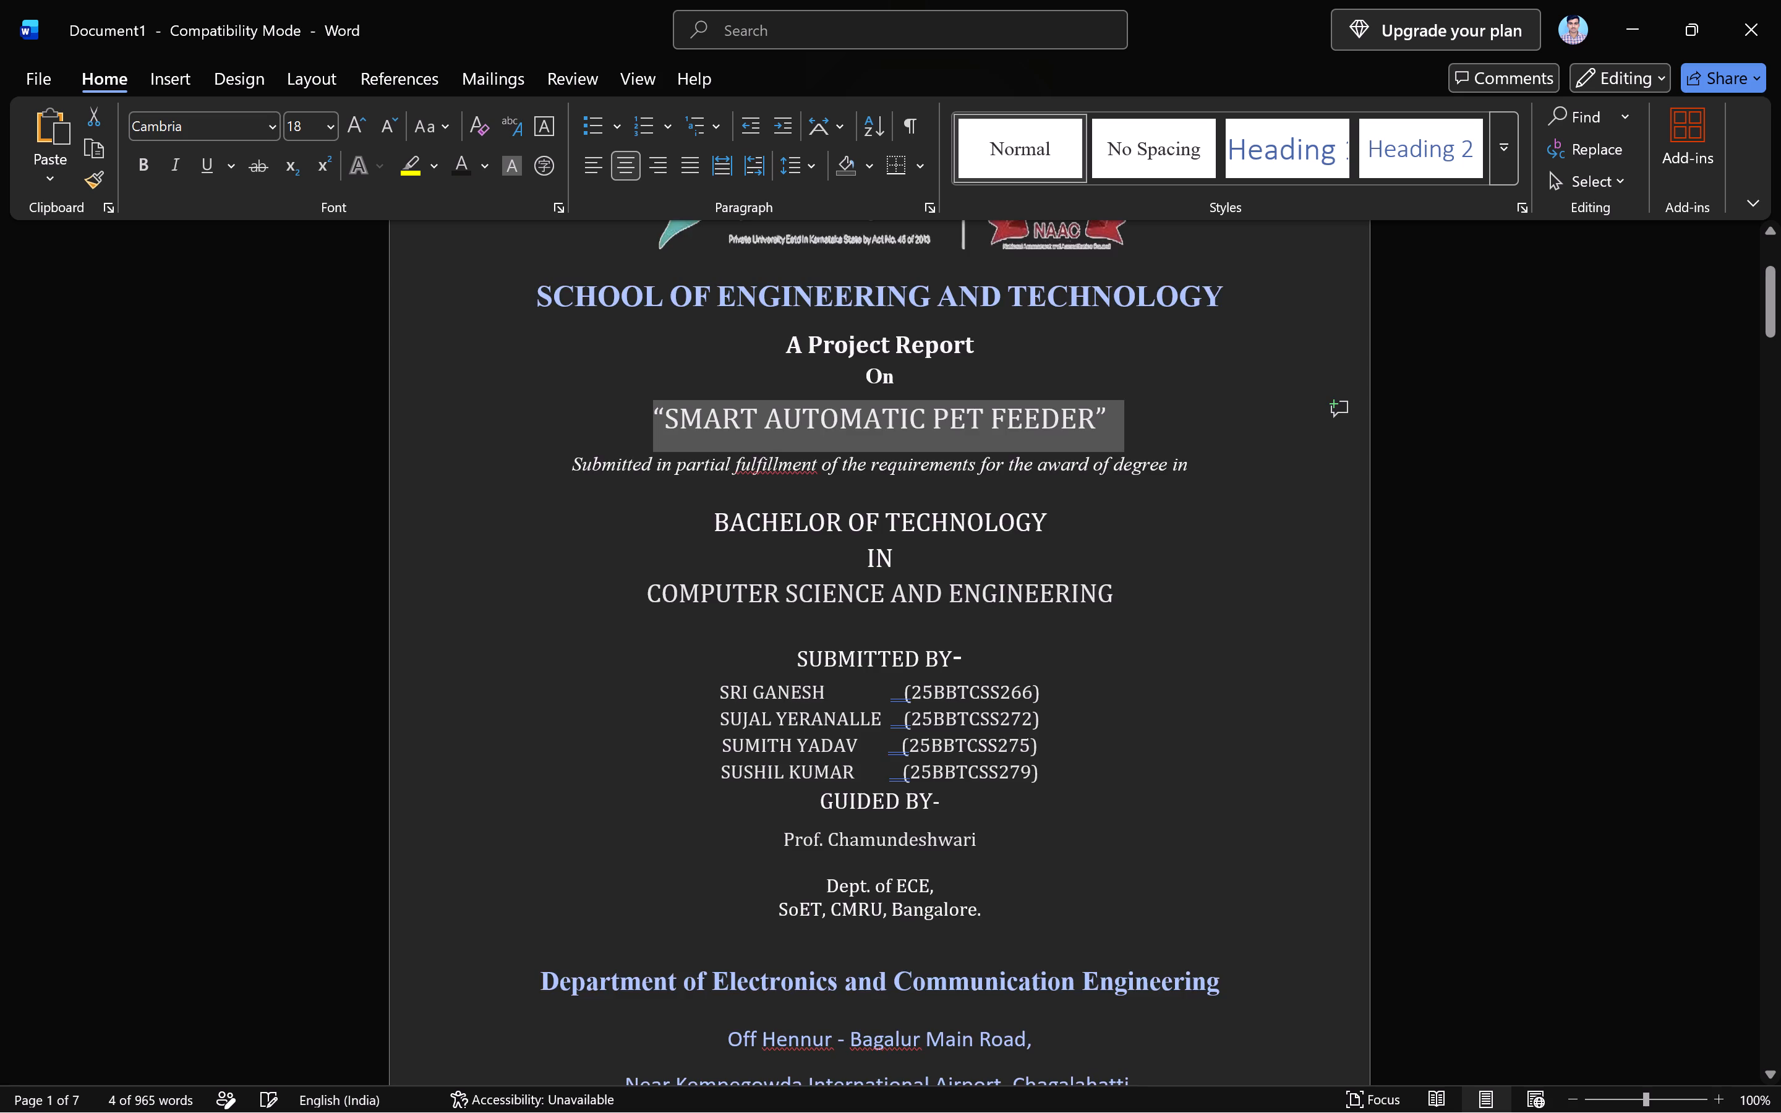
Apply the same near-black font colour to the whole "This is to certify" paragraph on the Certificate page.
scroll(721, 754, "down", 15)
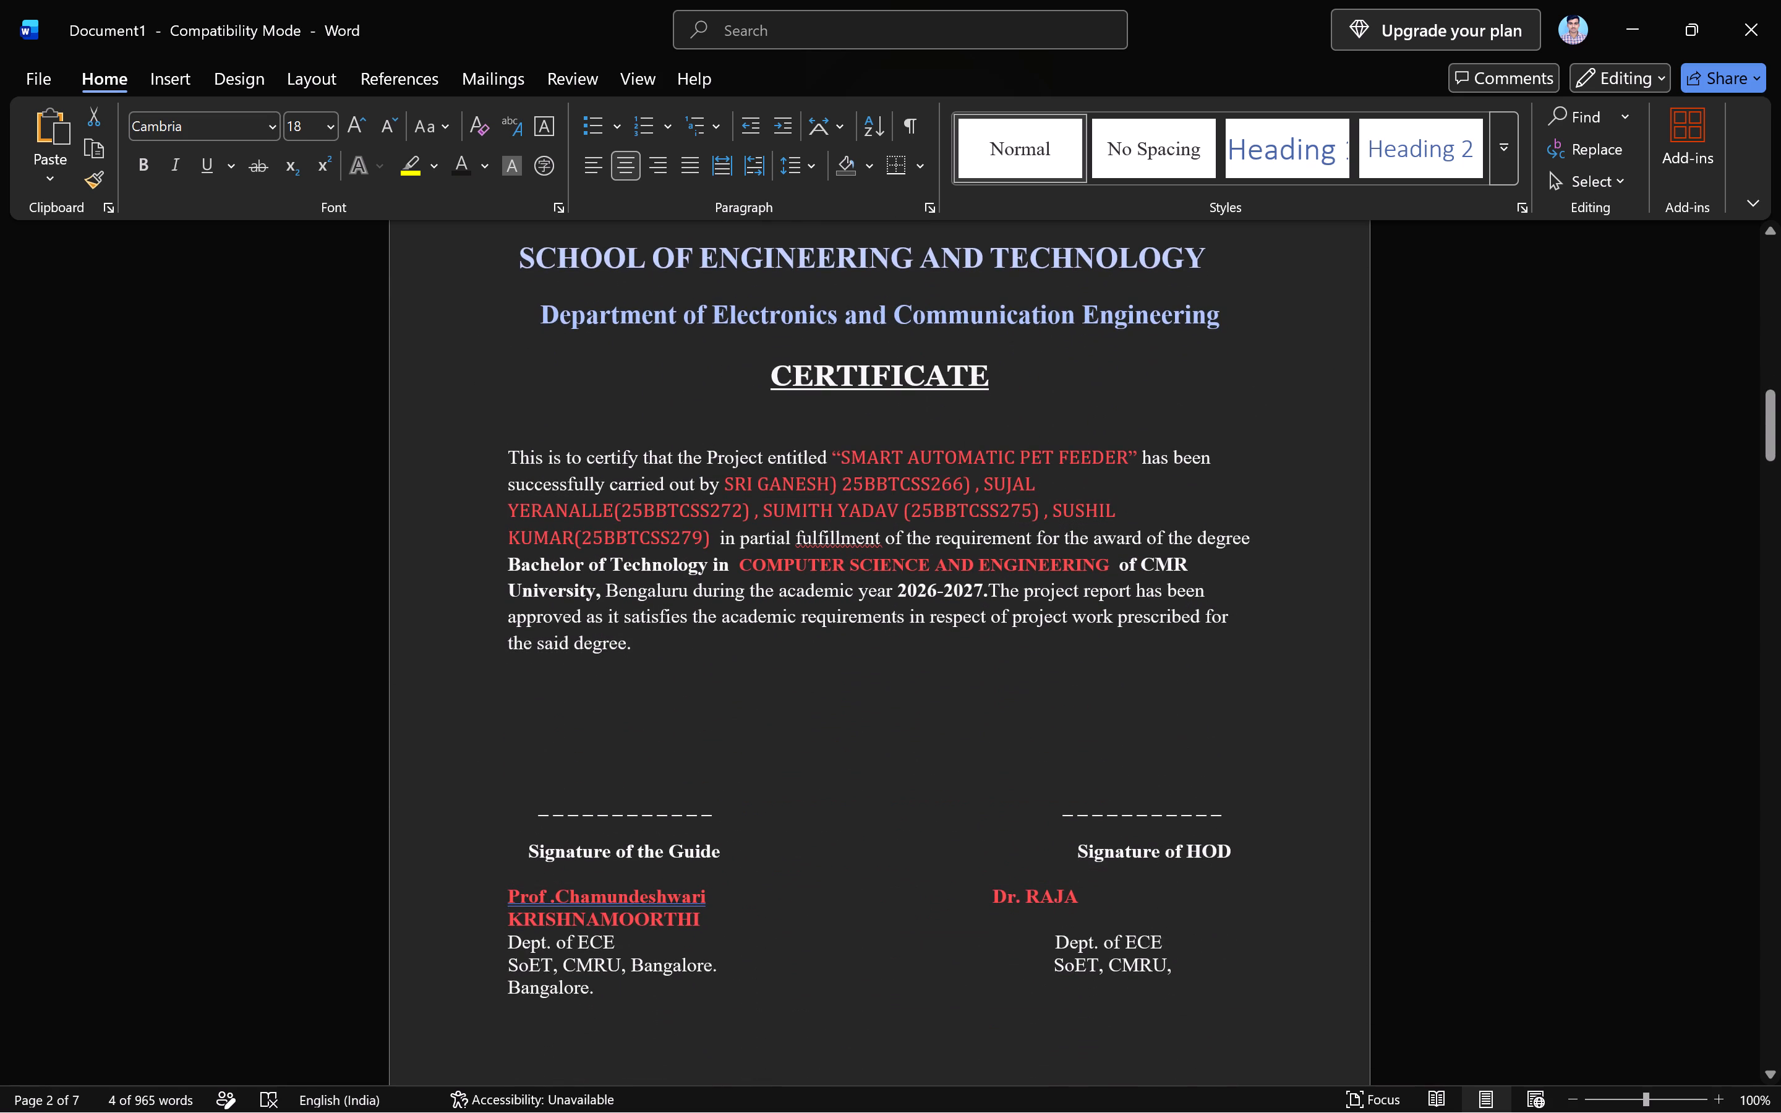
left_click_drag(638, 657, 500, 458)
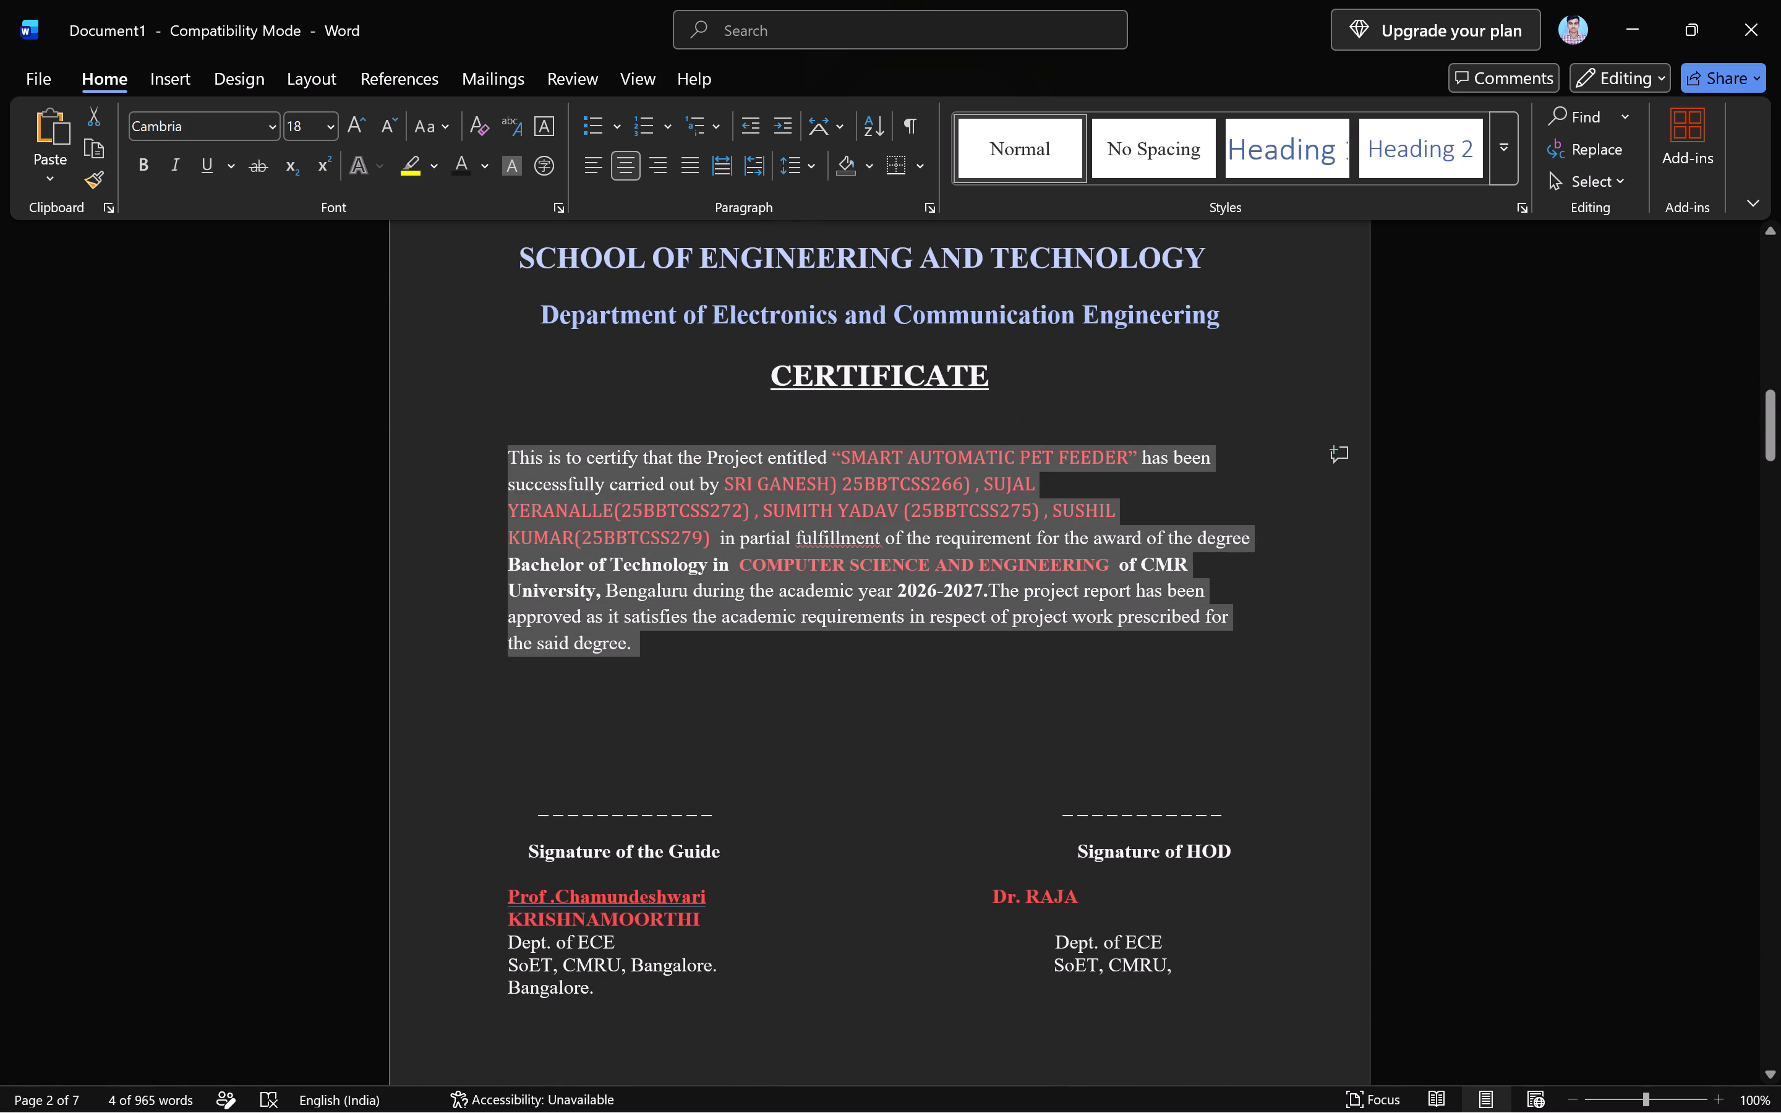
left_click_drag(500, 458, 498, 455)
left_click(459, 158)
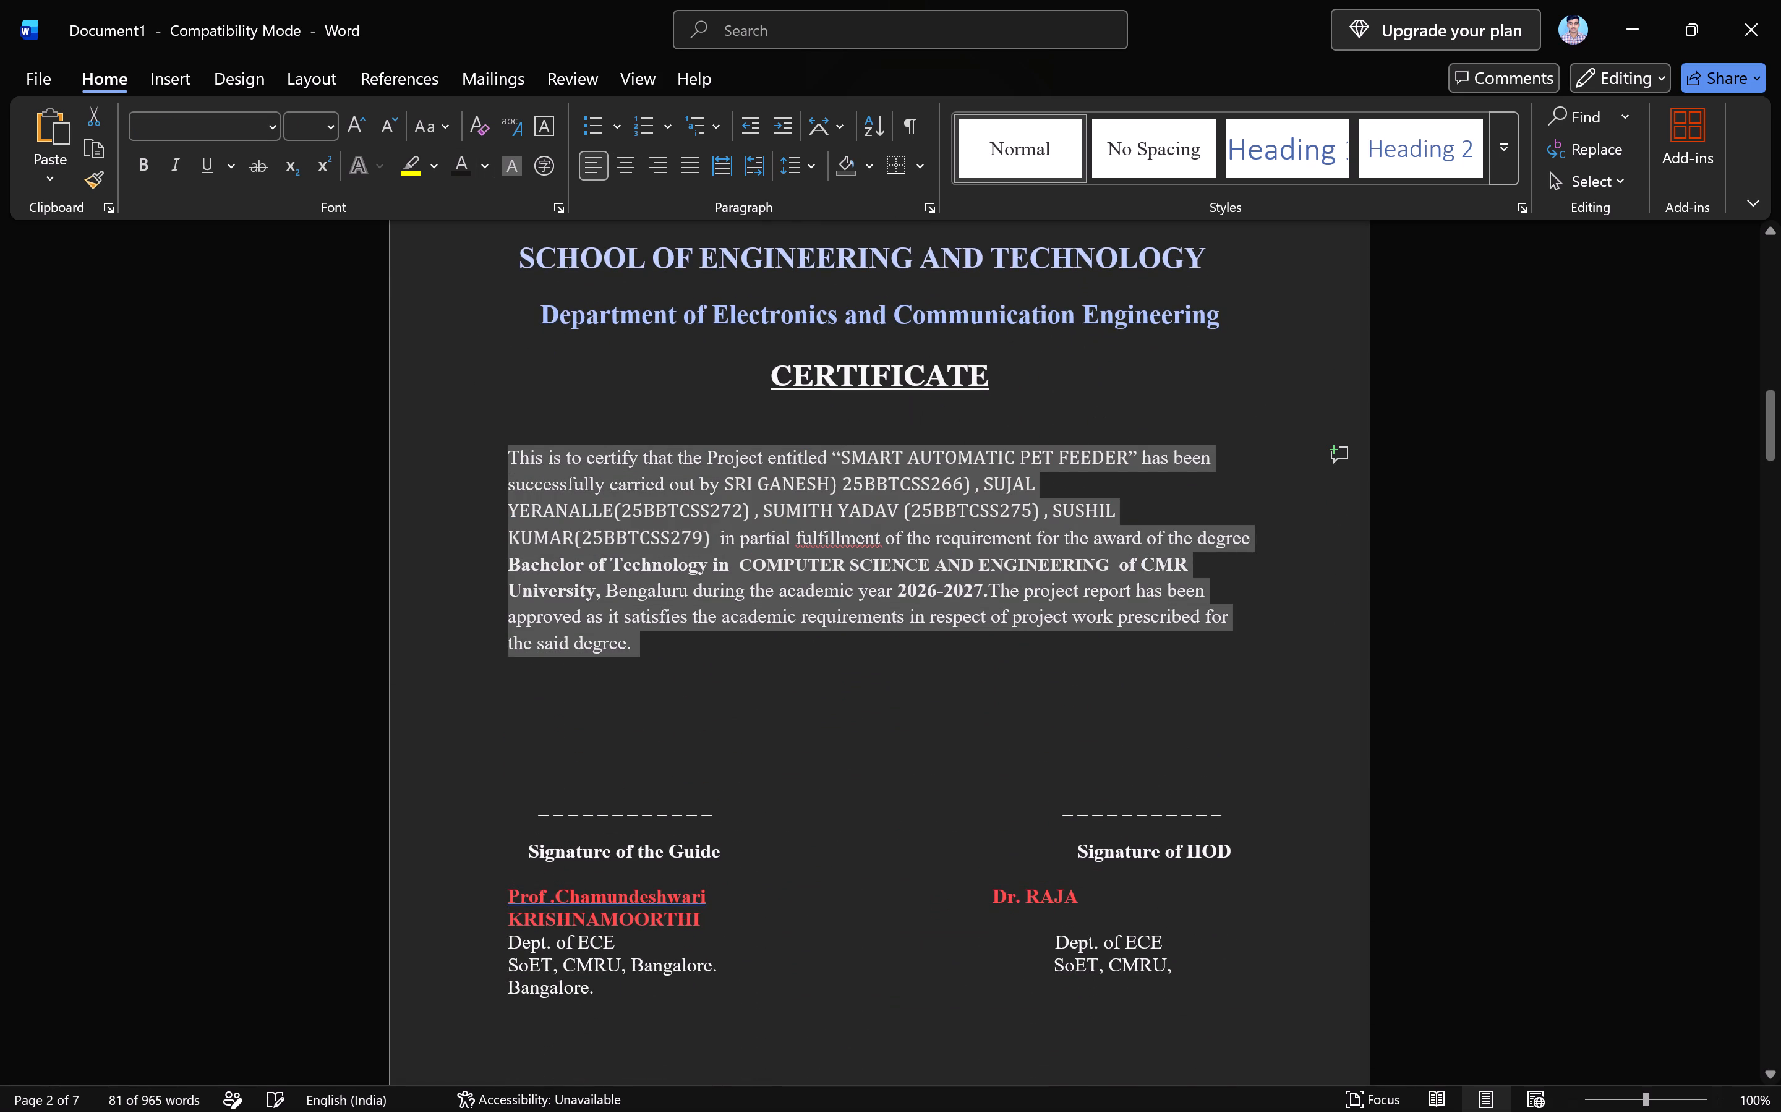
left_click(687, 769)
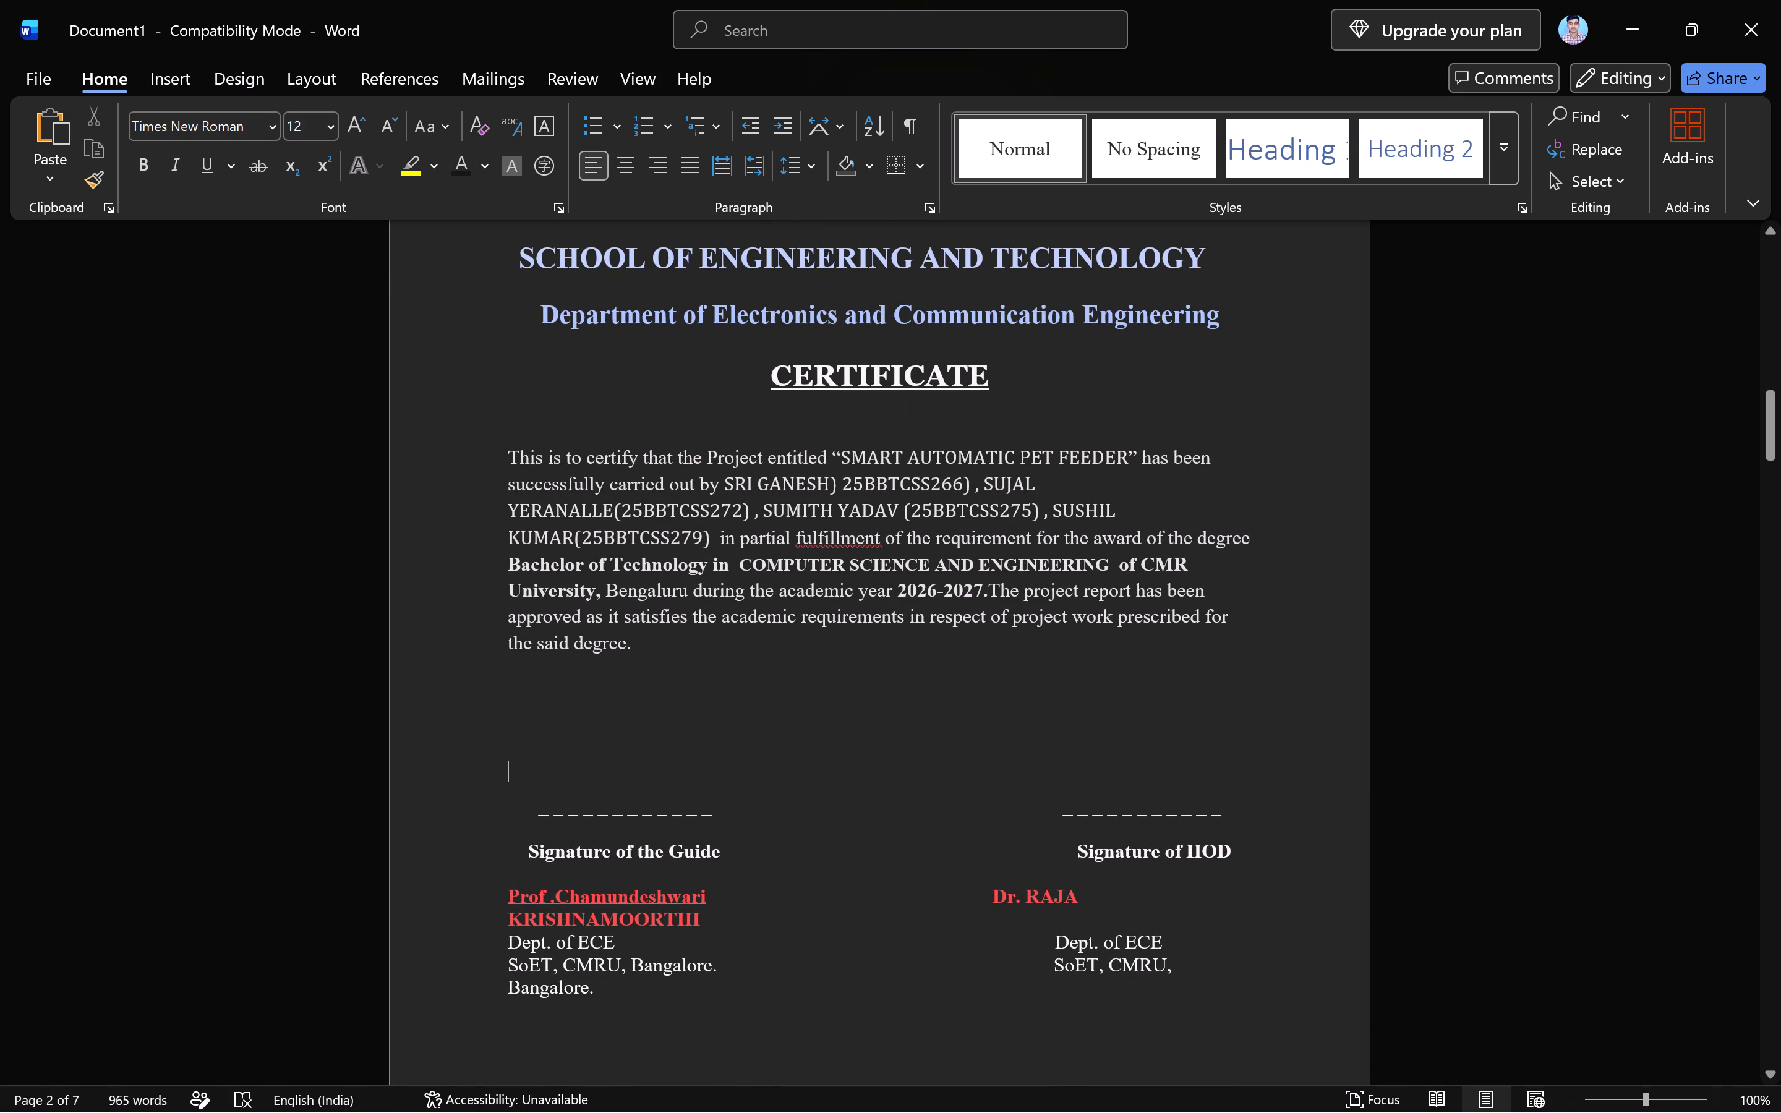
Delete the extra spaces before the HOD's name in the certificate's signature block so the full name fits on one line.
left_click_drag(986, 893, 992, 893)
key("BackSpace")
key("BackSpace")
key("BackSpace")
key("BackSpace")
key("BackSpace")
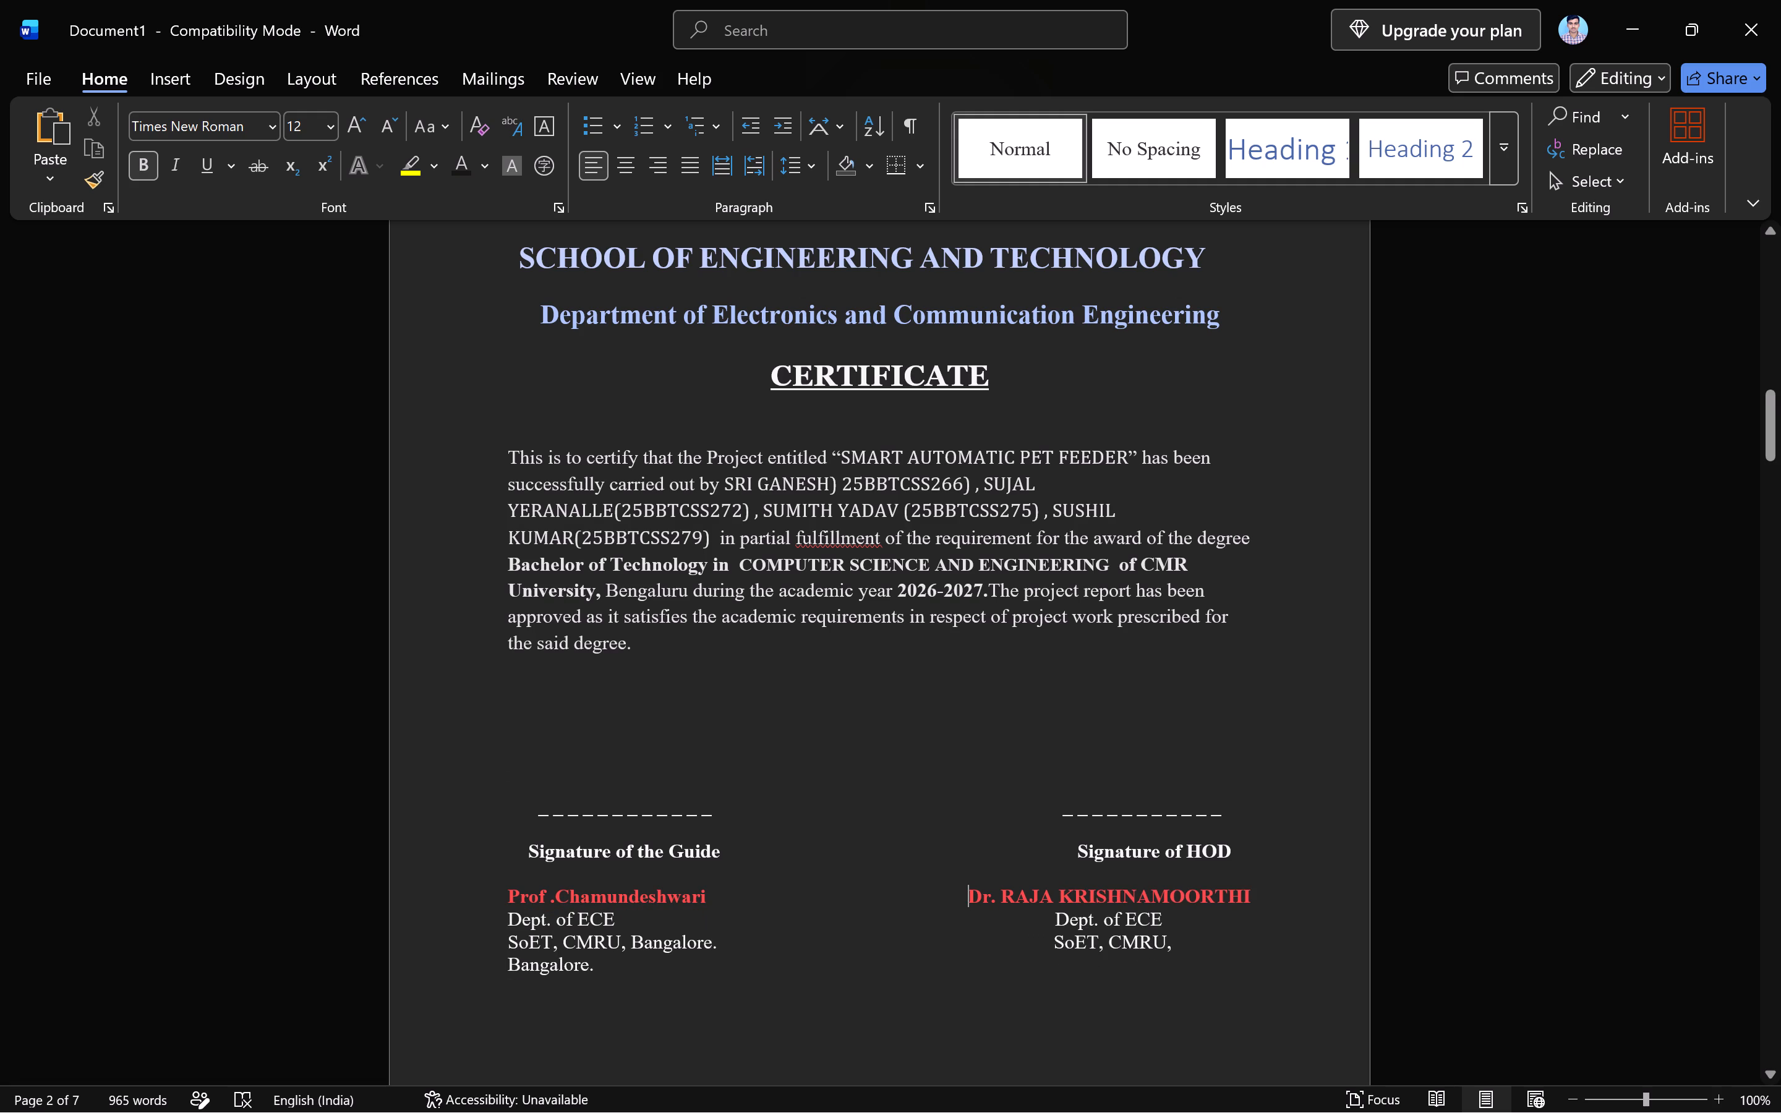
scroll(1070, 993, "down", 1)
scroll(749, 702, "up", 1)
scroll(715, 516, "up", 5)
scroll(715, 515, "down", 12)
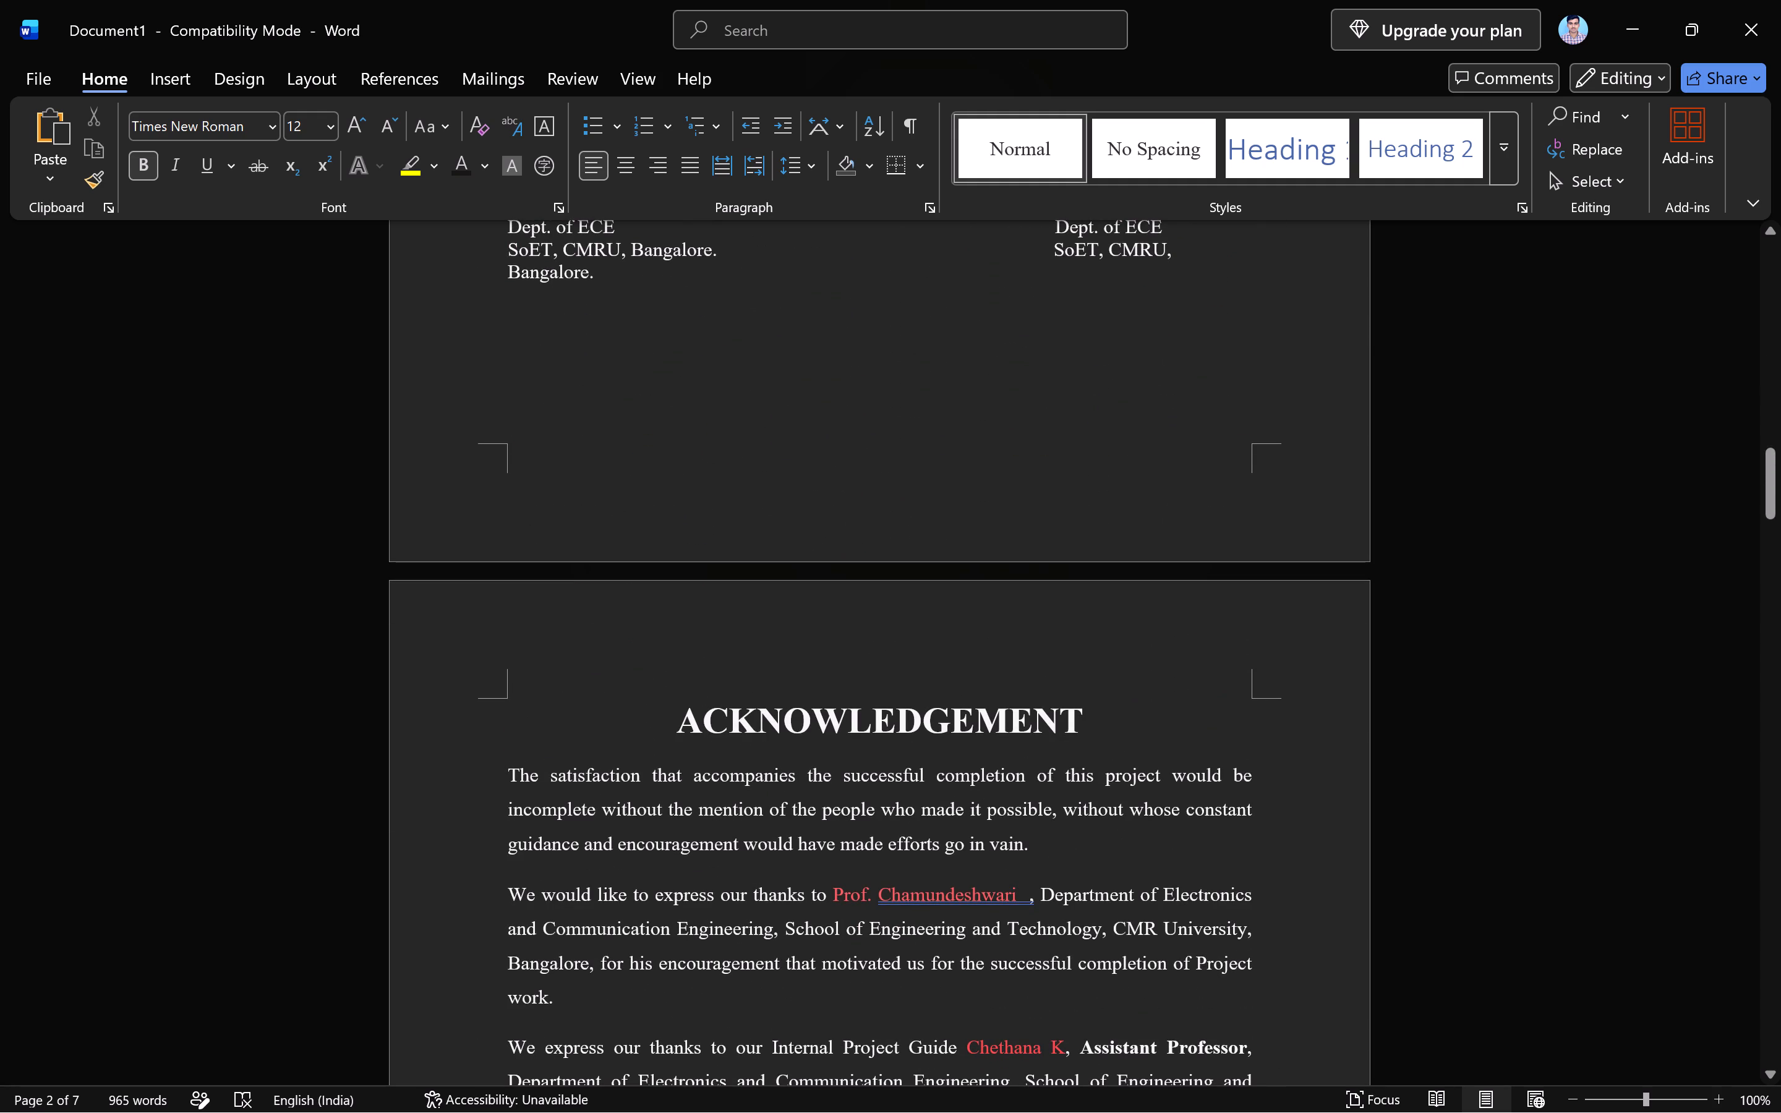
Replace the red professor's name in the Acknowledgement's "We would like to express our thanks to" sentence with "Dr." in the near-black font colour.
left_click_drag(1025, 901, 835, 901)
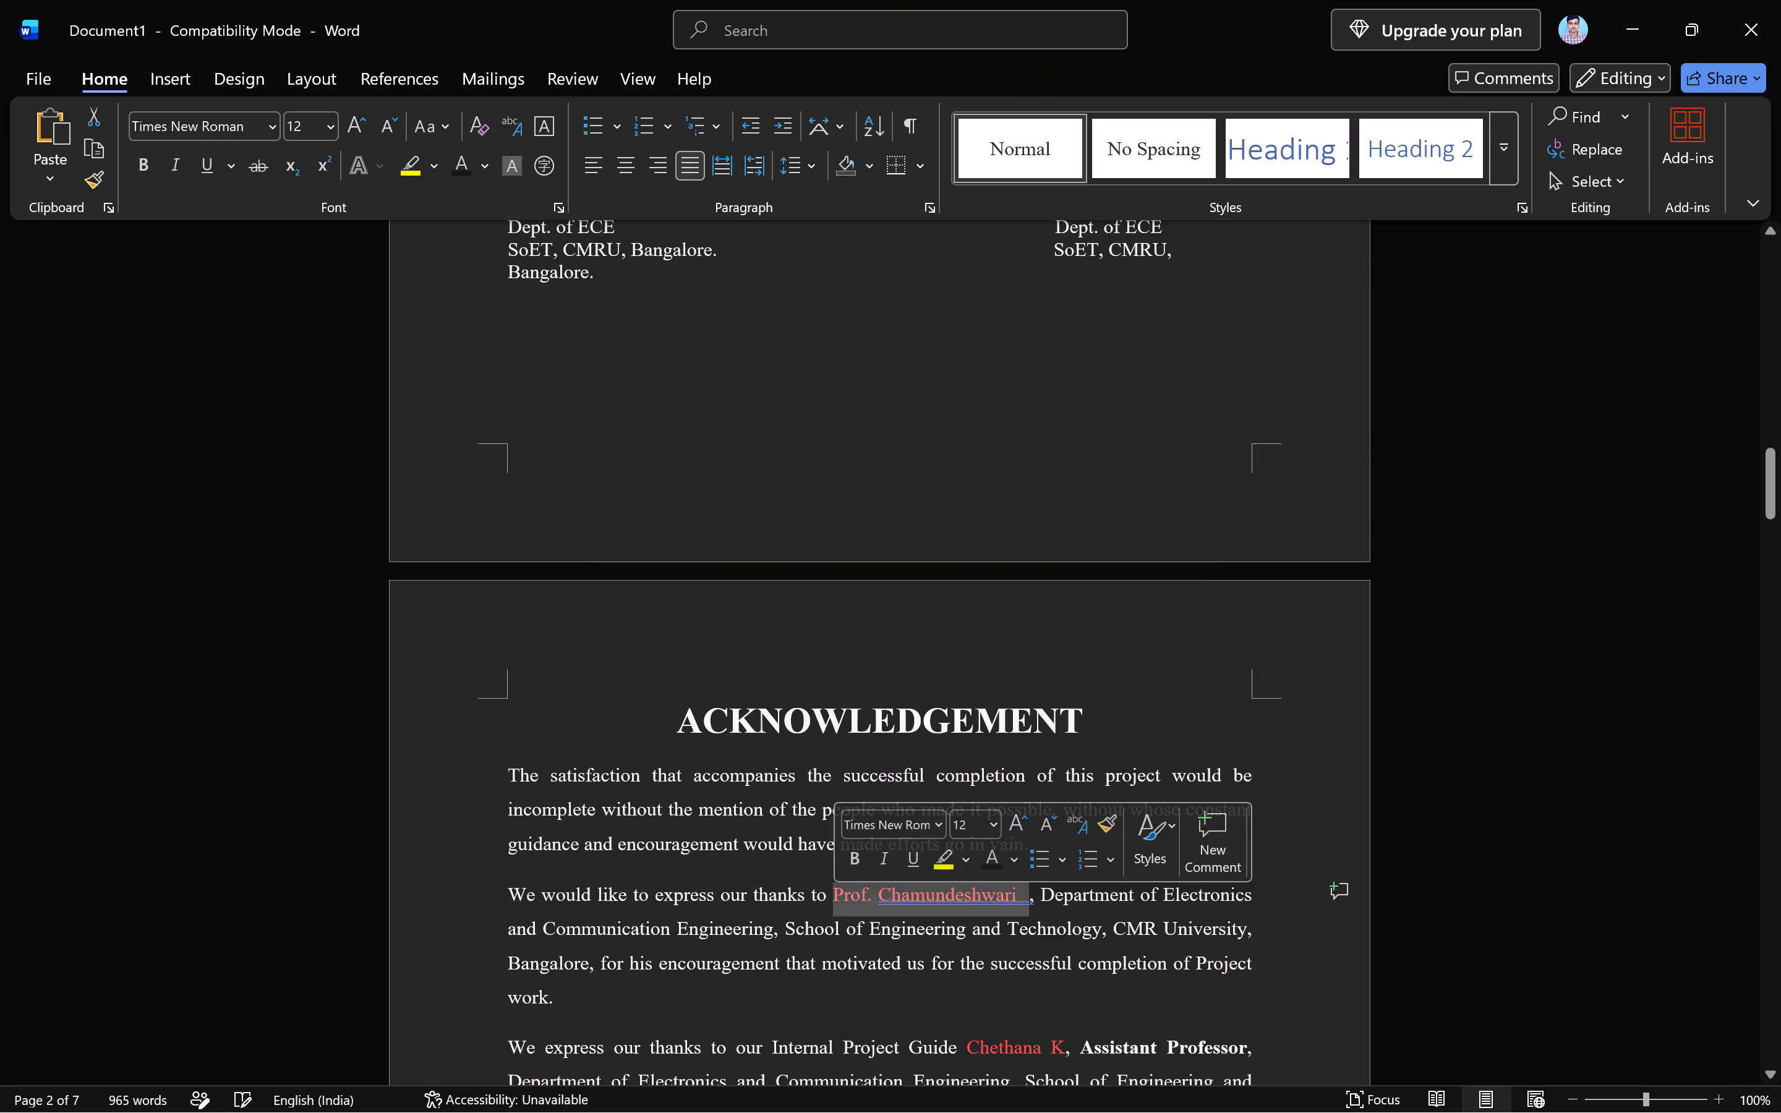
scroll(962, 895, "up", 3)
scroll(962, 895, "down", 2)
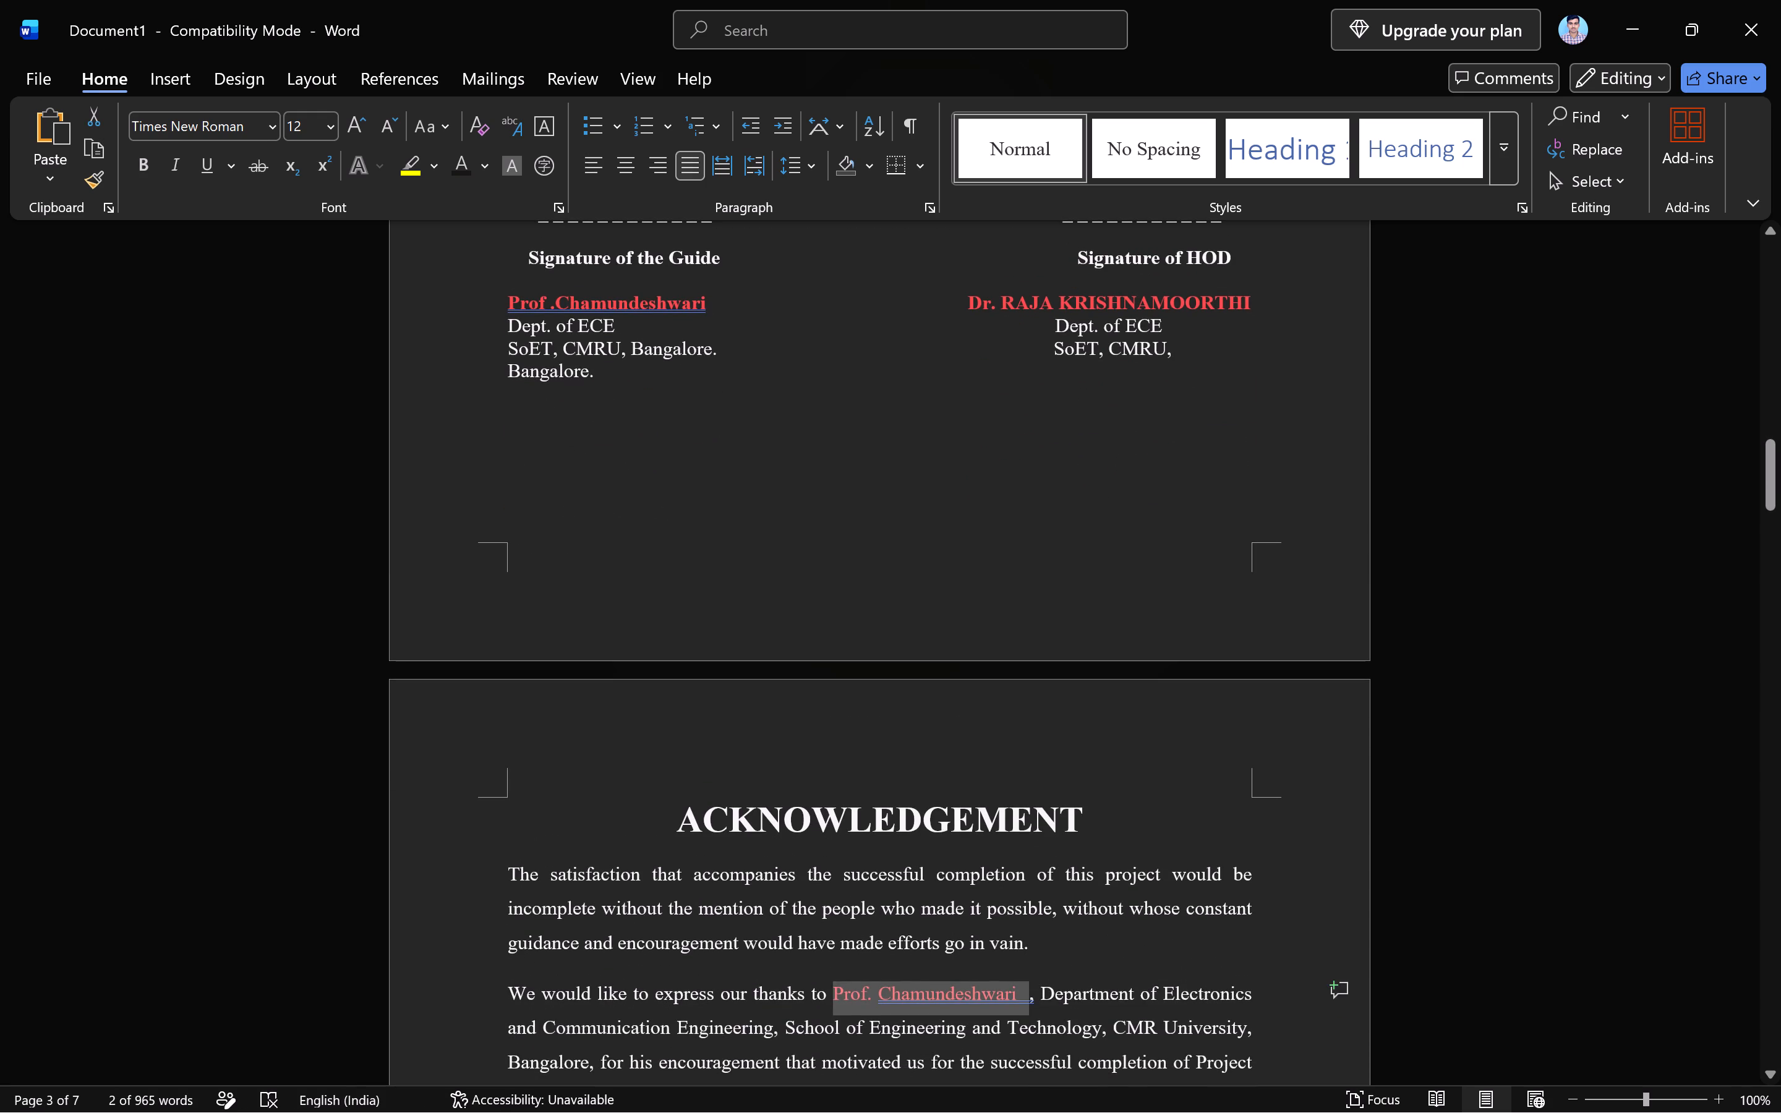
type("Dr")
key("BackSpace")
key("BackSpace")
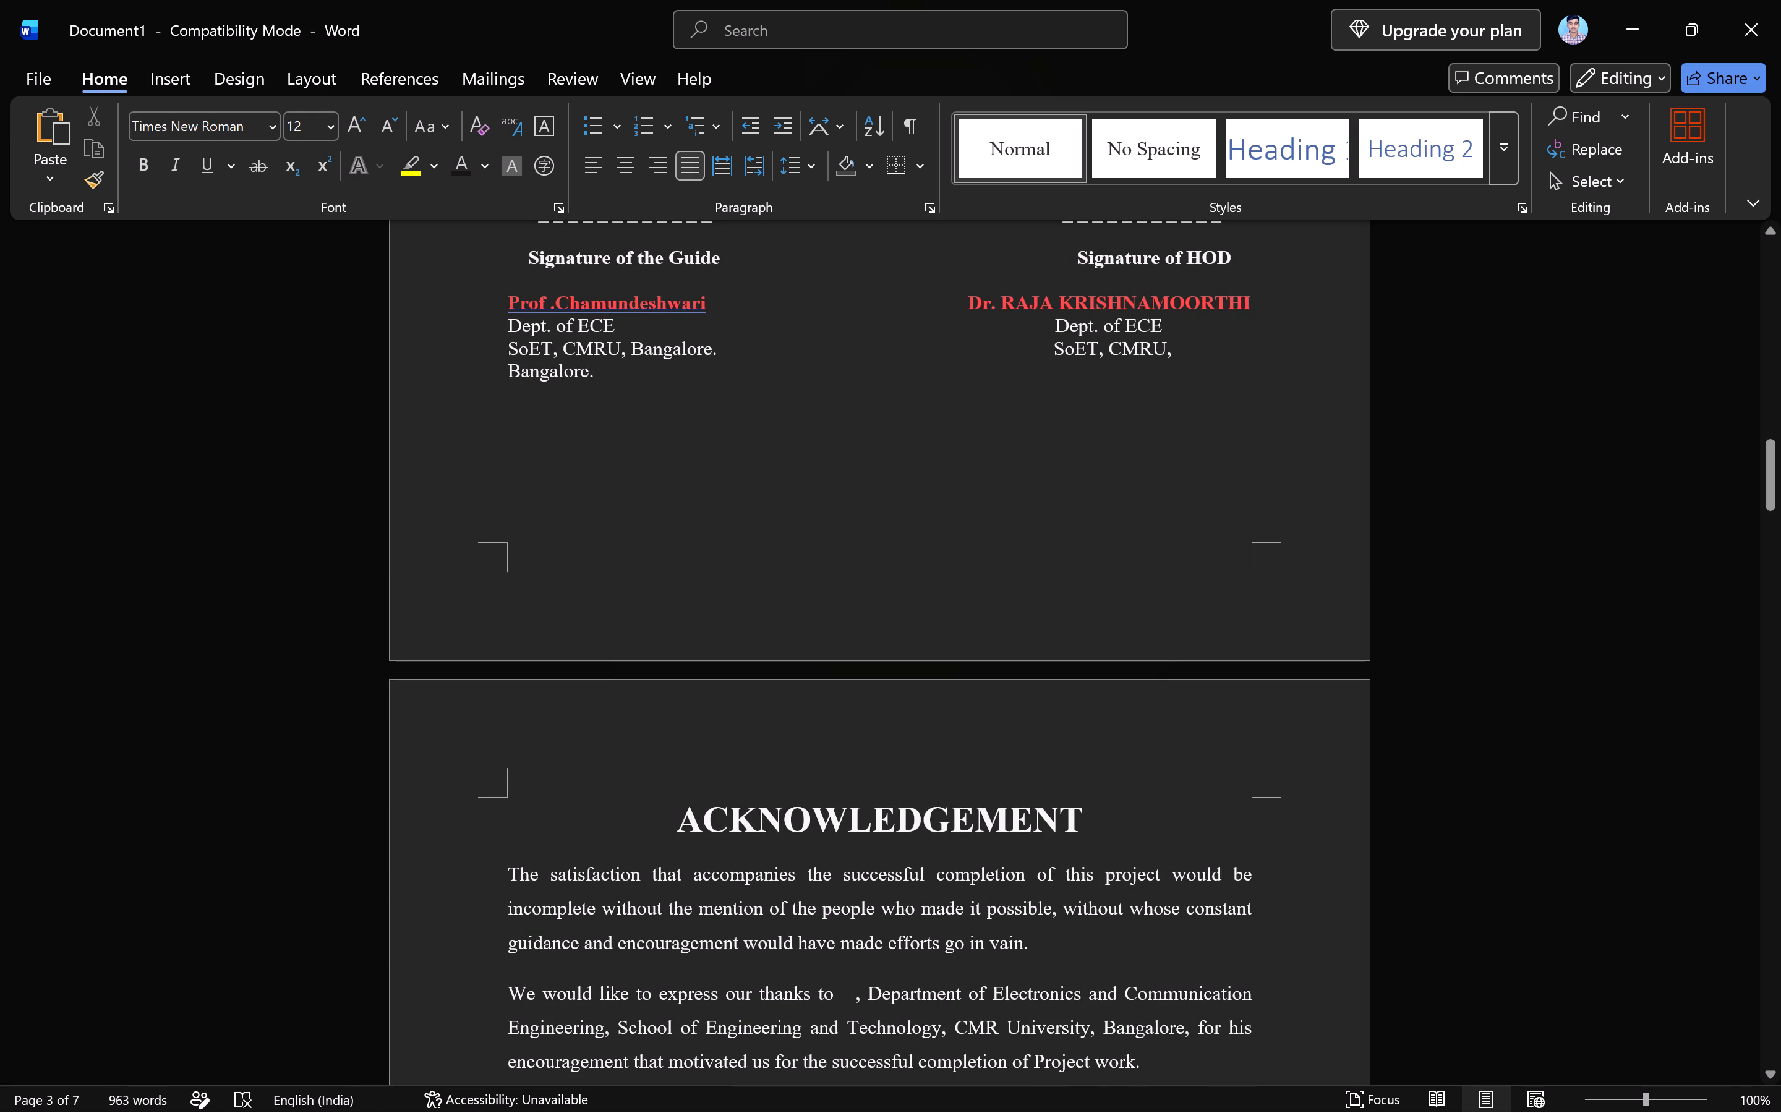
left_click(466, 164)
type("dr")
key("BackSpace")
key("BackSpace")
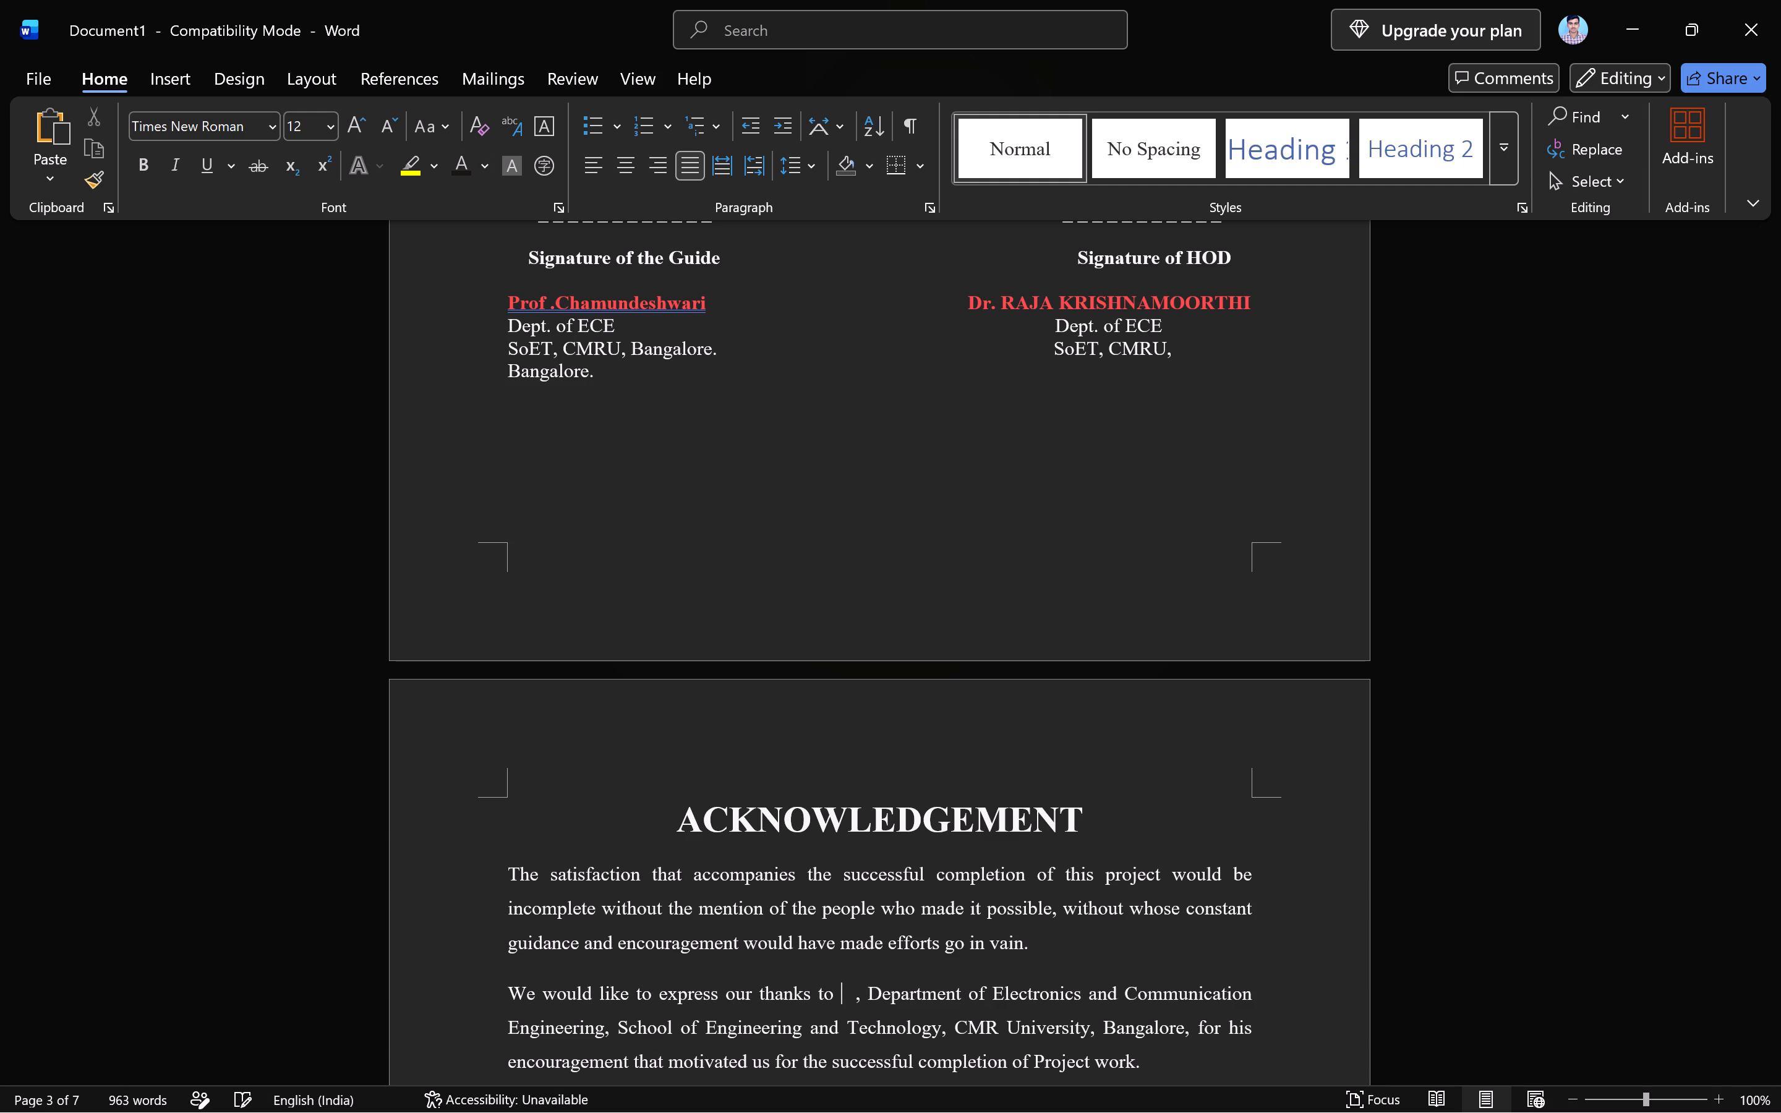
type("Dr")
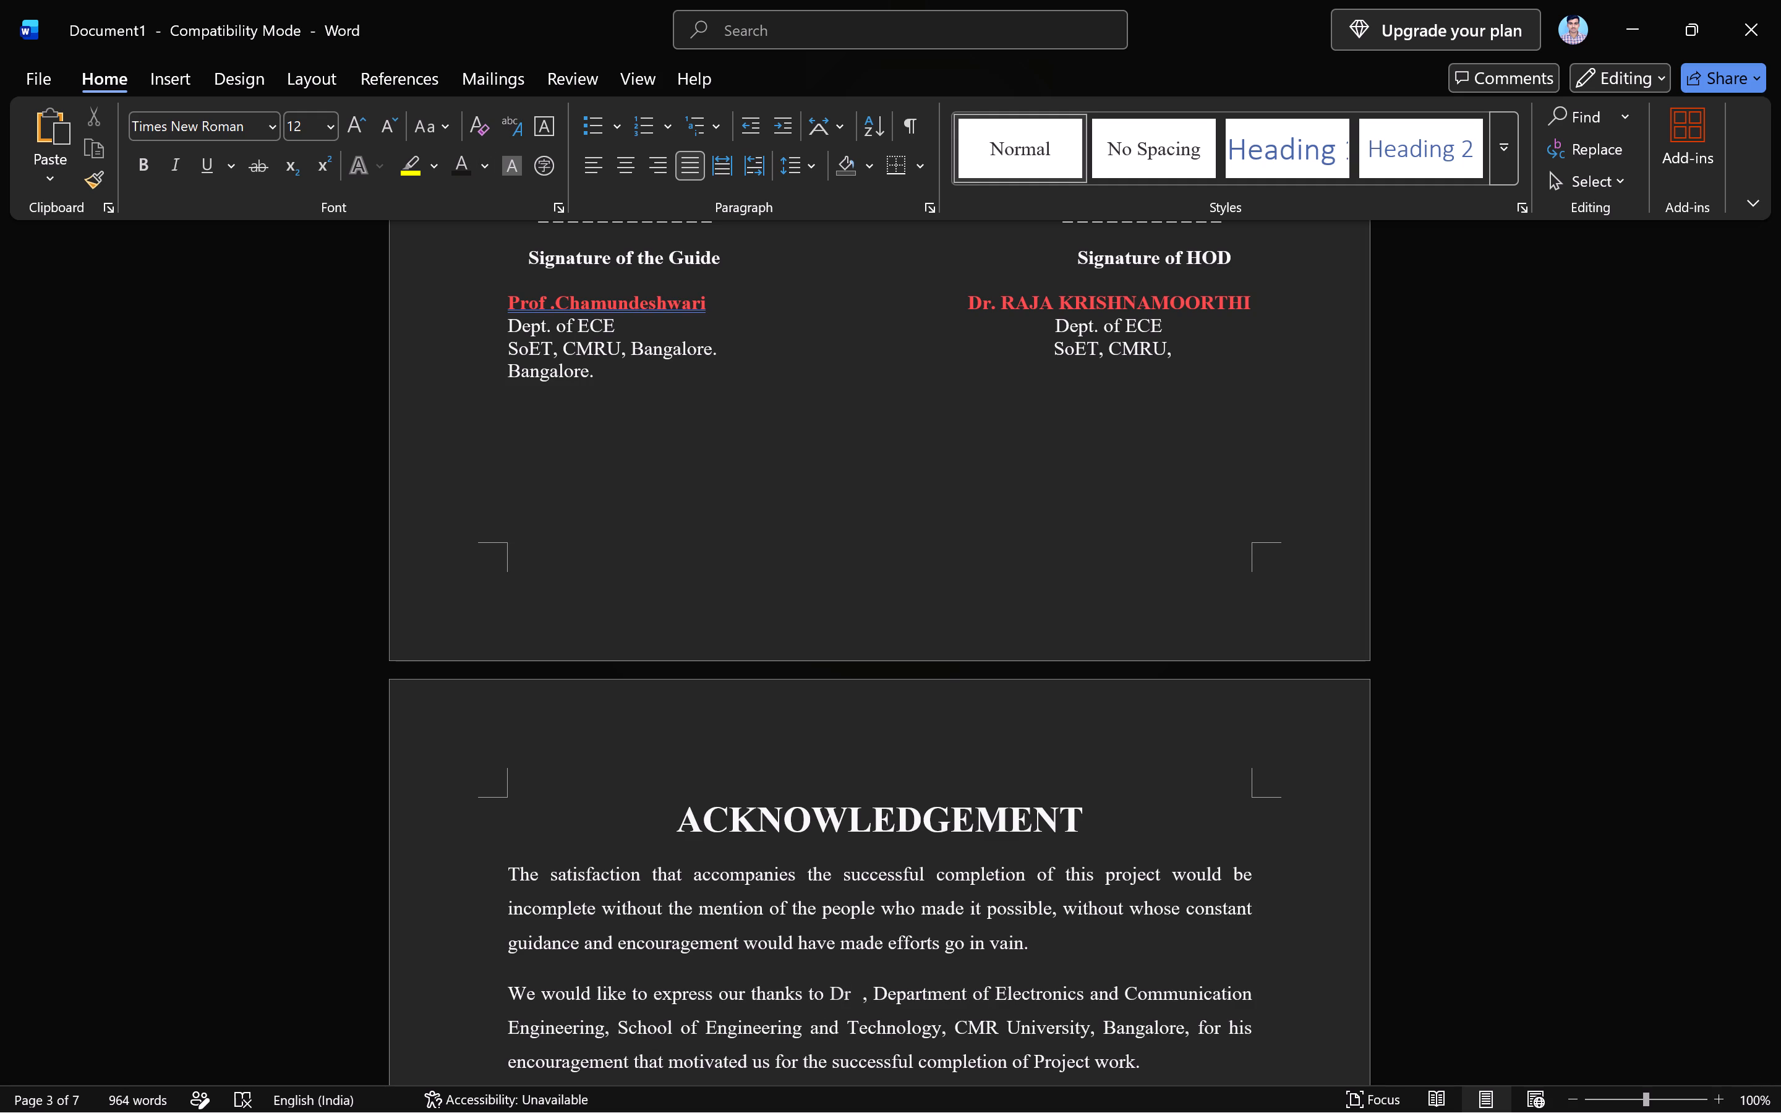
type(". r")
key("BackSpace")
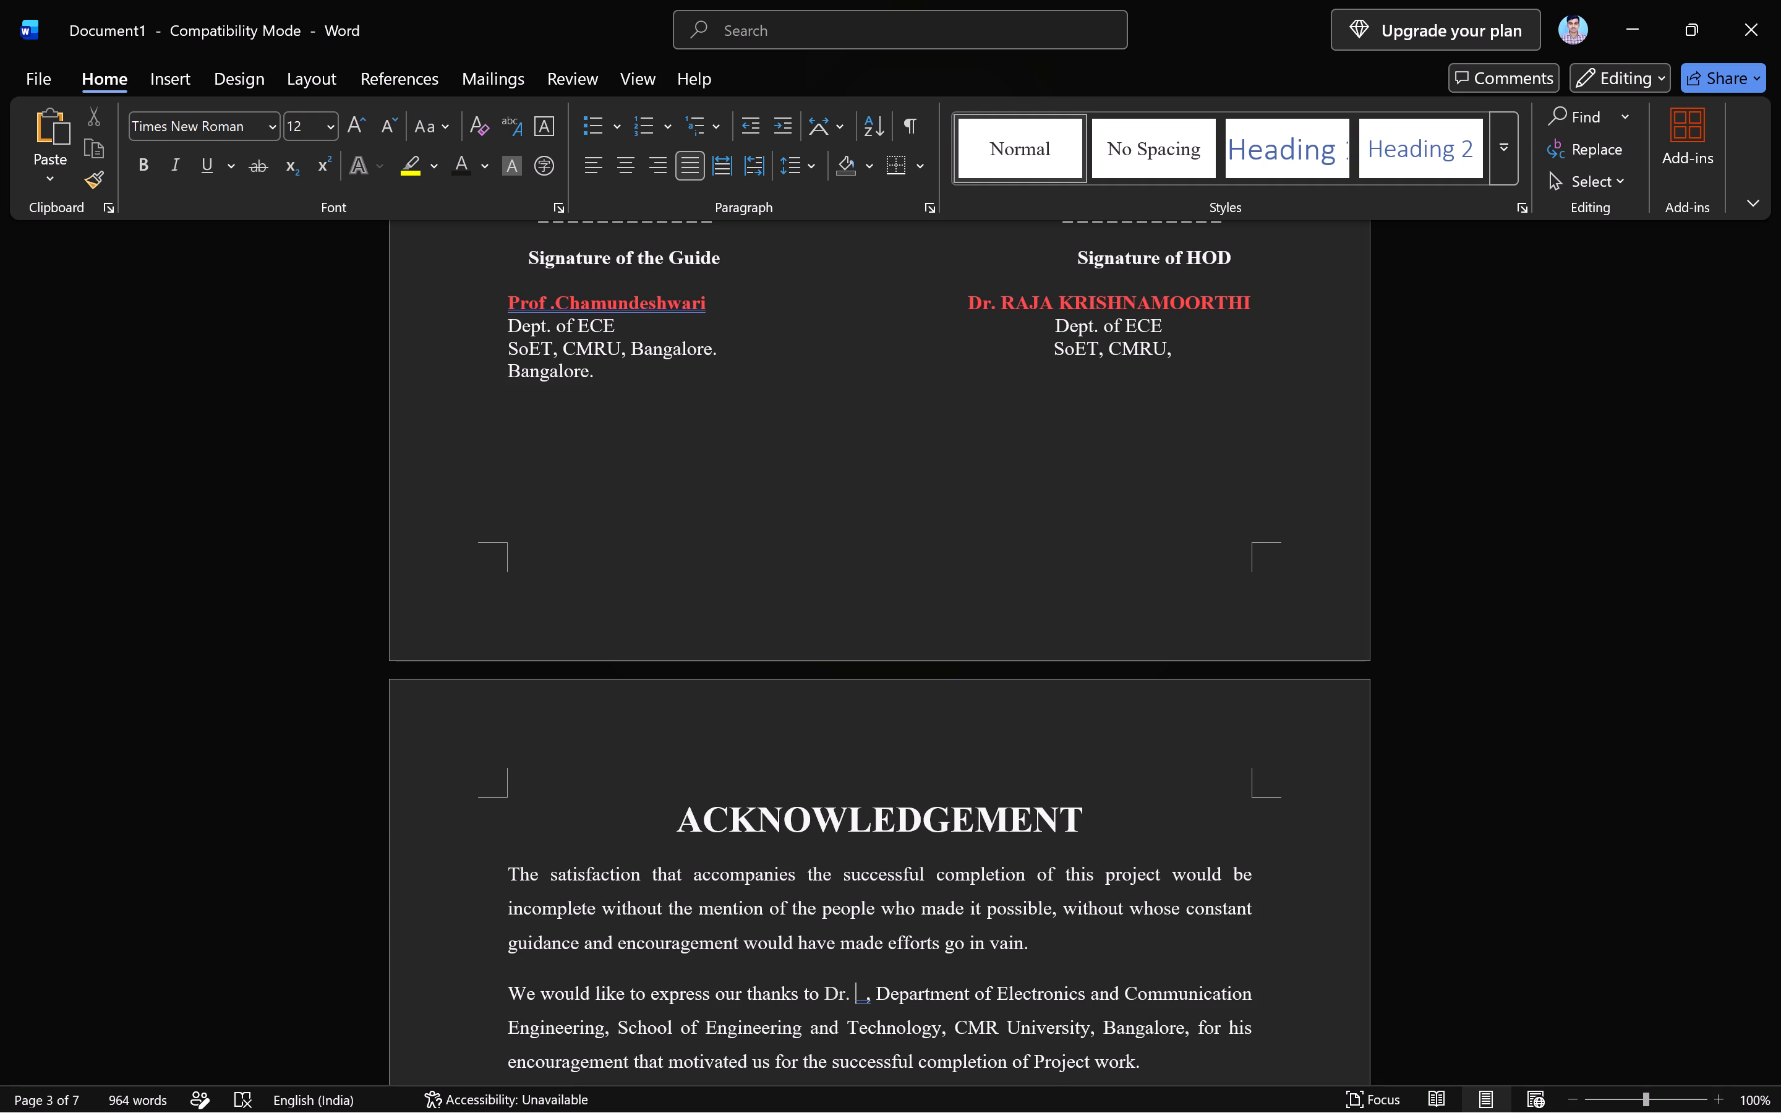
Enter the HOD's name as one word after "Dr." in the Acknowledgement's second paragraph, with its spelling corrected.
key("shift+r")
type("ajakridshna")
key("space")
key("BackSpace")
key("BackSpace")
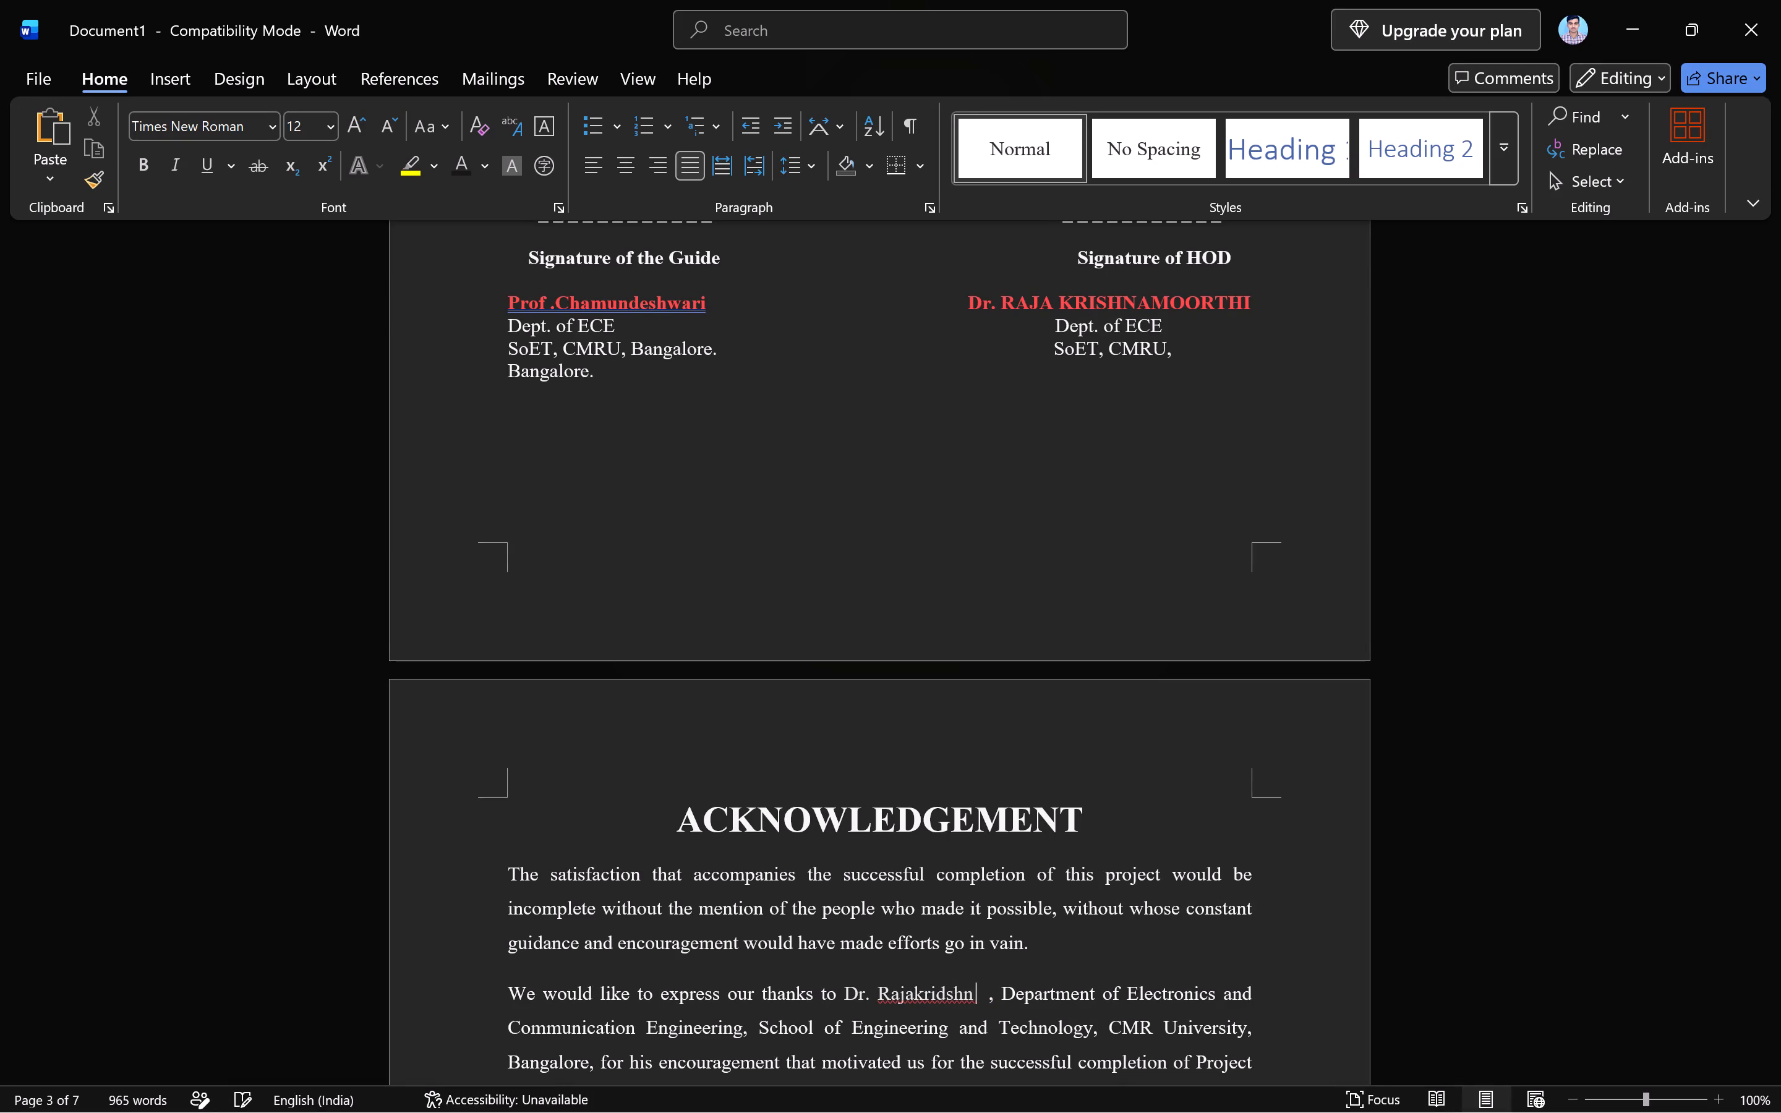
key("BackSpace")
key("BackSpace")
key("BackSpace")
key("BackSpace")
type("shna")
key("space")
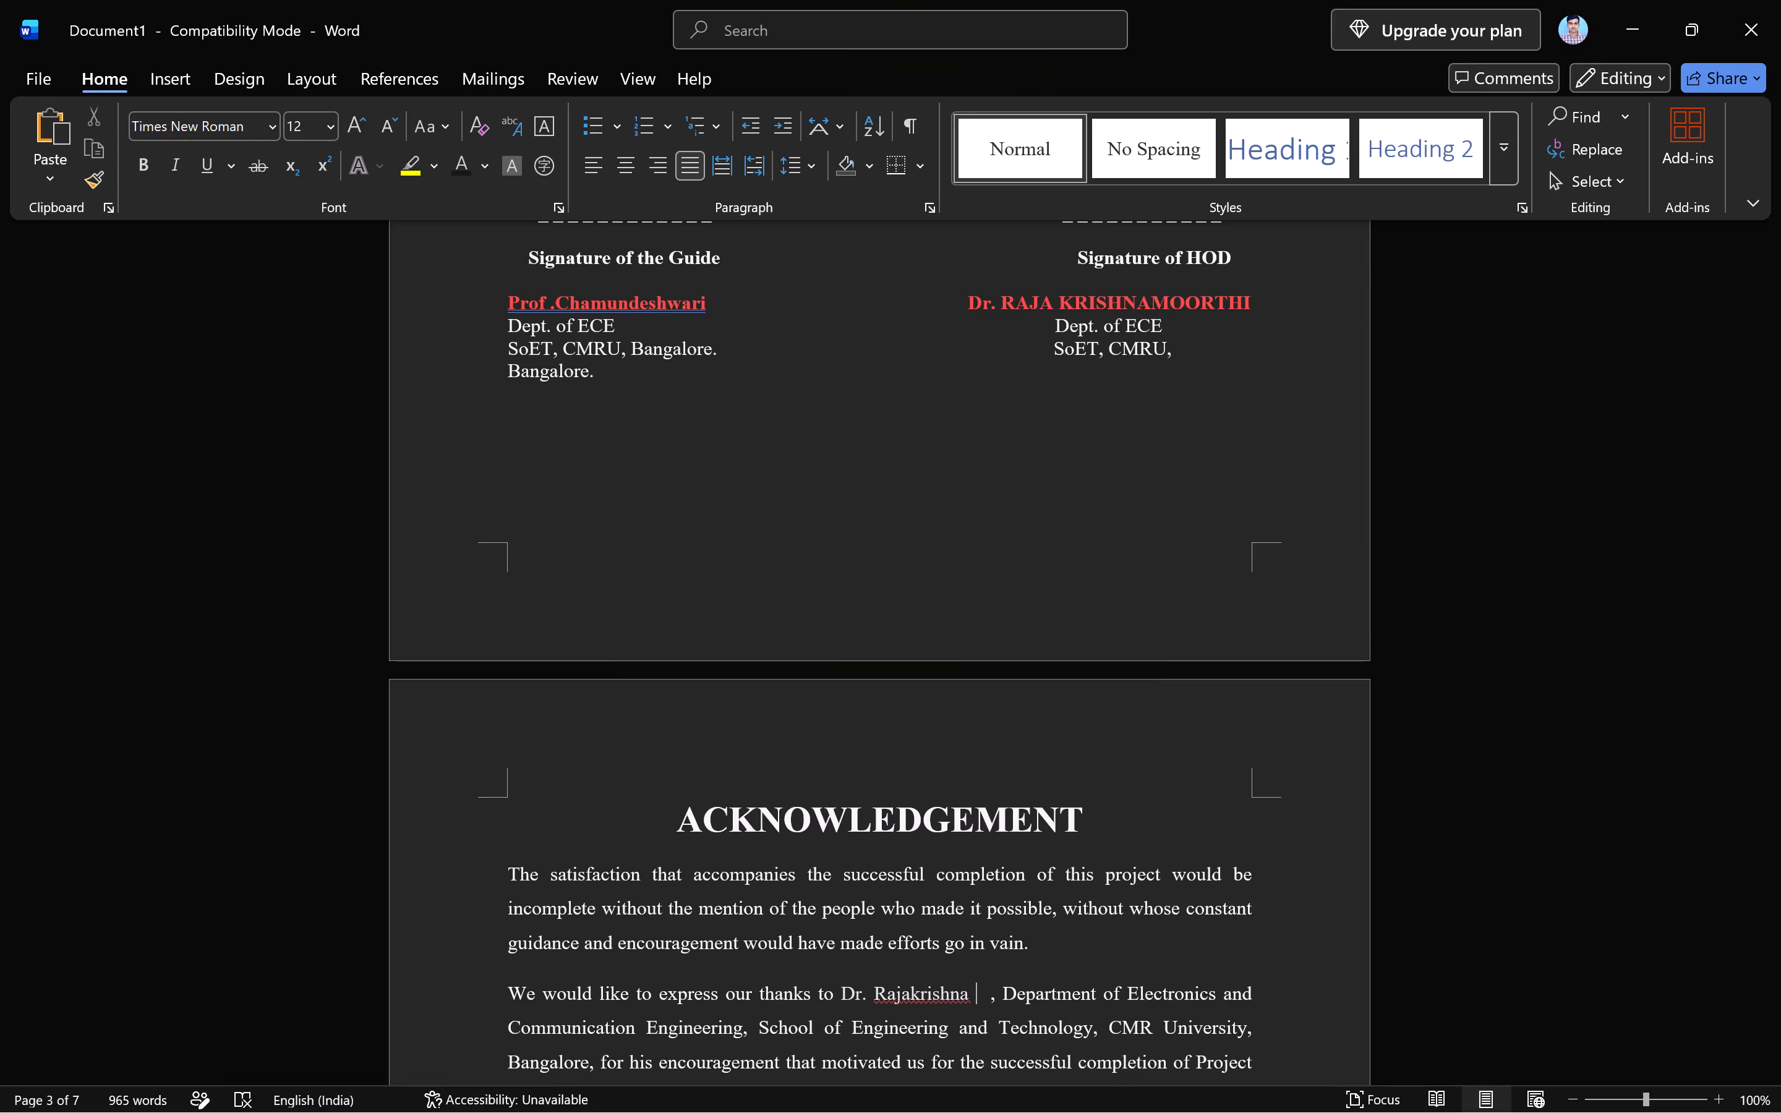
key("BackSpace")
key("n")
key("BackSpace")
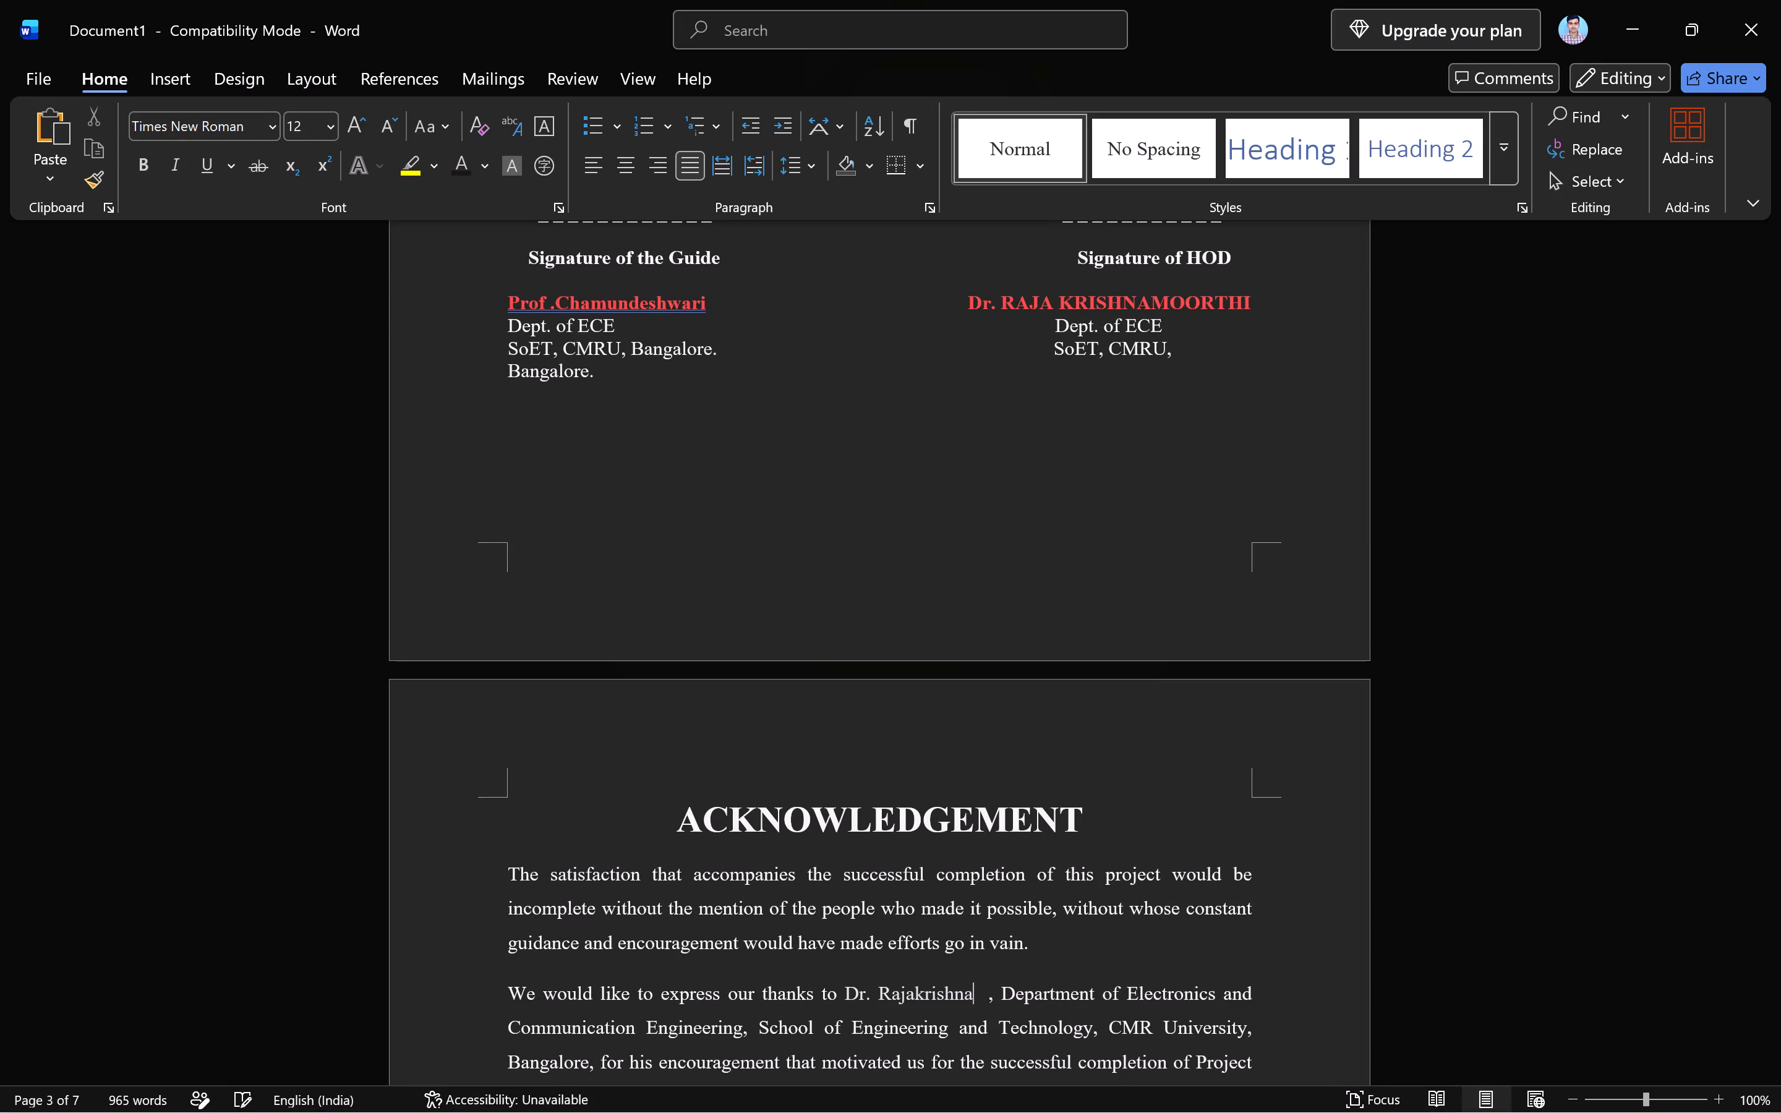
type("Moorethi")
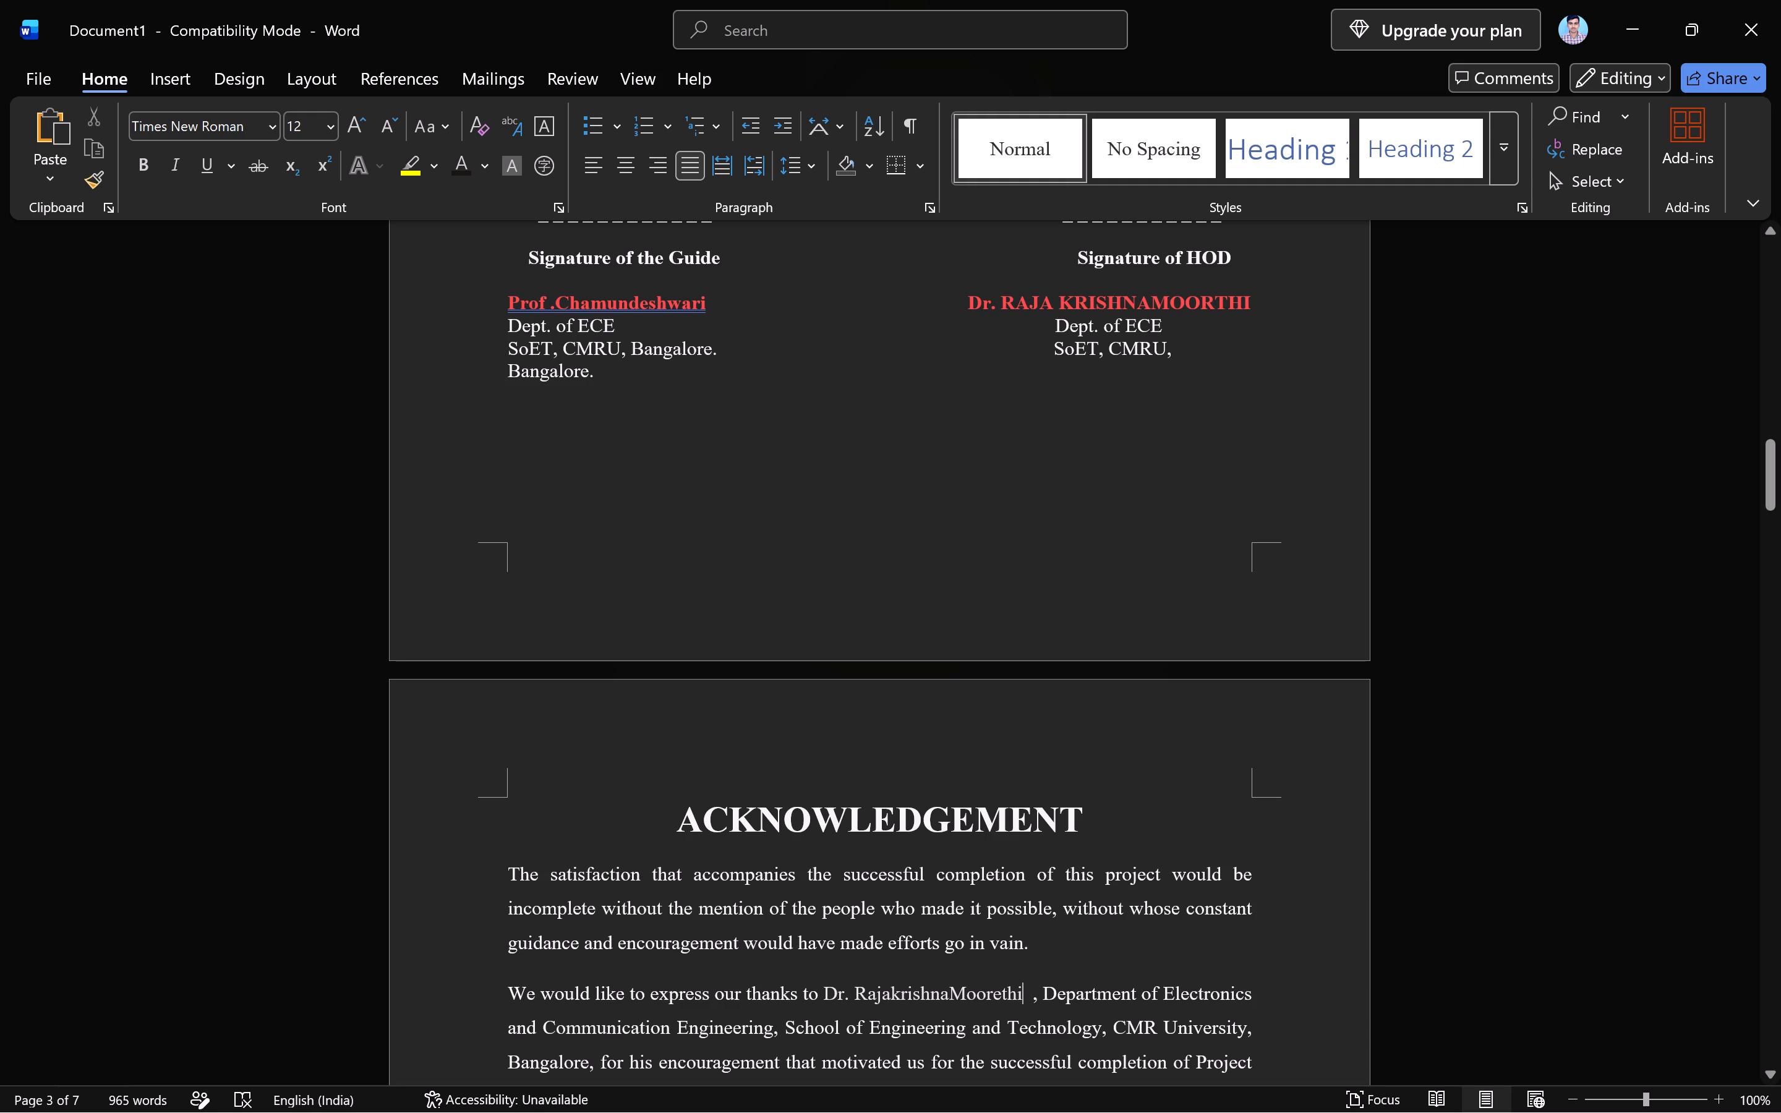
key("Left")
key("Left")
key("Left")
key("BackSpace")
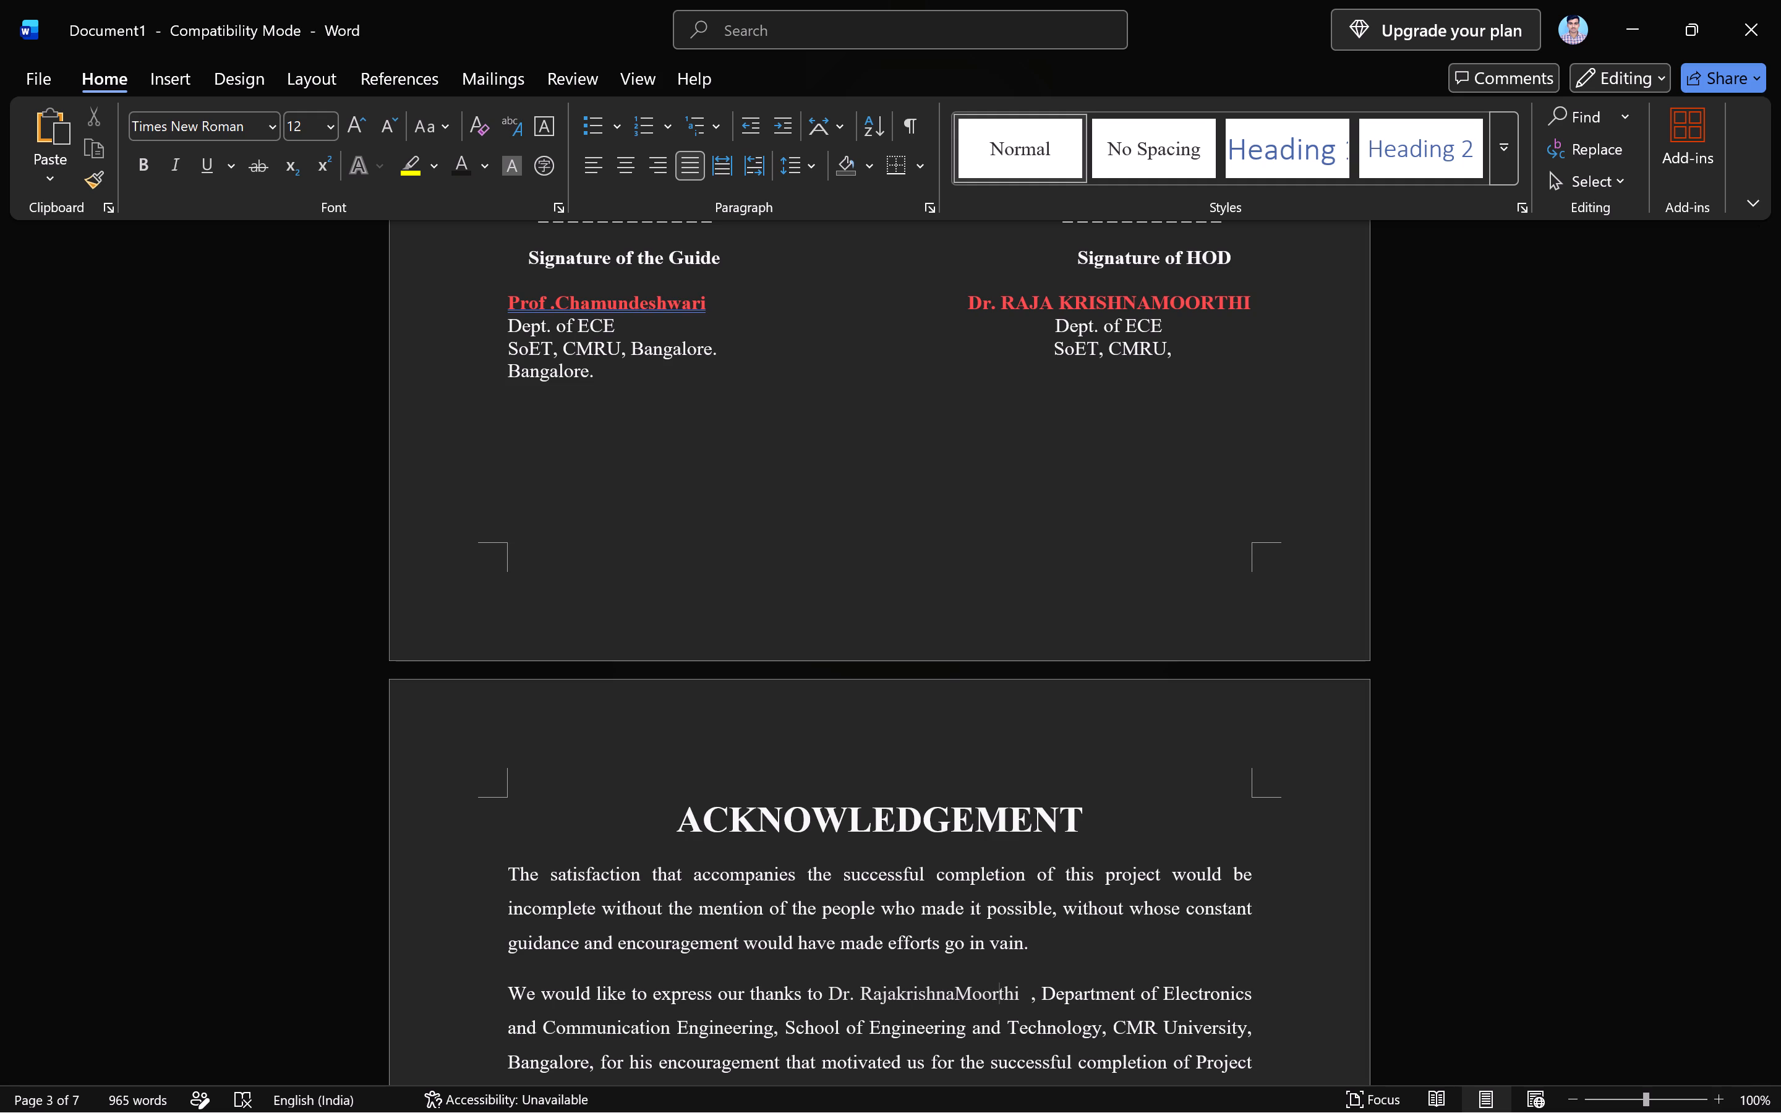
Copy the bold "Assistant Professor" text from the Acknowledgement's Internal Project Guide paragraph.
scroll(993, 914, "down", 2)
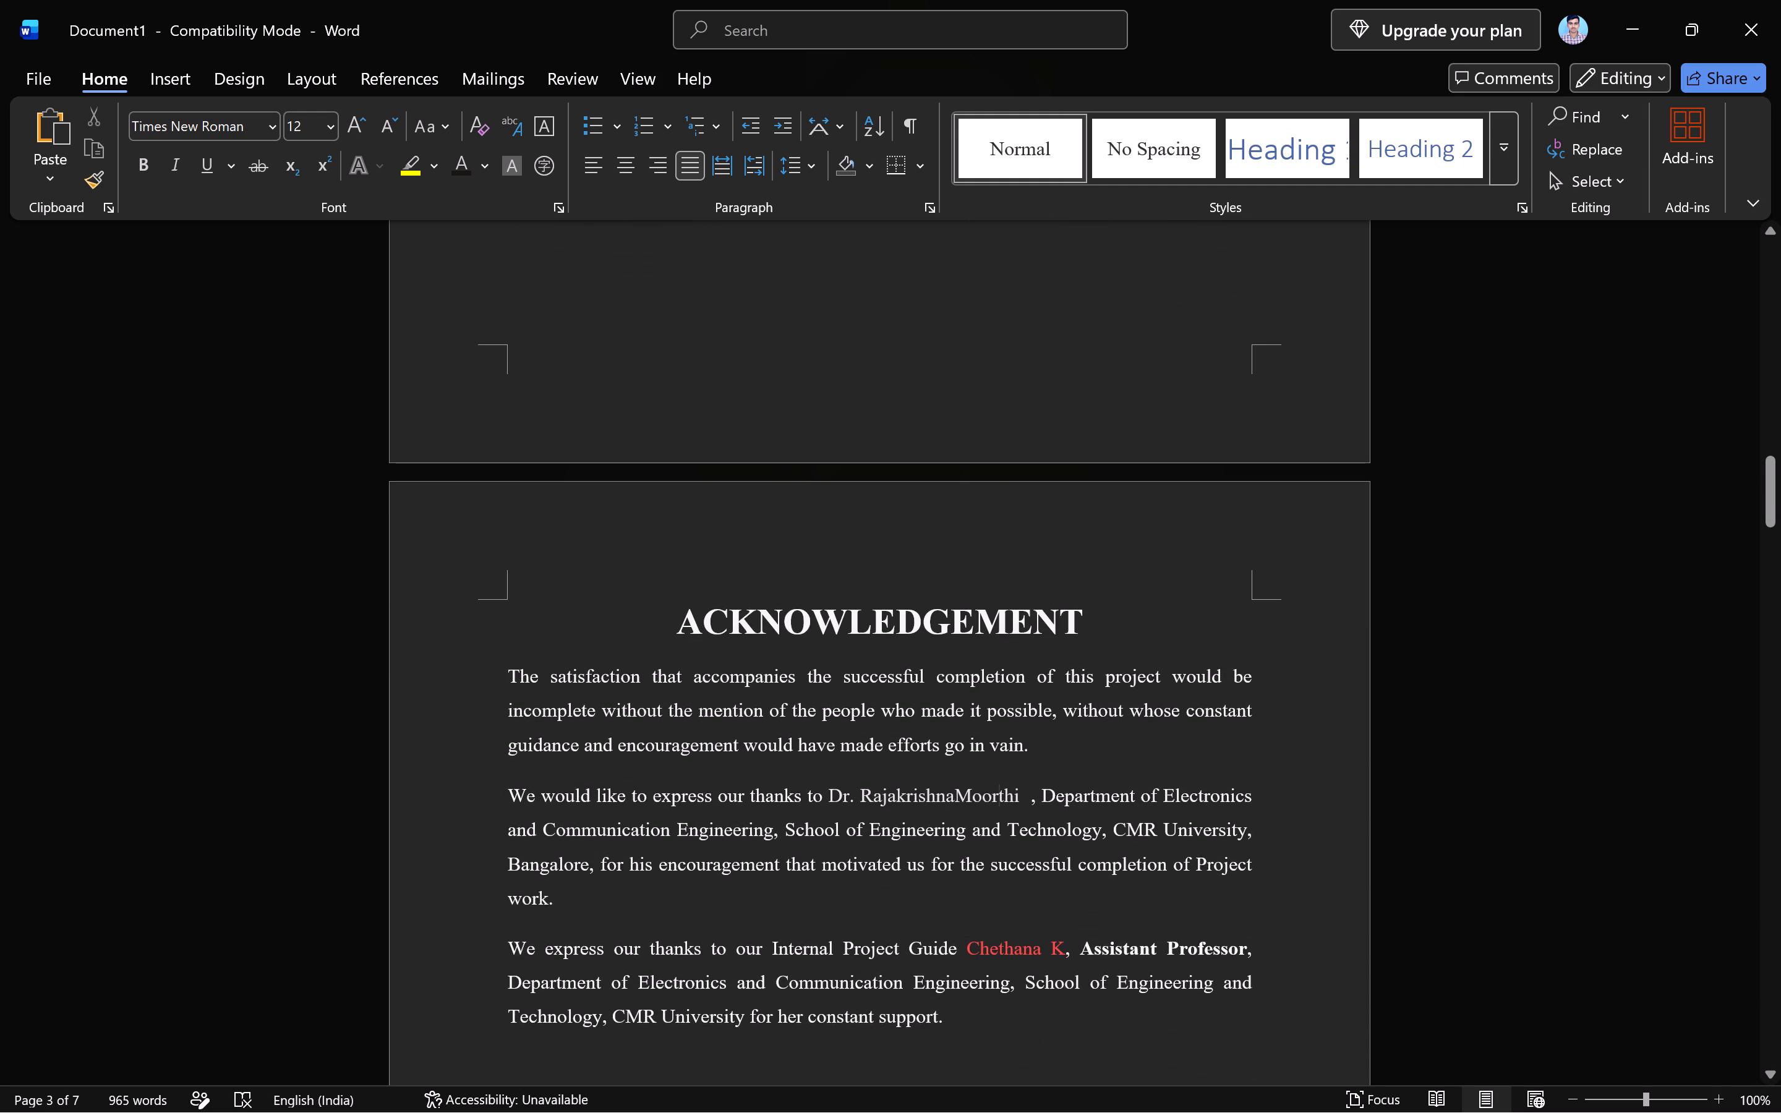
left_click_drag(1081, 952, 1235, 960)
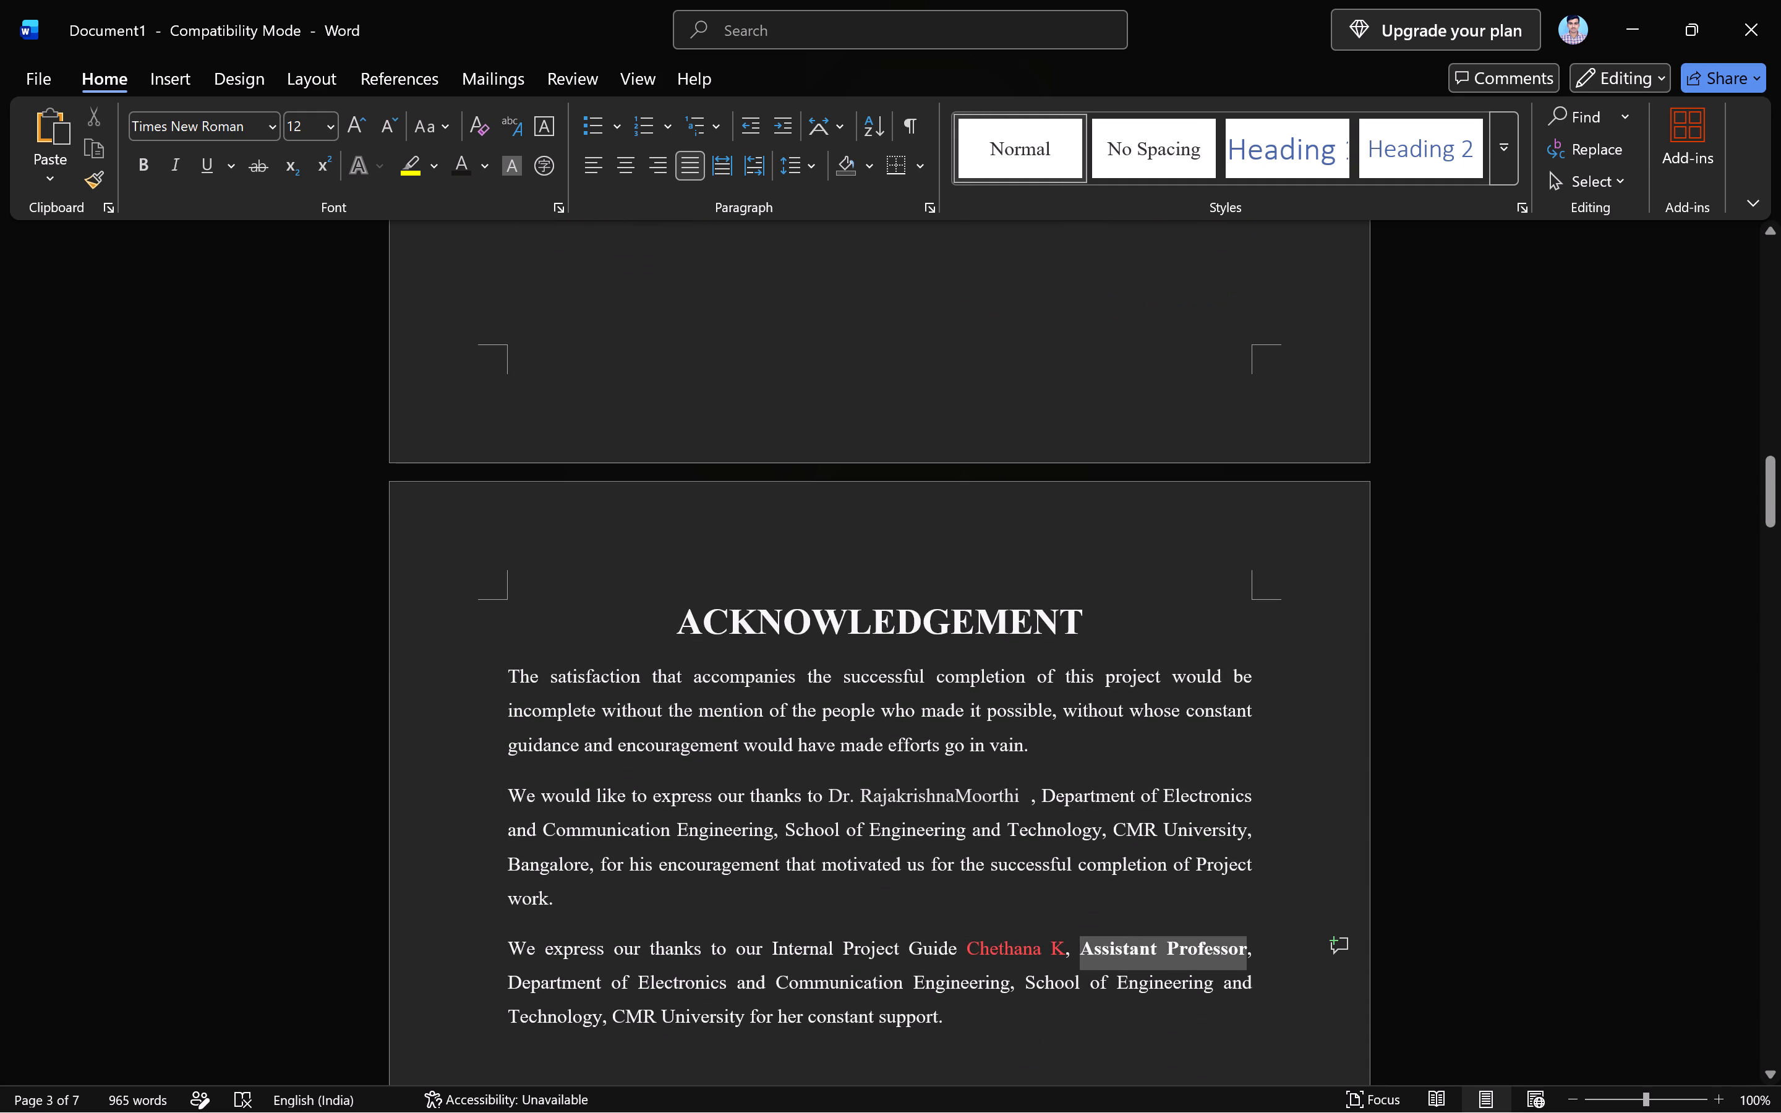
left_click_drag(1235, 960, 1237, 960)
key("ctrl+c")
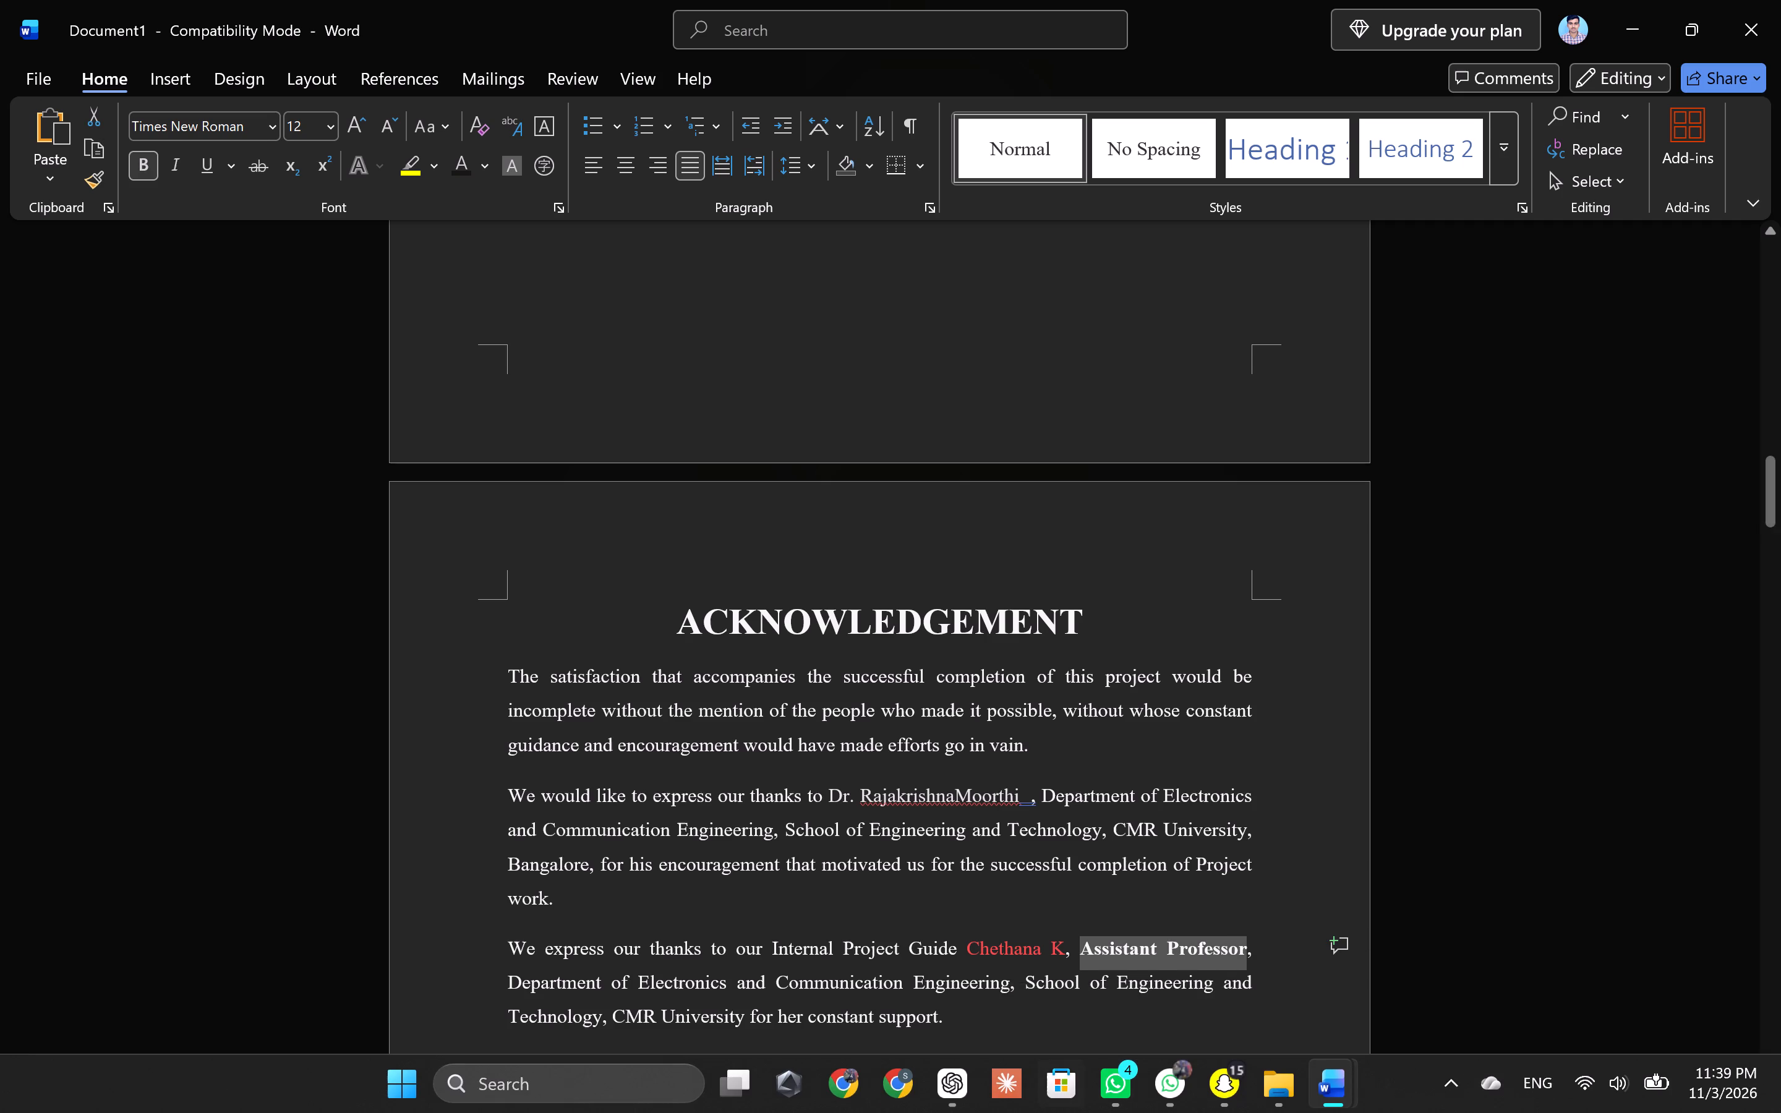
Paste the copied "Assistant Professor" on the empty line below the guide's name on the title page and centre it.
scroll(920, 909, "up", 18)
scroll(918, 898, "down", 5)
scroll(918, 898, "up", 8)
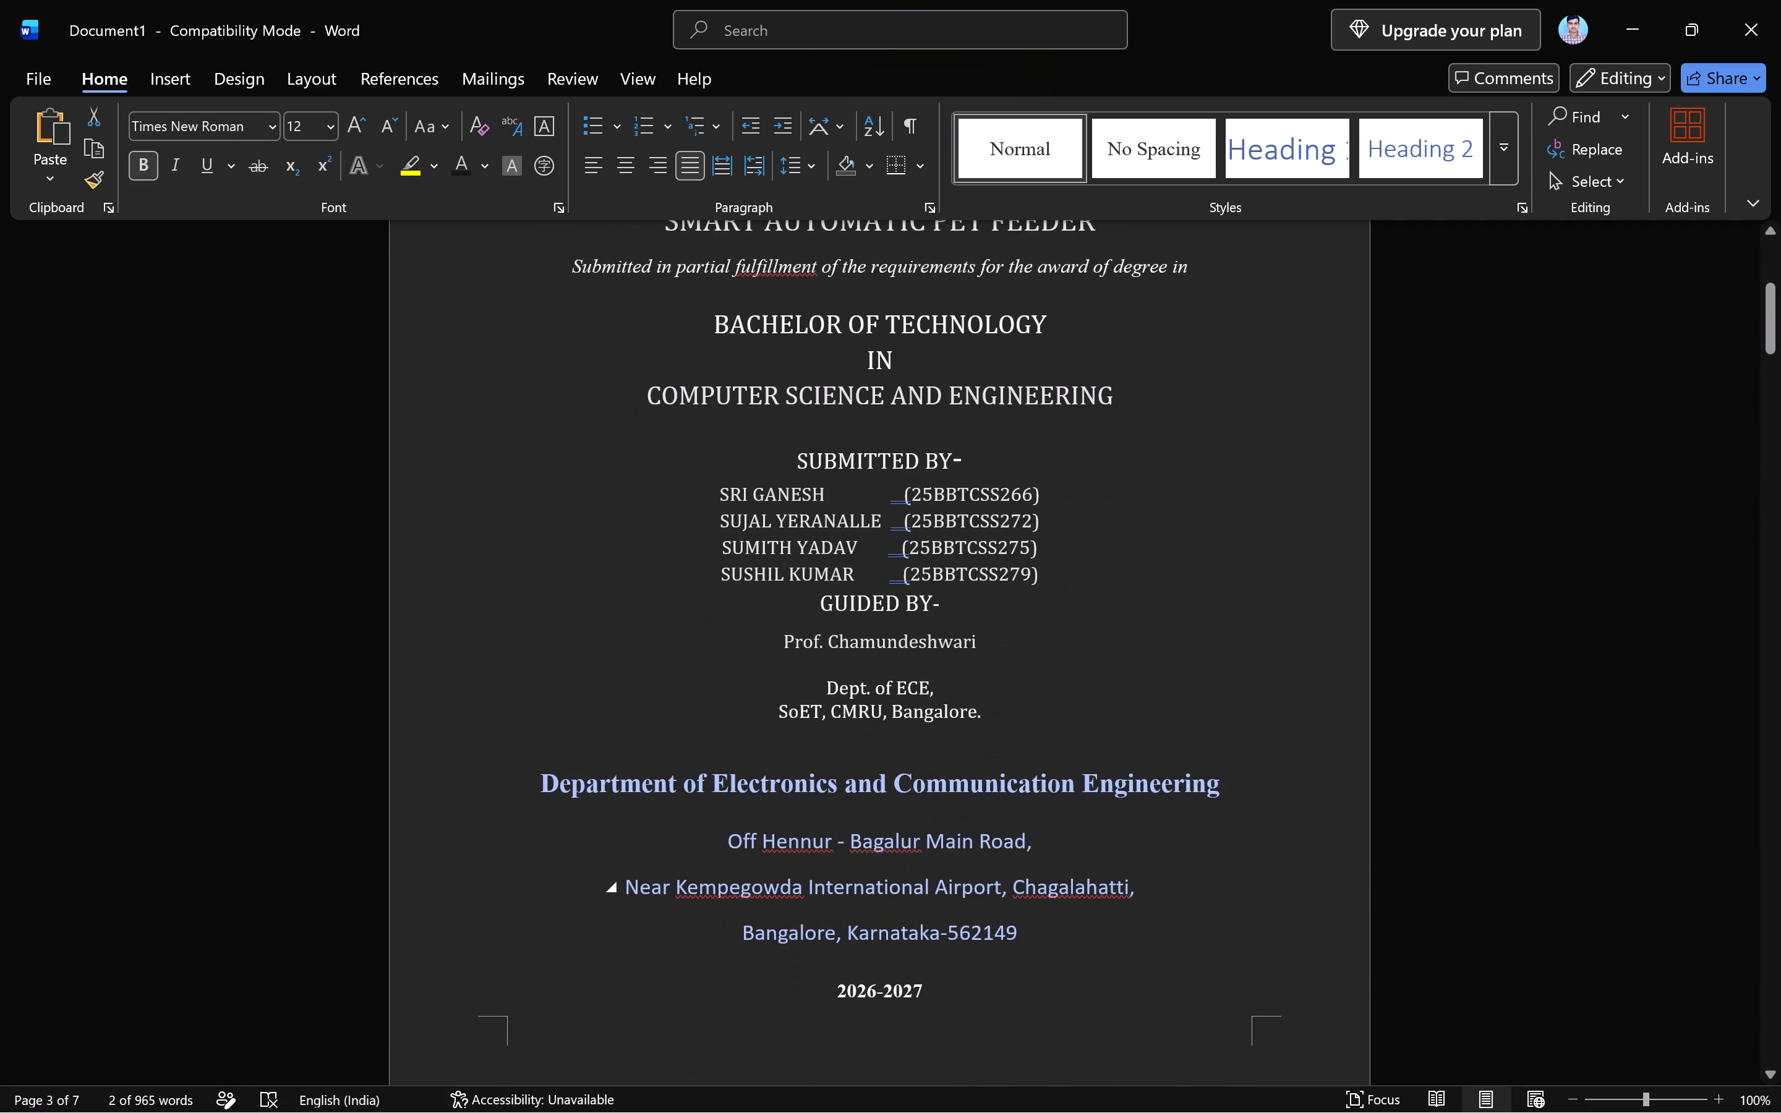
scroll(920, 895, "up", 1)
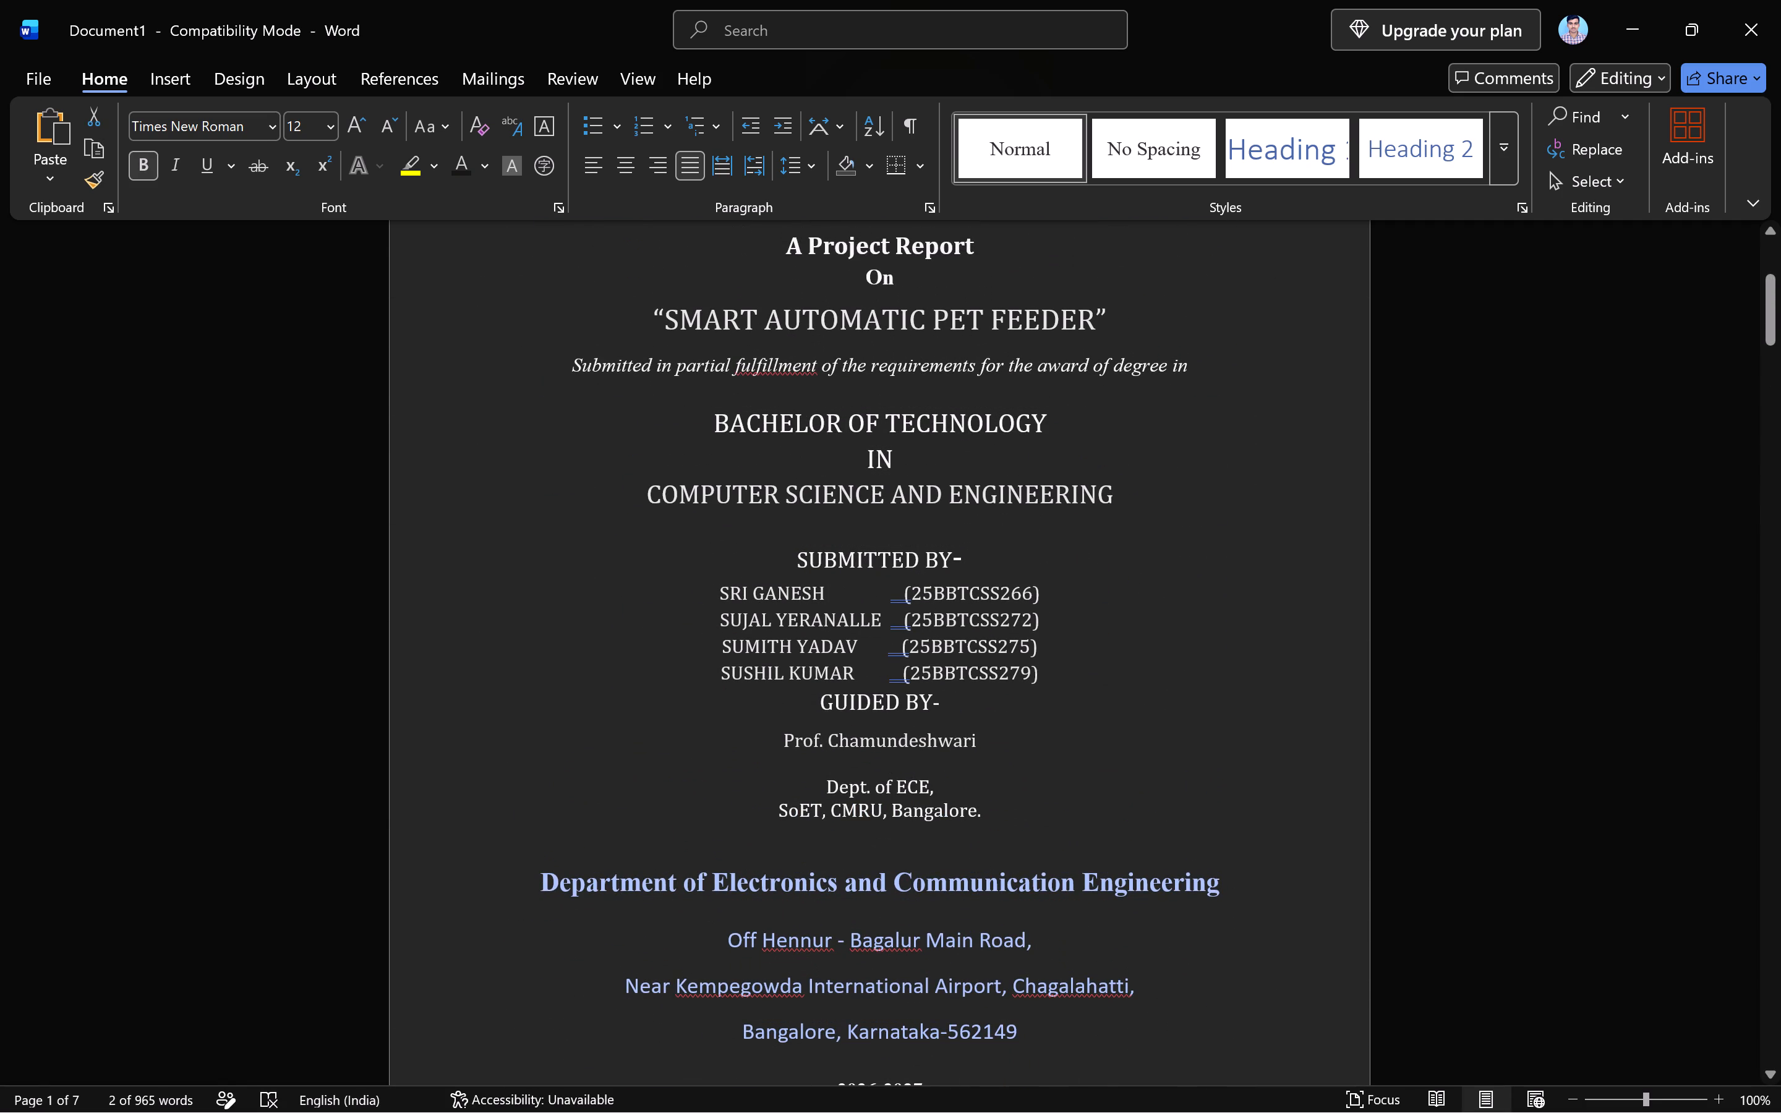
left_click(988, 757)
left_click(867, 763)
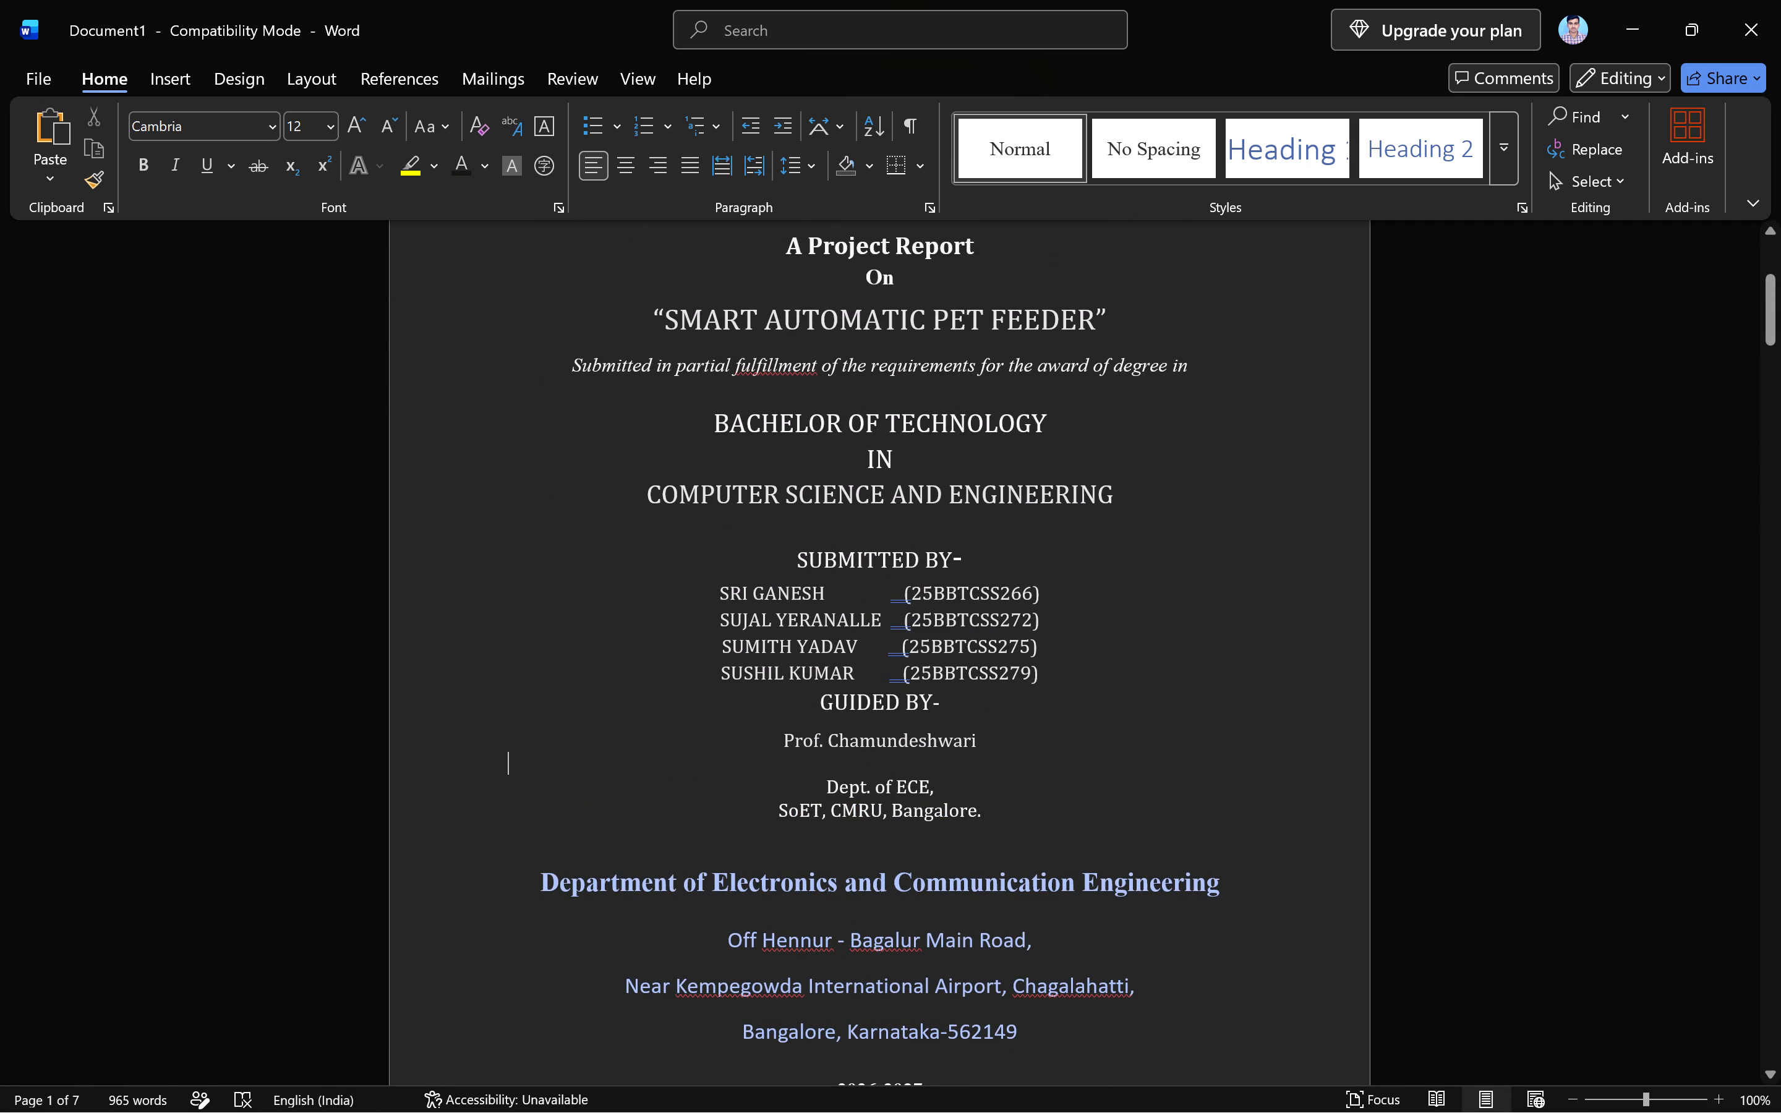
key("ctrl+v")
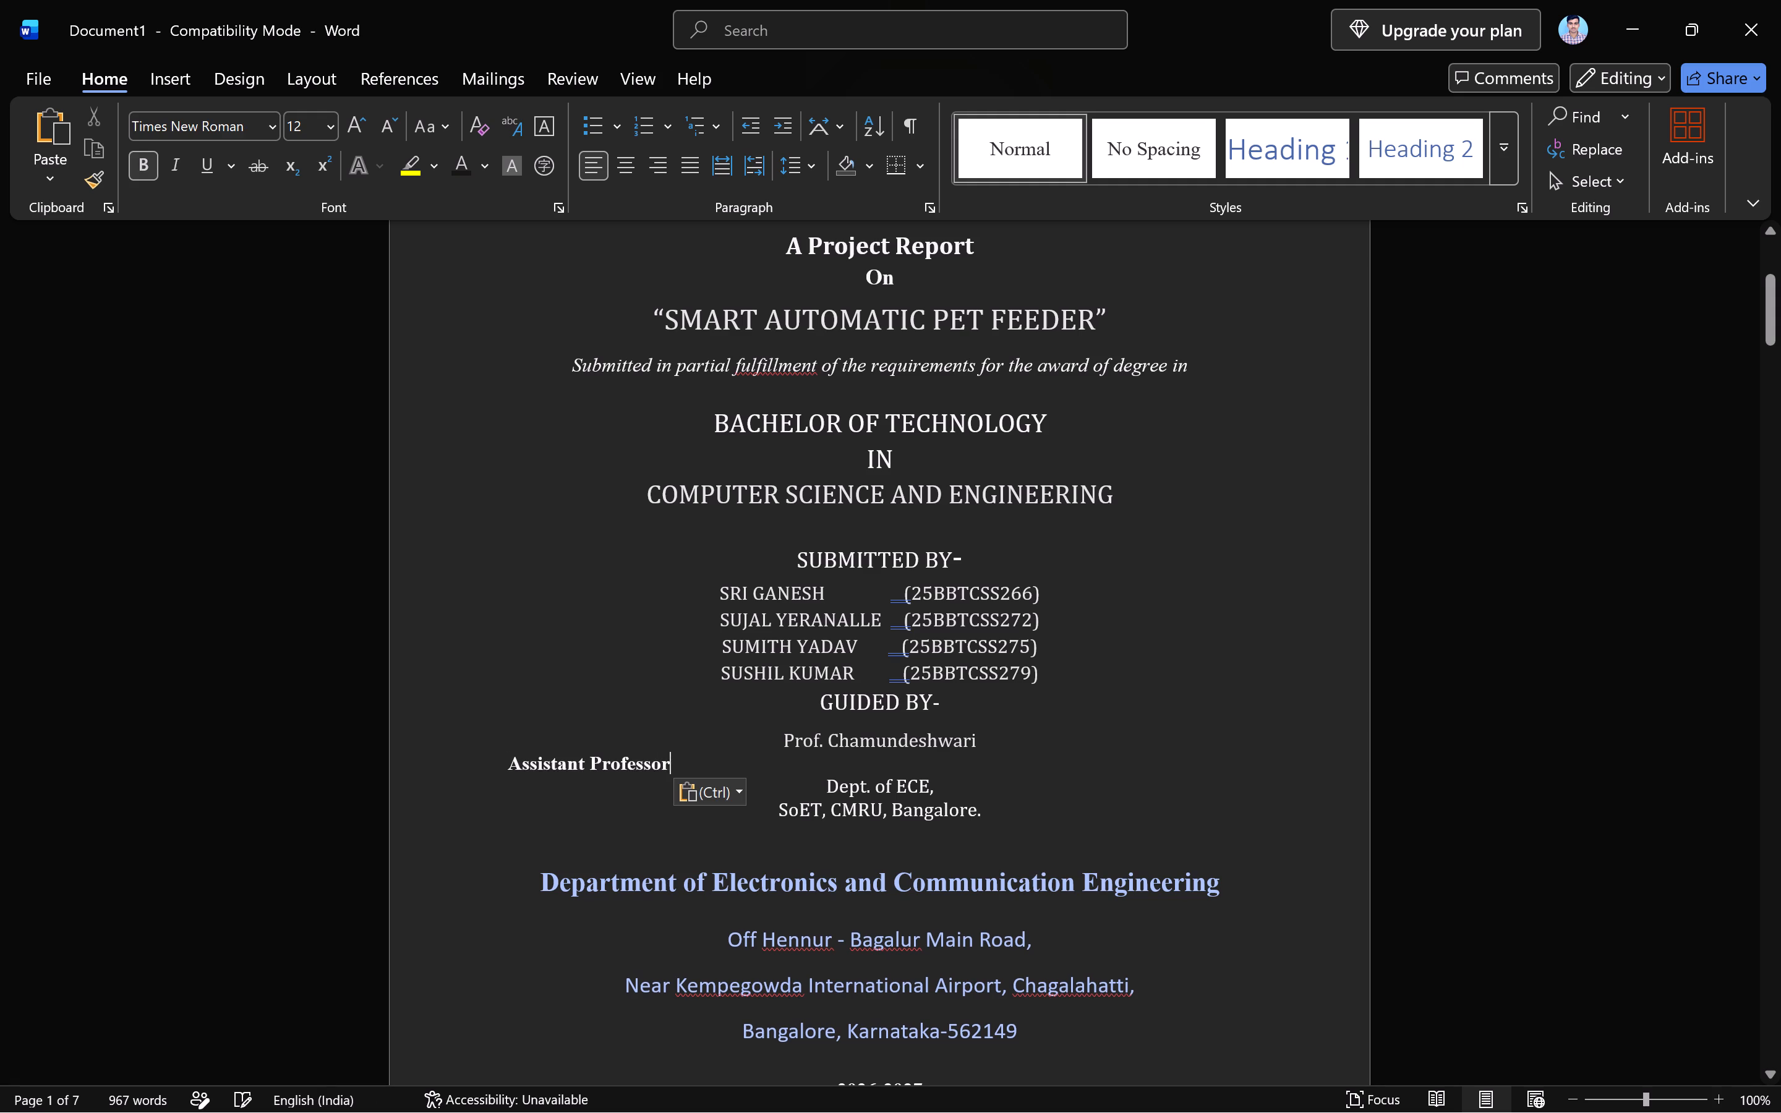
key("ctrl+e")
left_click(1009, 792)
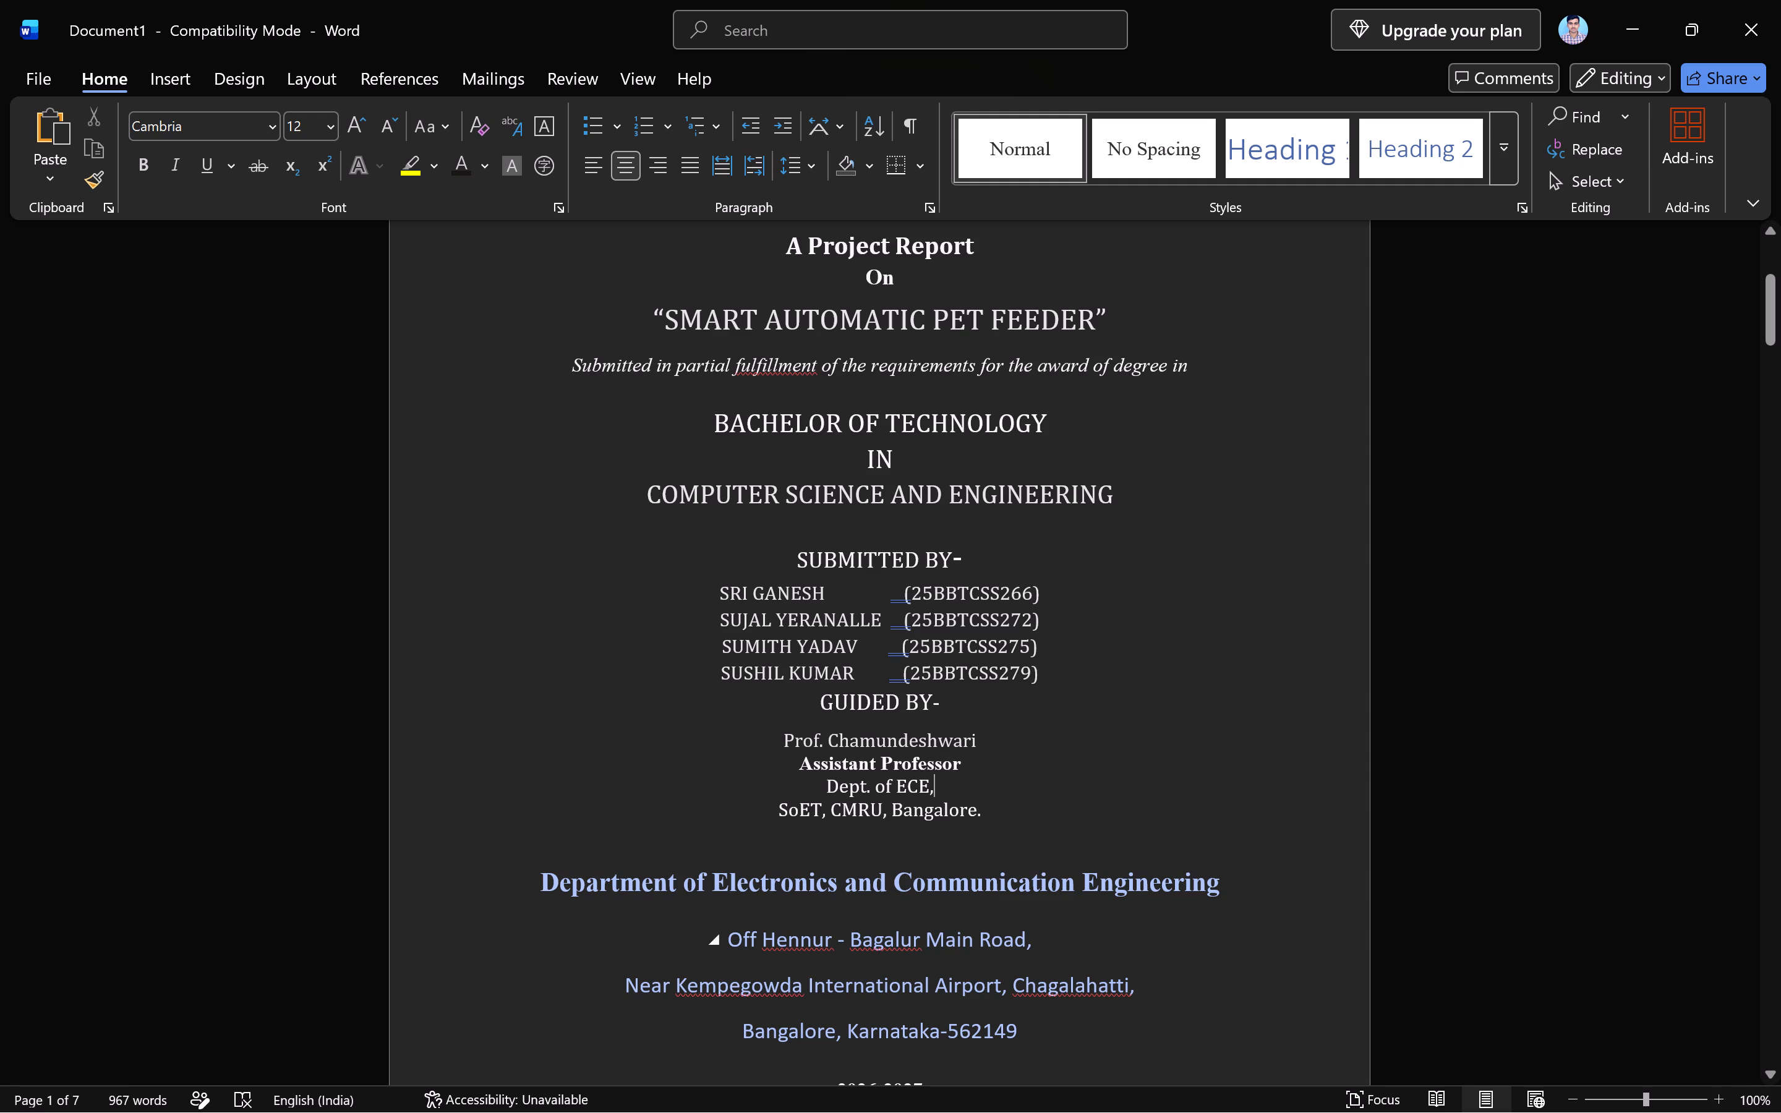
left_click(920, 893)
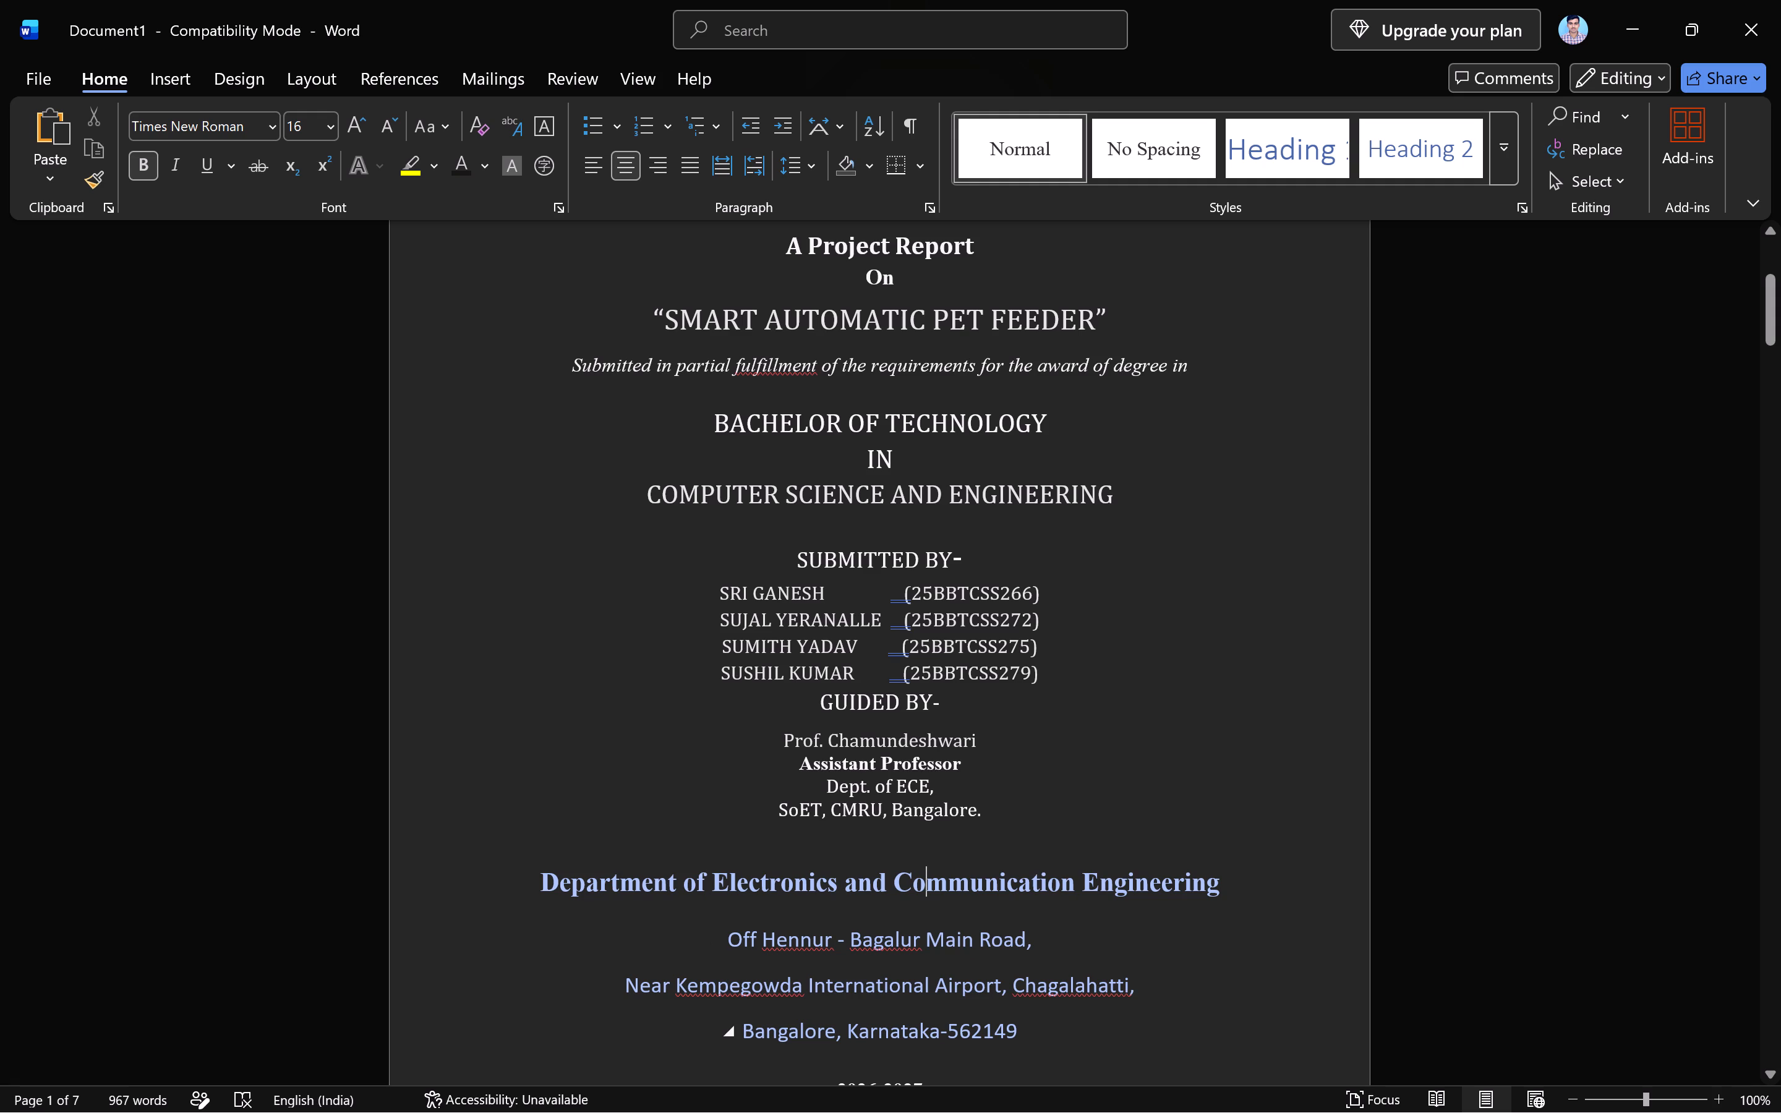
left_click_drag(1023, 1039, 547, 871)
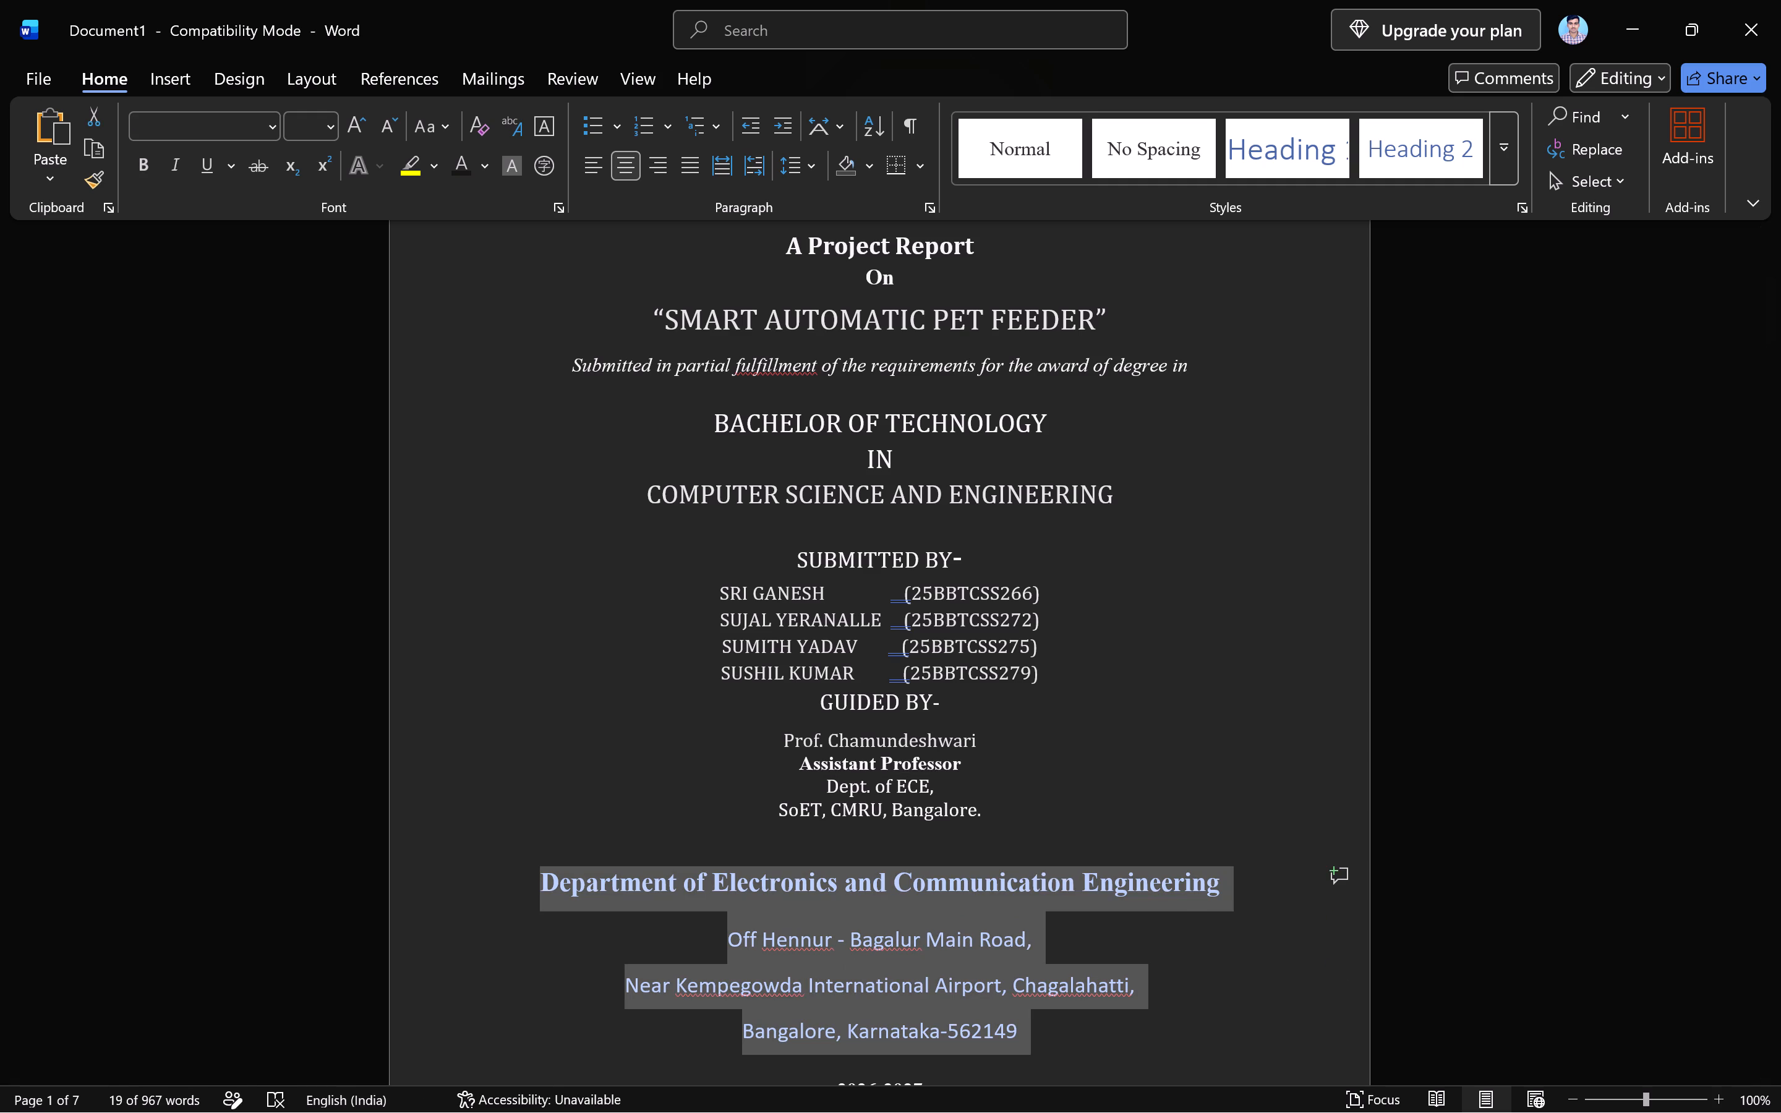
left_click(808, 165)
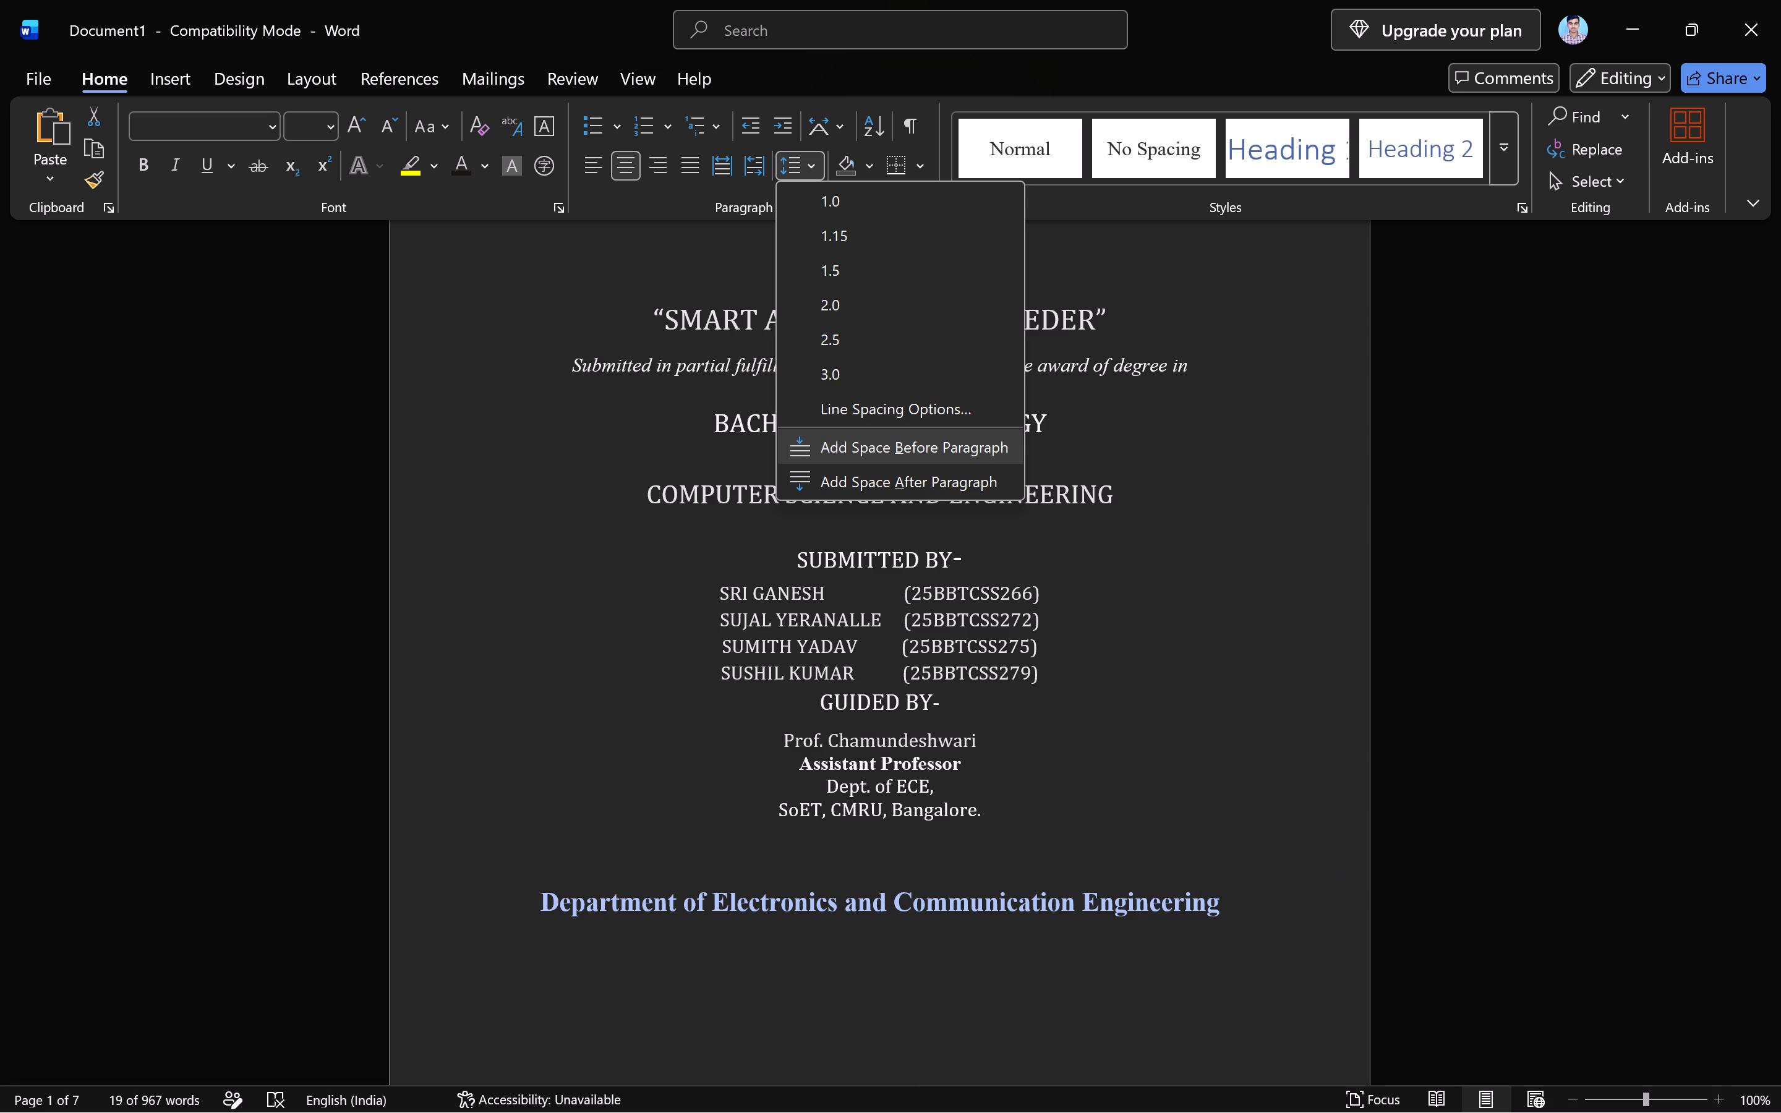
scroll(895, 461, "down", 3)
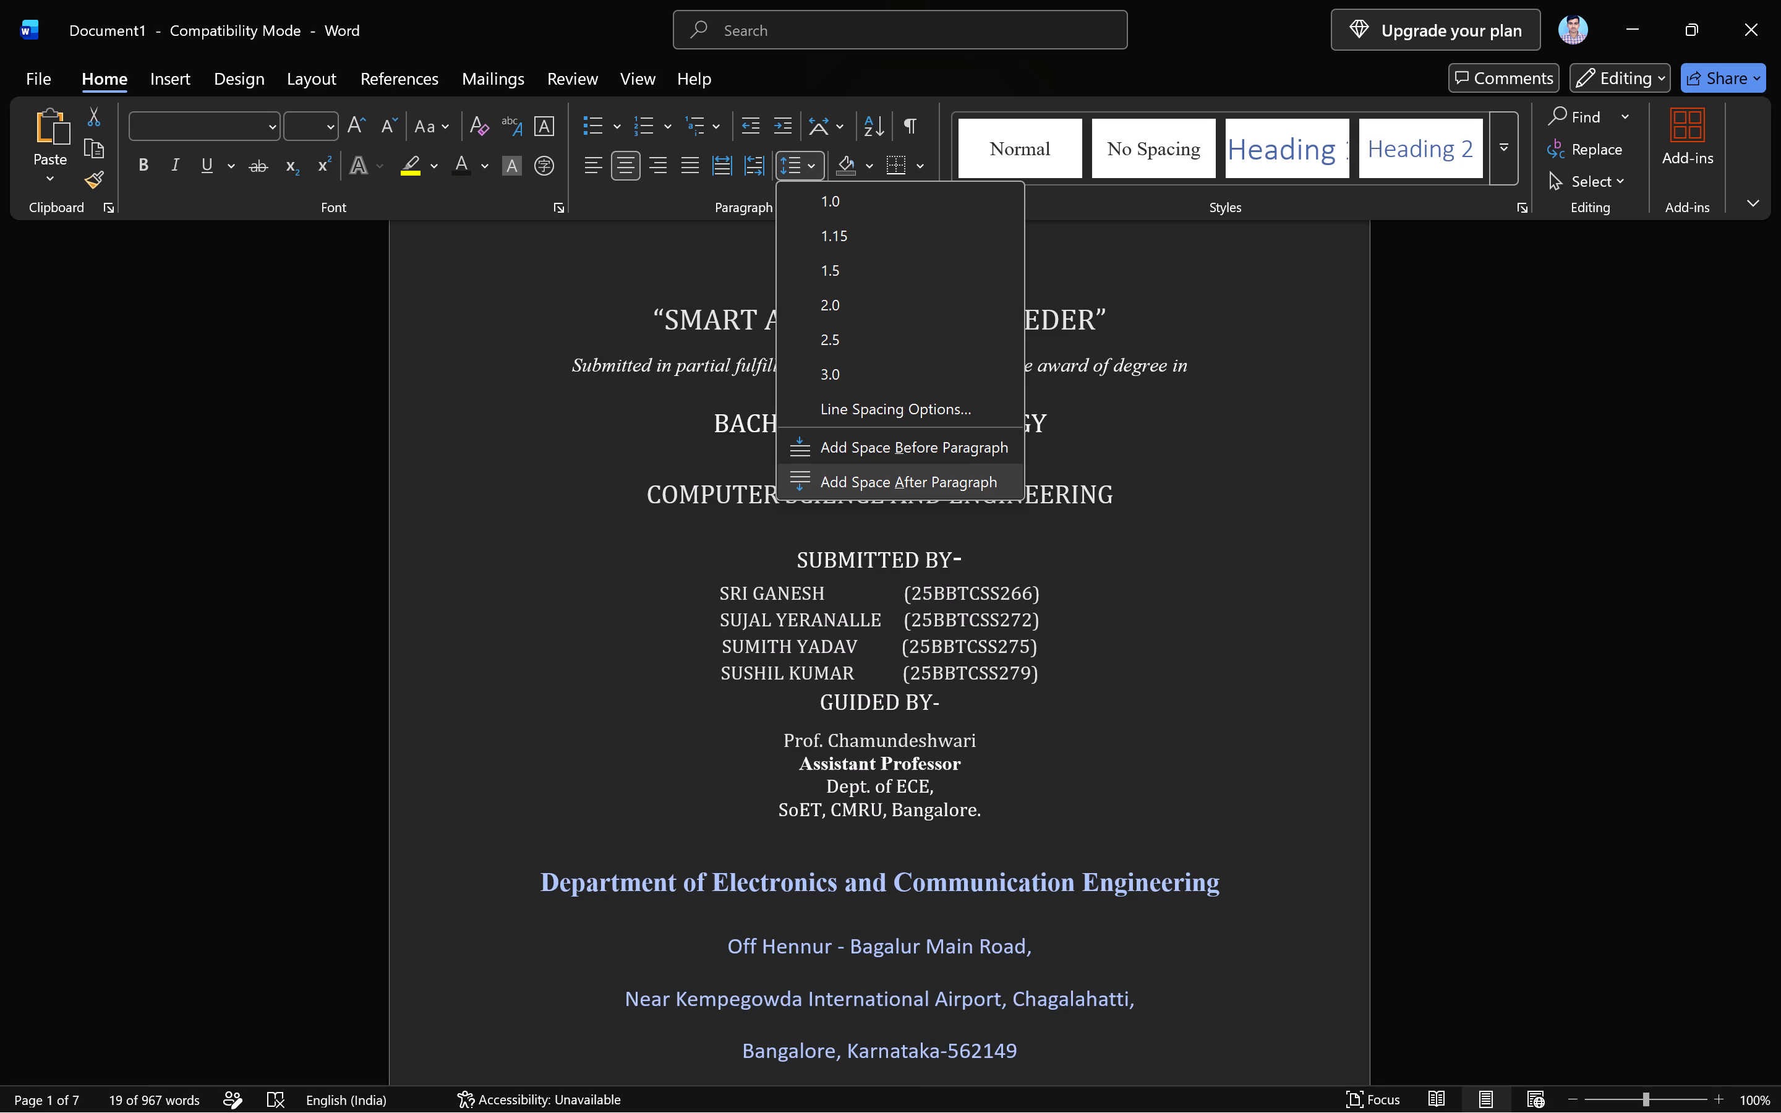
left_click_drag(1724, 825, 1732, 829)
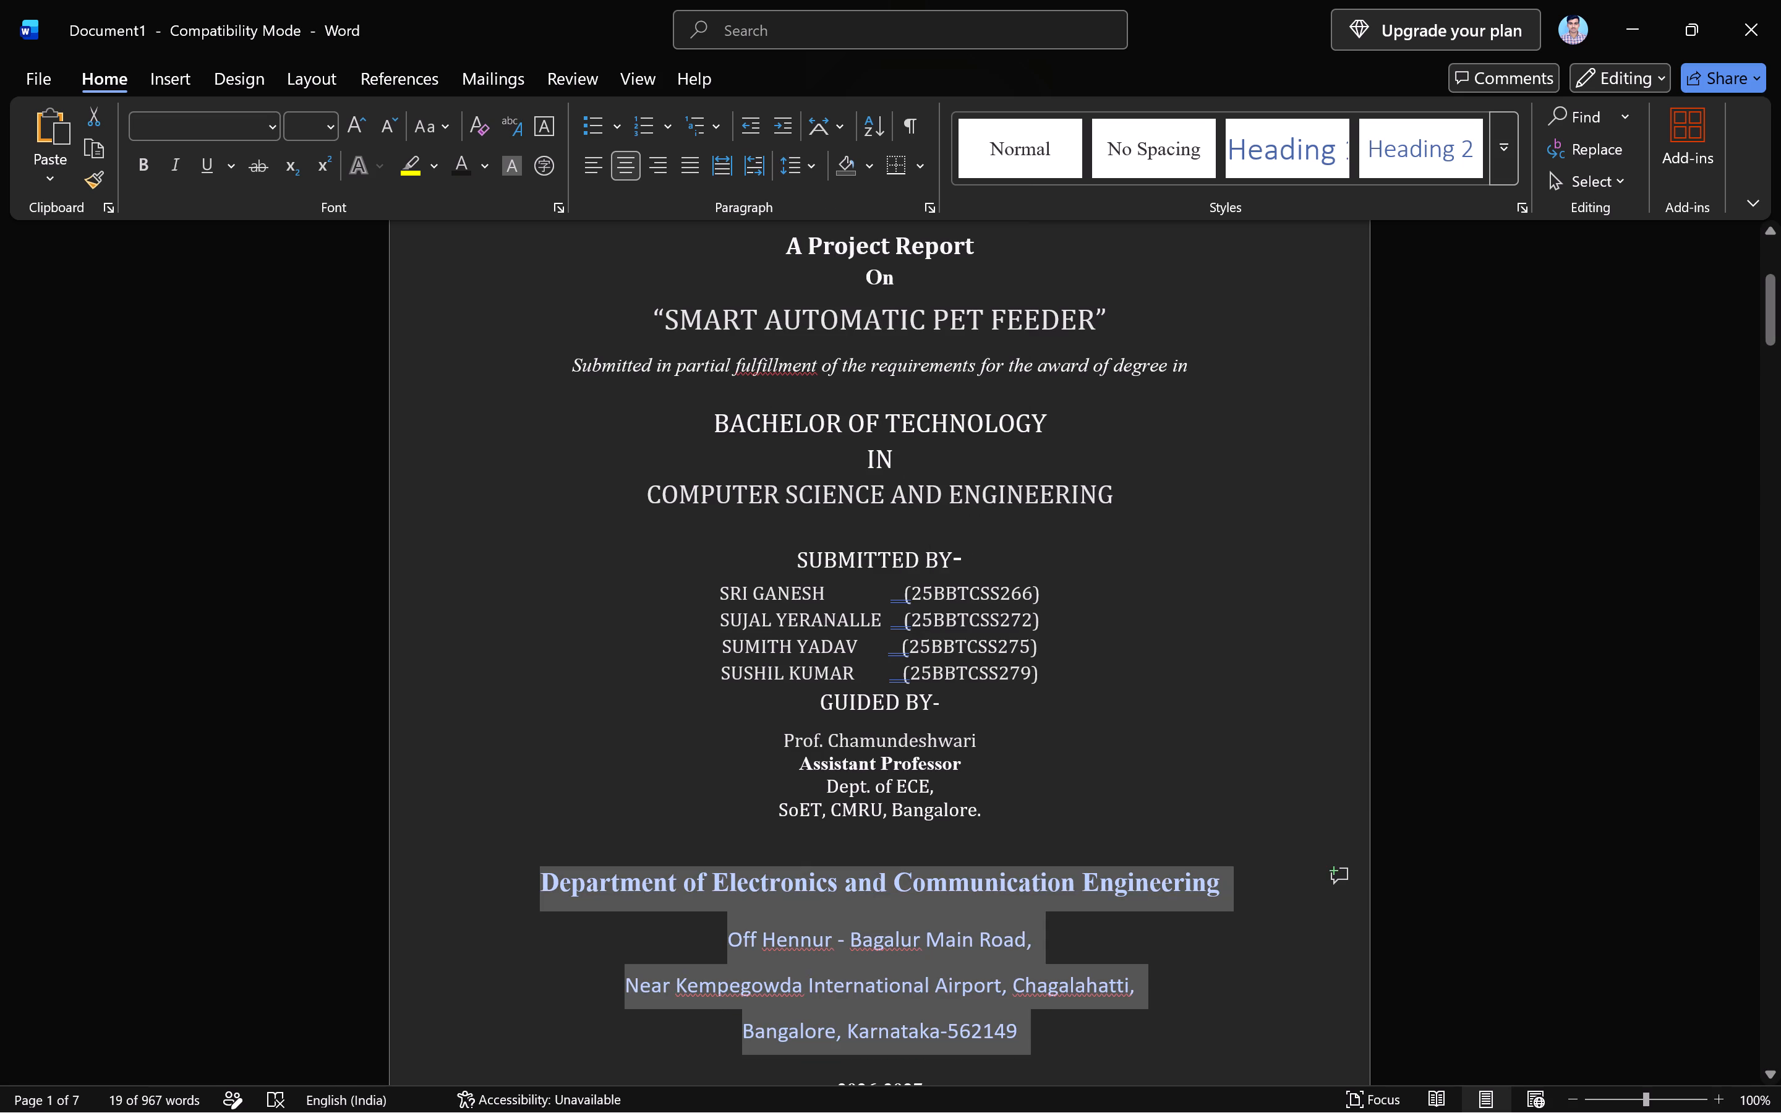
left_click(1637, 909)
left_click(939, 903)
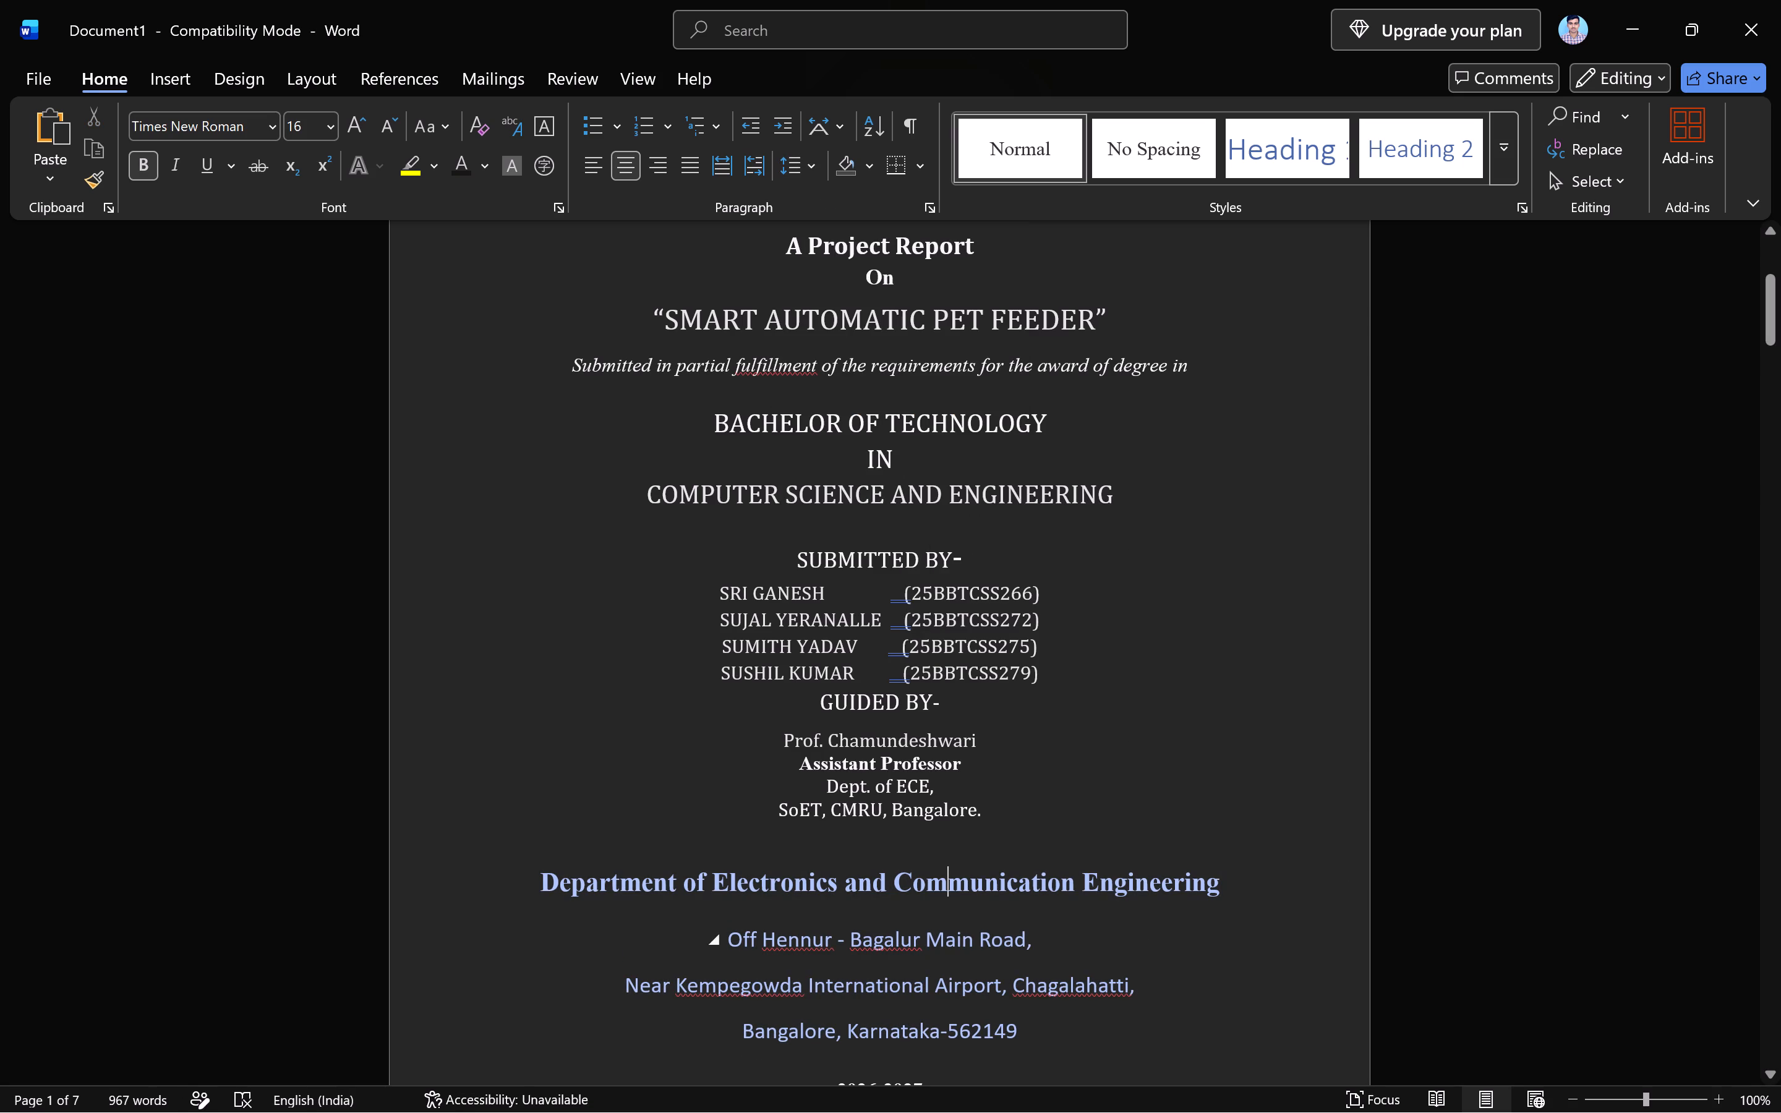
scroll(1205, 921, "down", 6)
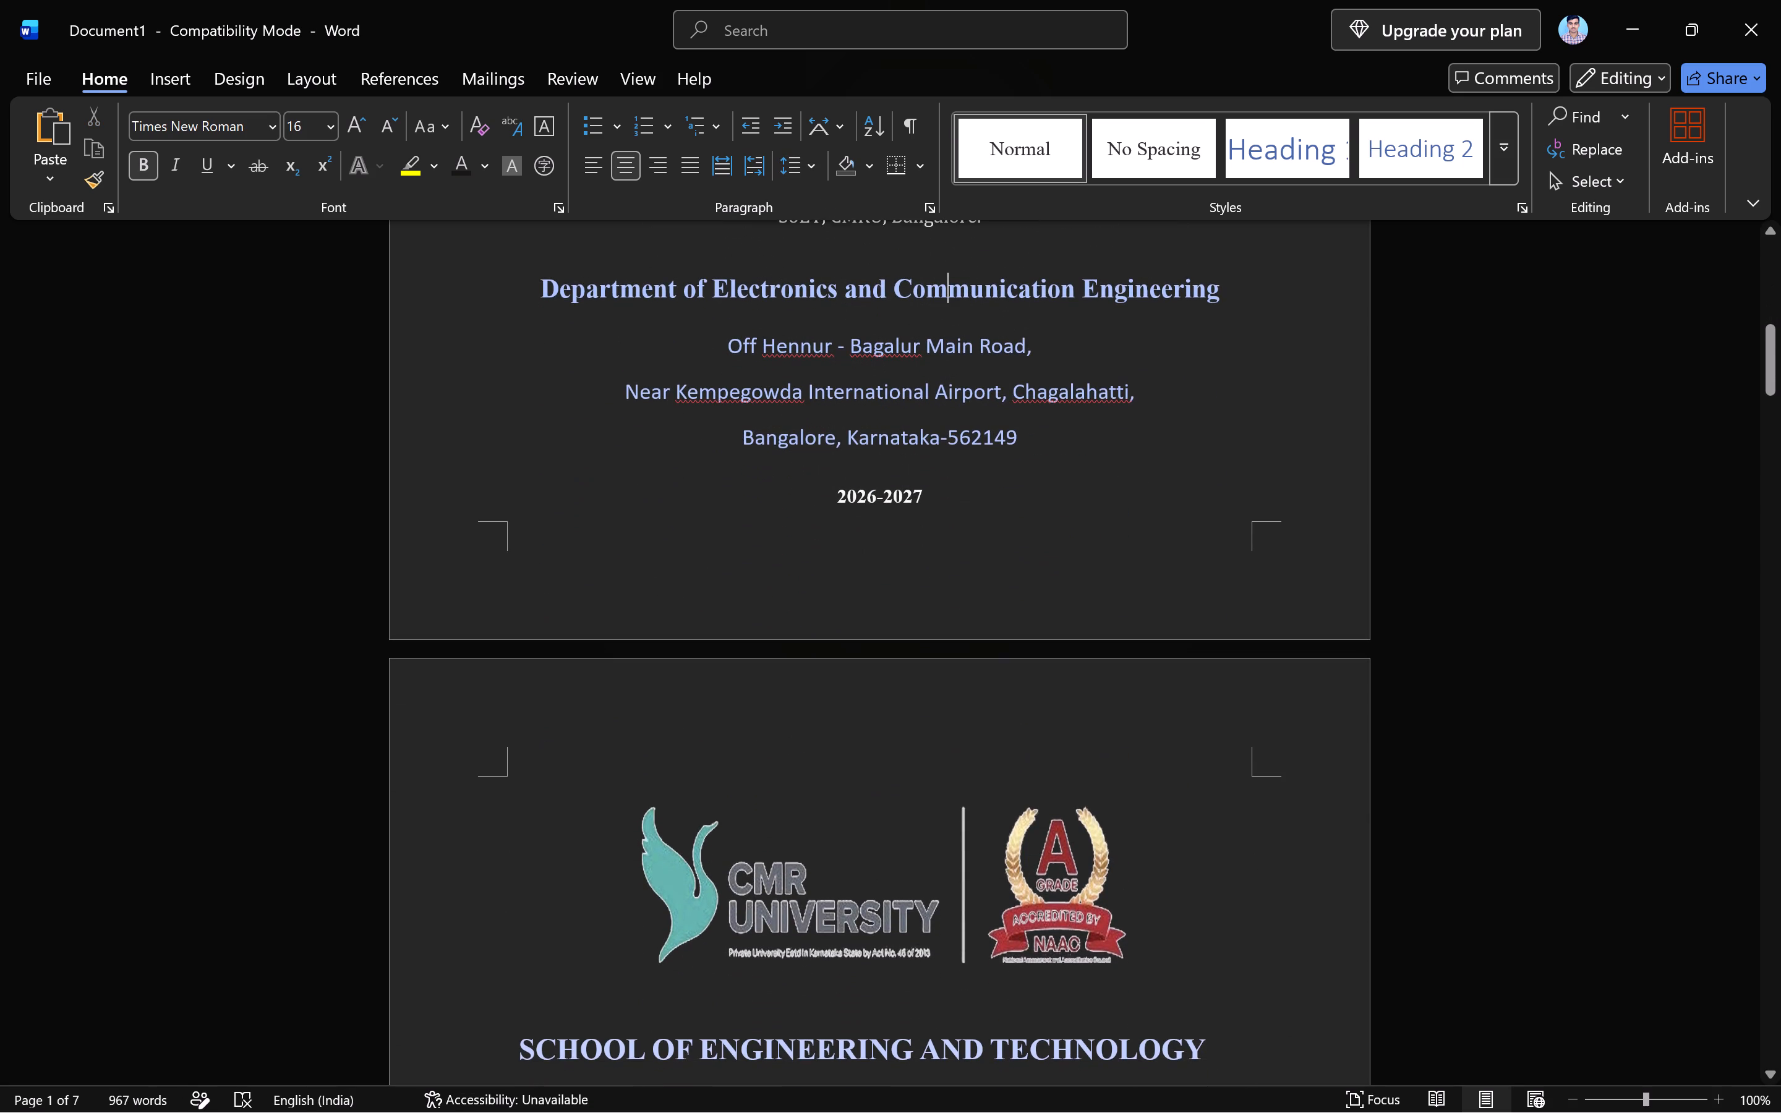
Copy "2026-2027" from the title page and paste it after "SMART AUTOMATIC PET FEEDER" in the Smart_Automatic_Pet_Feeder_Report page header.
triple_click(855, 492)
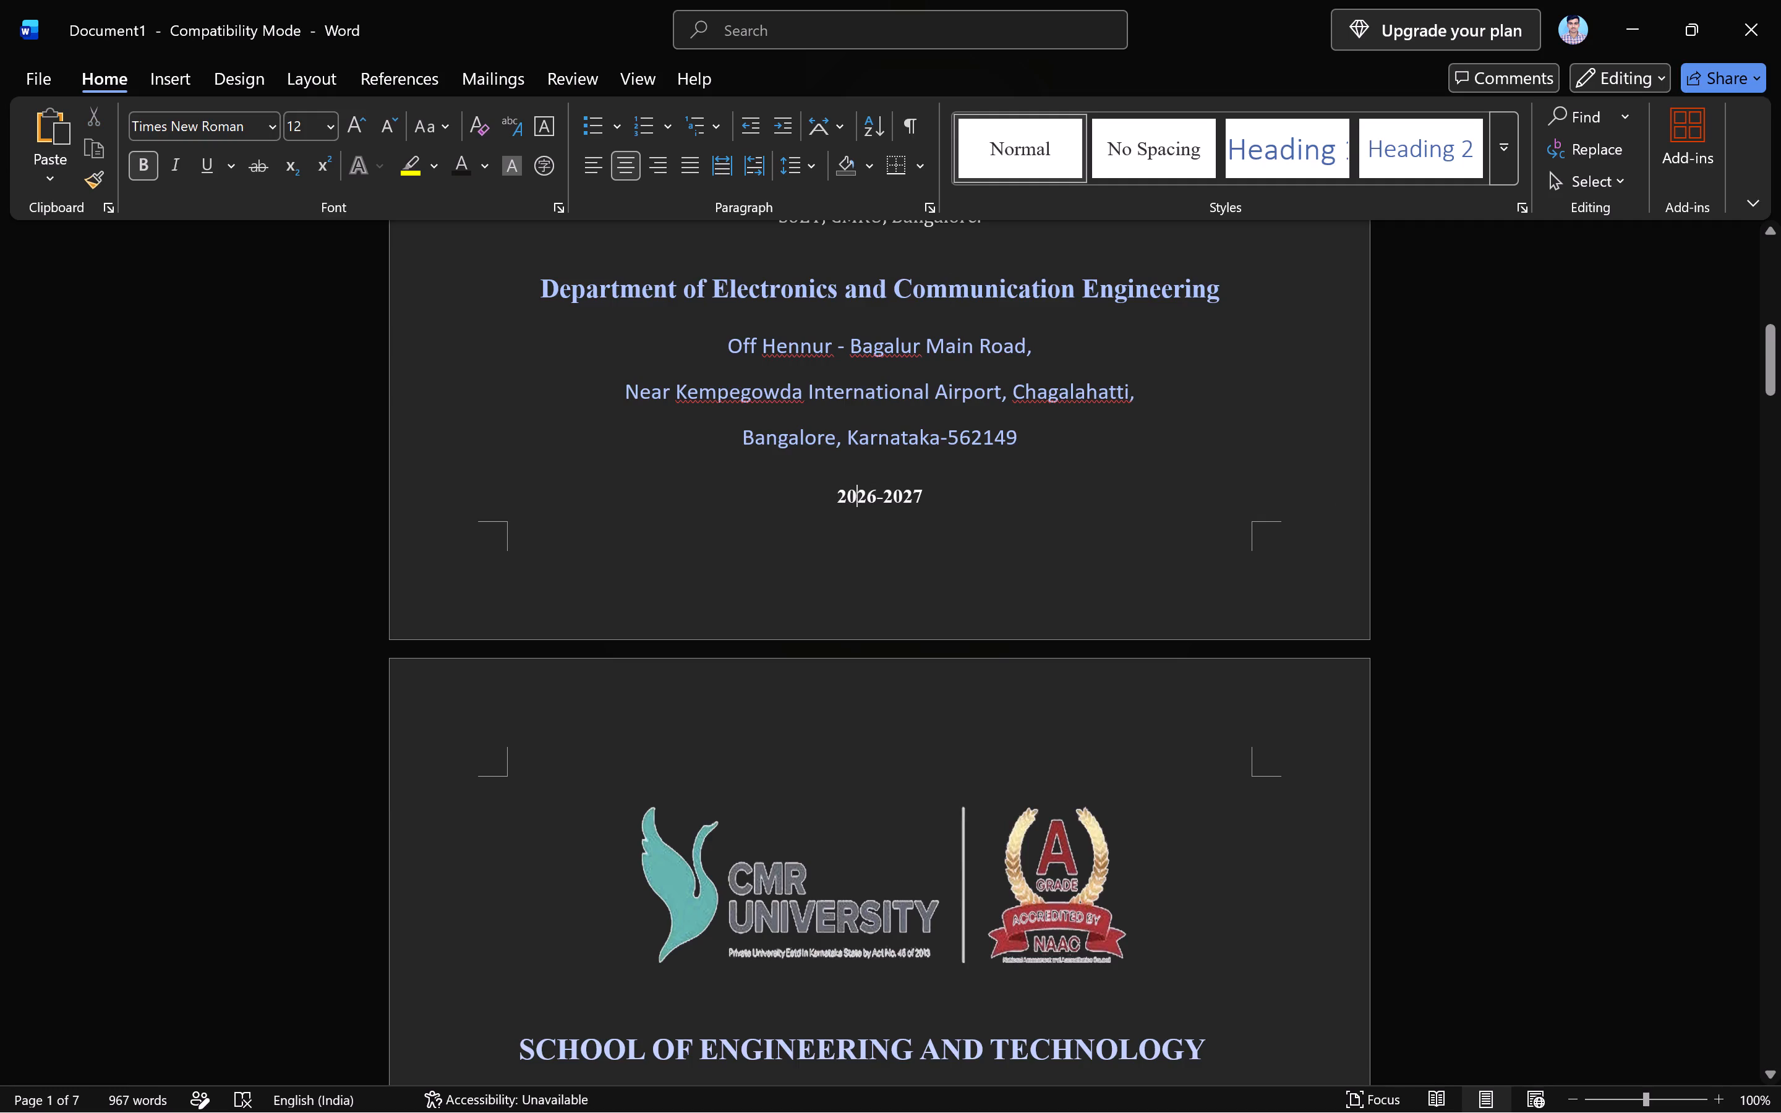
triple_click(856, 492)
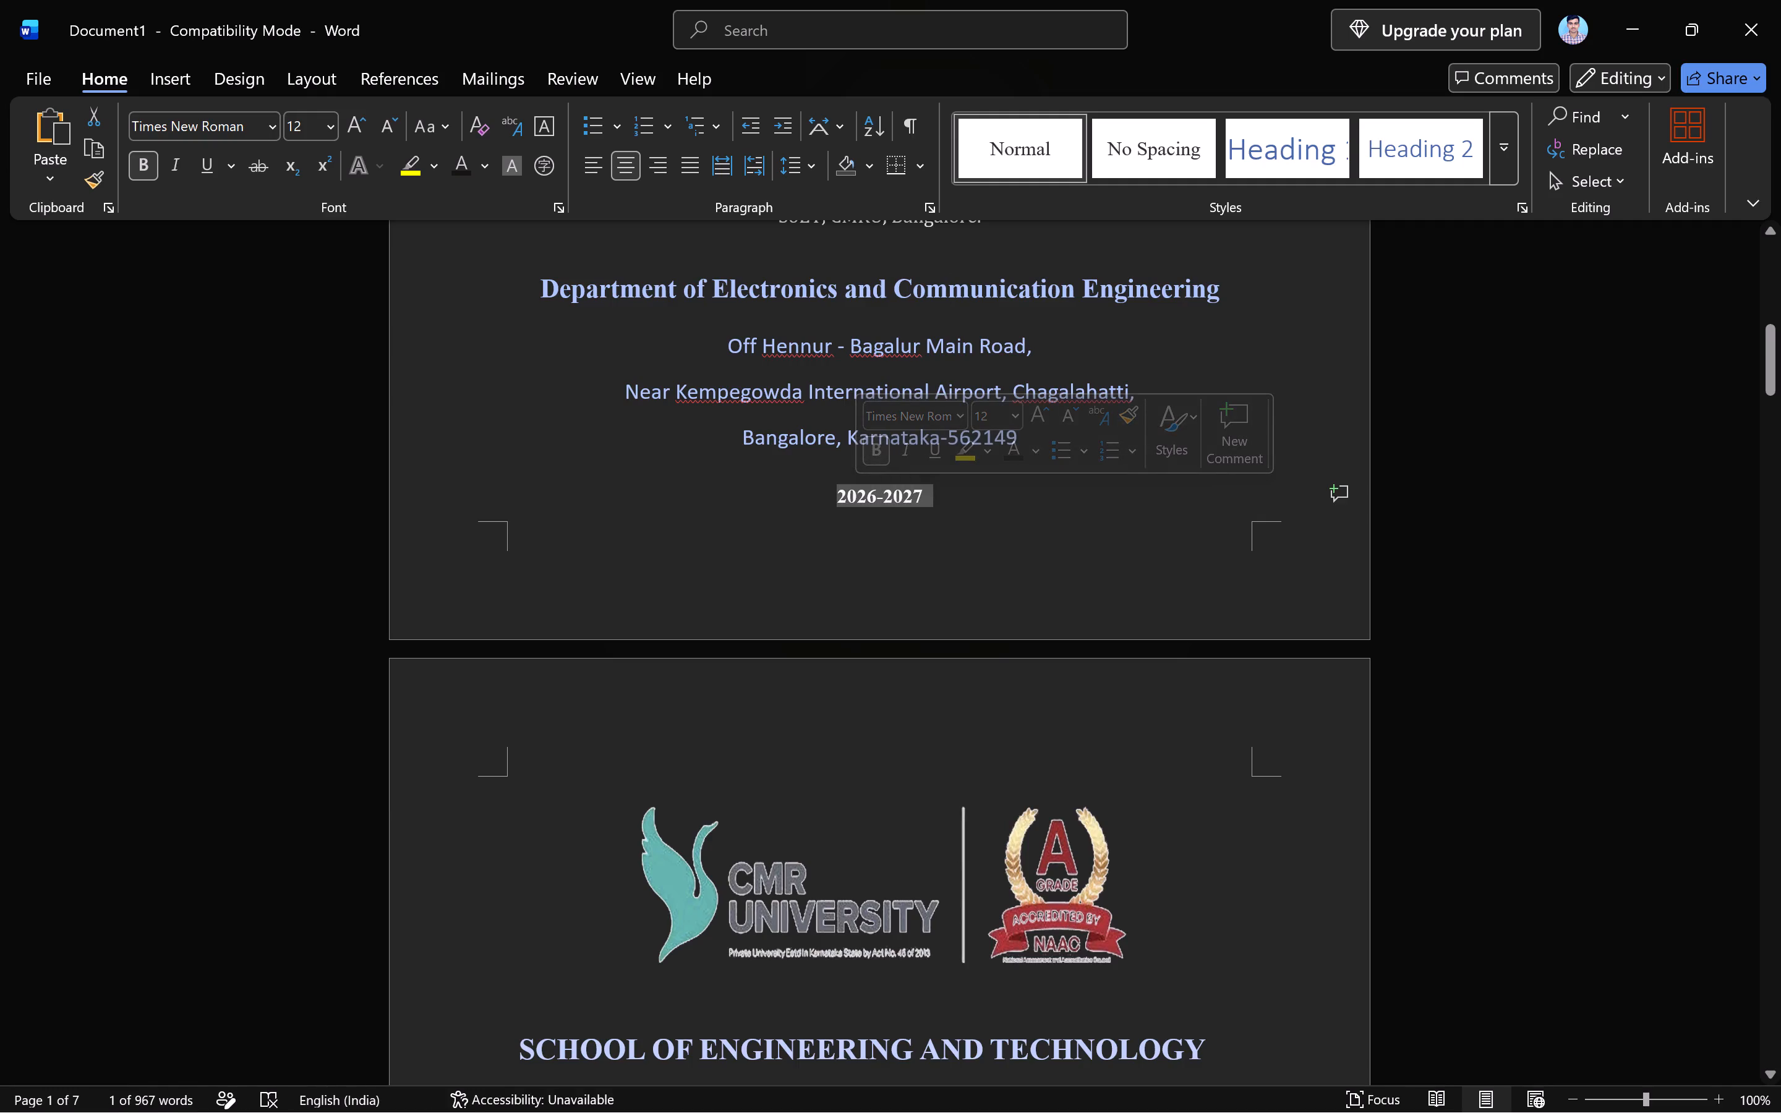
key("ctrl+c")
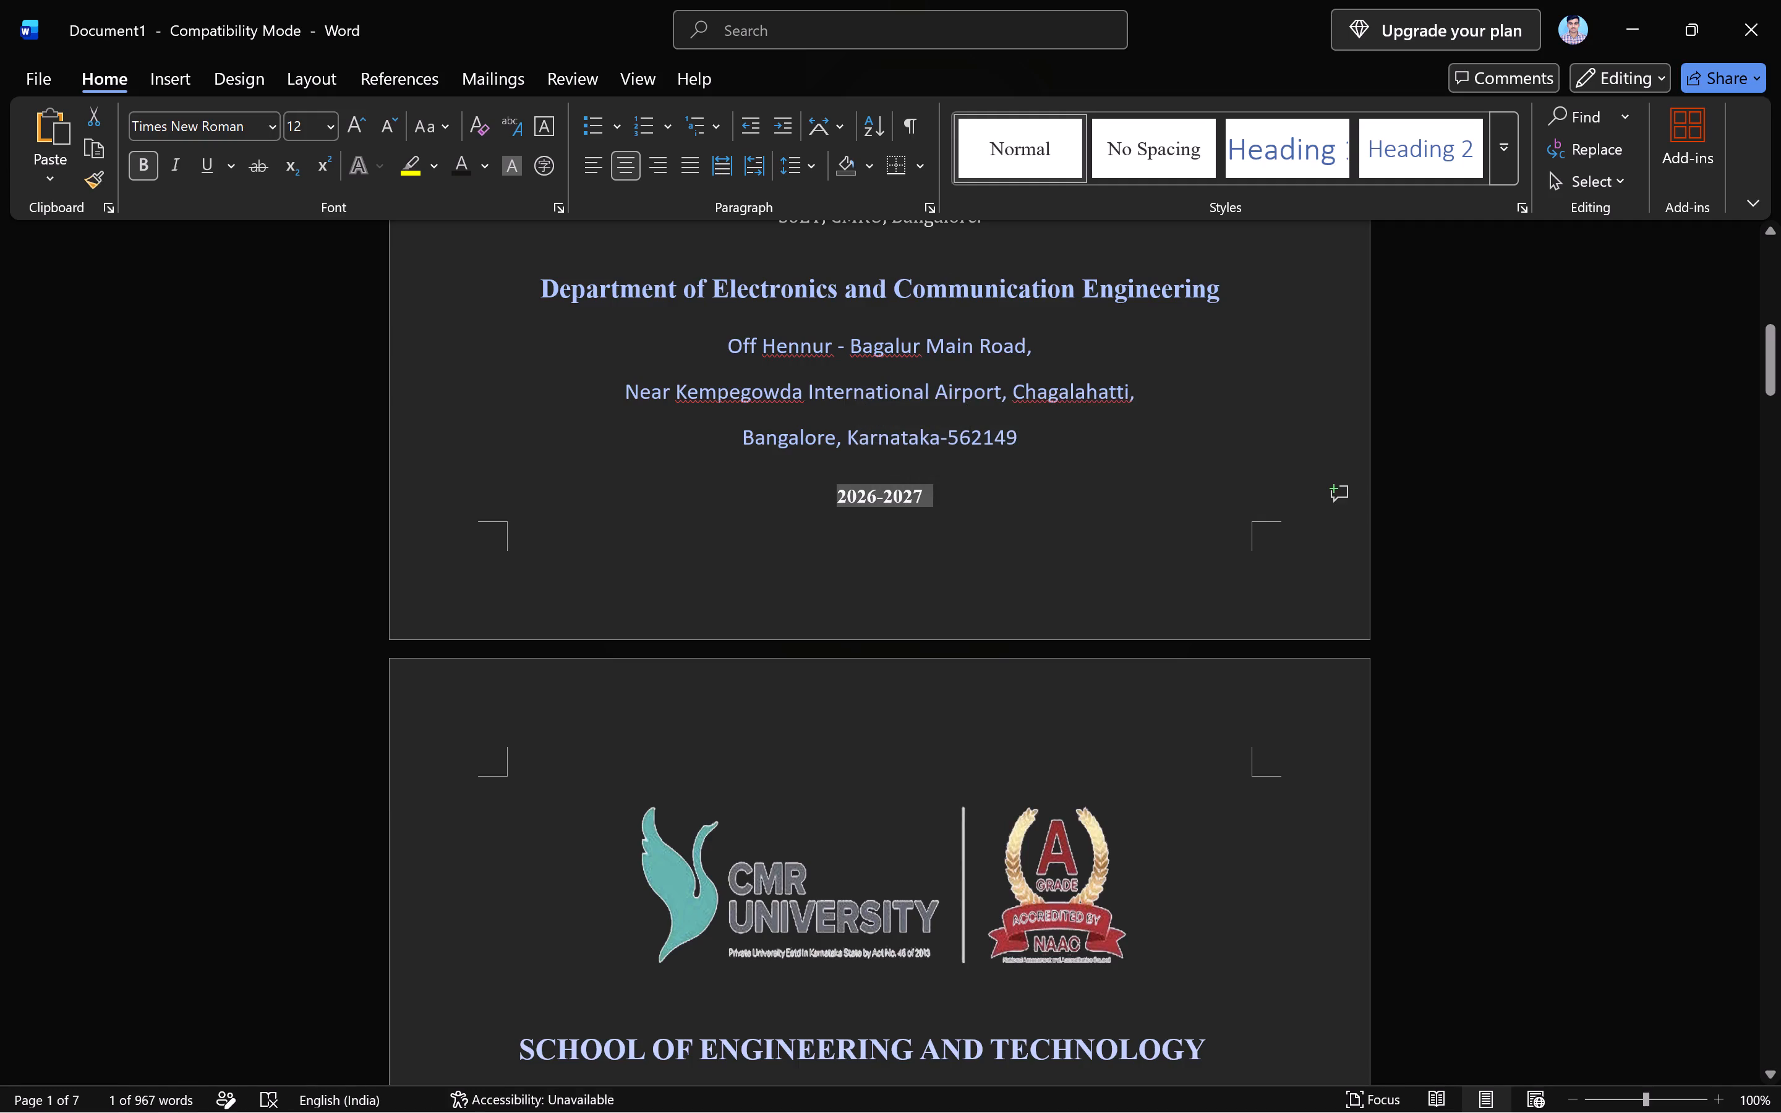
key("alt+Tab")
scroll(860, 626, "up", 5)
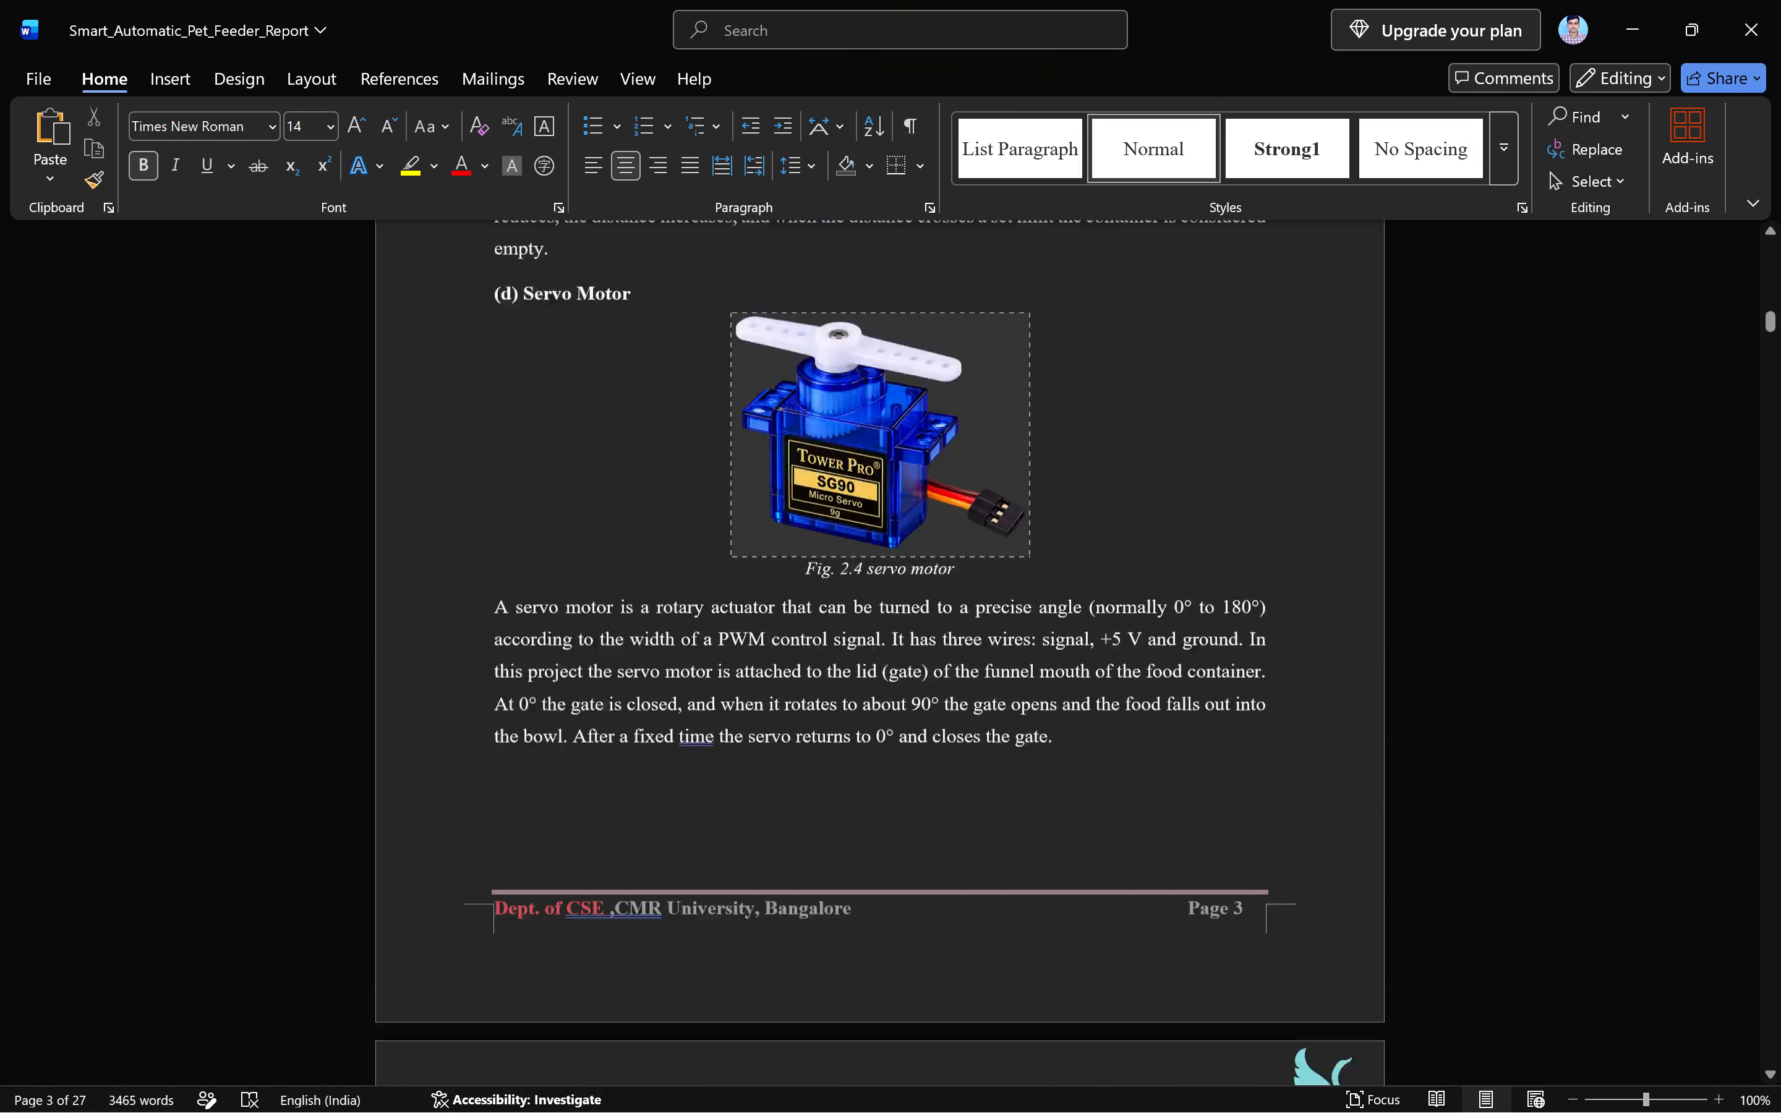
scroll(860, 626, "up", 16)
scroll(860, 626, "up", 20)
scroll(860, 626, "up", 4)
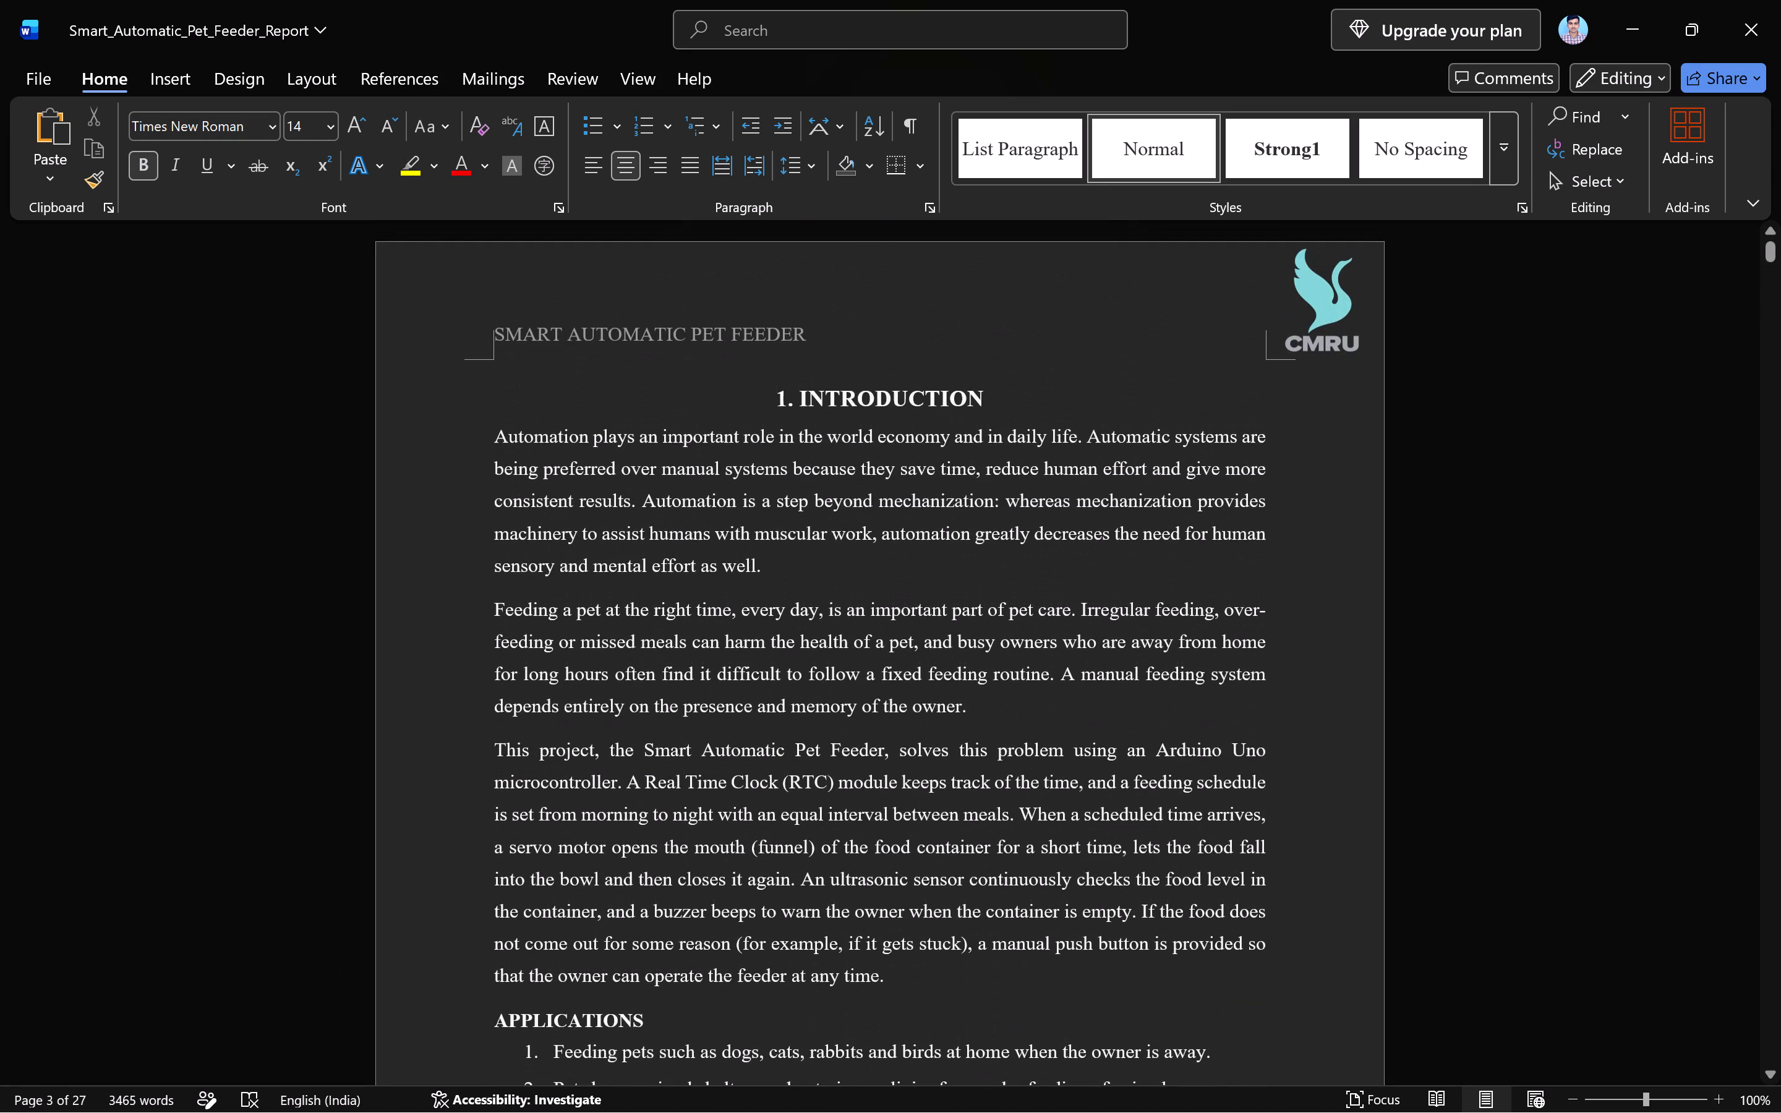
scroll(860, 626, "up", 2)
left_click(791, 312)
left_click(791, 316)
left_click(799, 323)
double_click(814, 326)
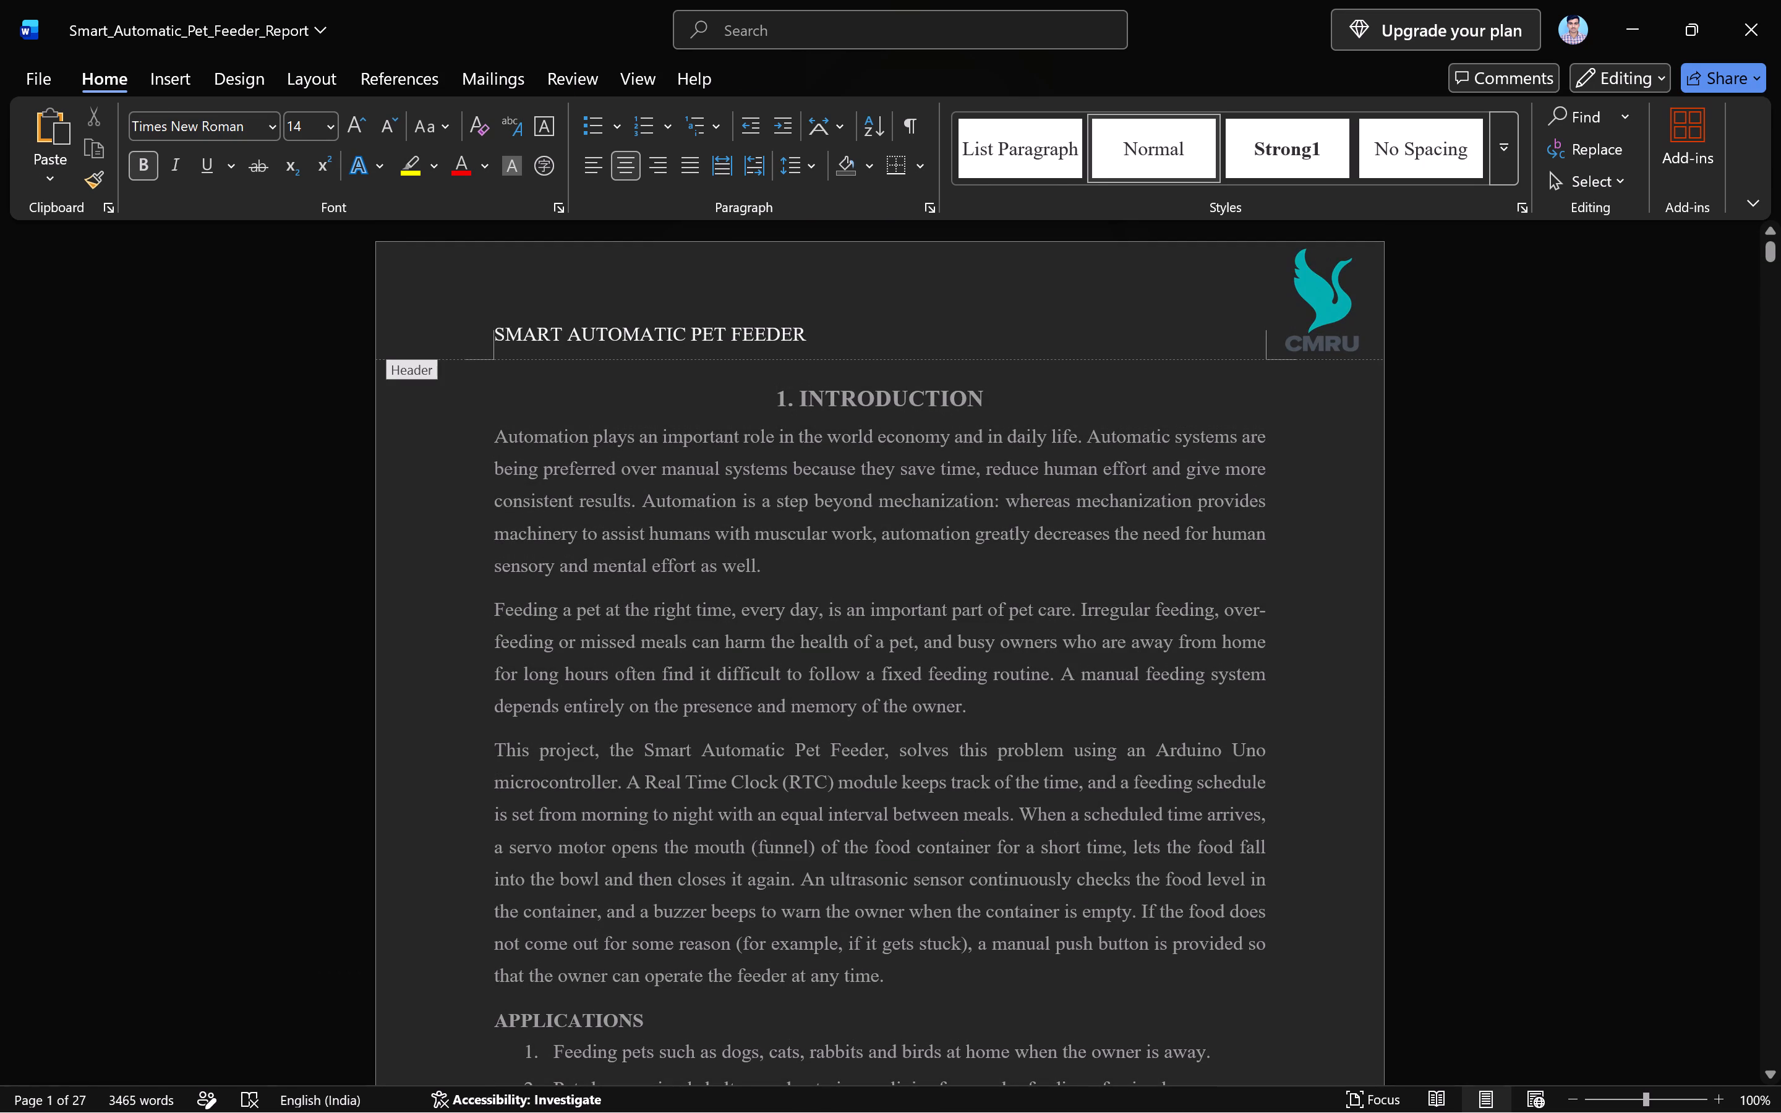
left_click(842, 331)
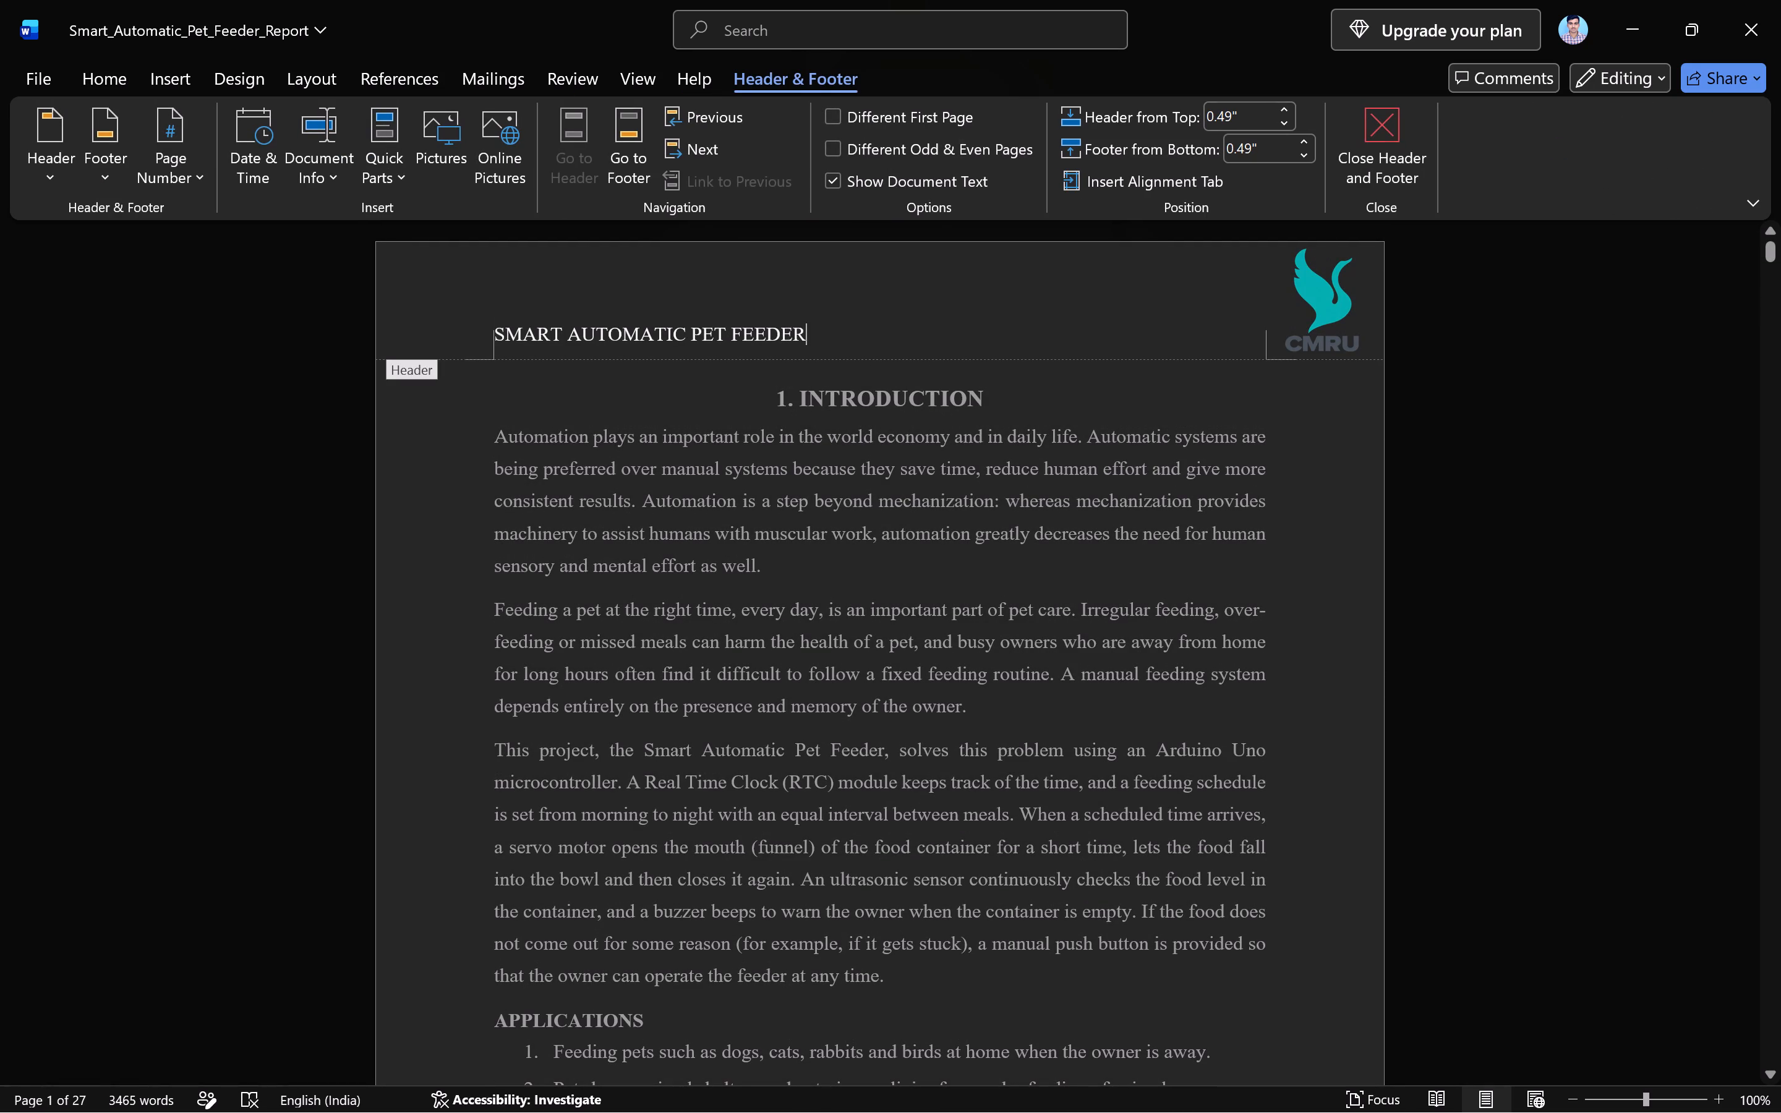
key("ctrl+v")
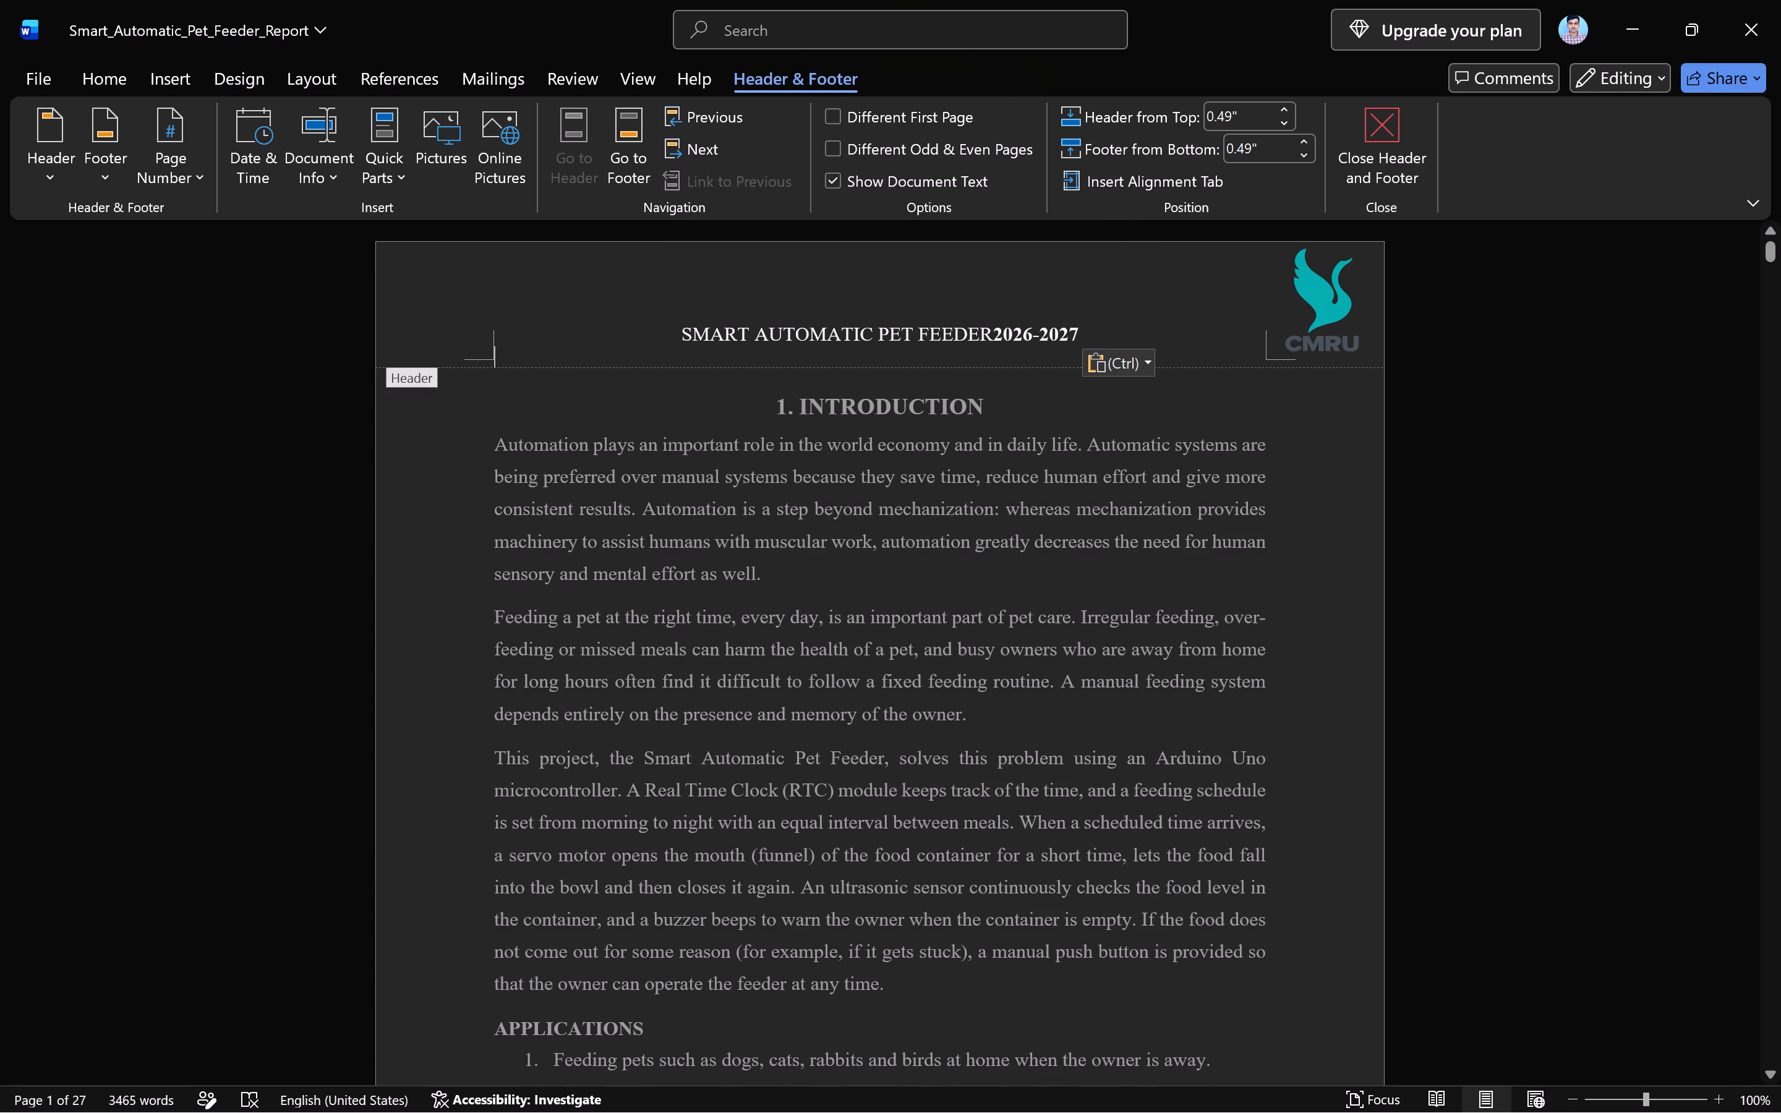
Left-align the header line and space "2026-2027" out to the right margin beside the CMRU logo, then check the header on following pages.
left_click(993, 328)
key("ctrl+e")
key("space")
key("space")
key("space")
key("space")
key("space")
key("space")
key("space")
key("space")
key("space")
key("space")
key("space")
key("space")
key("space")
key("space")
key("space")
key("space")
key("space")
key("space")
key("space")
key("space")
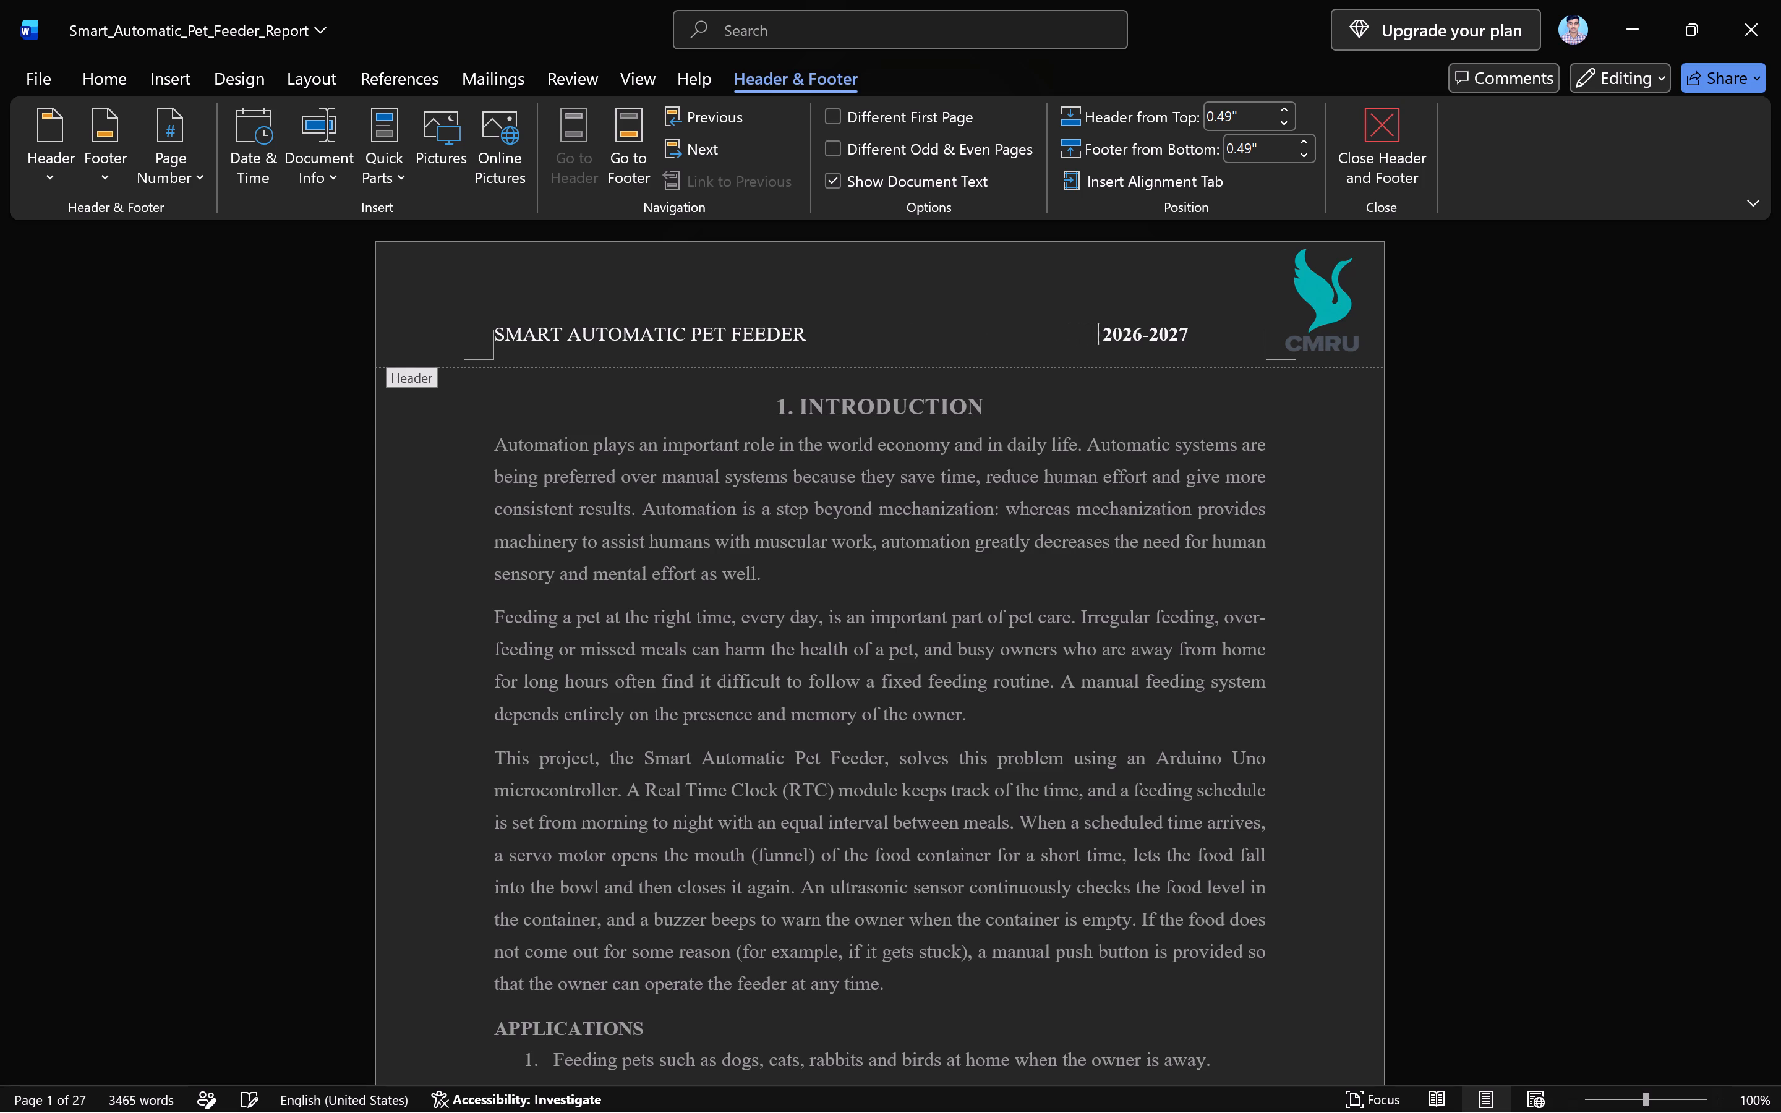
key("space")
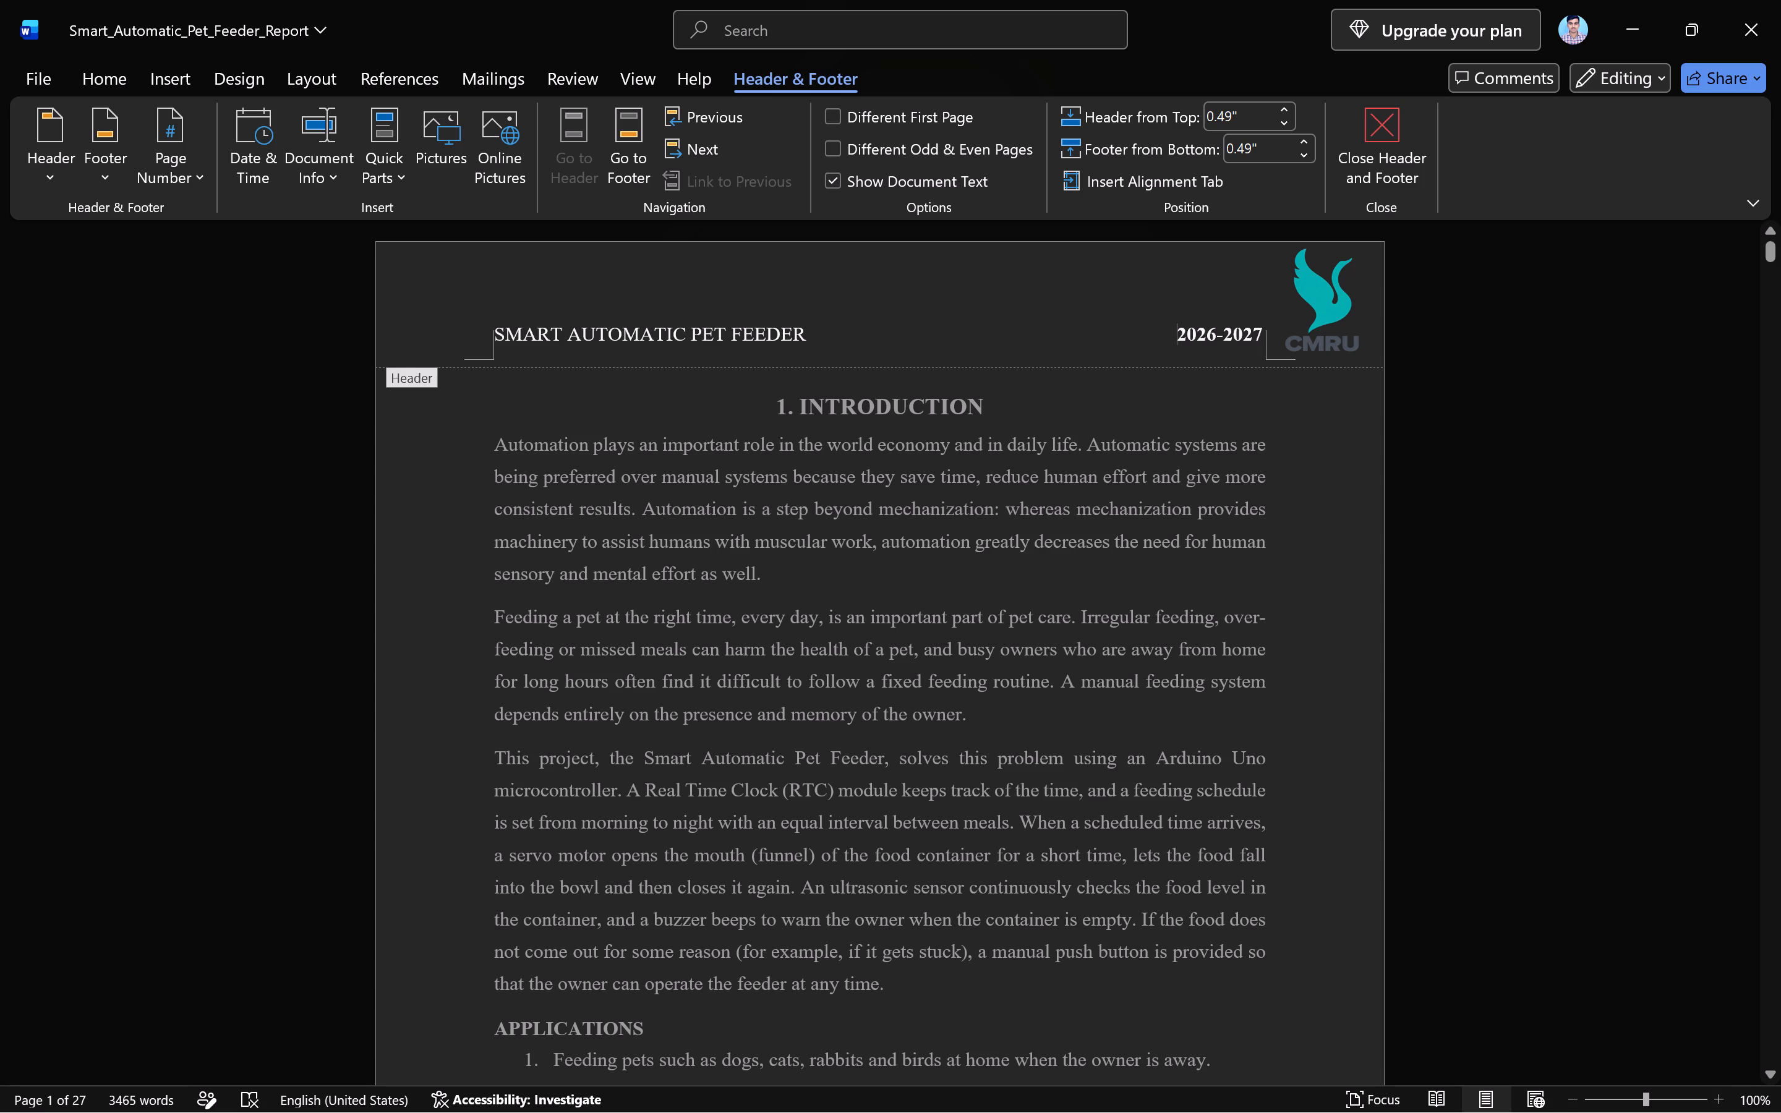
double_click(1551, 575)
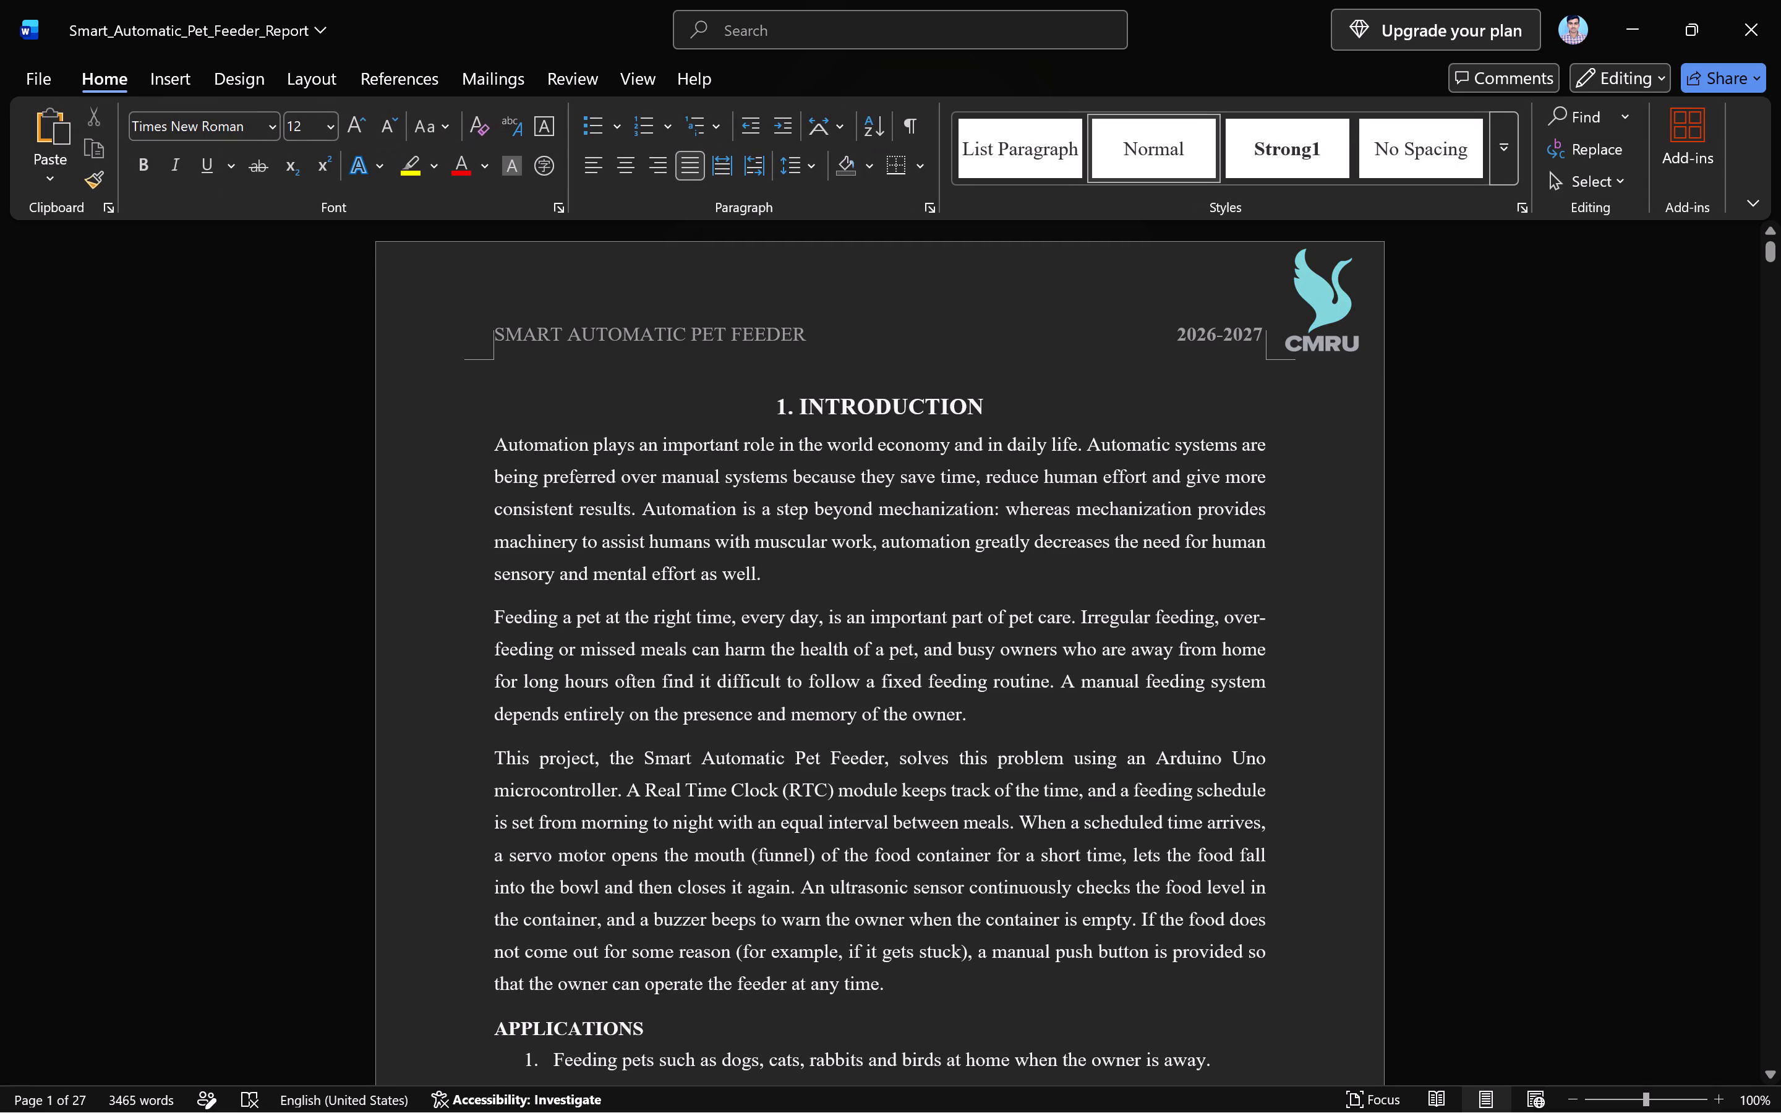
scroll(1161, 561, "down", 6)
scroll(1033, 837, "down", 7)
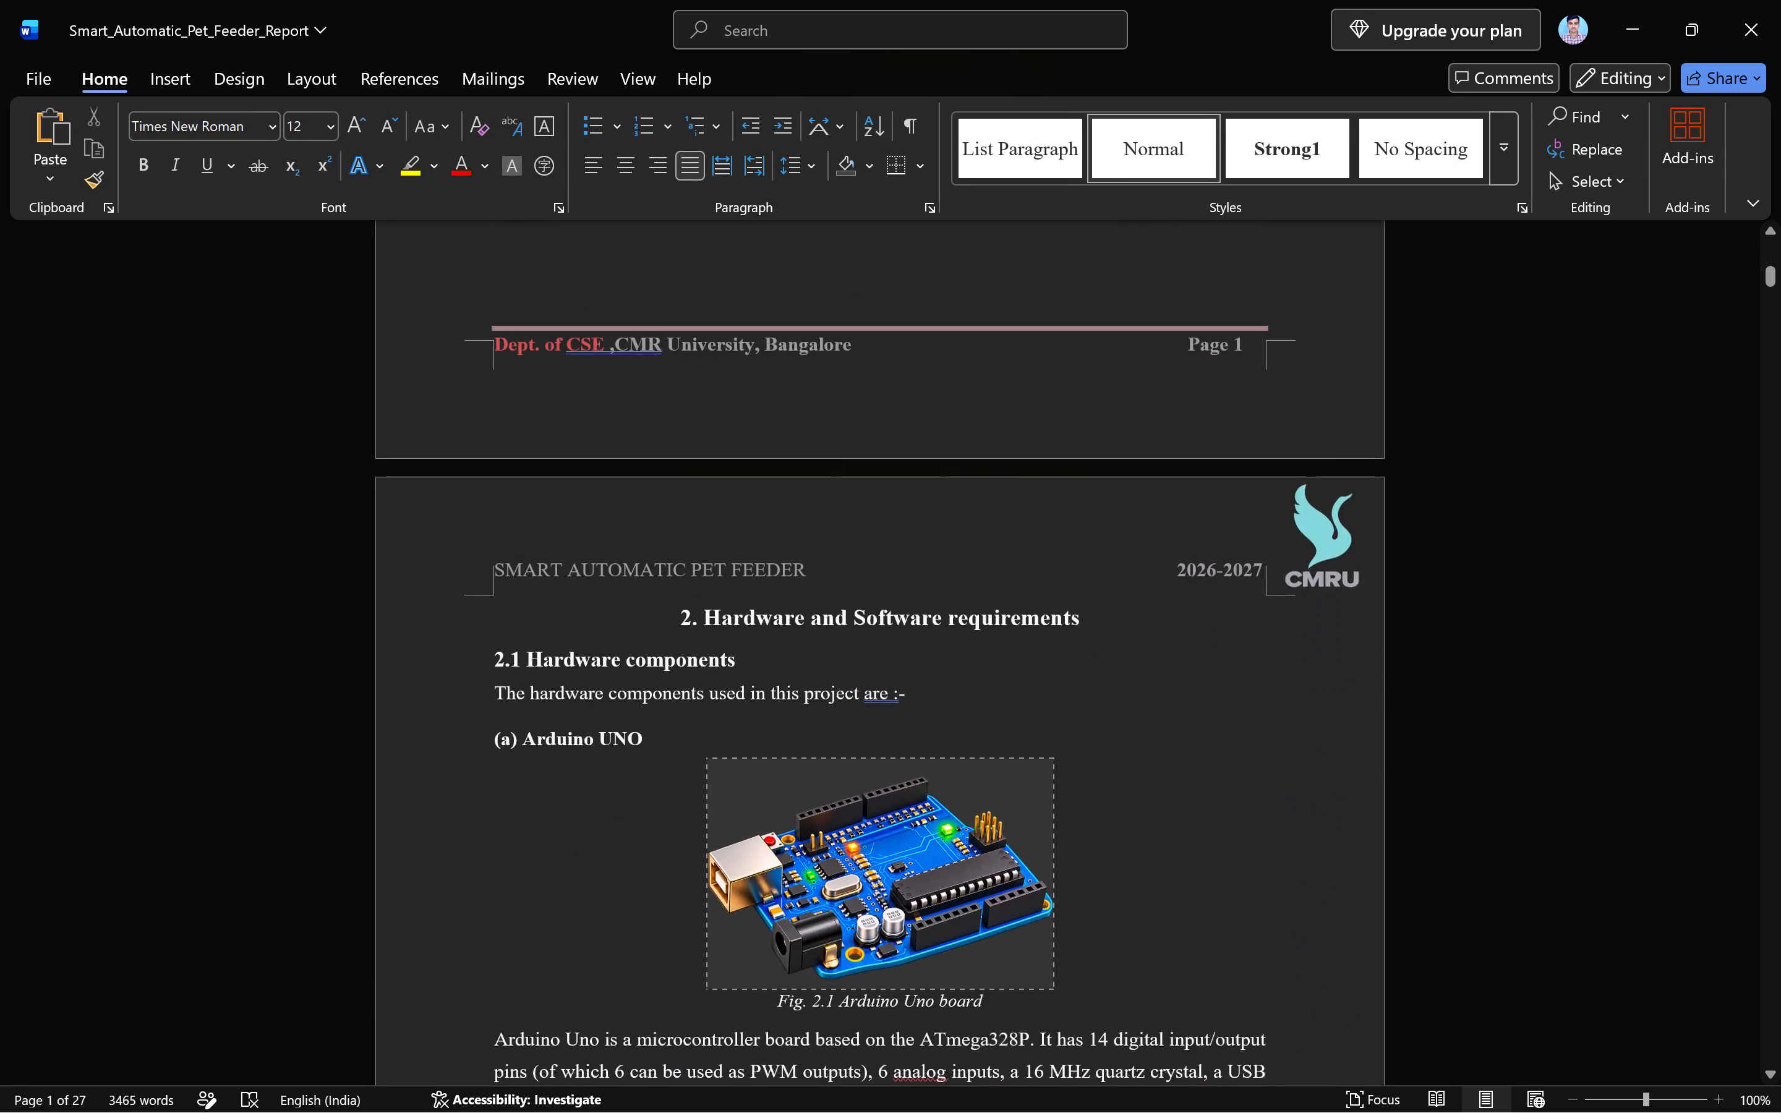
scroll(1038, 846, "down", 7)
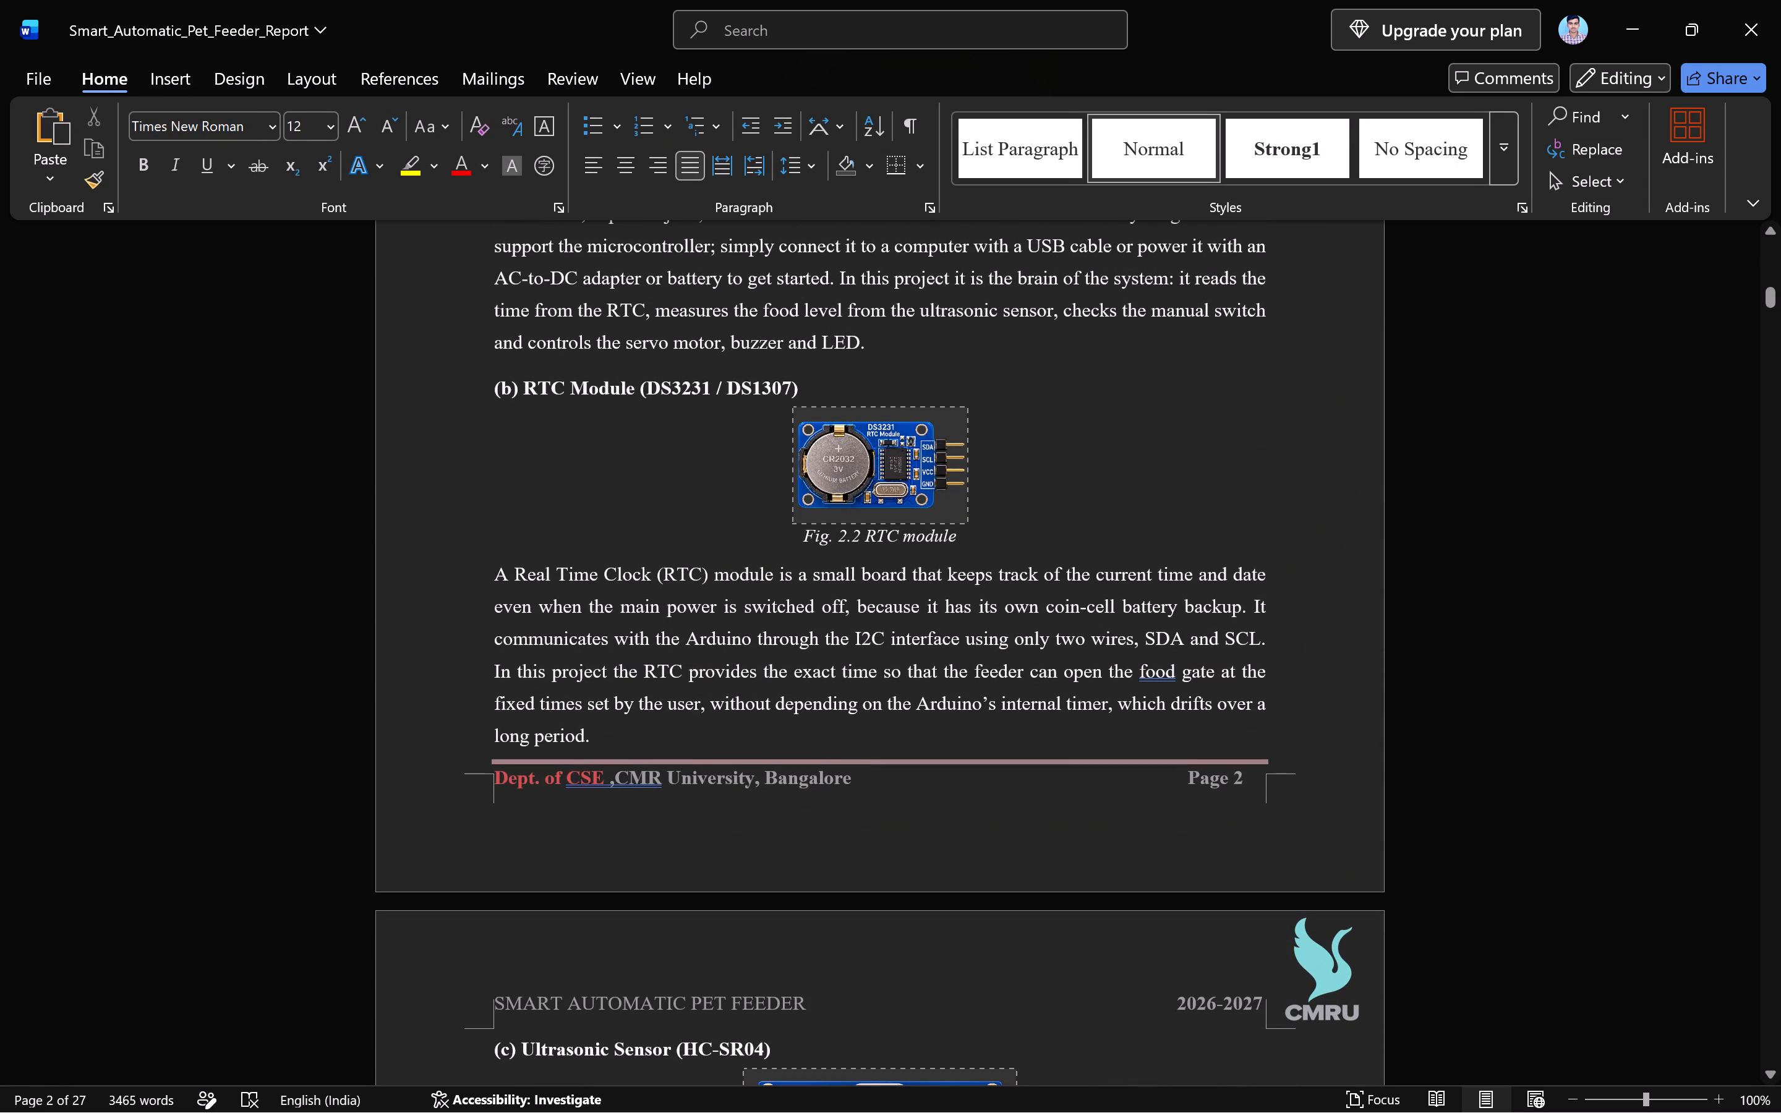
scroll(1041, 835, "down", 7)
In Document1, remove the surplus empty lines above the Place and Date lines on the Declaration page, leaving a small gap.
key("alt+Tab")
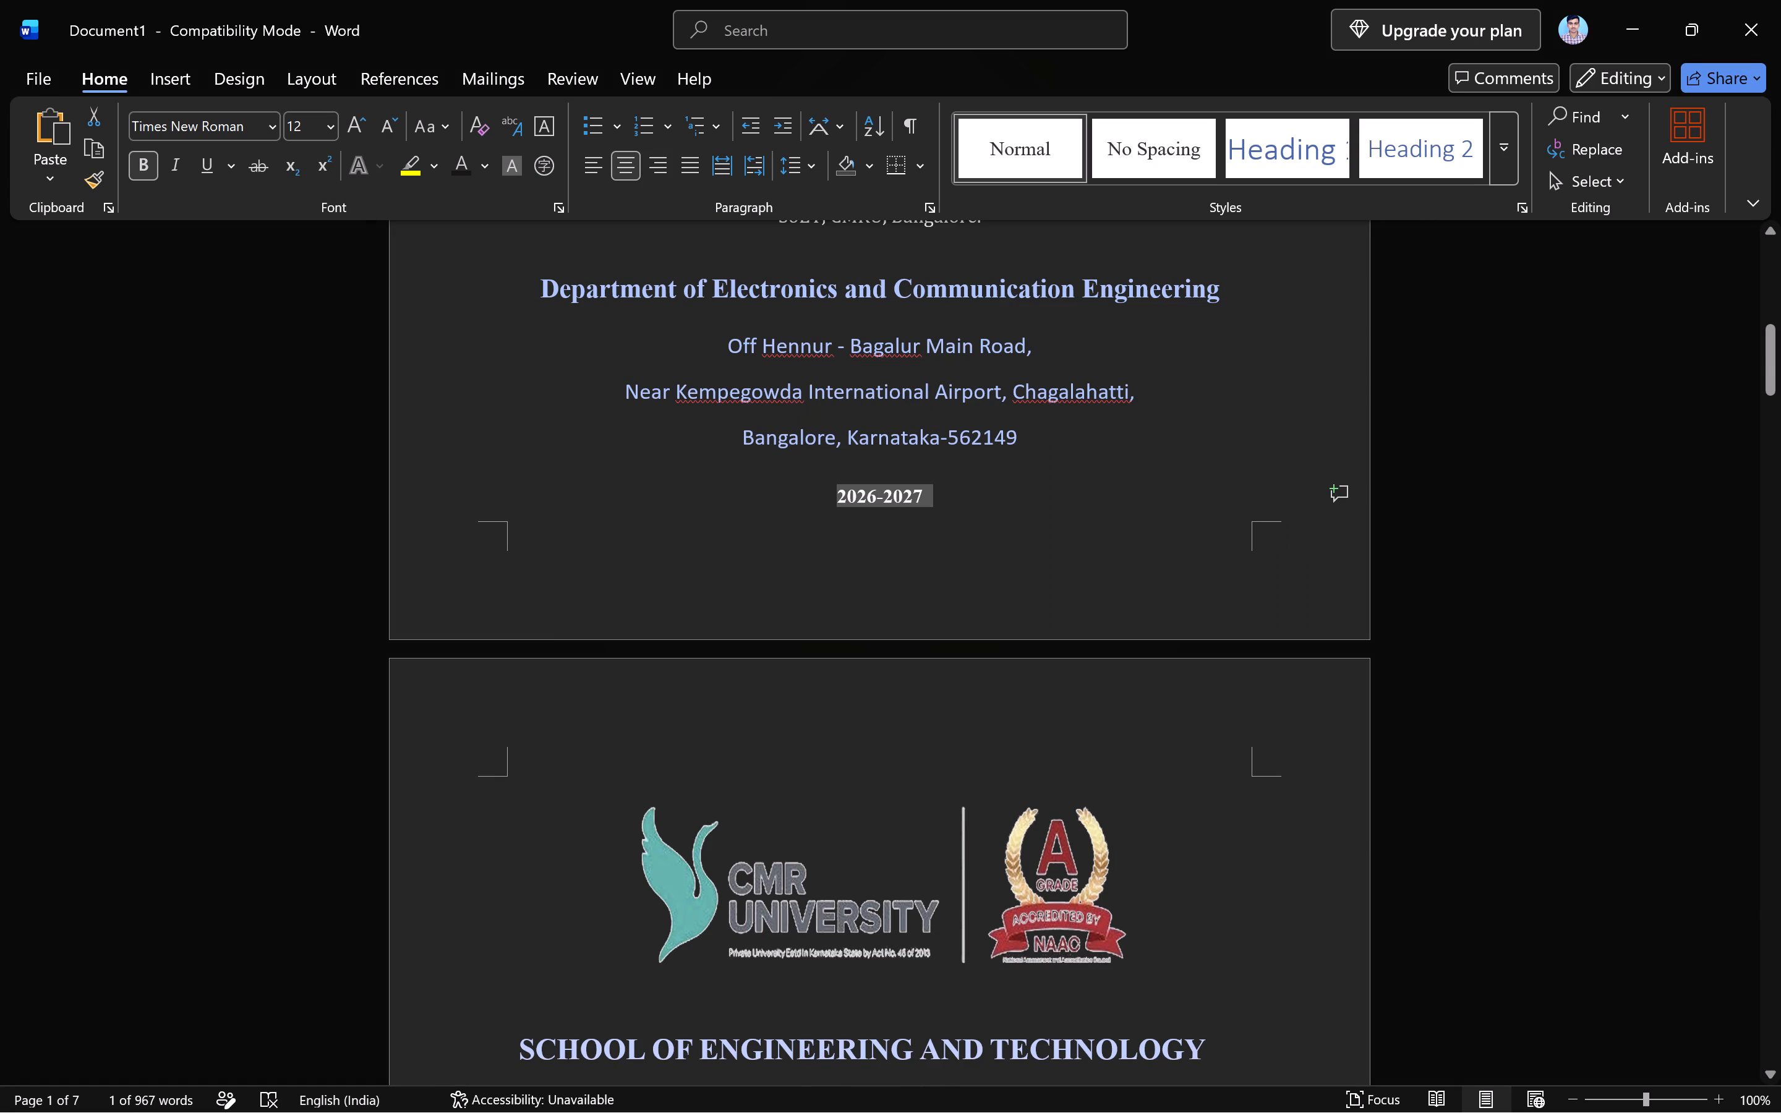
double_click(1564, 920)
scroll(1563, 918, "down", 15)
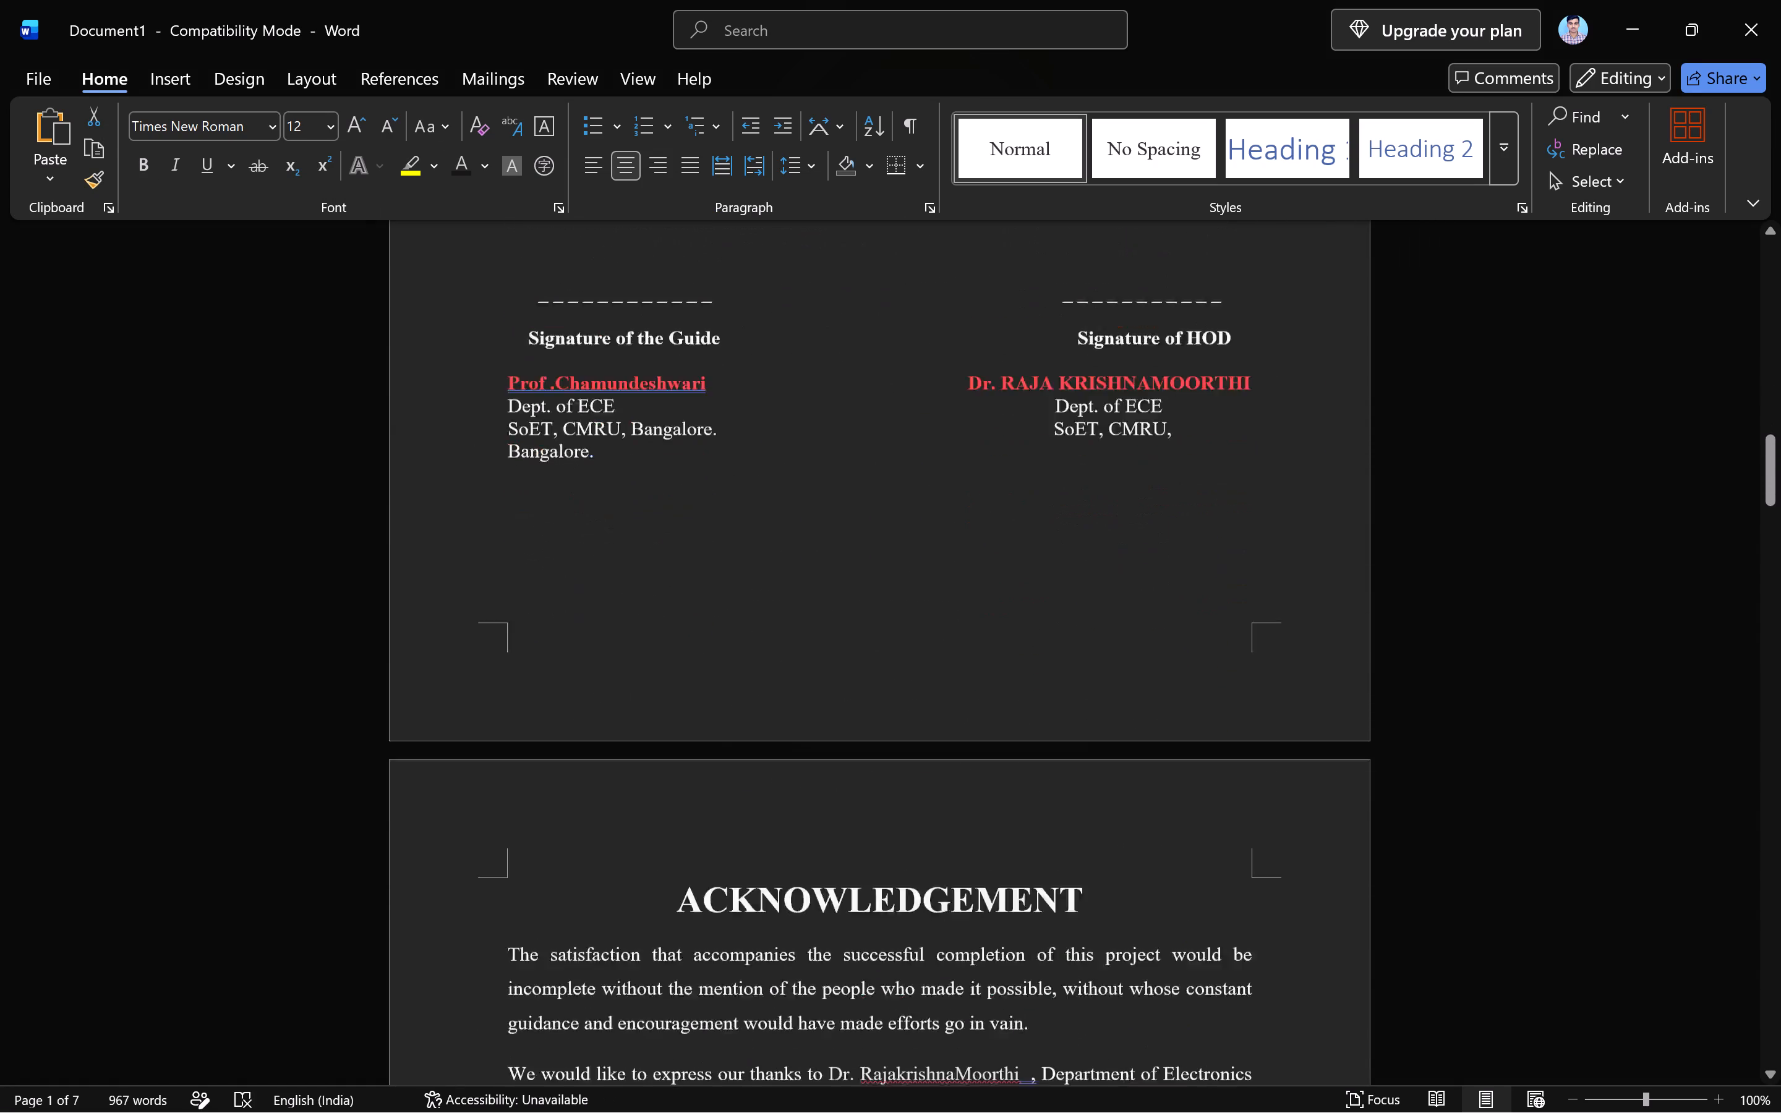
scroll(1557, 918, "down", 16)
scroll(1536, 915, "down", 6)
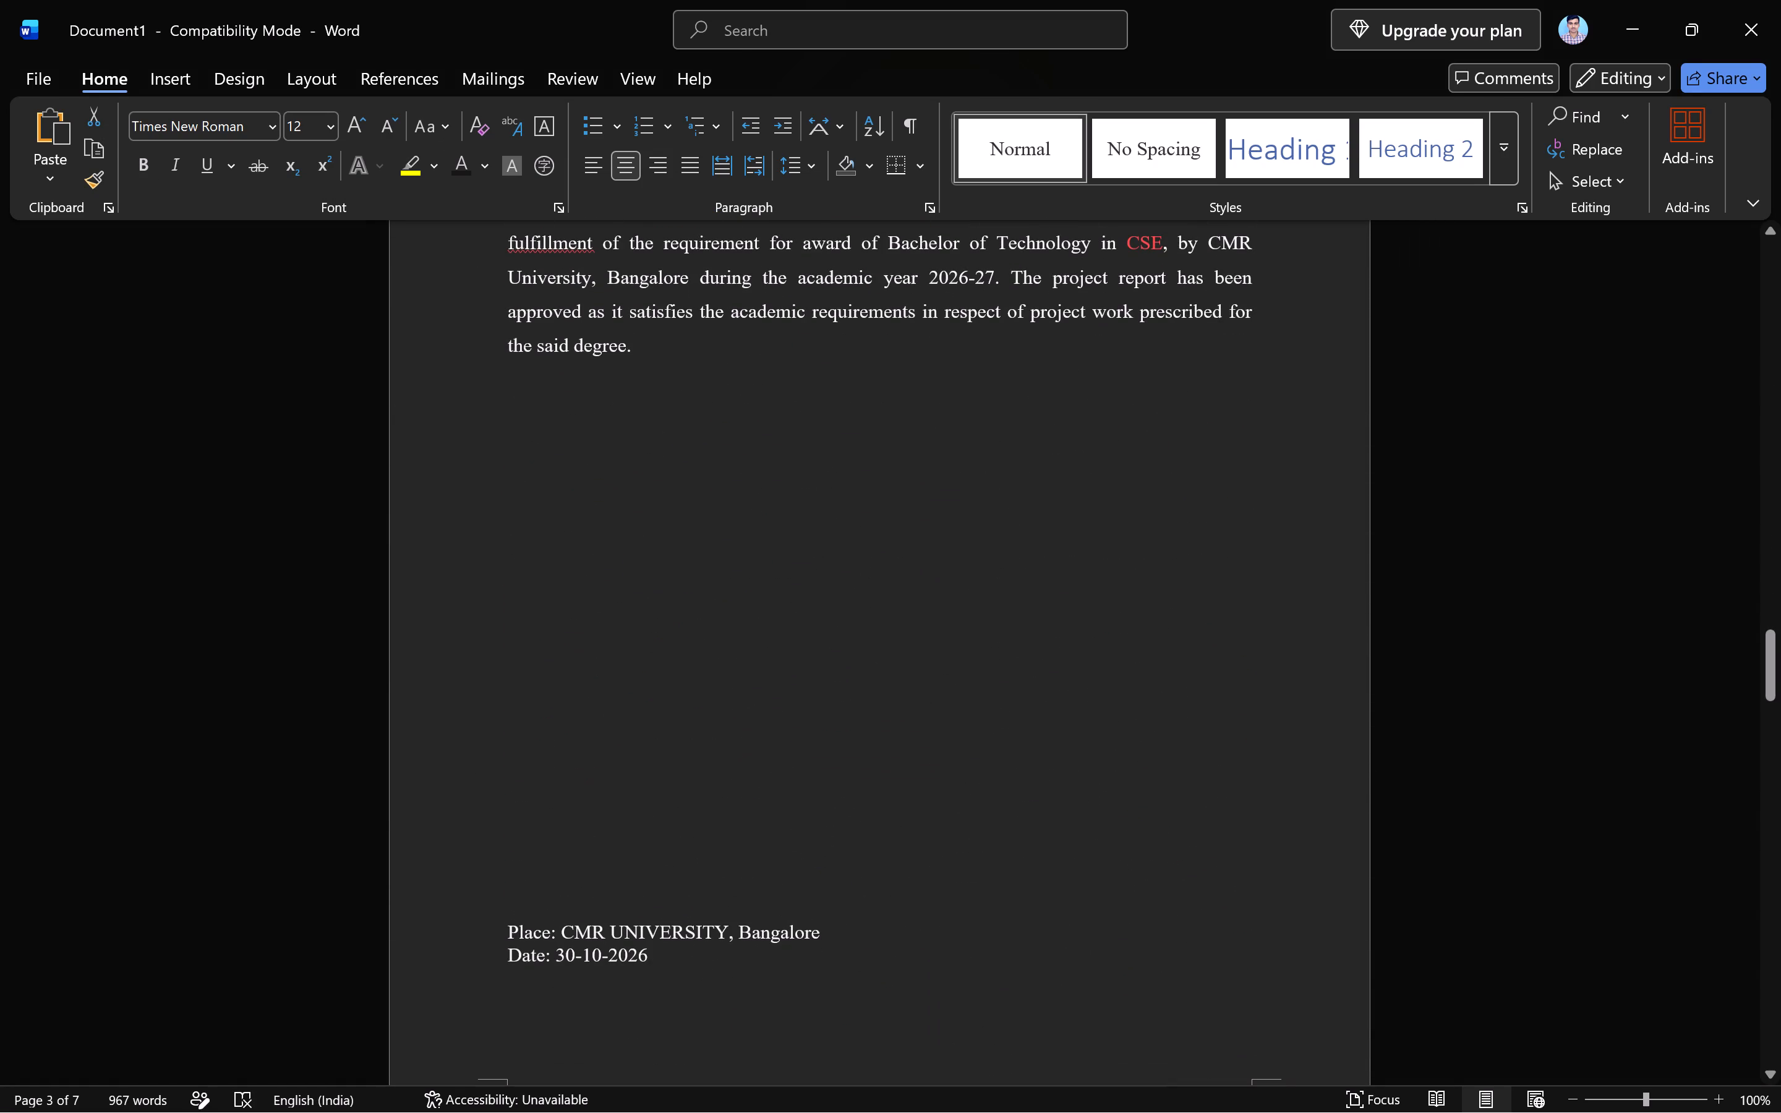
left_click_drag(531, 516, 536, 514)
key("Delete")
key("Delete")
key("Delete")
key("ctrl+z")
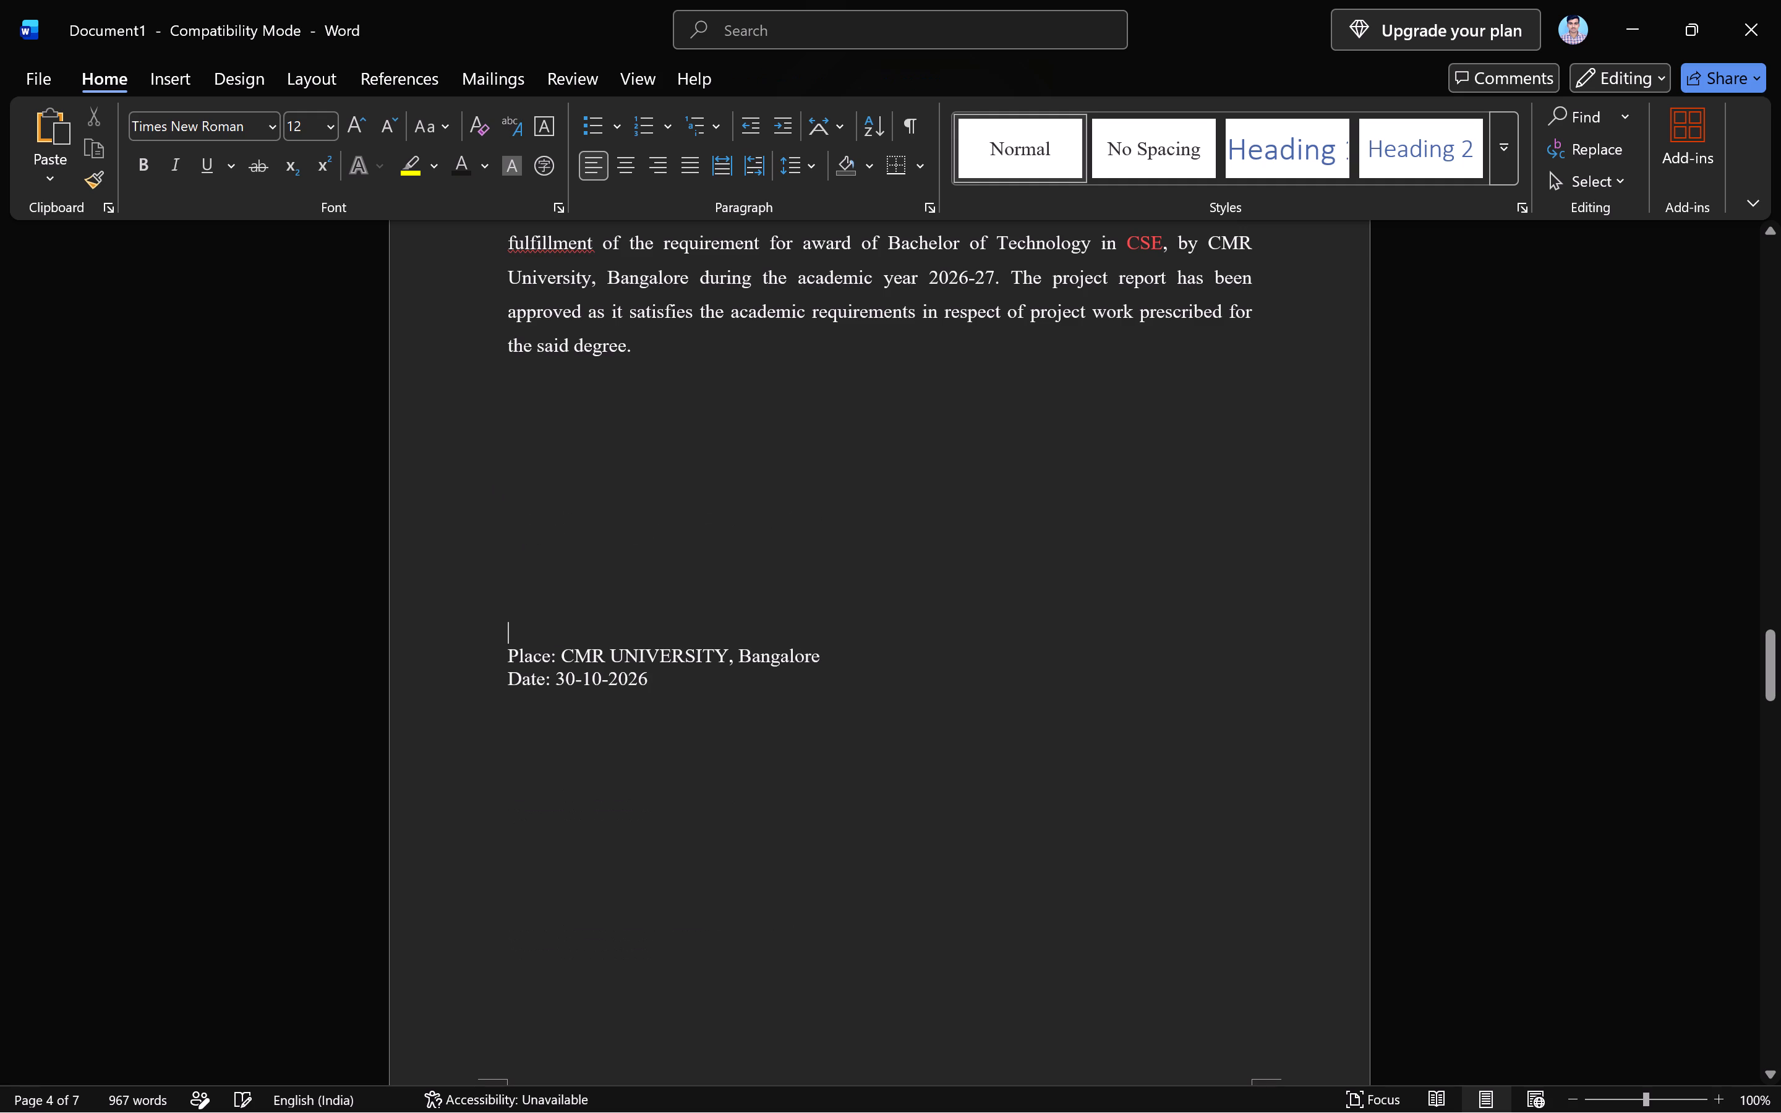
key("BackSpace")
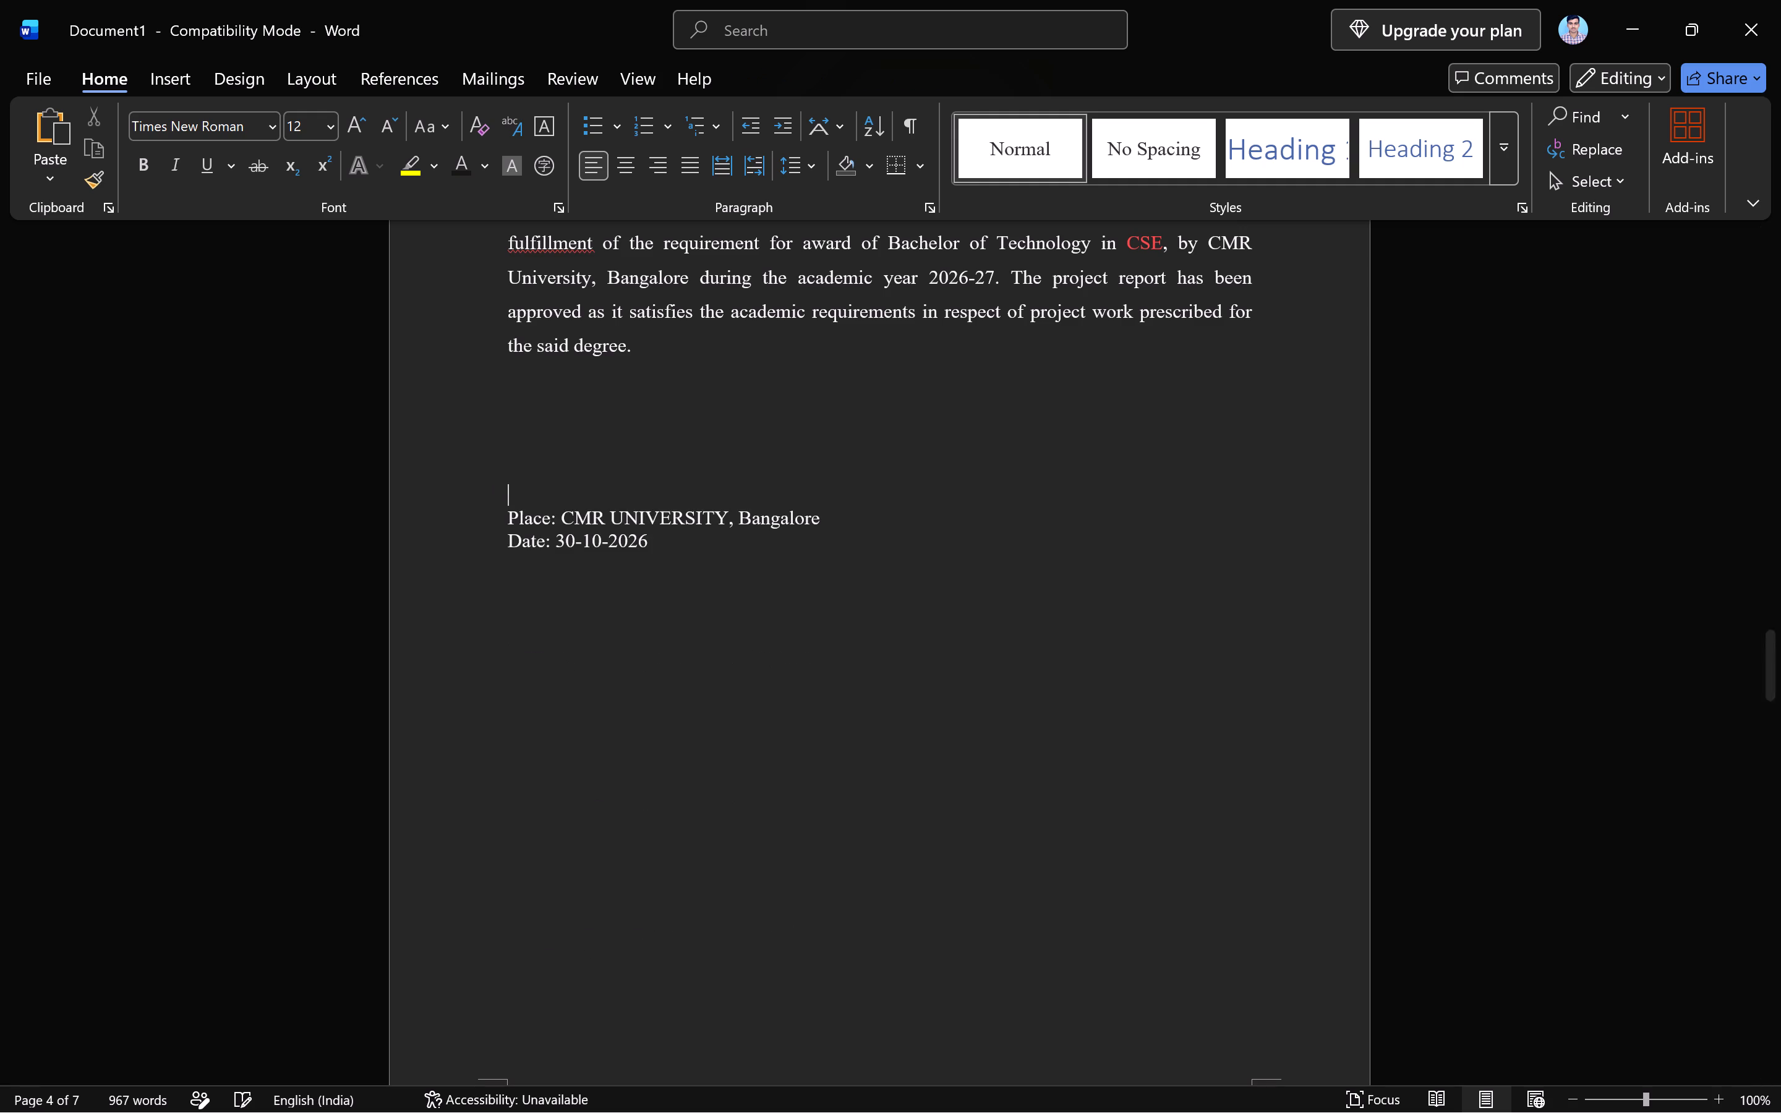
key("BackSpace")
key("Return")
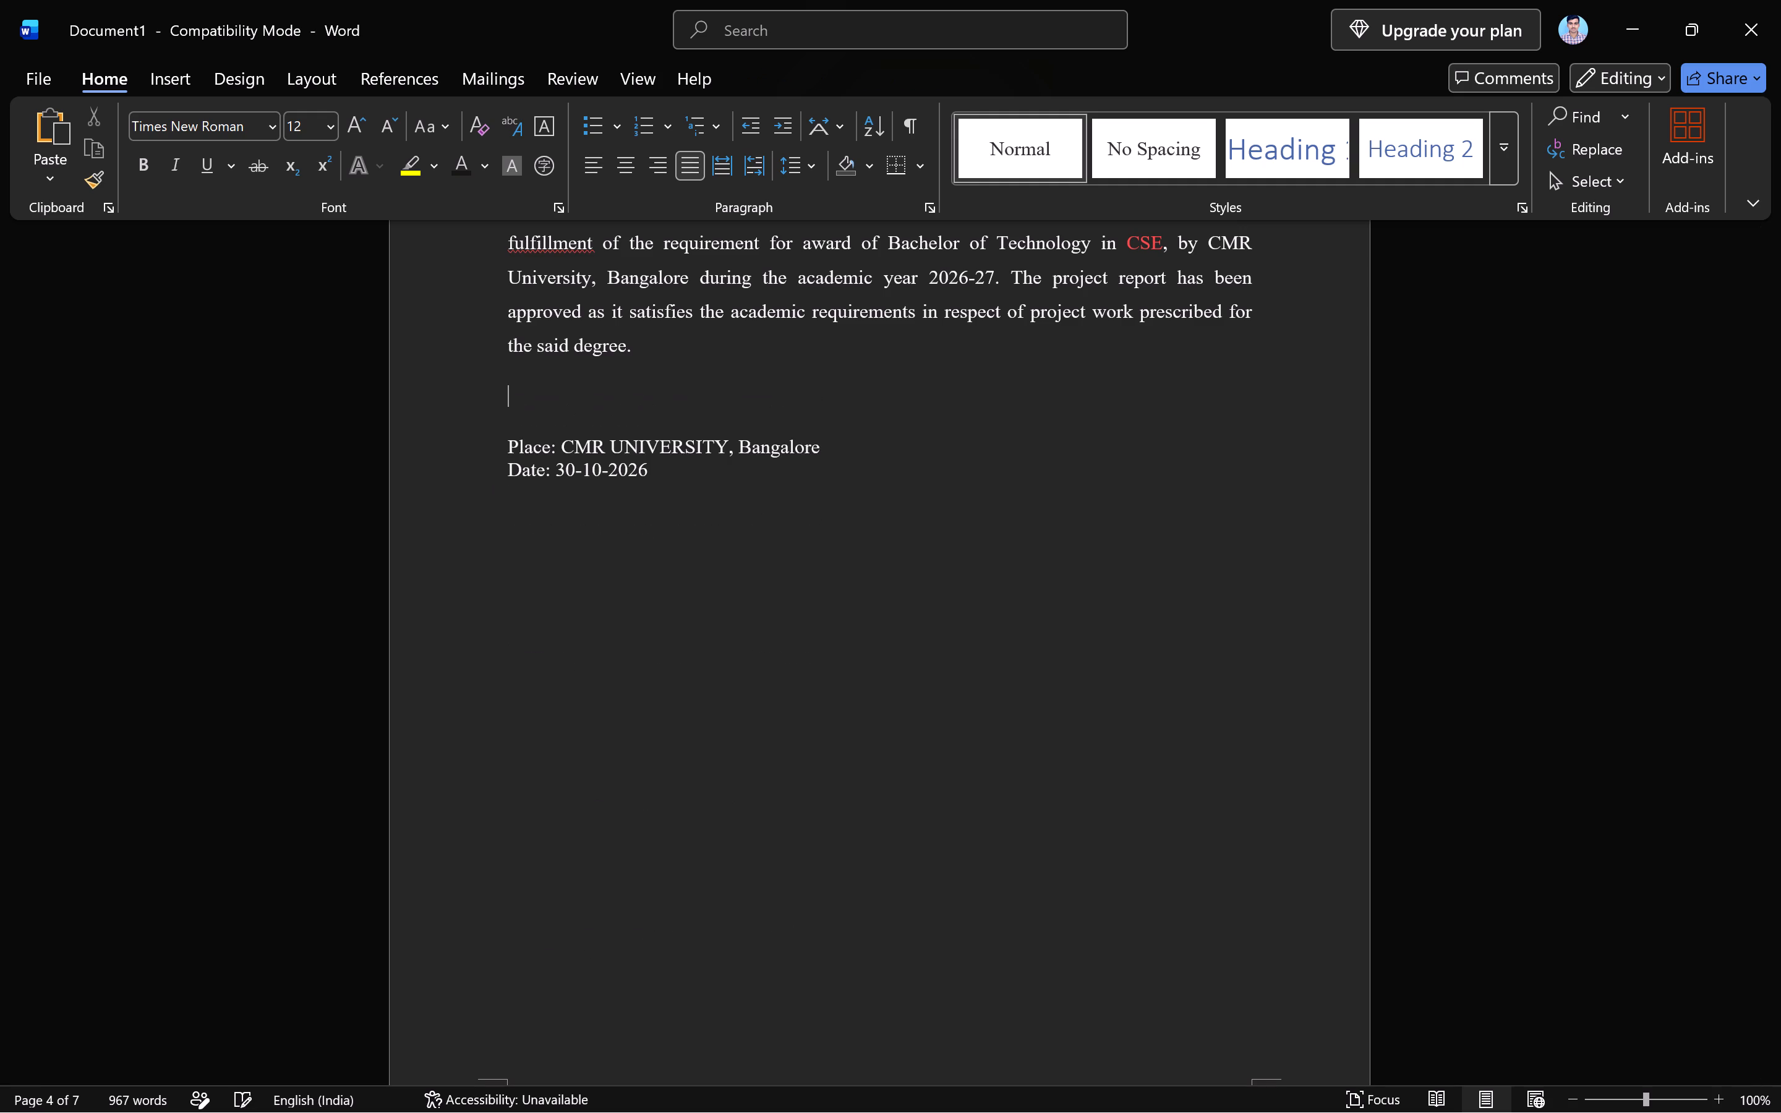
Review the Abstract and Table of Contents pages.
scroll(833, 559, "down", 10)
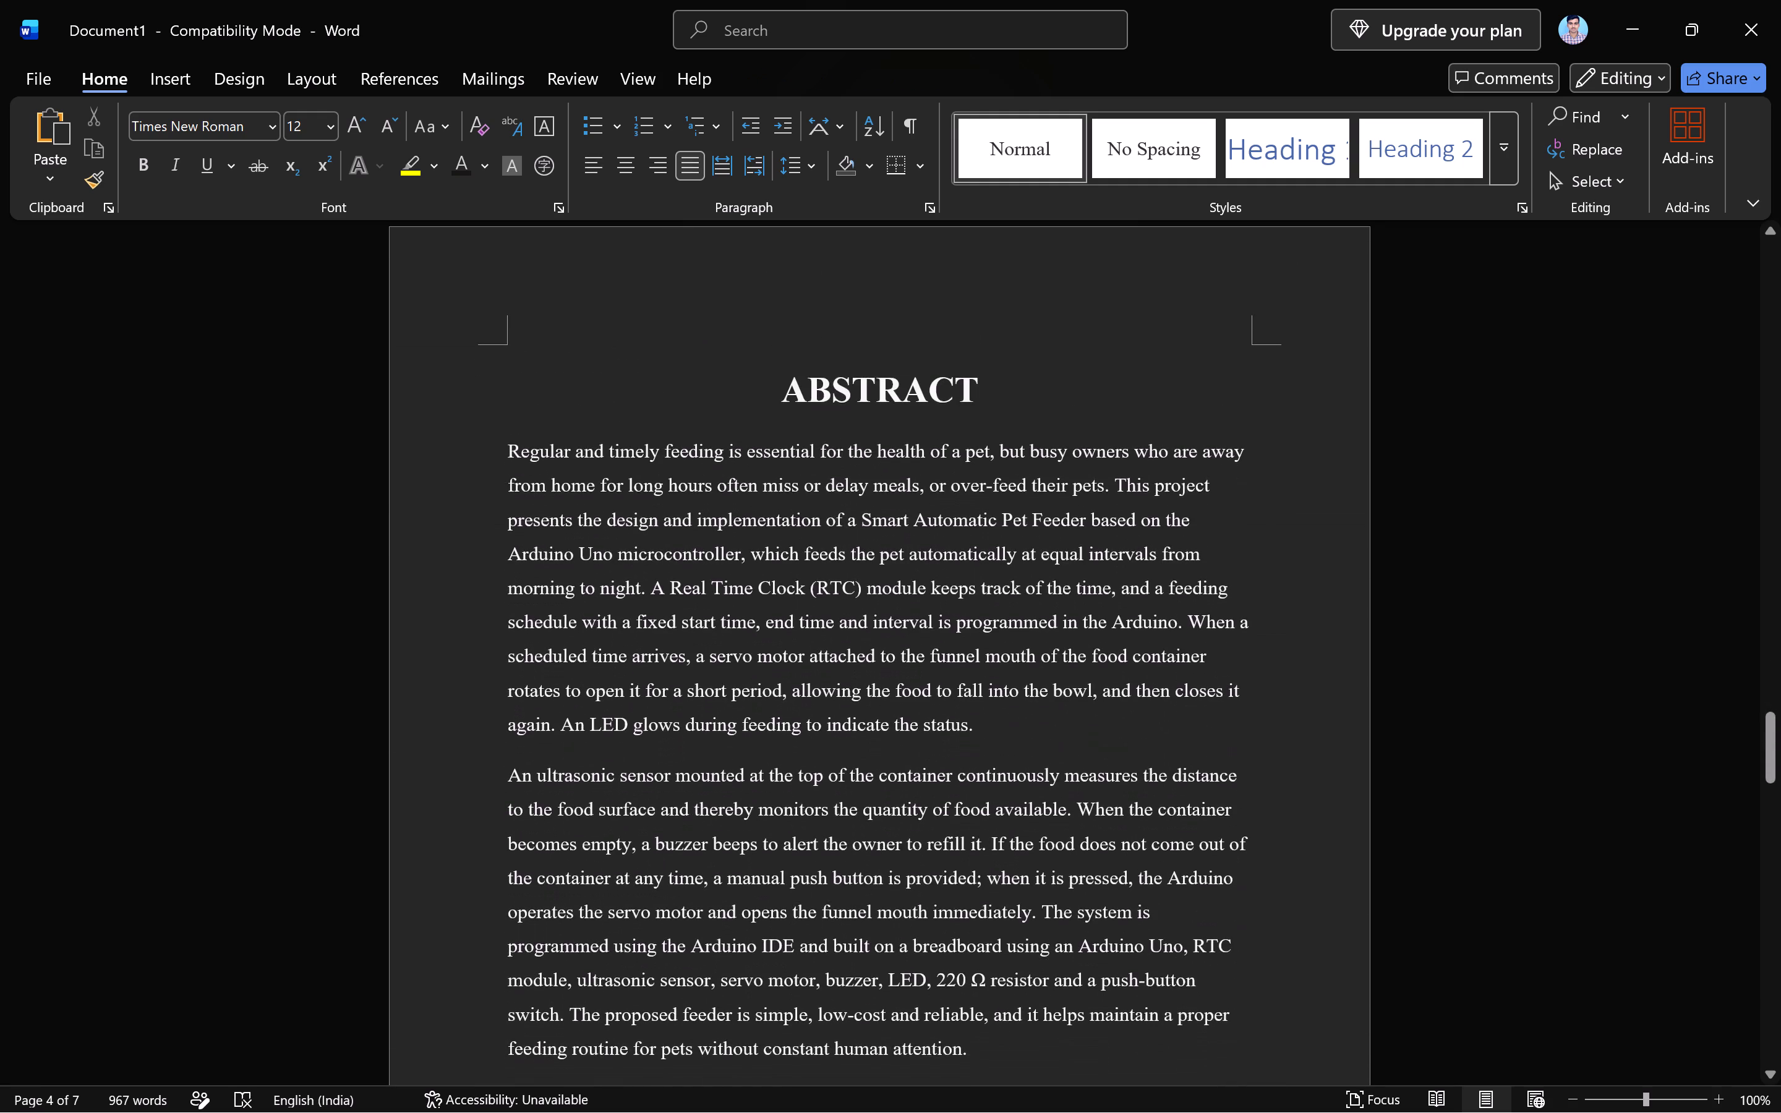
scroll(804, 809, "down", 13)
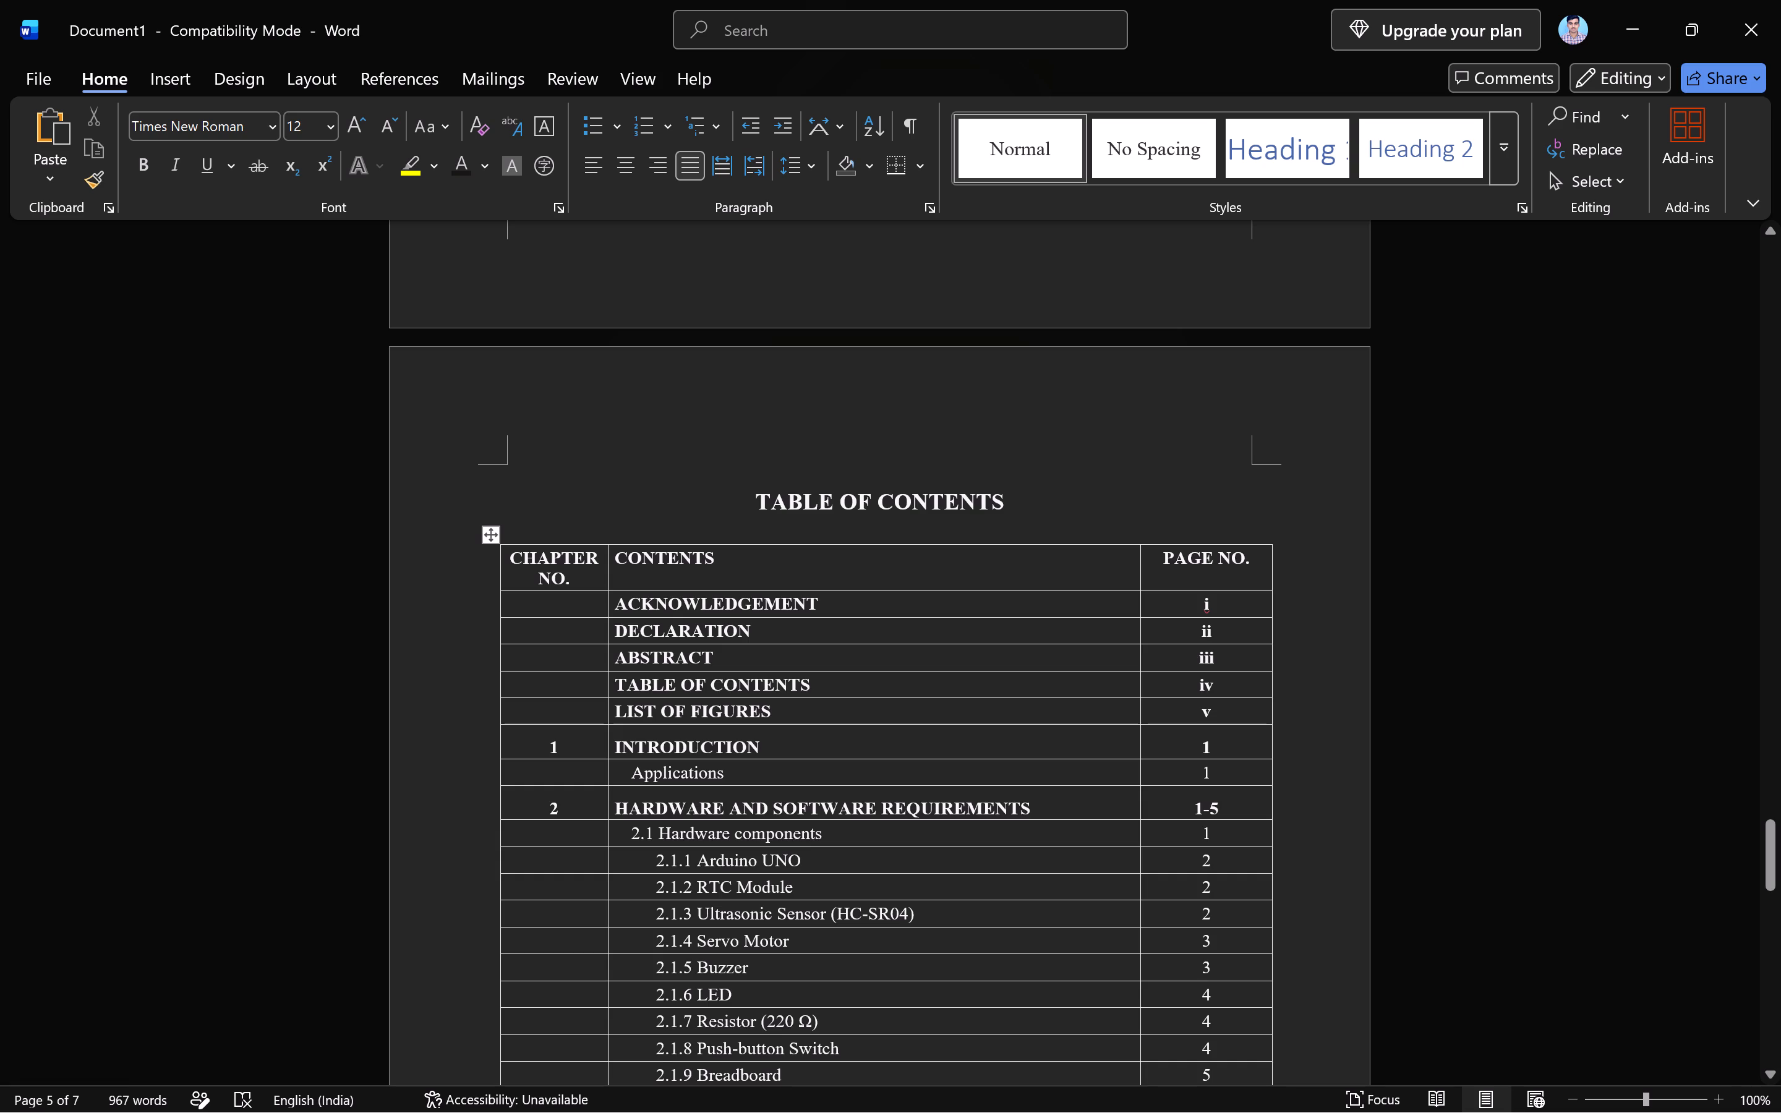
Delete surplus empty lines between the Acknowledgement's last paragraph and the red student list.
scroll(1010, 826, "up", 4)
scroll(1006, 822, "up", 20)
scroll(1006, 822, "up", 3)
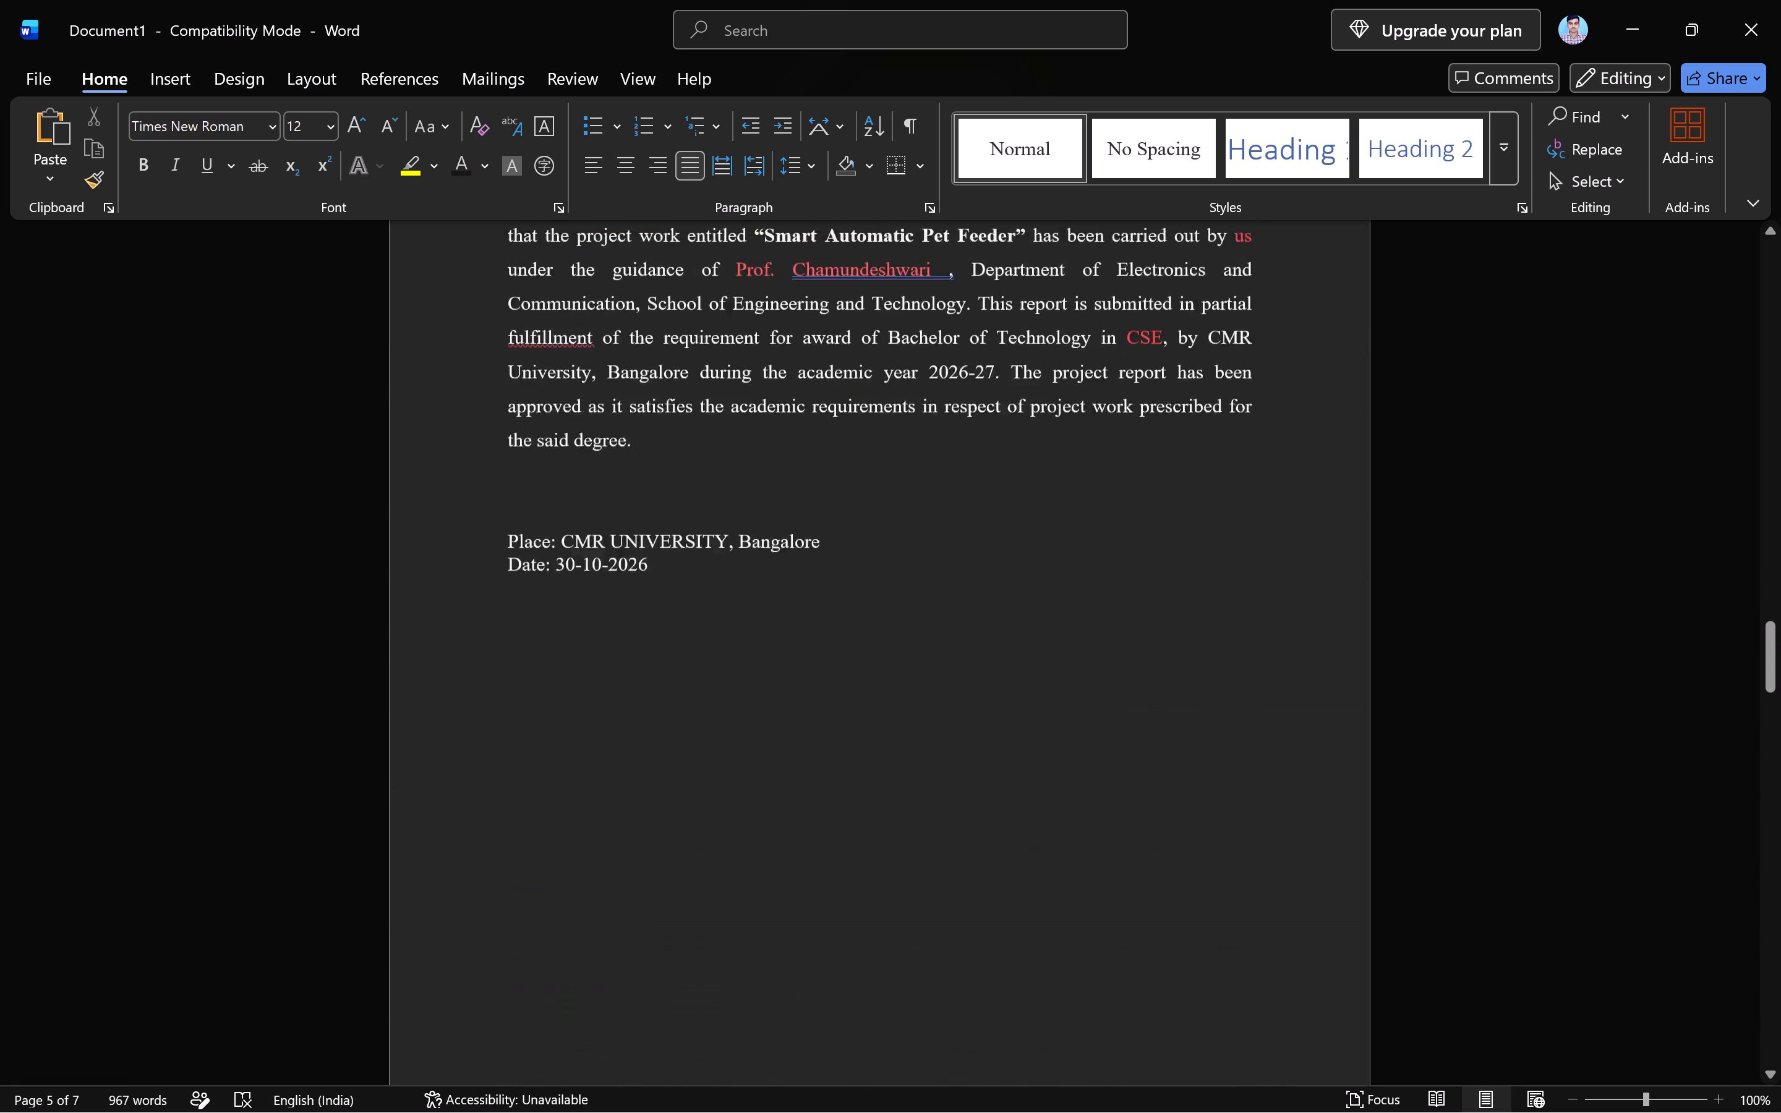
scroll(1005, 799, "up", 13)
left_click(782, 734)
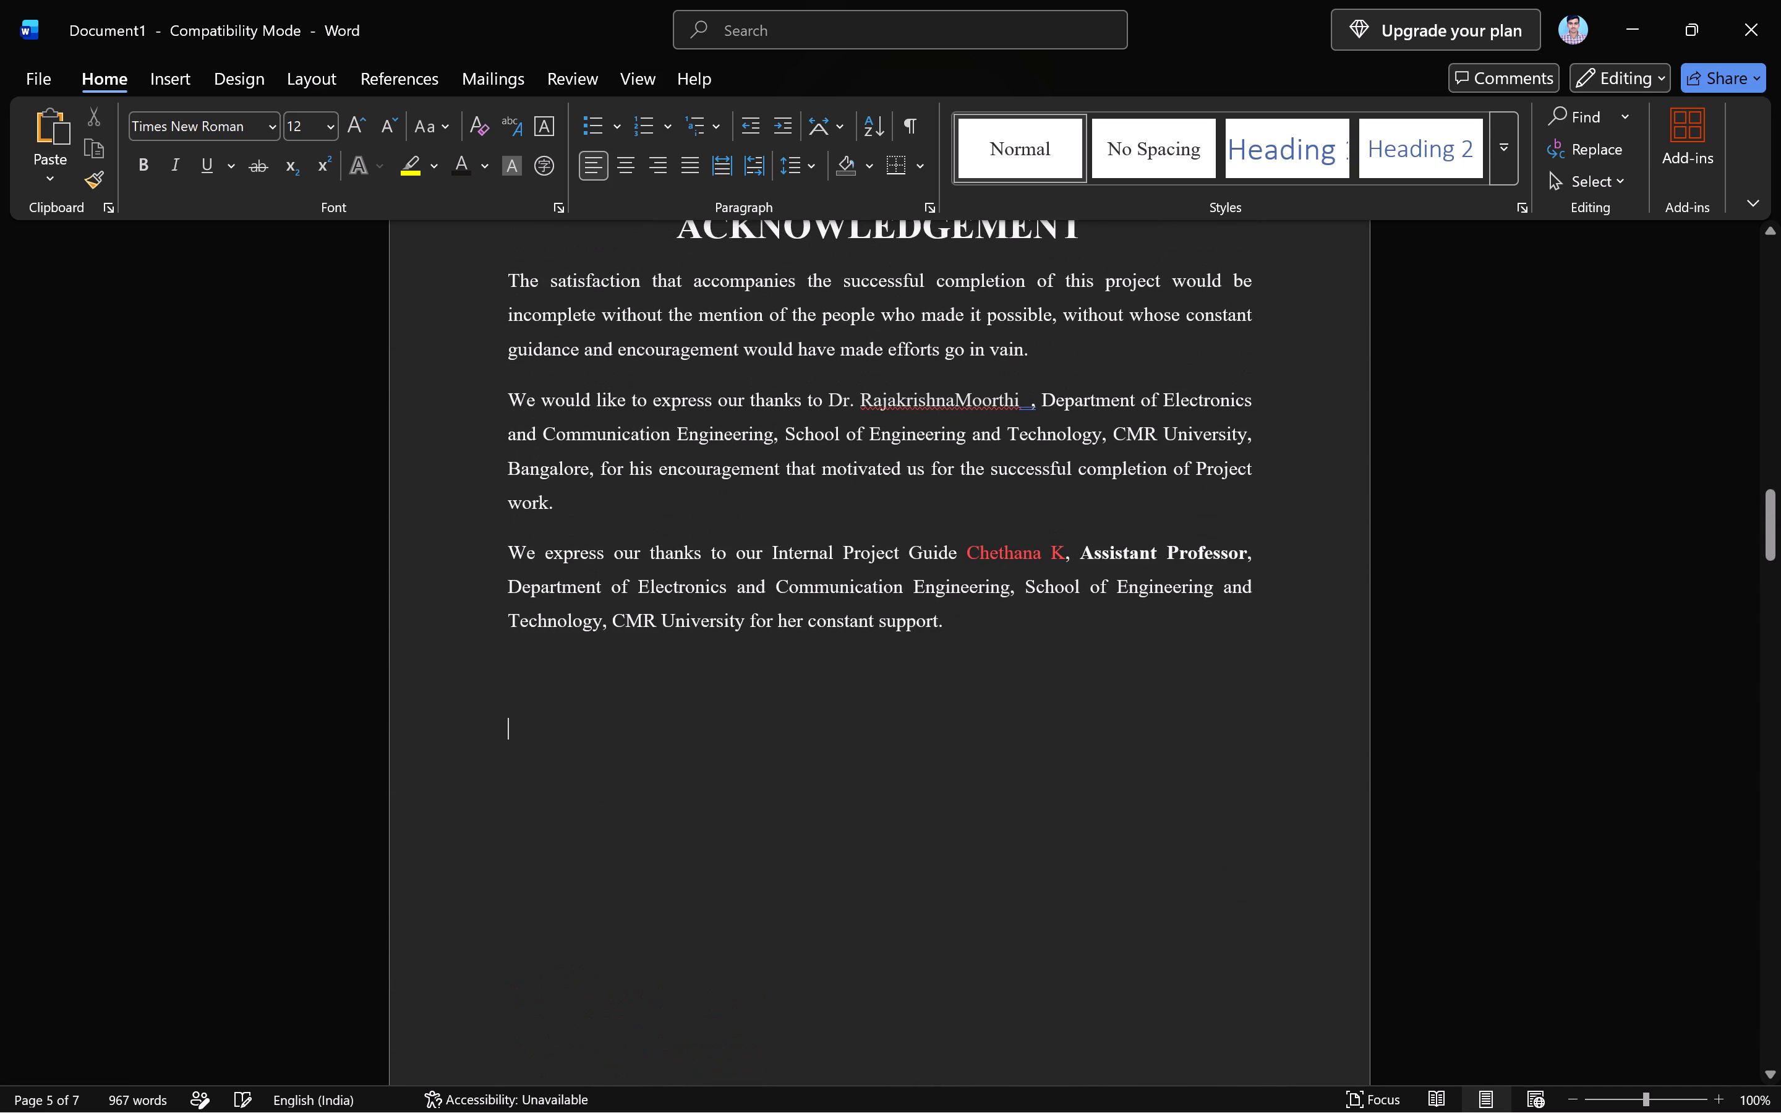
key("Delete")
key("Delete")
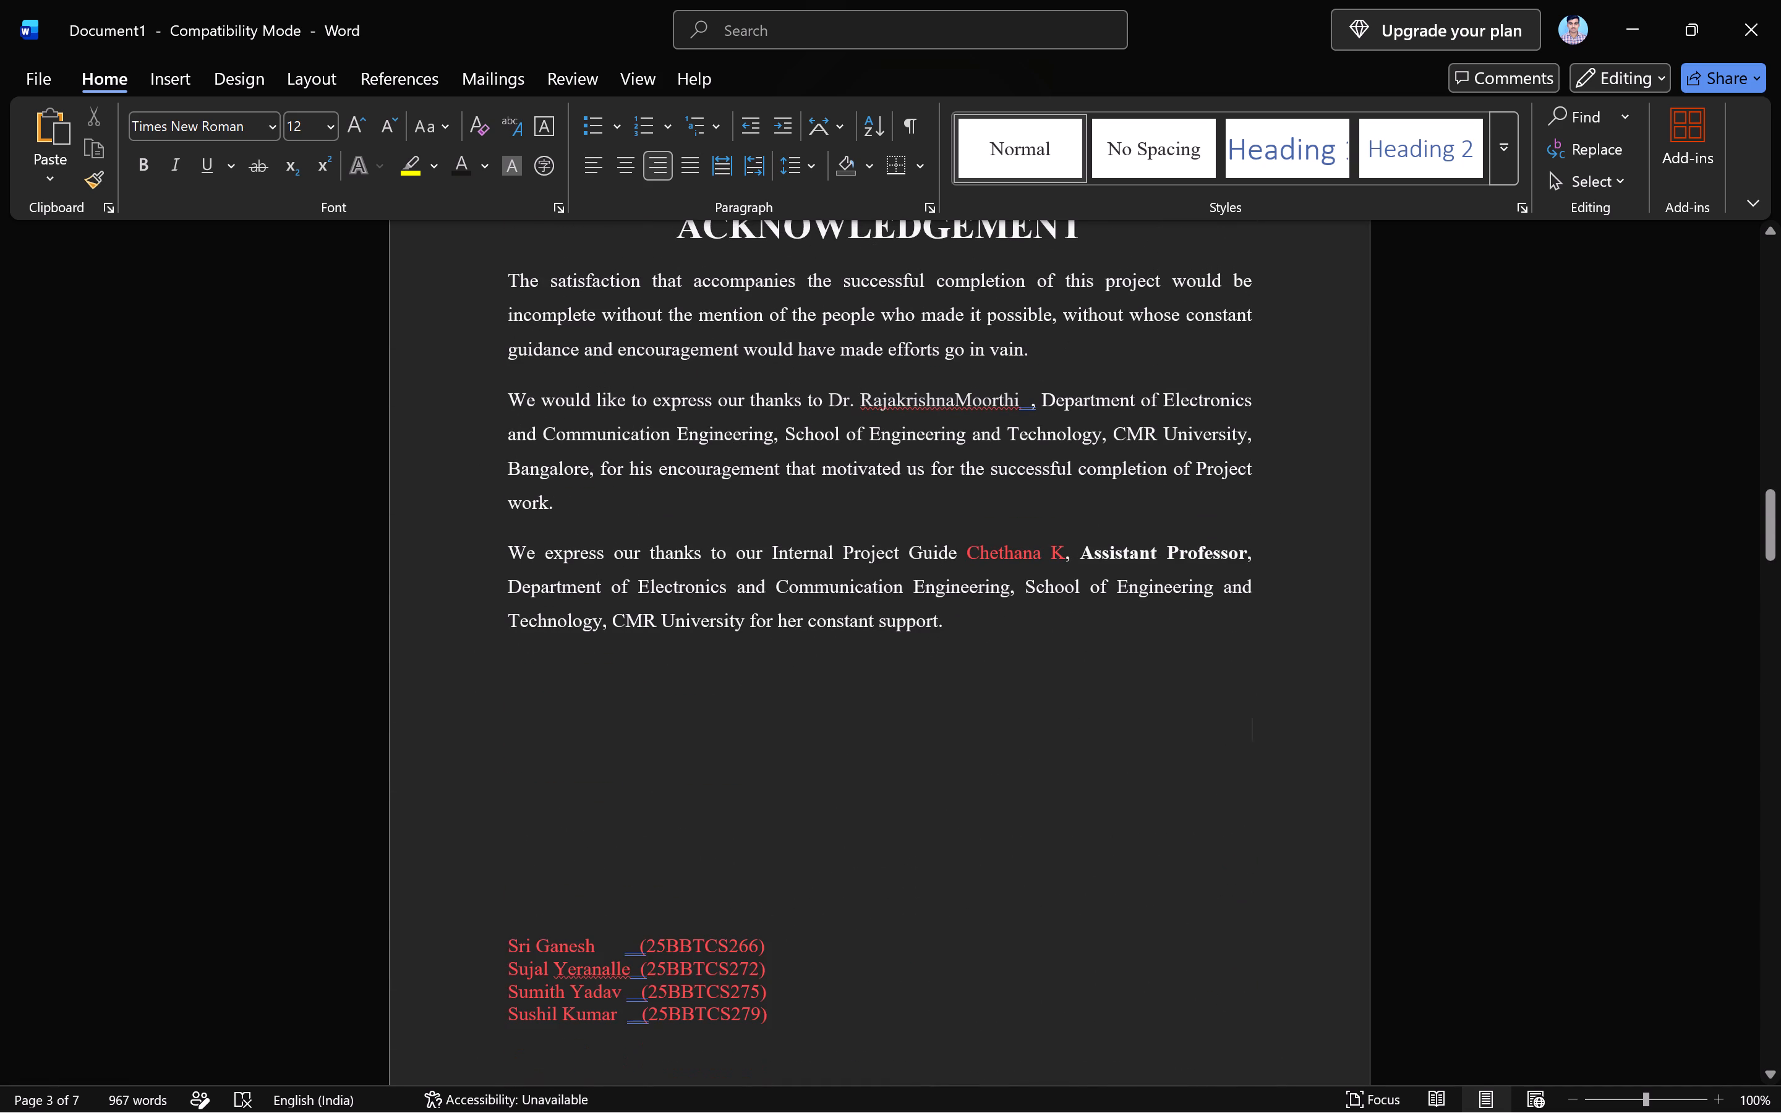
In the Acknowledgement, replace the internal project guide's name with "Prof." and the guide's name as spelled on the Certificate page, followed by a comma.
left_click_drag(1069, 550, 1007, 544)
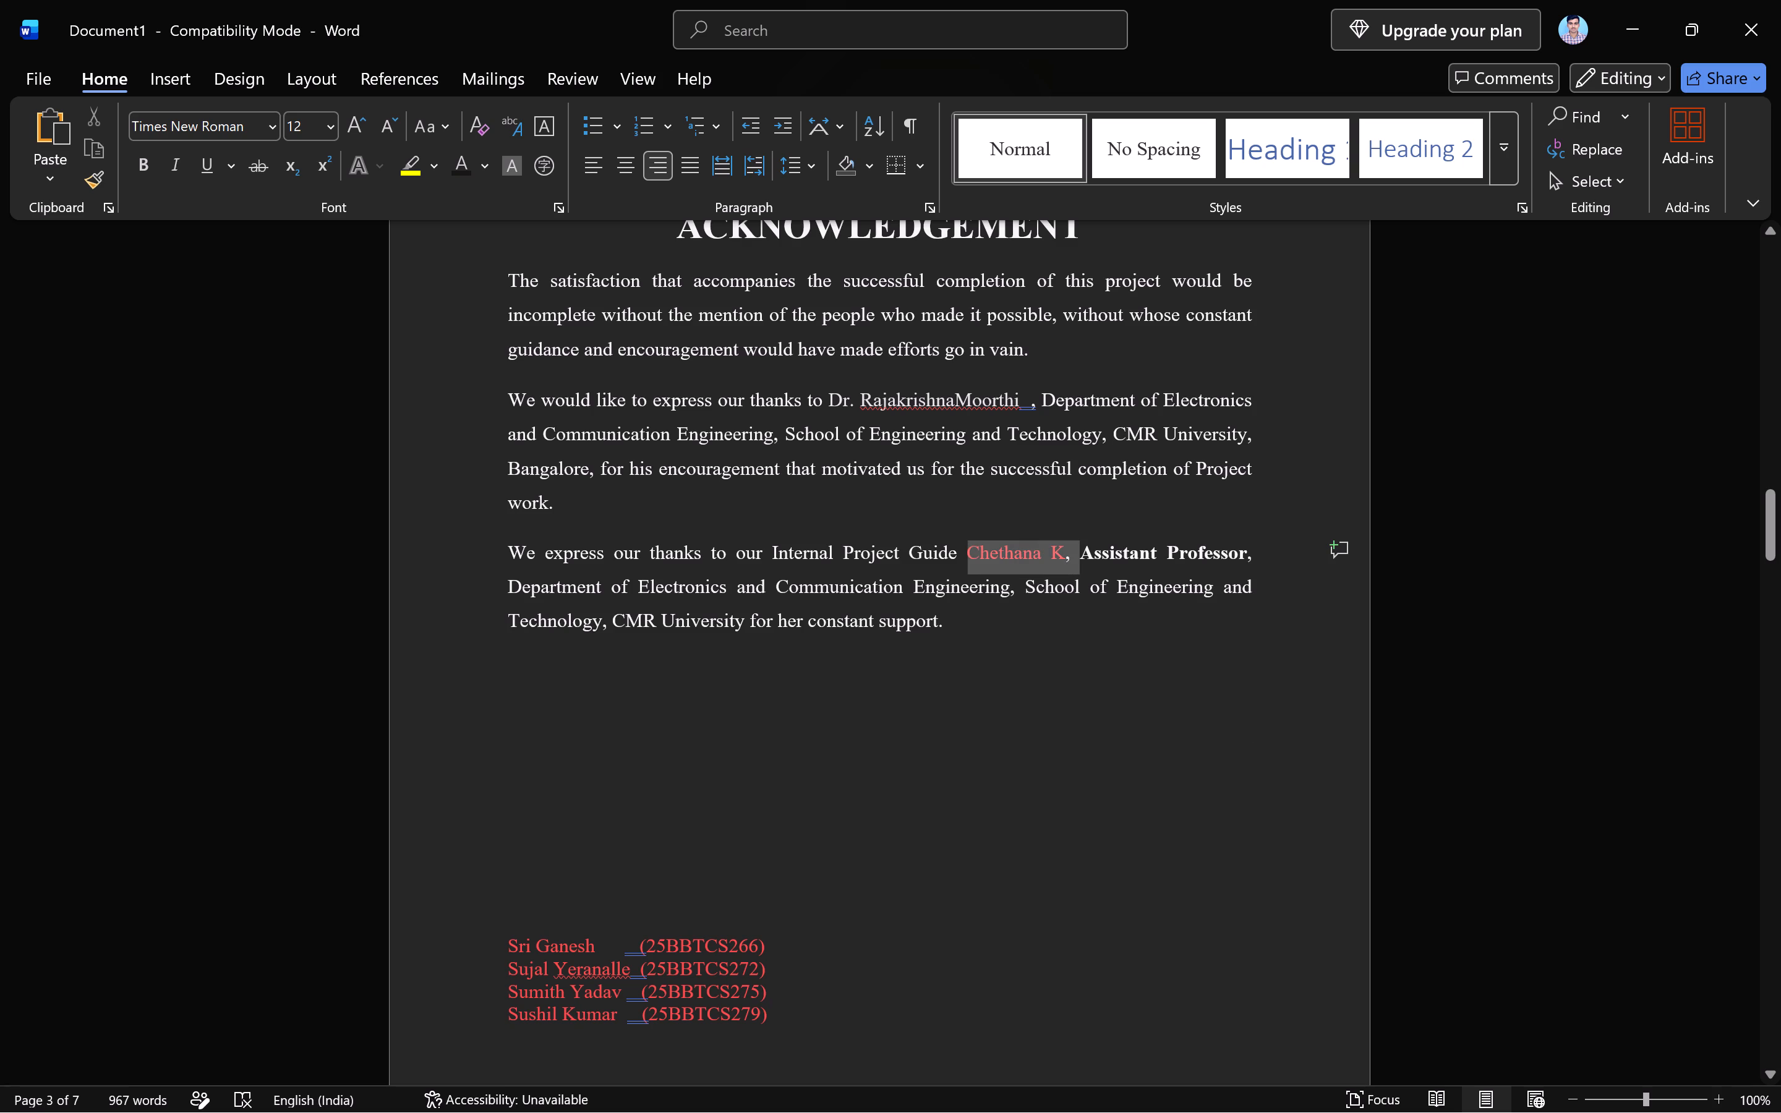
left_click_drag(1007, 544, 999, 544)
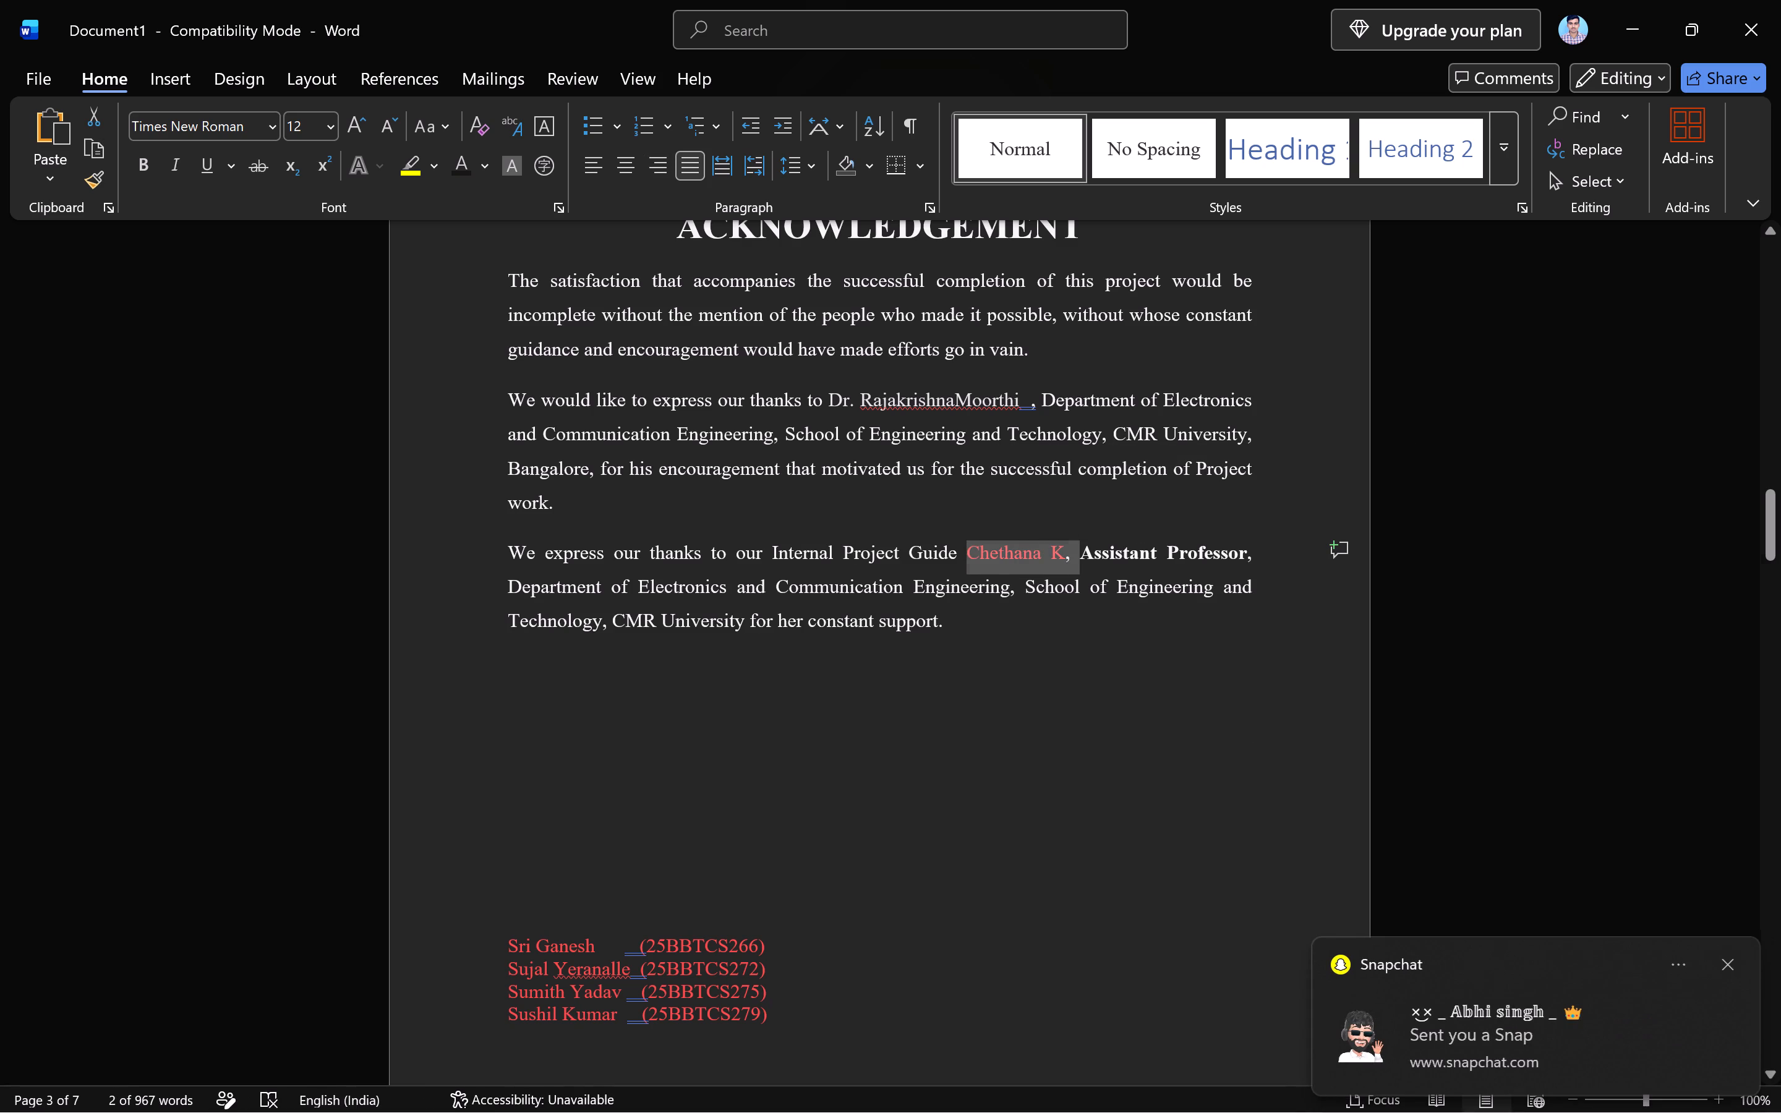
key("shift+p")
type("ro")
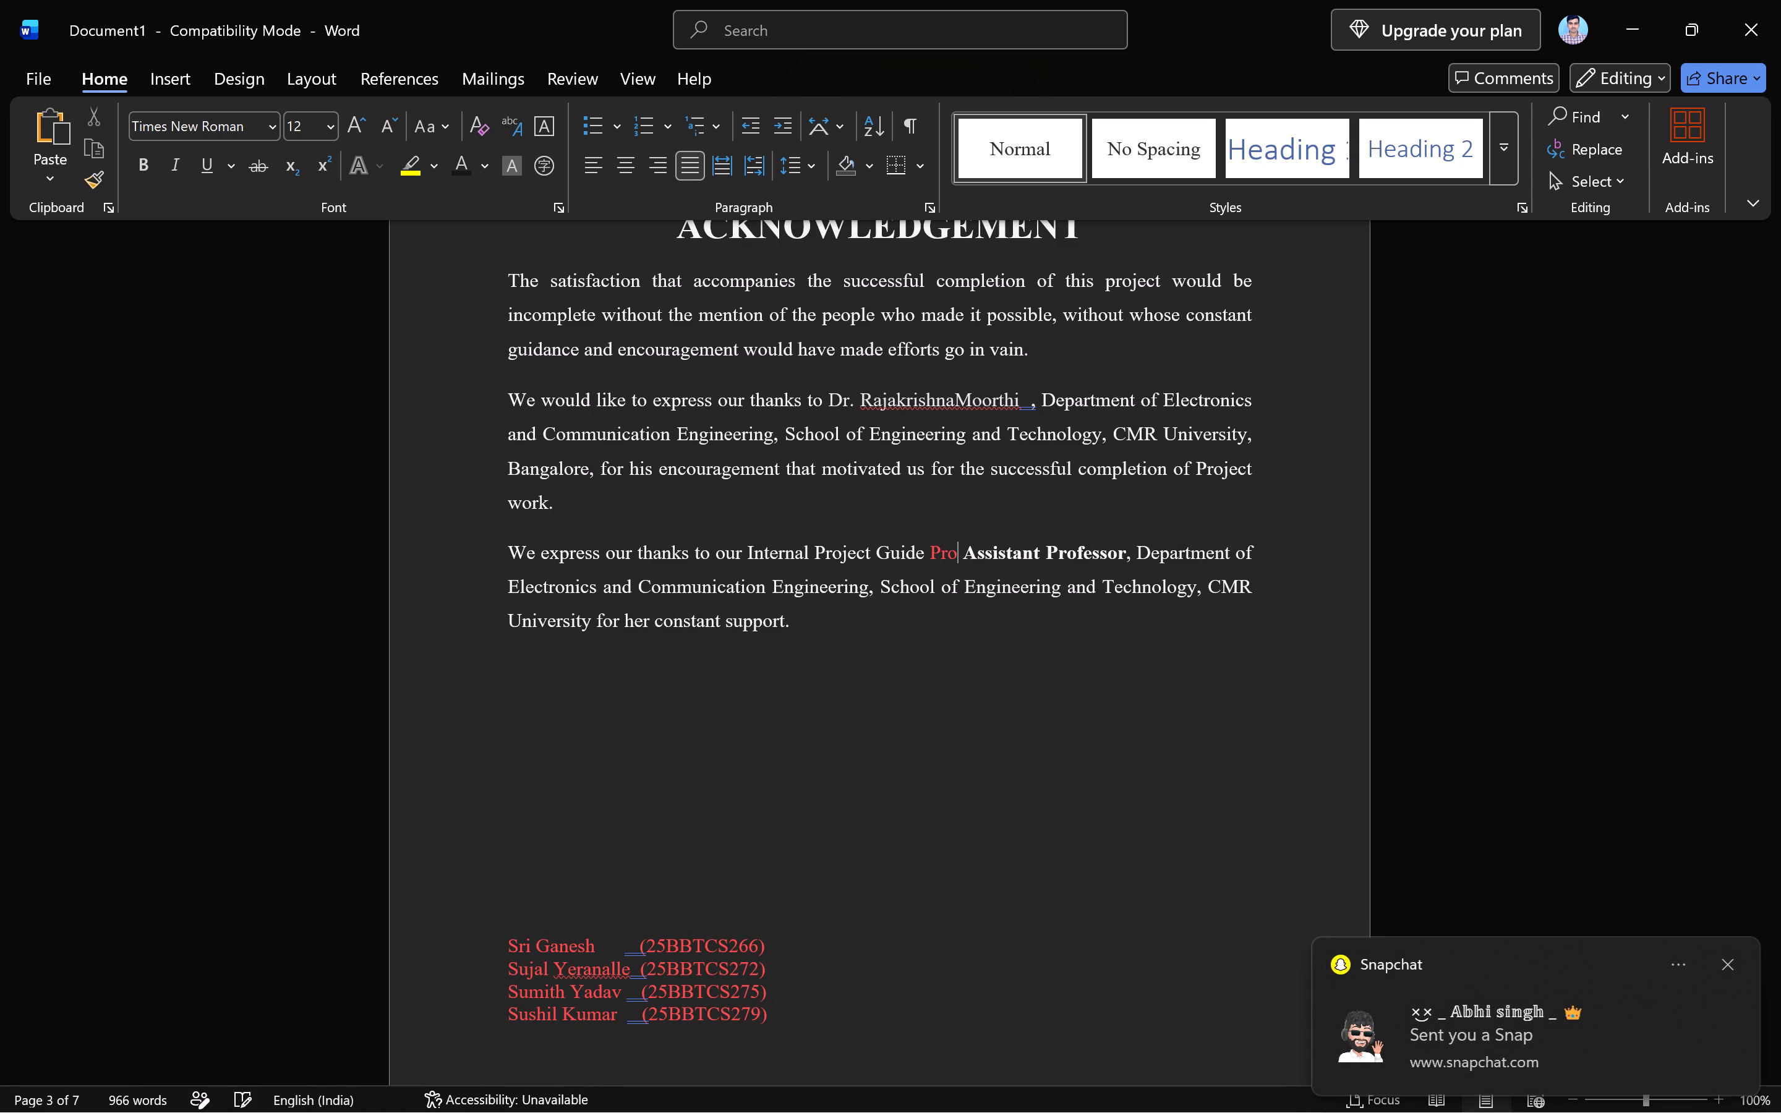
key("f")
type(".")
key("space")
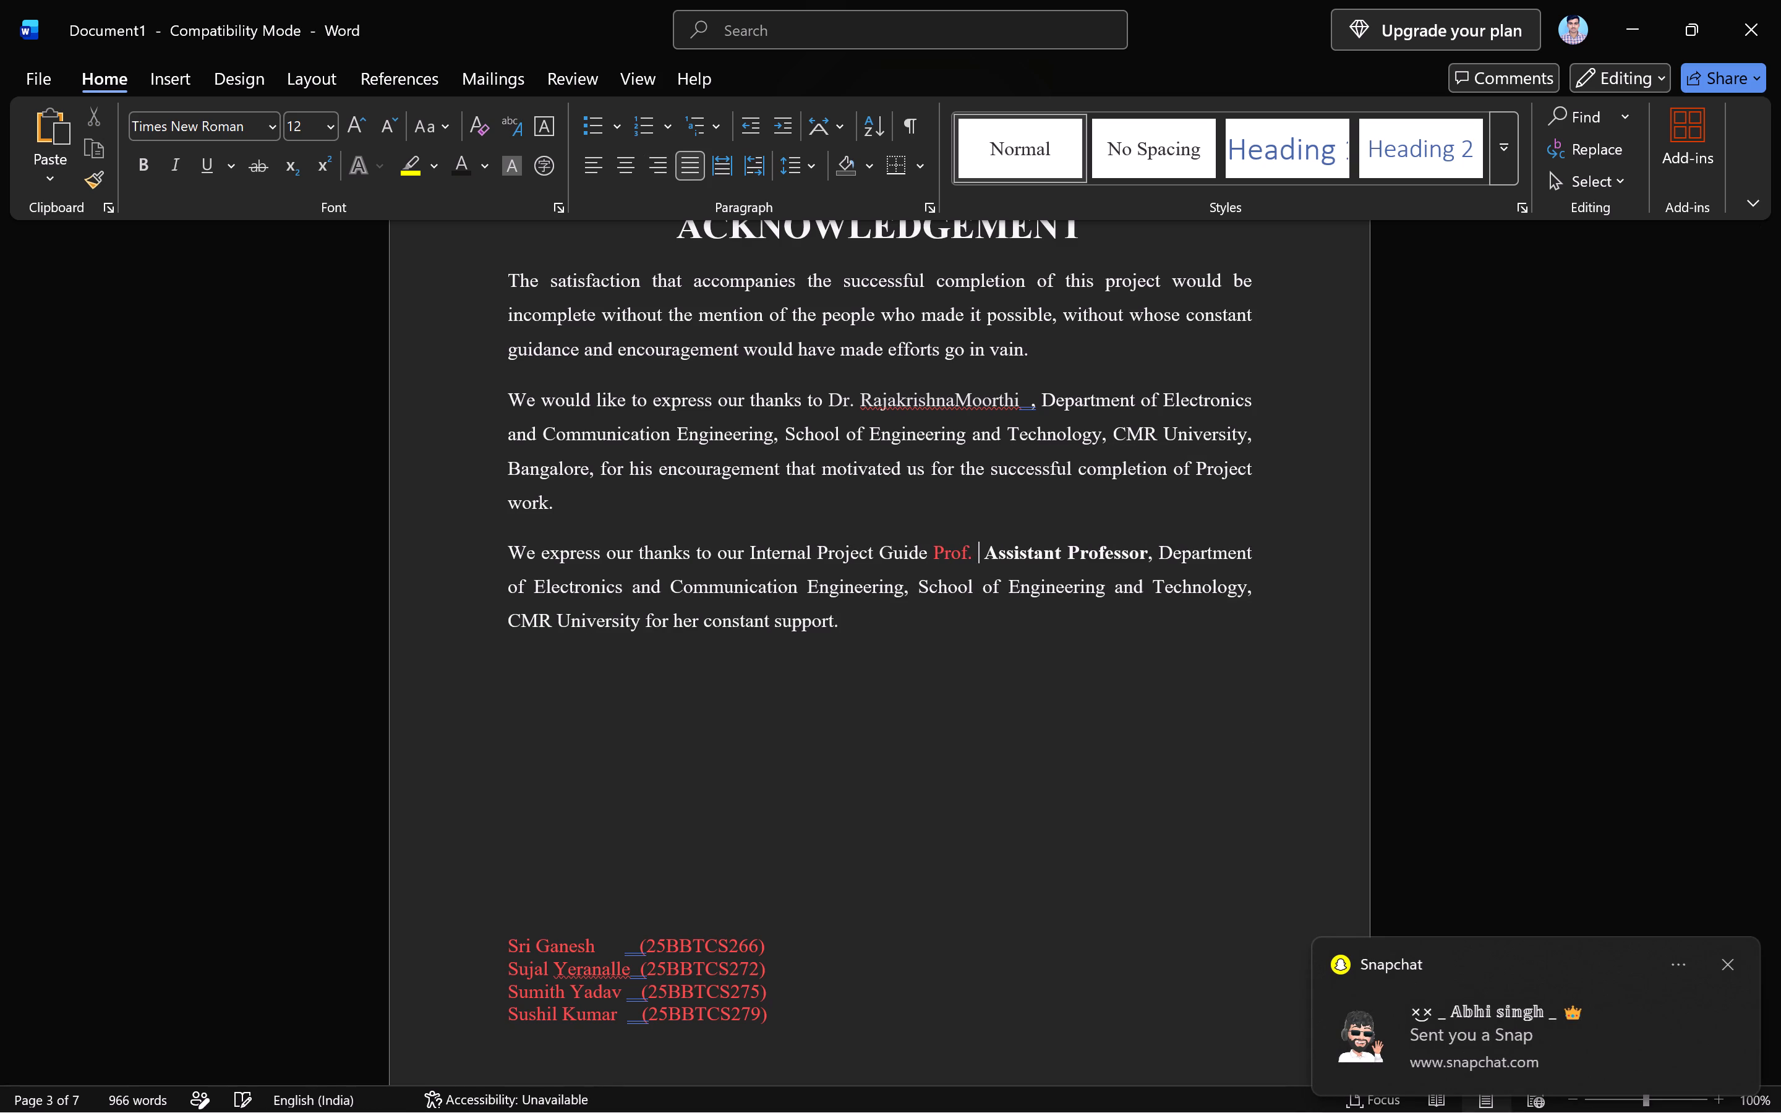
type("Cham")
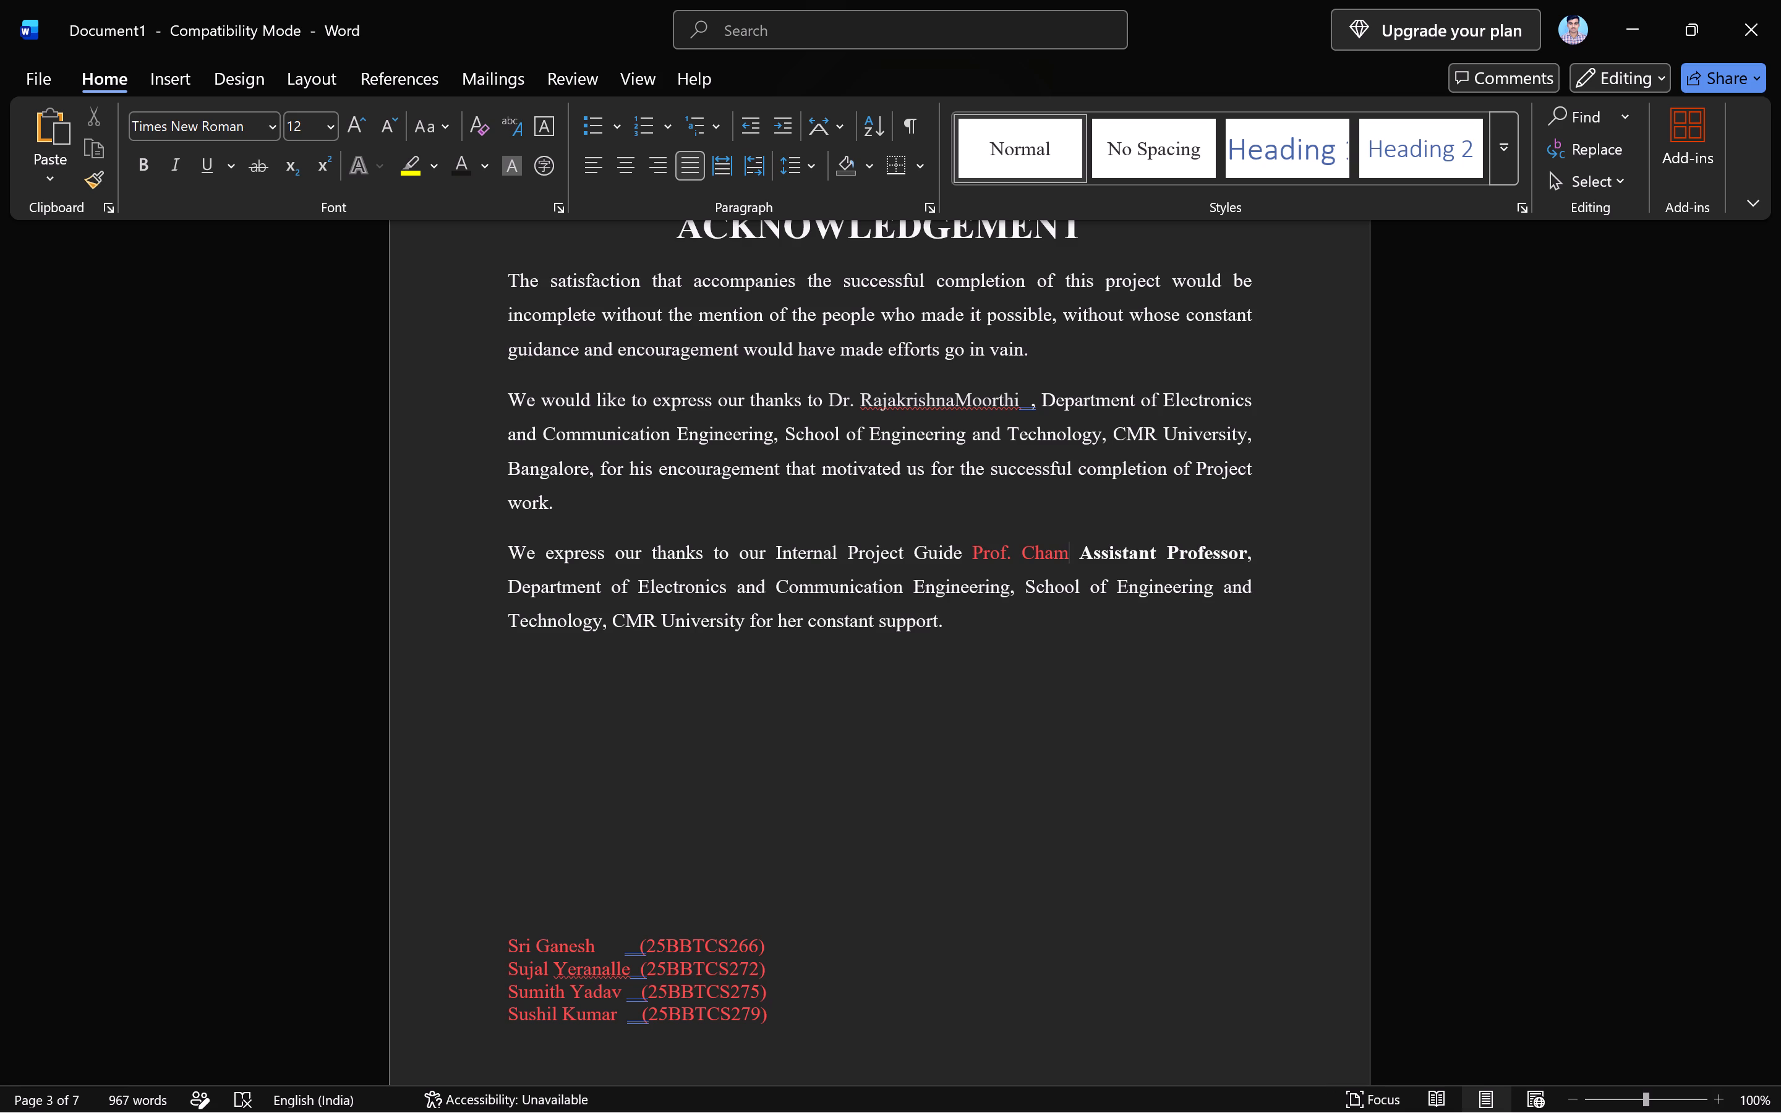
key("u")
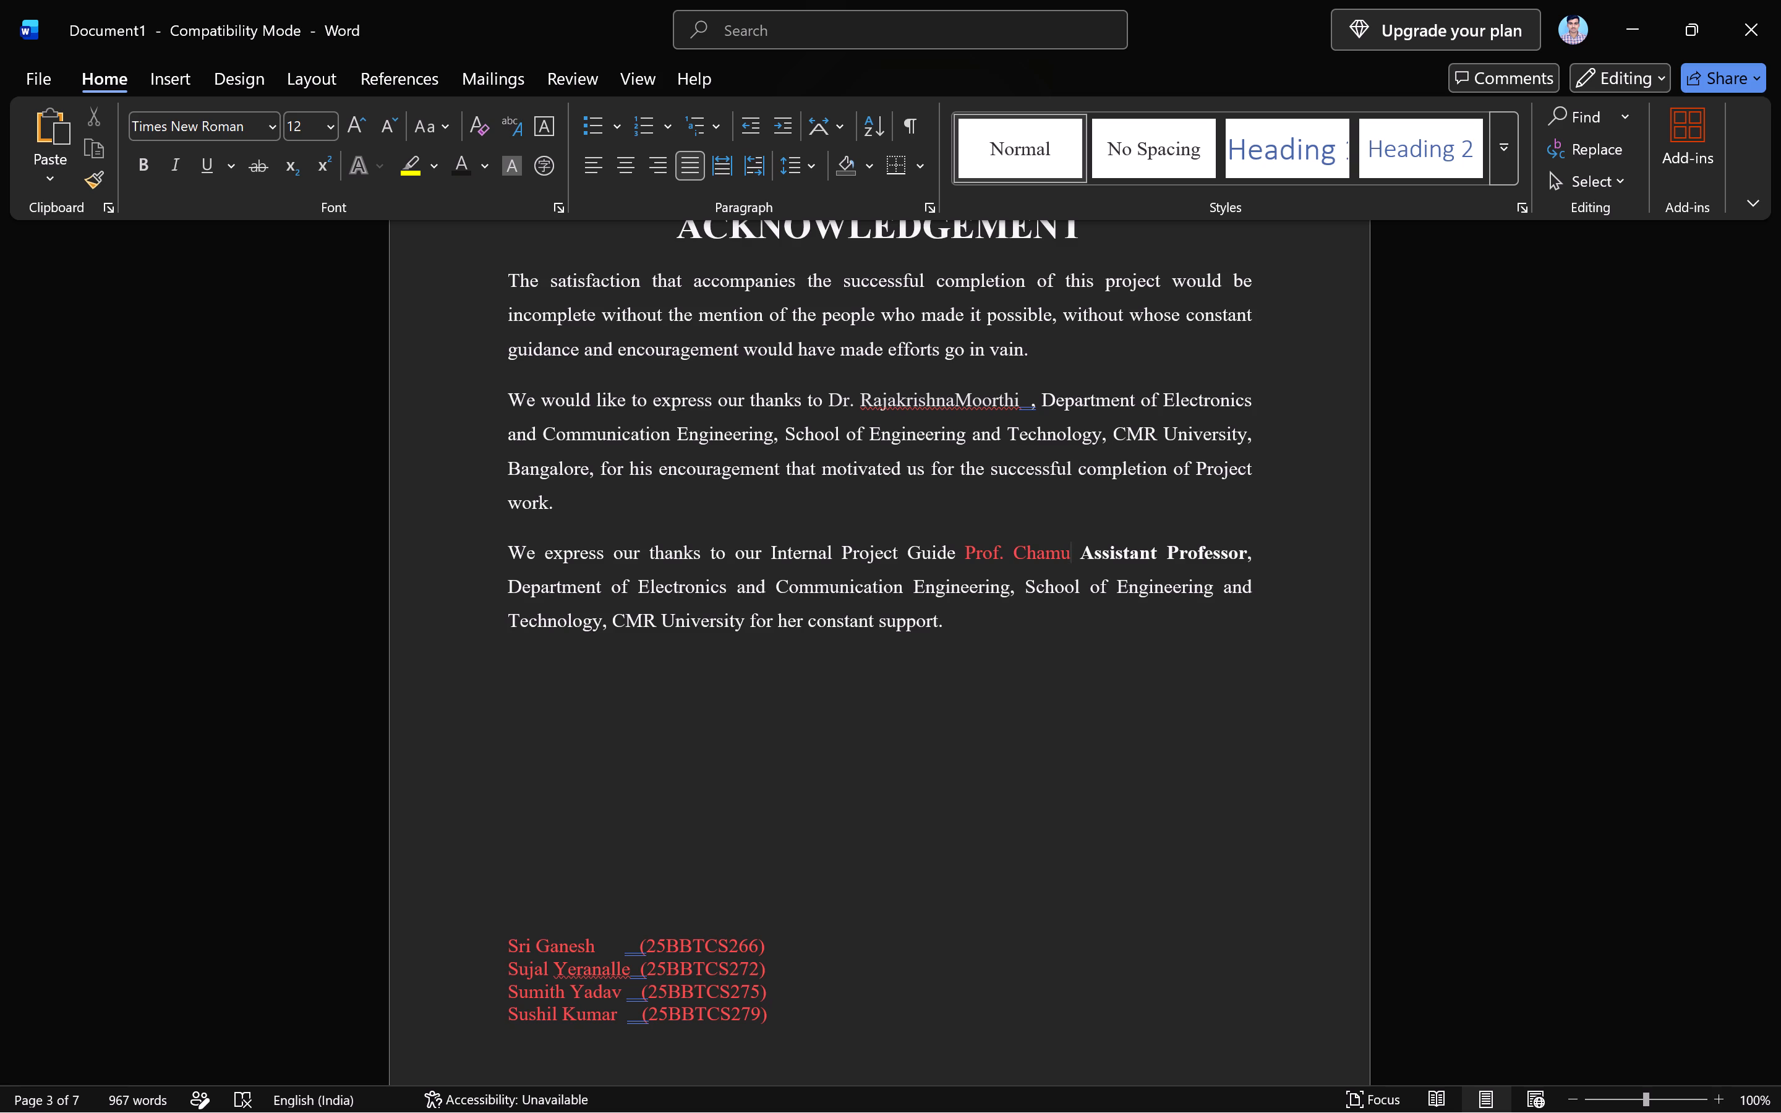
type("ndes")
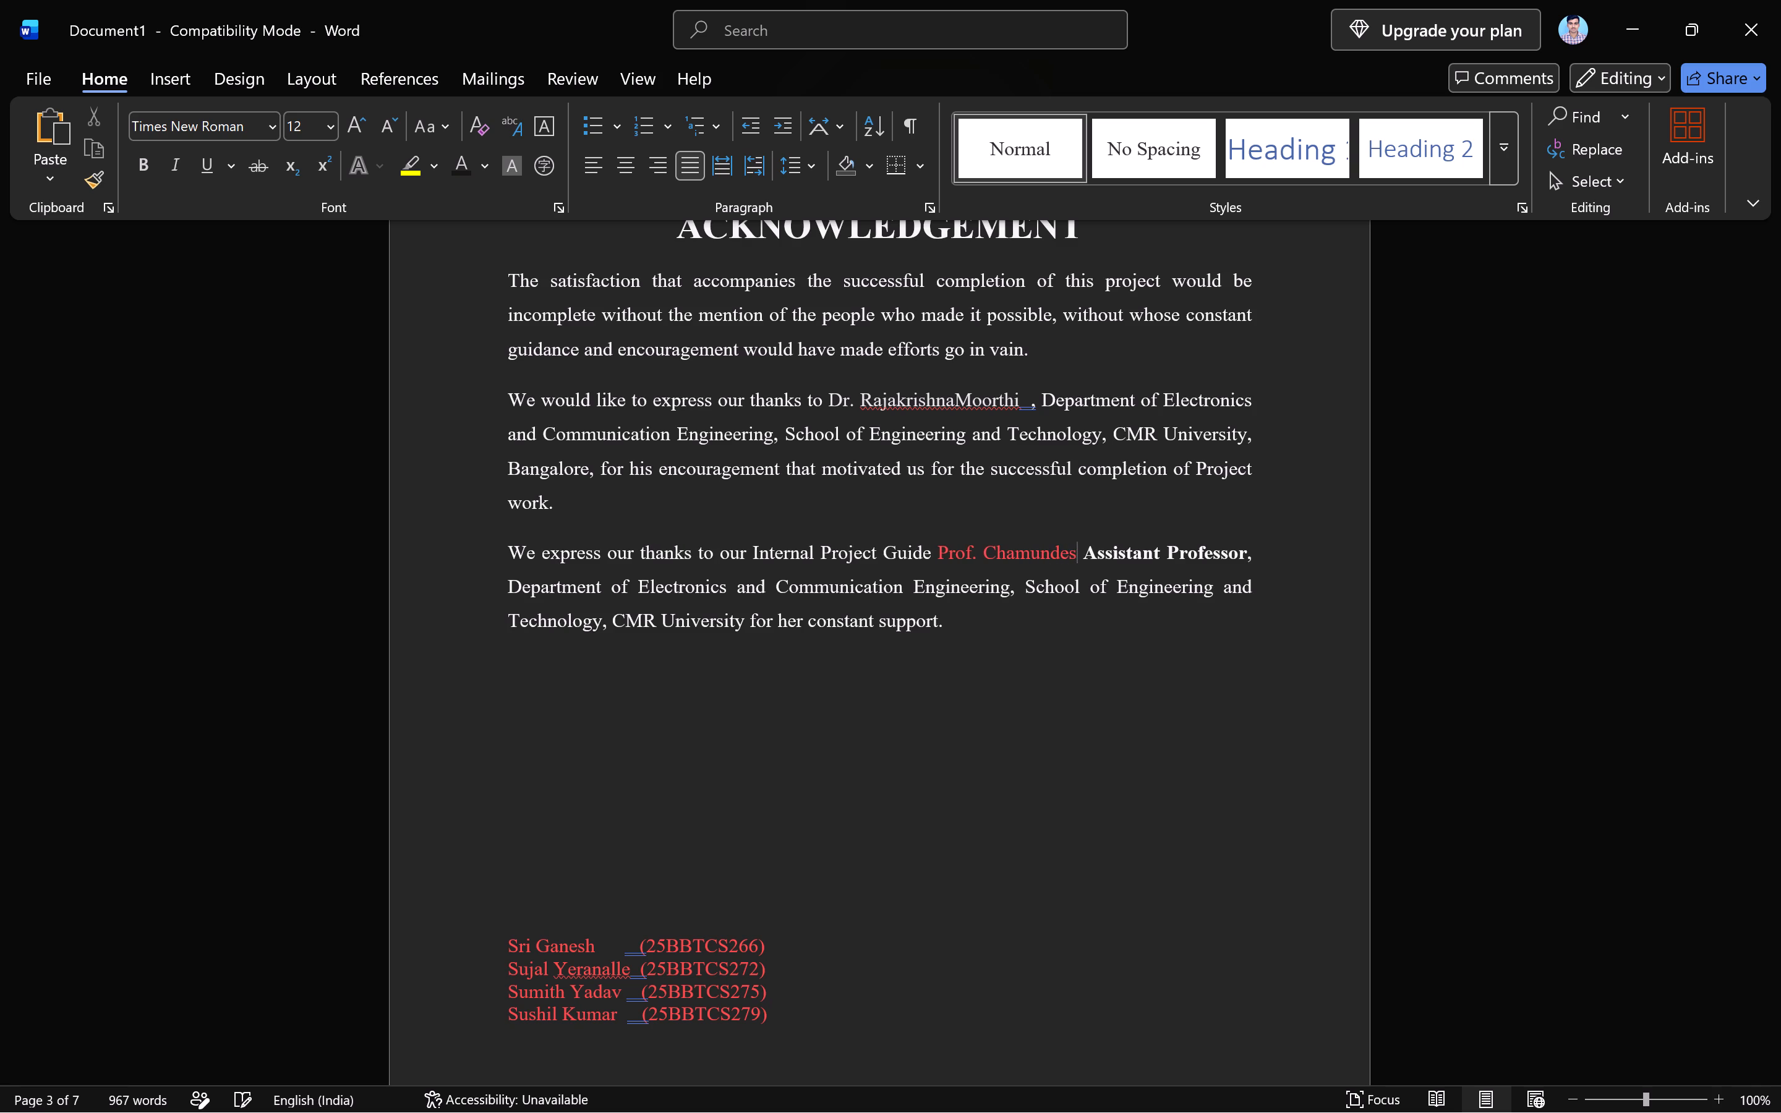
scroll(931, 400, "up", 5)
scroll(918, 560, "up", 5)
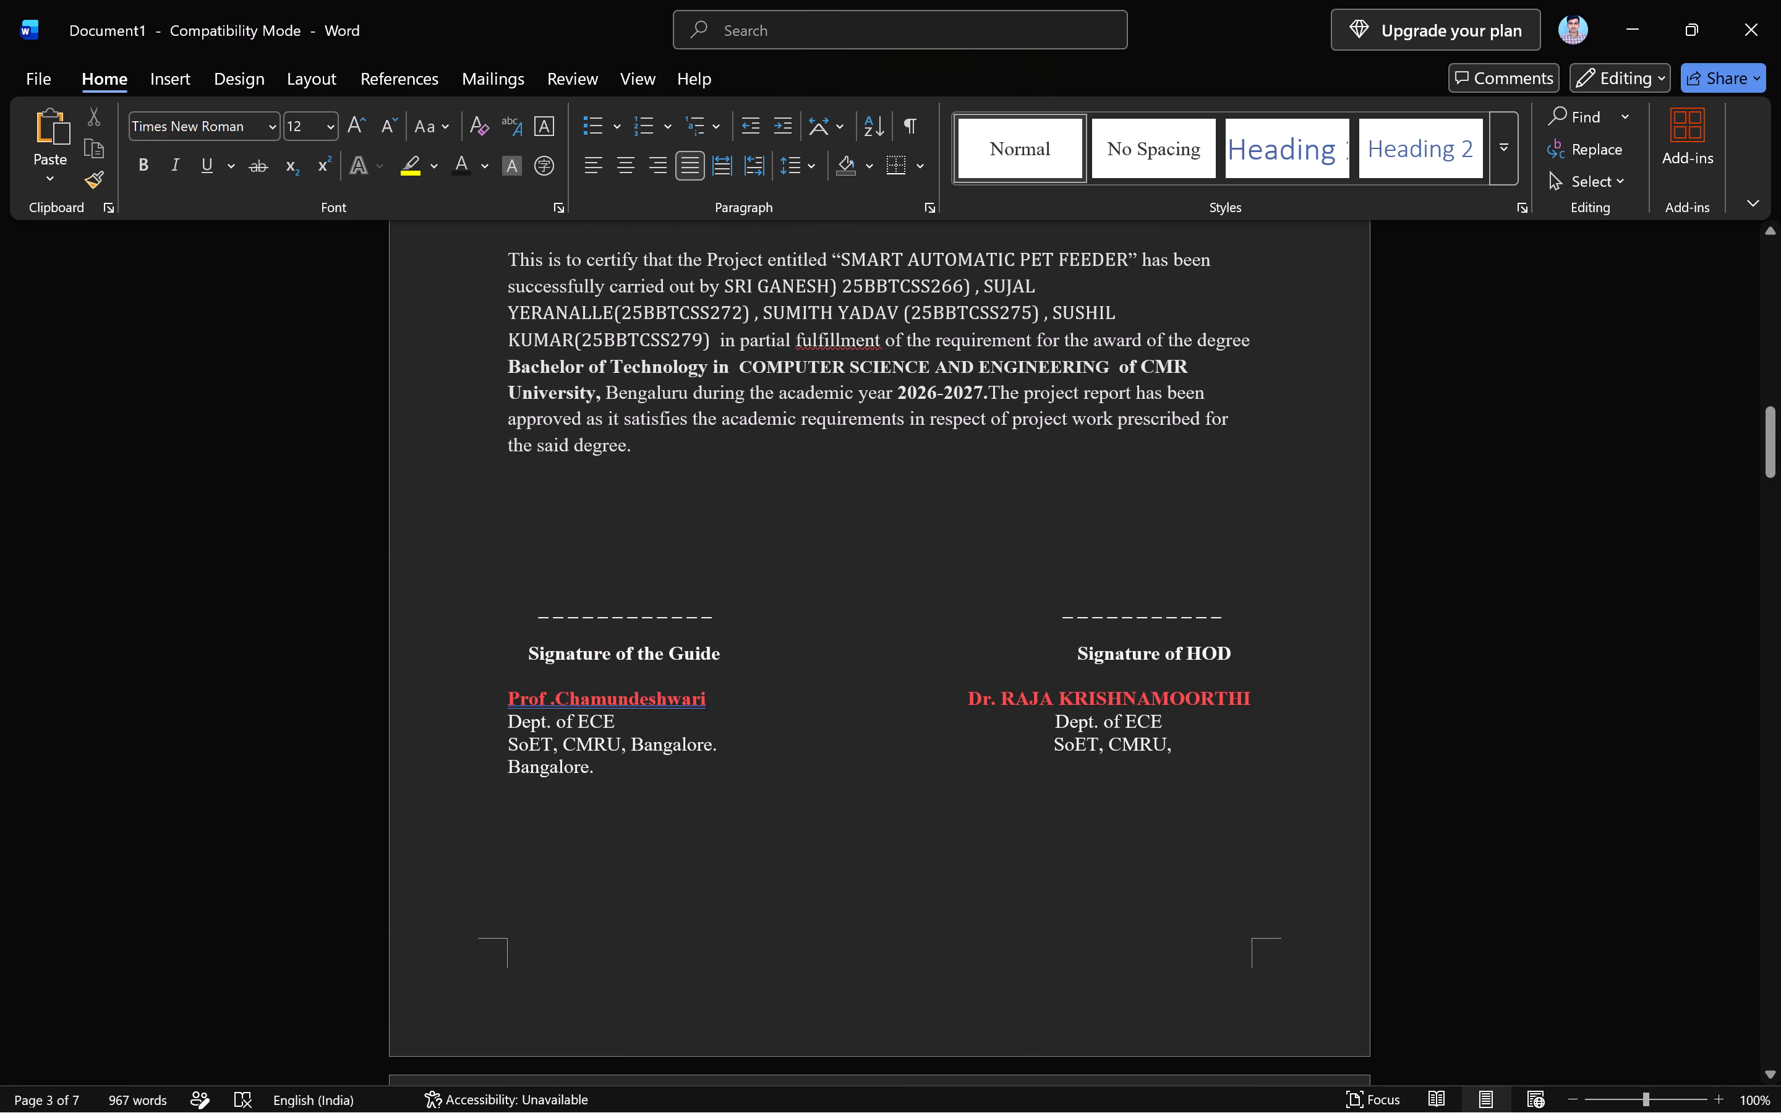
scroll(905, 616, "down", 5)
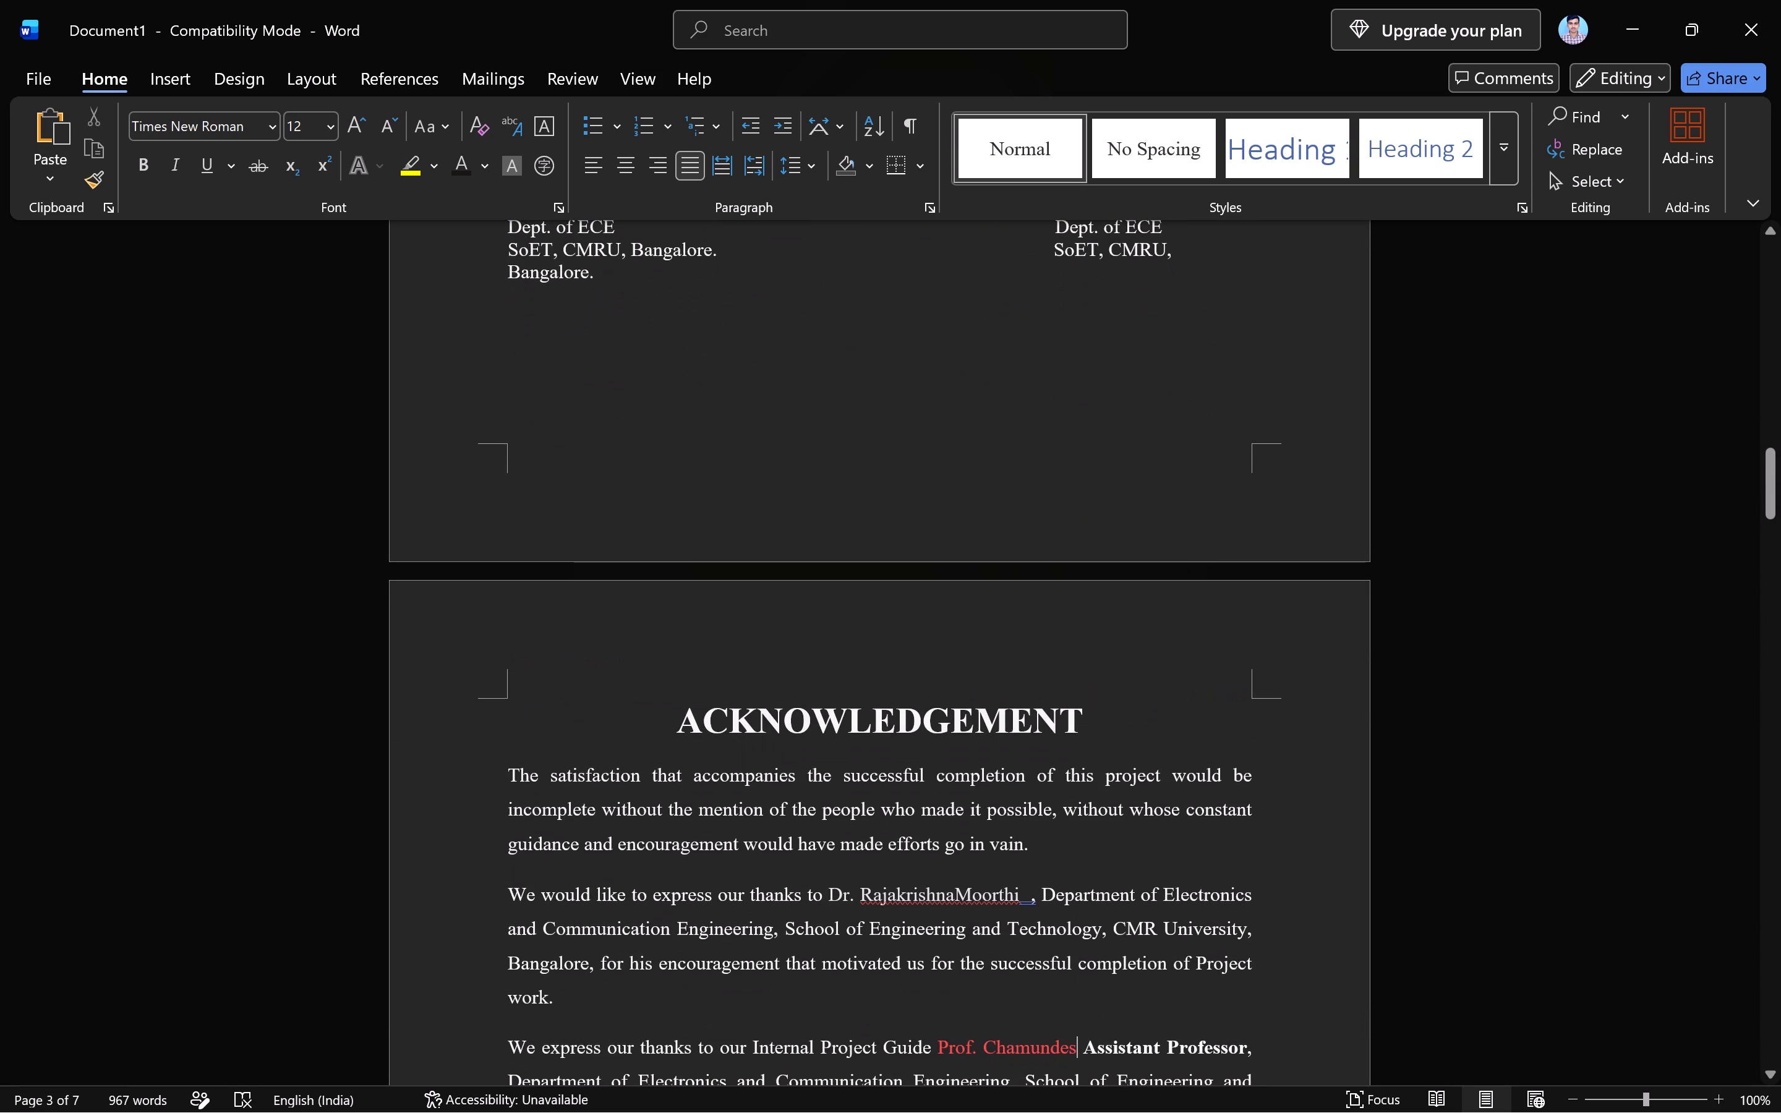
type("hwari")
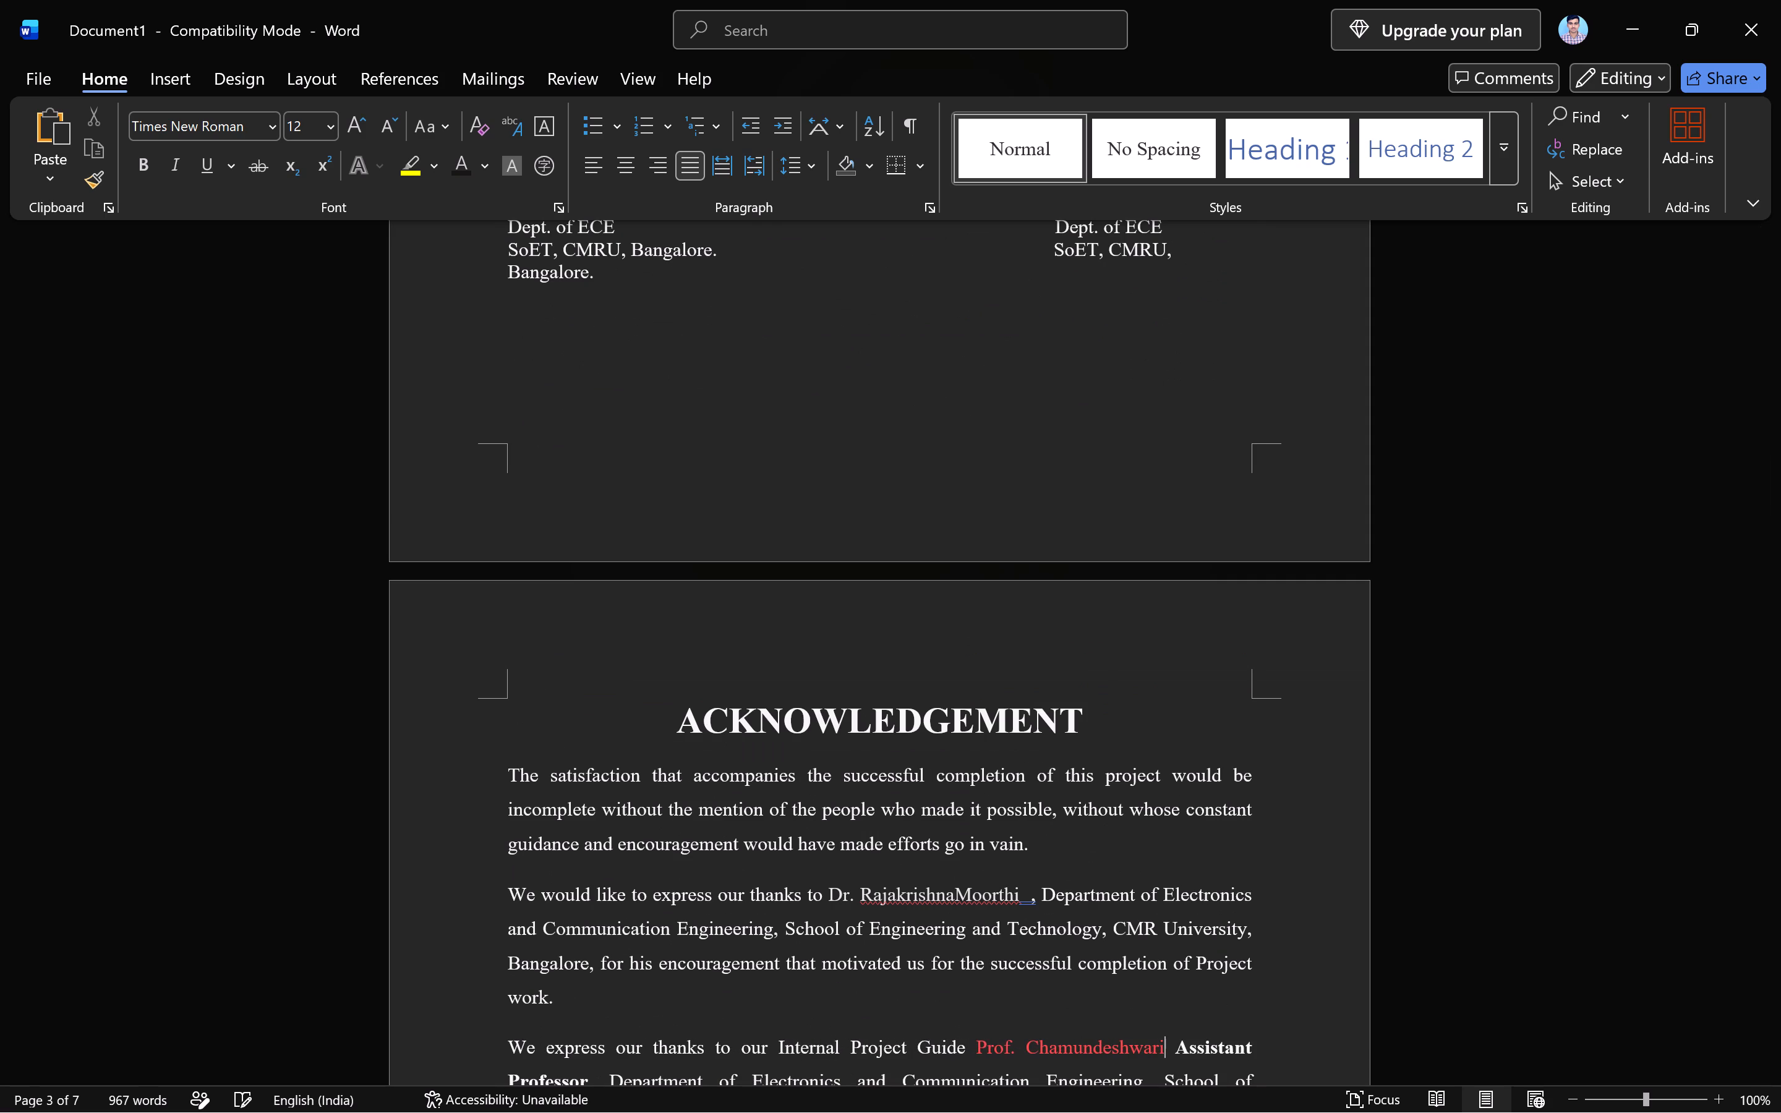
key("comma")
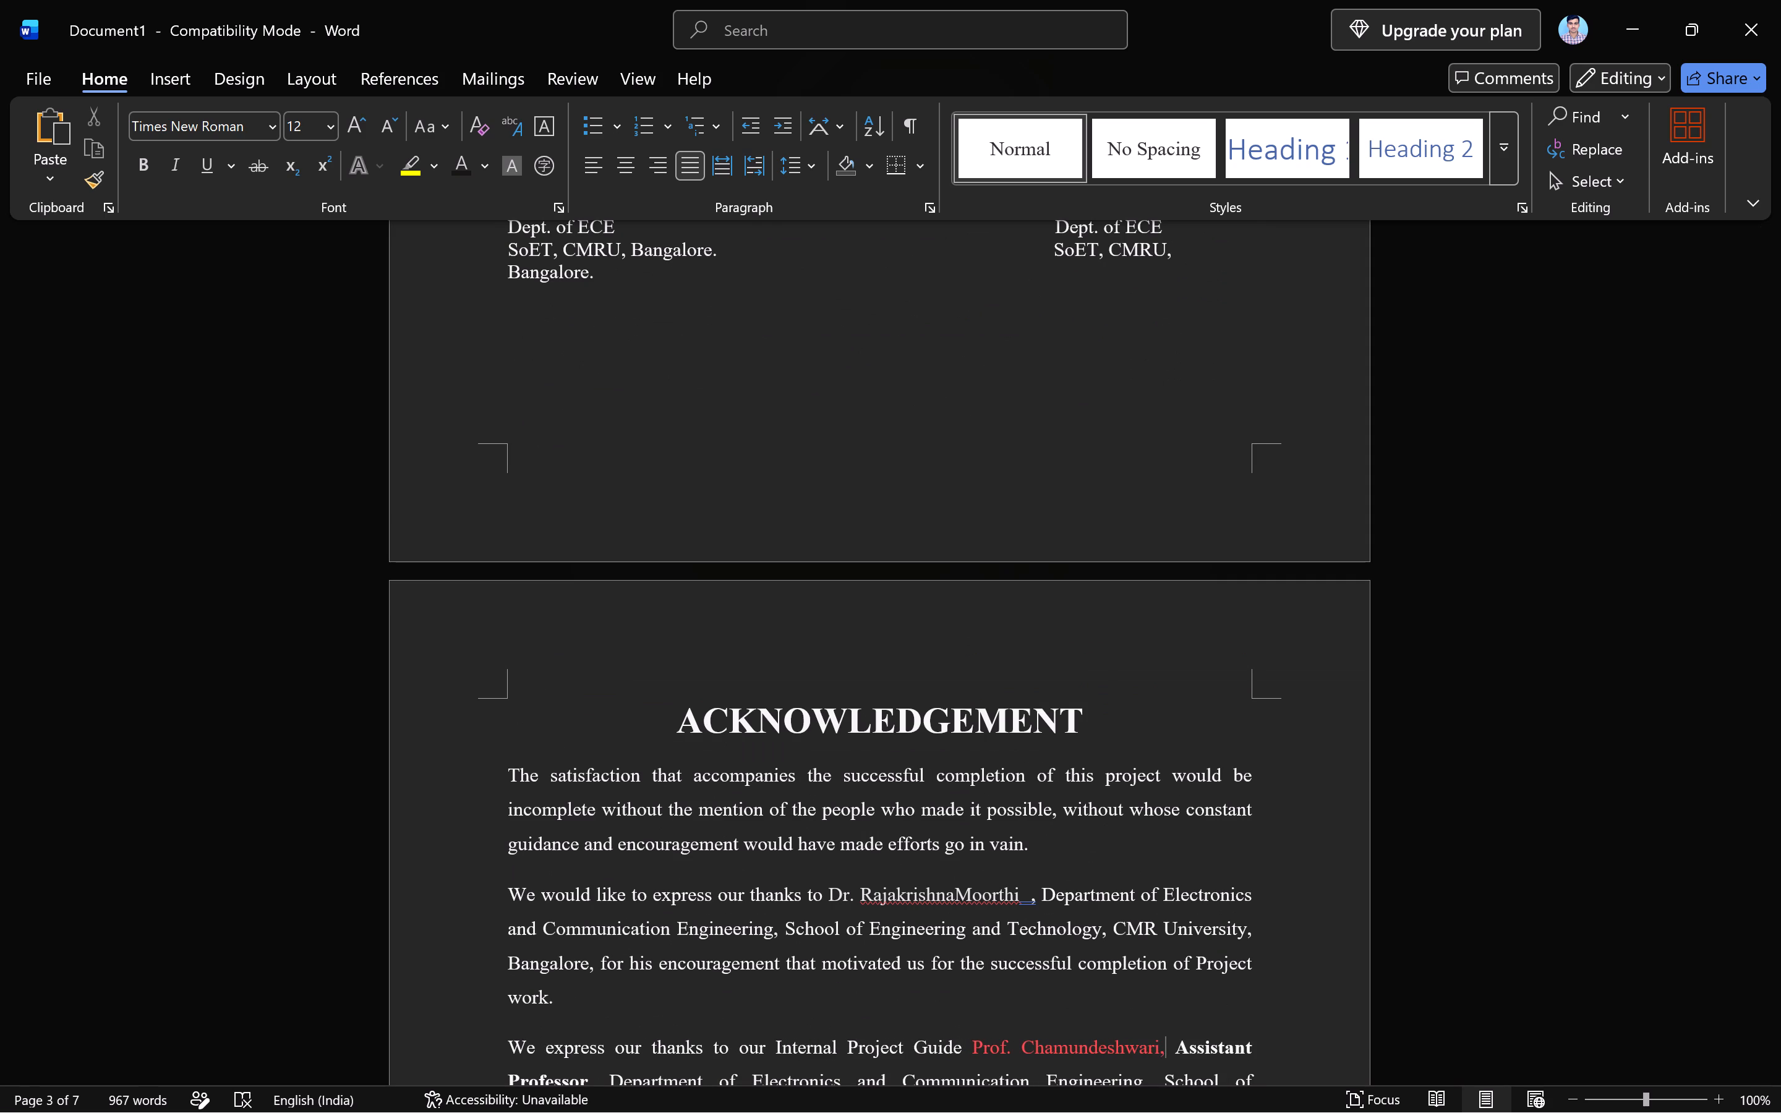
Change the guide's newly entered title and name in the Acknowledgement from red to the normal automatic text colour.
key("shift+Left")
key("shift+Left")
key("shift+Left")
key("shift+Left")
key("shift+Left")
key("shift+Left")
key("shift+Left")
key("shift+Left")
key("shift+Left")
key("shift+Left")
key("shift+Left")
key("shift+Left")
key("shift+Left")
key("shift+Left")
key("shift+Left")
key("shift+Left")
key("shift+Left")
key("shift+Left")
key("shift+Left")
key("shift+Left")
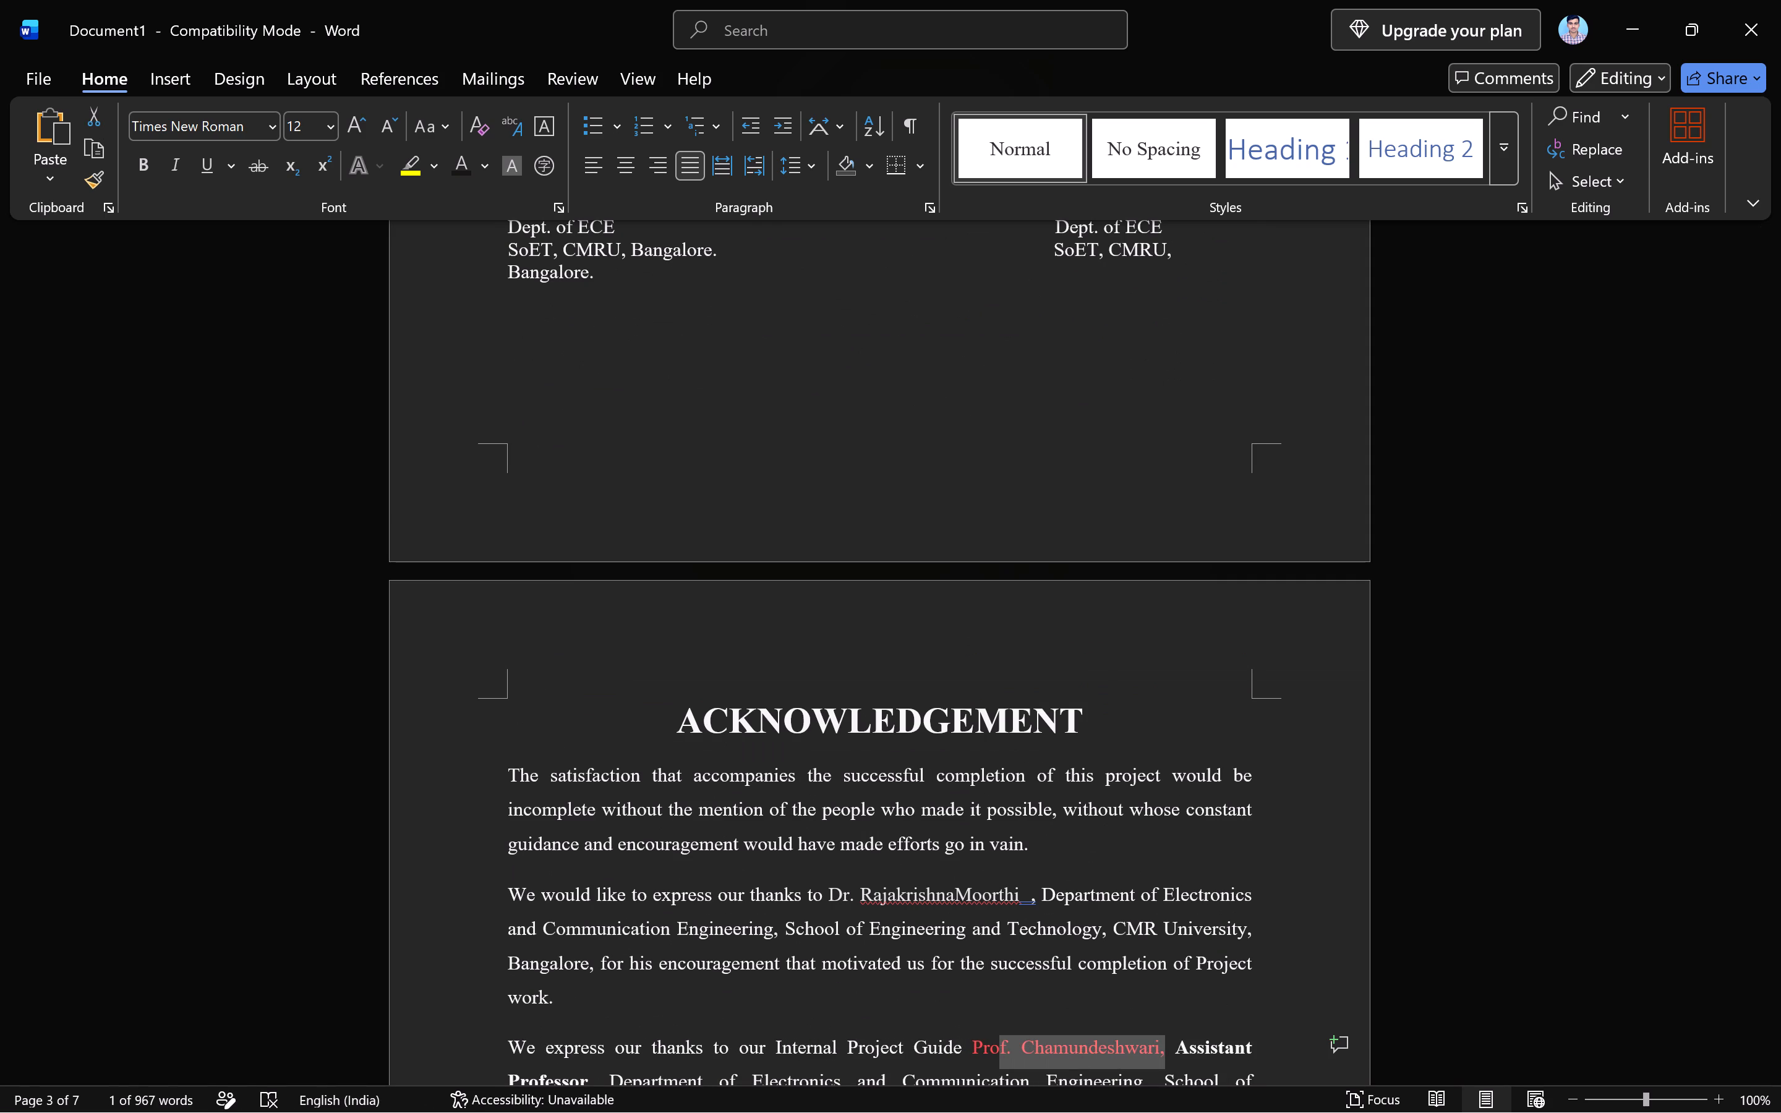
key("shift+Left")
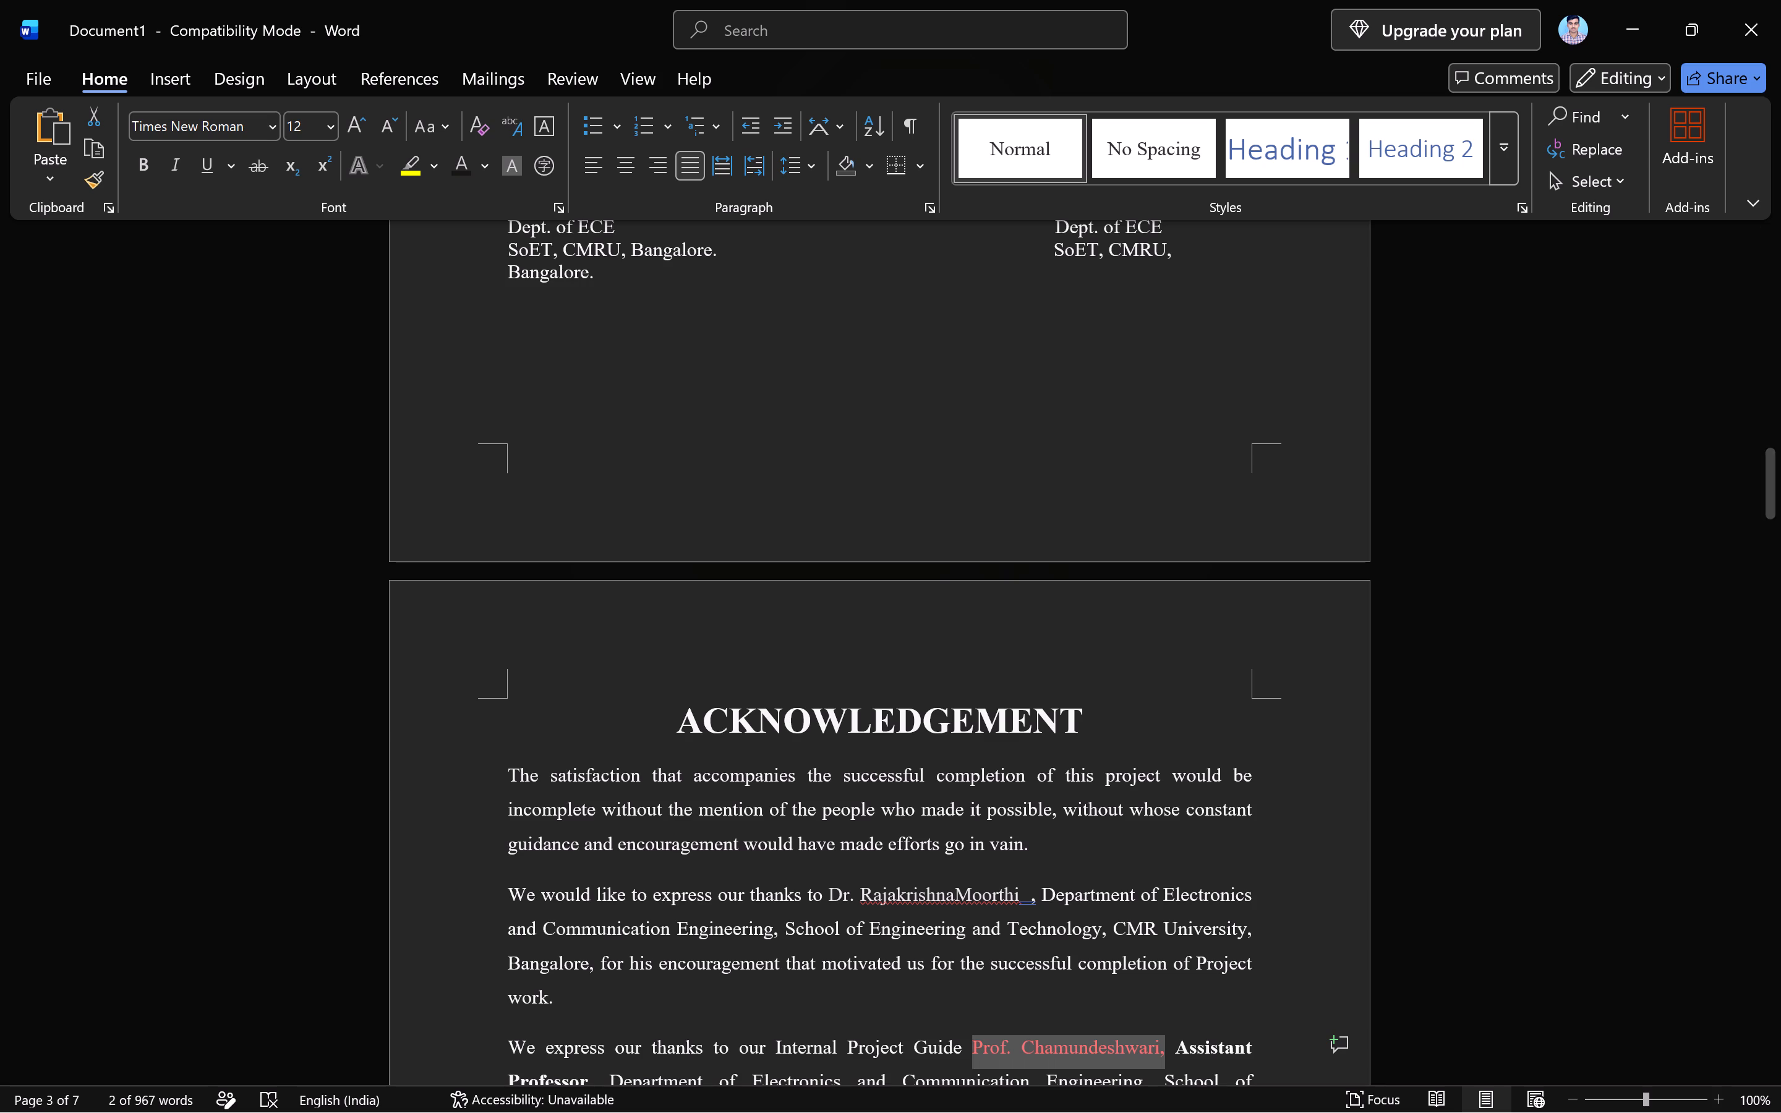
left_click(453, 163)
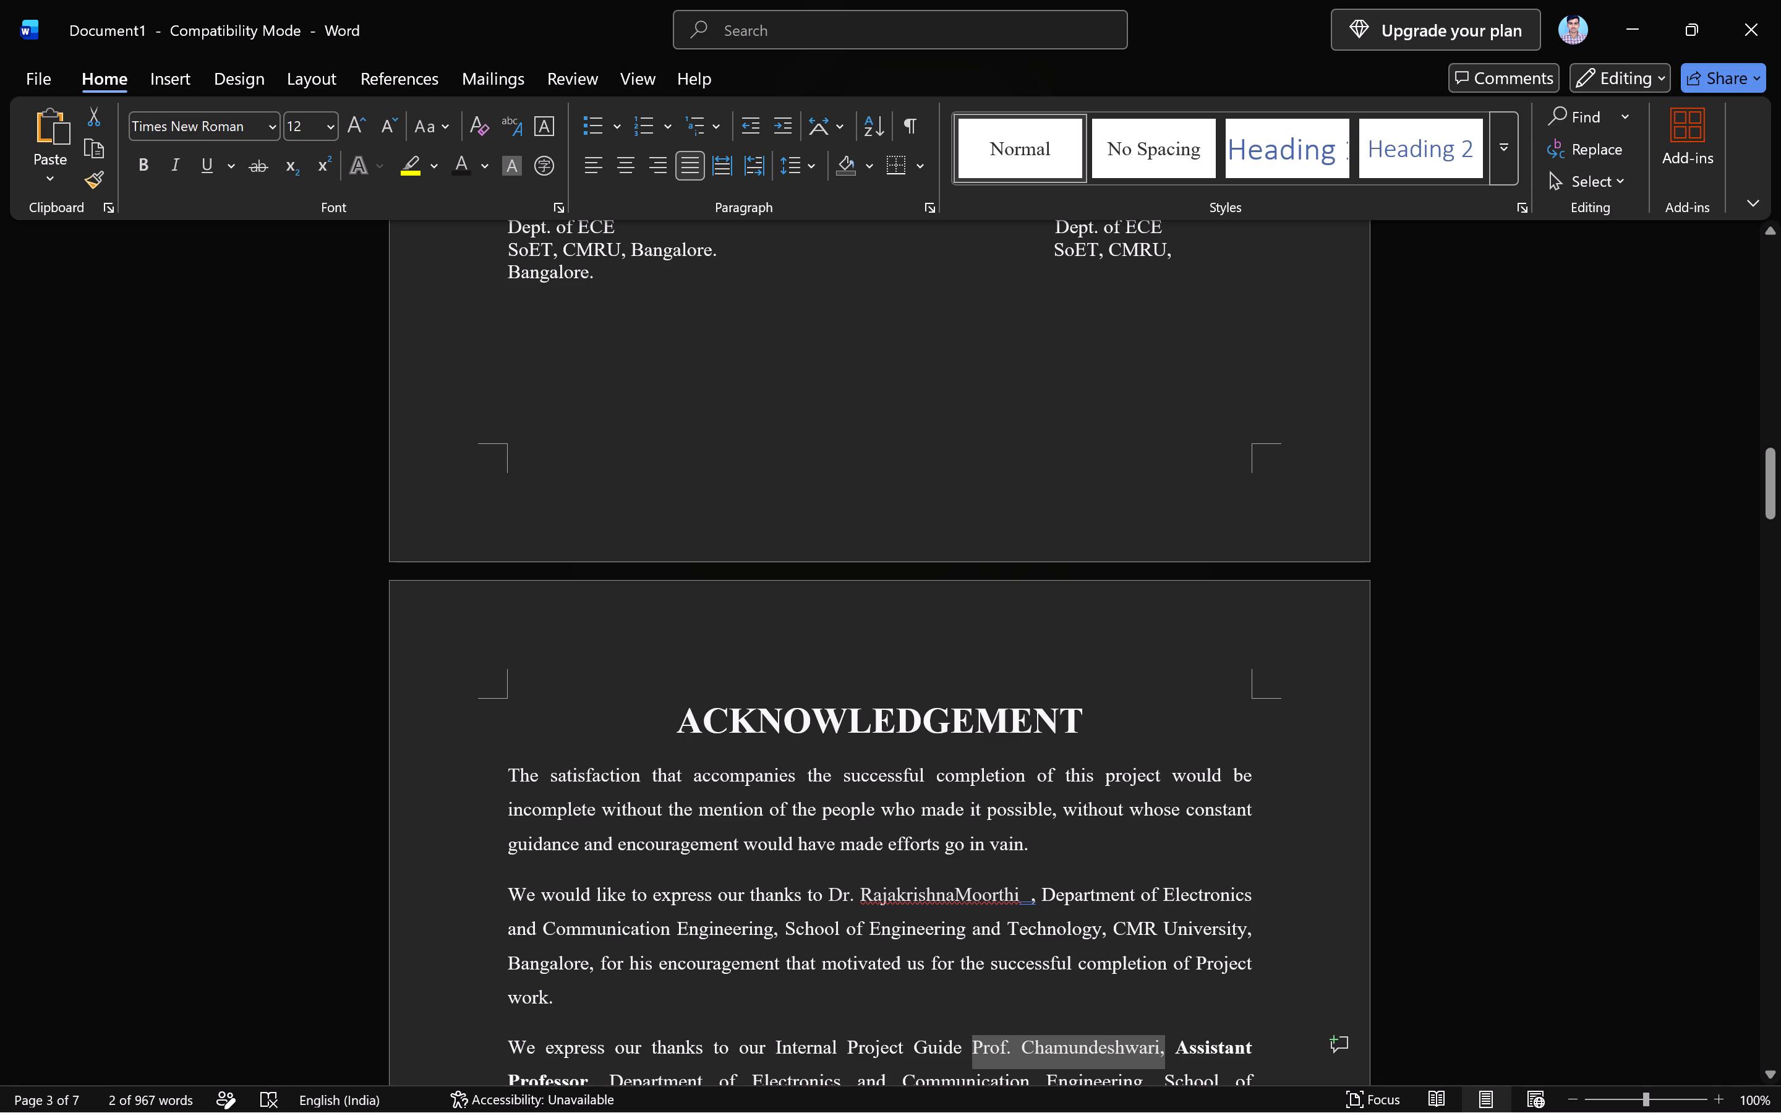
left_click(1369, 860)
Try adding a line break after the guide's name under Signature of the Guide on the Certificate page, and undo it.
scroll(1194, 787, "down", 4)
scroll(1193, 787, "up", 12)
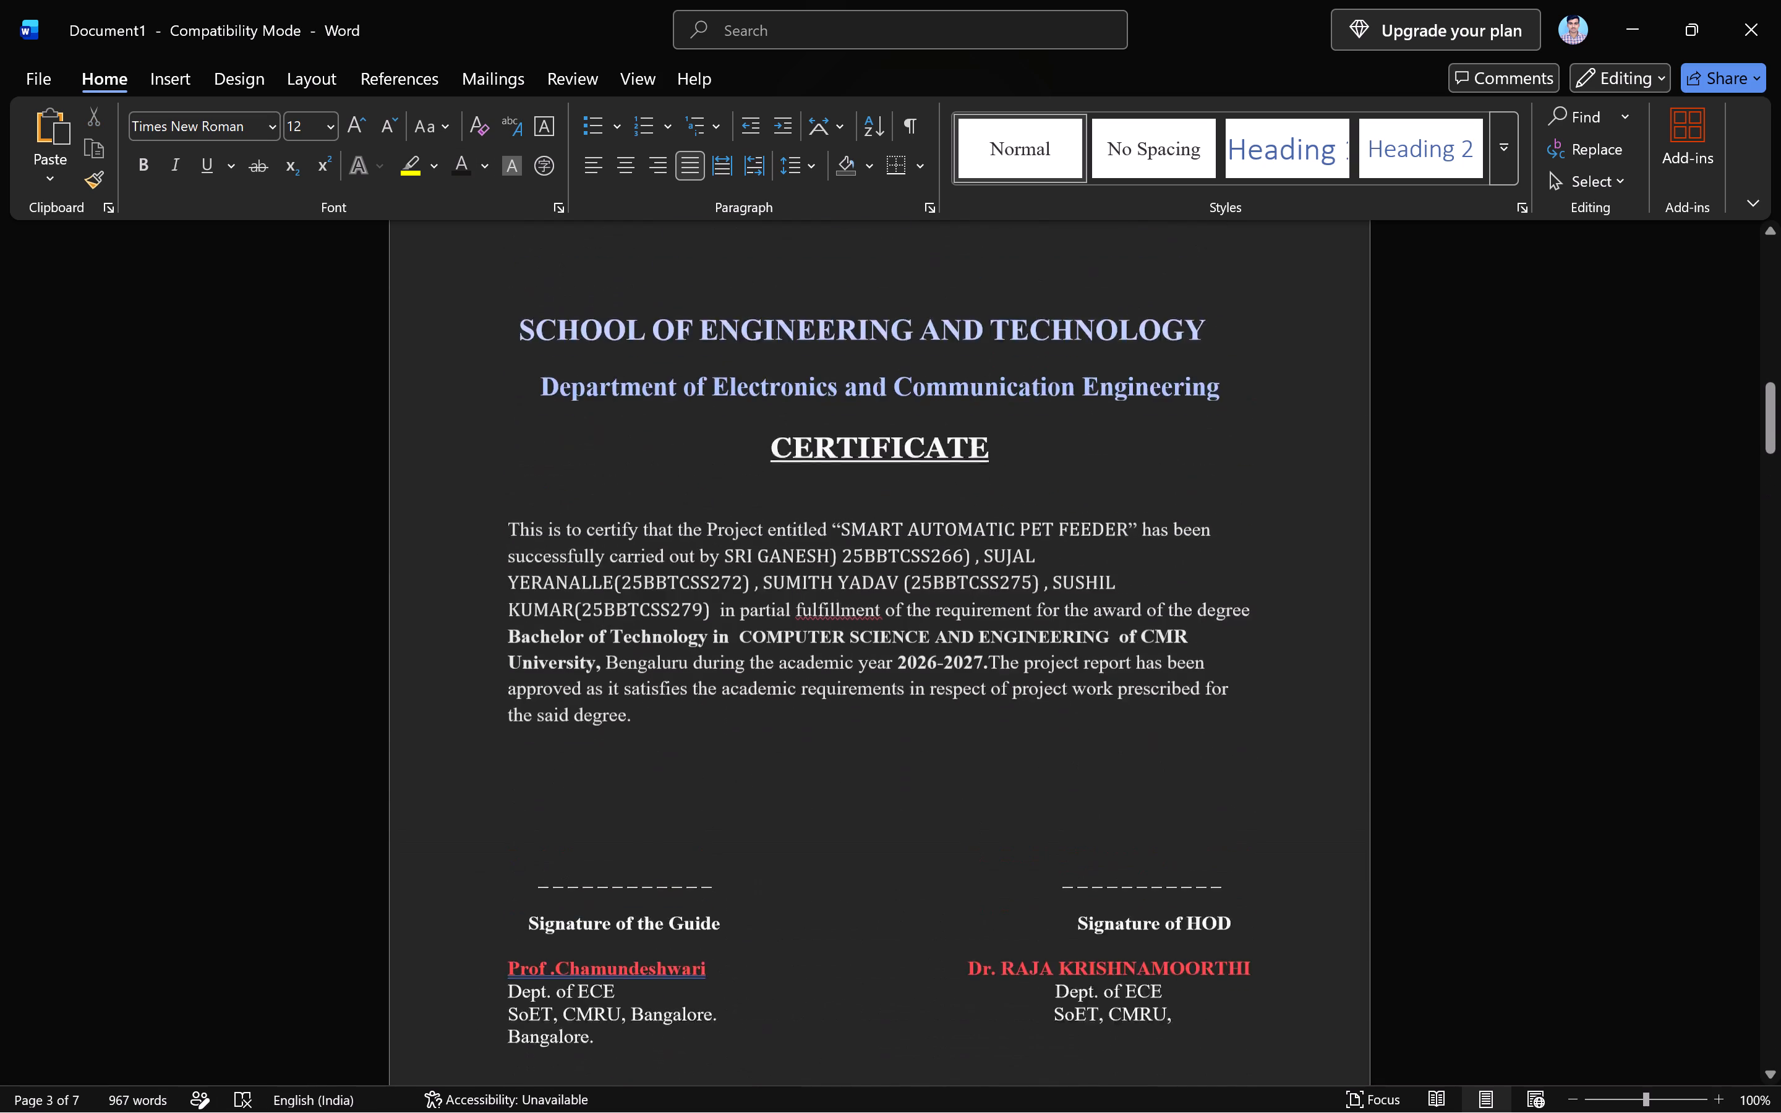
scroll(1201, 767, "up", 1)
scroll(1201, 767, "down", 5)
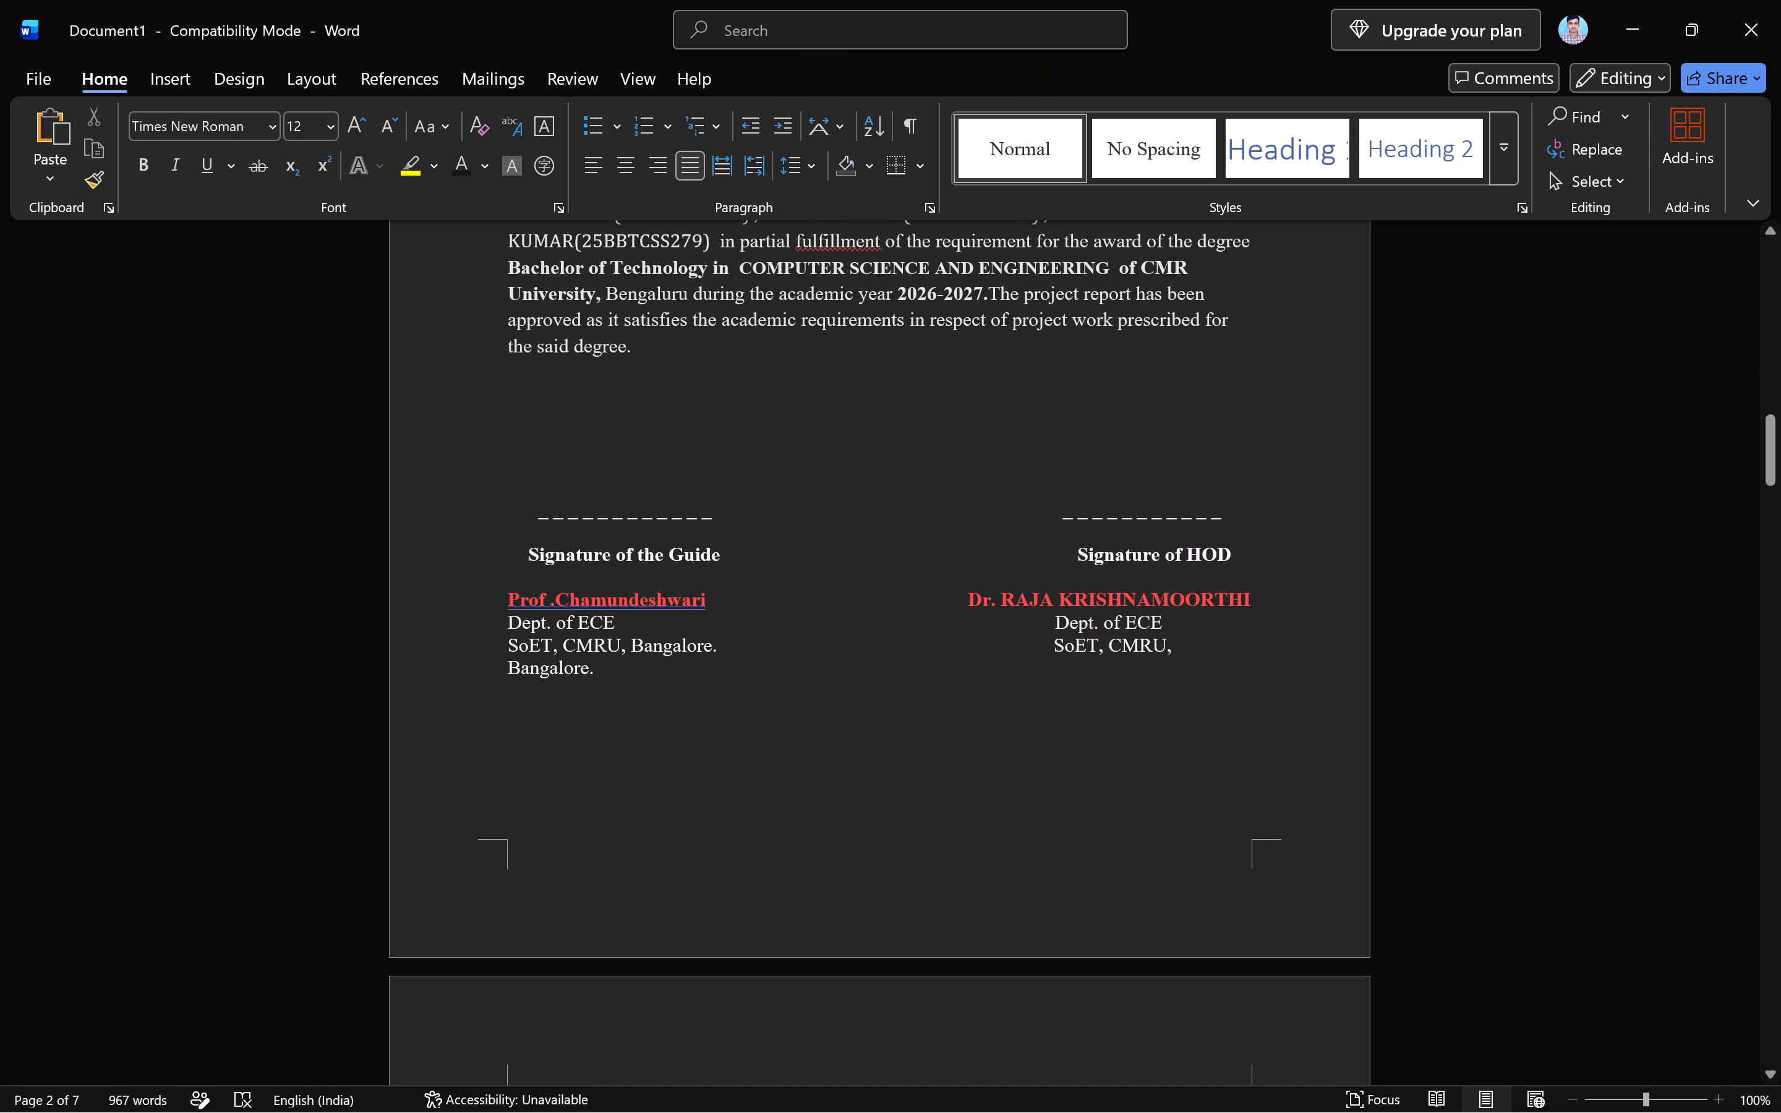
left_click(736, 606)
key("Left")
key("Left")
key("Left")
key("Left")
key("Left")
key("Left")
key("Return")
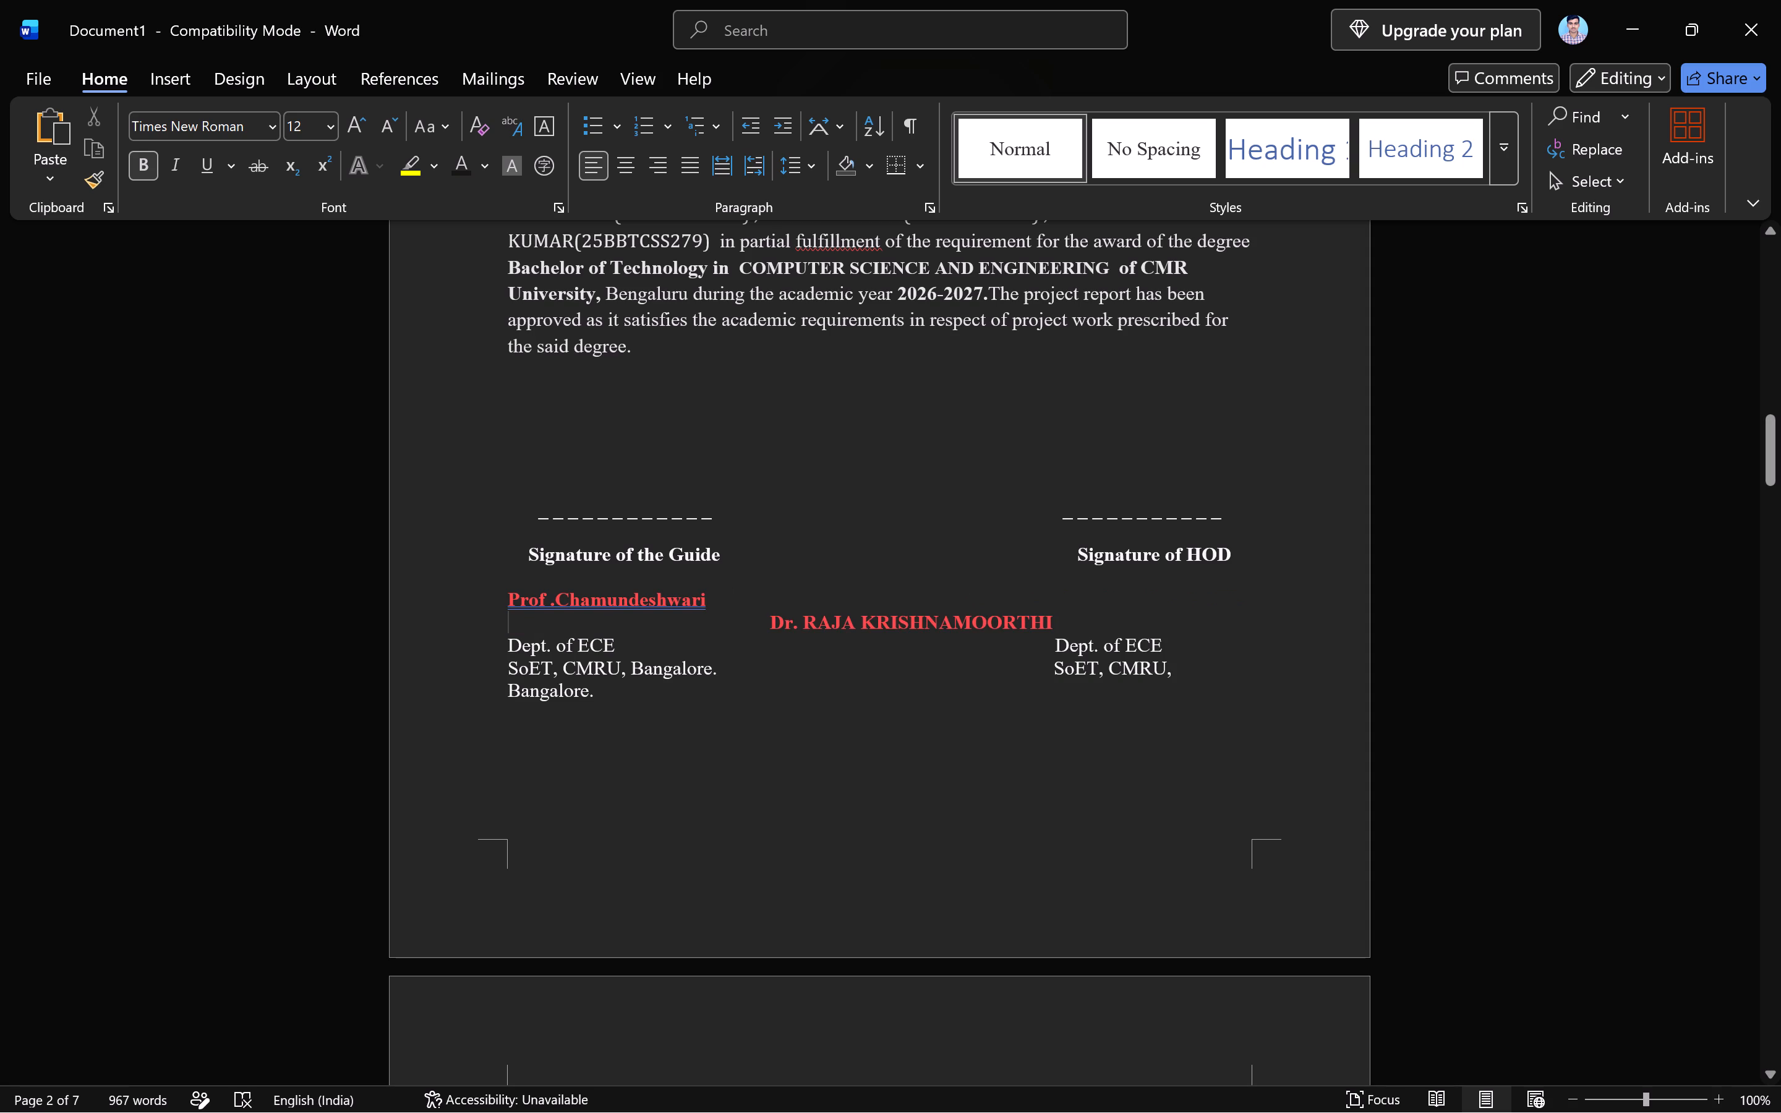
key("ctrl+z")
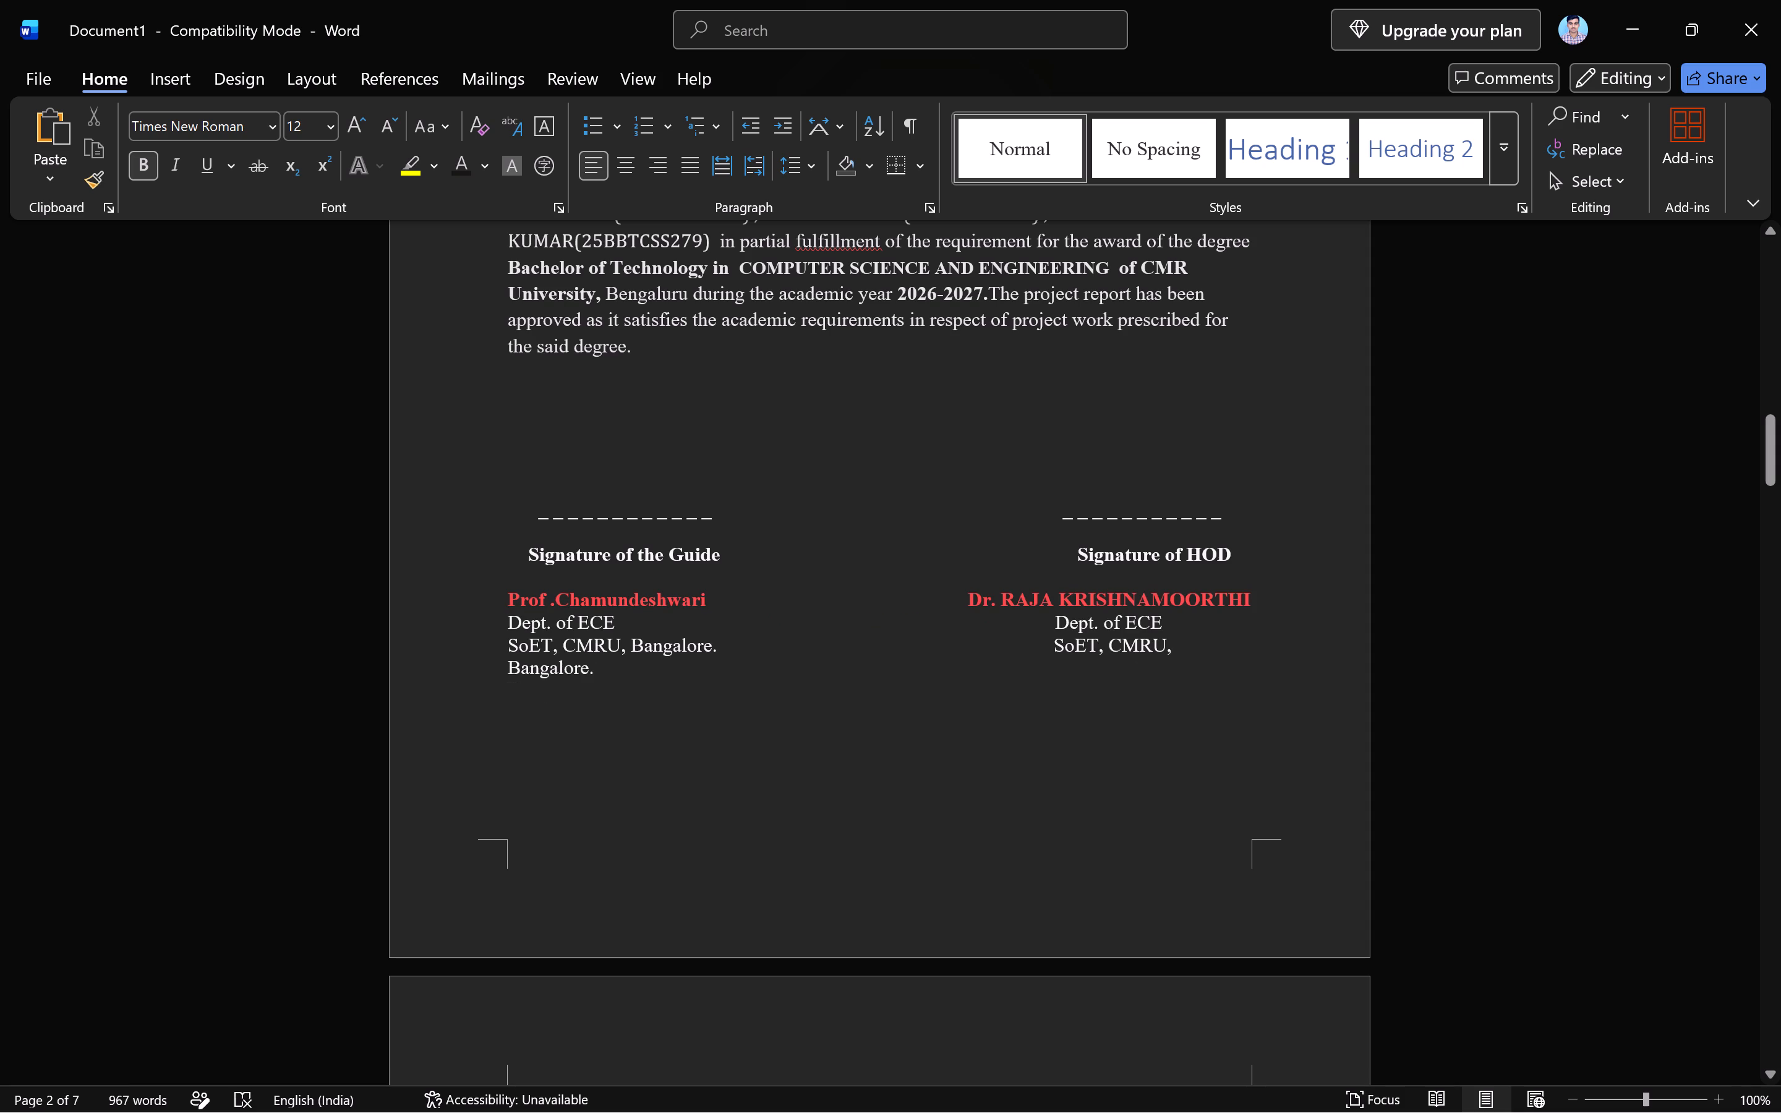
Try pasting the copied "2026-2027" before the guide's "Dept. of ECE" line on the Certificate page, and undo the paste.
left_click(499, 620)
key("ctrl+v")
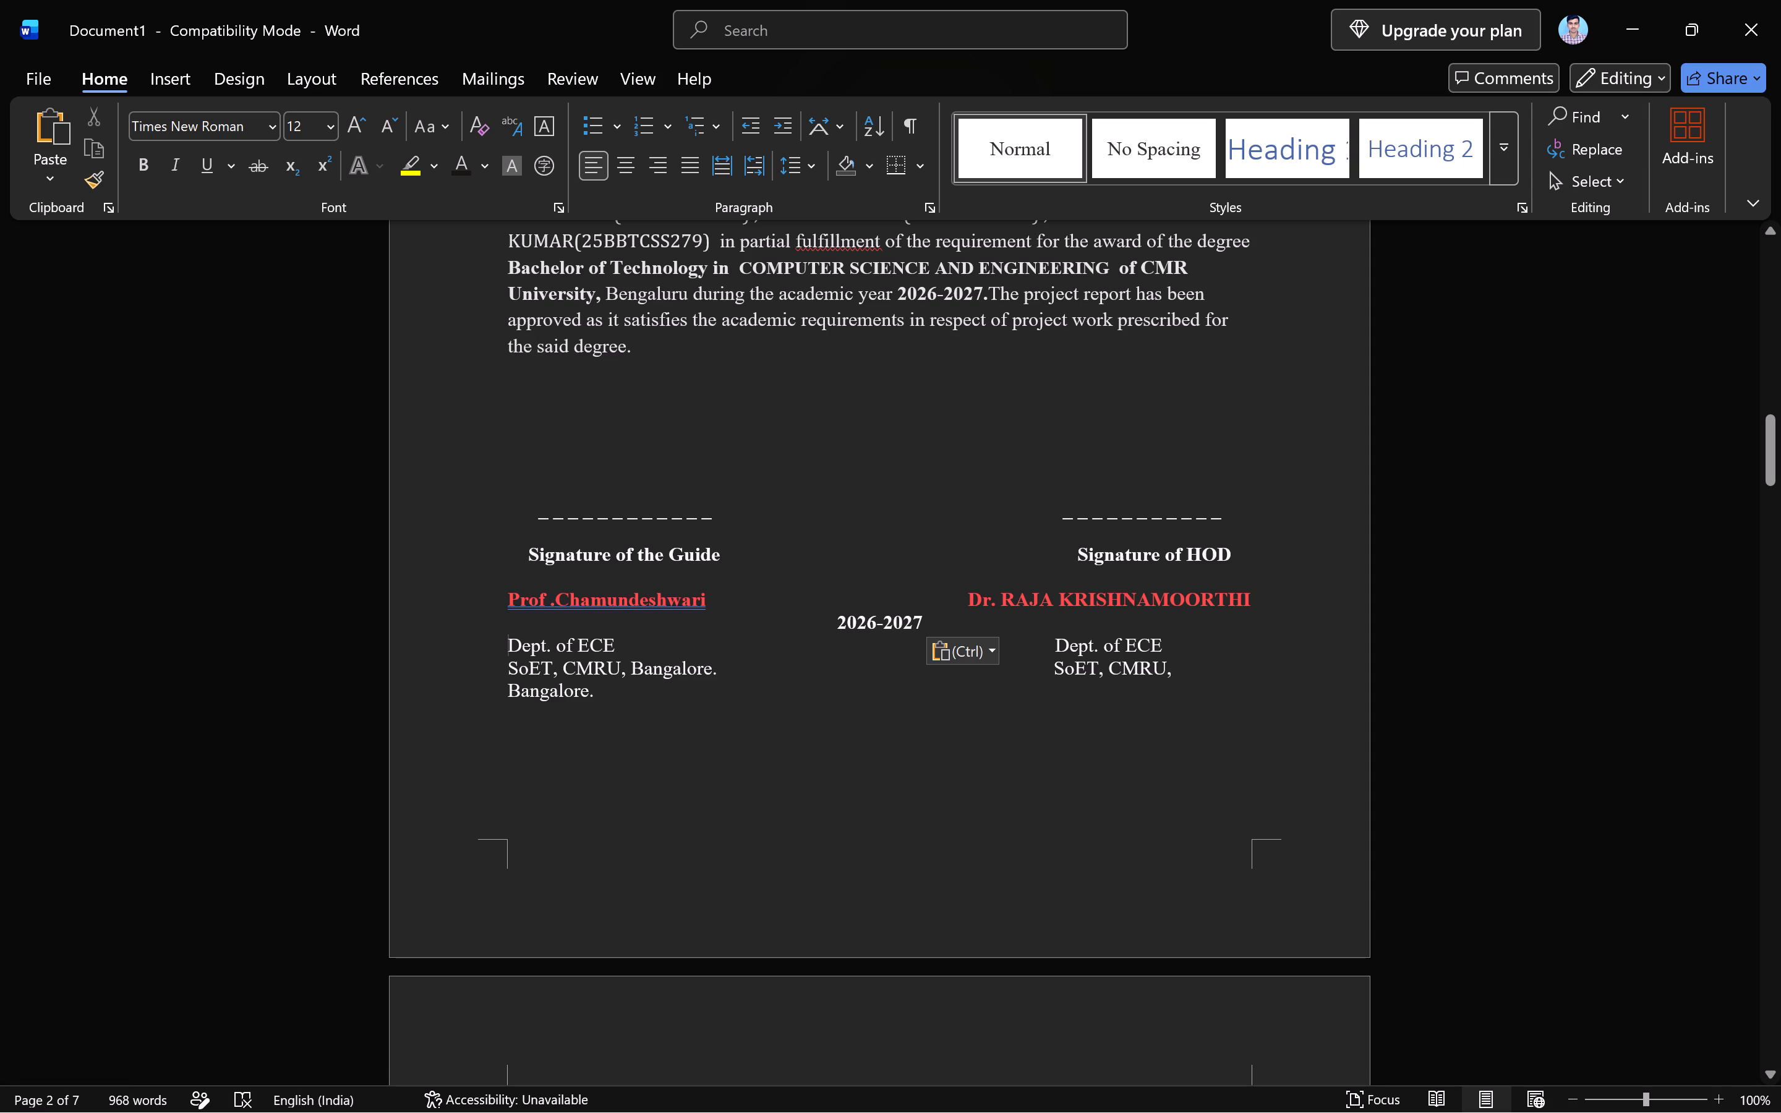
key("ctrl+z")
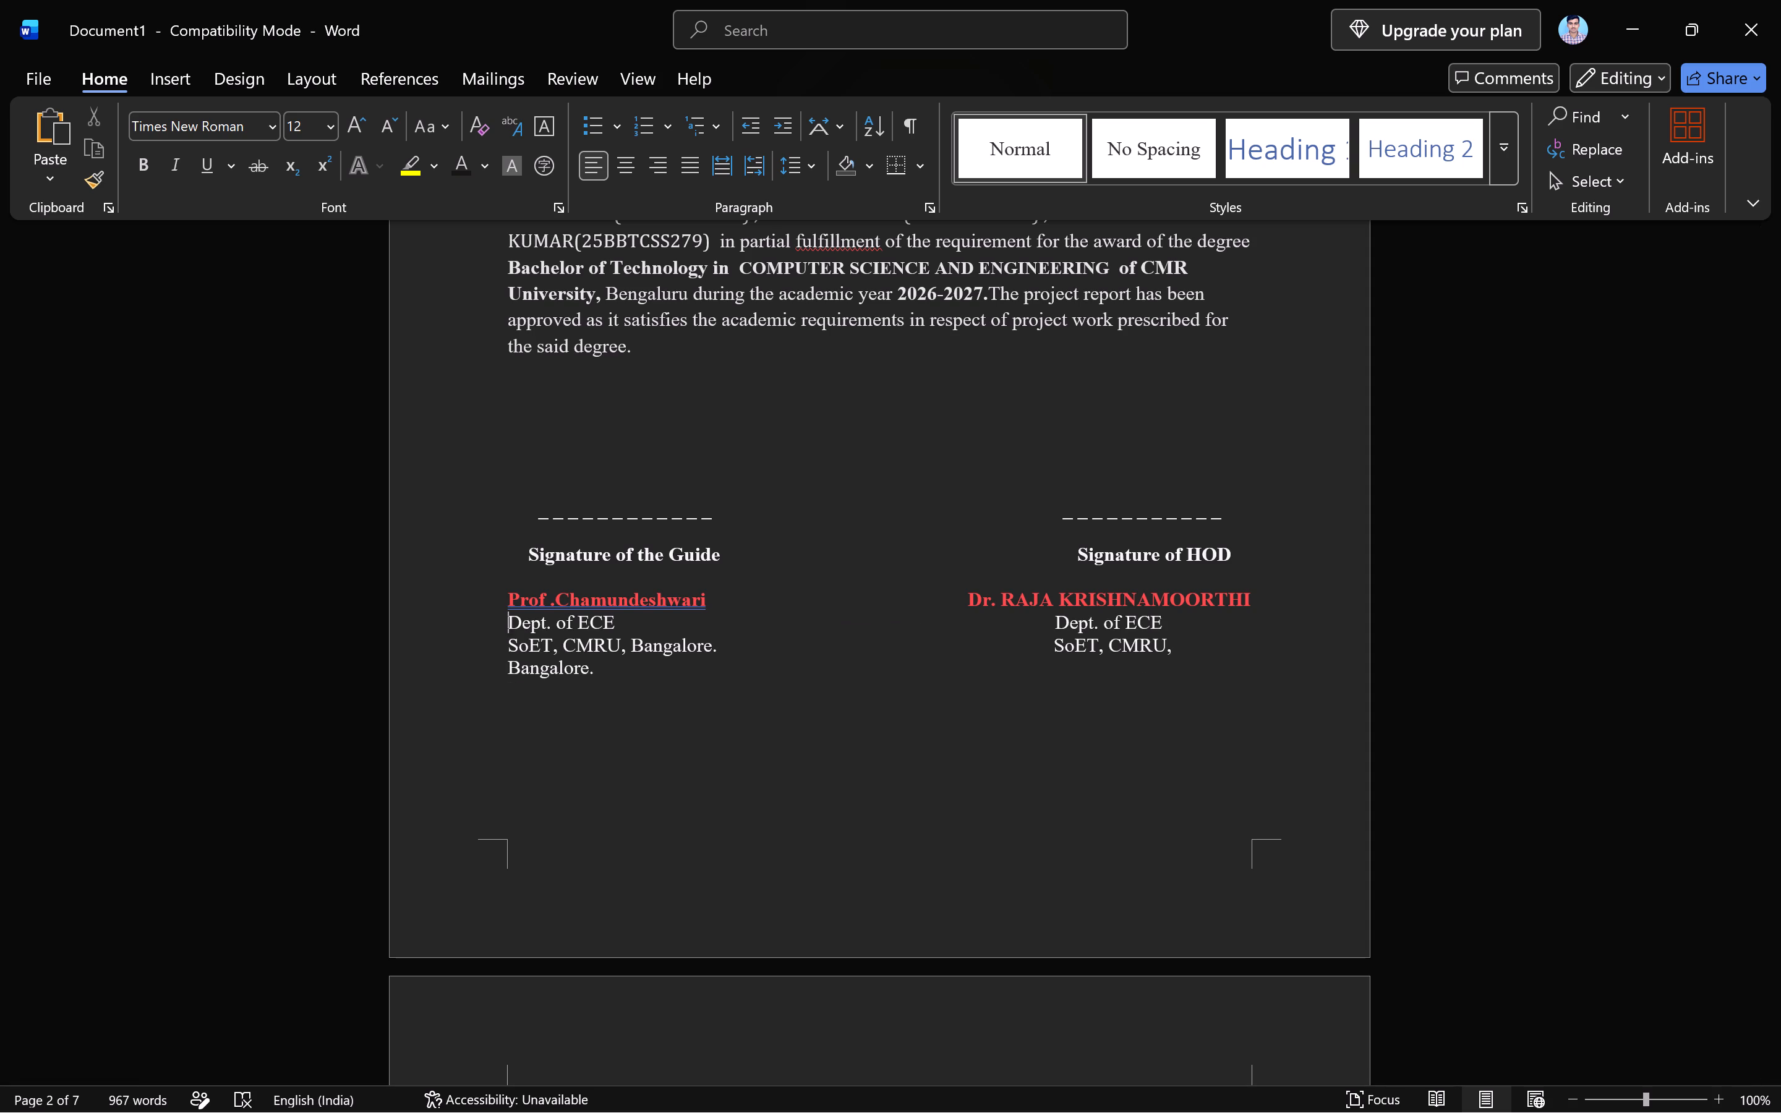
Paste "Assistant Professor" from the clipboard history as its own line above the guide's "Dept. of ECE", with an empty line above it.
key("super+v")
left_click(727, 410)
key("ctrl+v")
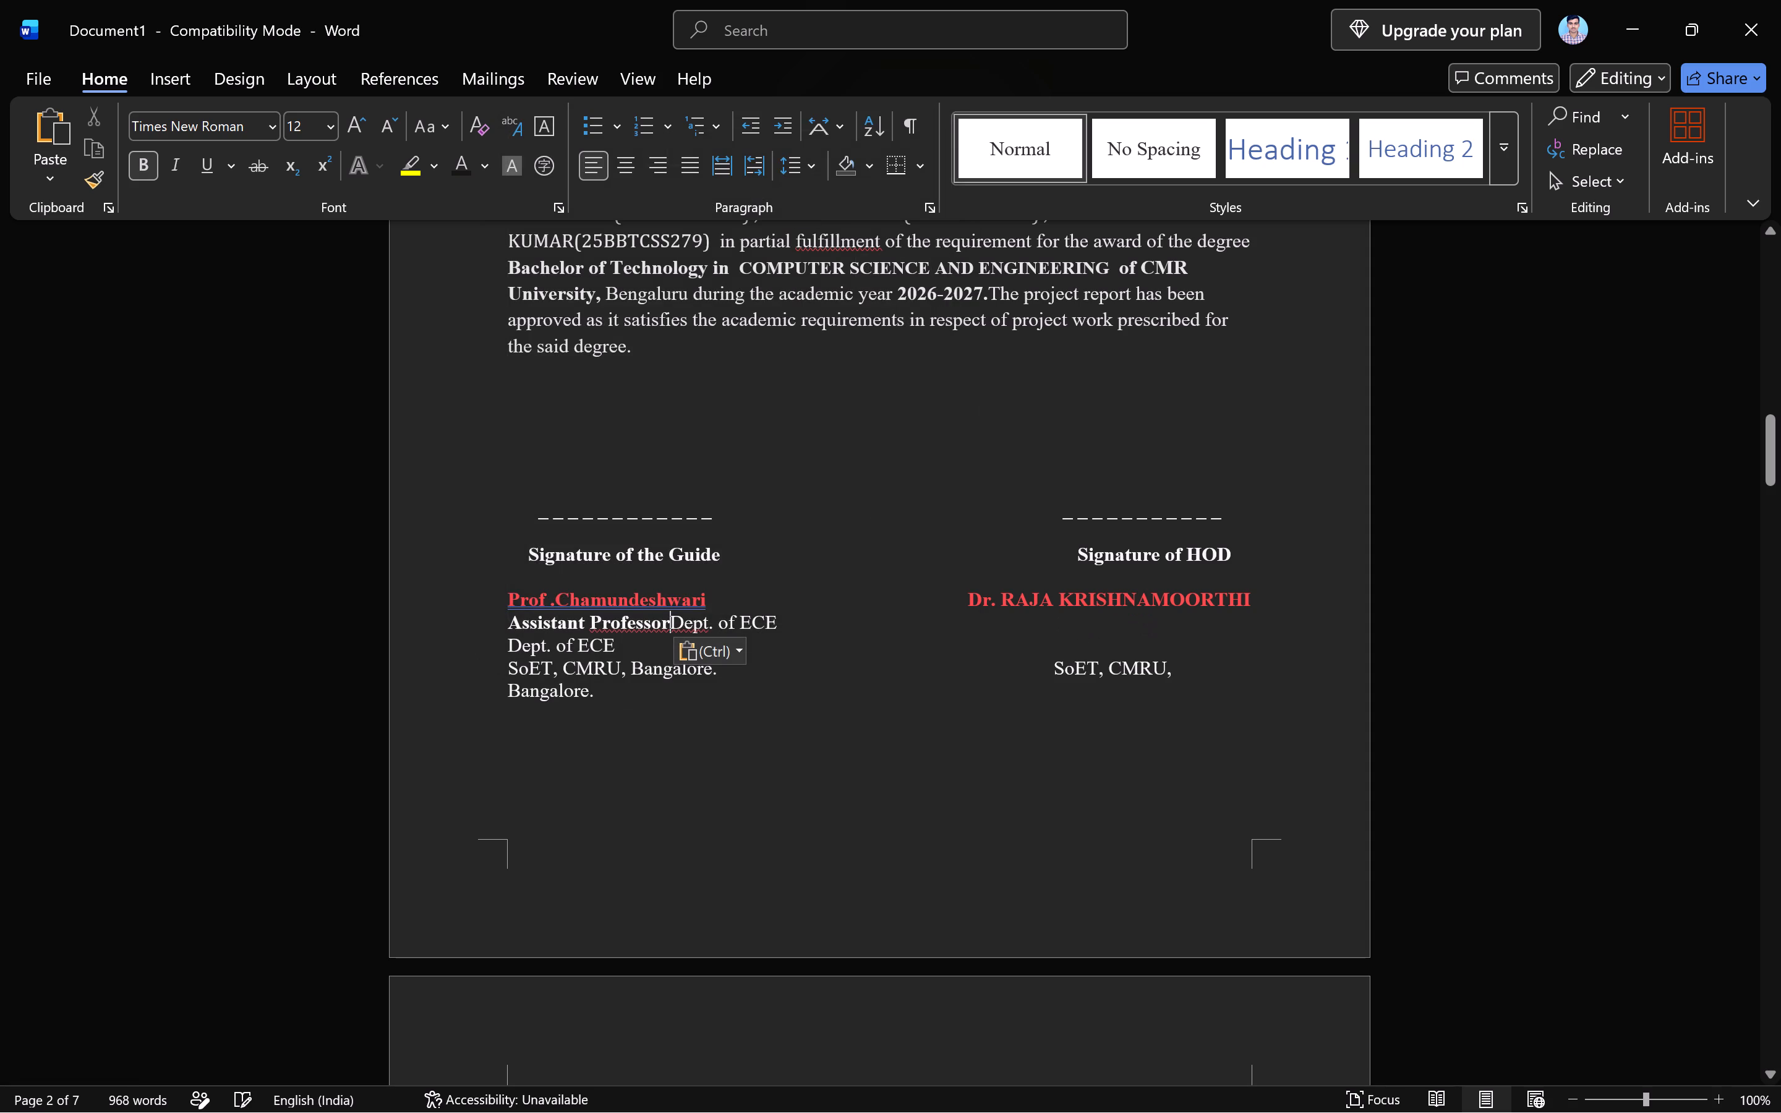
key("Return")
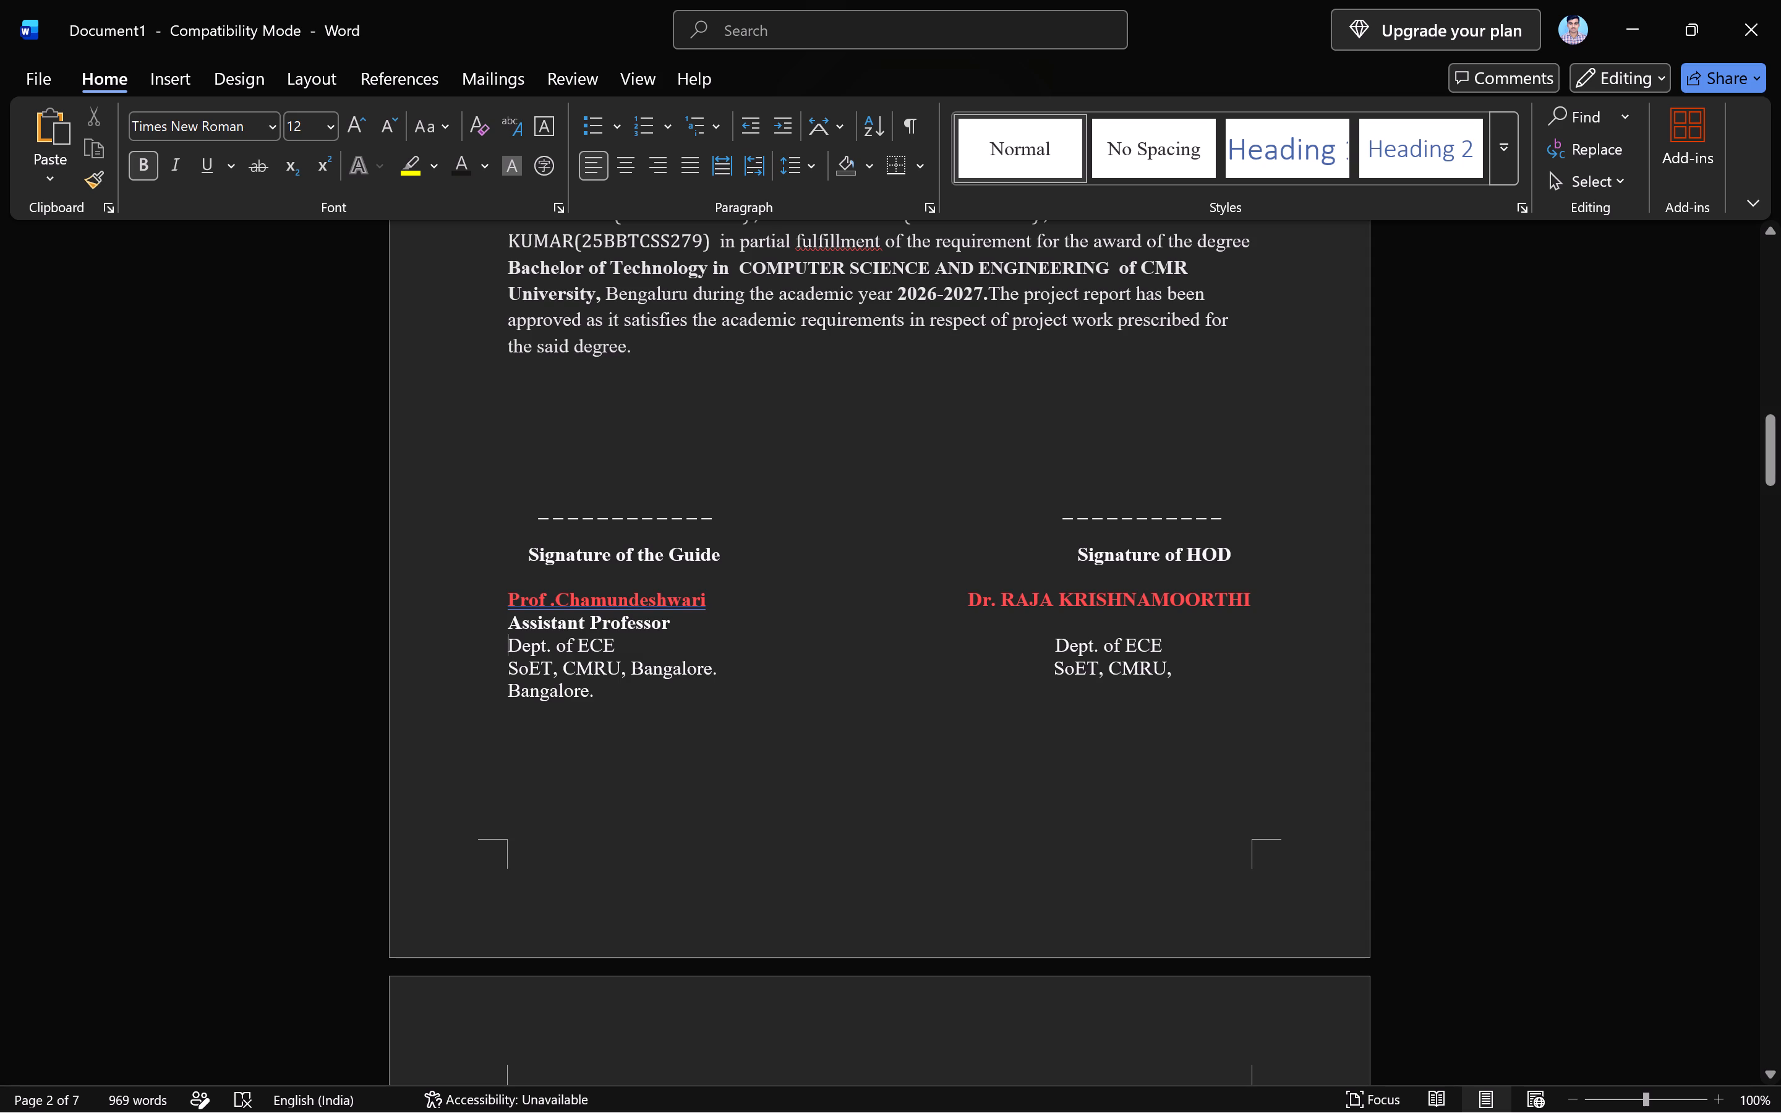
key("Up")
key("Return")
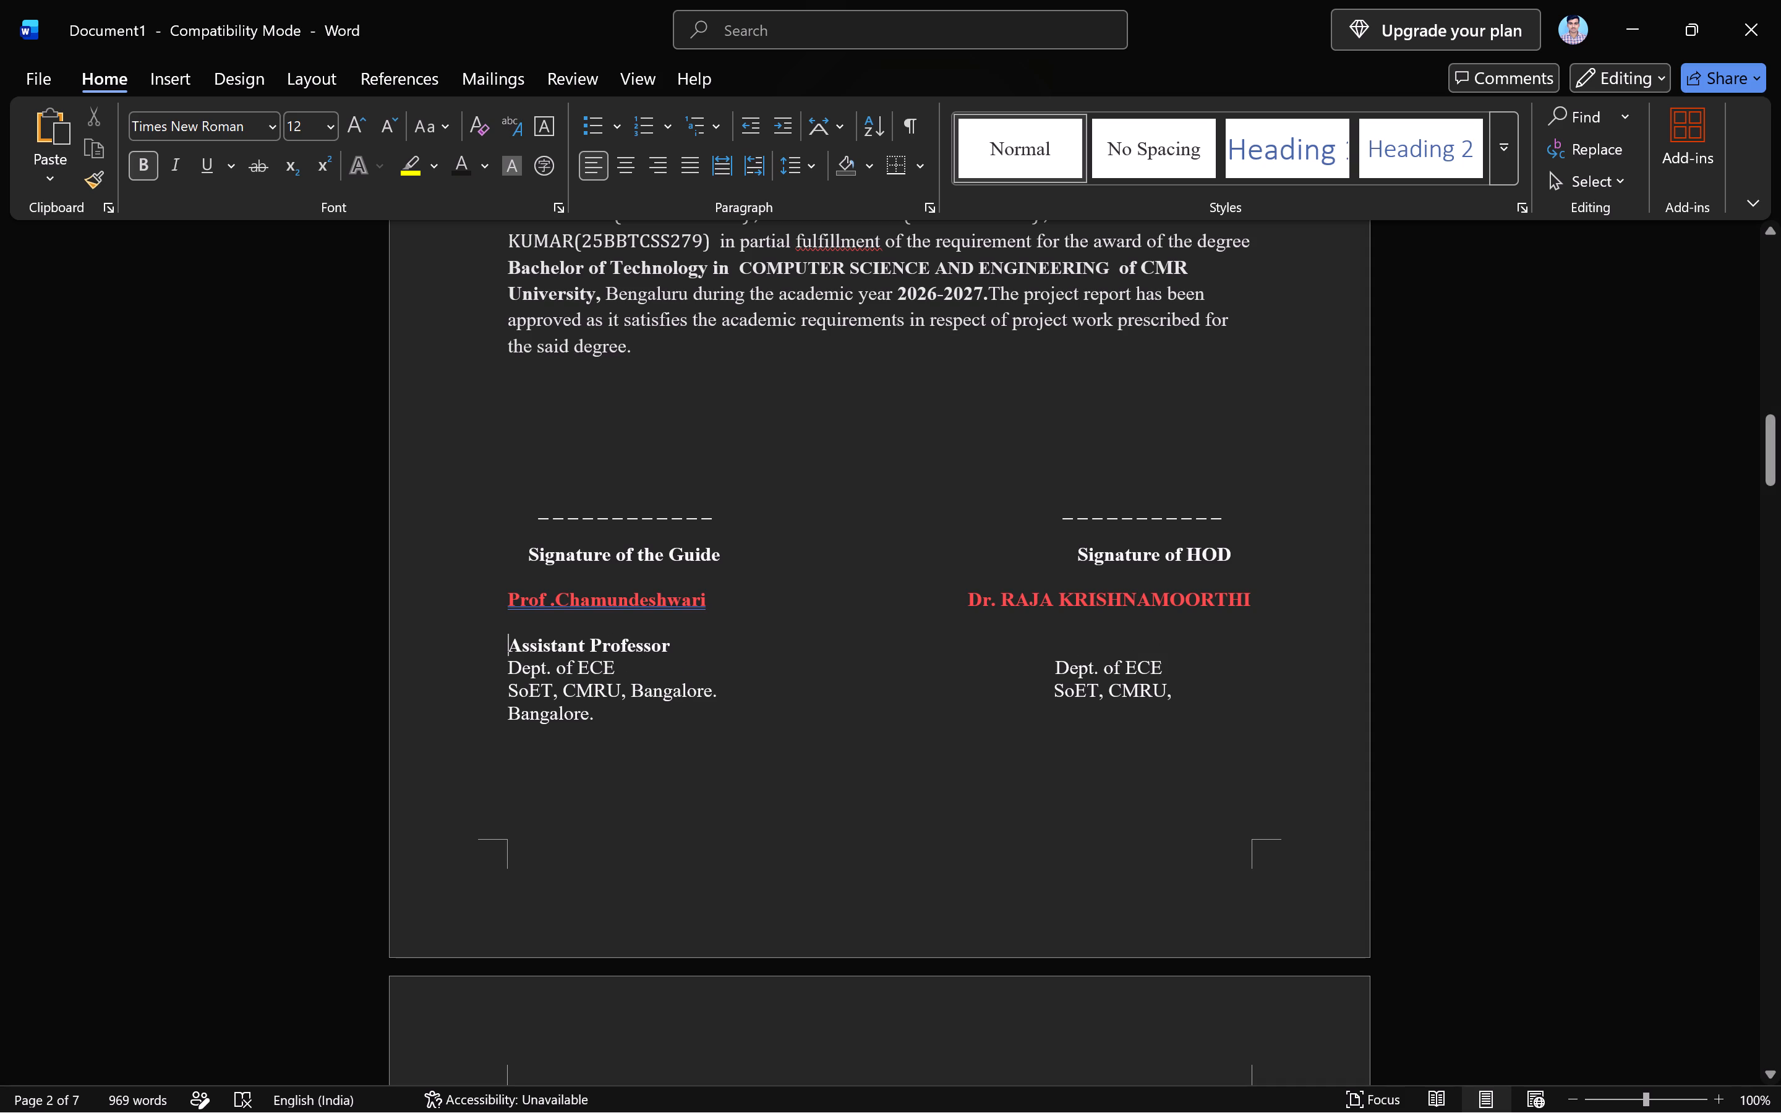
Insert a space between "Prof ." and the guide's name on the Certificate page, and delete one space after the name.
left_click(552, 595)
key("Right")
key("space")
key("Right")
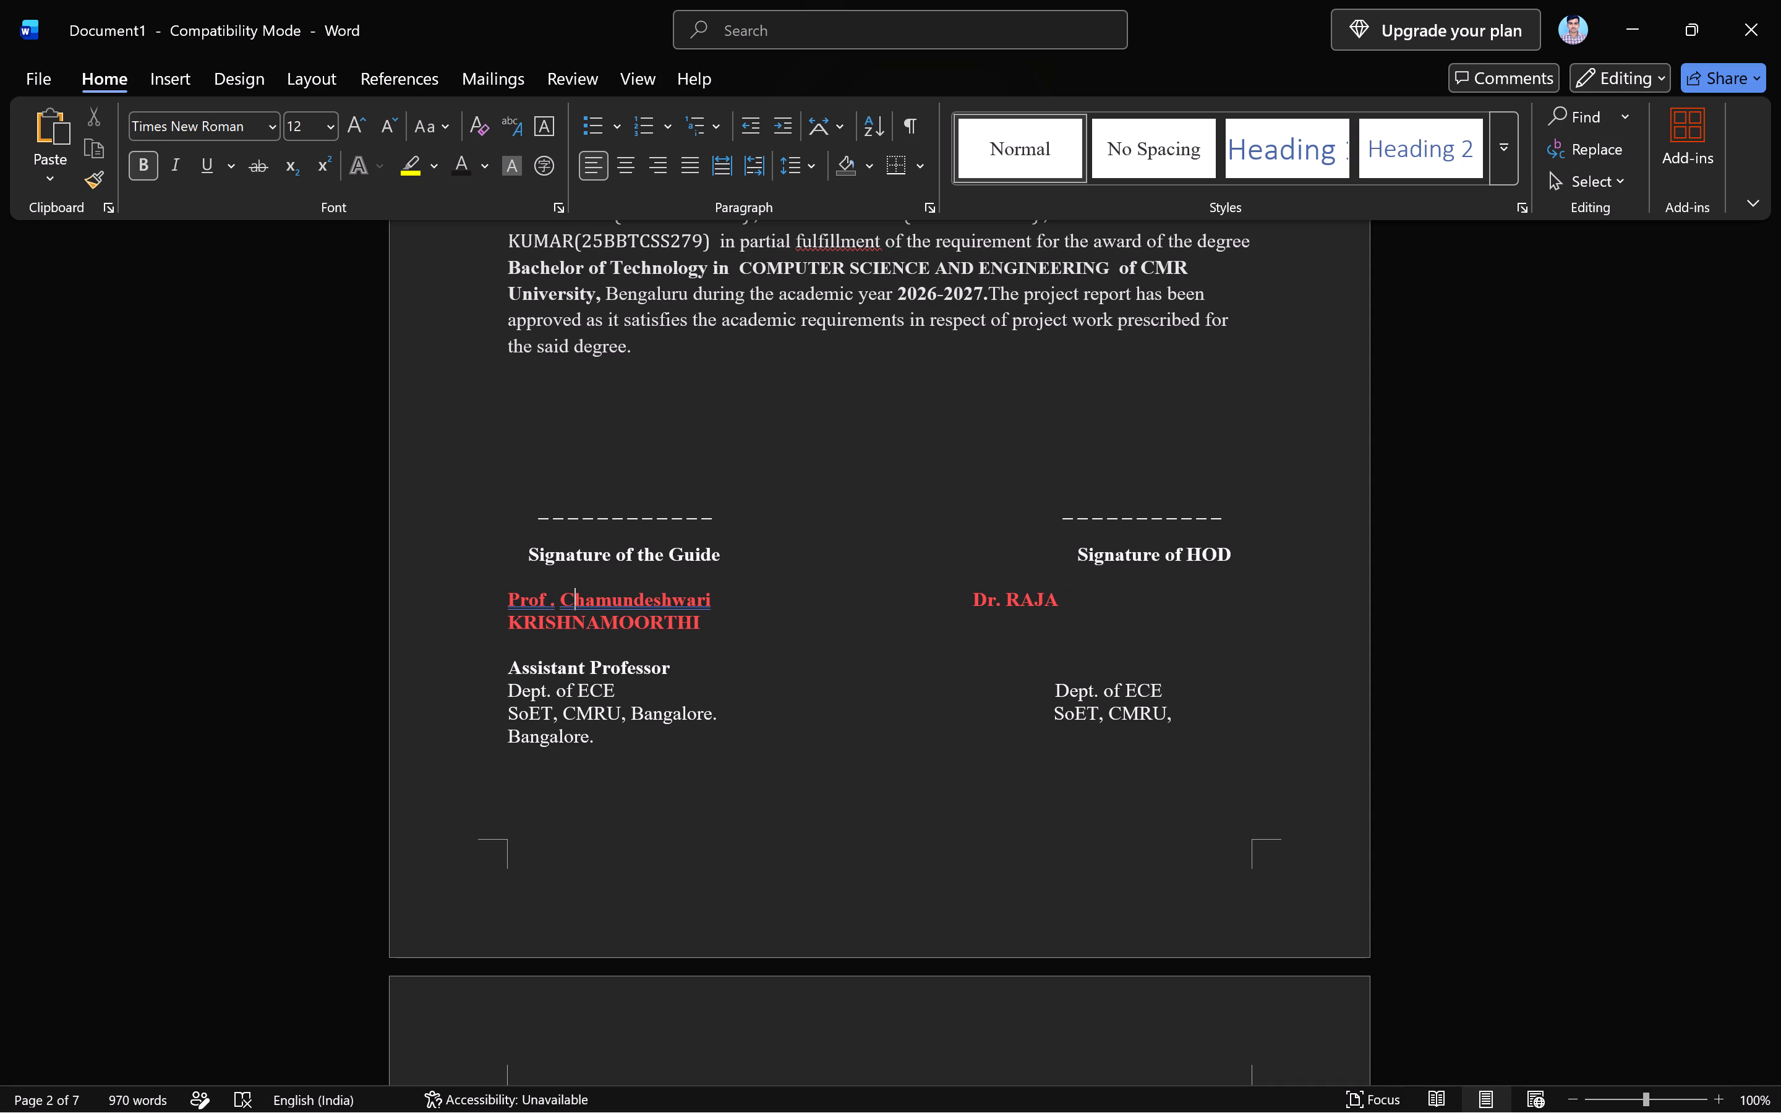
key("Right")
key("Right")
key("Right")
key("Right")
key("Right")
key("Right")
key("Right")
key("Right")
key("Right")
key("Right")
key("Right")
key("Right")
key("Right")
key("Delete")
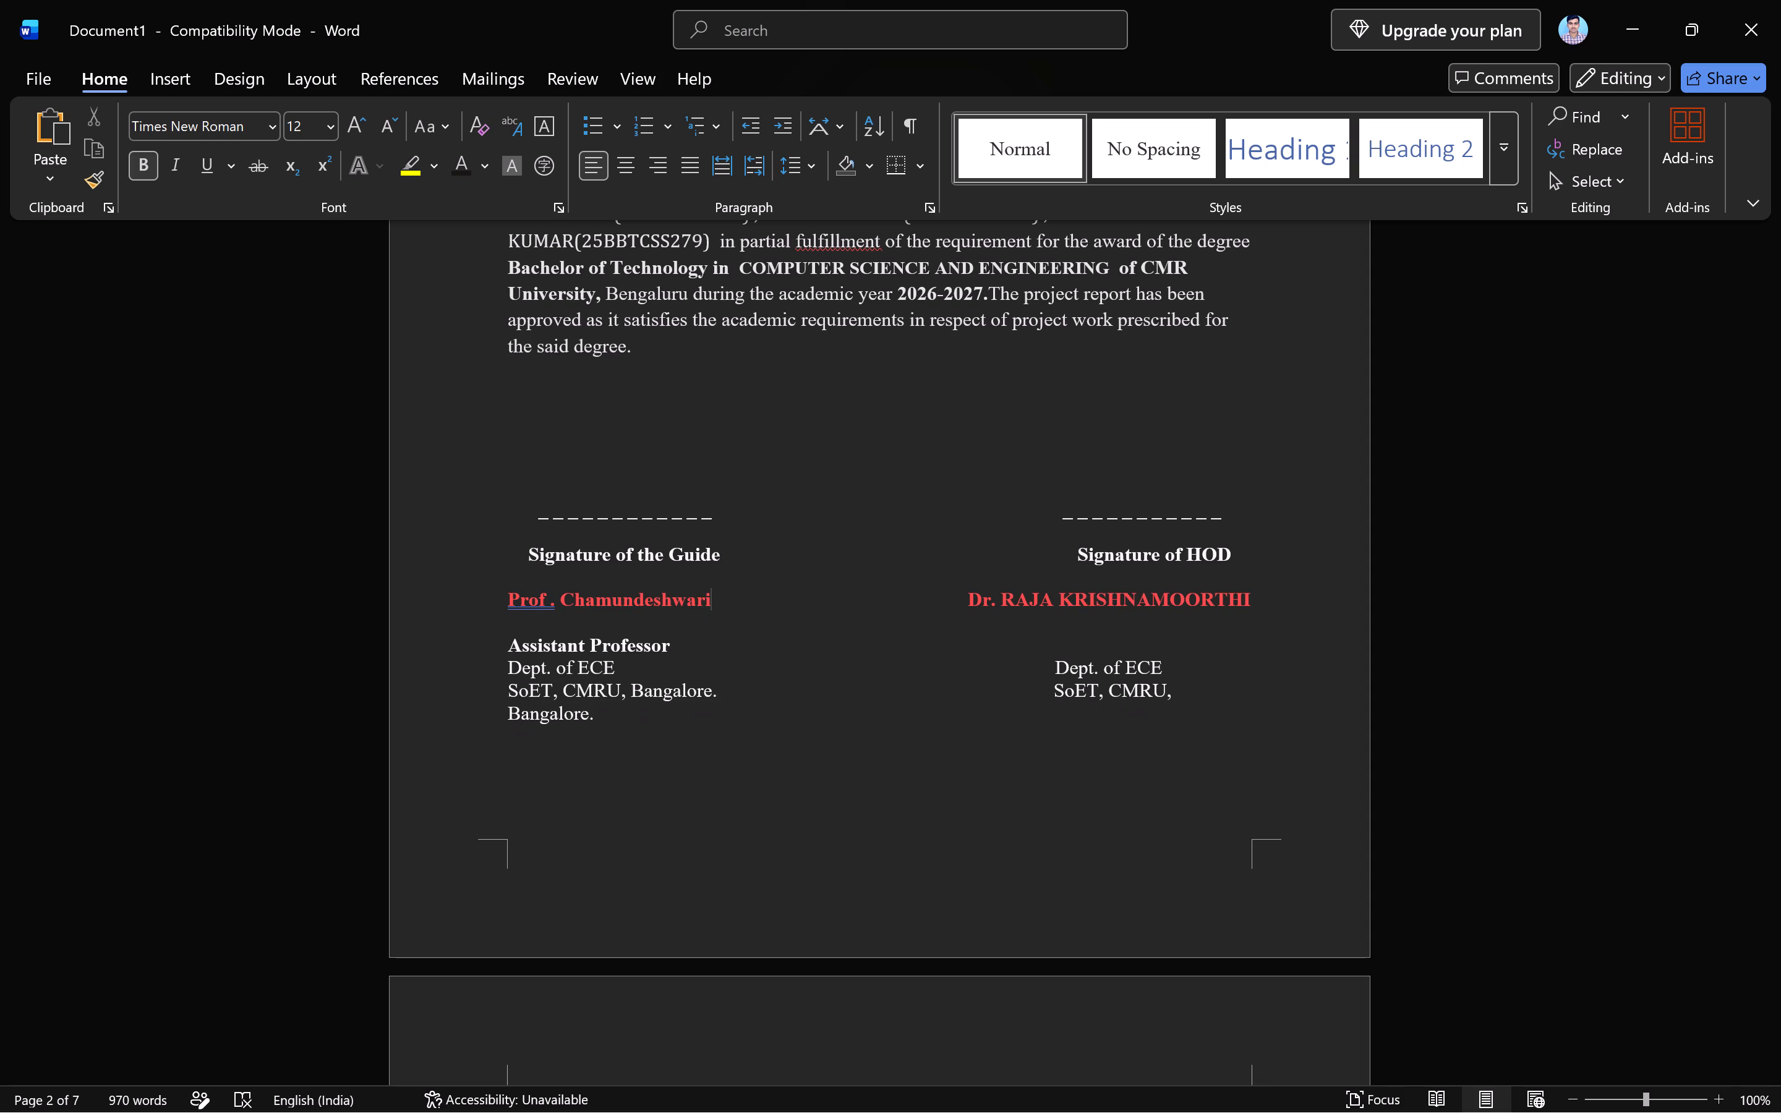
Split the HOD's run-together name in the Acknowledgement into three words, with a capital K starting the second.
scroll(796, 509, "down", 6)
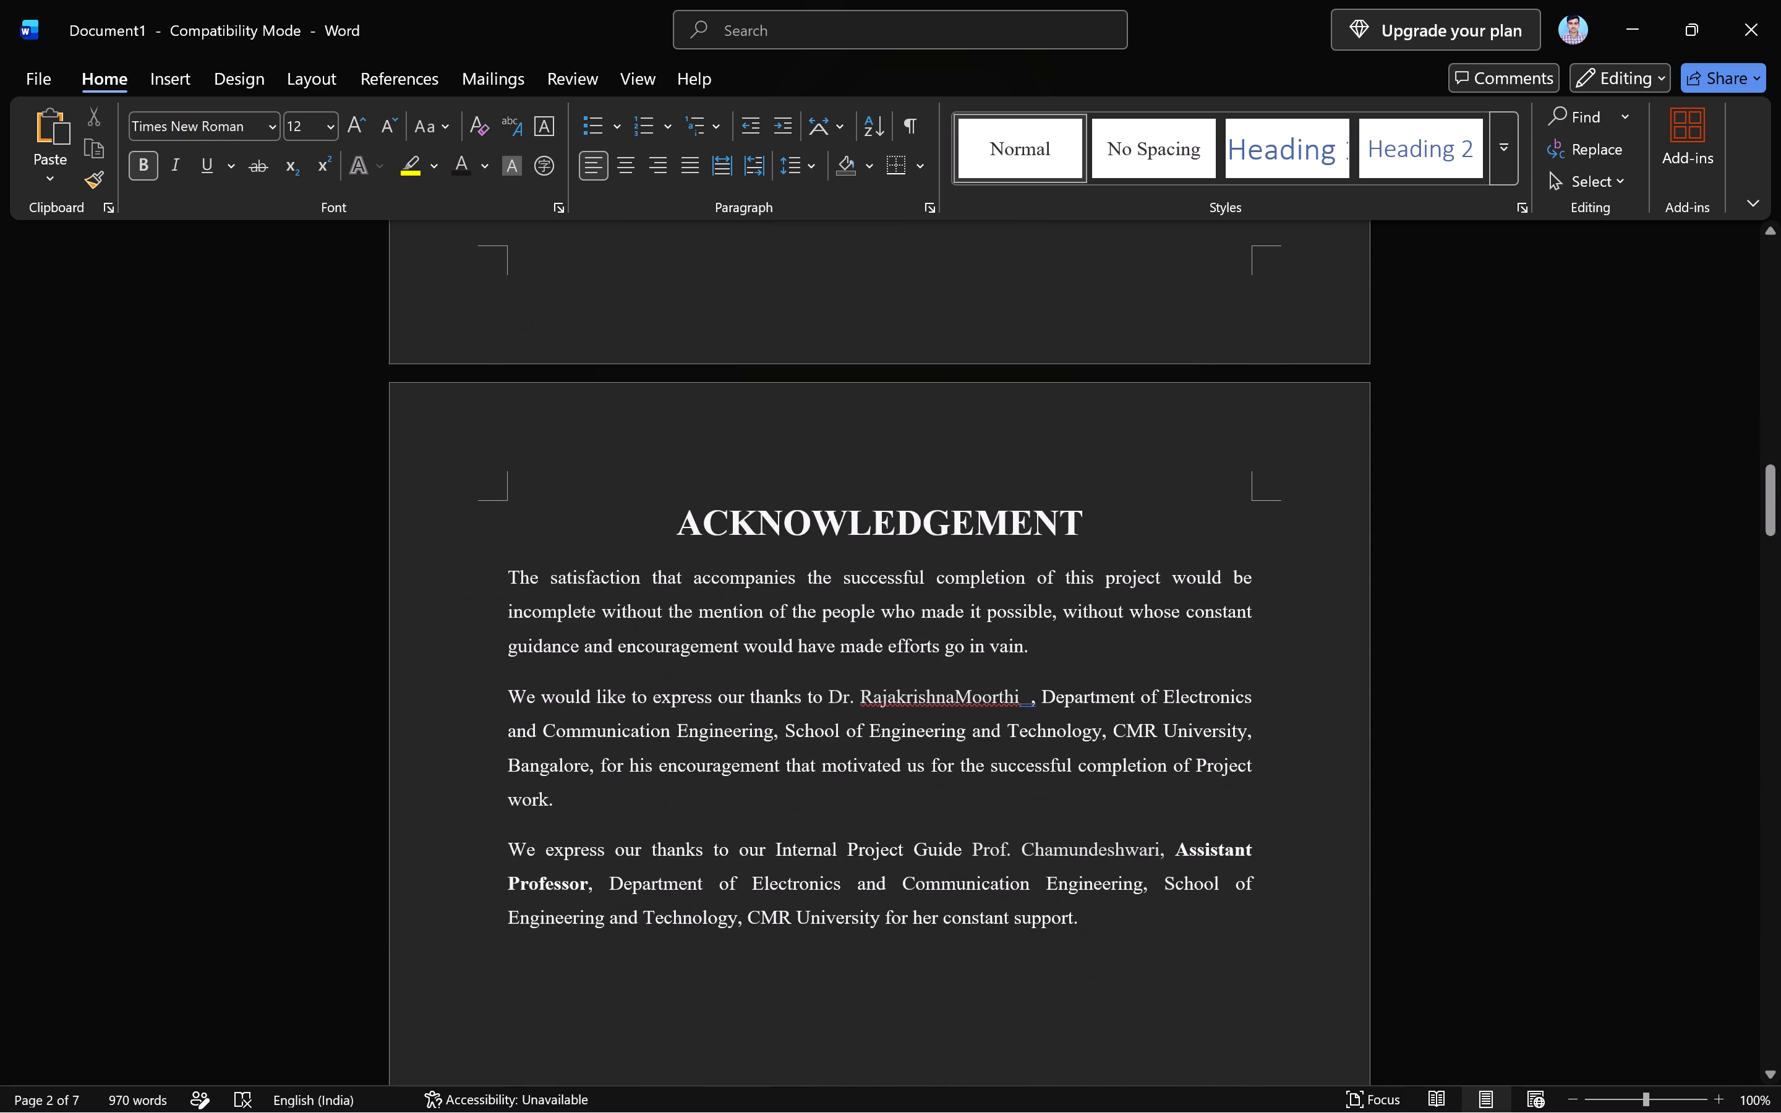
left_click(897, 697)
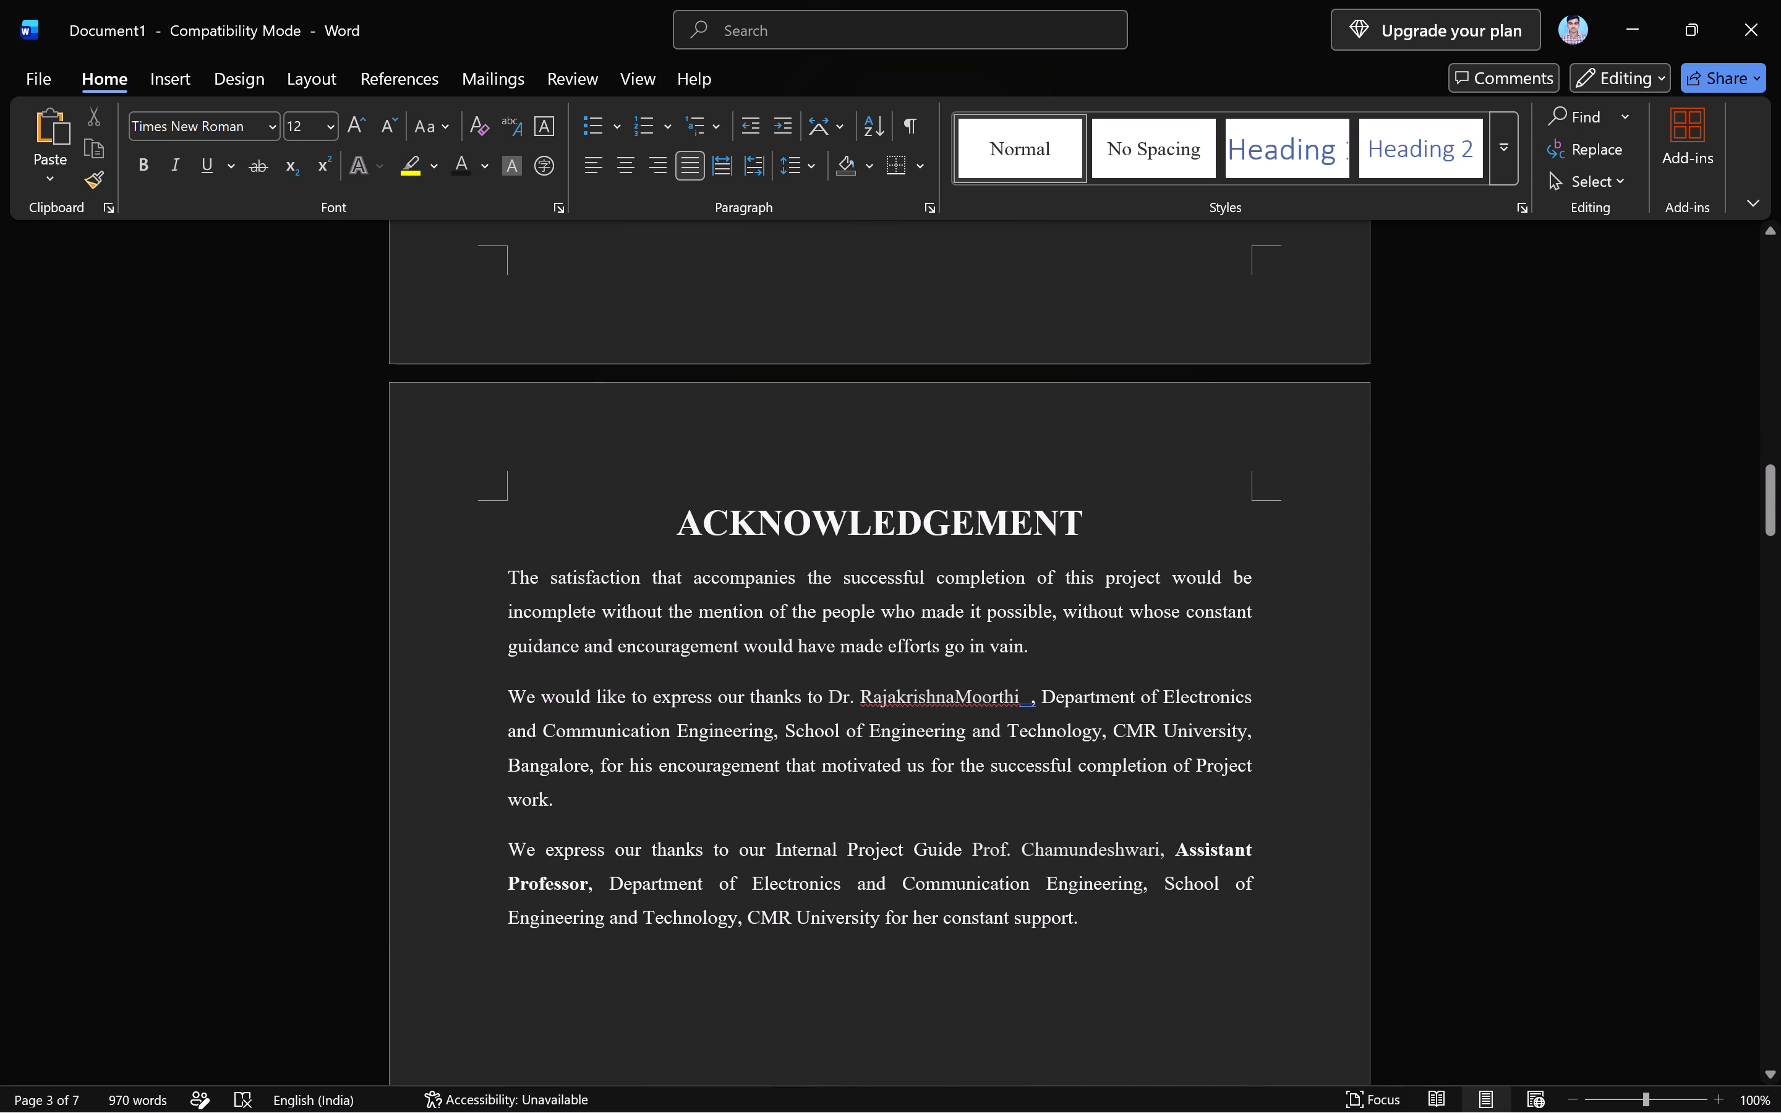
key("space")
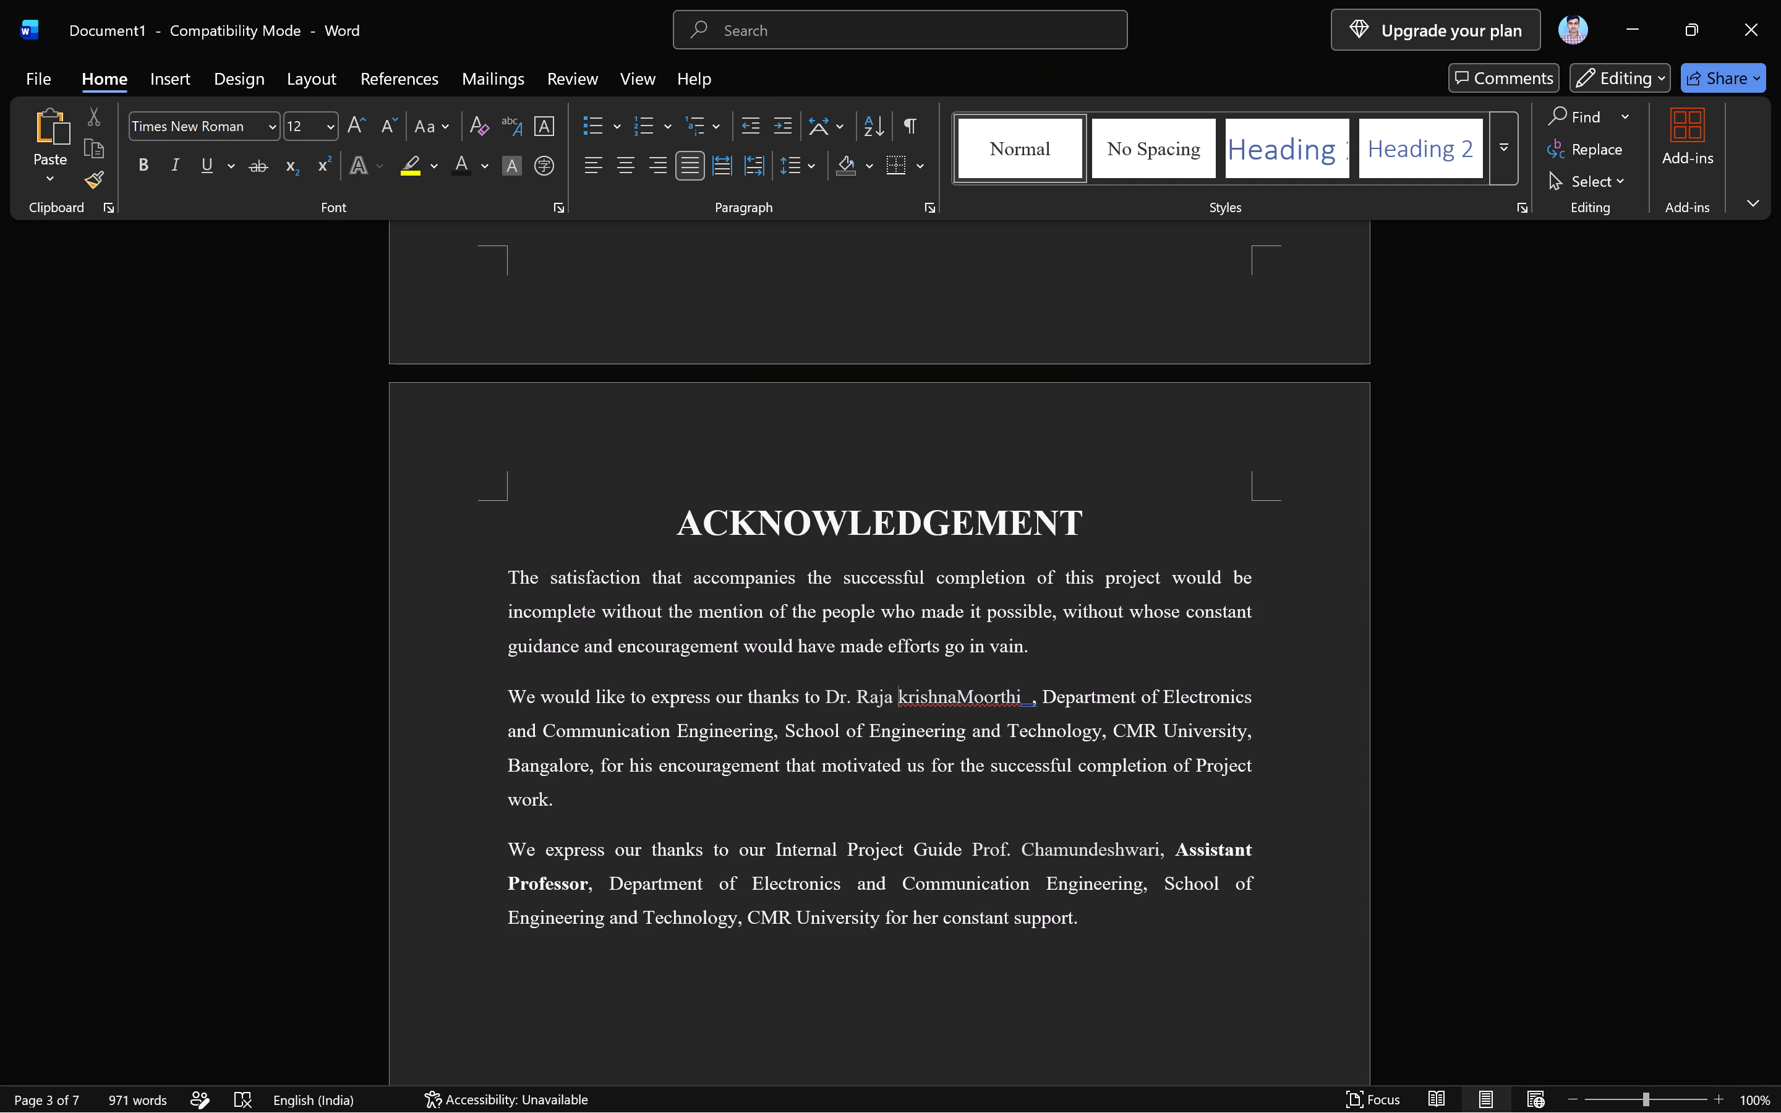
key("Delete")
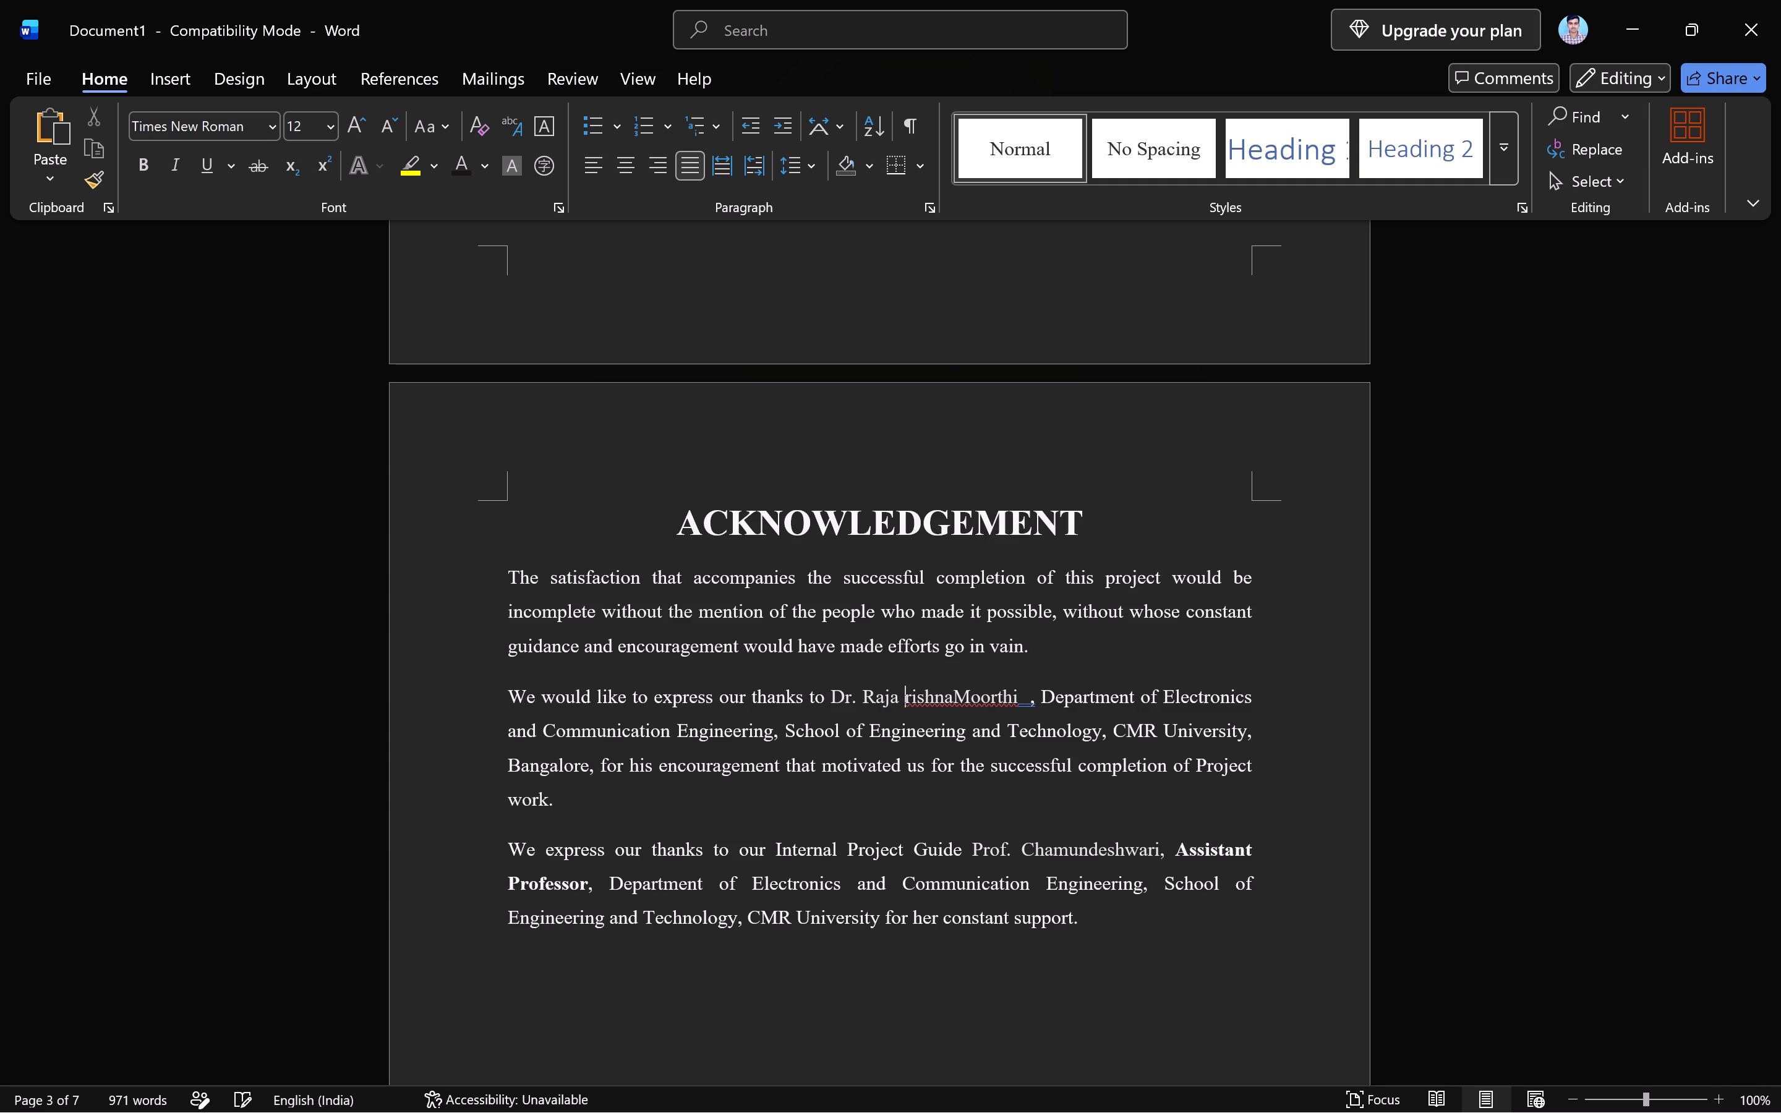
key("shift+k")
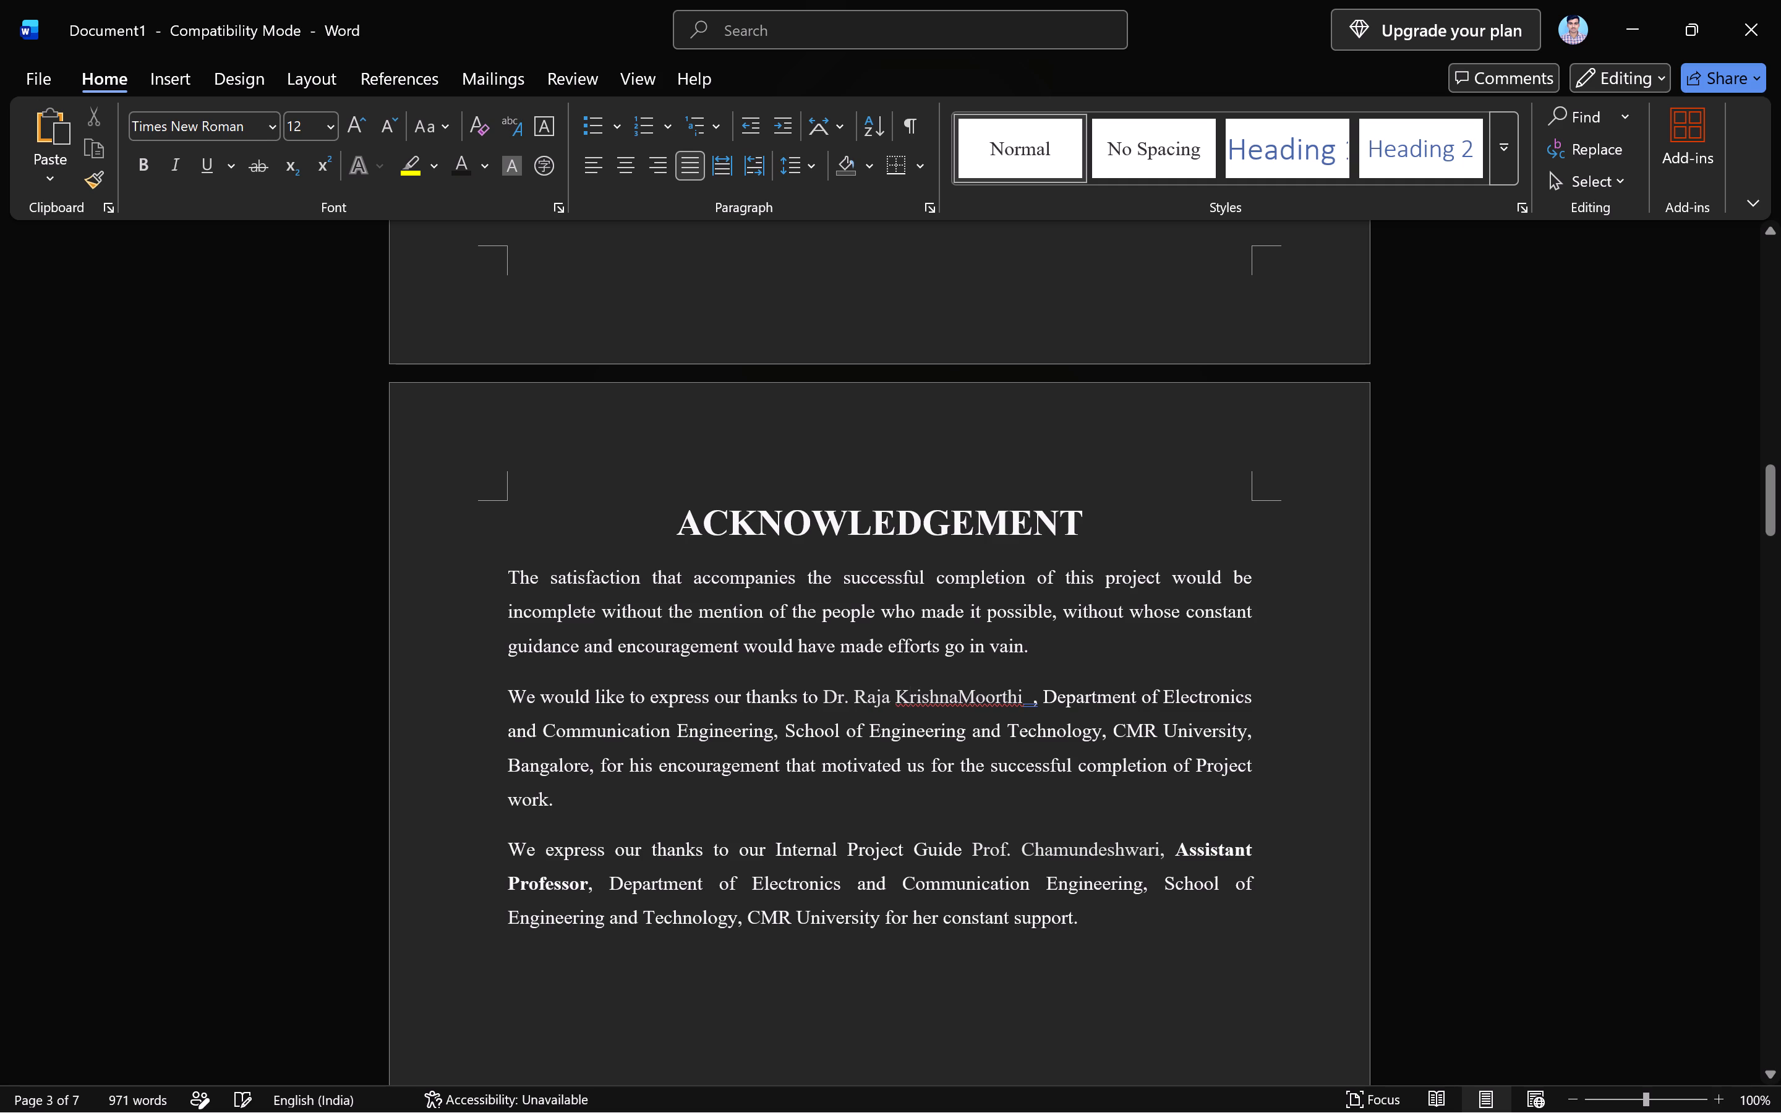
left_click(963, 696)
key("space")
Delete one space before the HOD's name under Signature of HOD and place the text cursor after the name's first word.
scroll(734, 884, "up", 7)
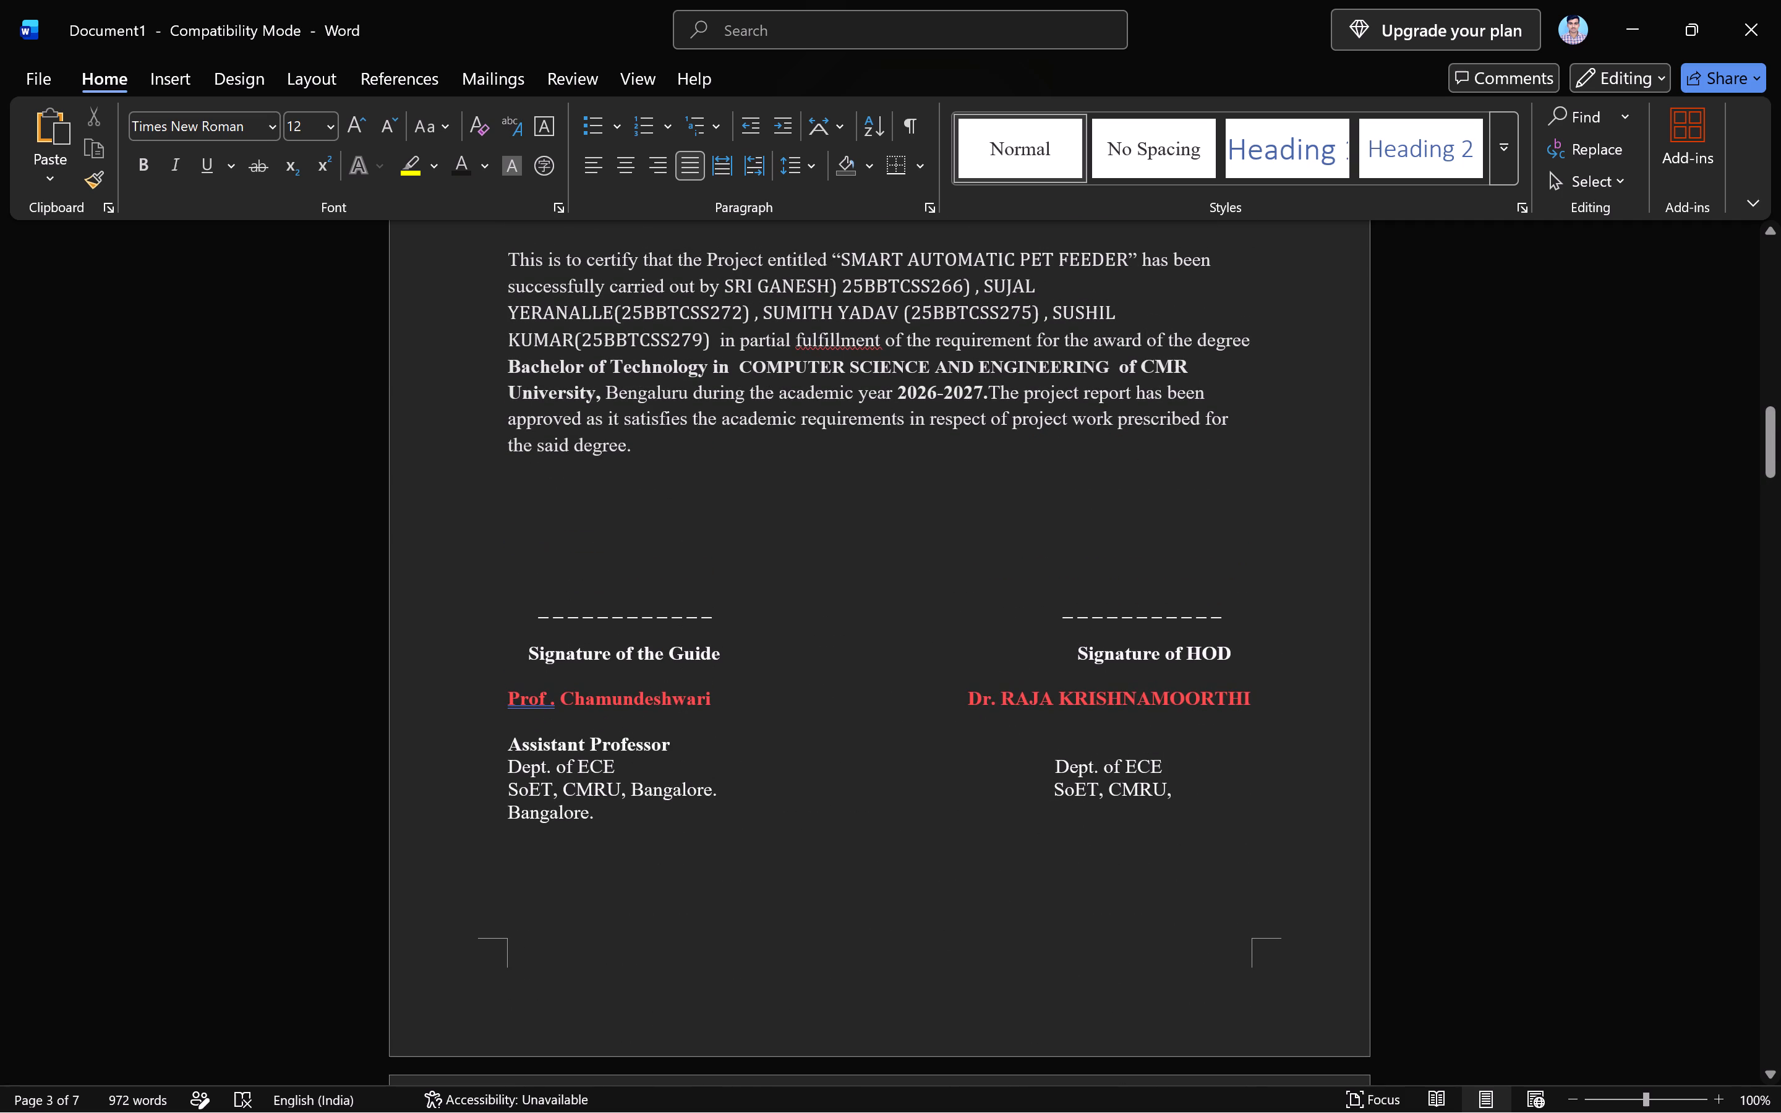
left_click(900, 692)
key("BackSpace")
key("Right")
key("Right")
key("Right")
key("Right")
key("Right")
key("Right")
key("Right")
key("Right")
key("Right")
key("Right")
key("Right")
key("Right")
key("Right")
key("Right")
key("Right")
key("Right")
key("Right")
key("Right")
key("Right")
key("Right")
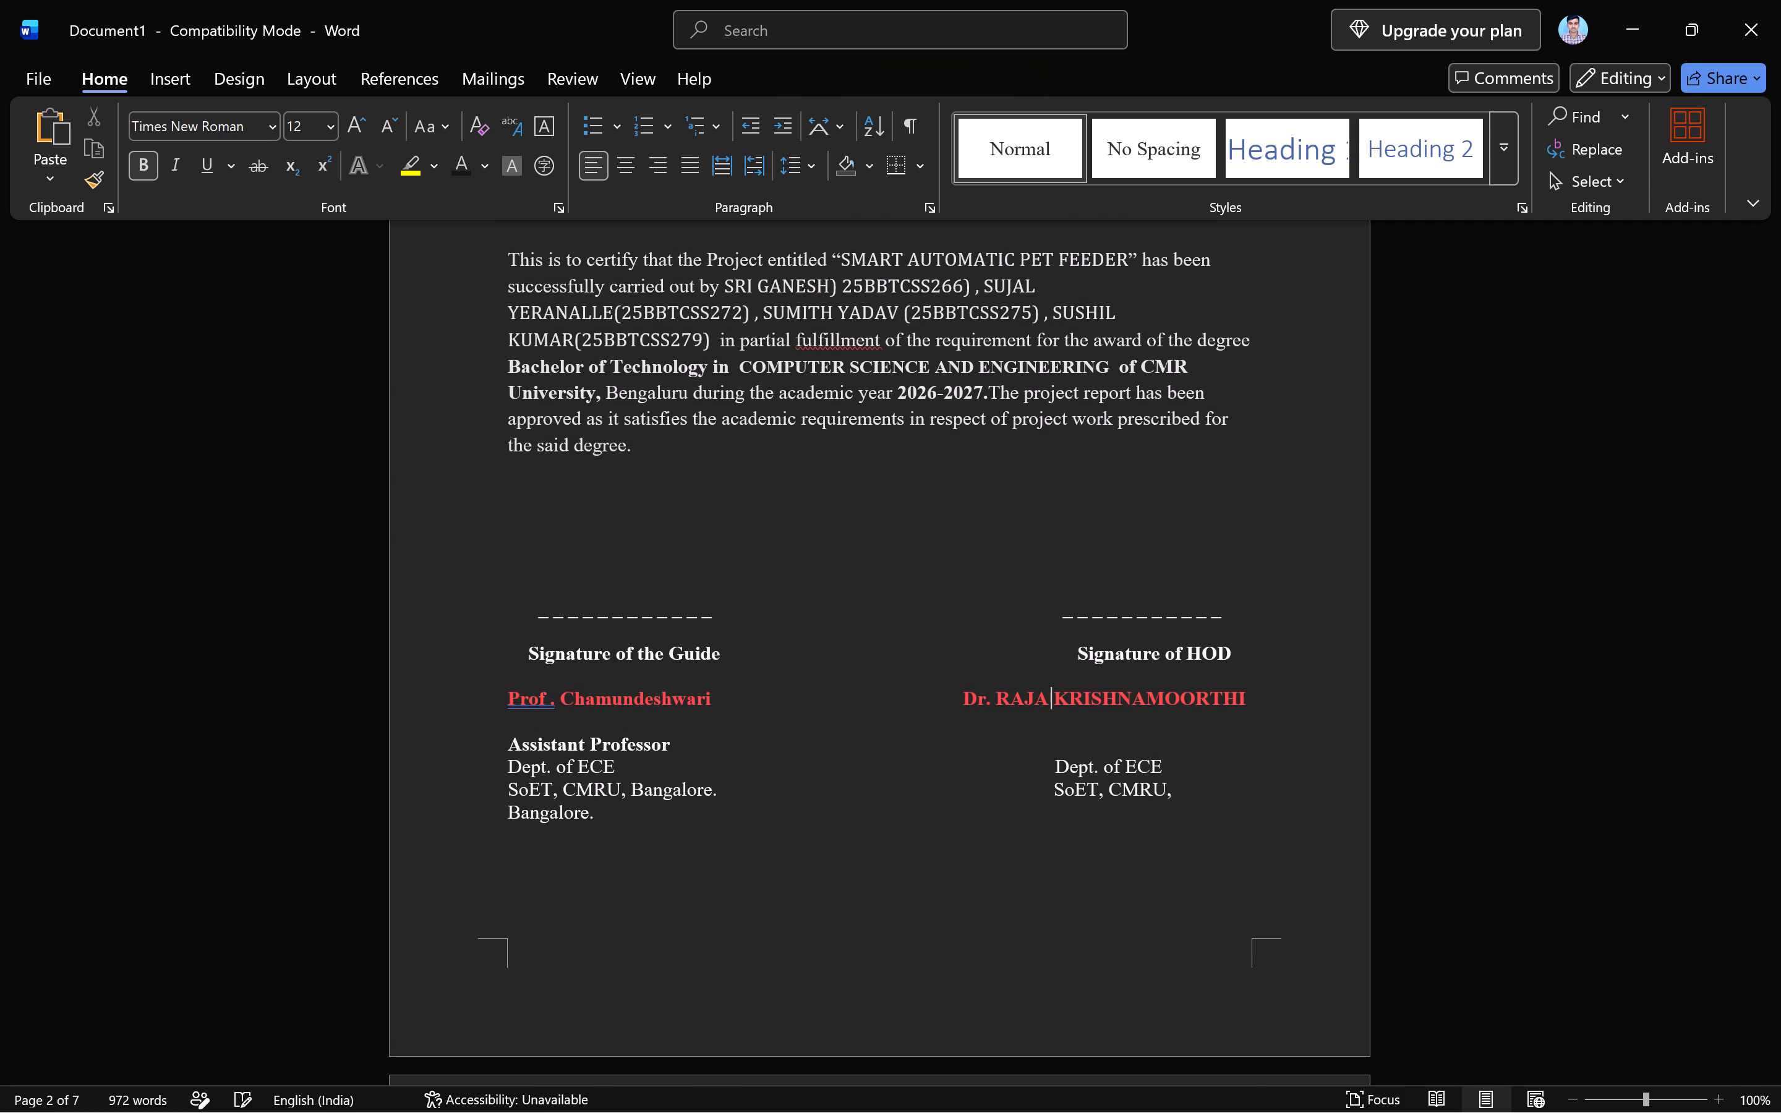
Insert a space before "MOORTHI" in the red name under Signature of HOD on the Certificate page.
key("Left")
key("Left")
key("Left")
key("space")
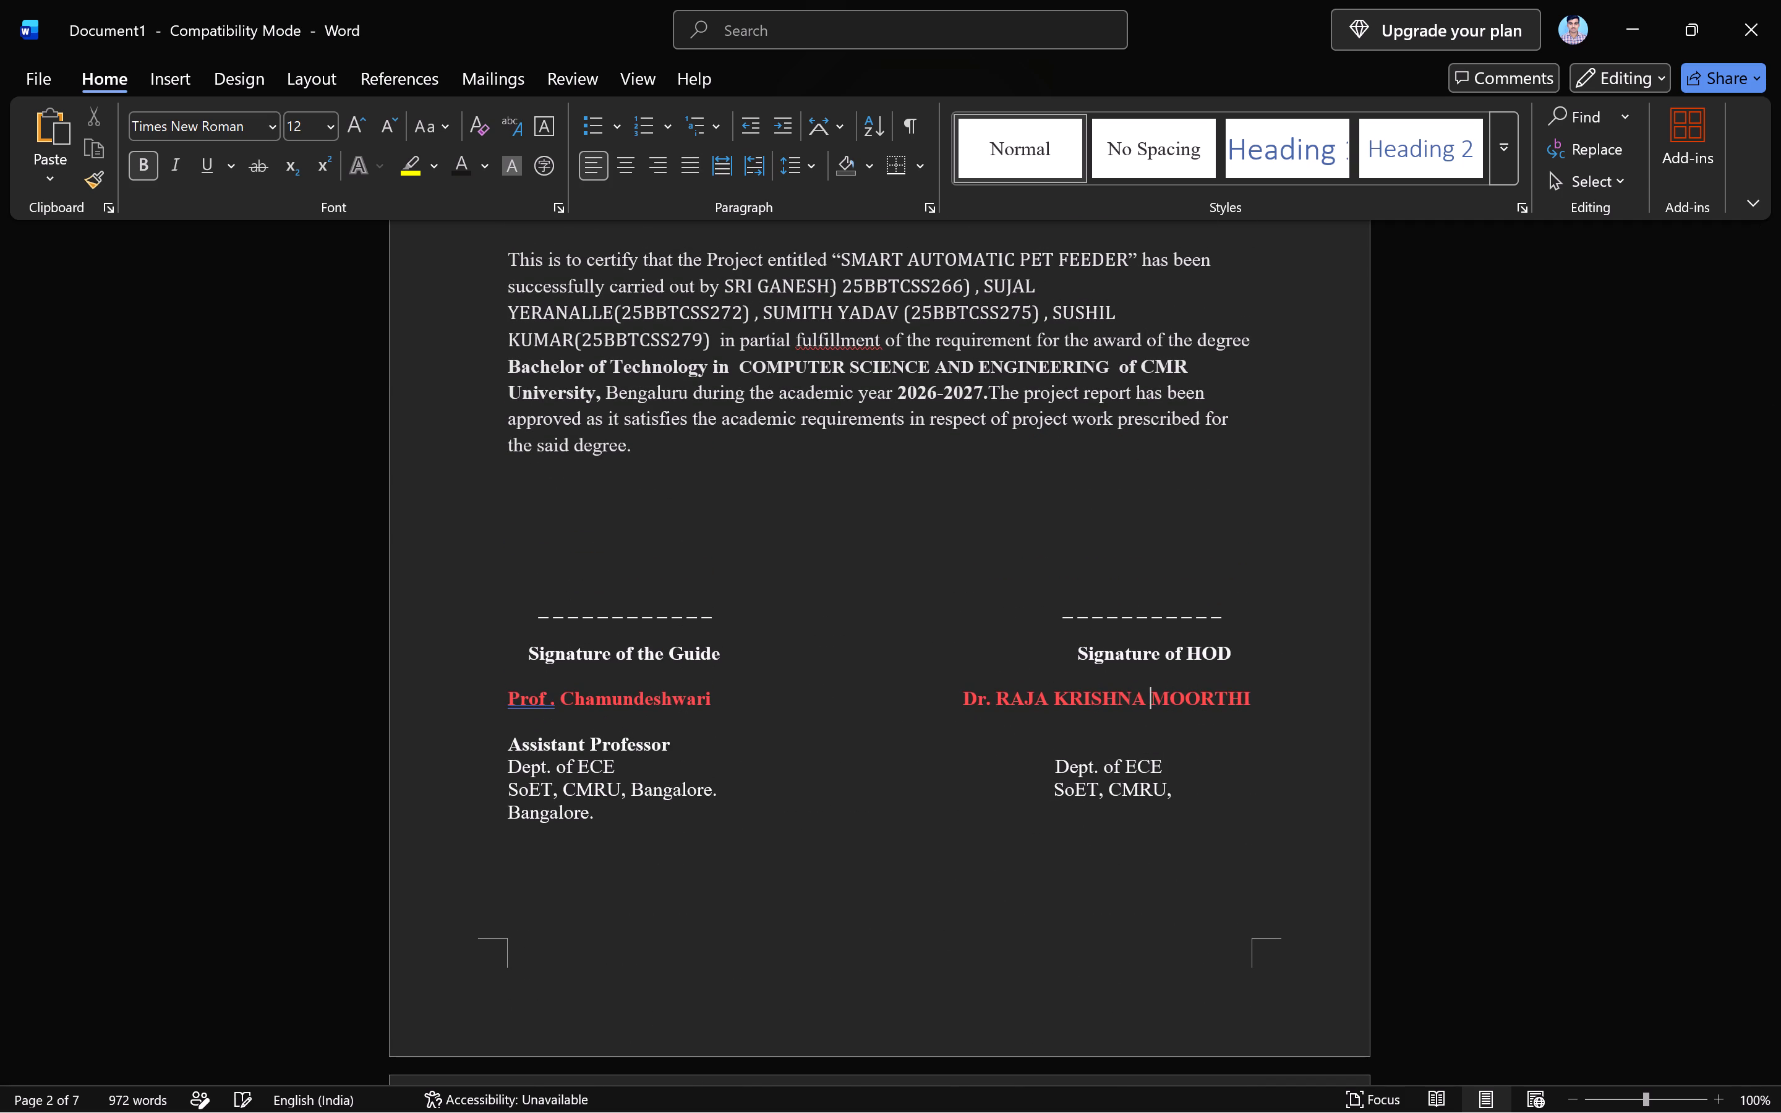
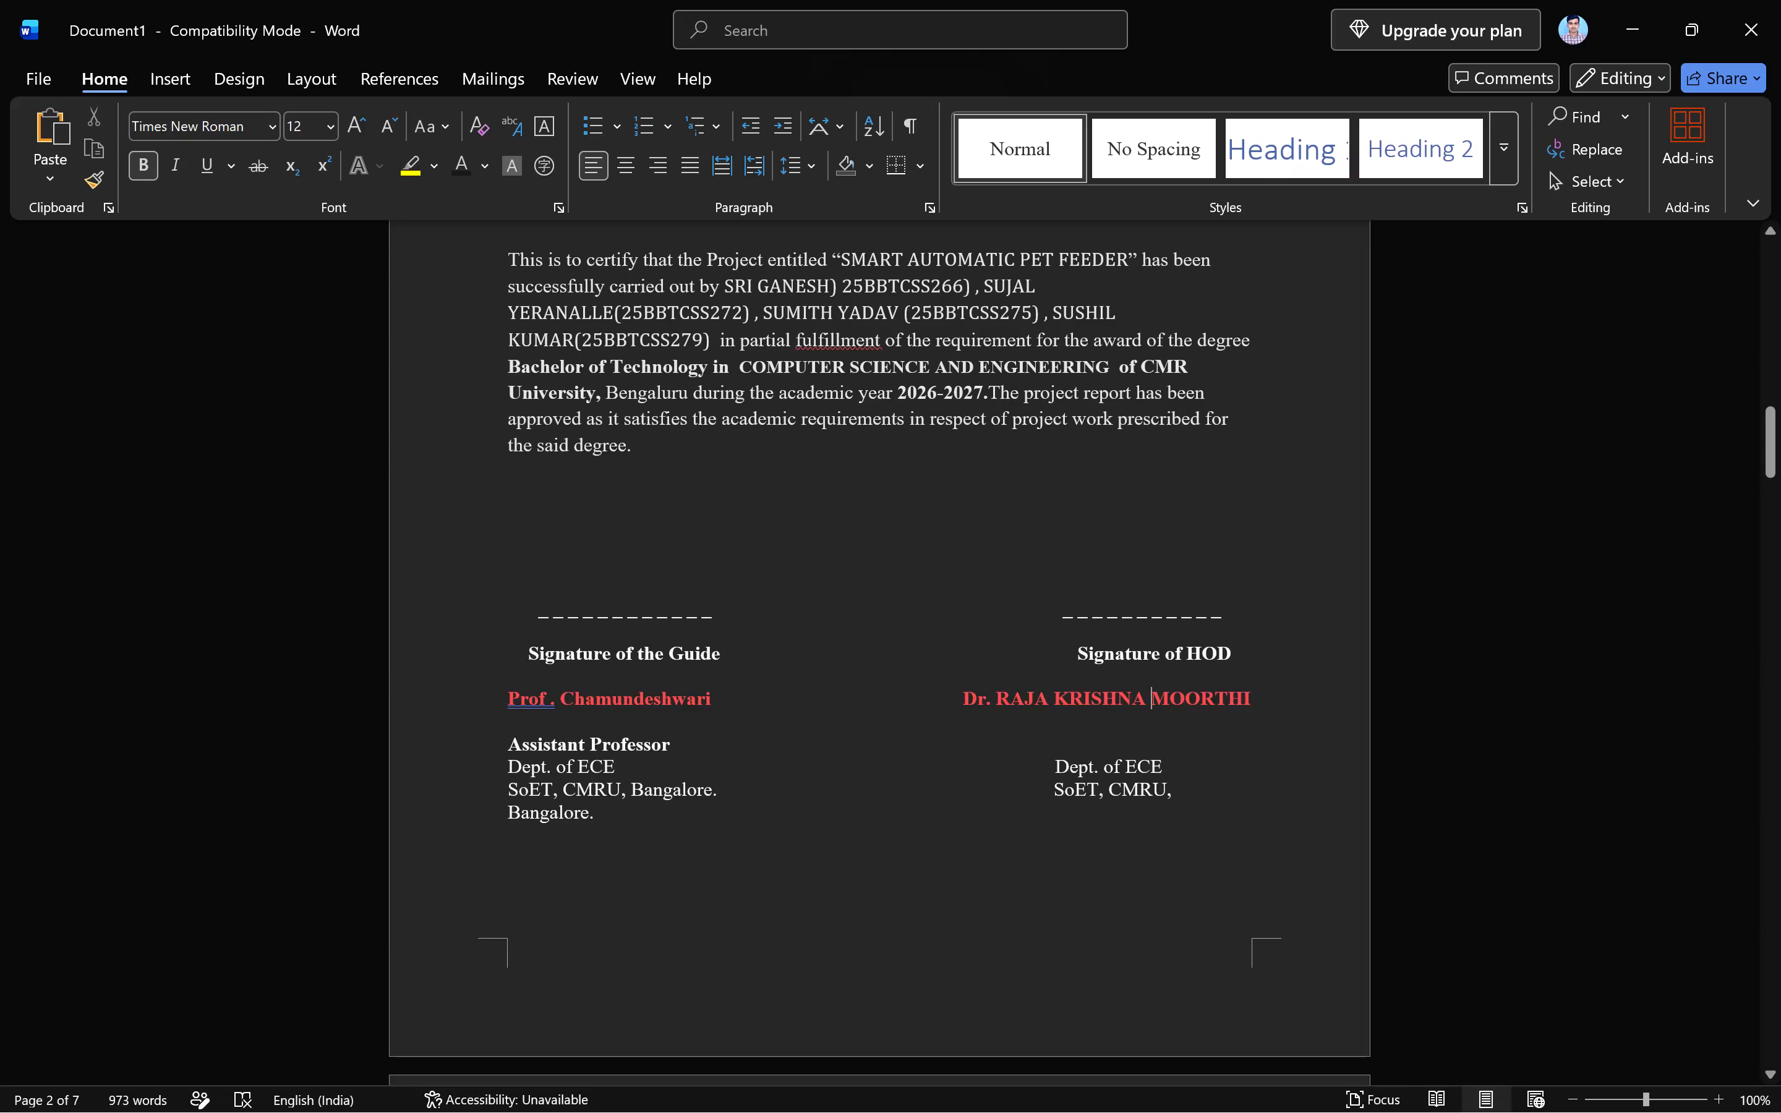
Add an empty line between the certificate paragraph and the dashed signature lines on the Certificate page.
left_click(878, 514)
key("Return")
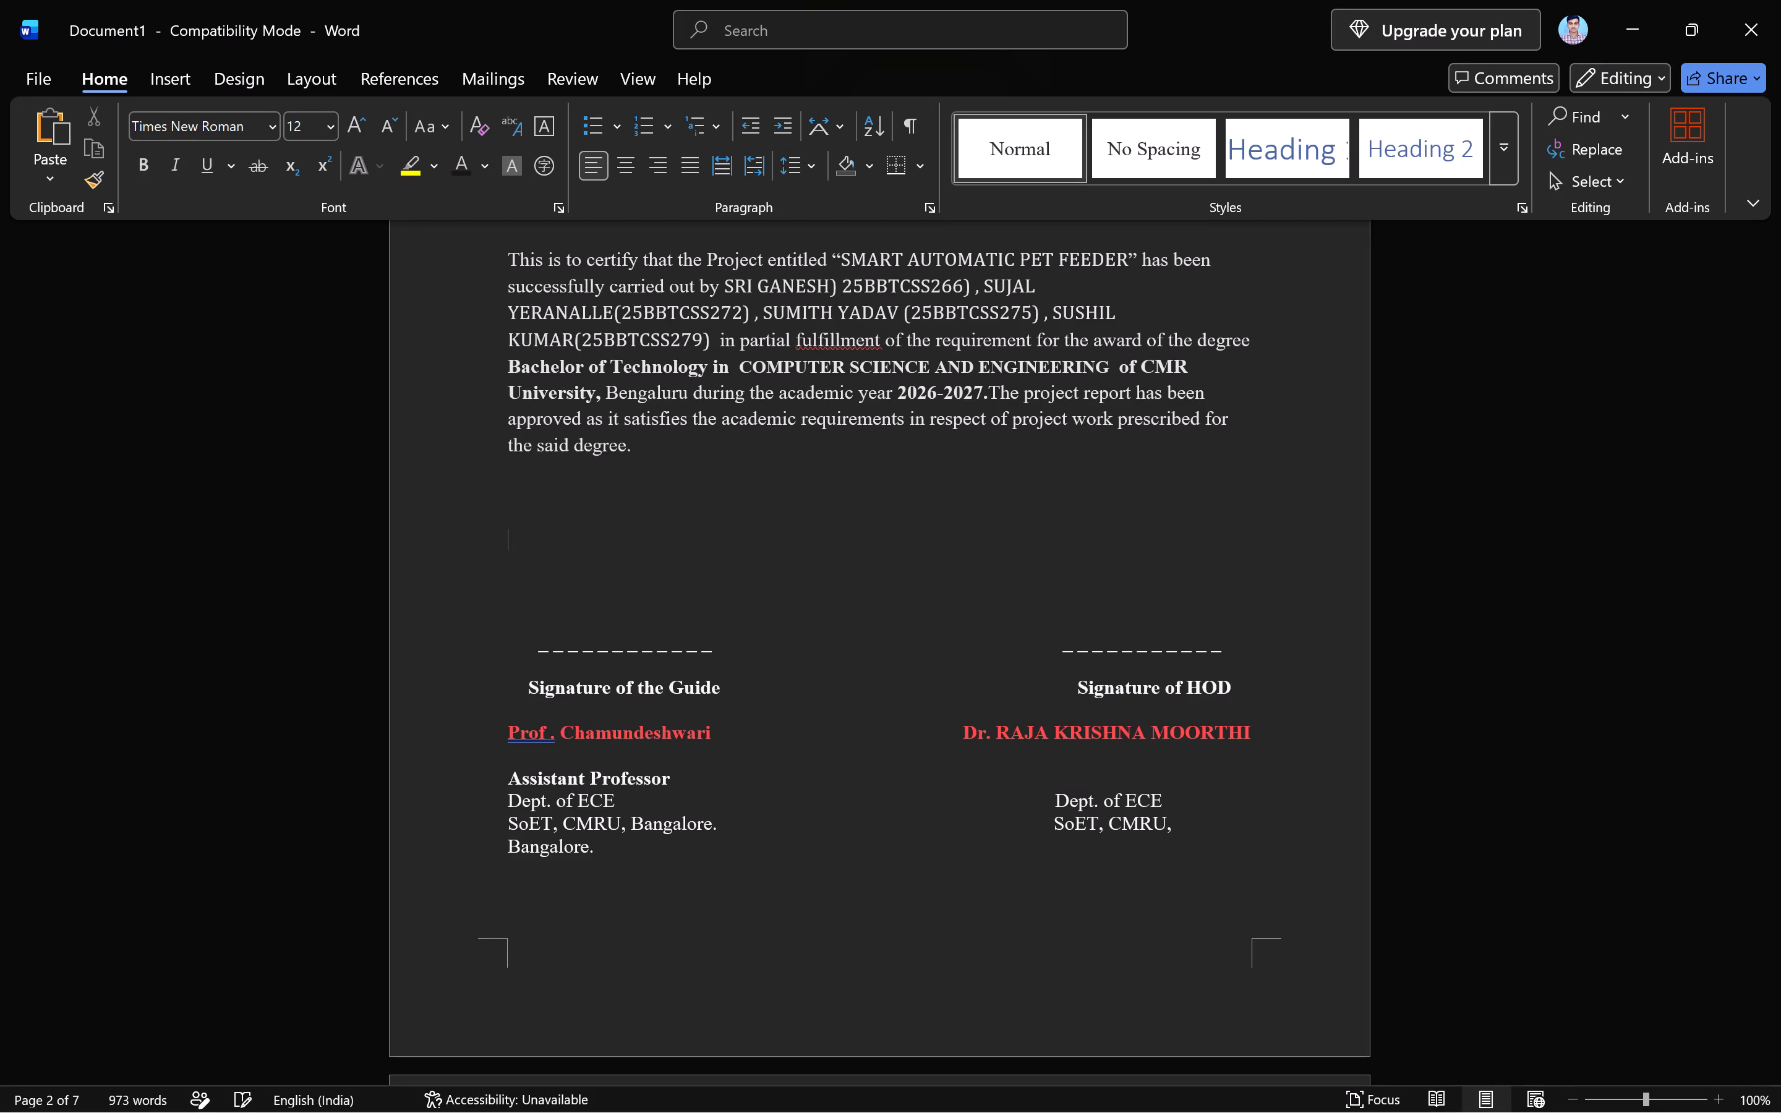
Left-align the dashed signature lines and the "Signature of the Guide" / "Signature of HOD" line on the Certificate page.
left_click(534, 640)
key("Down")
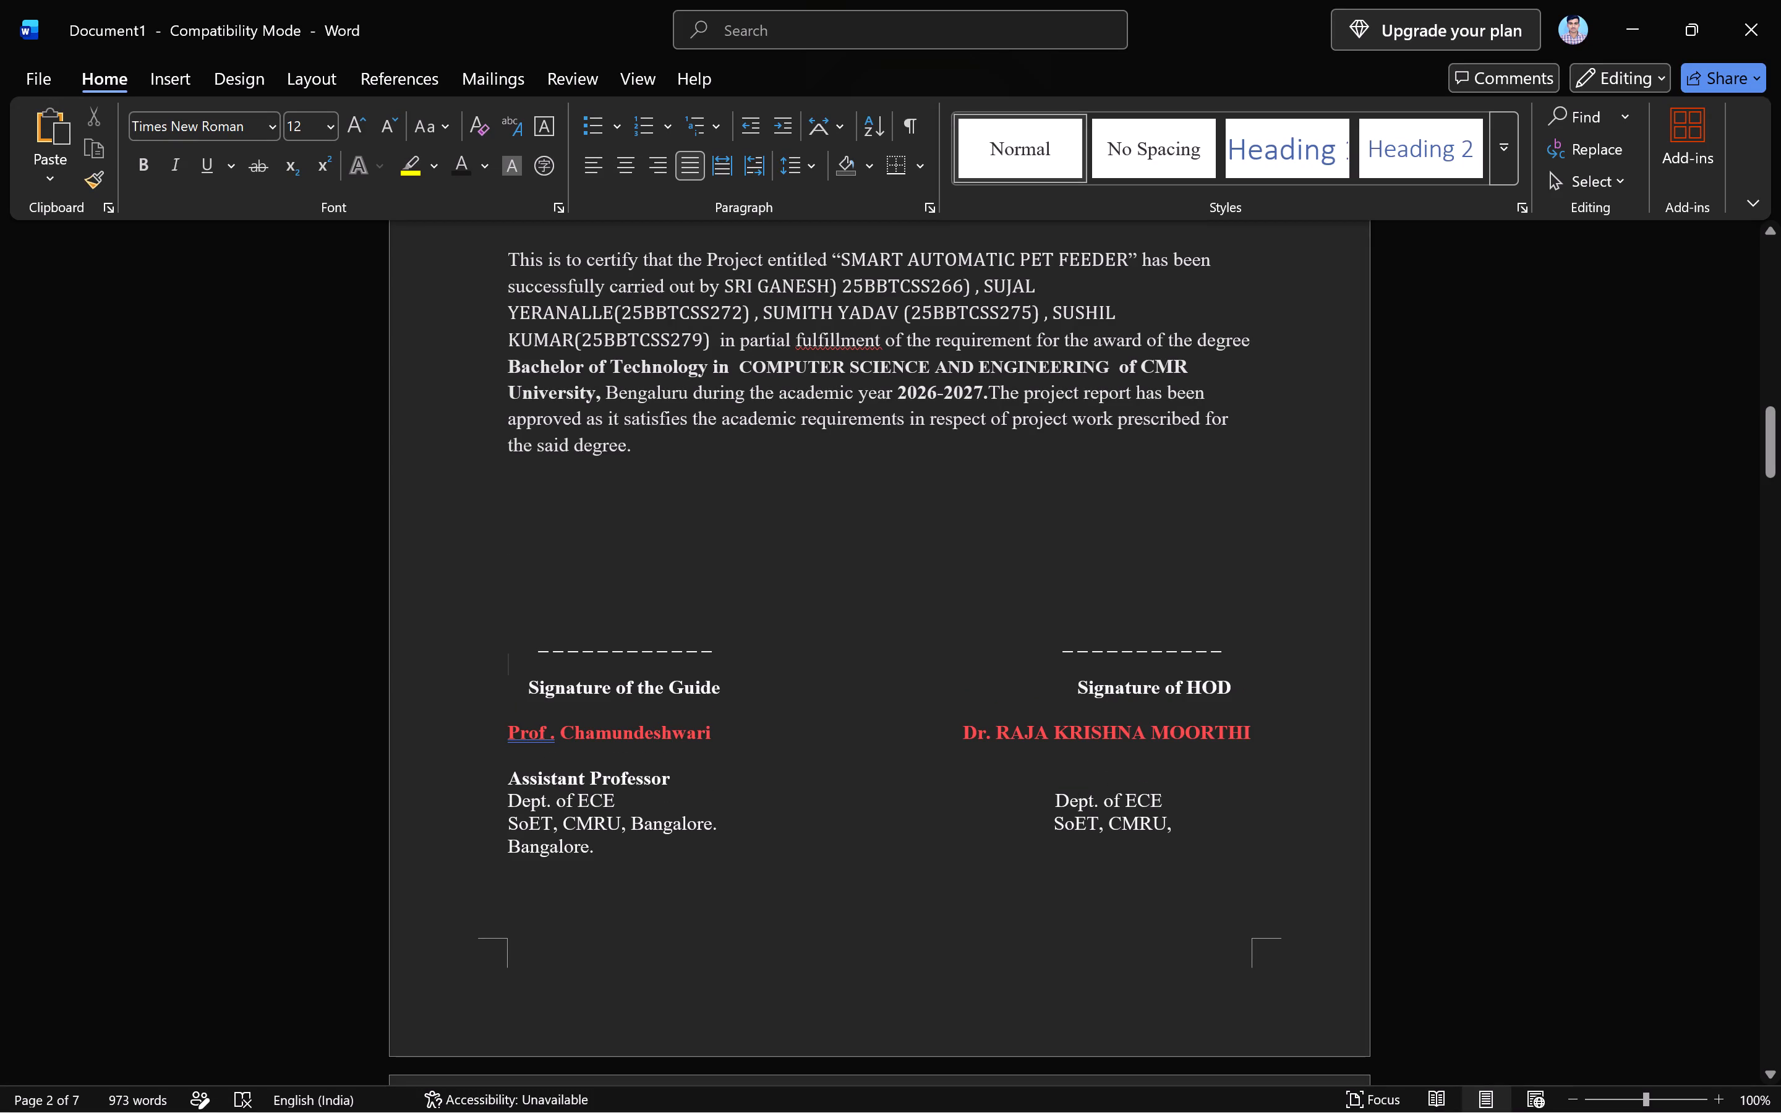
key("Up")
key("ctrl+e")
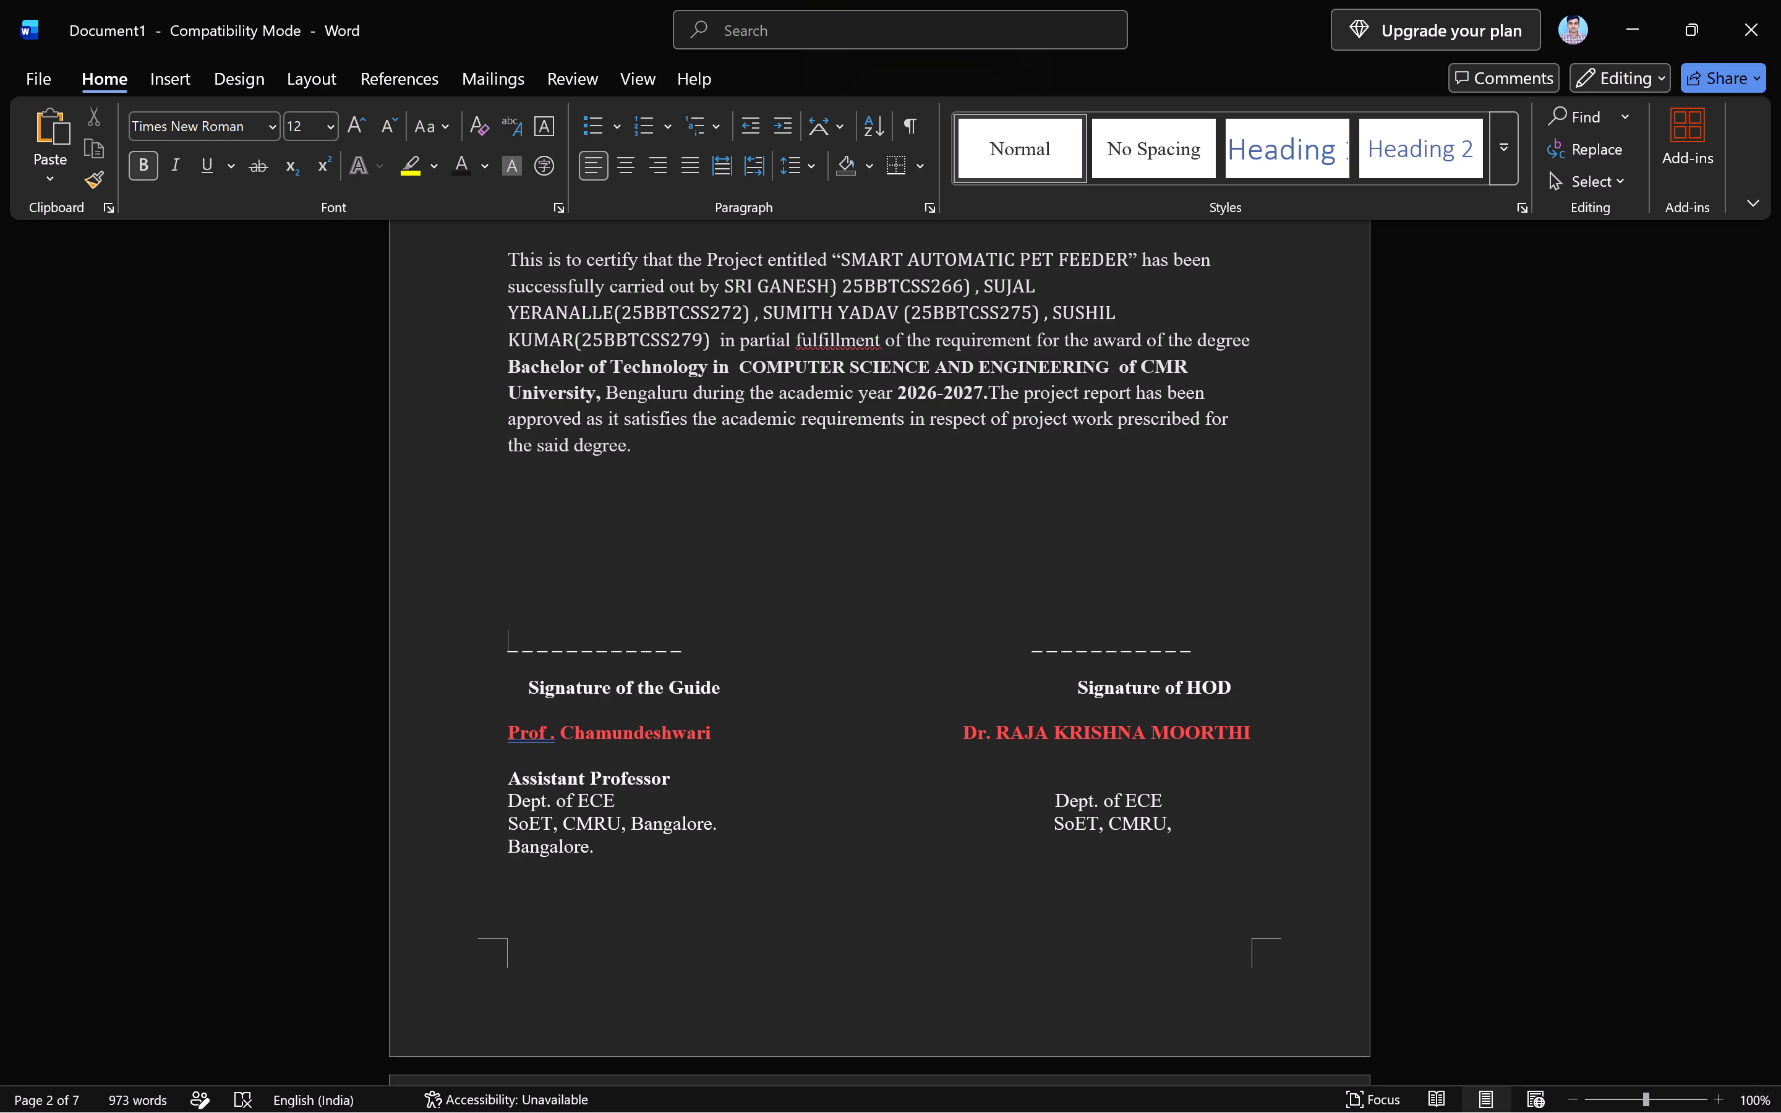
key("Down")
key("Down")
key("ctrl+e")
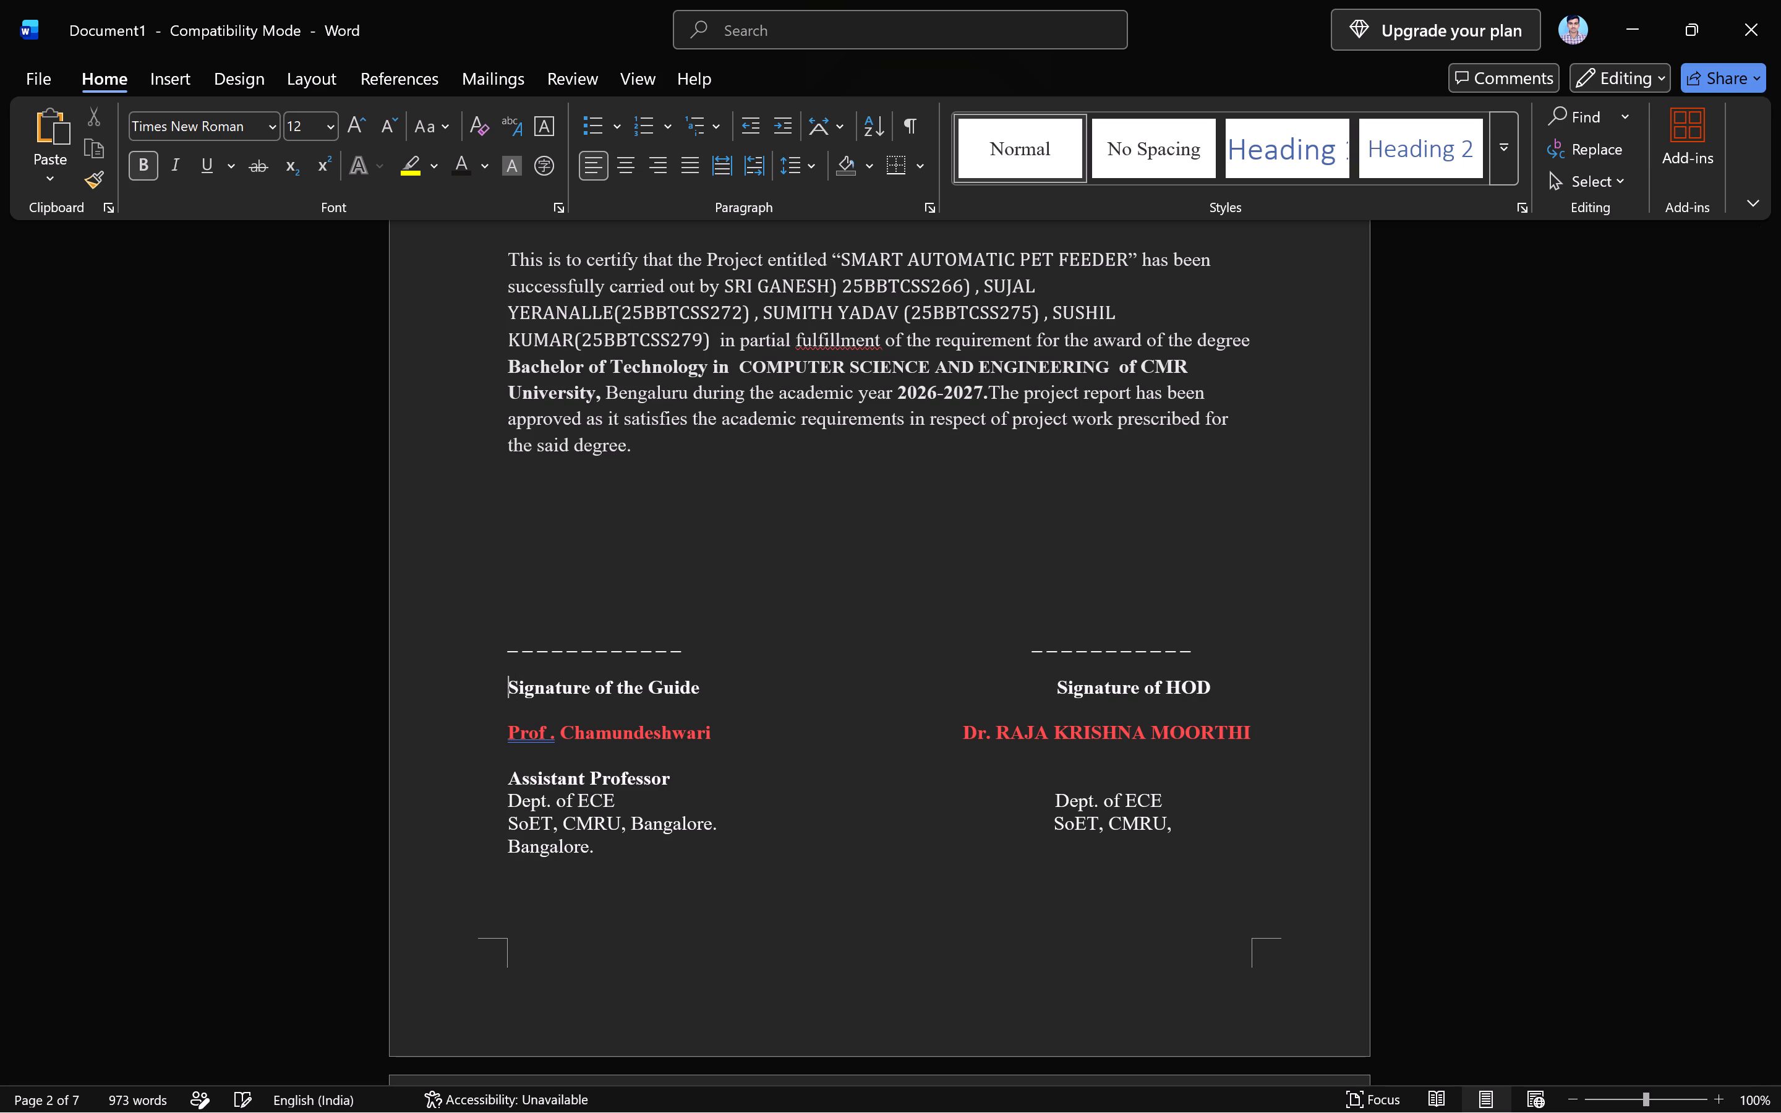
Centre the line with the red guide and HOD names on the Certificate page.
key("Down")
key("ctrl+e")
key("ctrl+e")
key("ctrl+e")
key("ctrl+e")
key("ctrl+e")
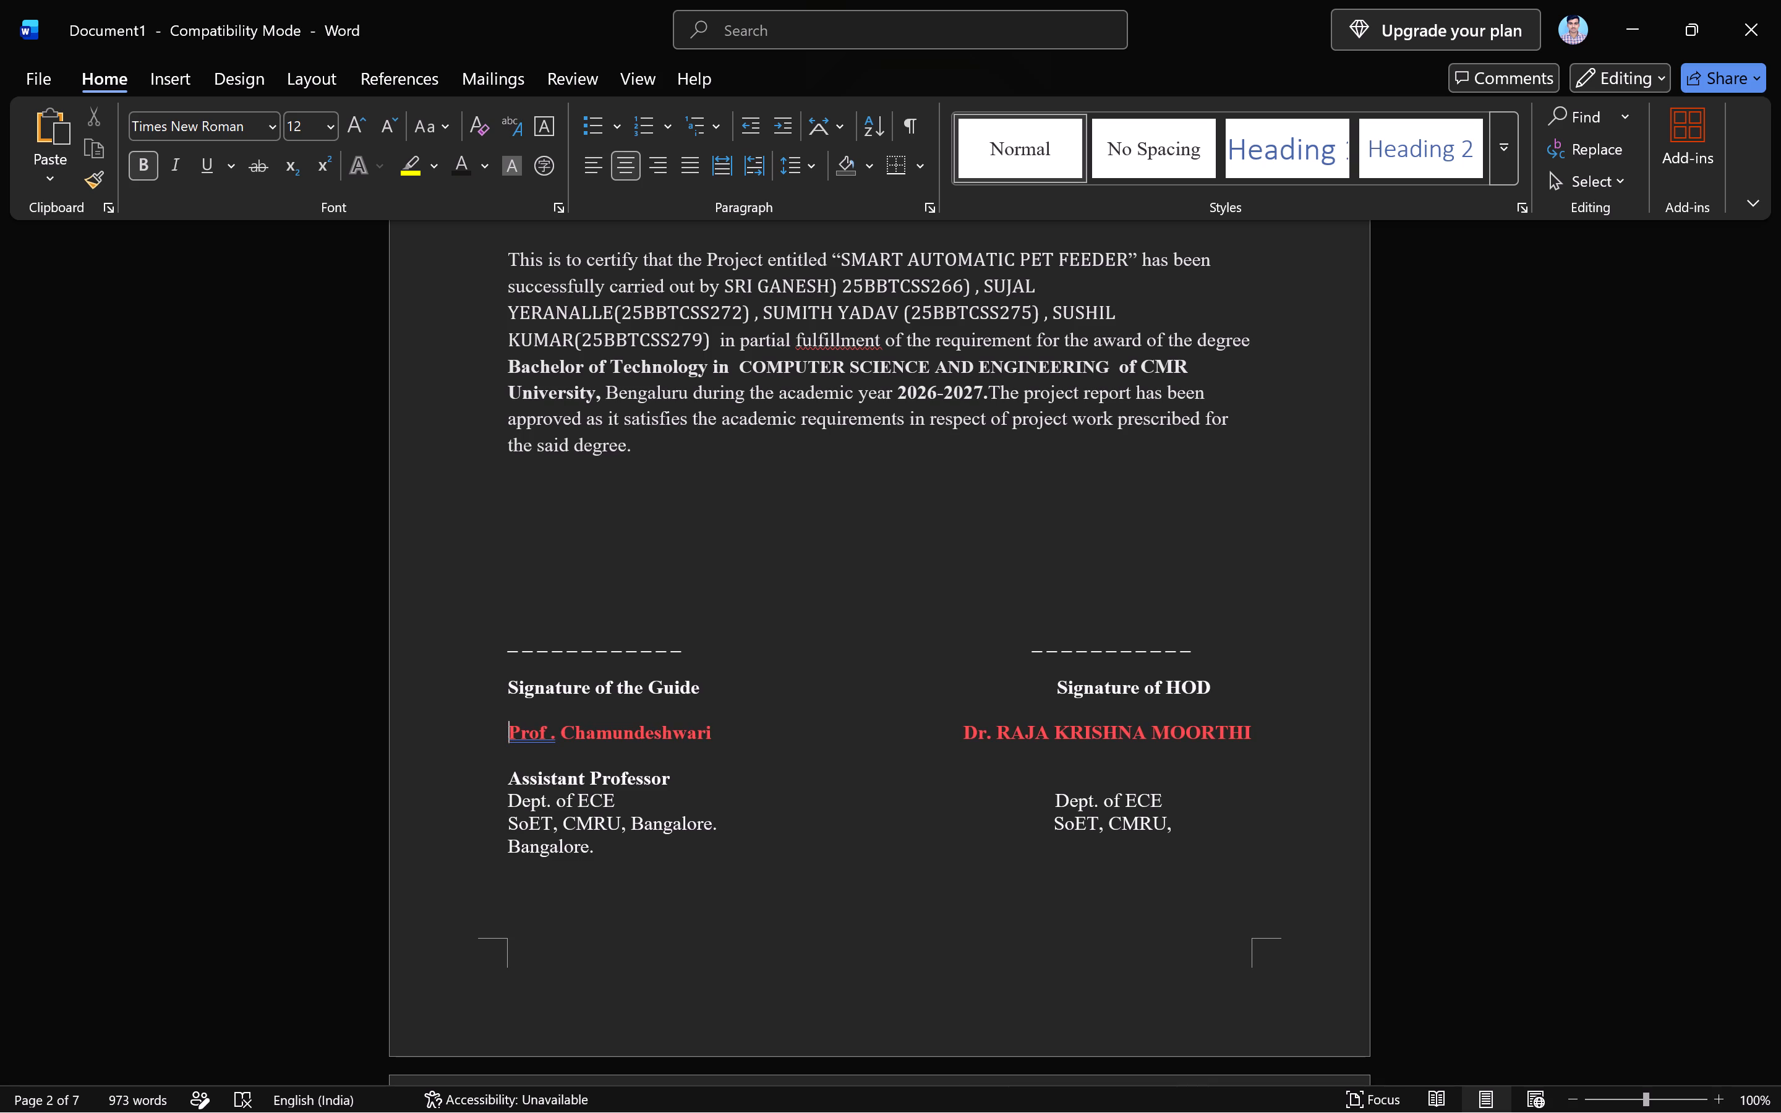
Insert four spaces before the dashed line above "Signature of HOD" to shift it over its caption.
key("Down")
key("Down")
key("Up")
key("Up")
key("Up")
key("Up")
key("Right")
key("Right")
key("Right")
key("Right")
key("Right")
key("Right")
key("Right")
key("Up")
key("Right")
key("Left")
key("Left")
key("Left")
key("Left")
key("Left")
key("Left")
key("Left")
key("Left")
key("Left")
key("Left")
key("Left")
key("Left")
key("Left")
key("Left")
key("Left")
key("Left")
key("Left")
key("Left")
key("Left")
key("Left")
key("Left")
key("Left")
key("space")
key("space")
key("space")
key("space")
key("Down")
key("Down")
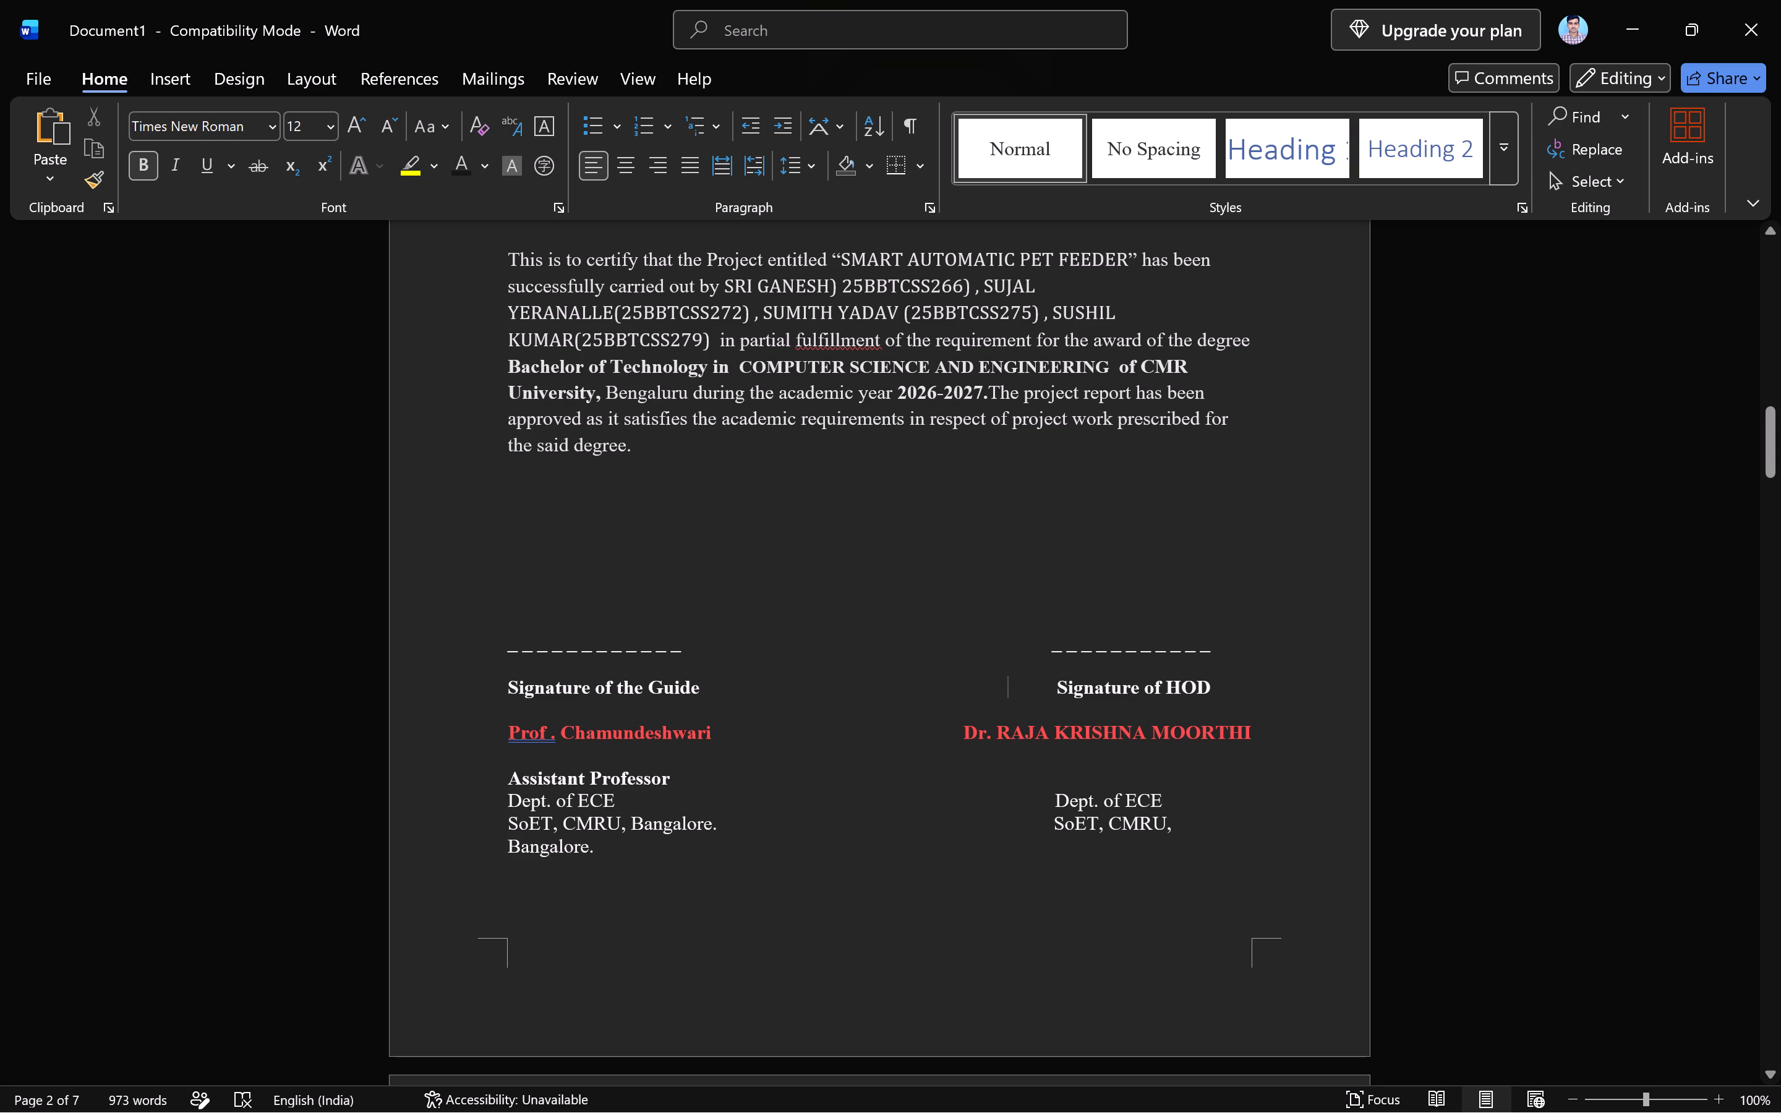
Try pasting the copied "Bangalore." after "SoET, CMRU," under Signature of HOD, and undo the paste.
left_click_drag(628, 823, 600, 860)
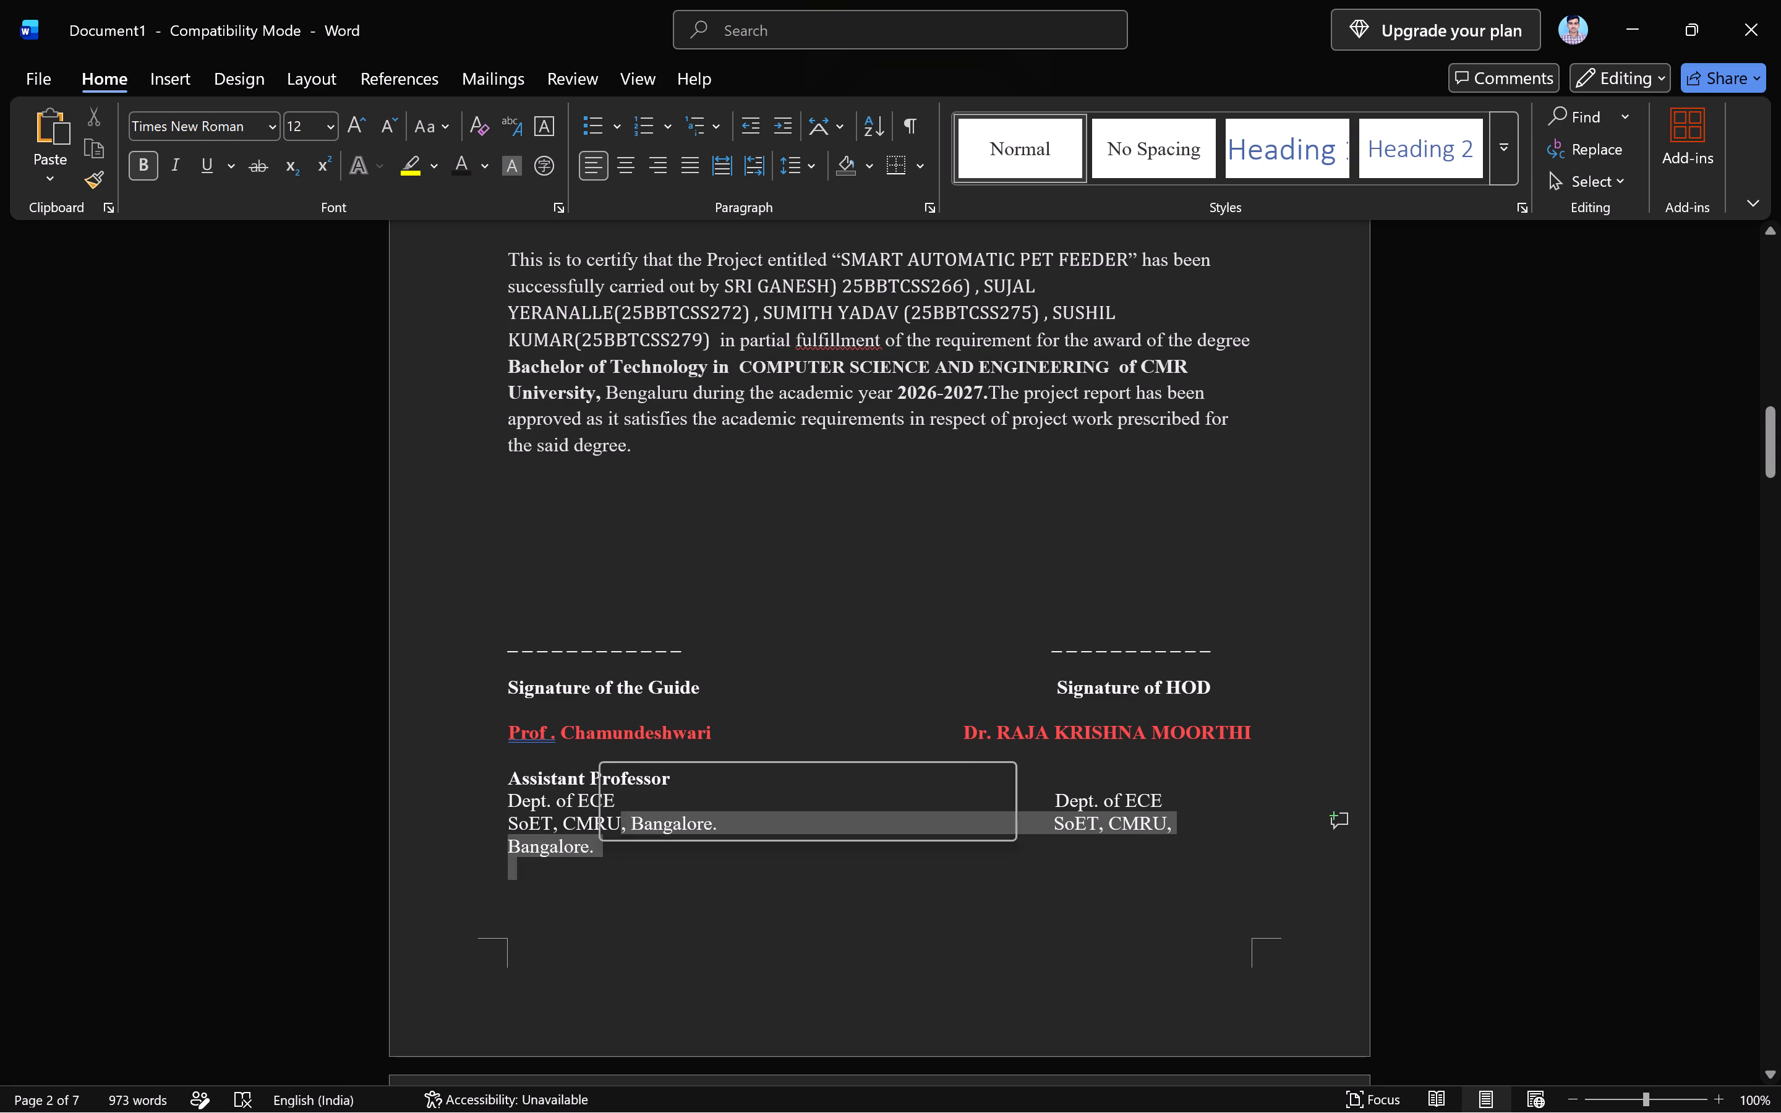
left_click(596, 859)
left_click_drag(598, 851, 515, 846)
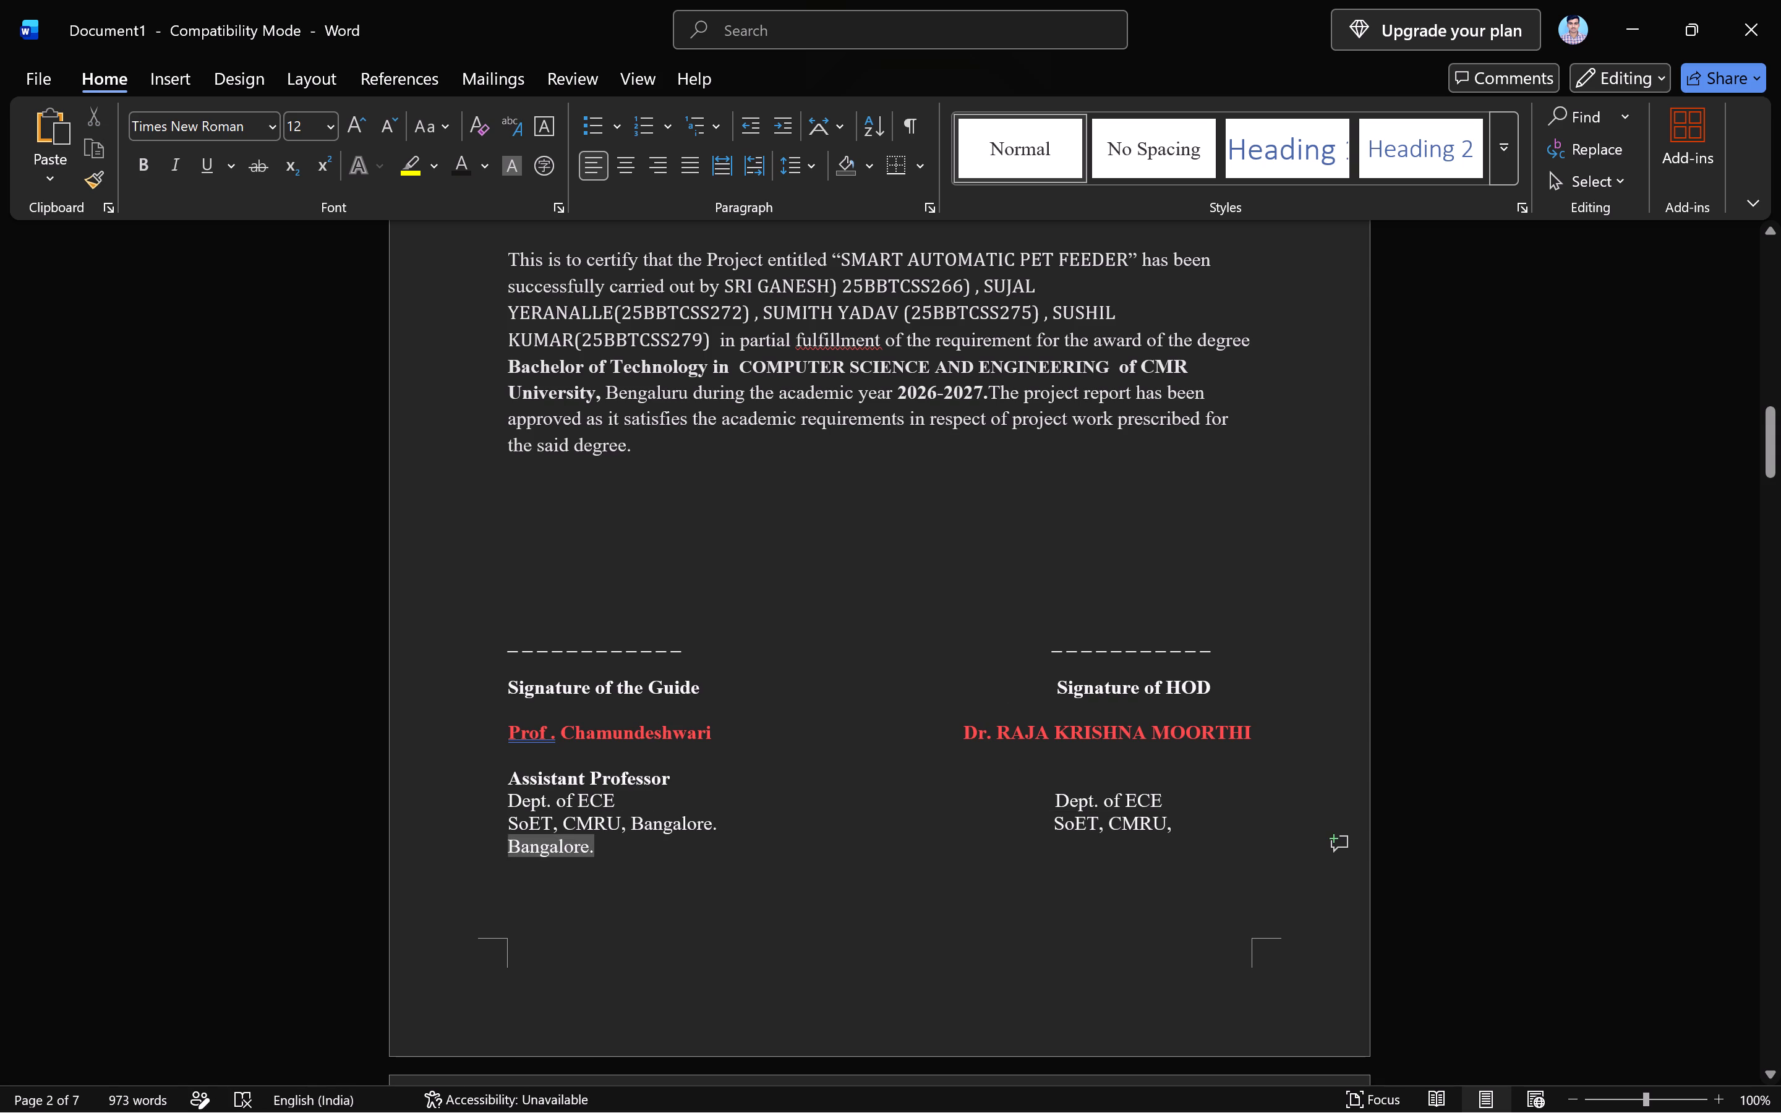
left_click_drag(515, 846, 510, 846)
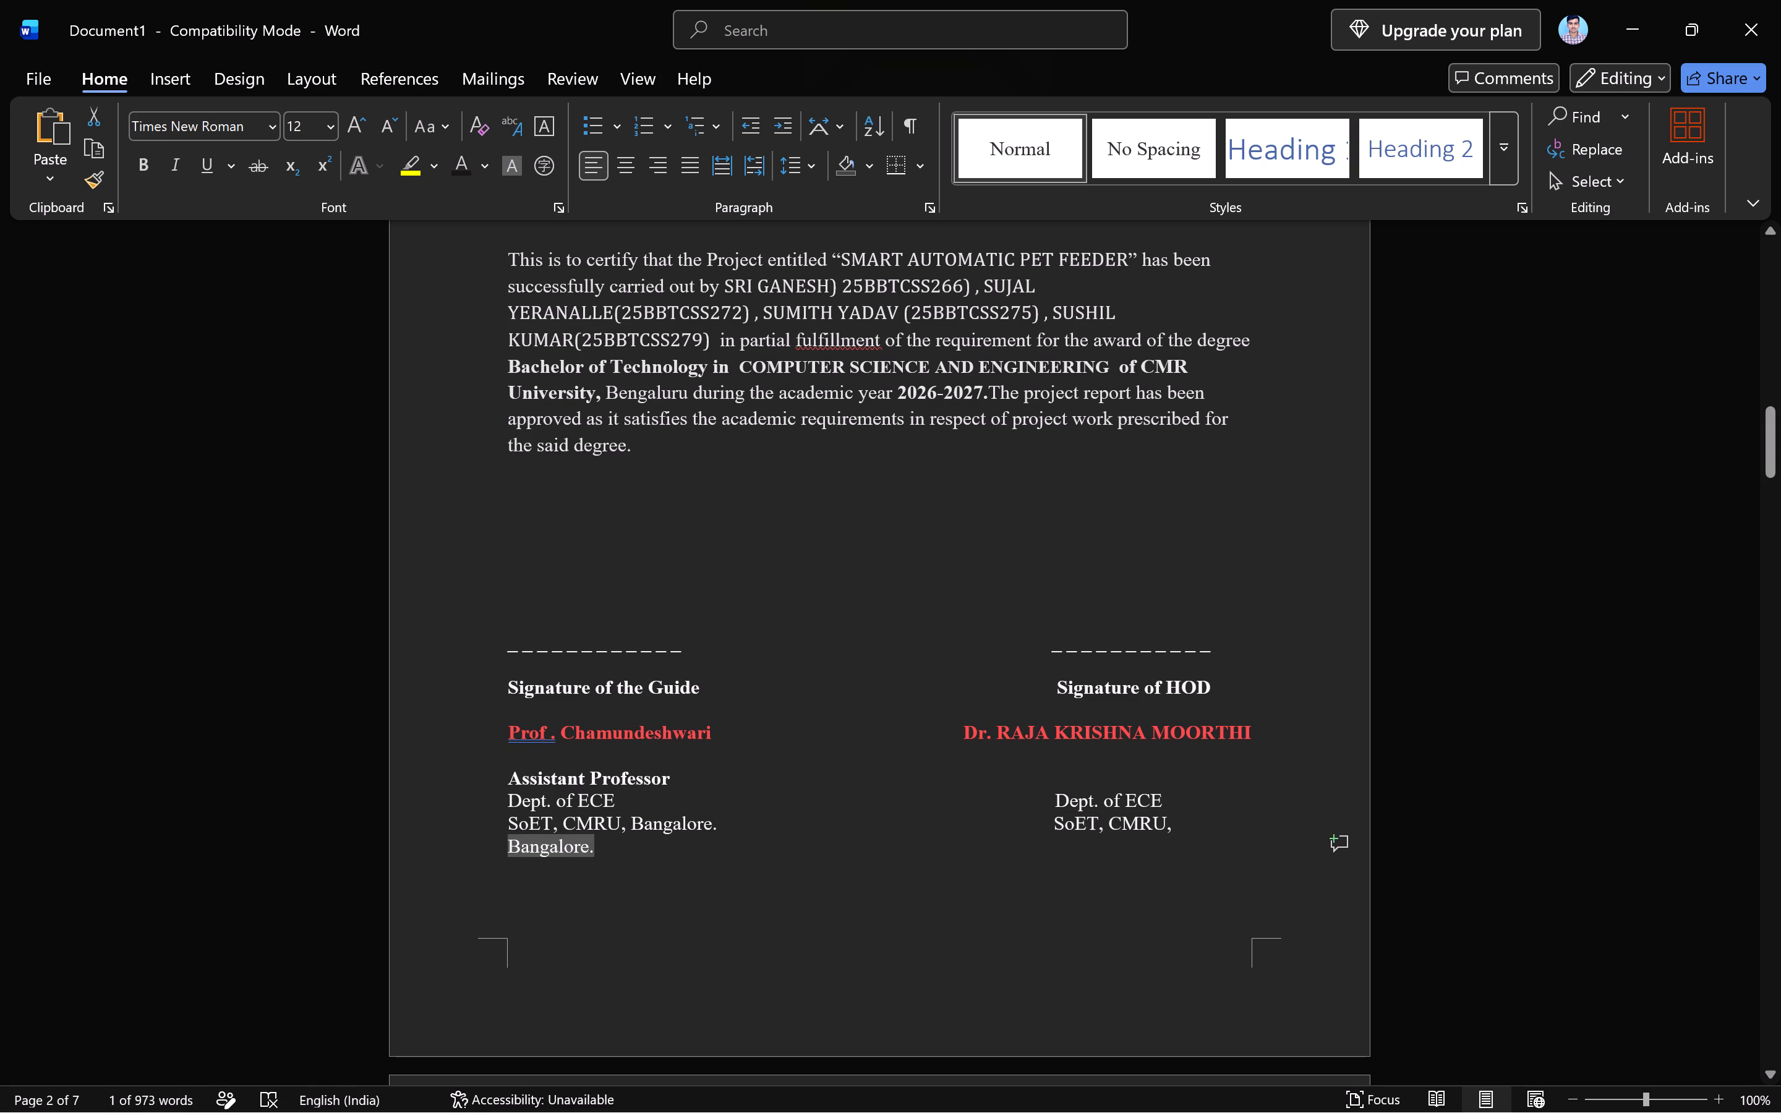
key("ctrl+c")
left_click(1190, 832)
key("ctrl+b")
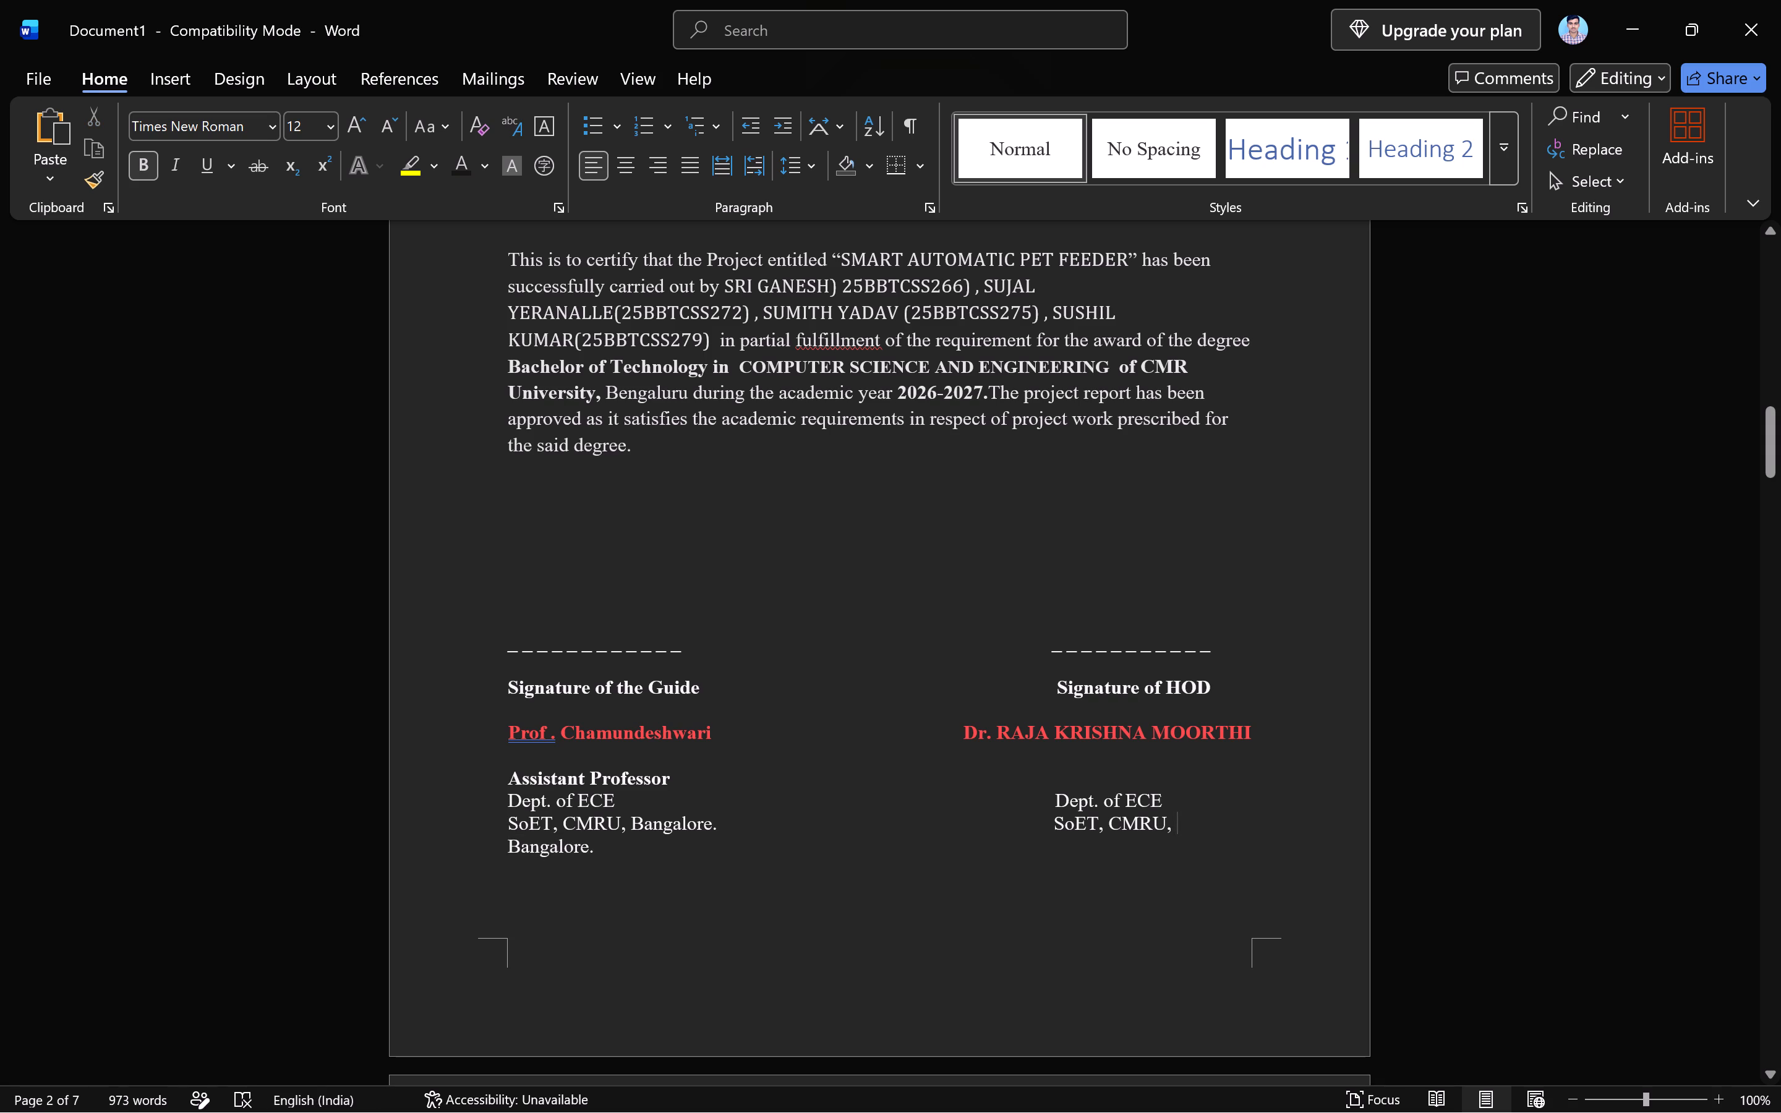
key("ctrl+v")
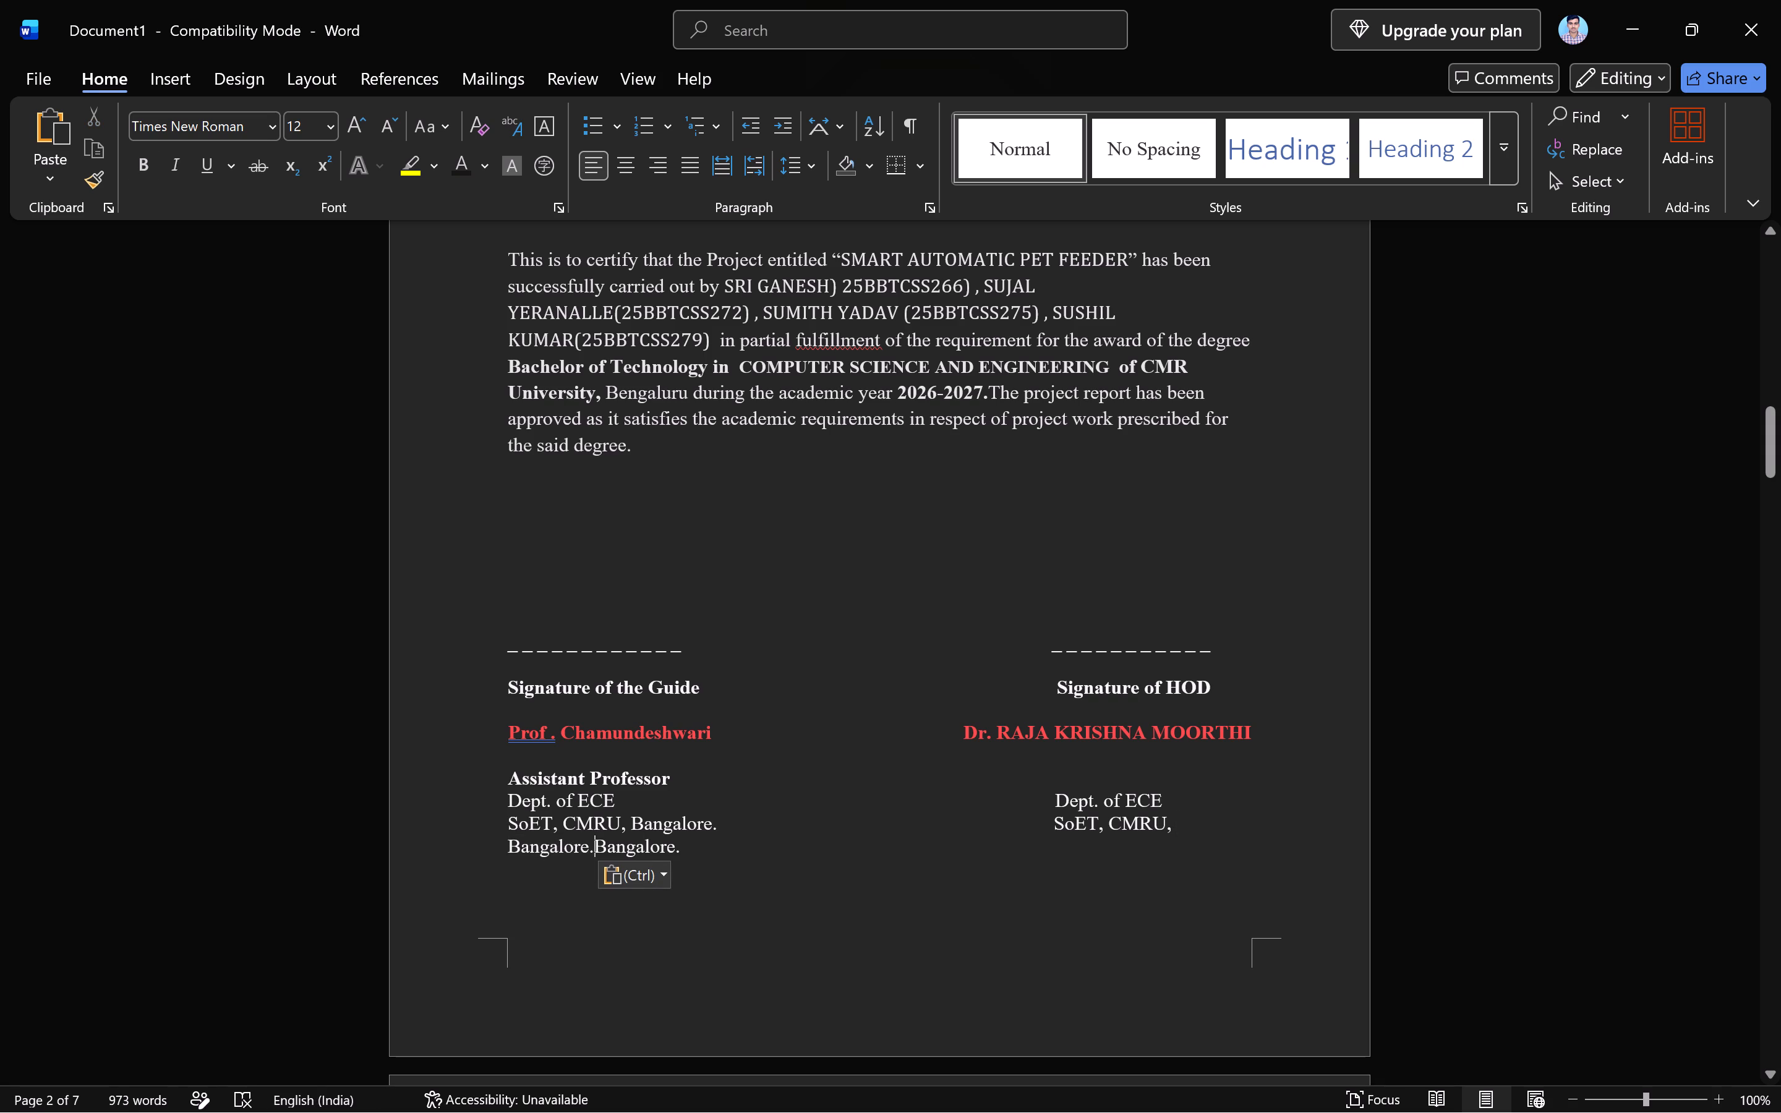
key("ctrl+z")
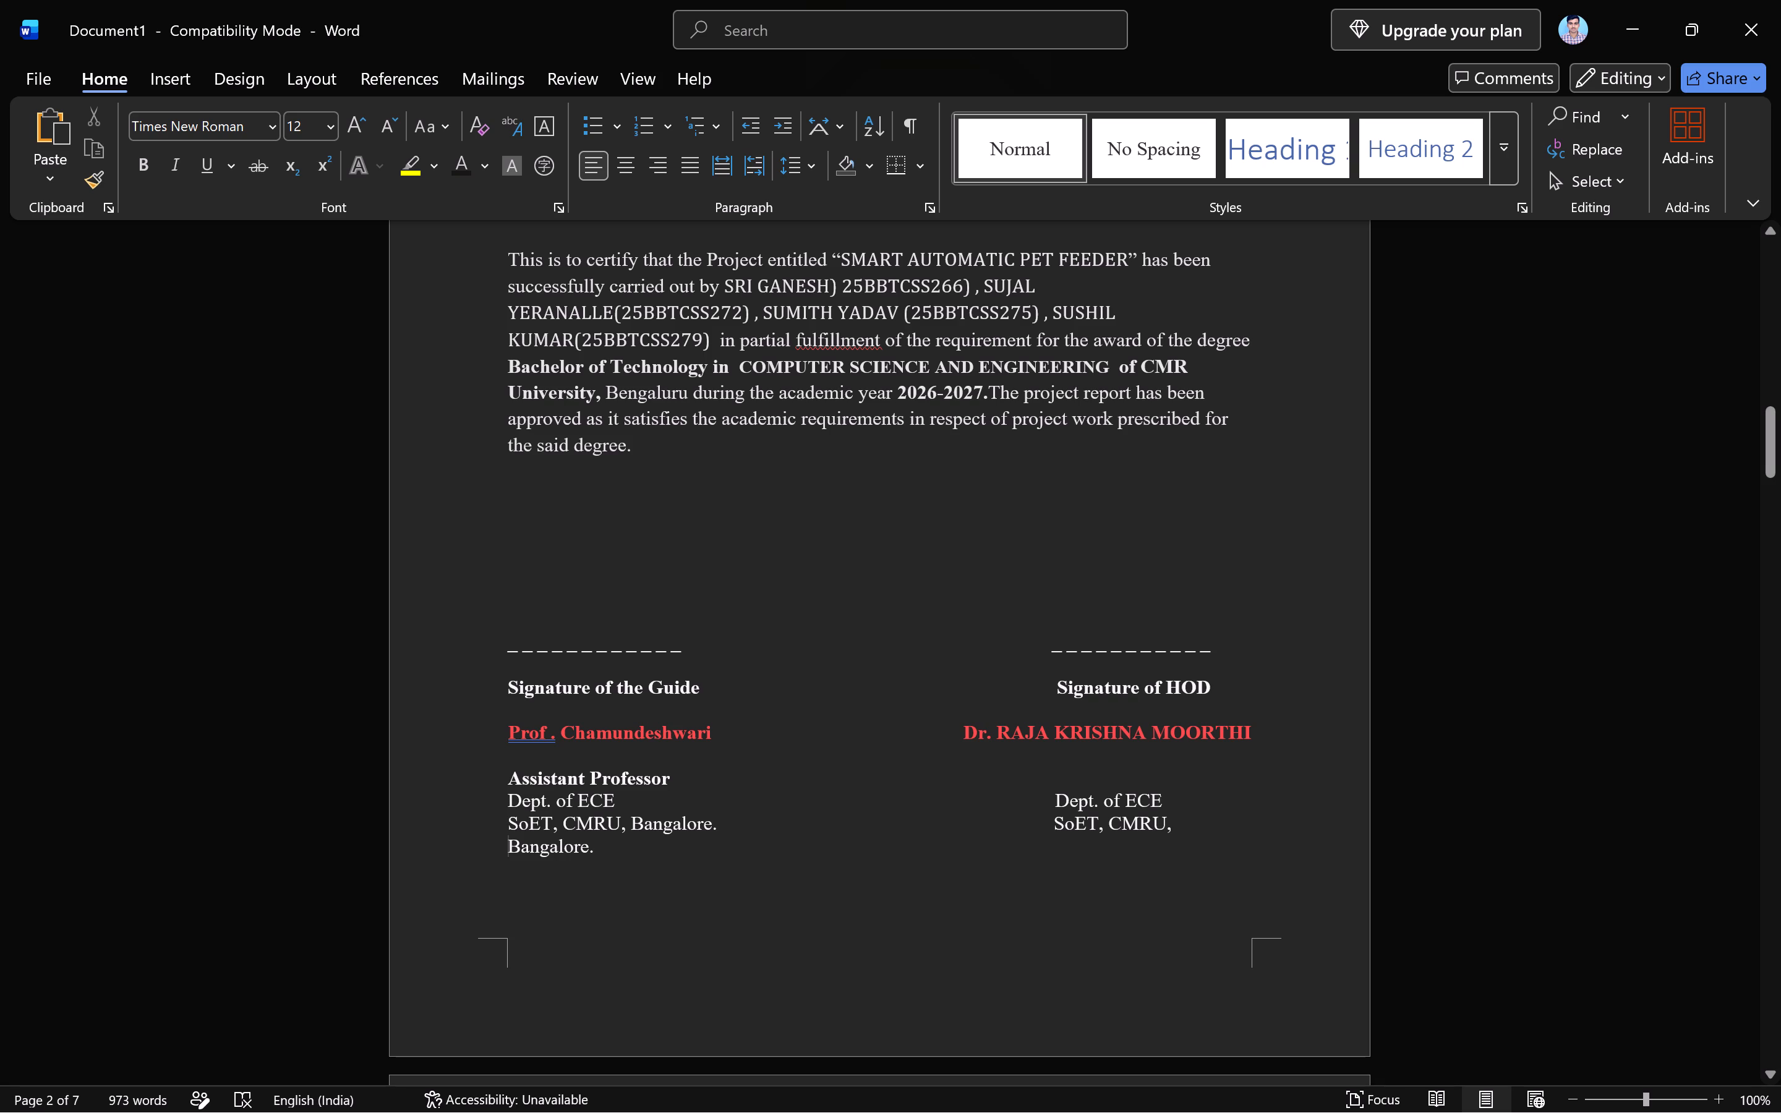
Delete two spaces before the HOD's "SoET, CMRU, Bangalore." and one space before the HOD's "Dept. of ECE" on the Certificate page.
left_click_drag(1054, 822, 1056, 827)
key("BackSpace")
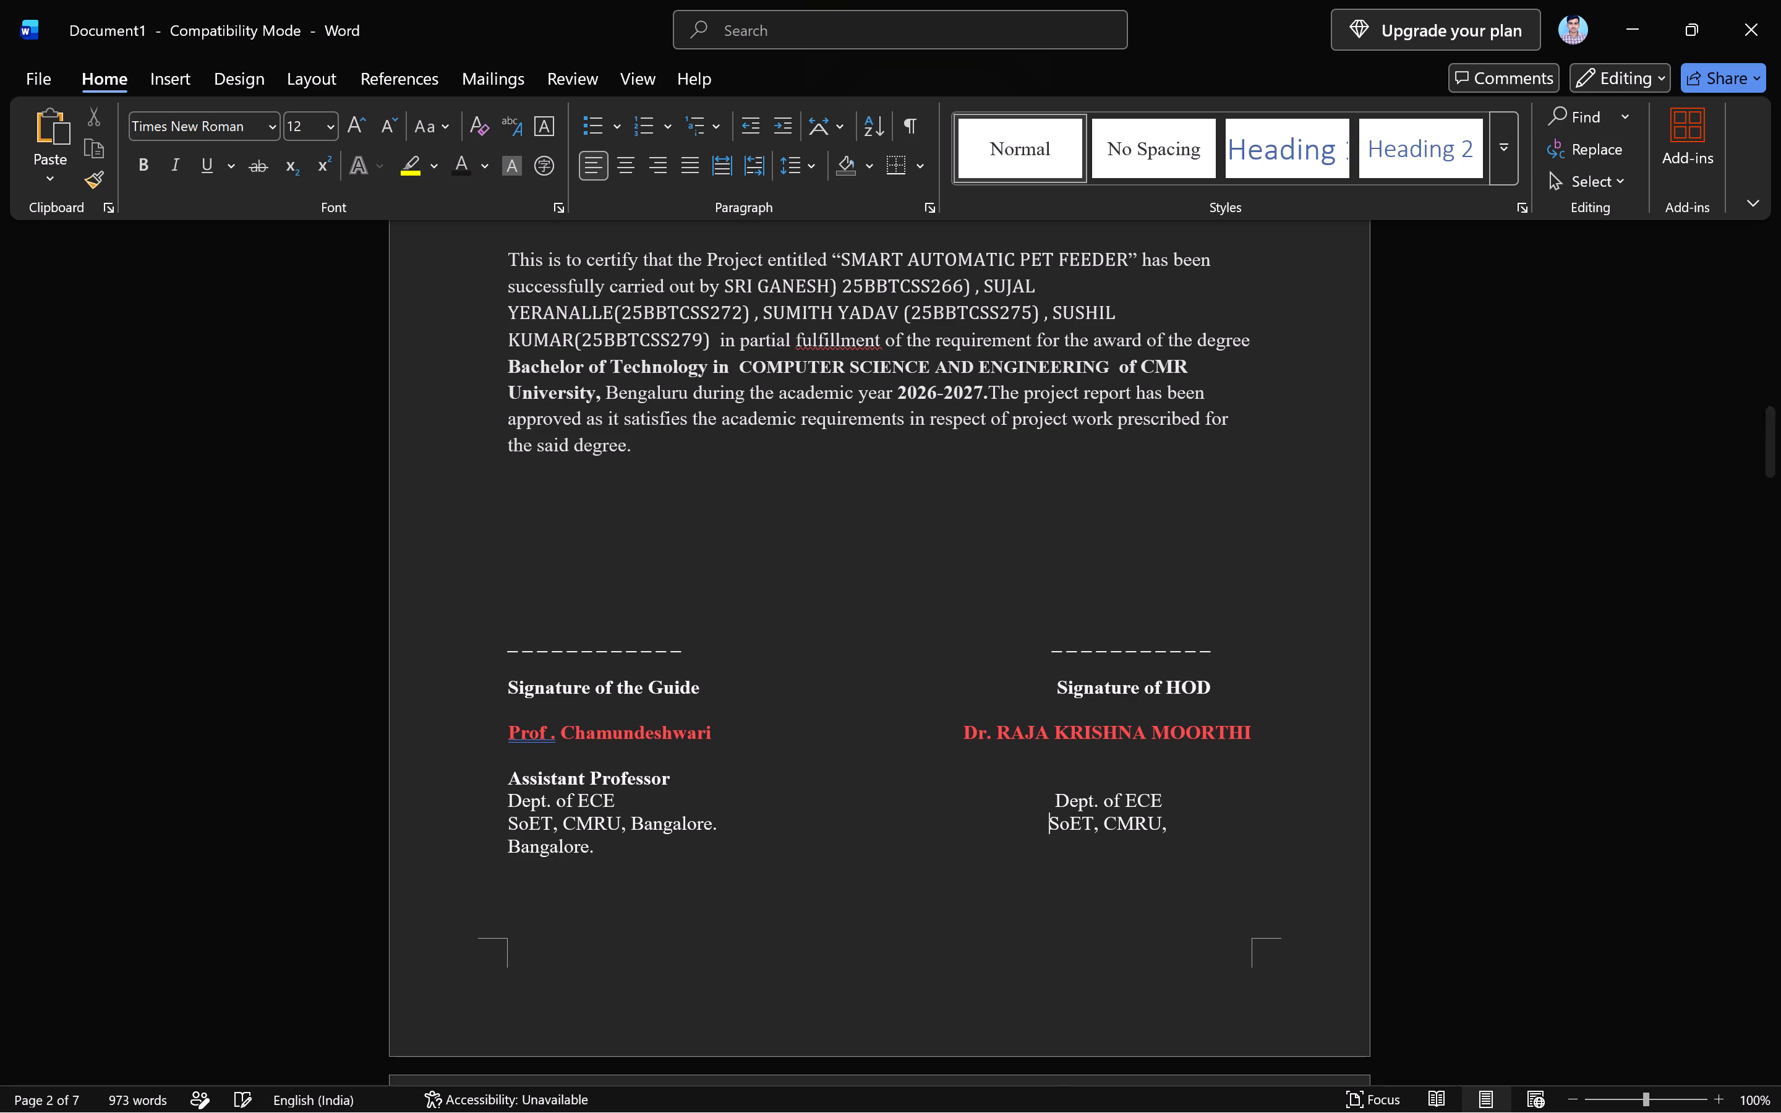
key("BackSpace")
key("Up")
key("BackSpace")
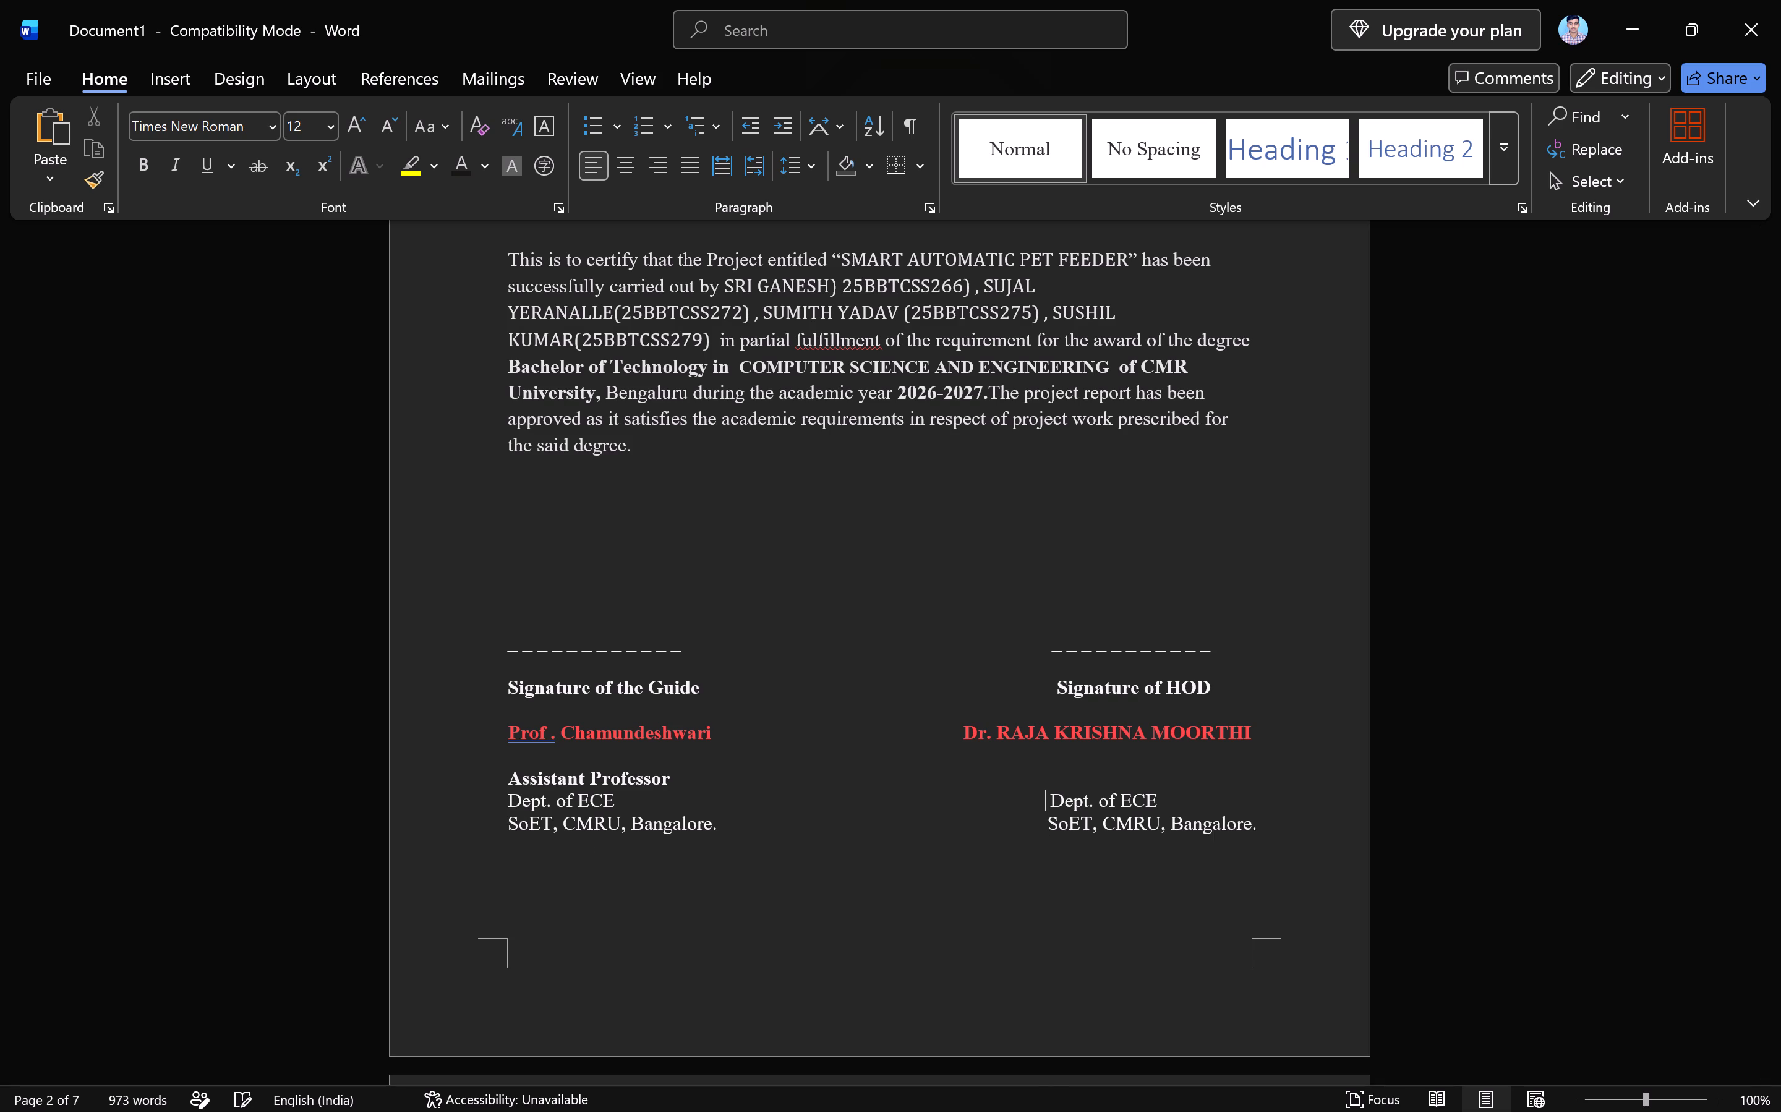
key("Down")
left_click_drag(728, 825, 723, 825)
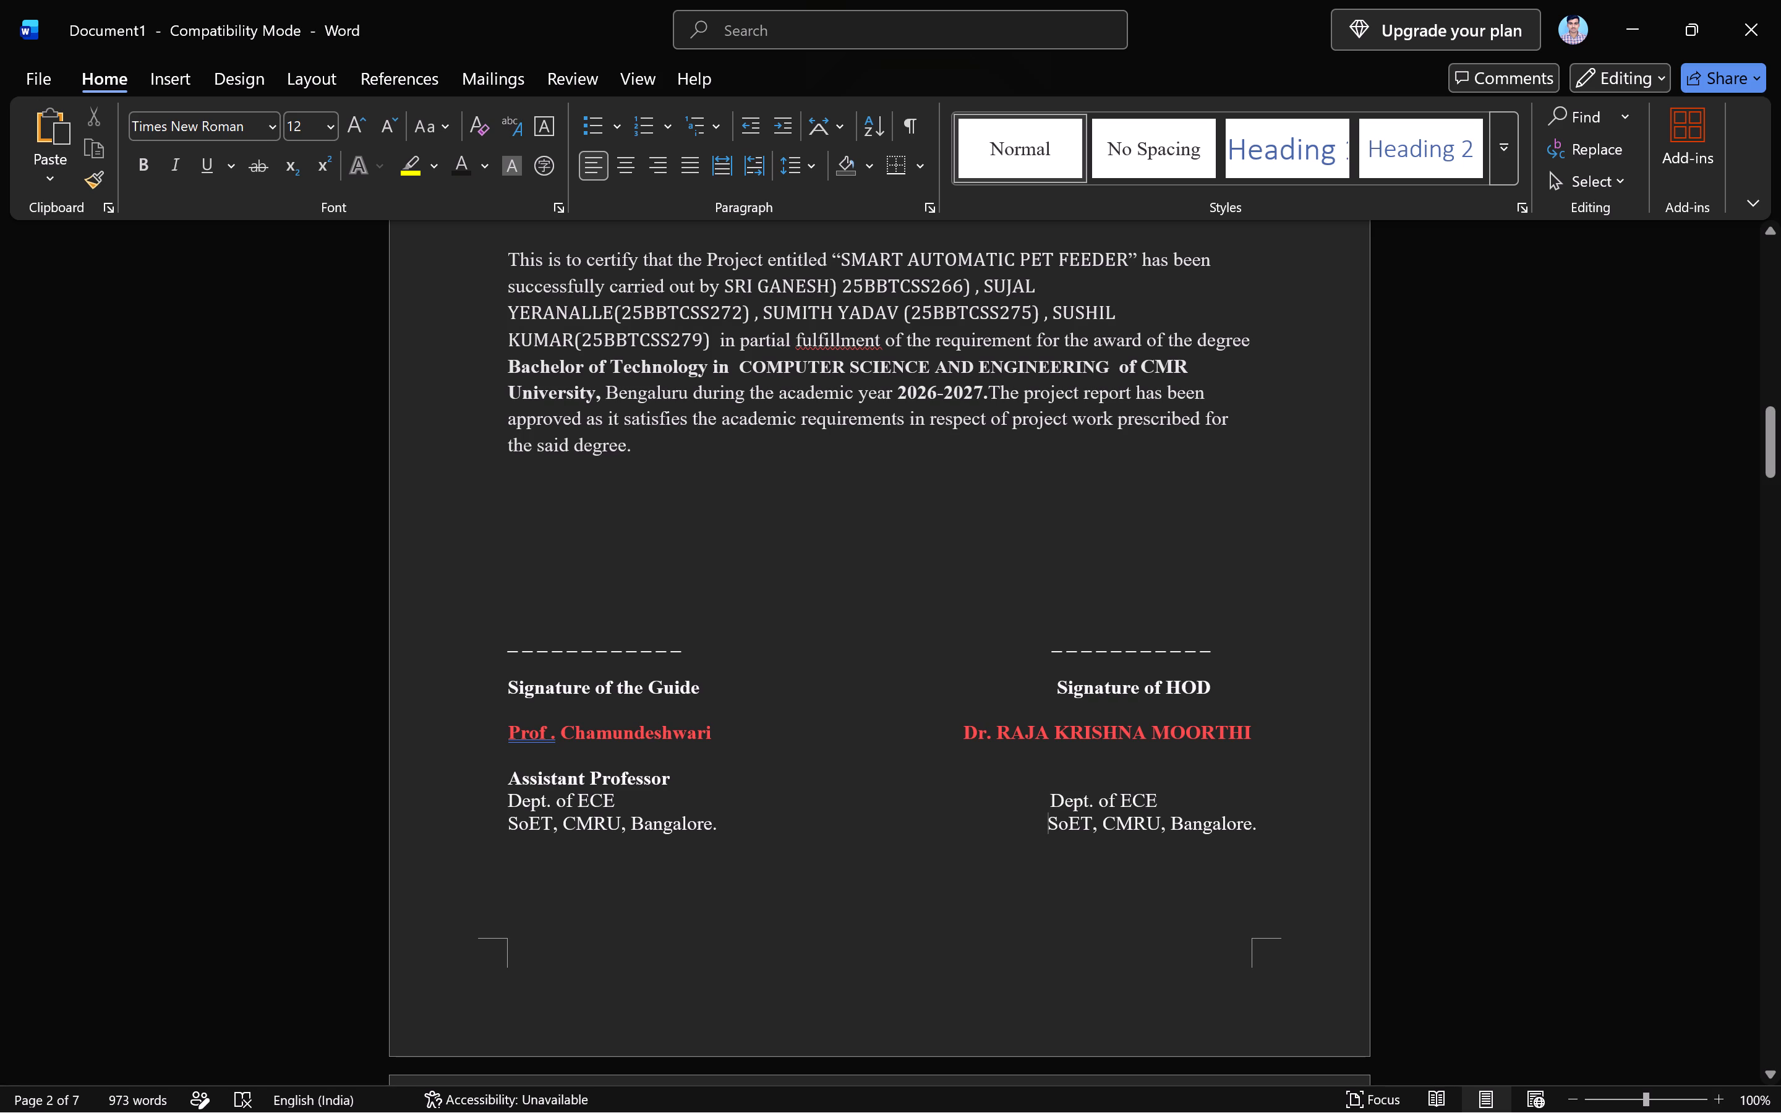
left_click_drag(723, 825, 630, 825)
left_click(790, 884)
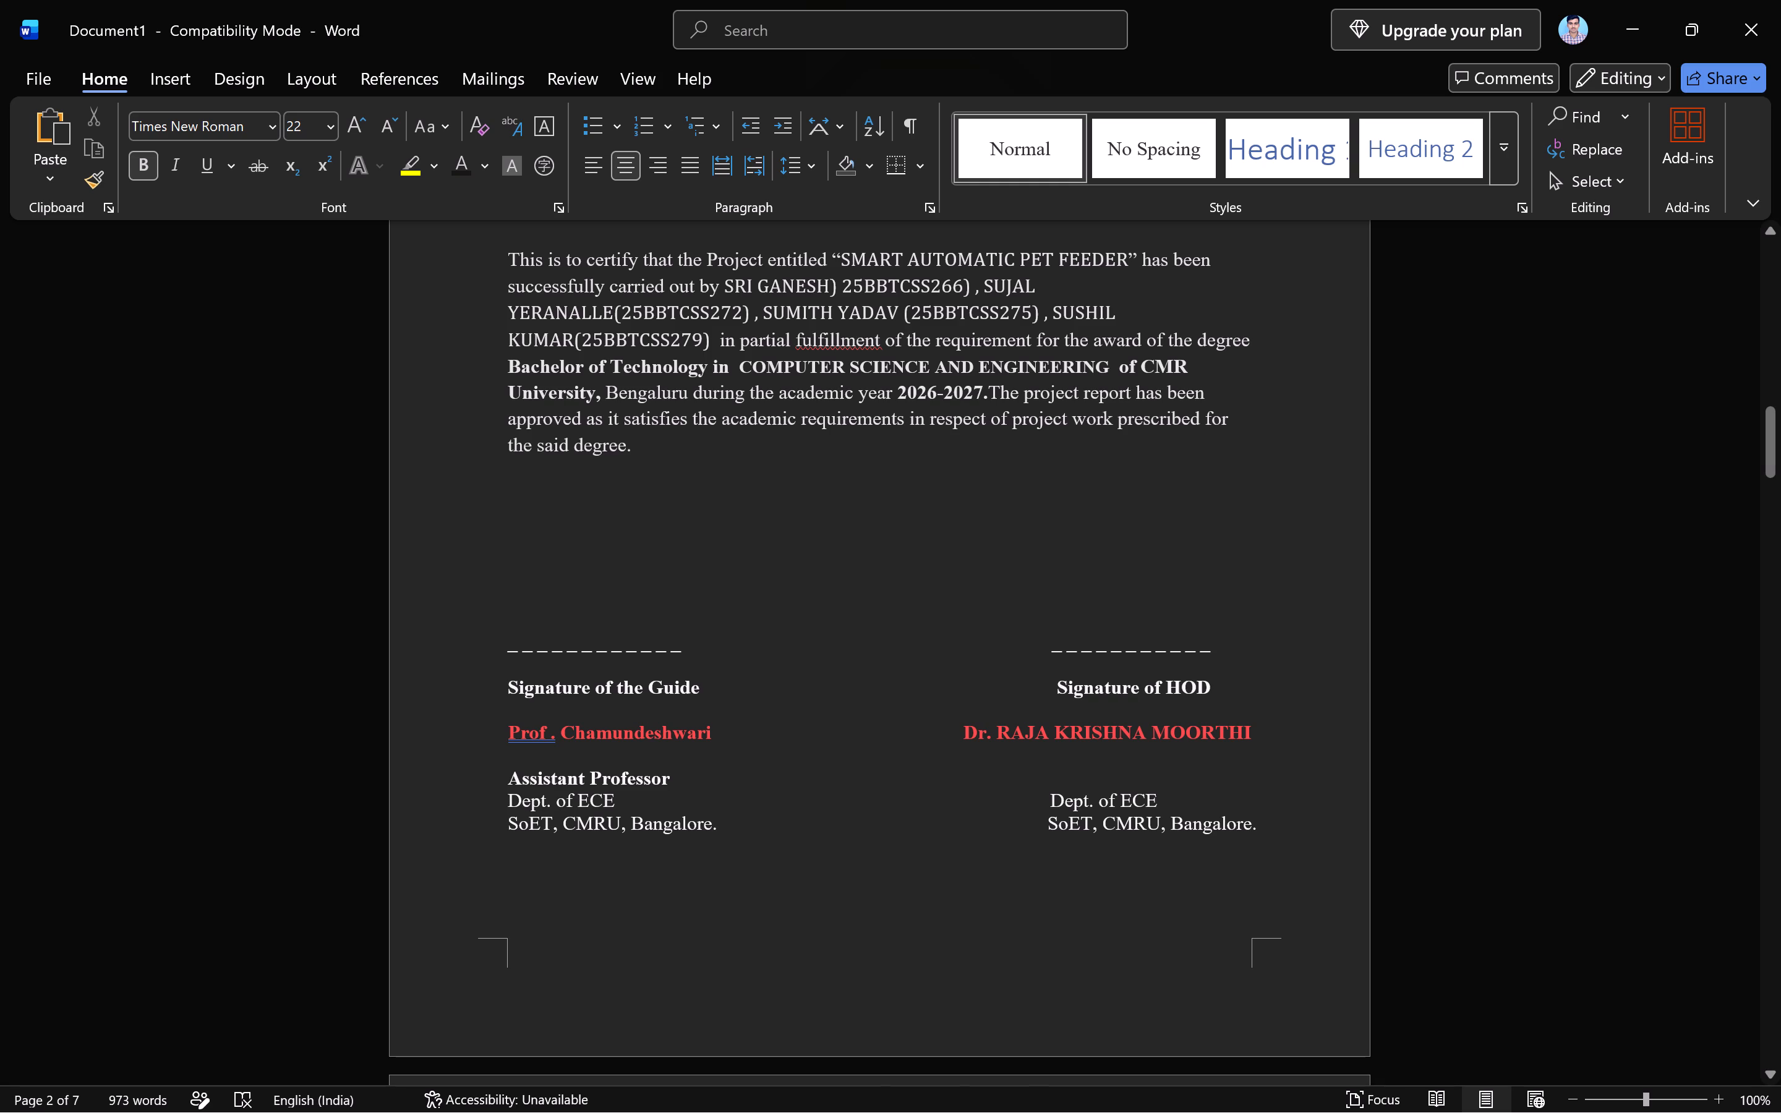
Recolour the four red student names and registration numbers on the Acknowledgement page to match the body text.
scroll(746, 691, "down", 10)
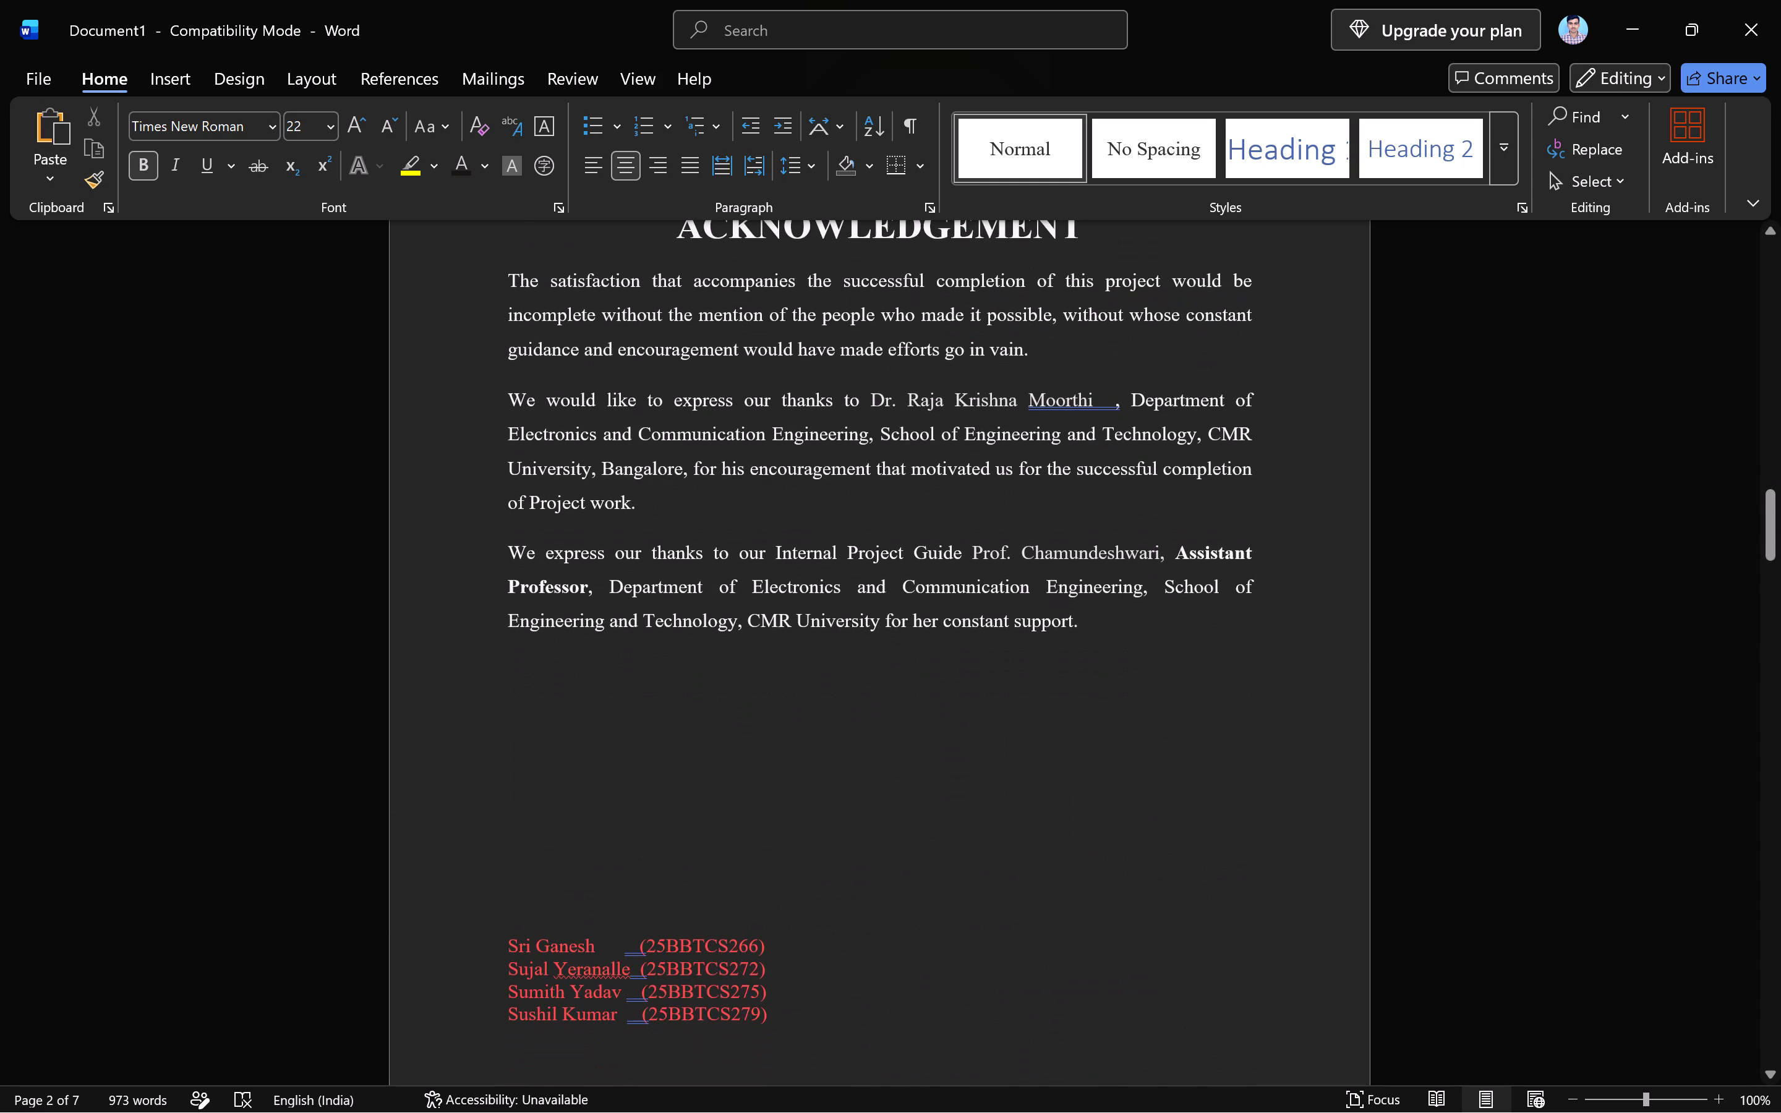
scroll(996, 679, "down", 1)
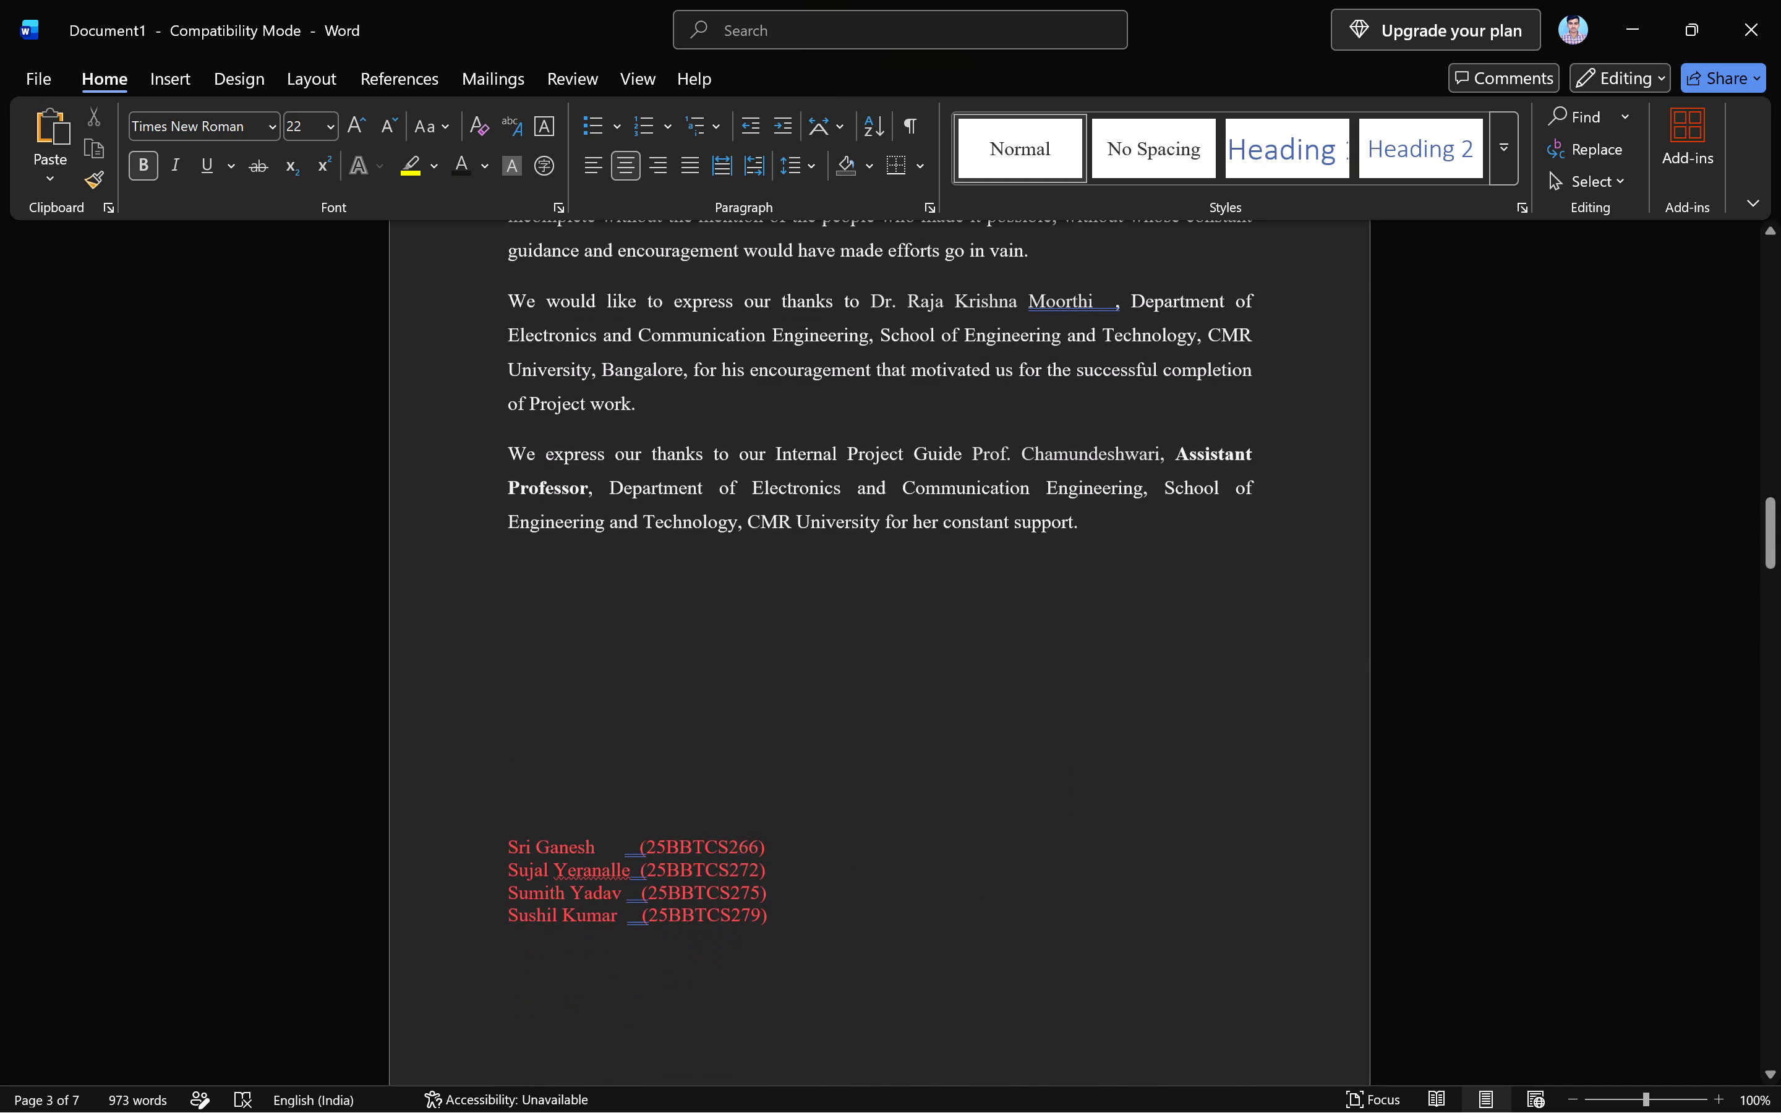
left_click_drag(780, 927, 469, 852)
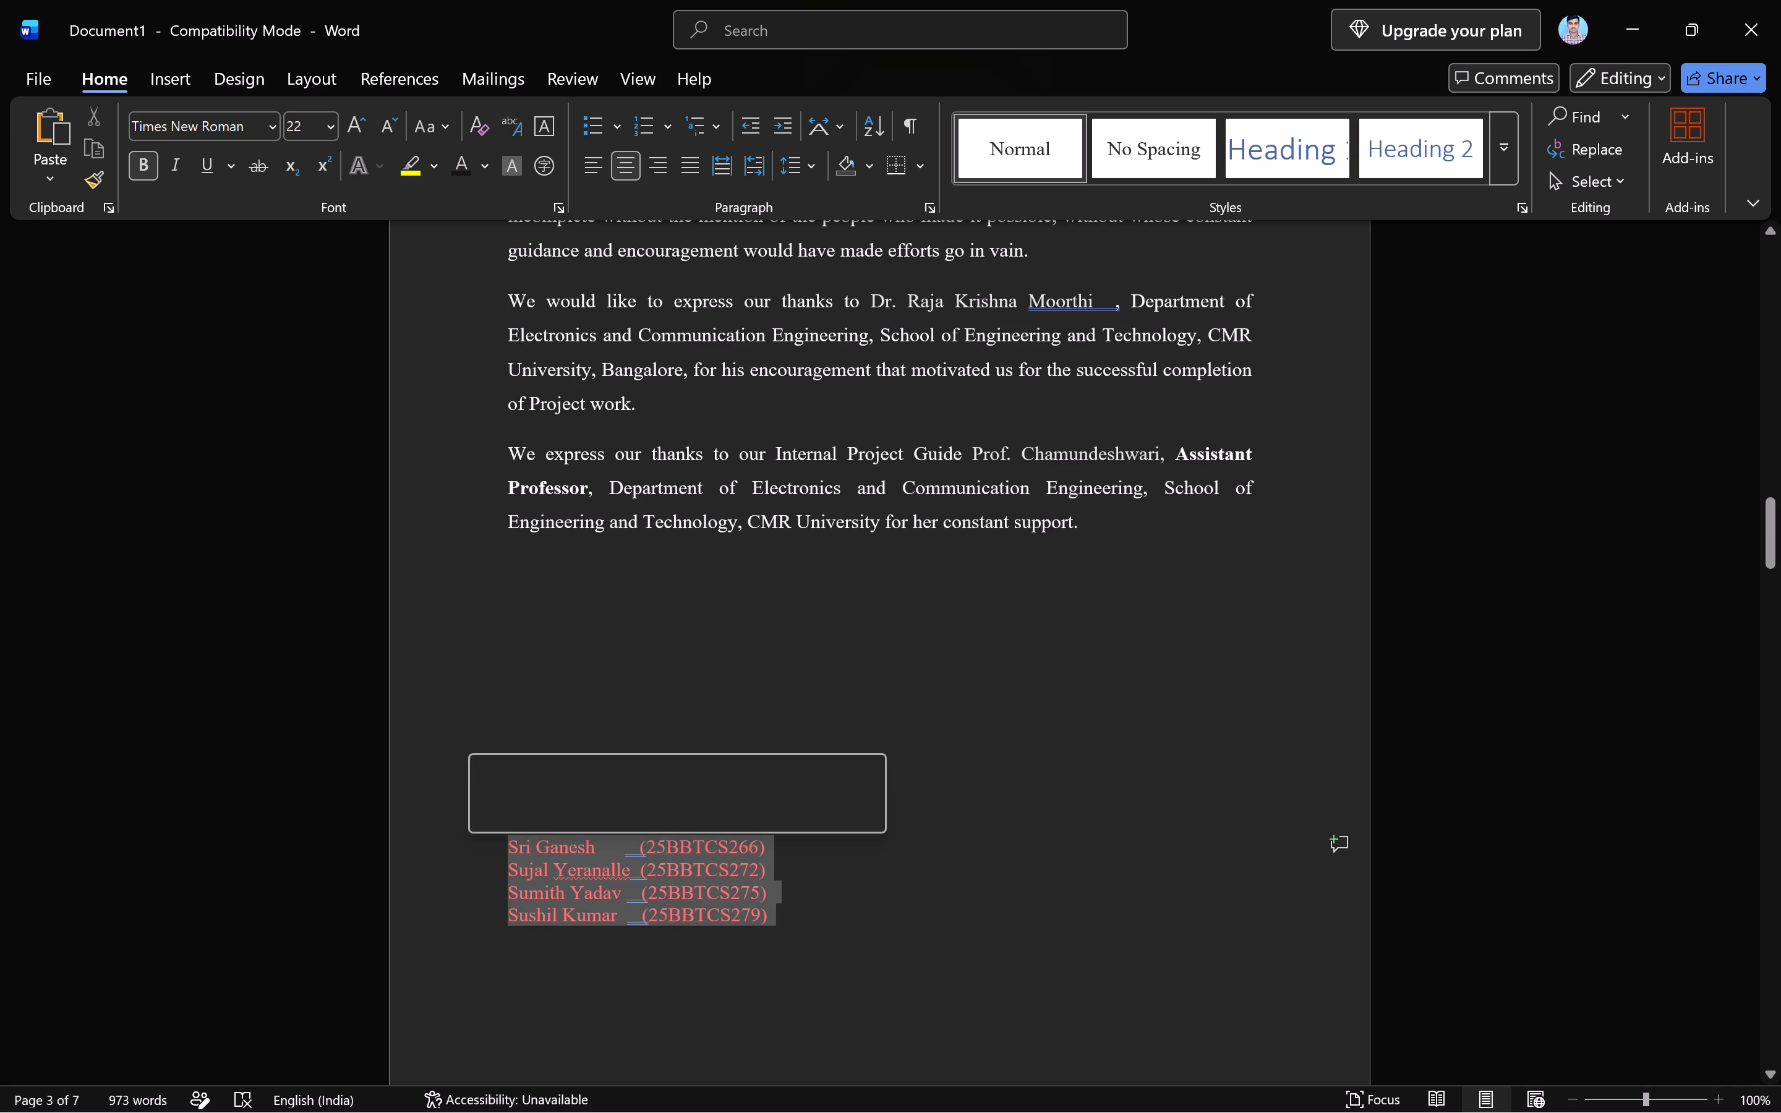
left_click(459, 161)
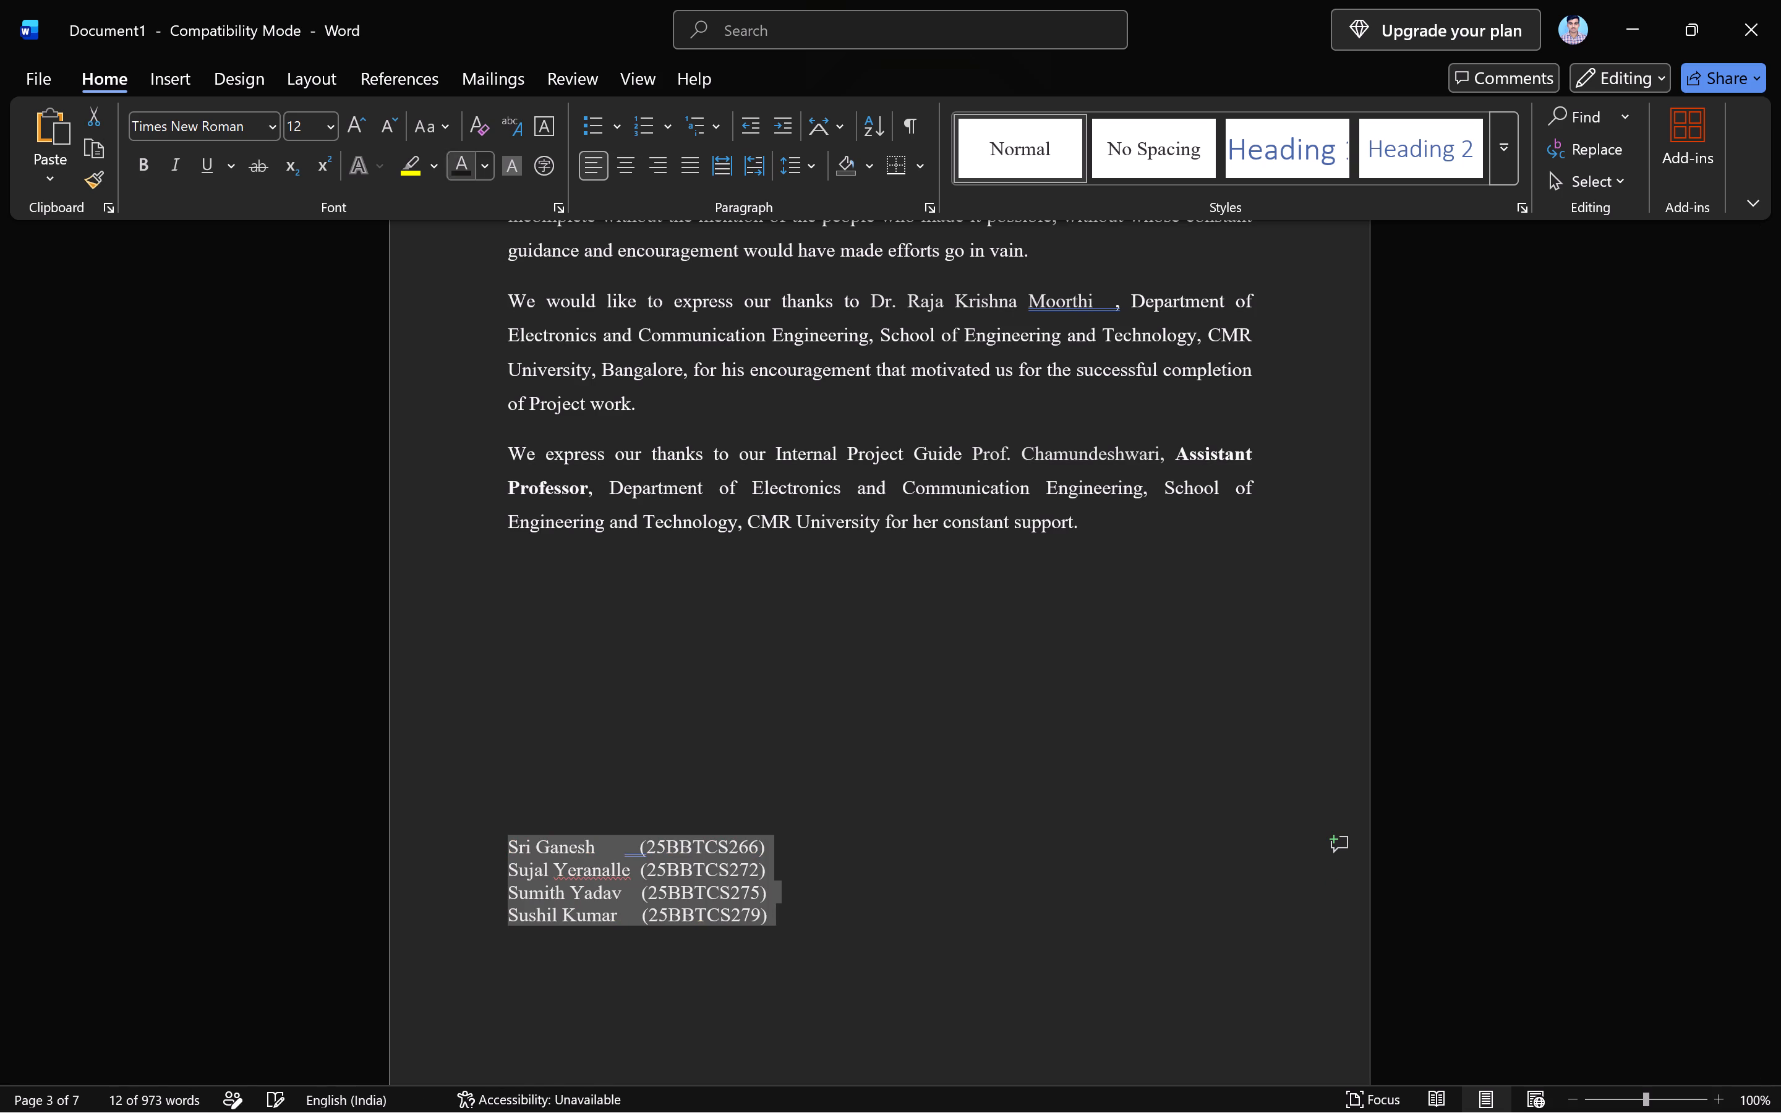
left_click(811, 772)
Insert two spaces before the first student's registration number and one before each of the other three on the Acknowledgement page.
scroll(814, 773, "down", 1)
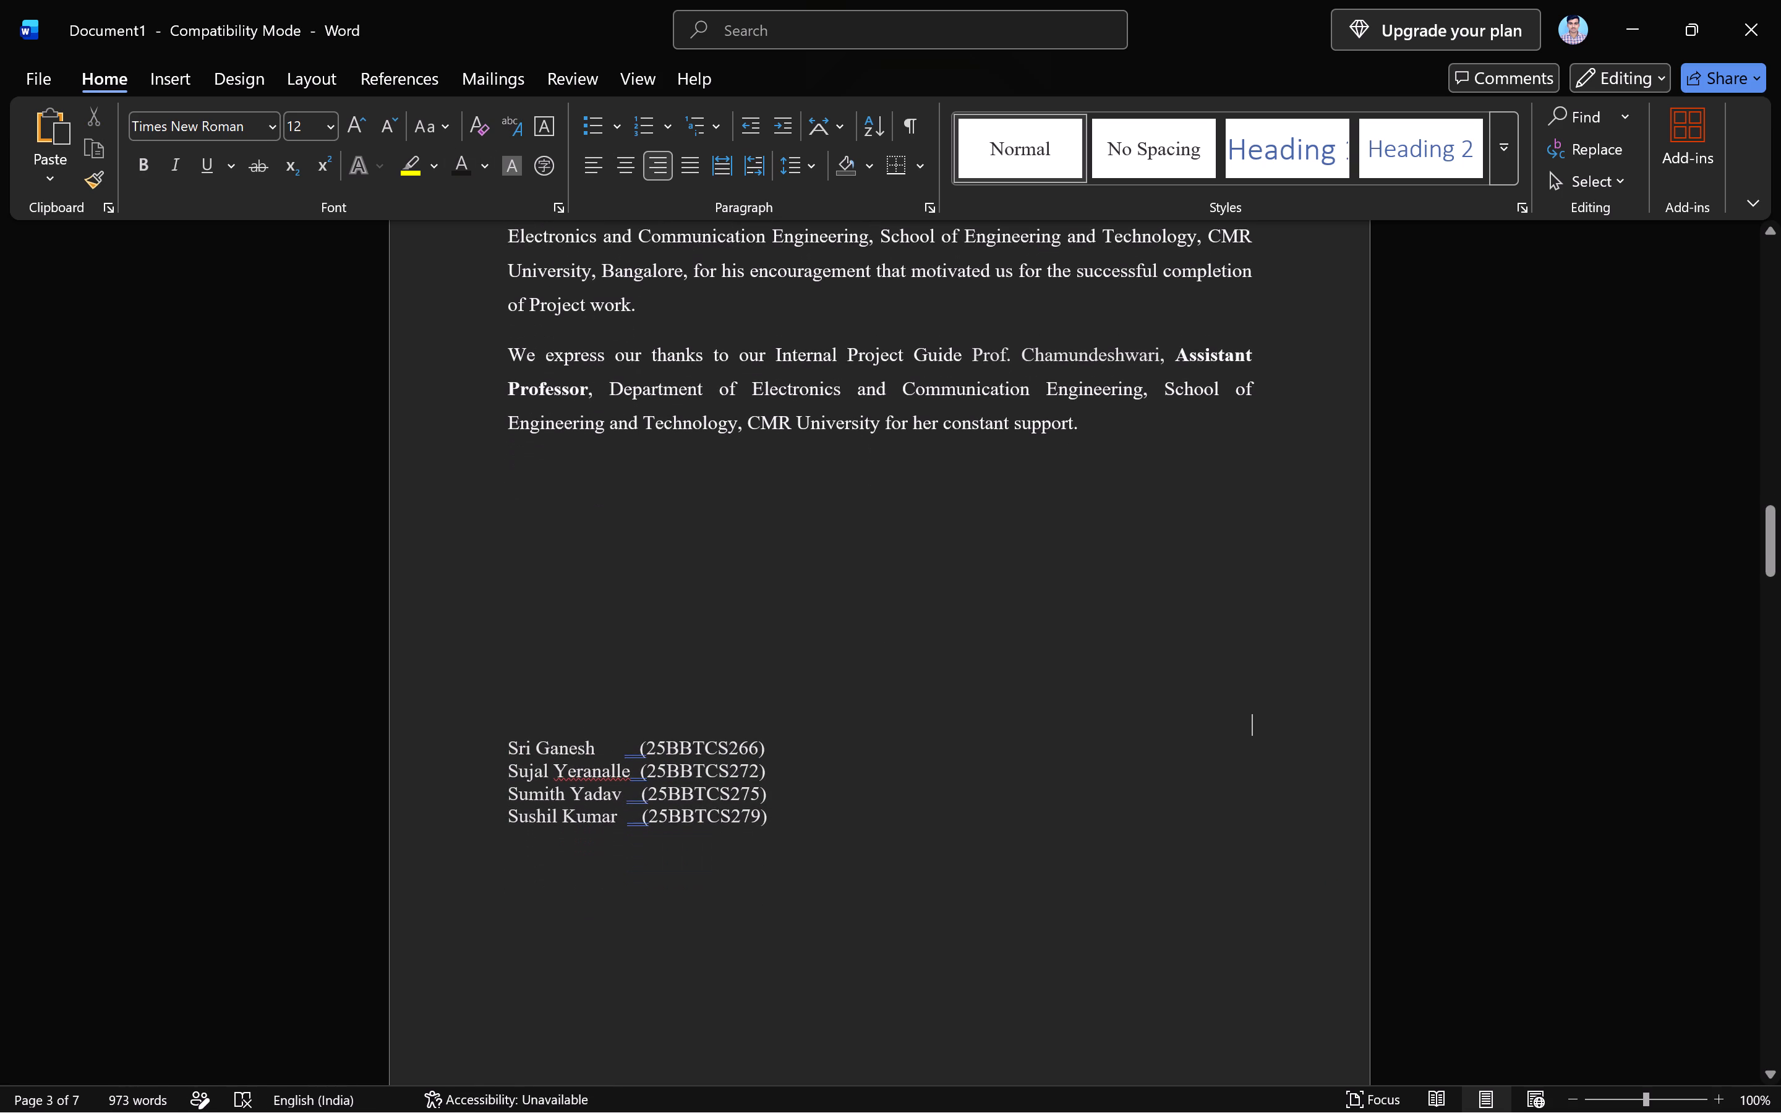
left_click(641, 740)
key("space")
key("space")
key("Down")
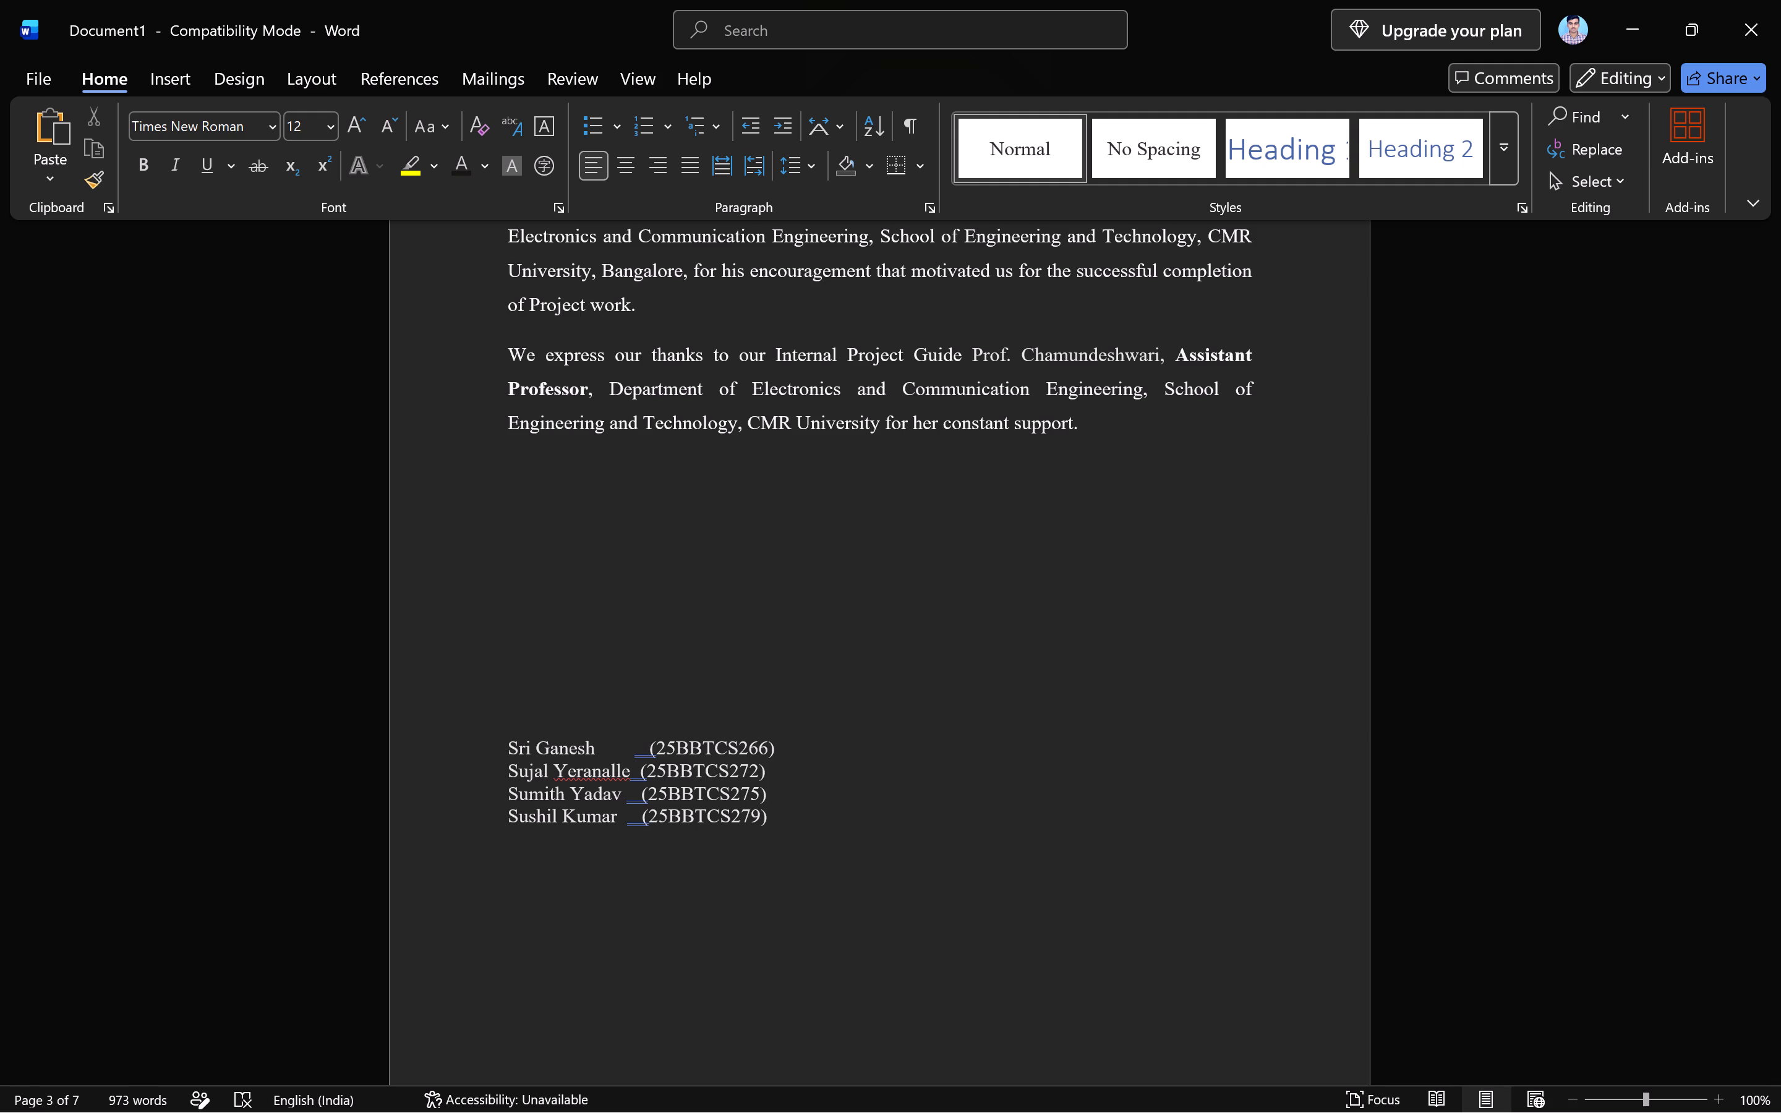
key("Left")
key("space")
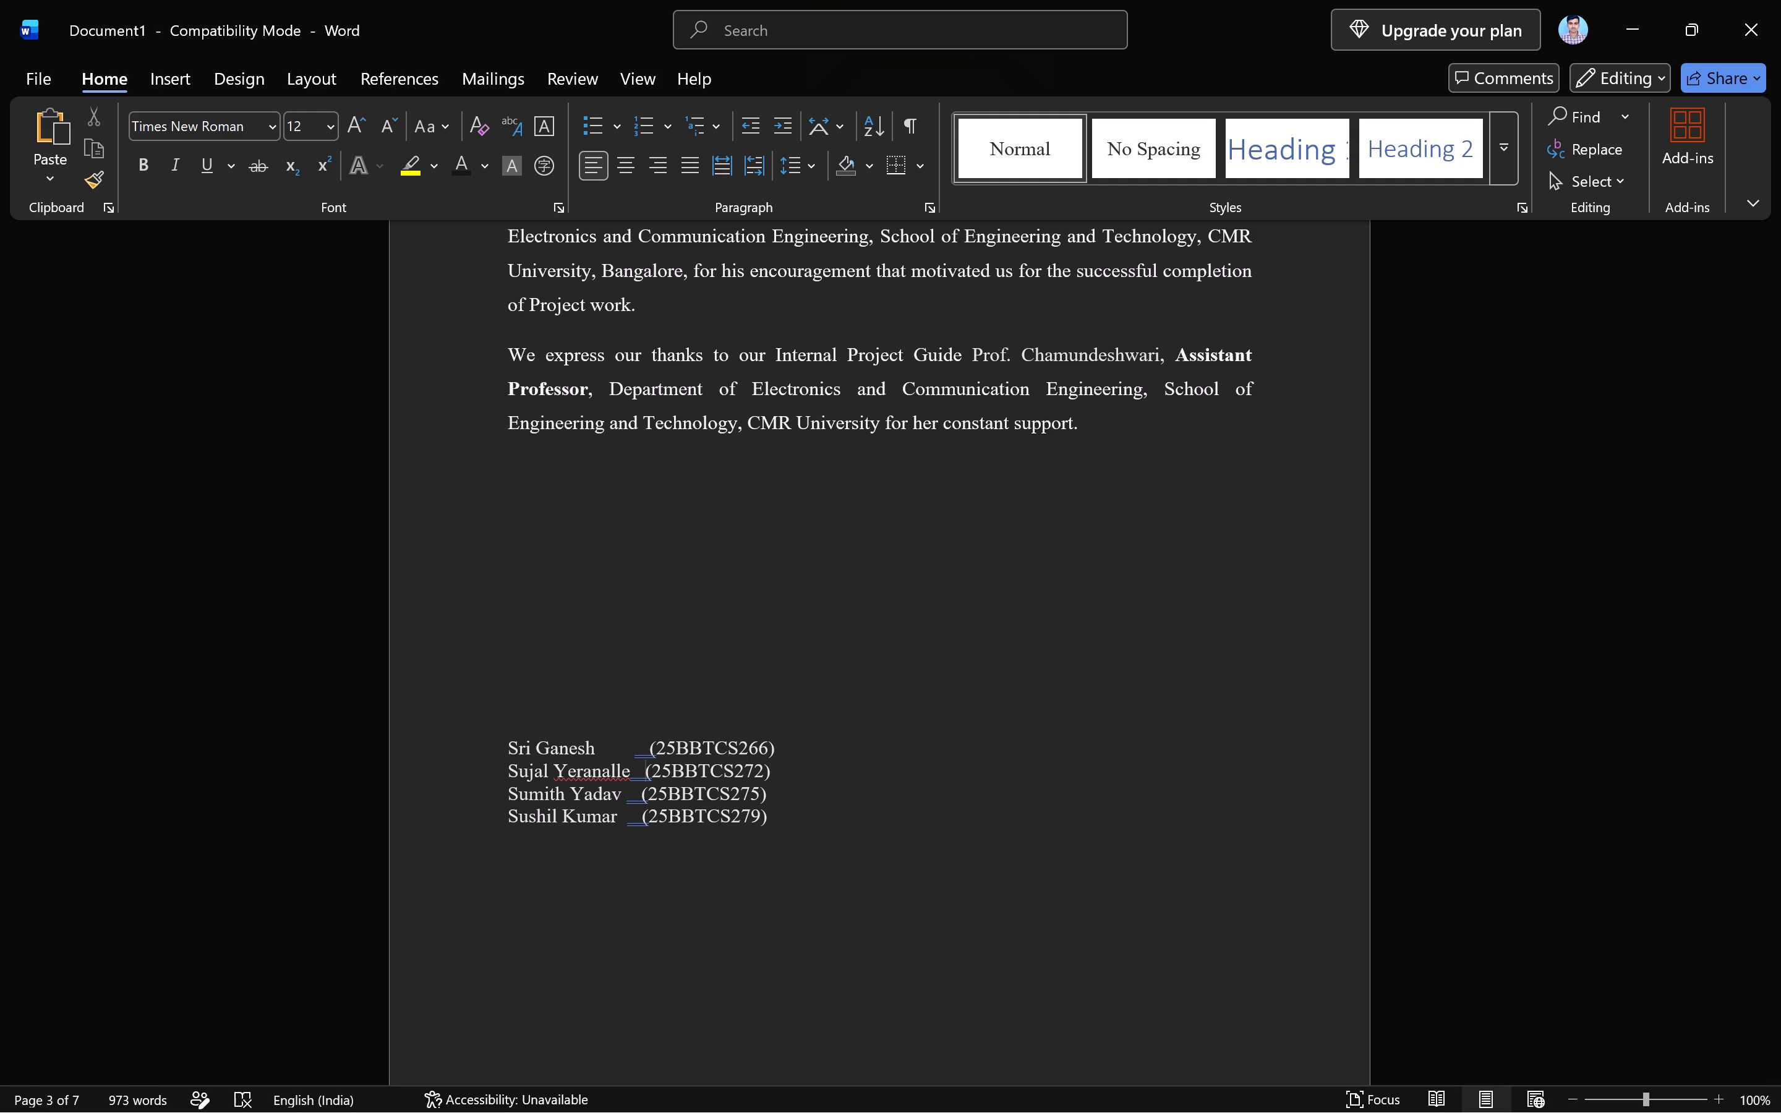
key("Down")
key("Left")
key("space")
key("Down")
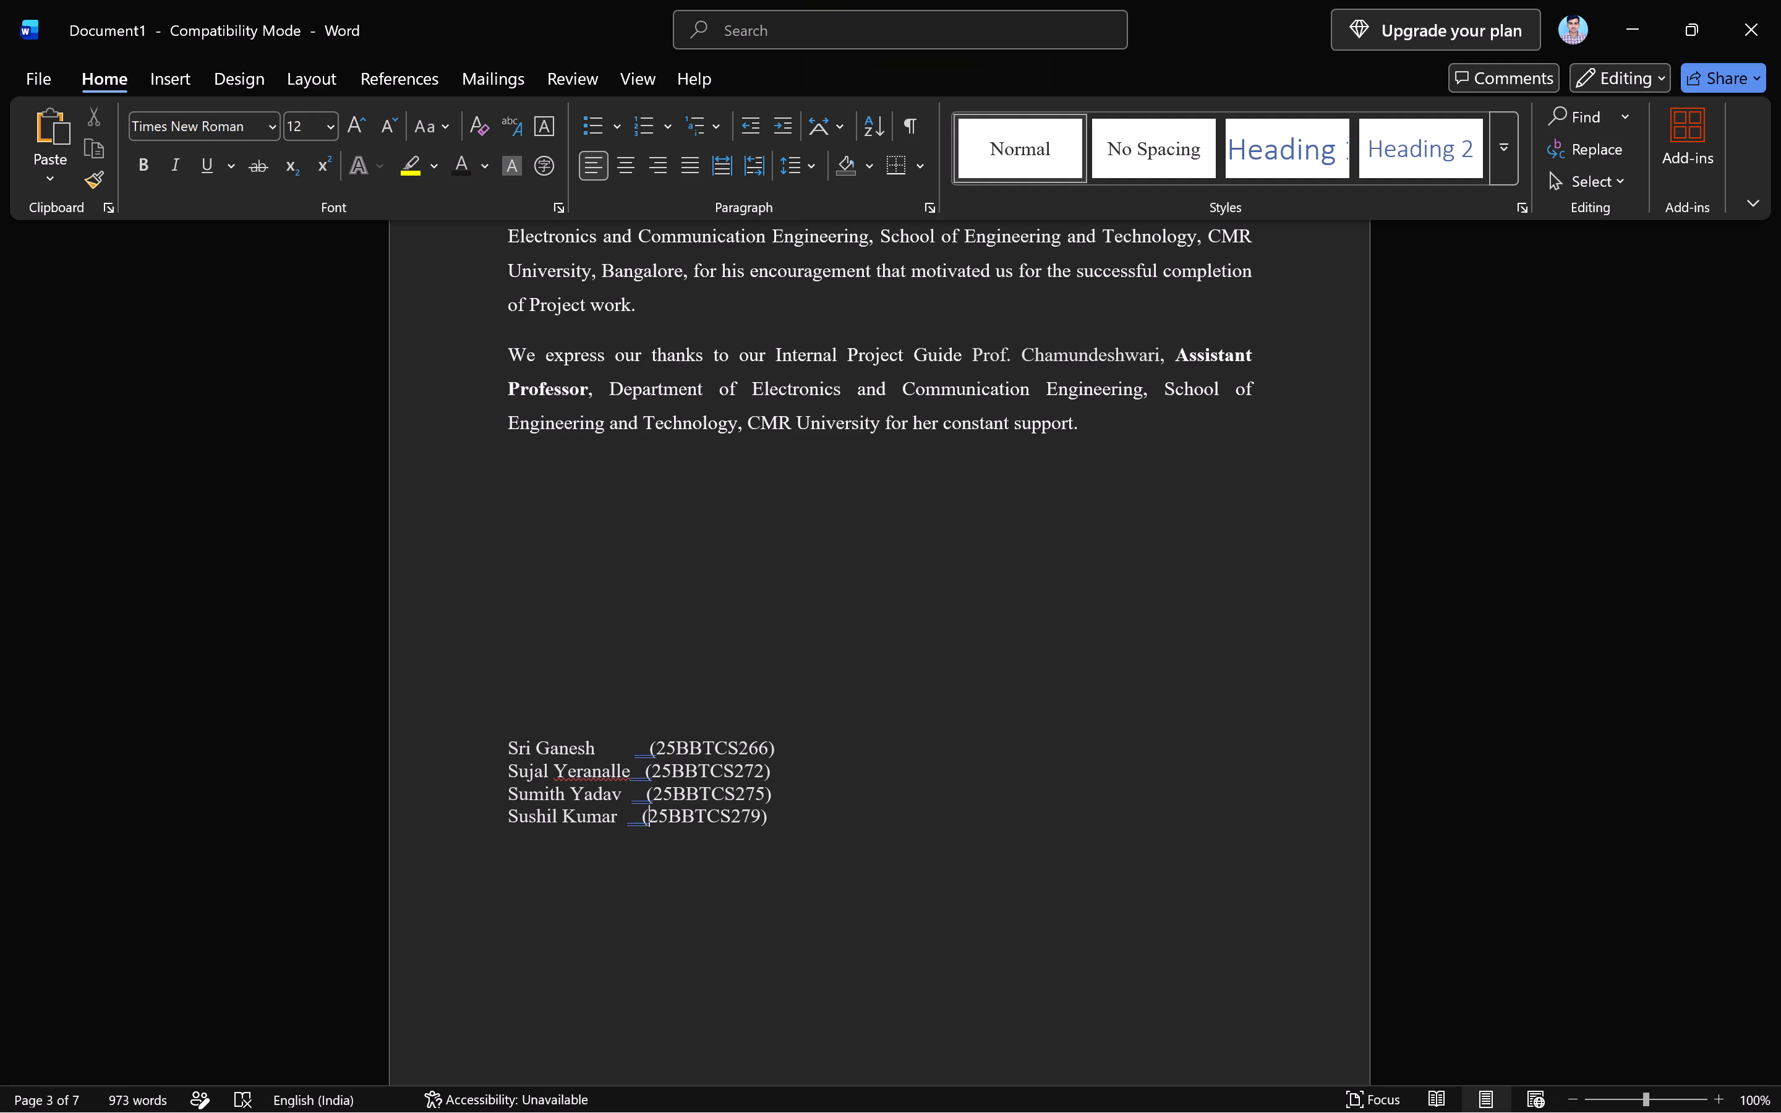
key("Left")
key("space")
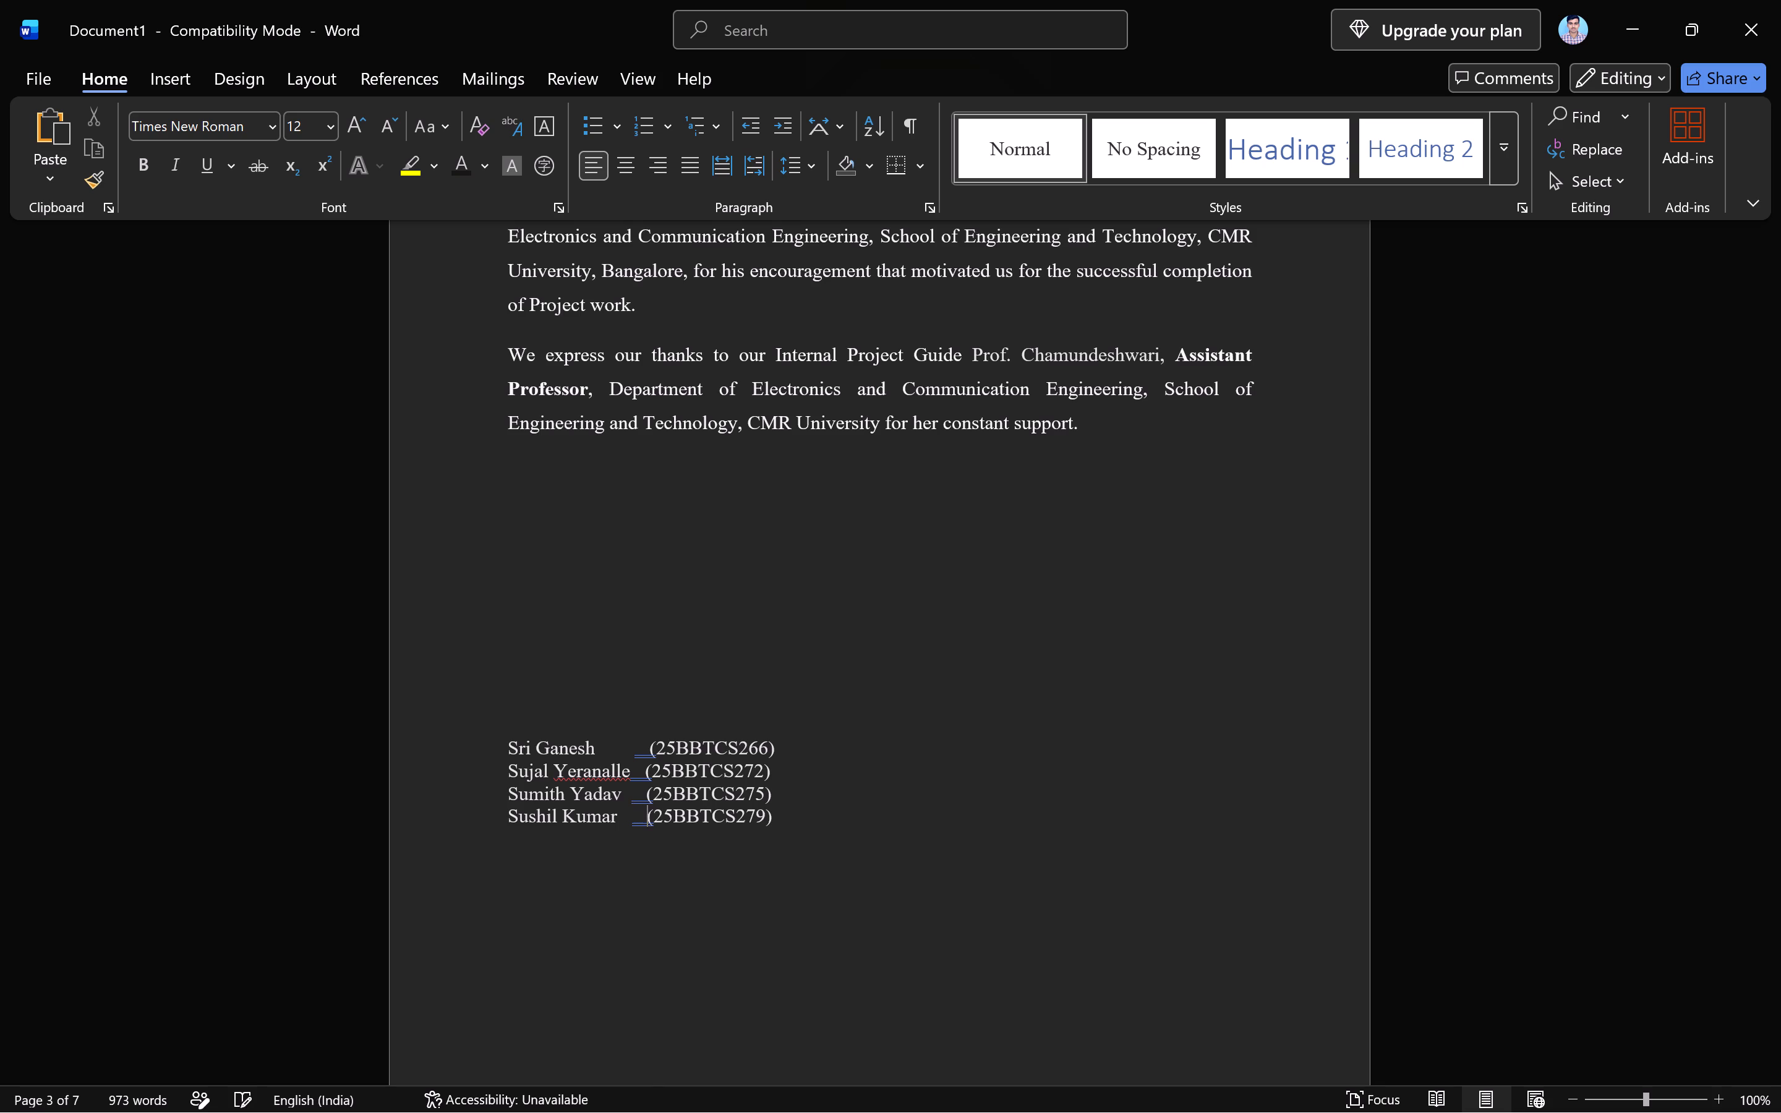
left_click(1015, 769)
Recolour the whole Declaration paragraph, including its red words, to match the body text.
scroll(1015, 769, "down", 1)
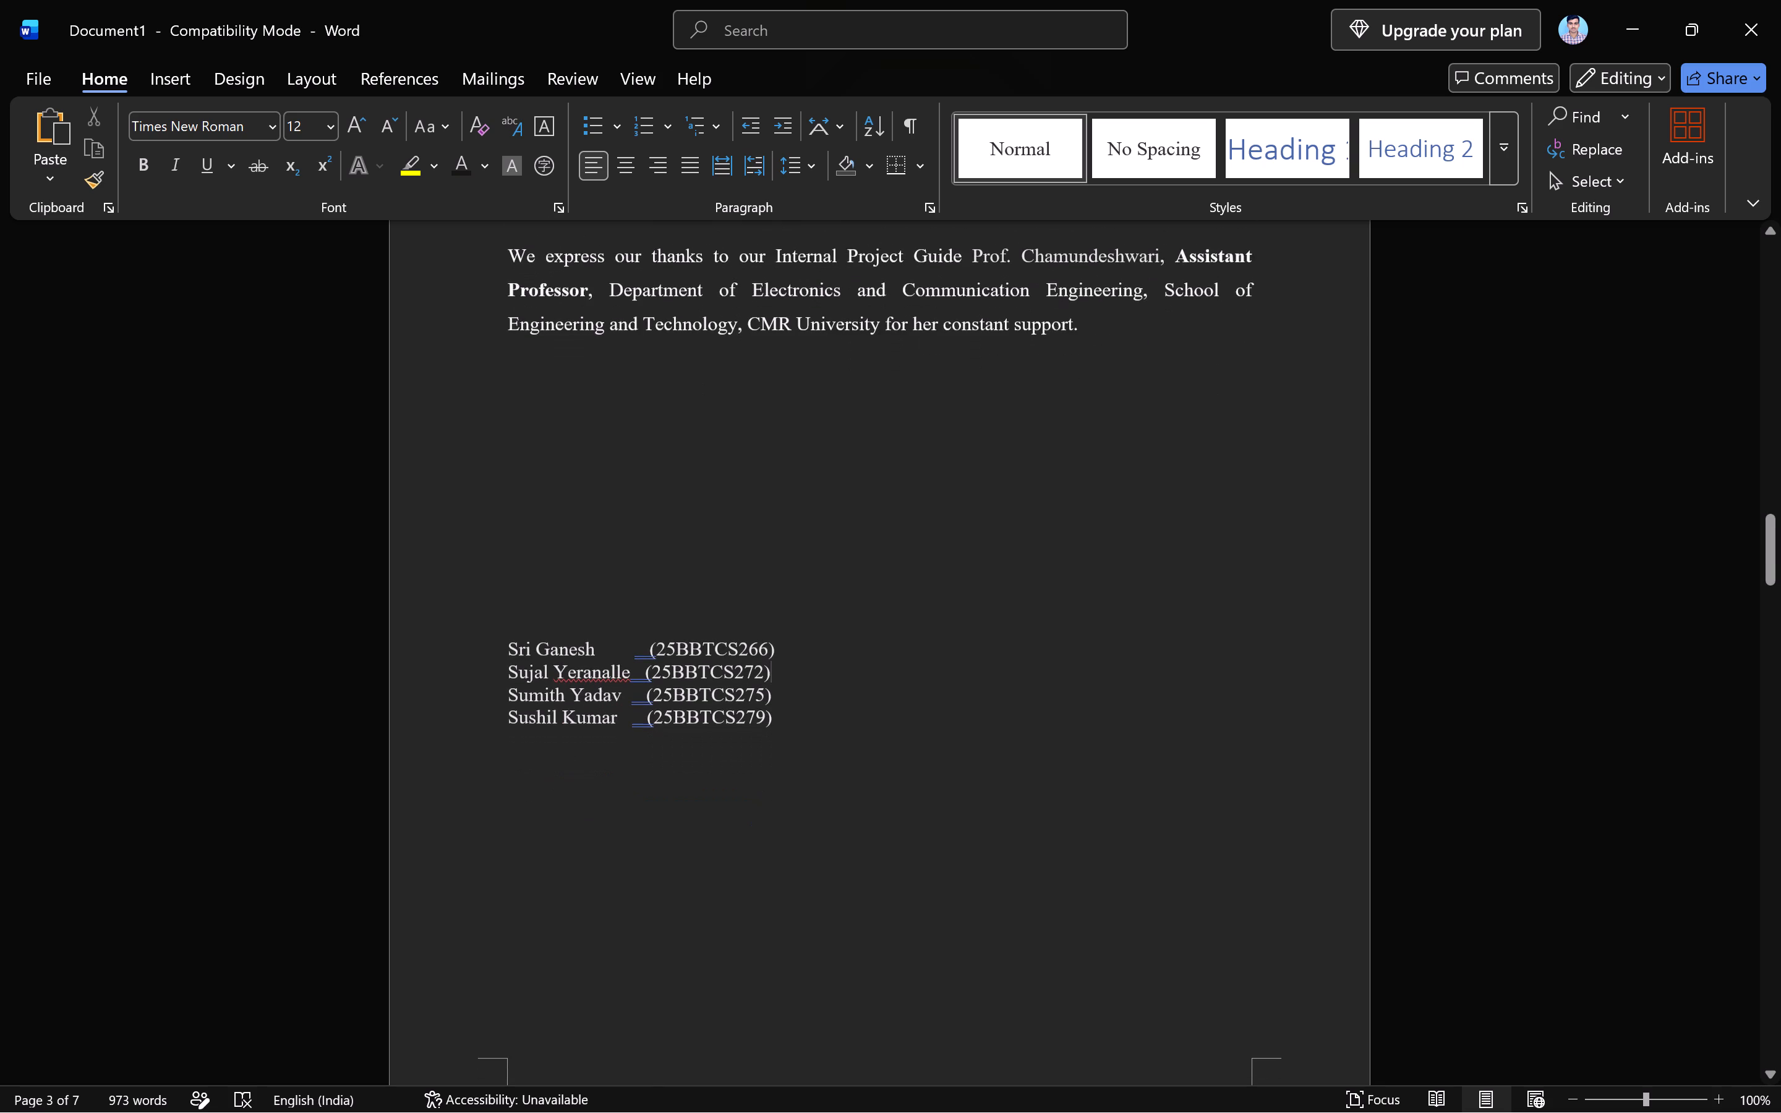
scroll(848, 755, "down", 8)
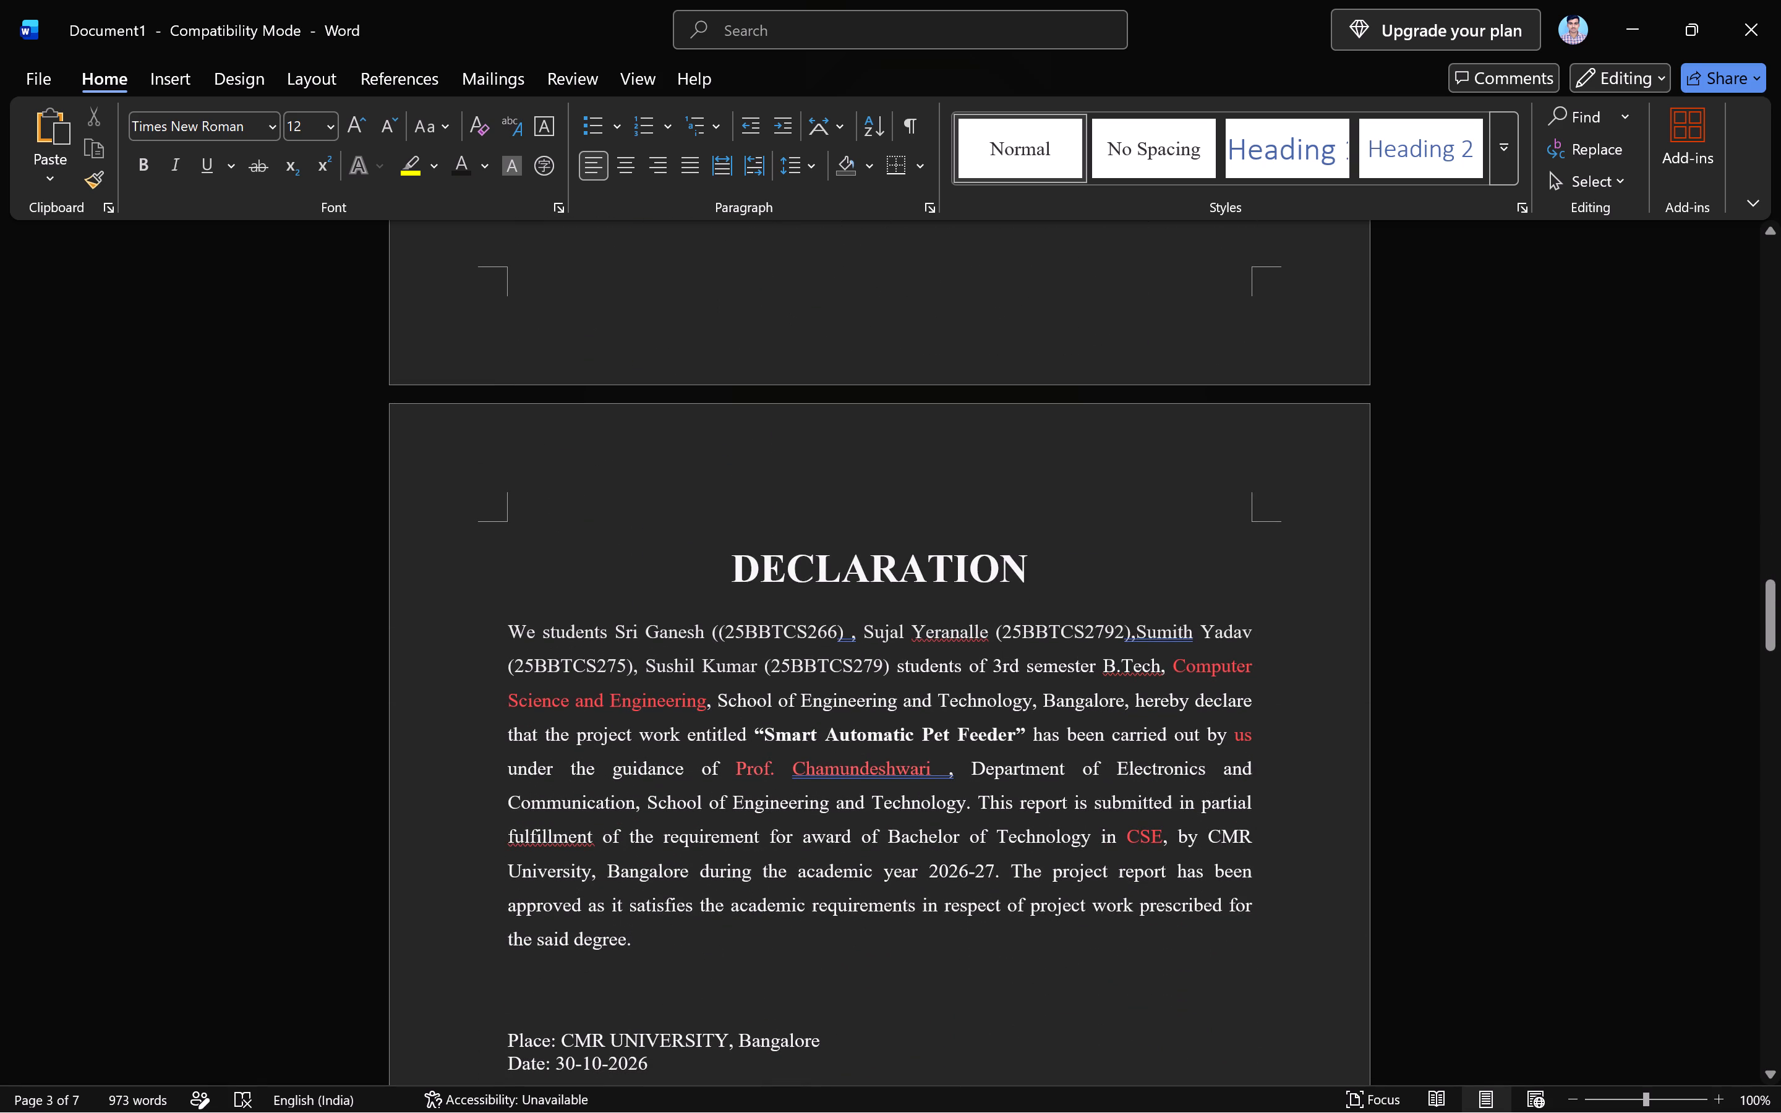
left_click_drag(642, 947, 568, 671)
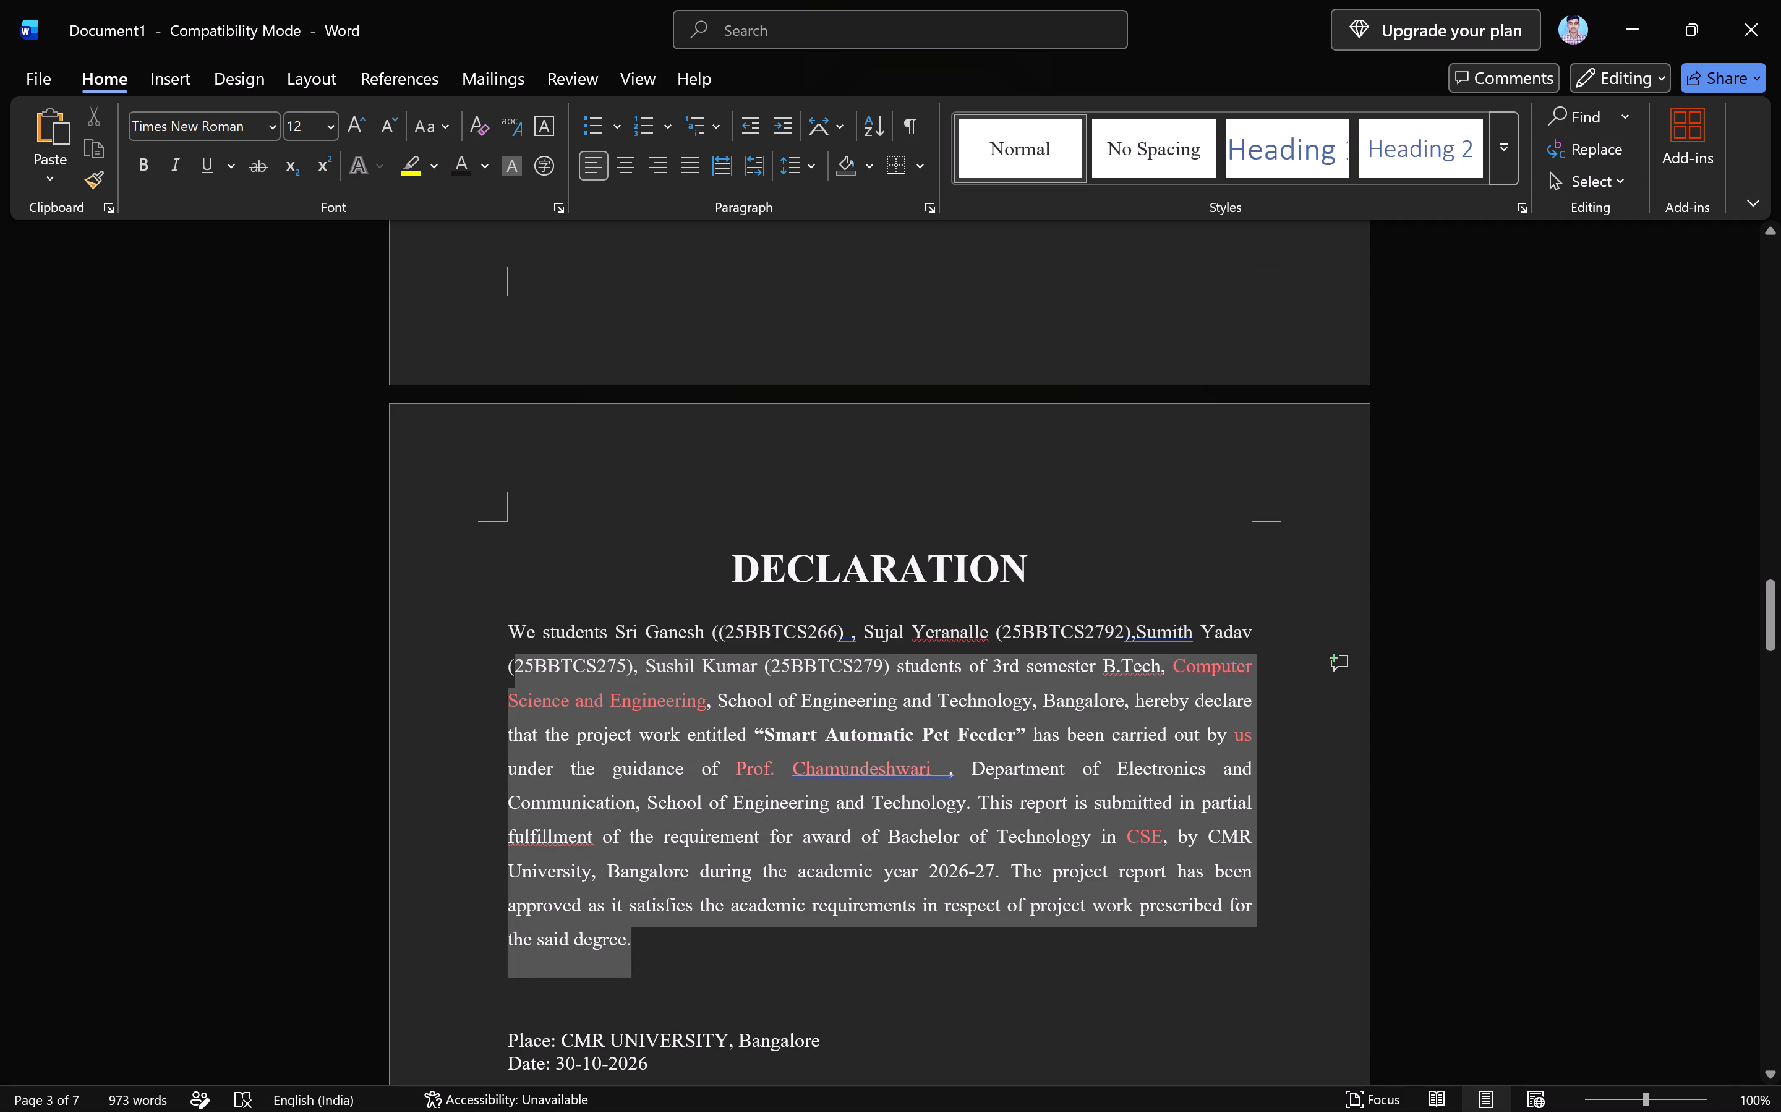
left_click_drag(568, 671, 505, 632)
left_click(656, 584)
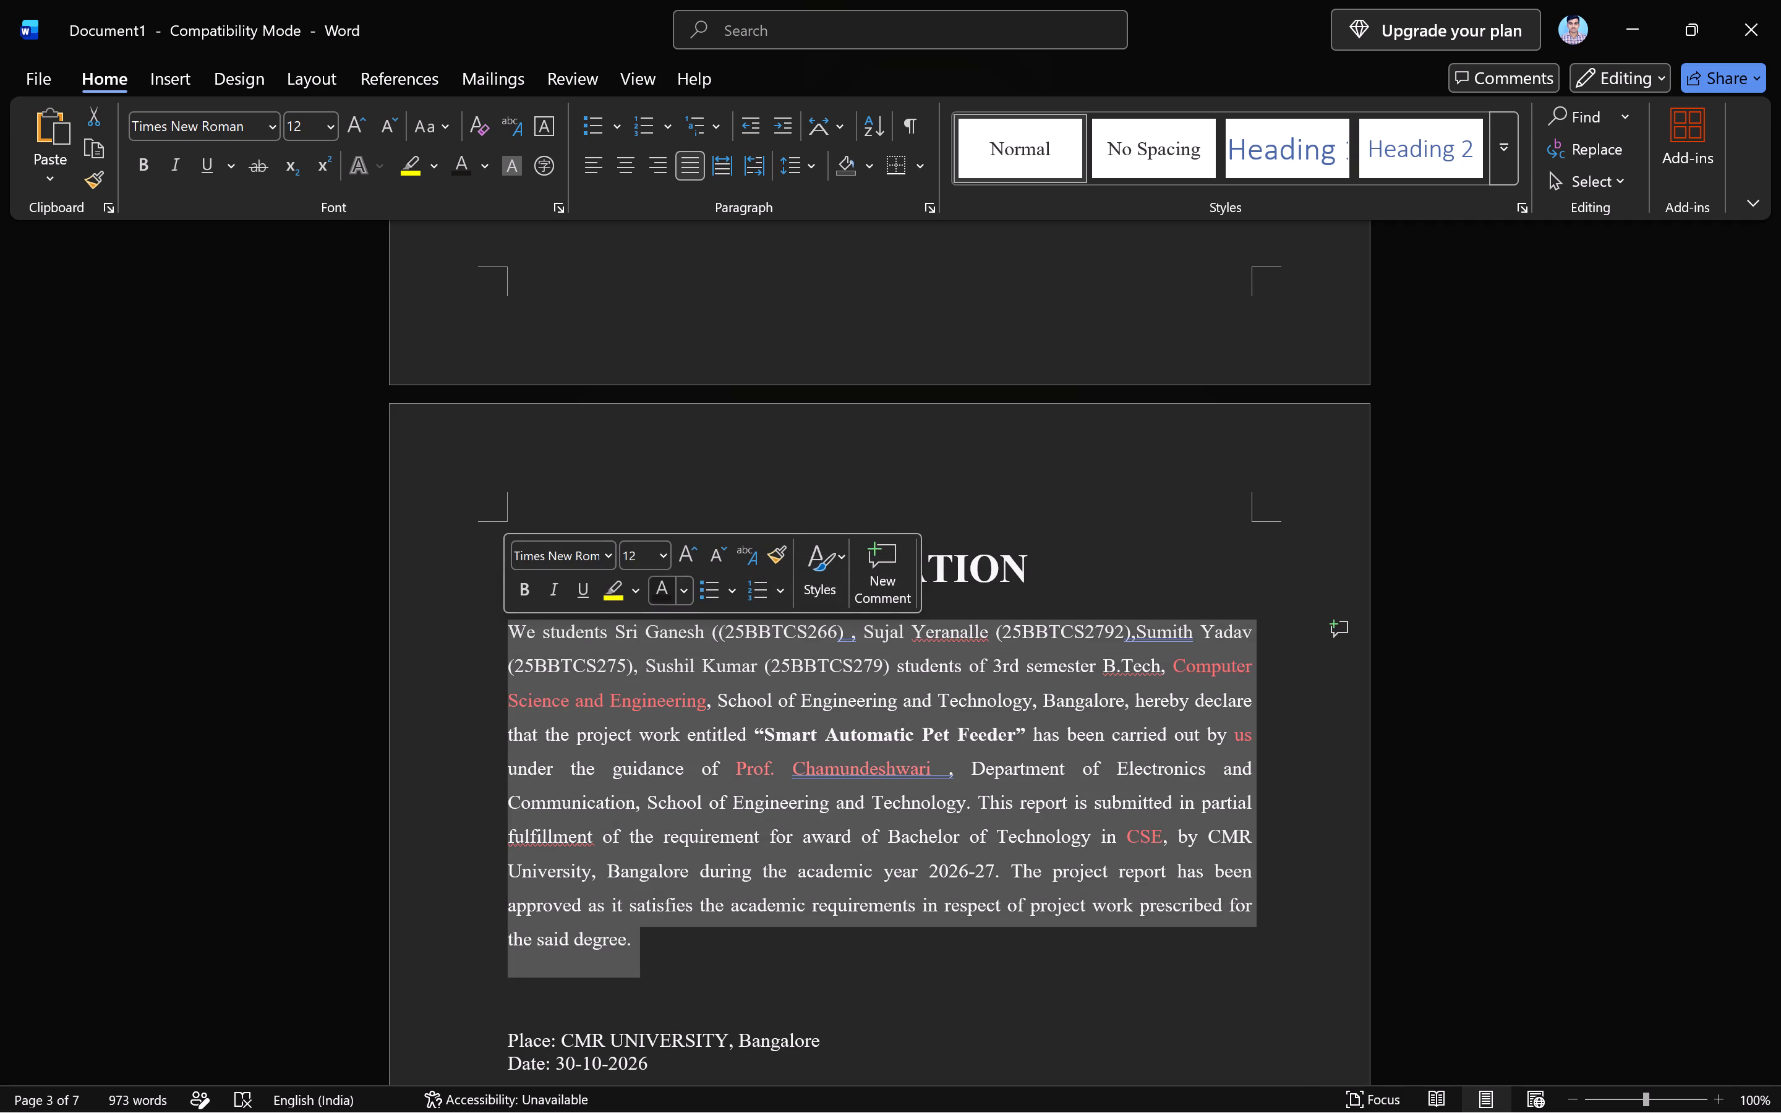
left_click(839, 1028)
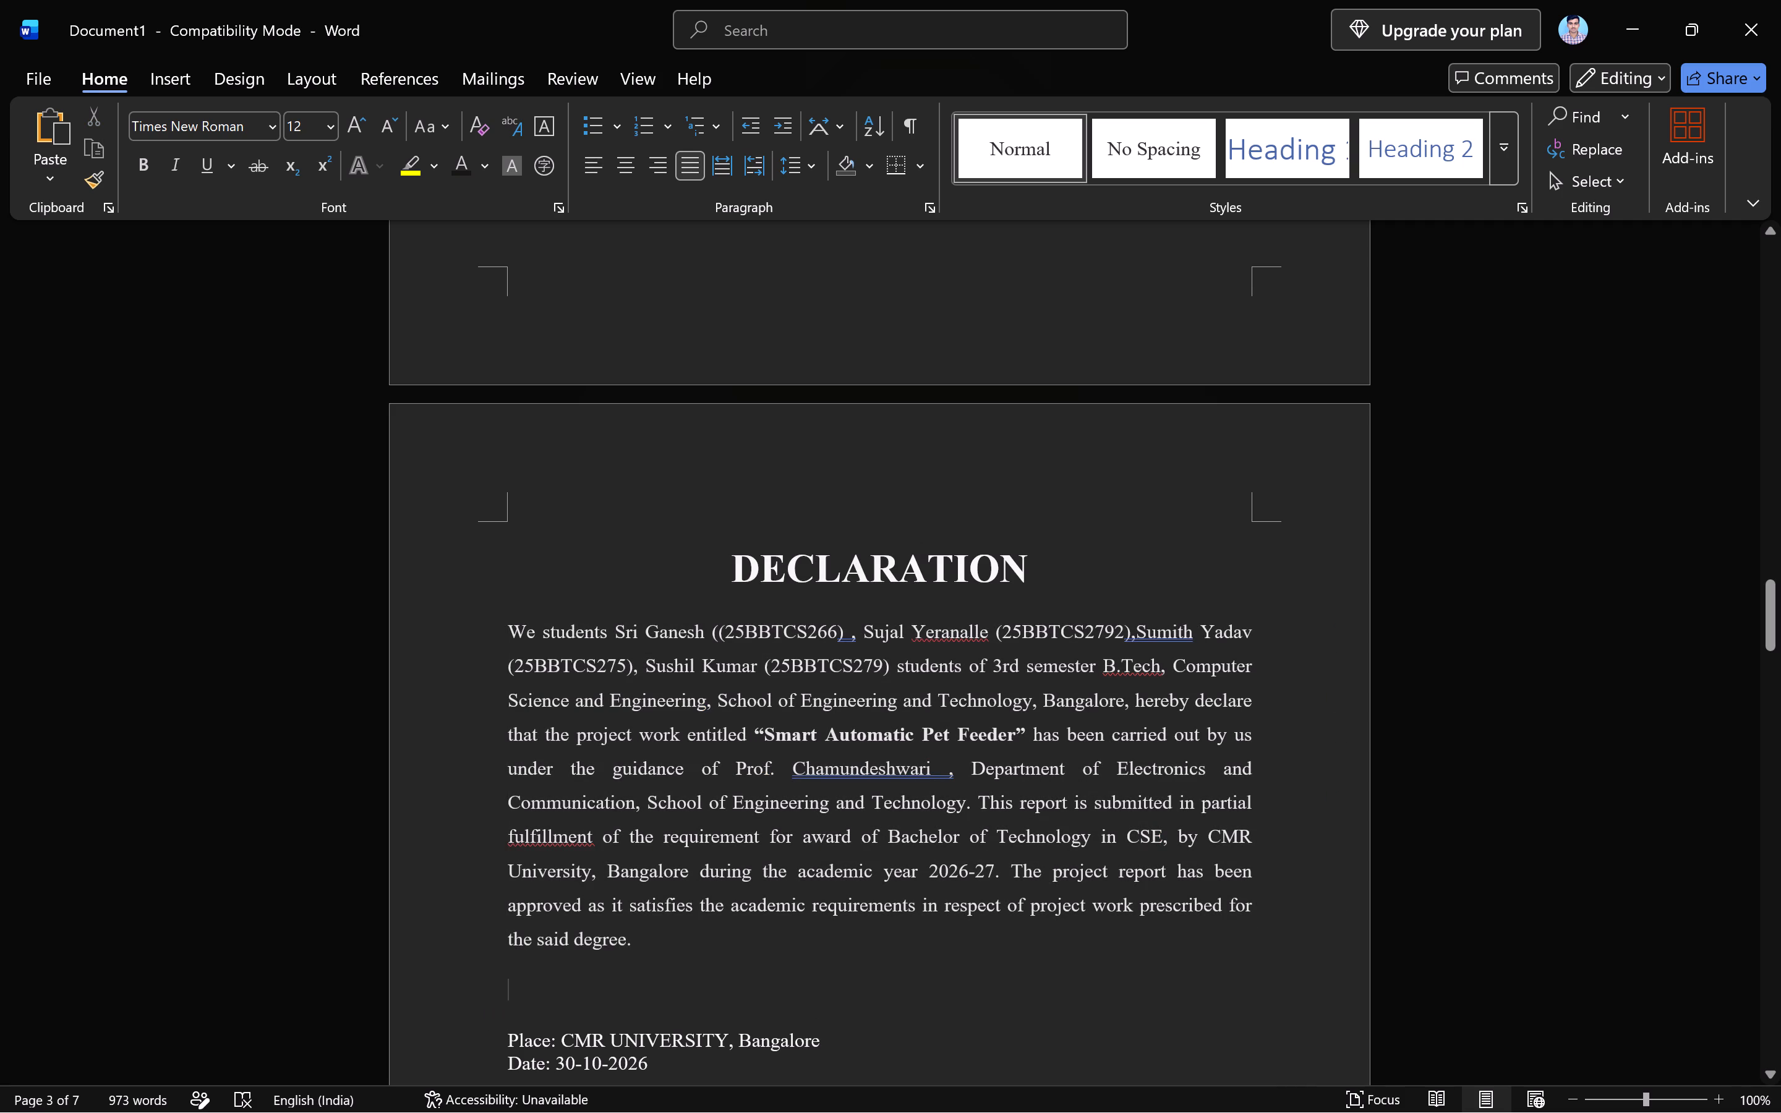
Replace the closing bracket and space before the first student's registration number on the Certificate page with an opening bracket.
scroll(874, 911, "up", 18)
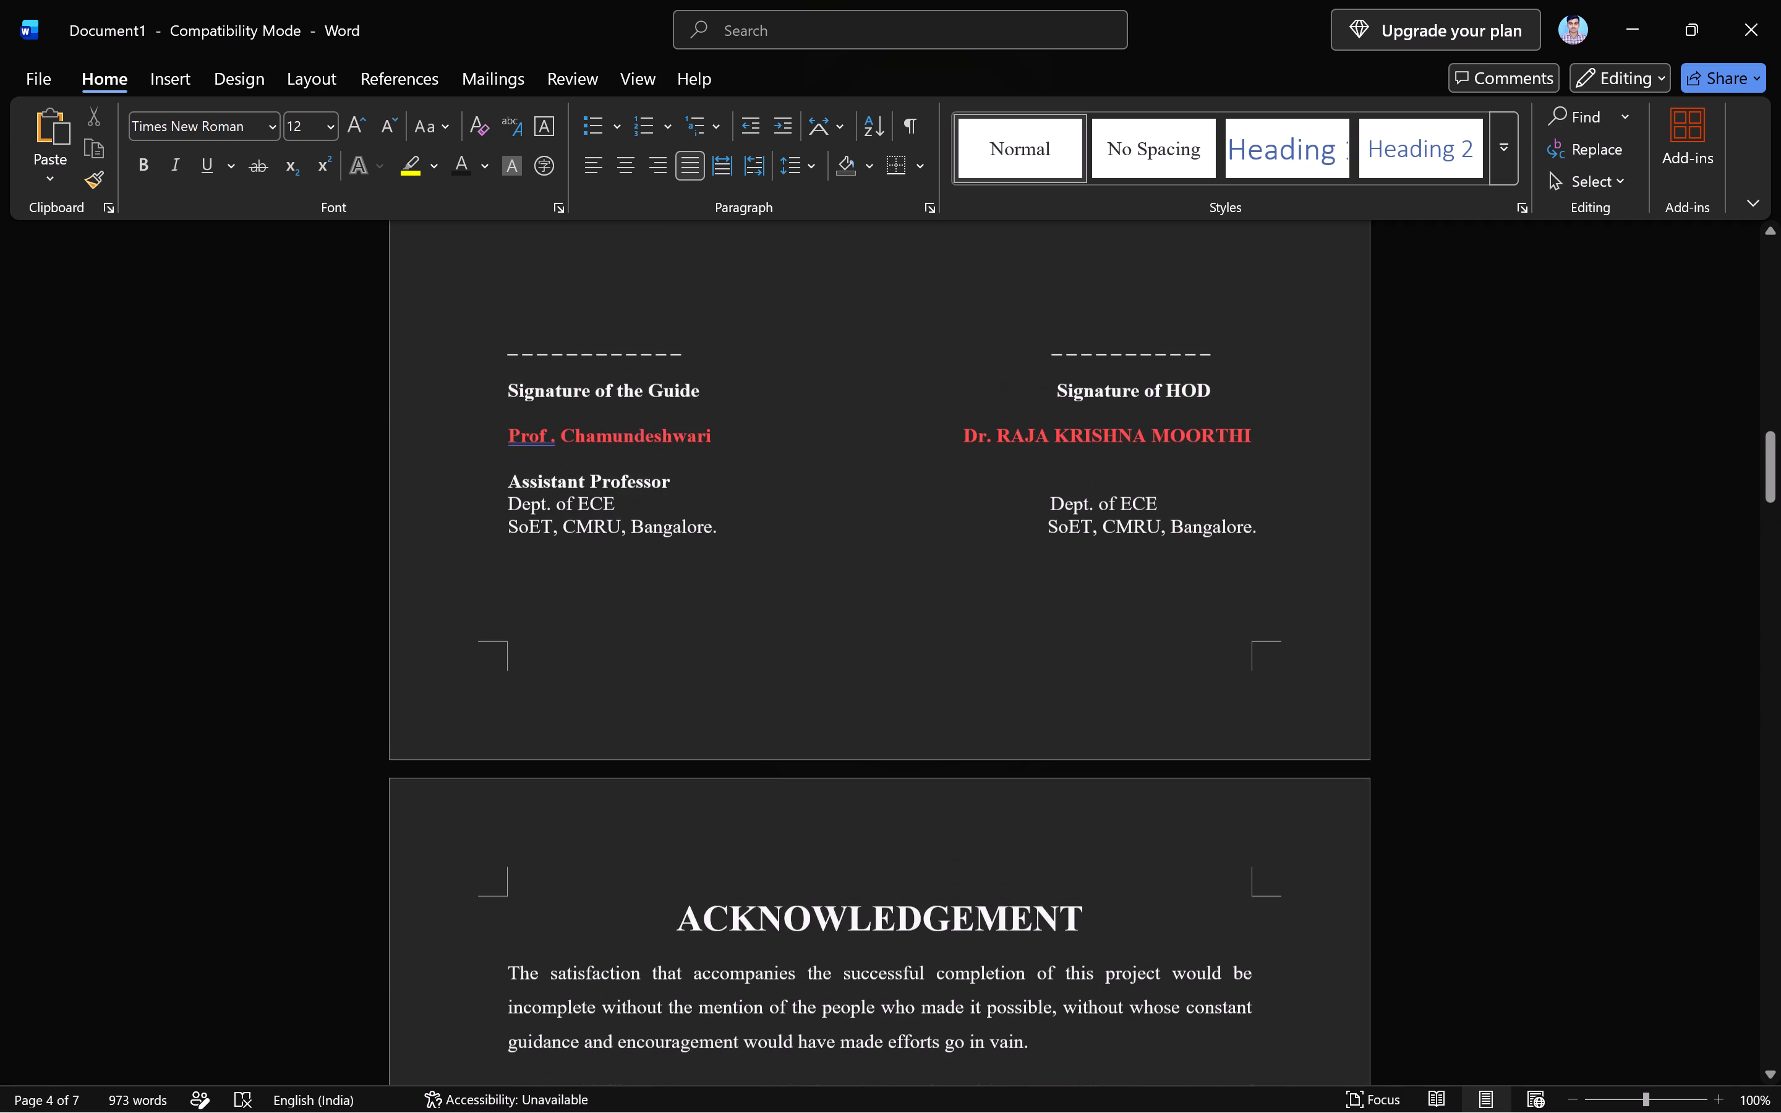
scroll(873, 920, "down", 4)
scroll(874, 927, "up", 11)
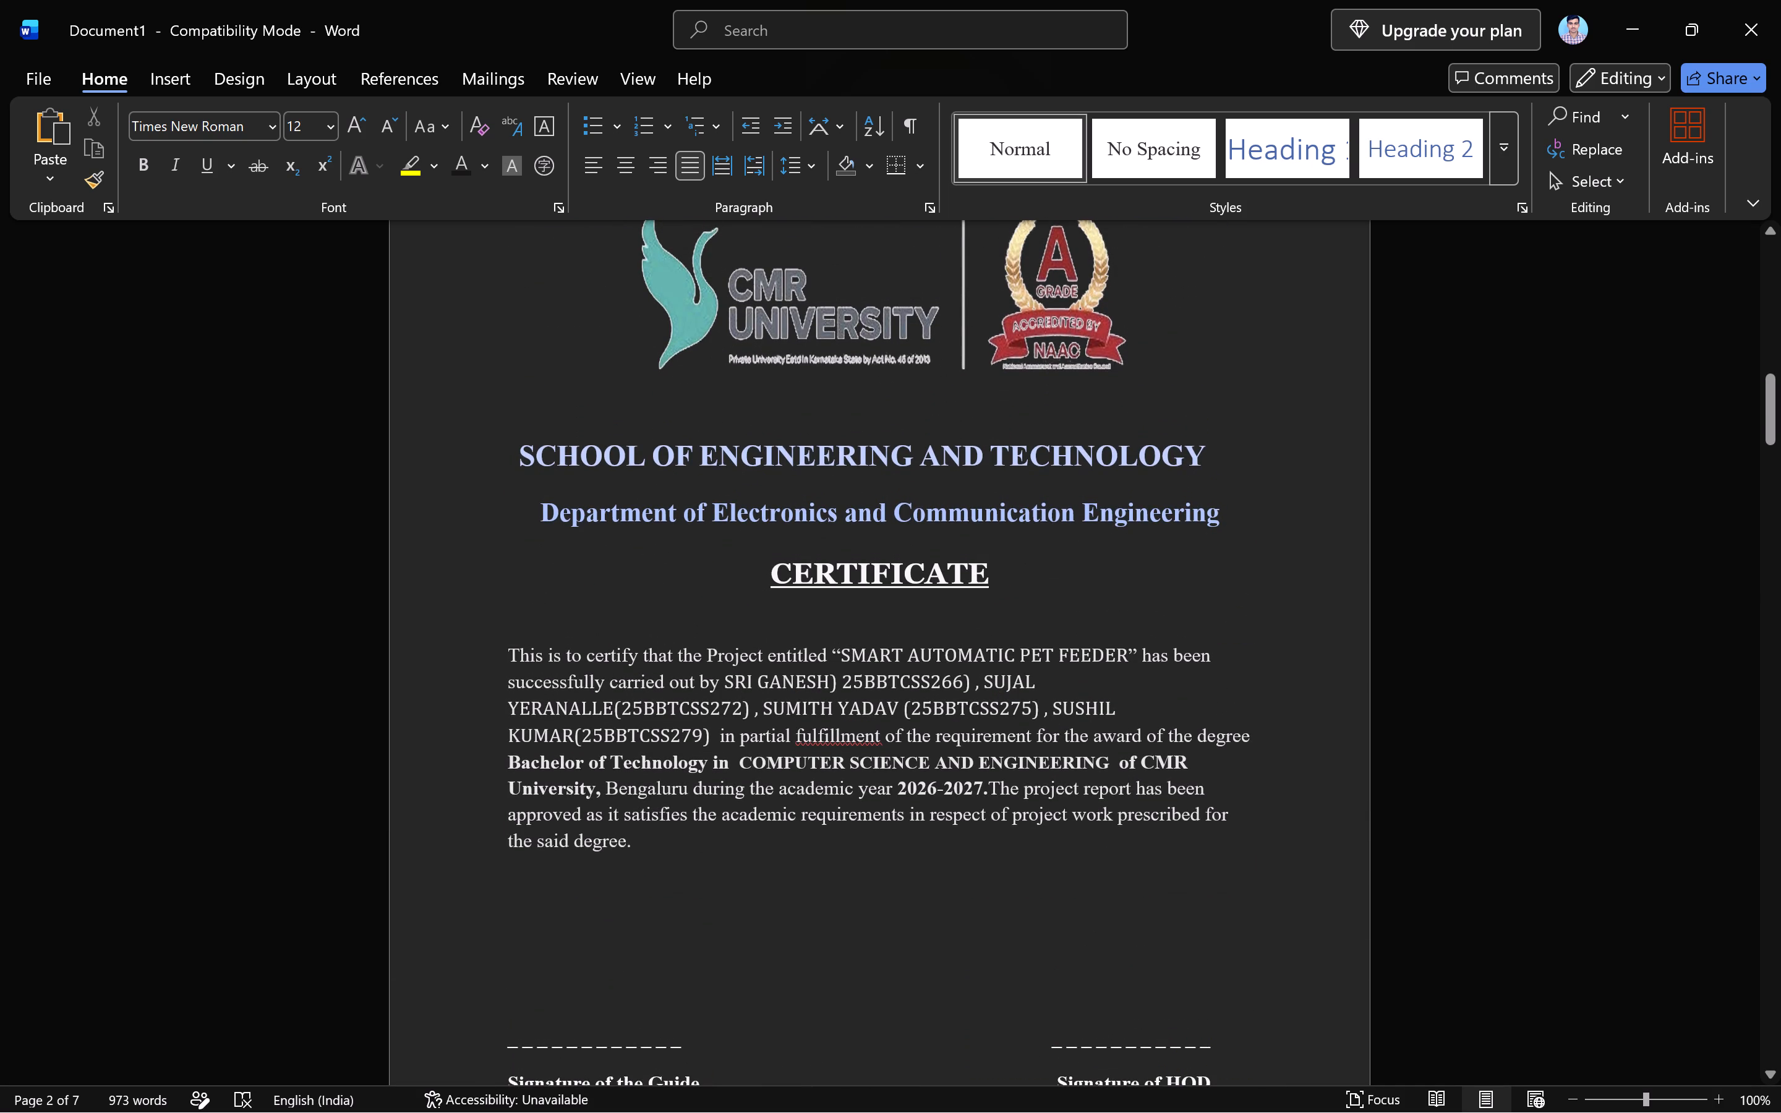
left_click(887, 676)
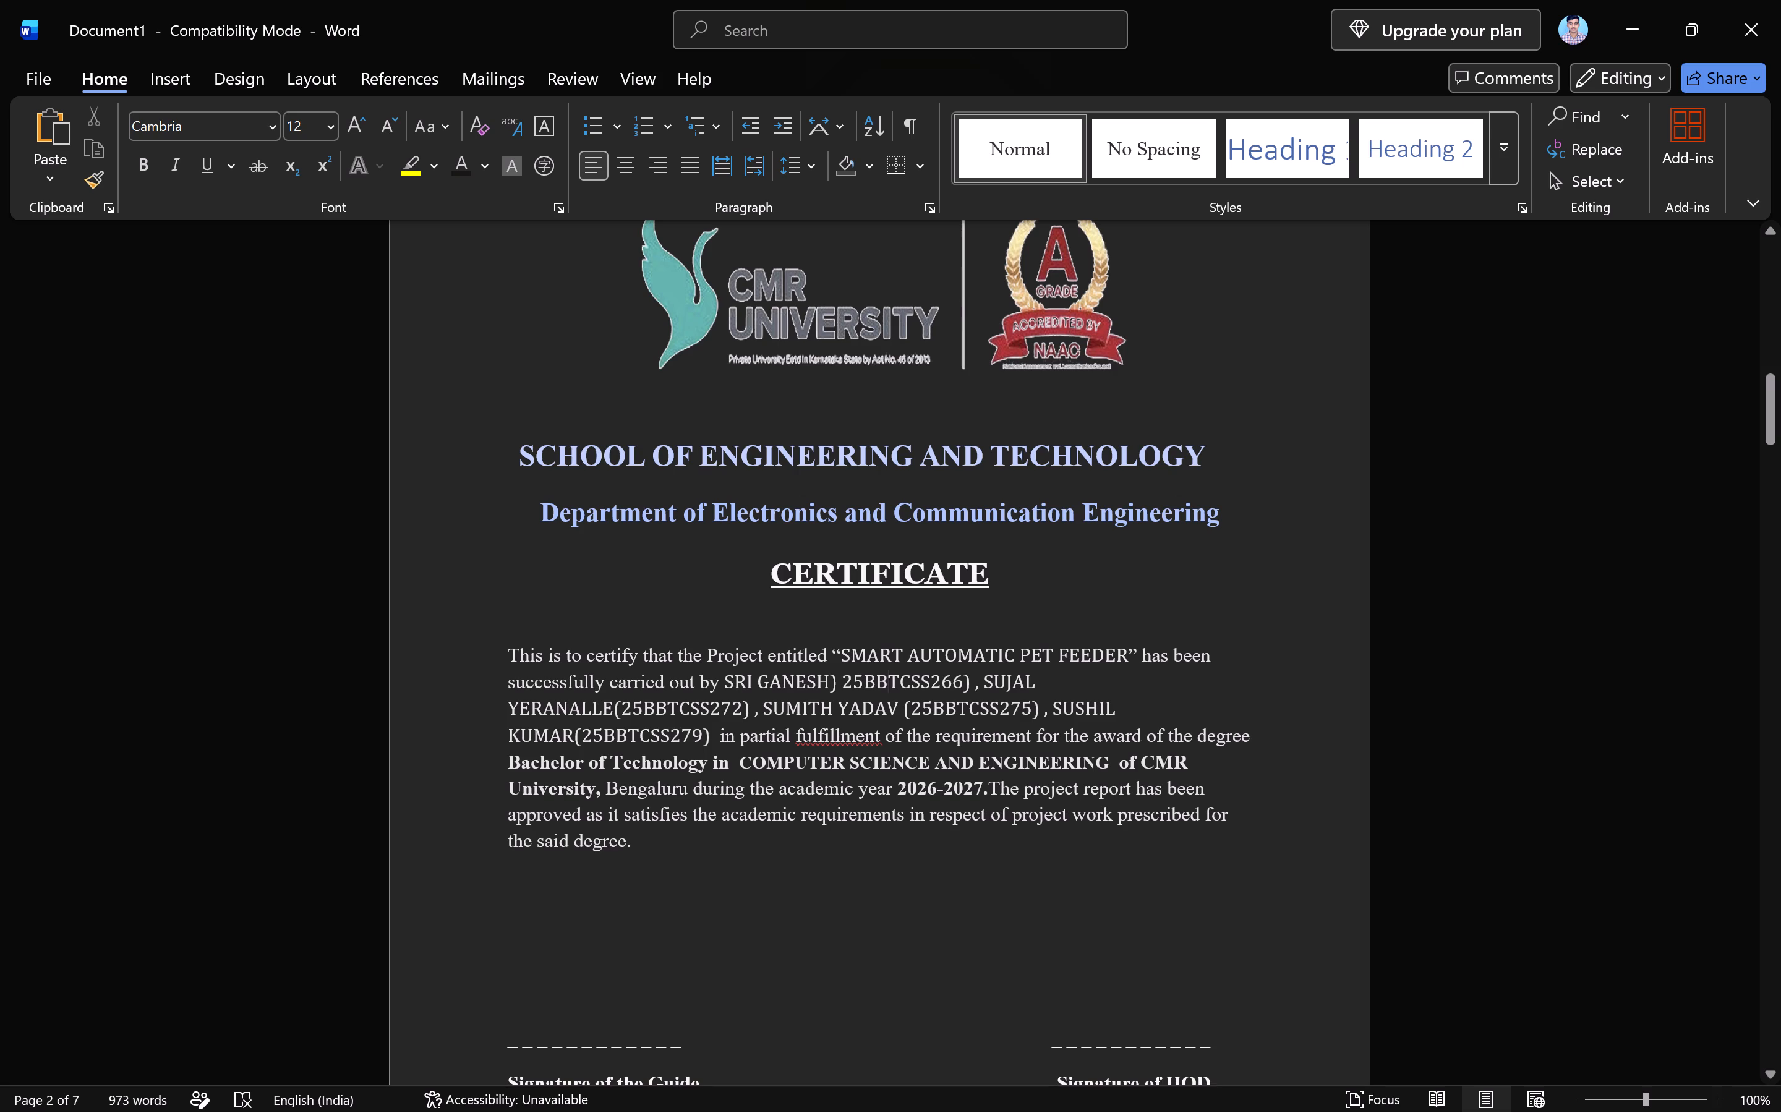
left_click(839, 678)
key("BackSpace")
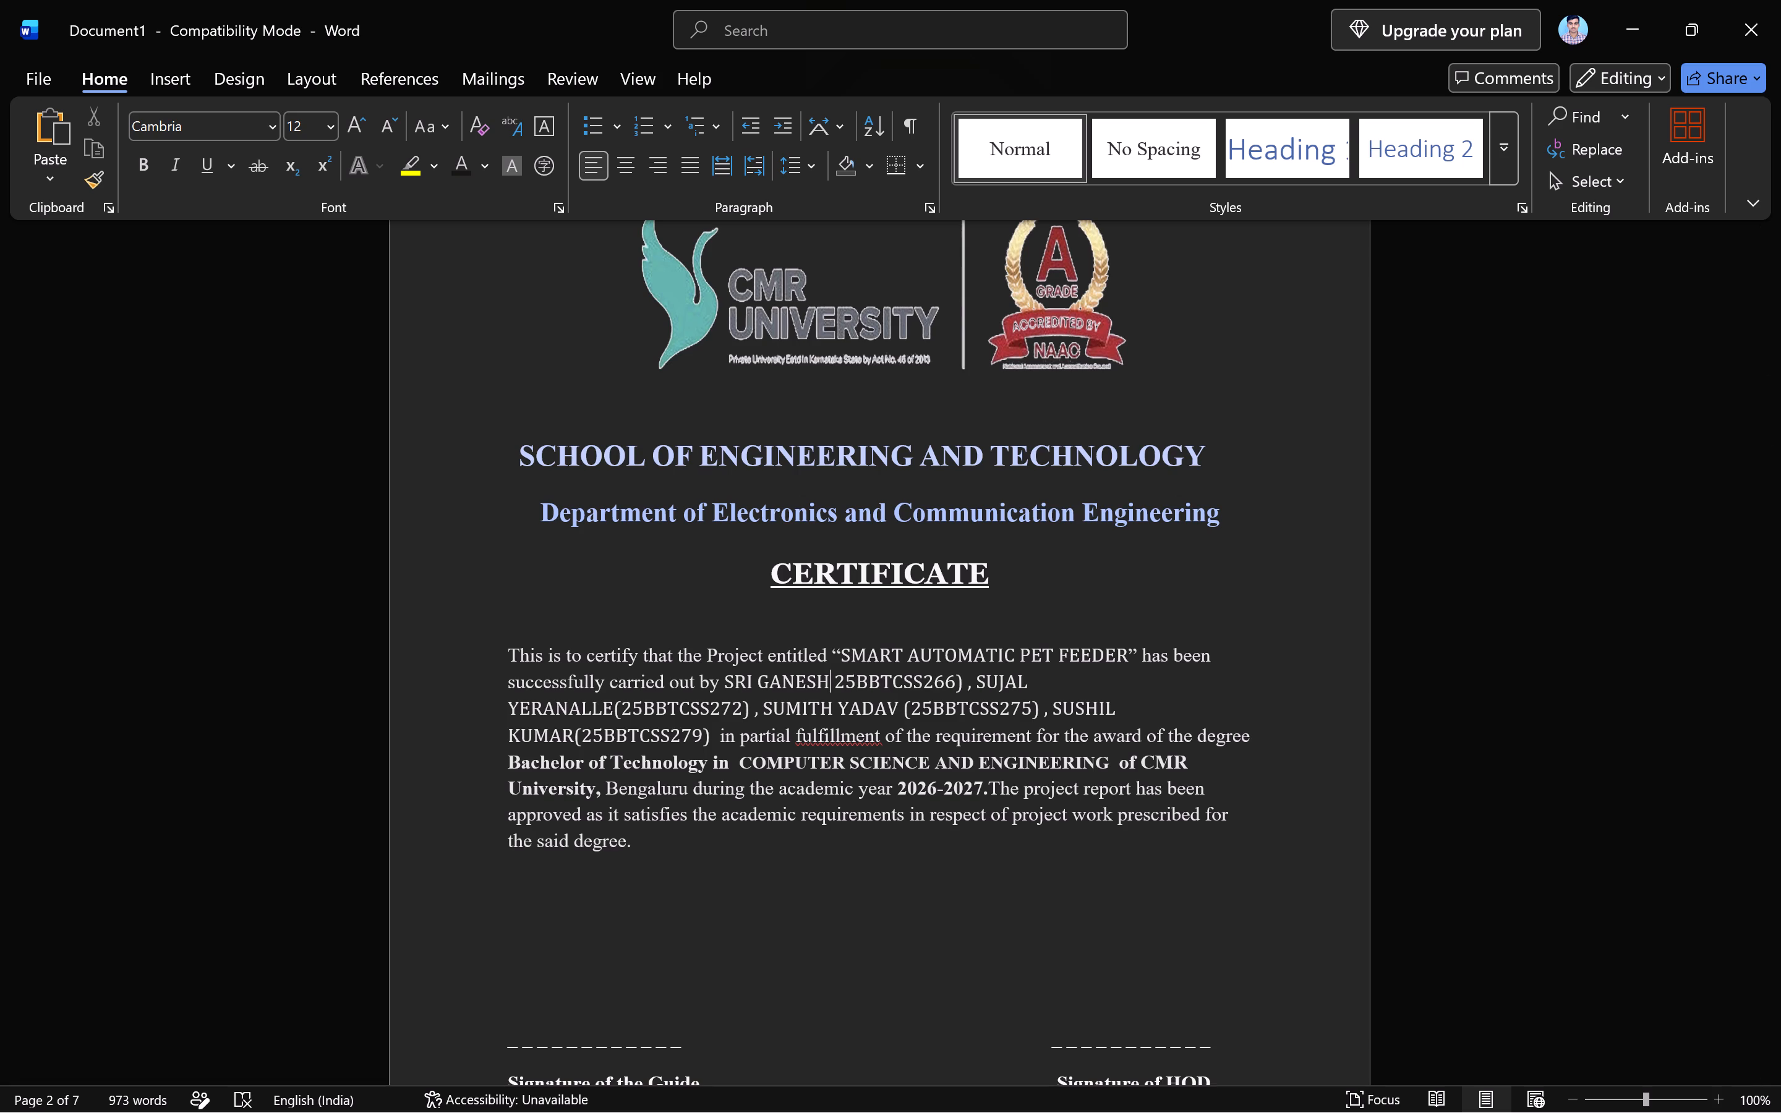
key("Delete")
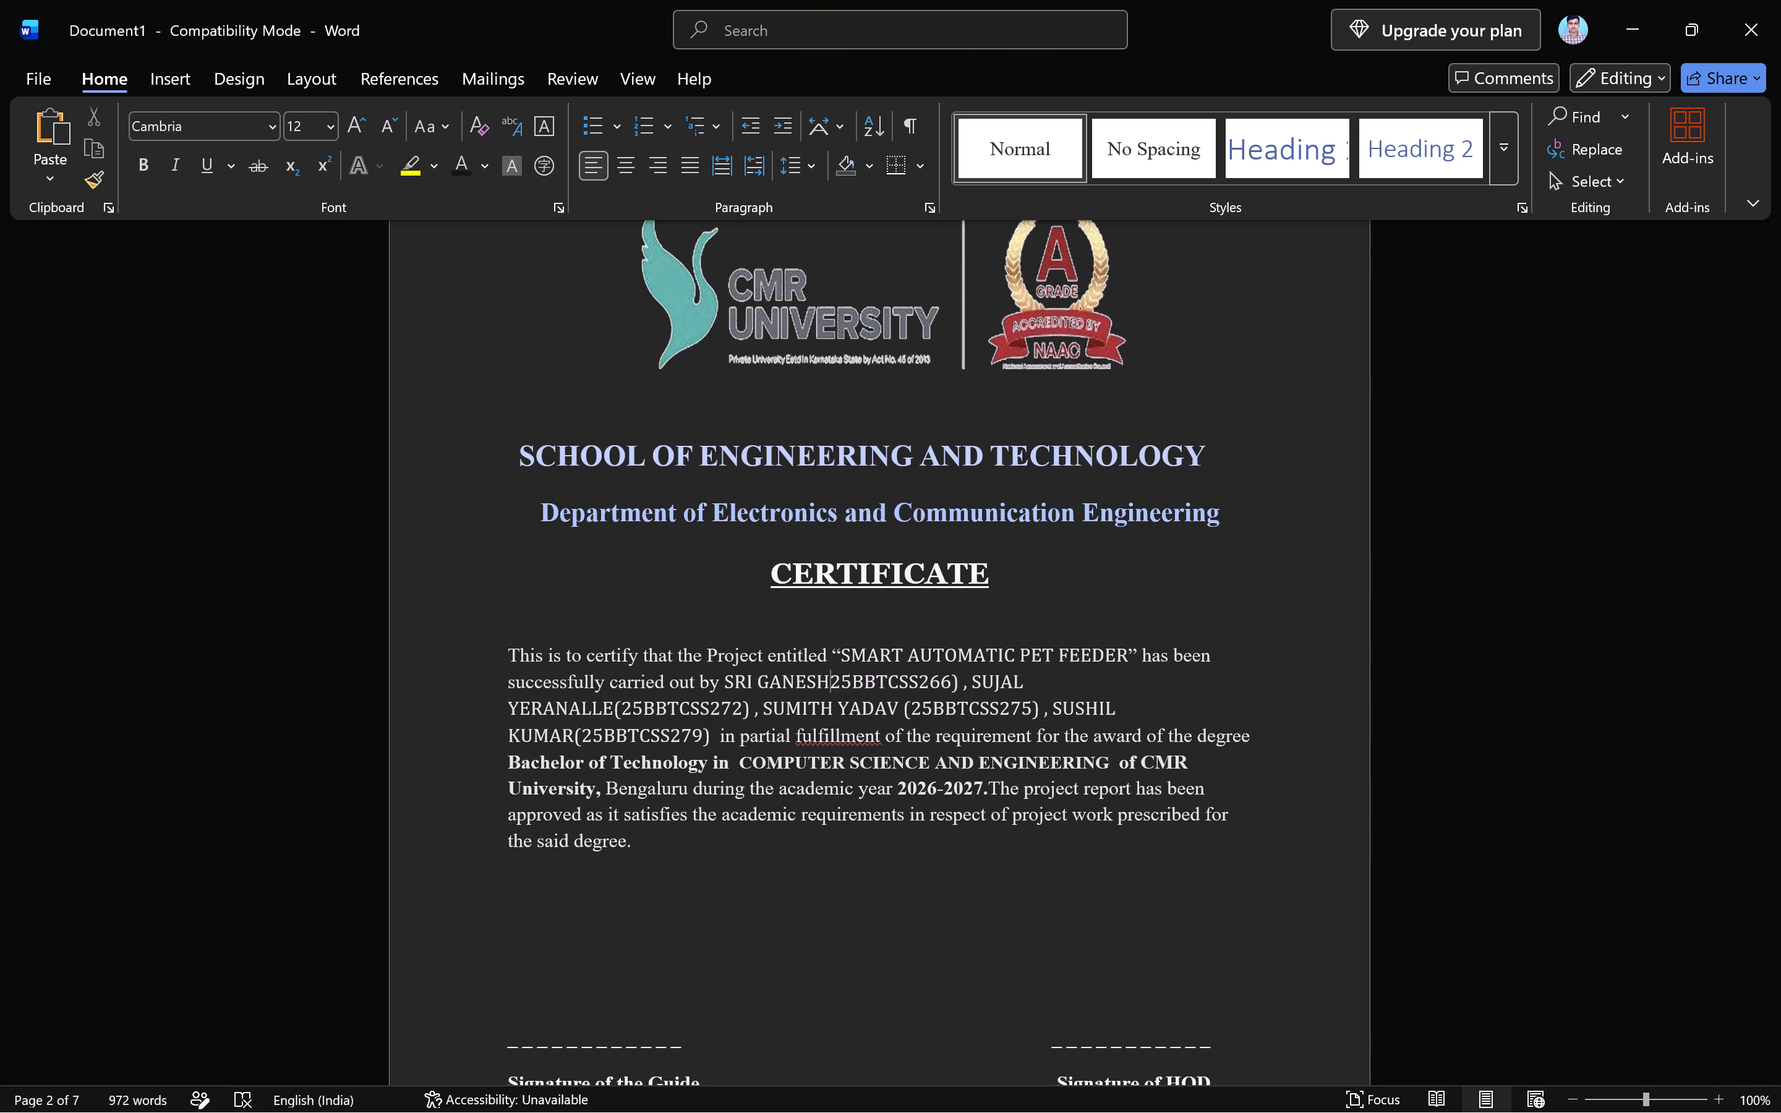
key("shift+parenleft")
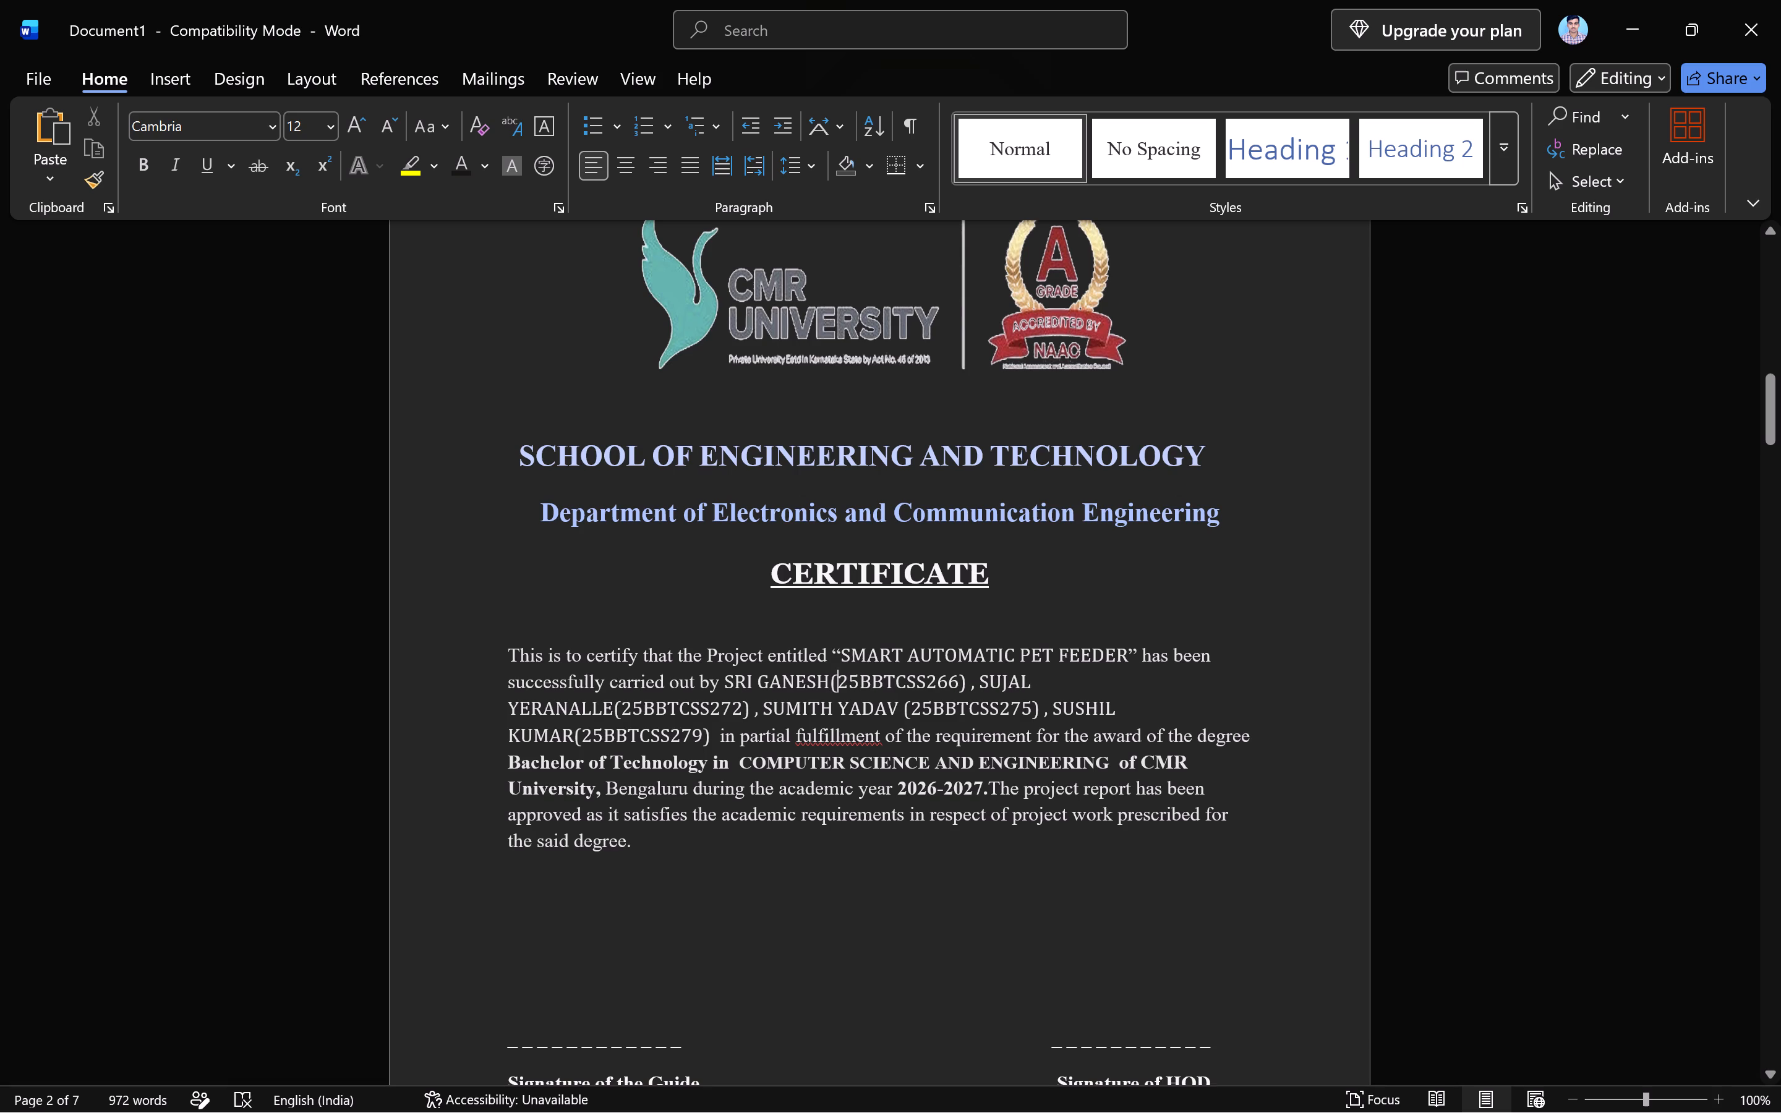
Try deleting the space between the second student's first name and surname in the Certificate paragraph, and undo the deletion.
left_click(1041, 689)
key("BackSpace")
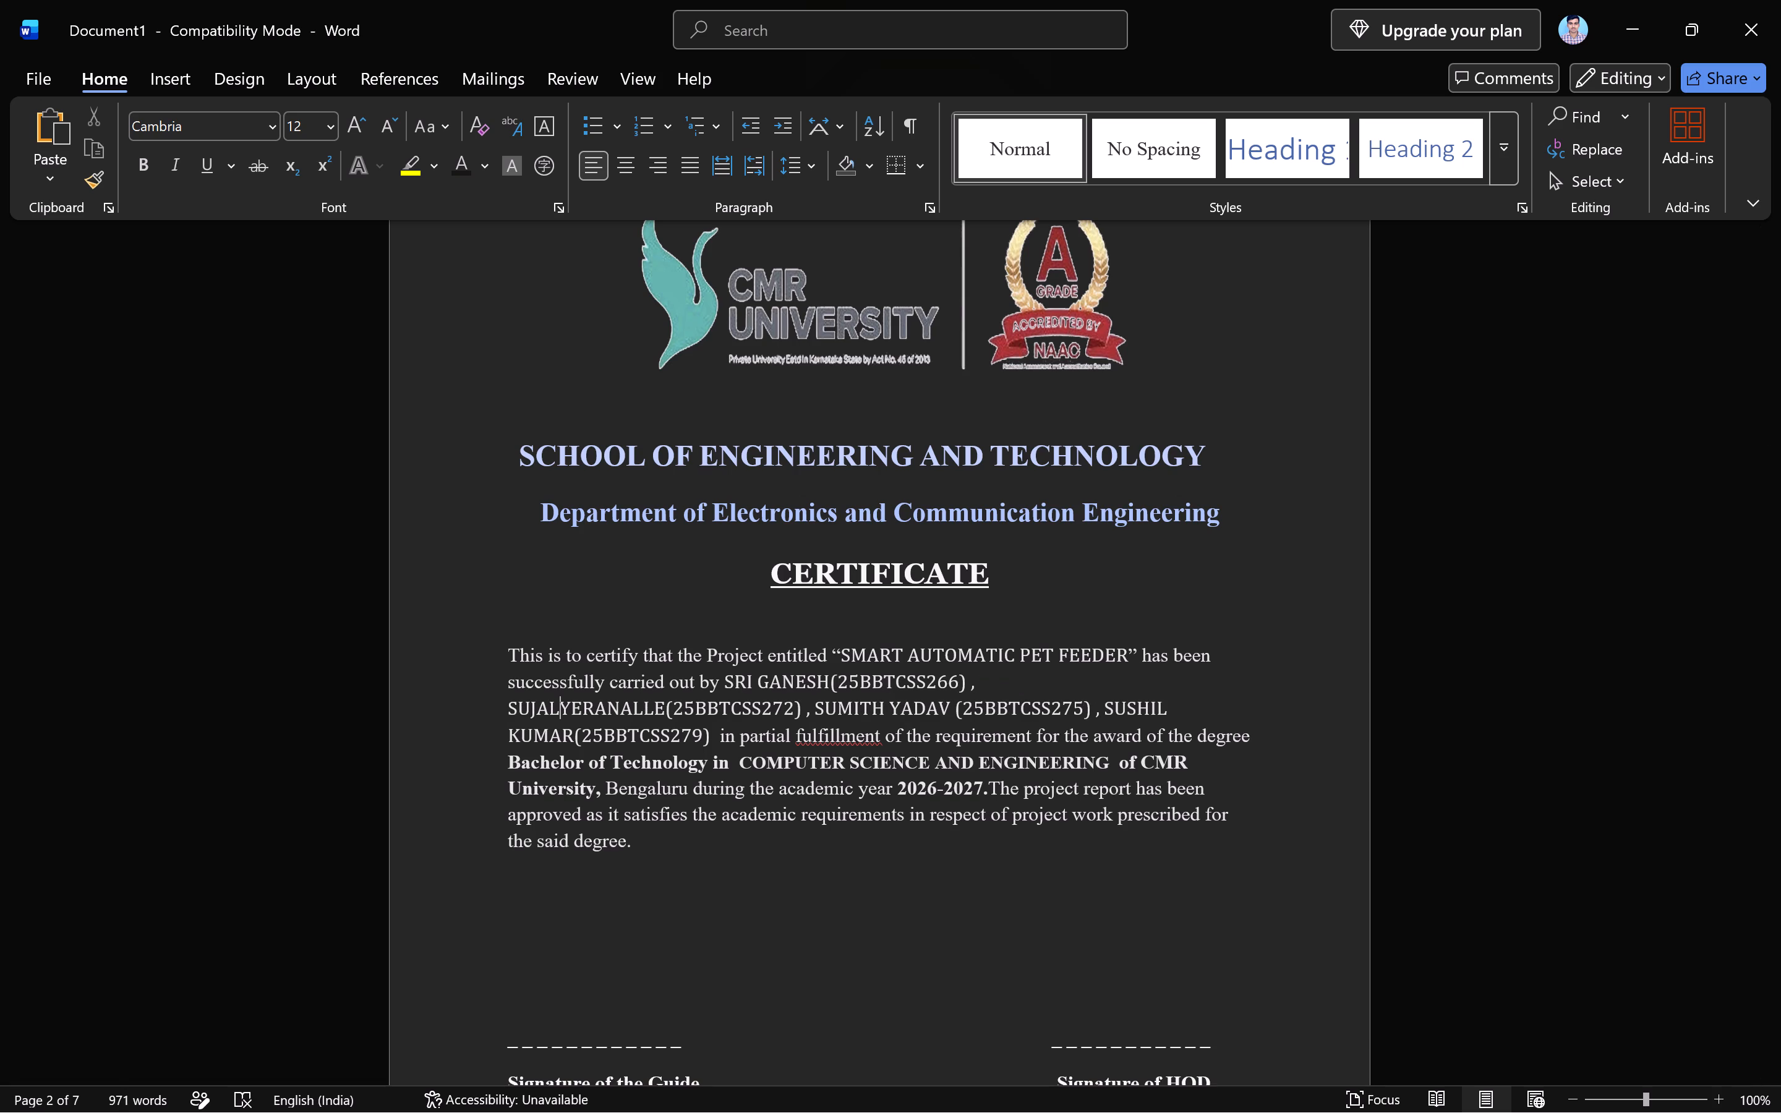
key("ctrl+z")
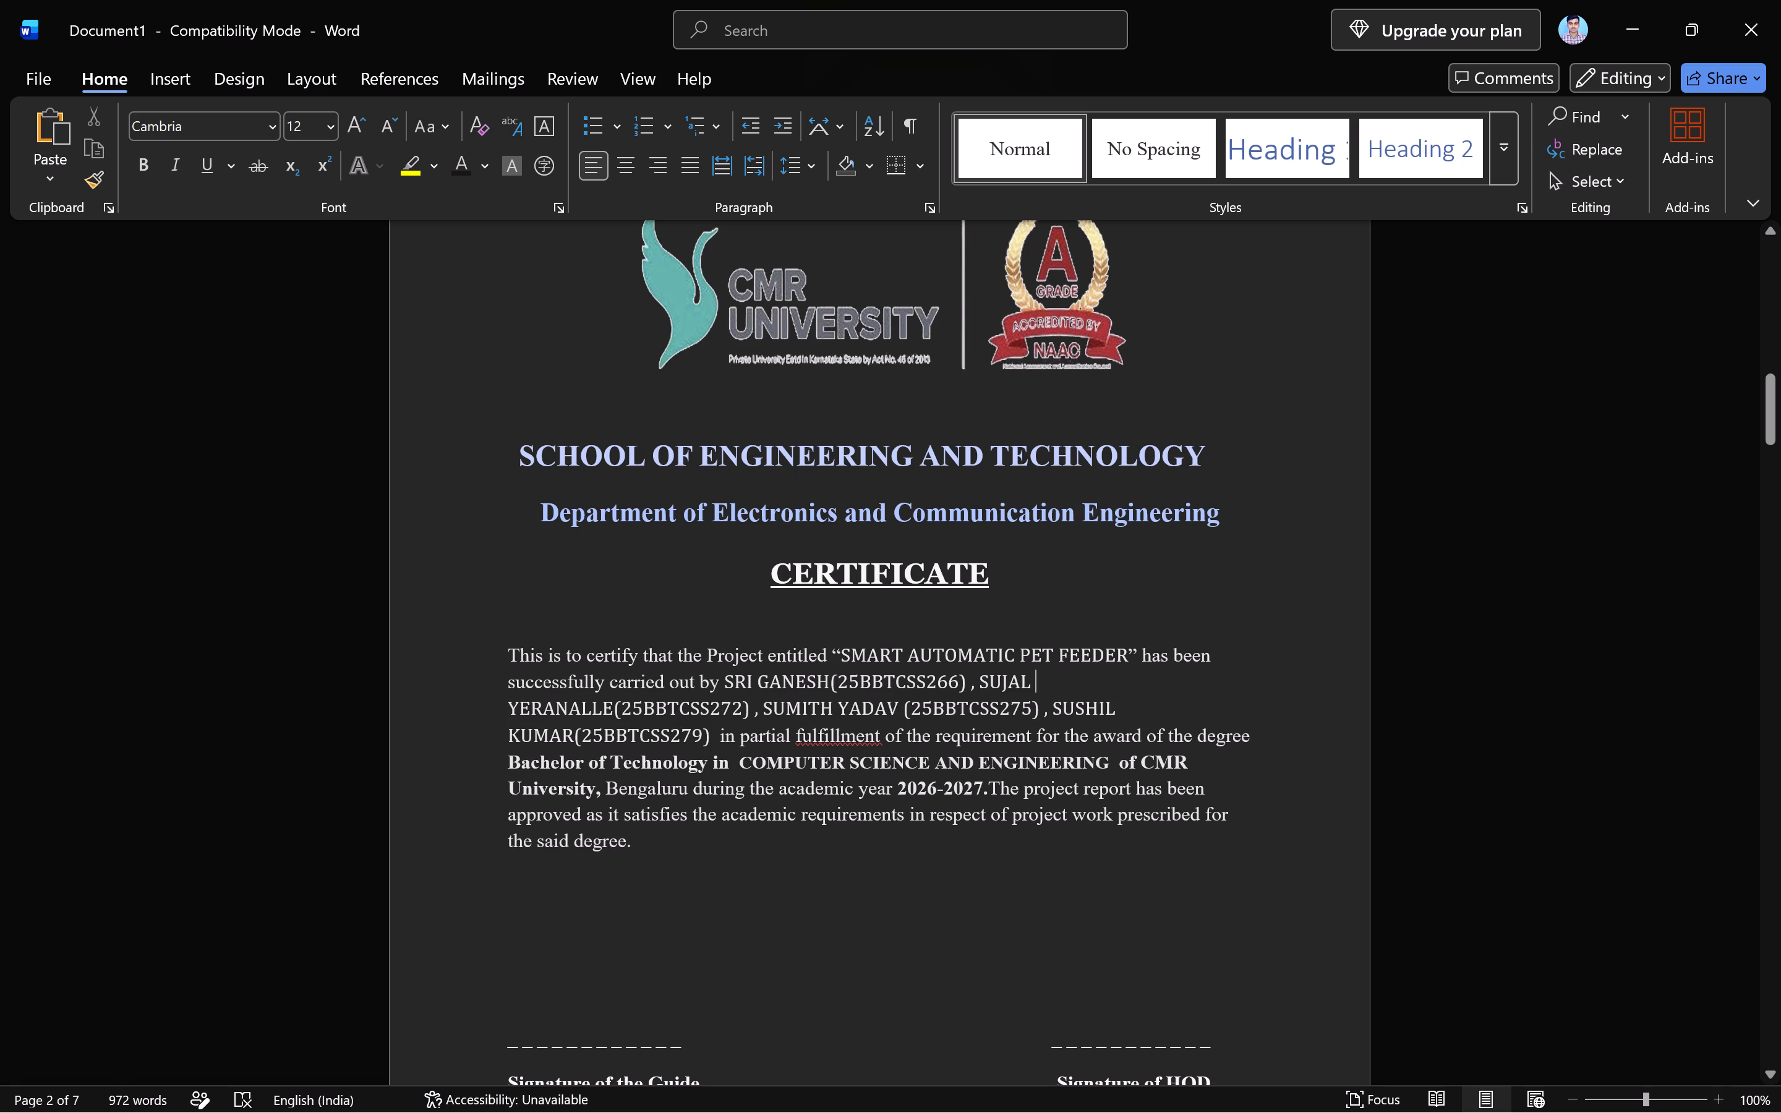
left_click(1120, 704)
Paste "2026-2027" from the clipboard history on a new line below the signature blocks of the Certificate page.
scroll(1061, 731, "up", 12)
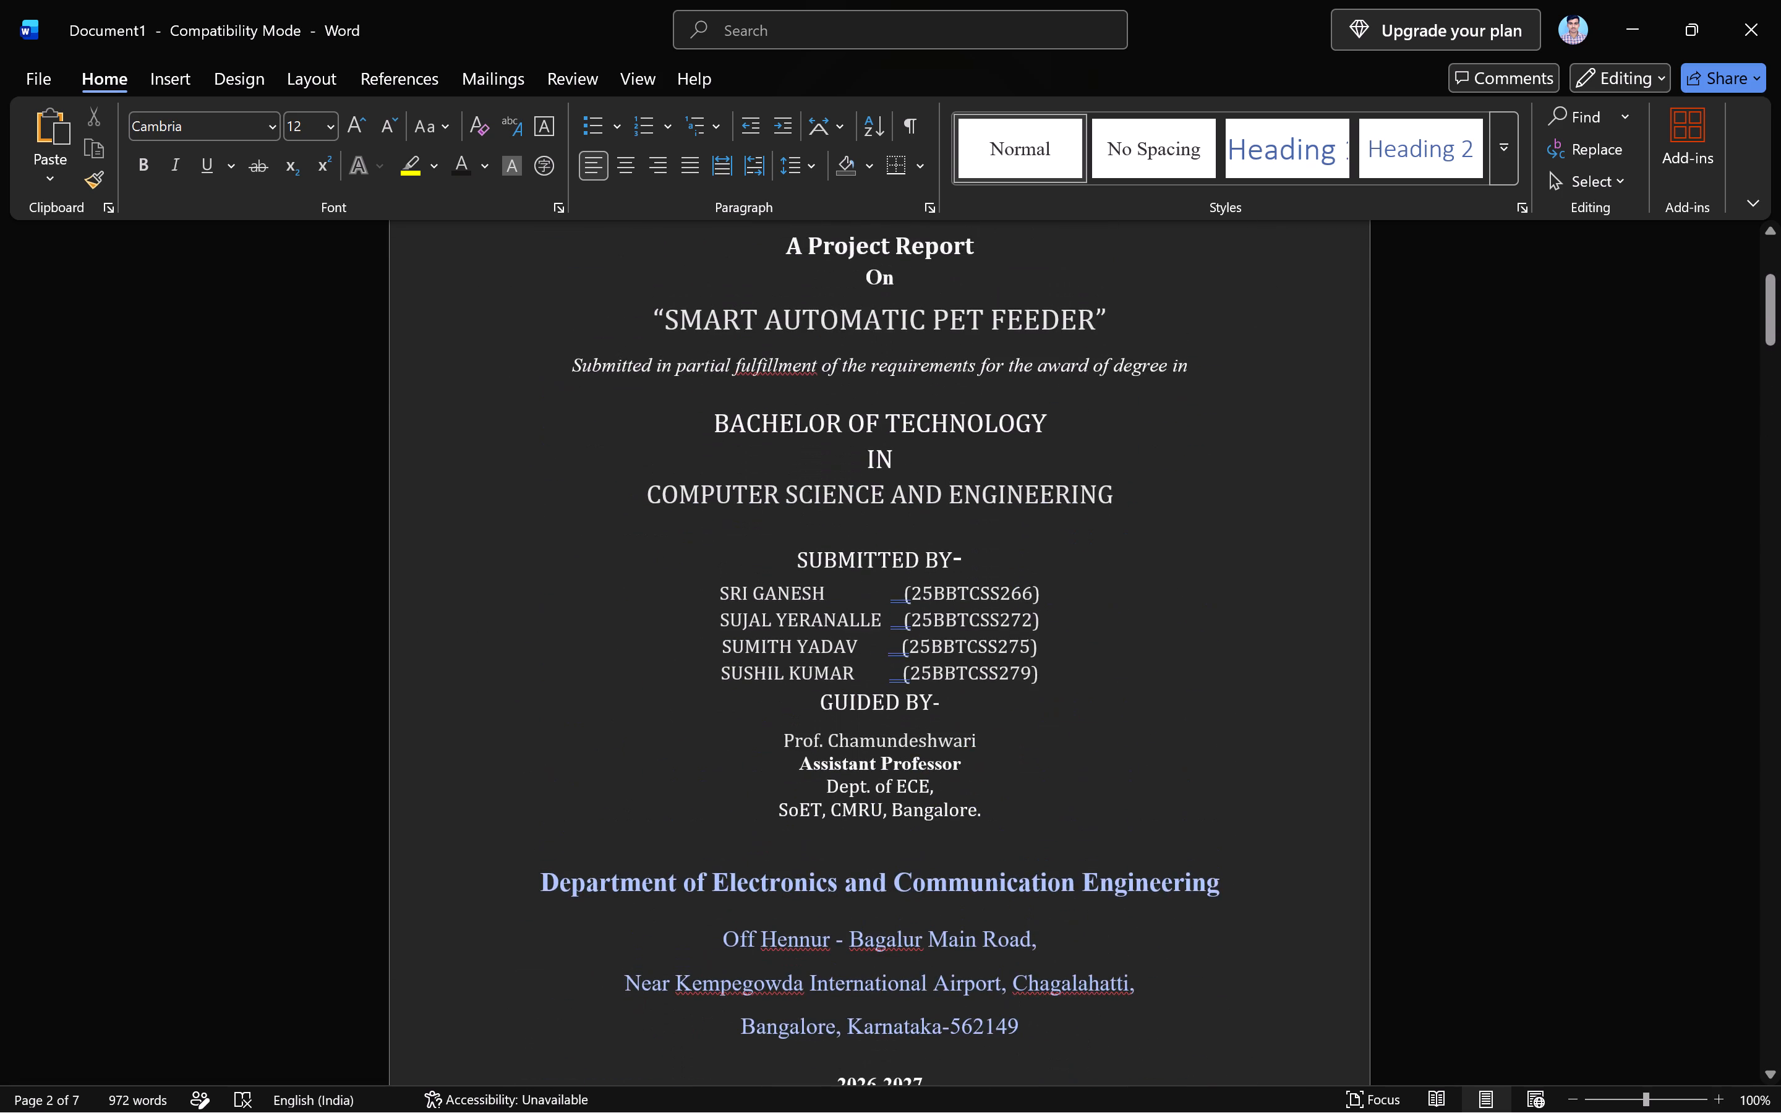
scroll(1060, 729, "down", 20)
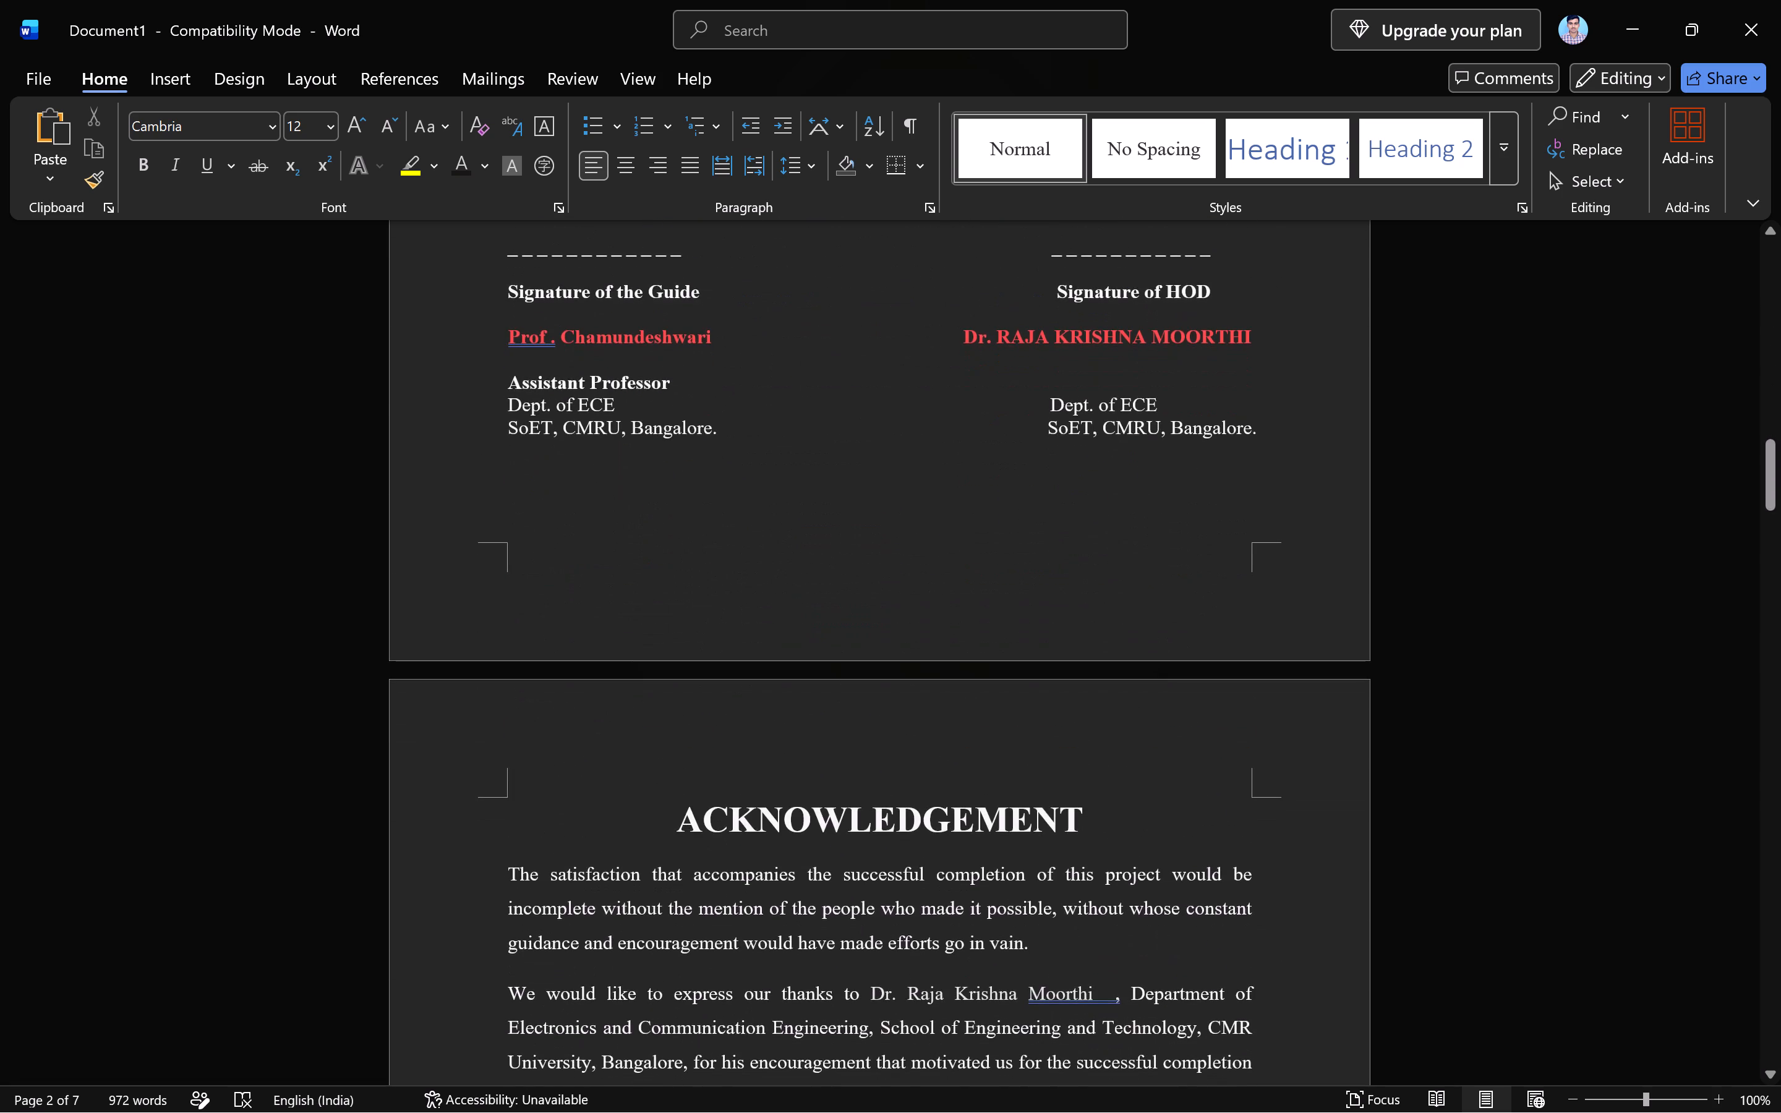
scroll(1060, 727, "up", 17)
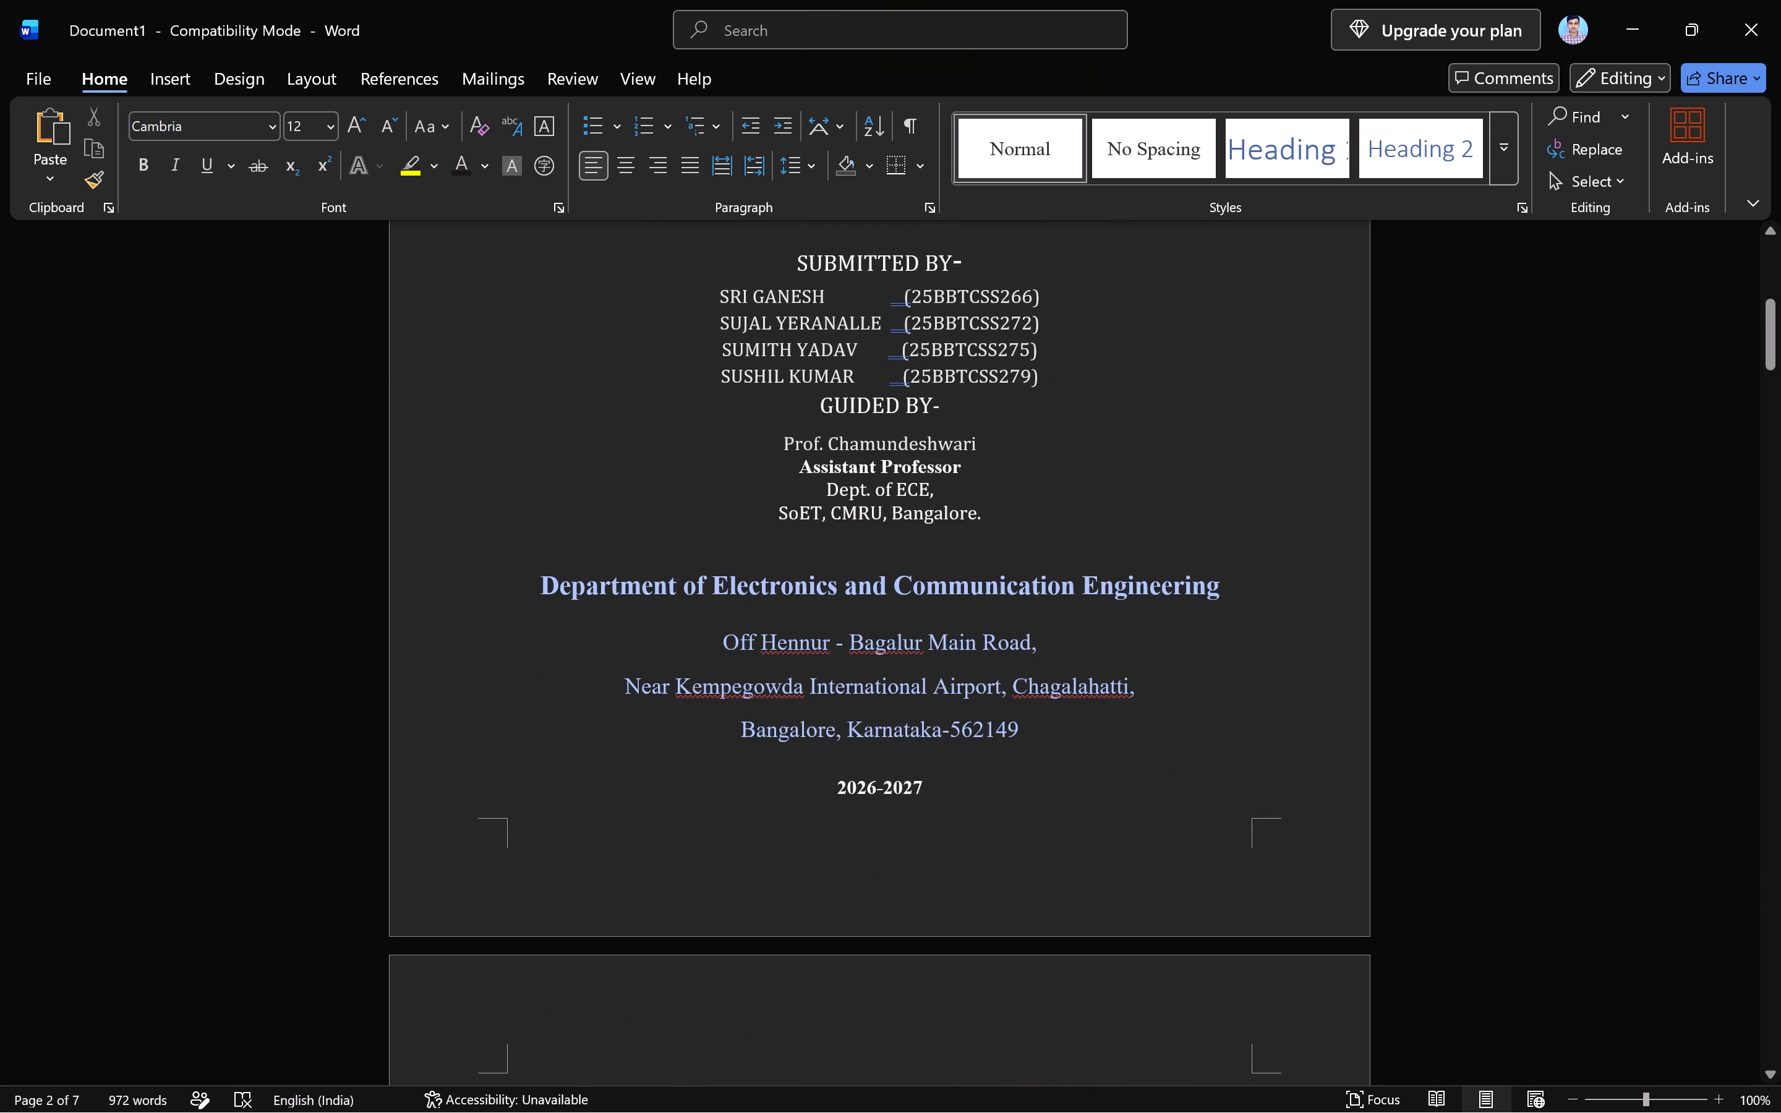
scroll(858, 811, "down", 15)
left_click(869, 690)
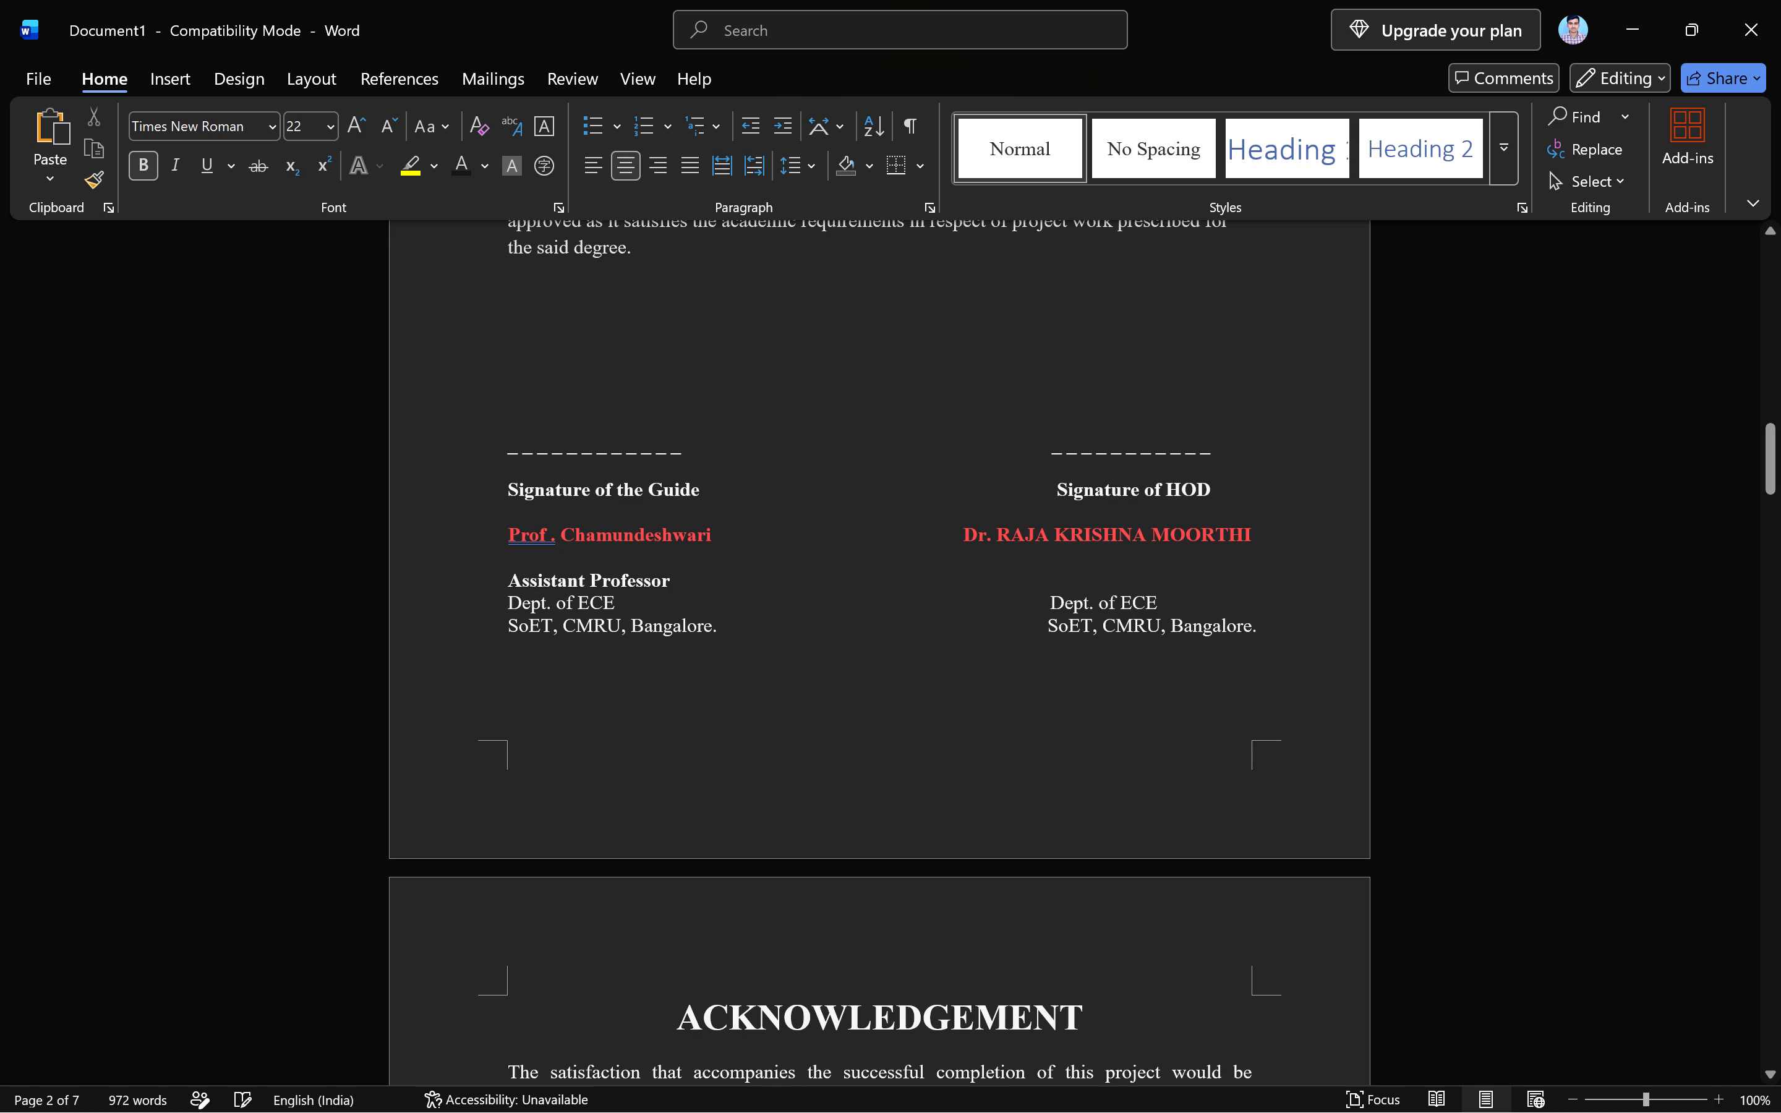
triple_click(780, 710)
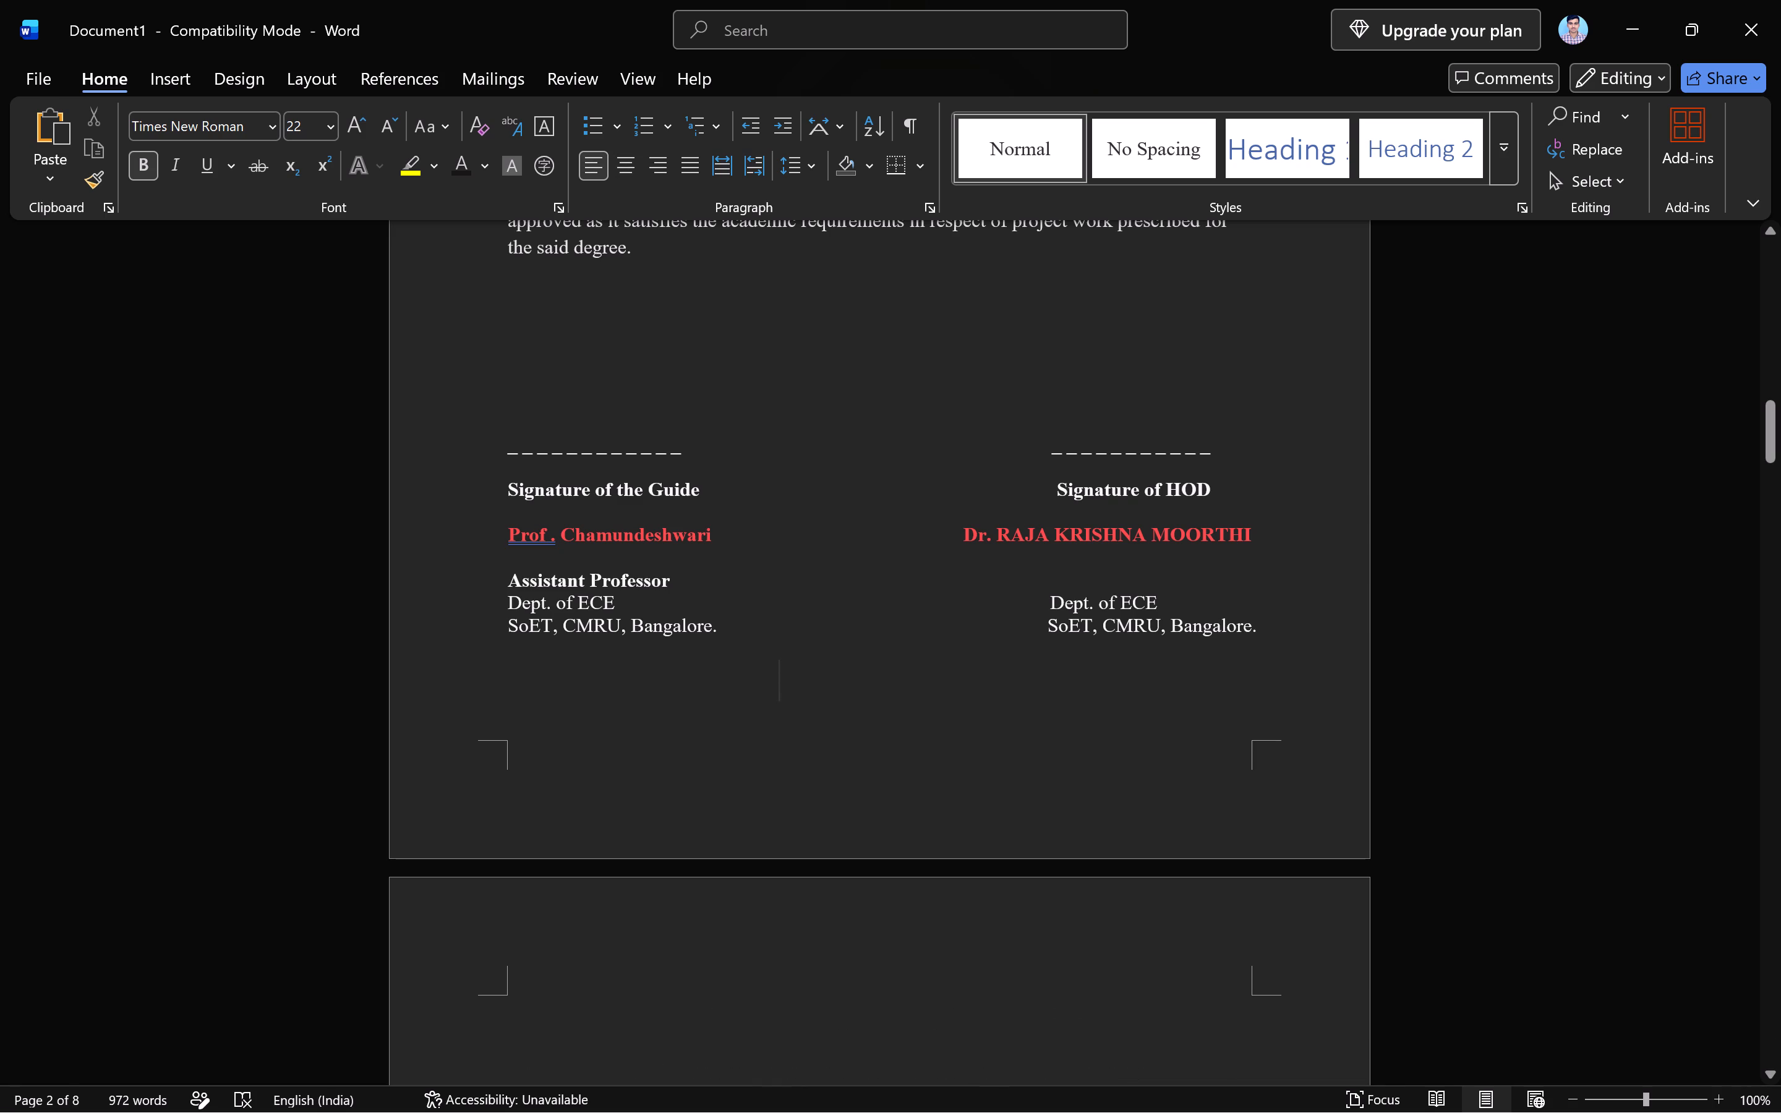
key("super+v")
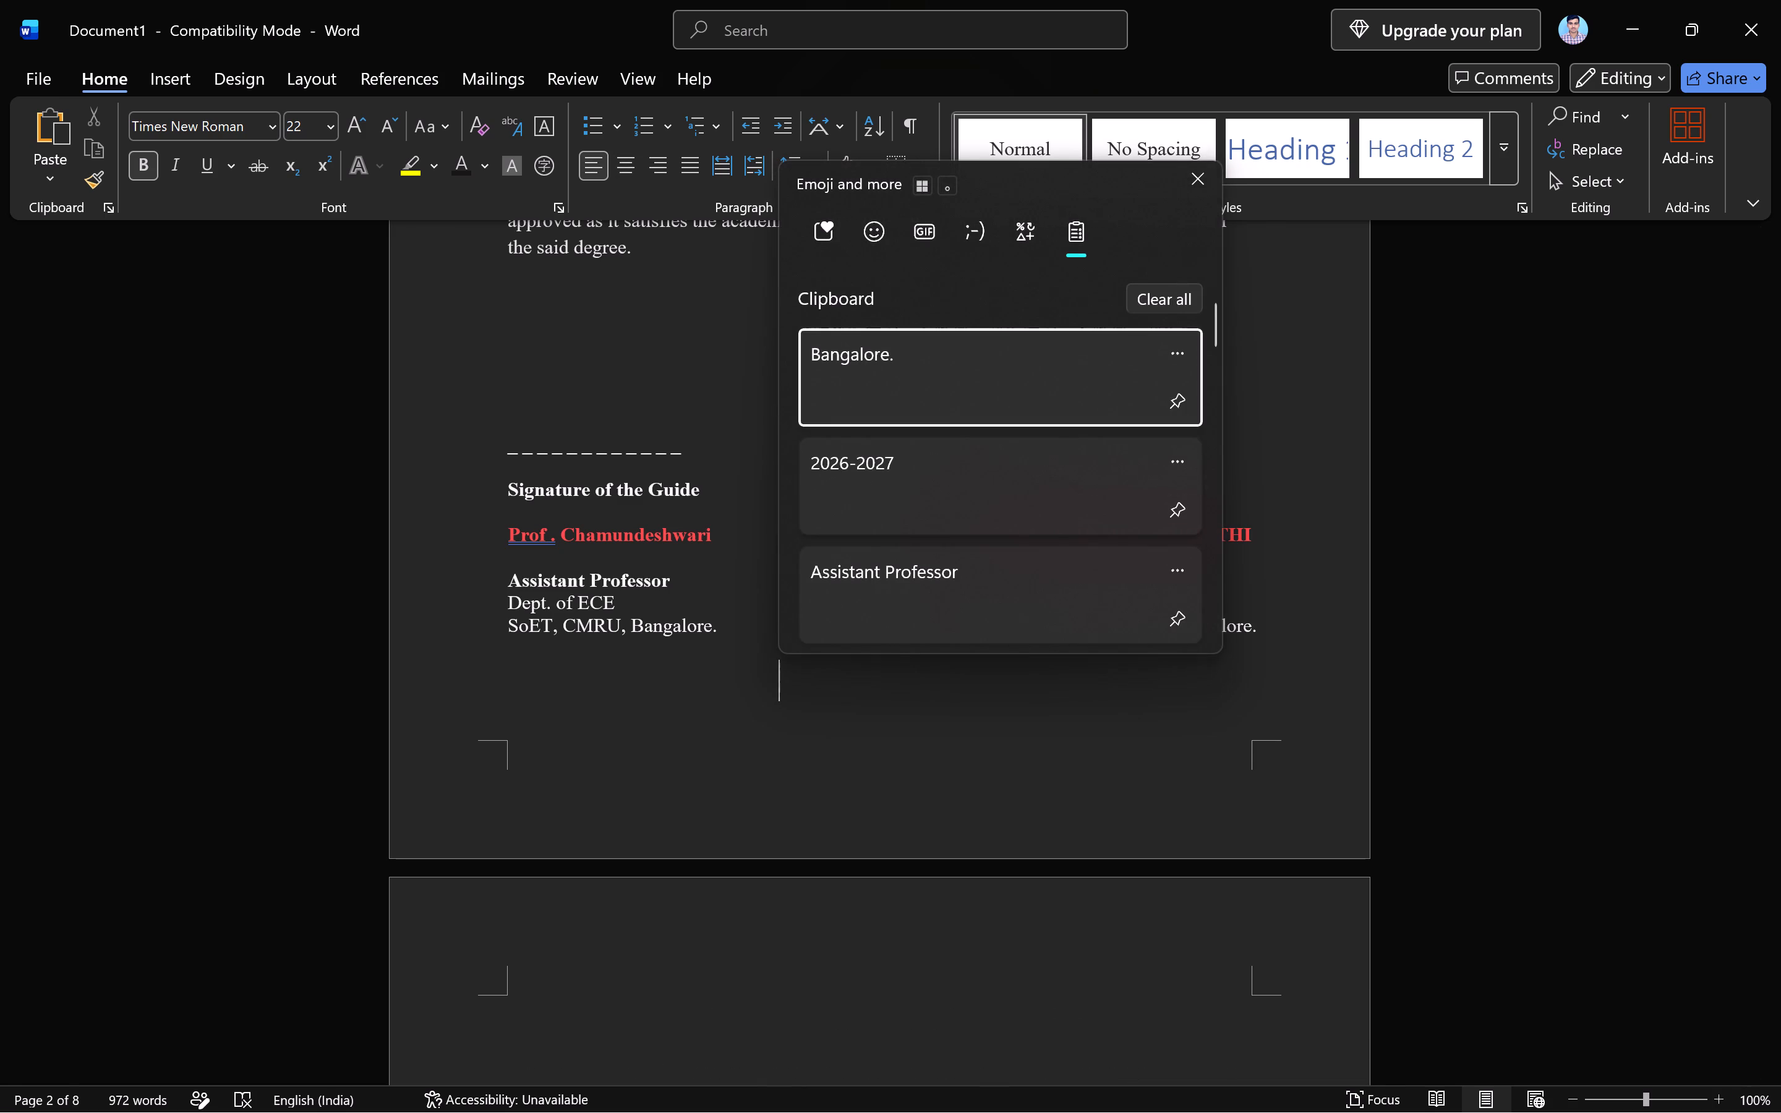
left_click(876, 506)
key("ctrl+v")
Set the pasted "2026-2027" line on the Certificate page to font size 12 and centre it.
left_click_drag(937, 708, 831, 694)
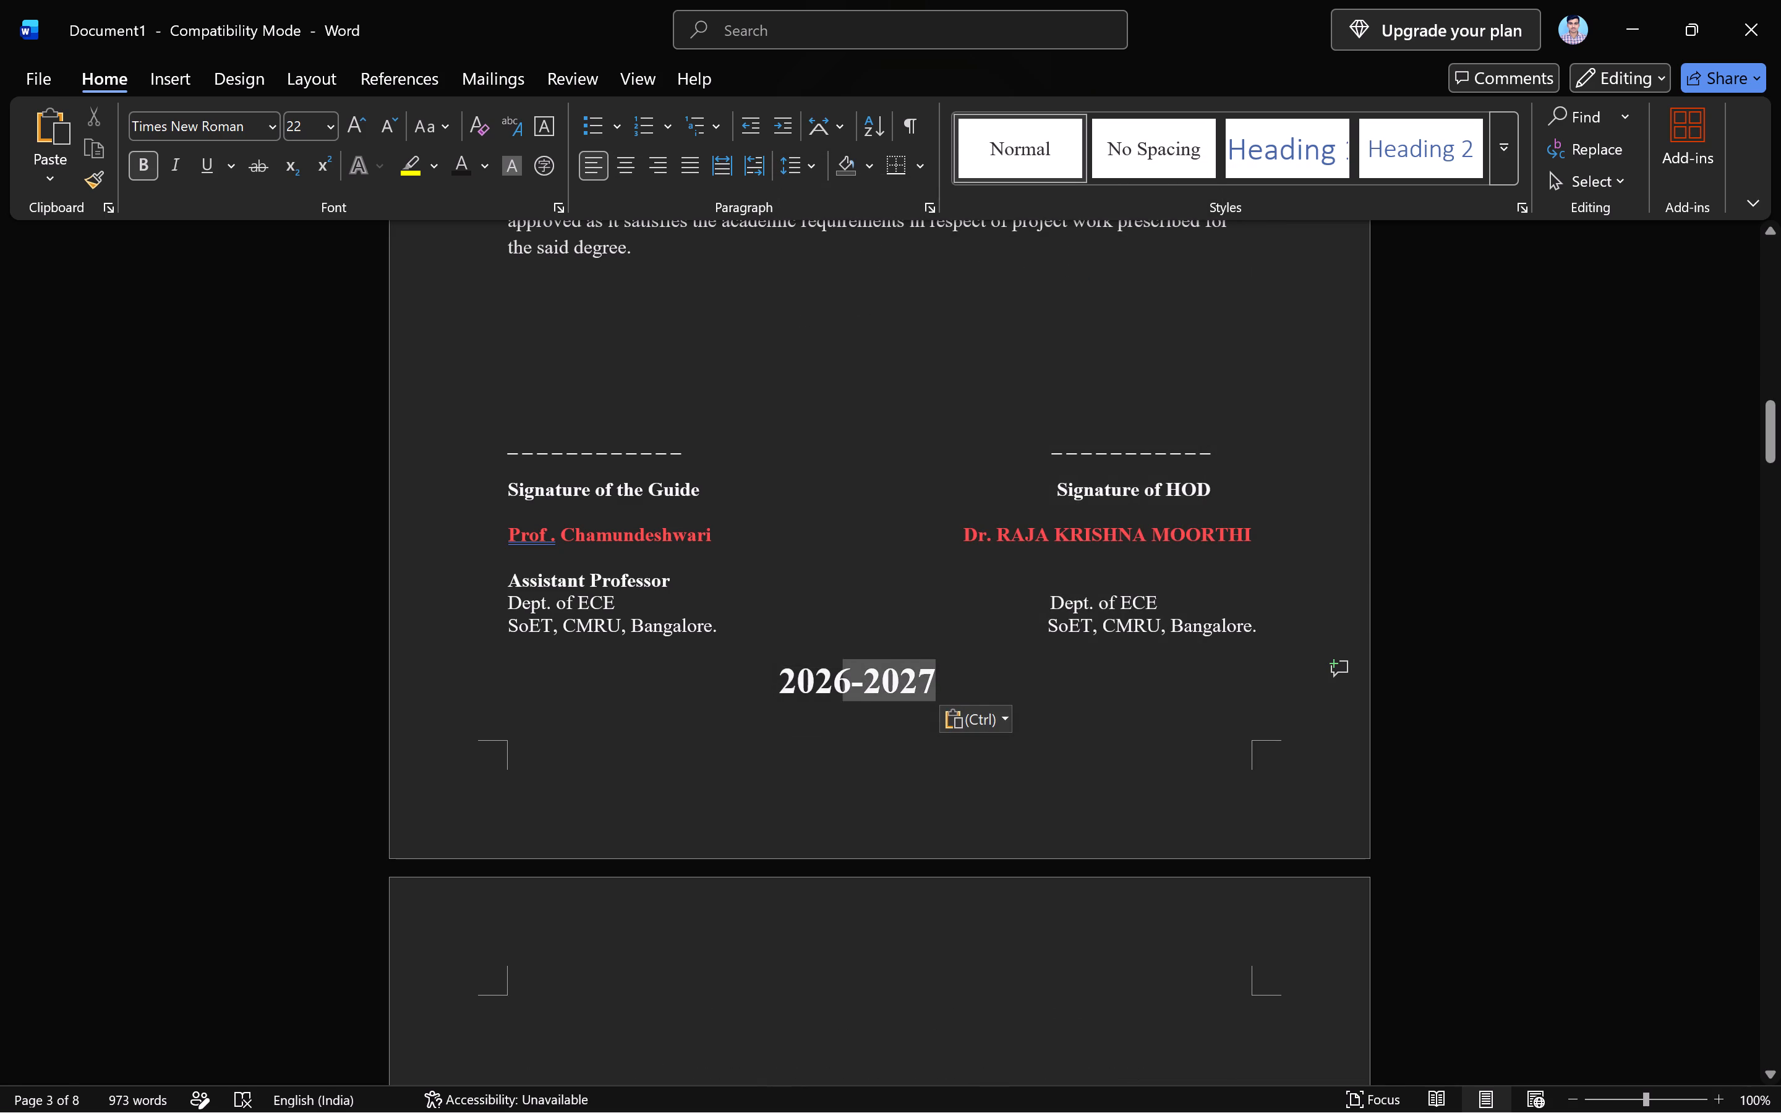
left_click_drag(831, 694, 788, 694)
left_click(335, 122)
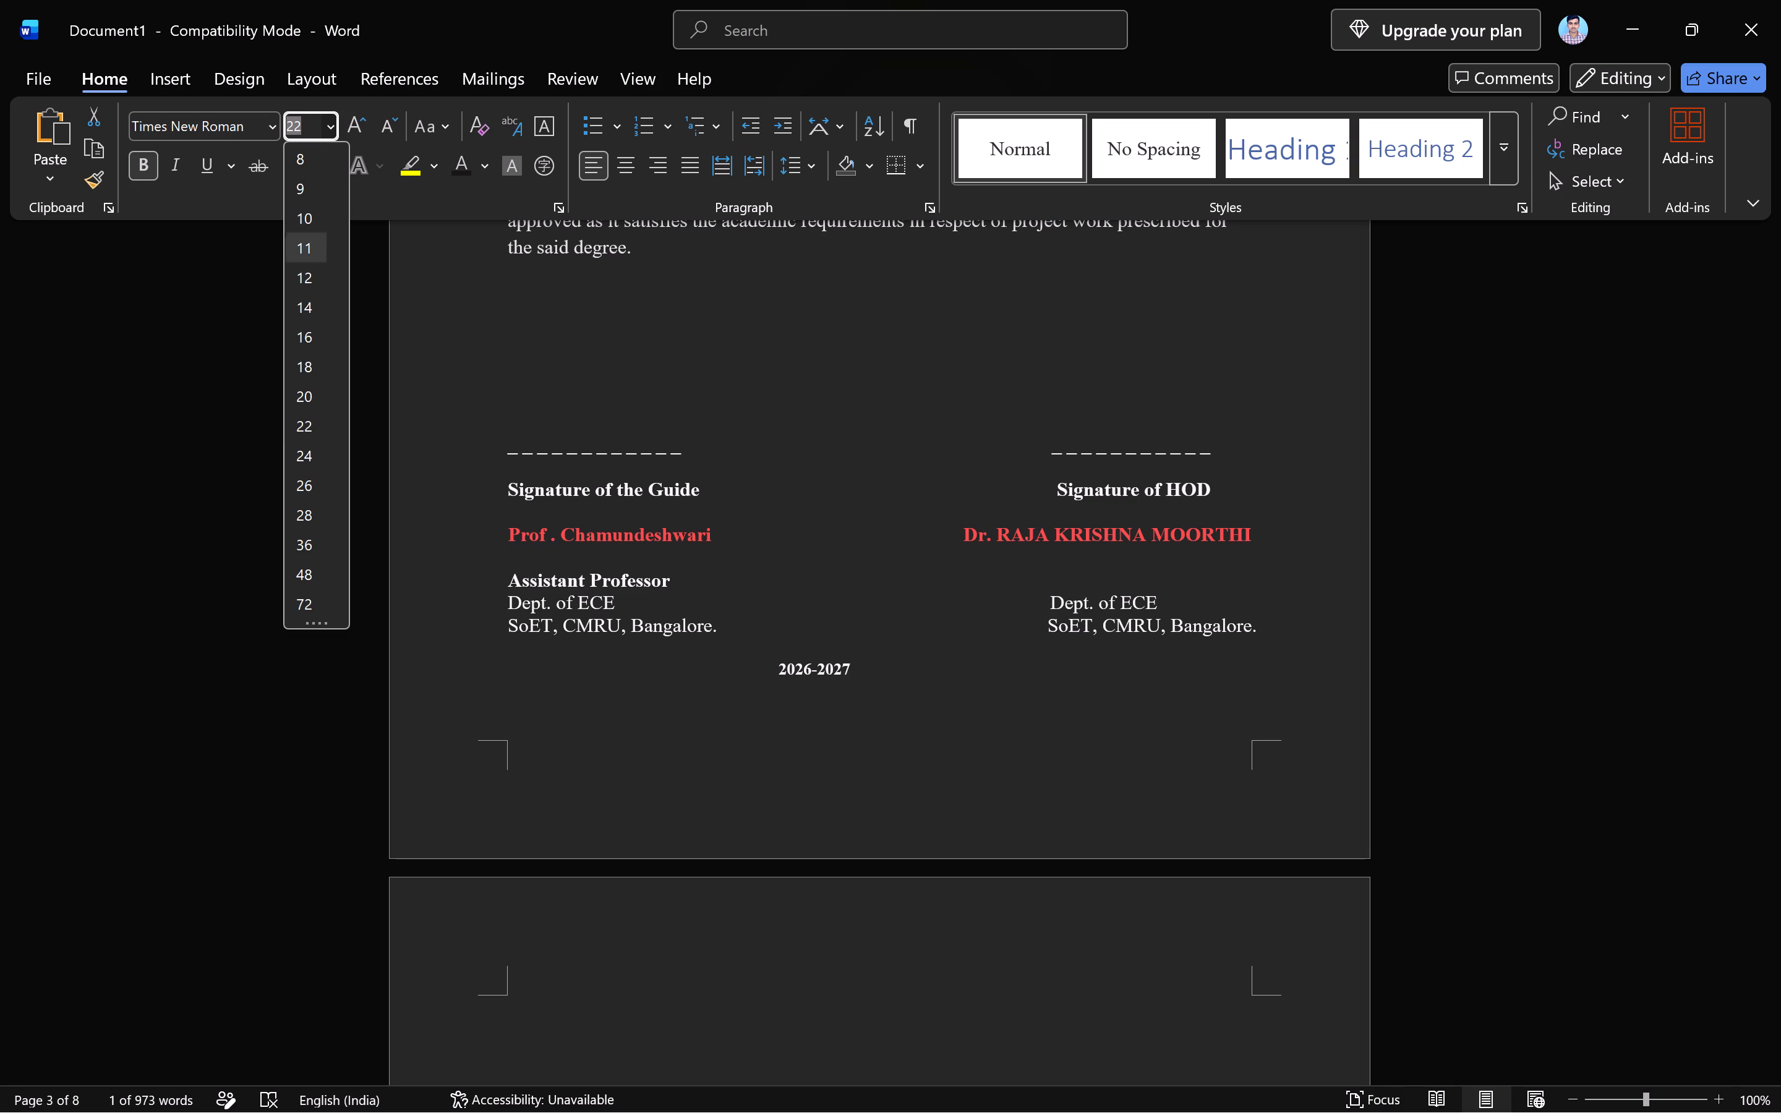
left_click(311, 276)
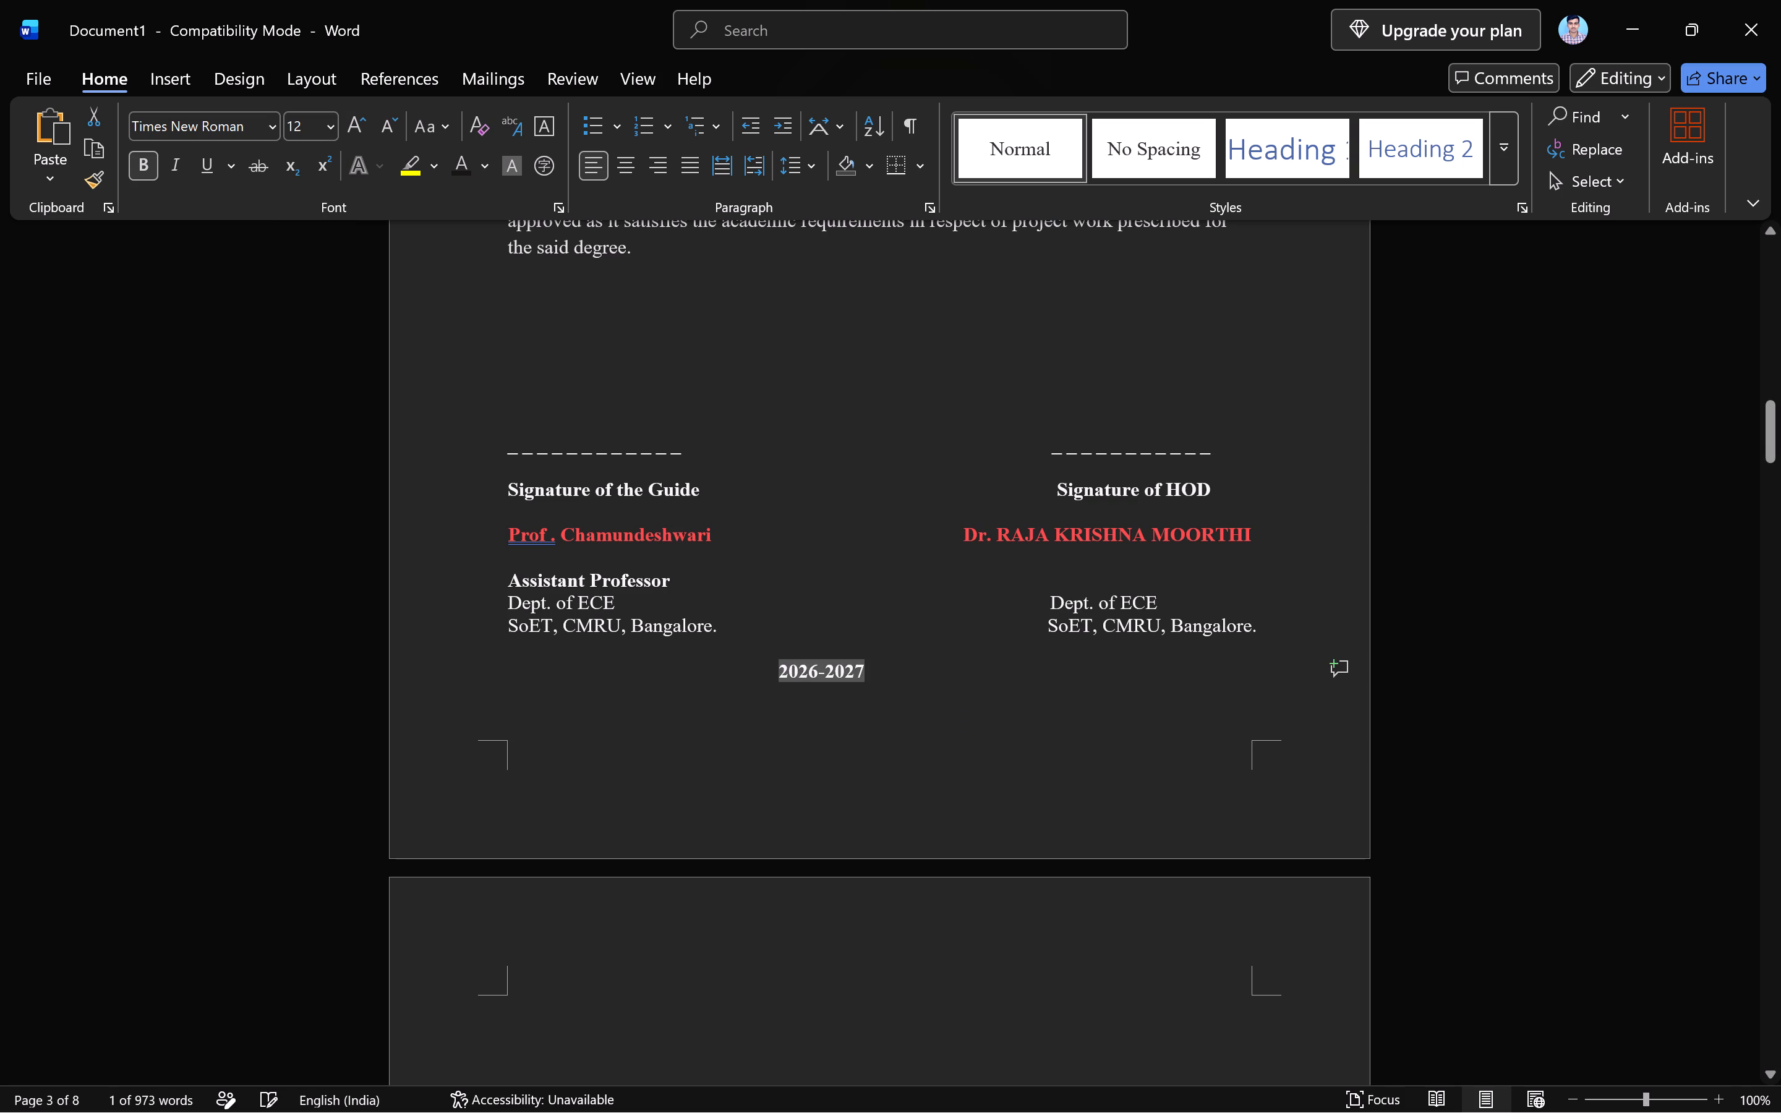
key("ctrl+e")
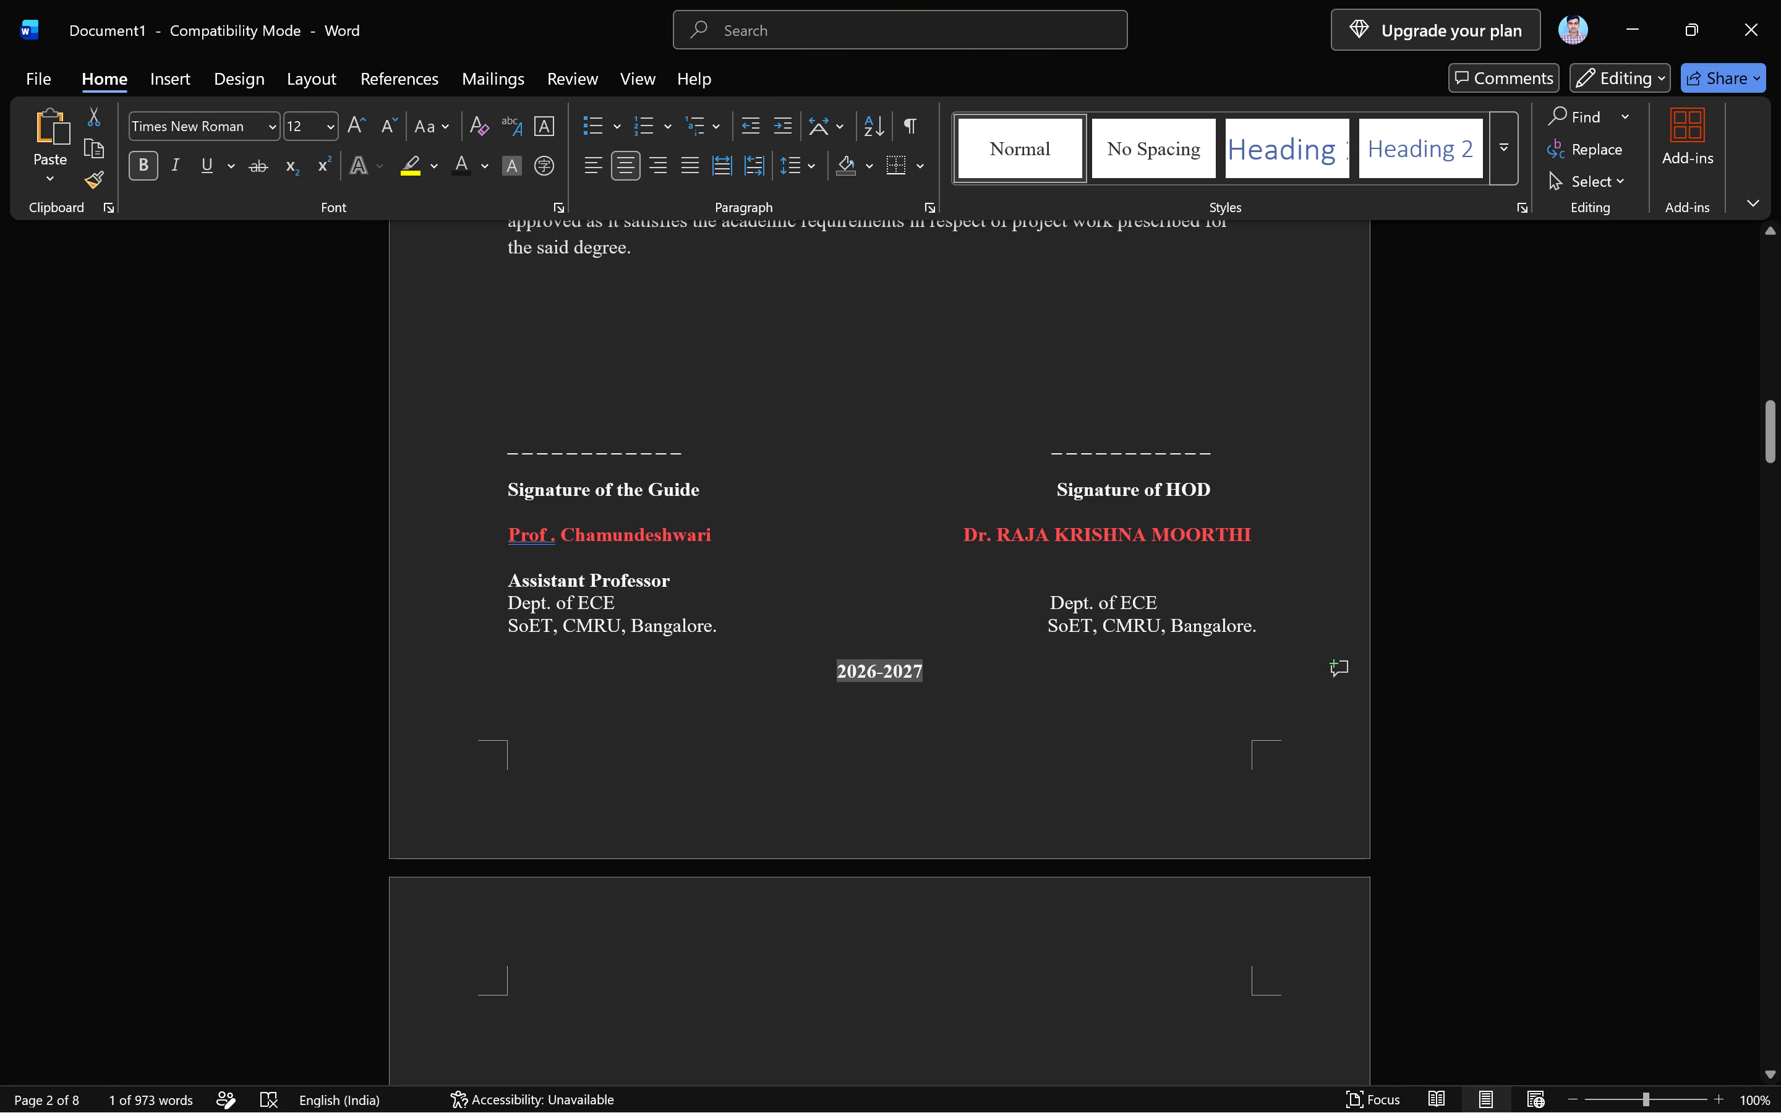
left_click(811, 688)
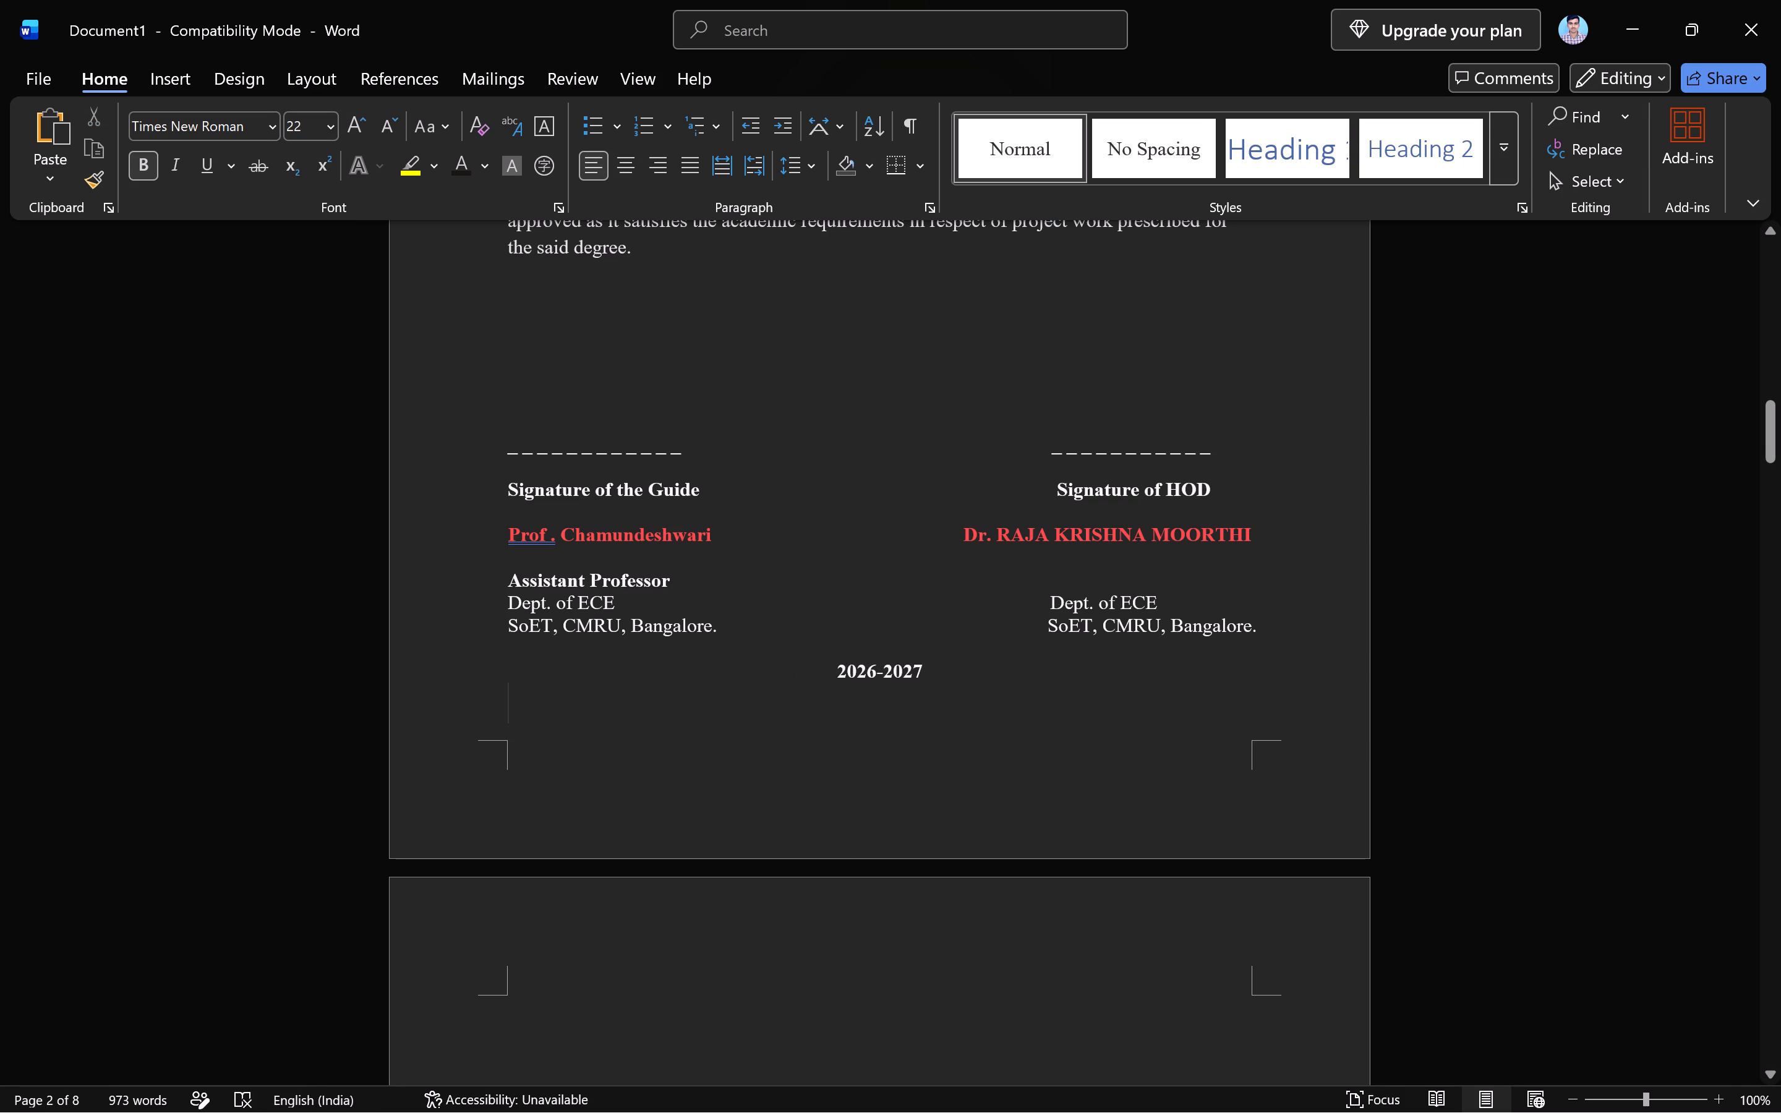
Move the "2026-2027" line on the Certificate page down by inserting two blank lines above it.
left_click(866, 676)
key("Left")
key("Left")
key("Left")
key("Return")
key("Return")
key("Return")
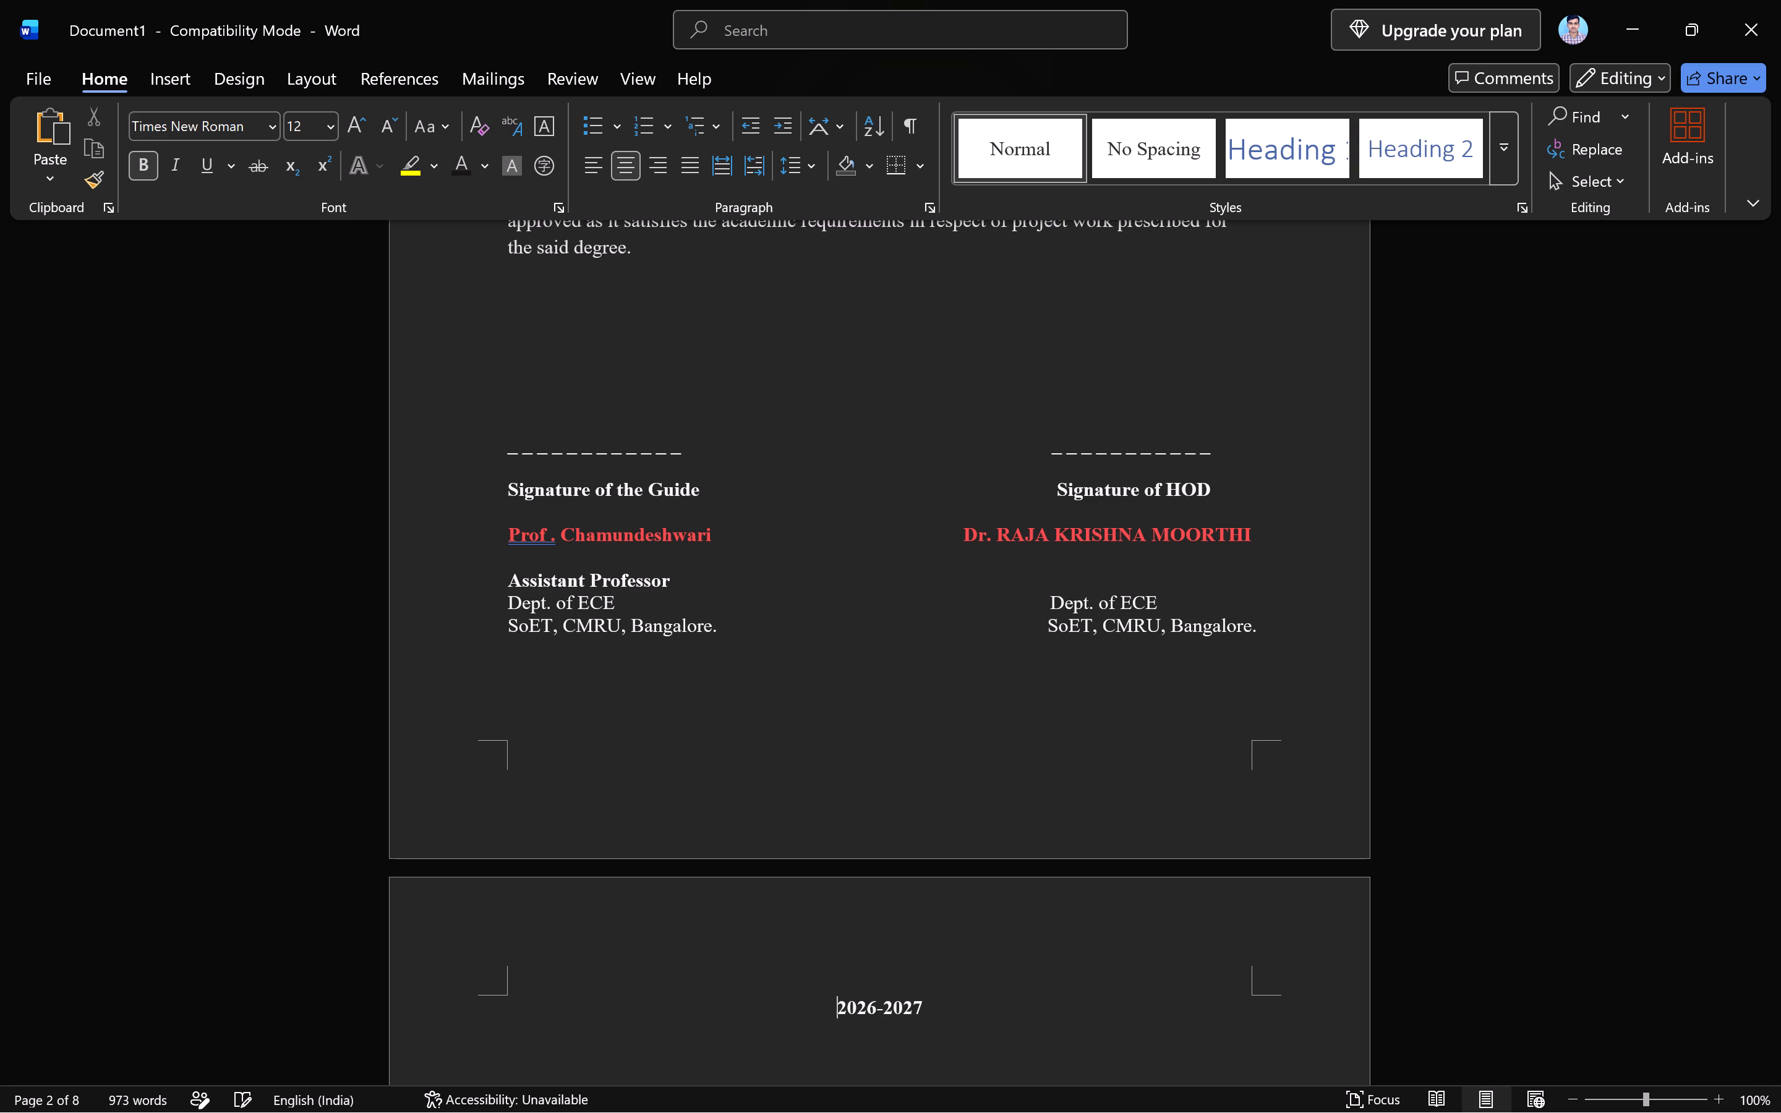
key("BackSpace")
Delete the blank page between the Certificate and Acknowledgement pages.
scroll(1057, 660, "down", 6)
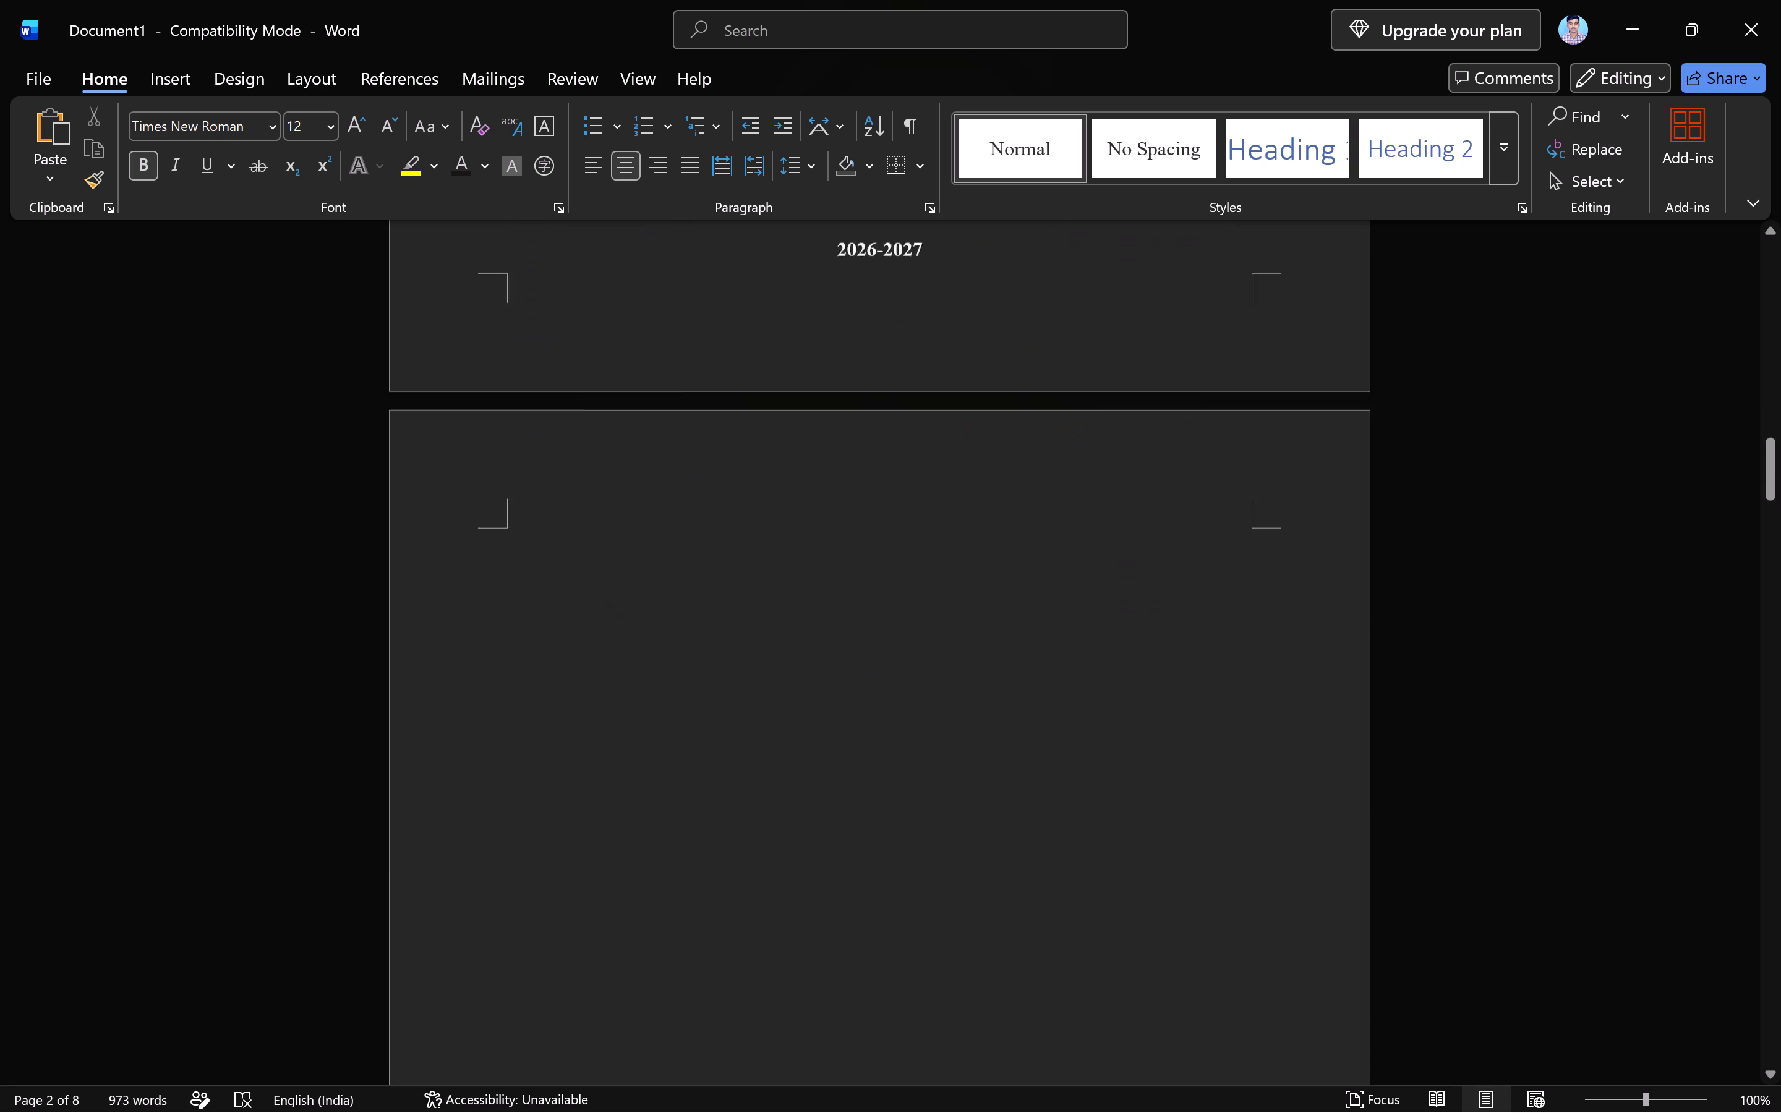
scroll(1051, 668, "down", 10)
scroll(1046, 673, "up", 10)
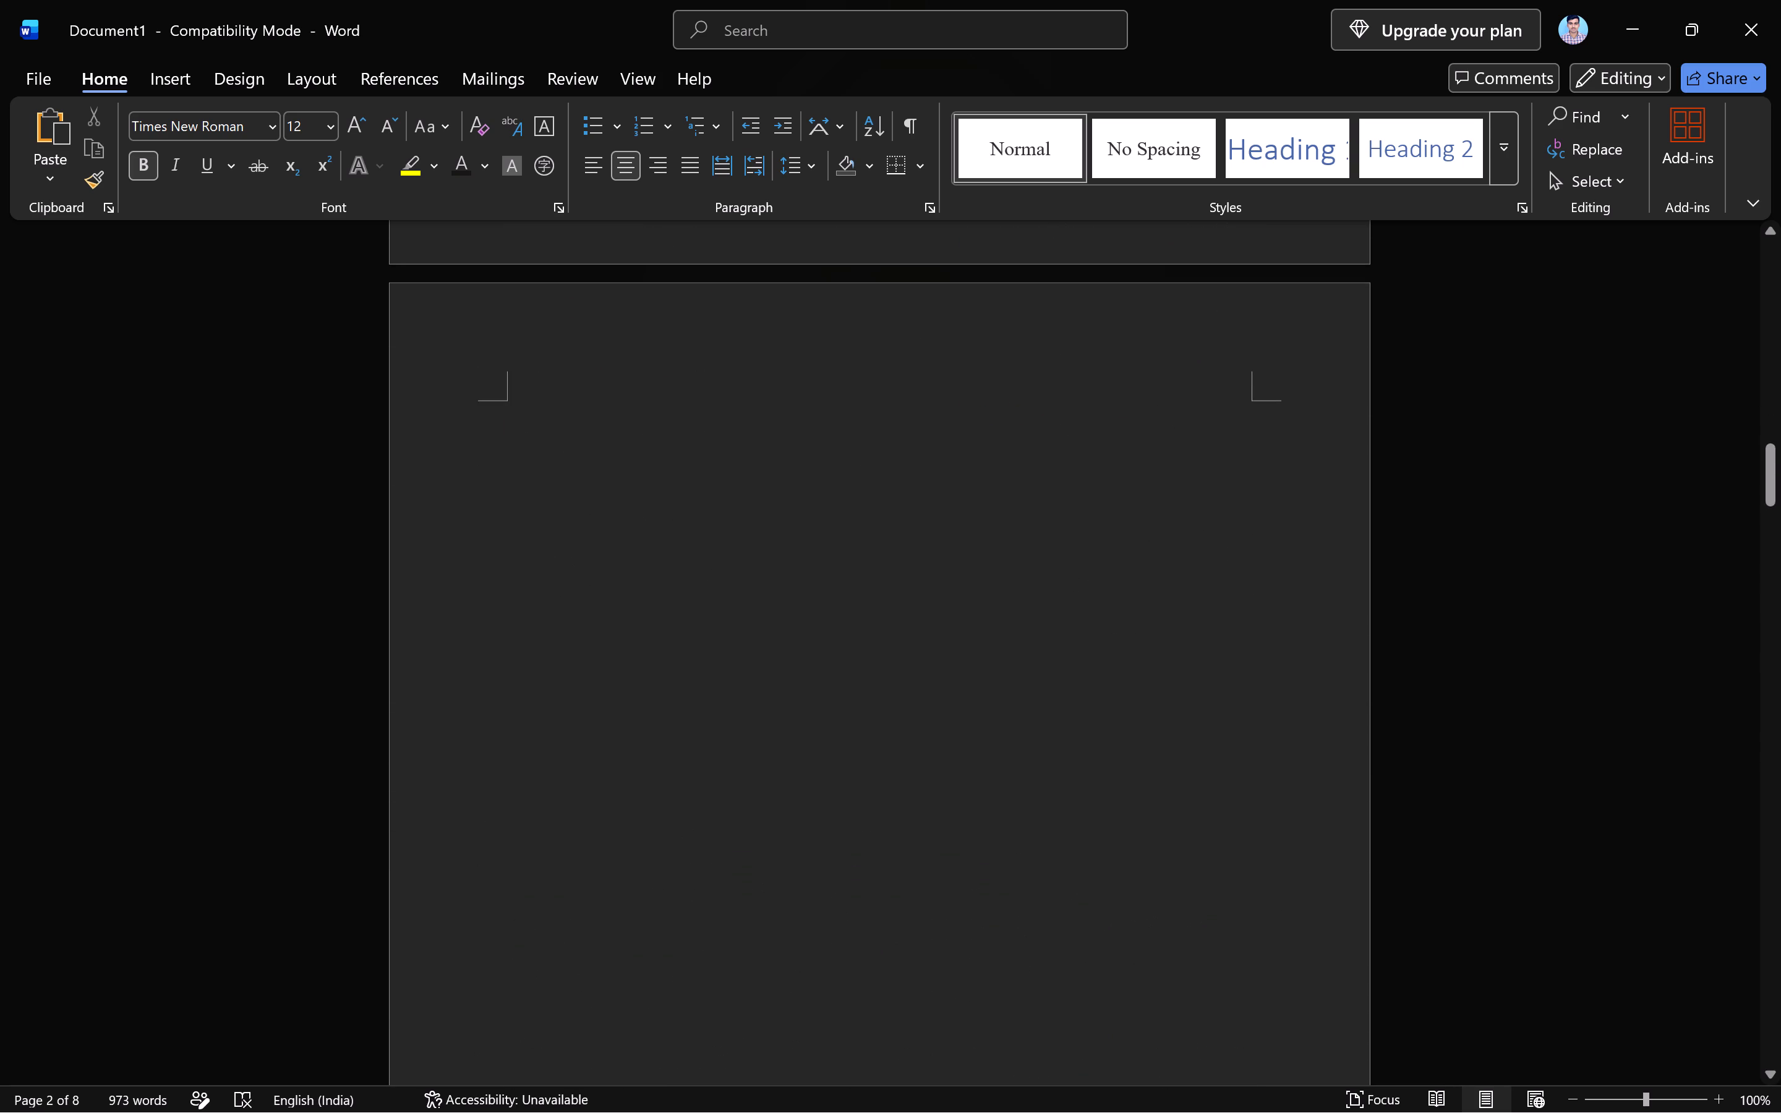
left_click(633, 488)
left_click(741, 469)
left_click_drag(741, 468, 748, 467)
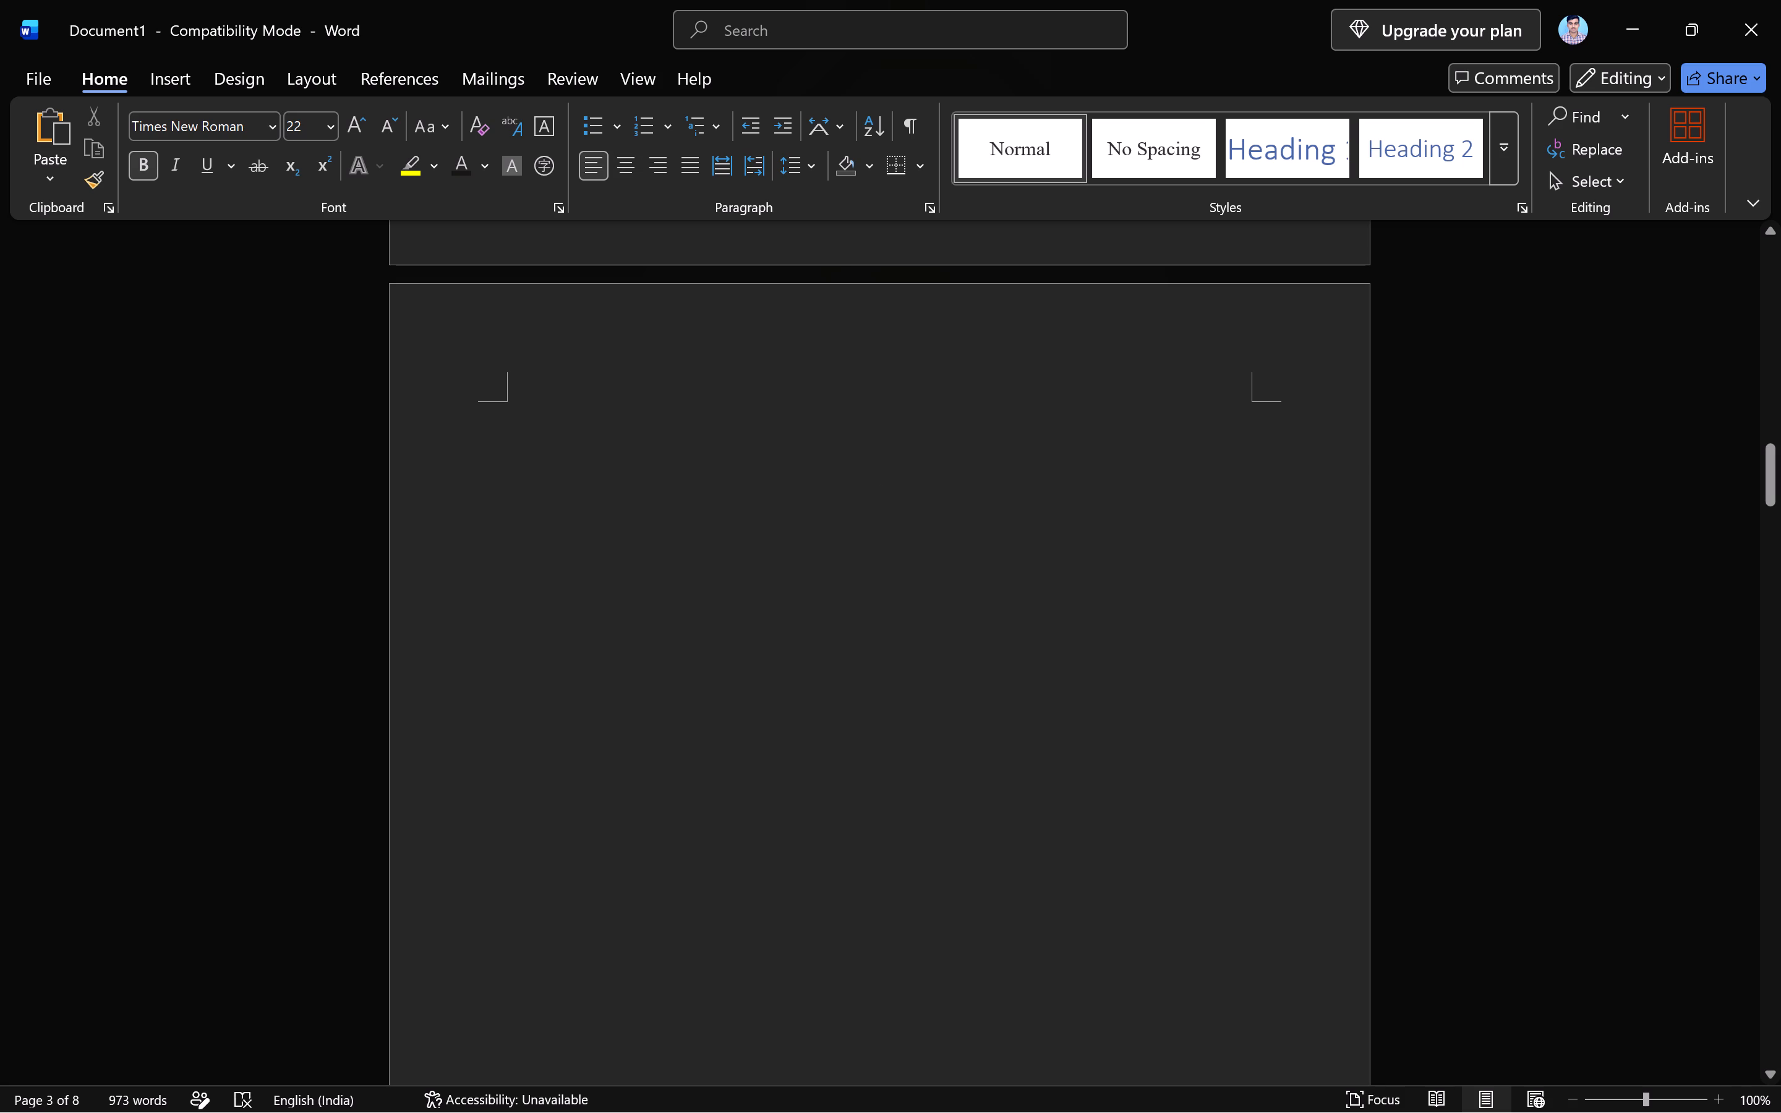
key("Delete")
key("BackSpace")
key("BackSpace")
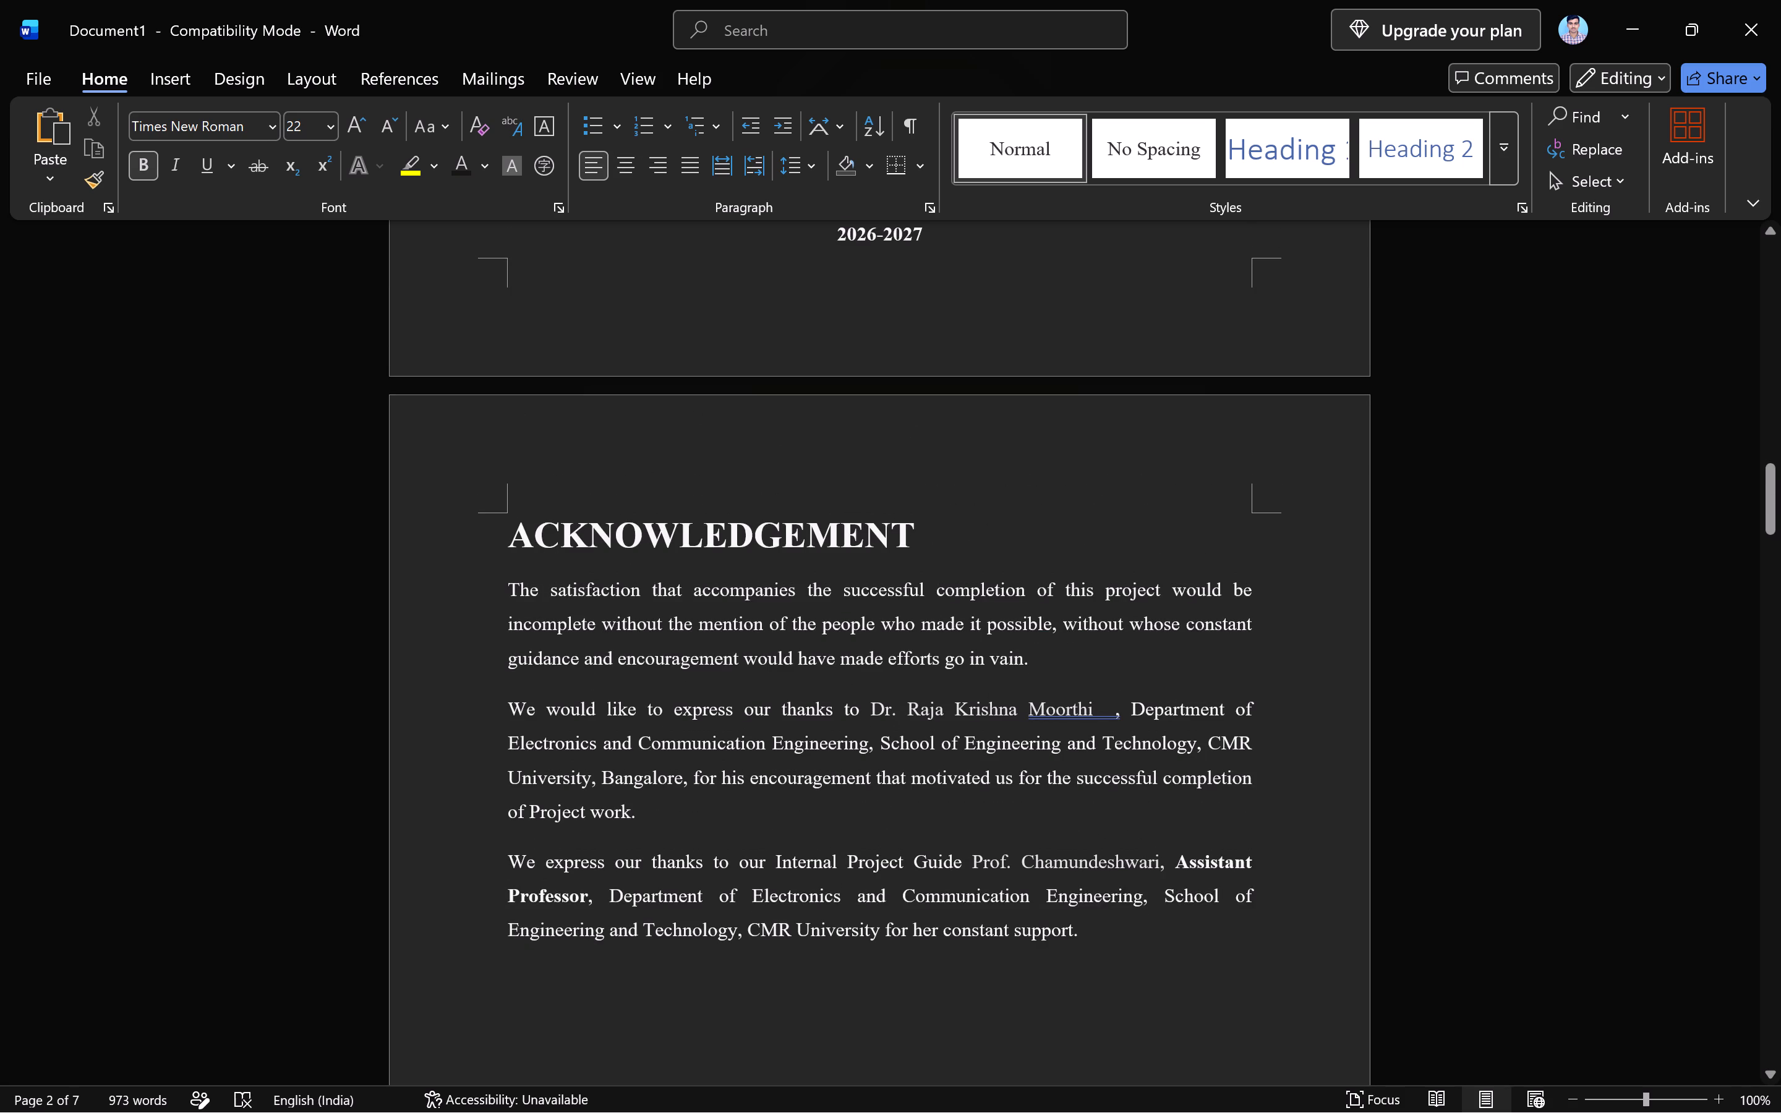
Centre the ACKNOWLEDGEMENT heading.
left_click(822, 539)
key("ctrl+e")
Add blank lines below the student list on the Acknowledgement page and paste "2026-2027" near the bottom of the page.
scroll(765, 563, "down", 10)
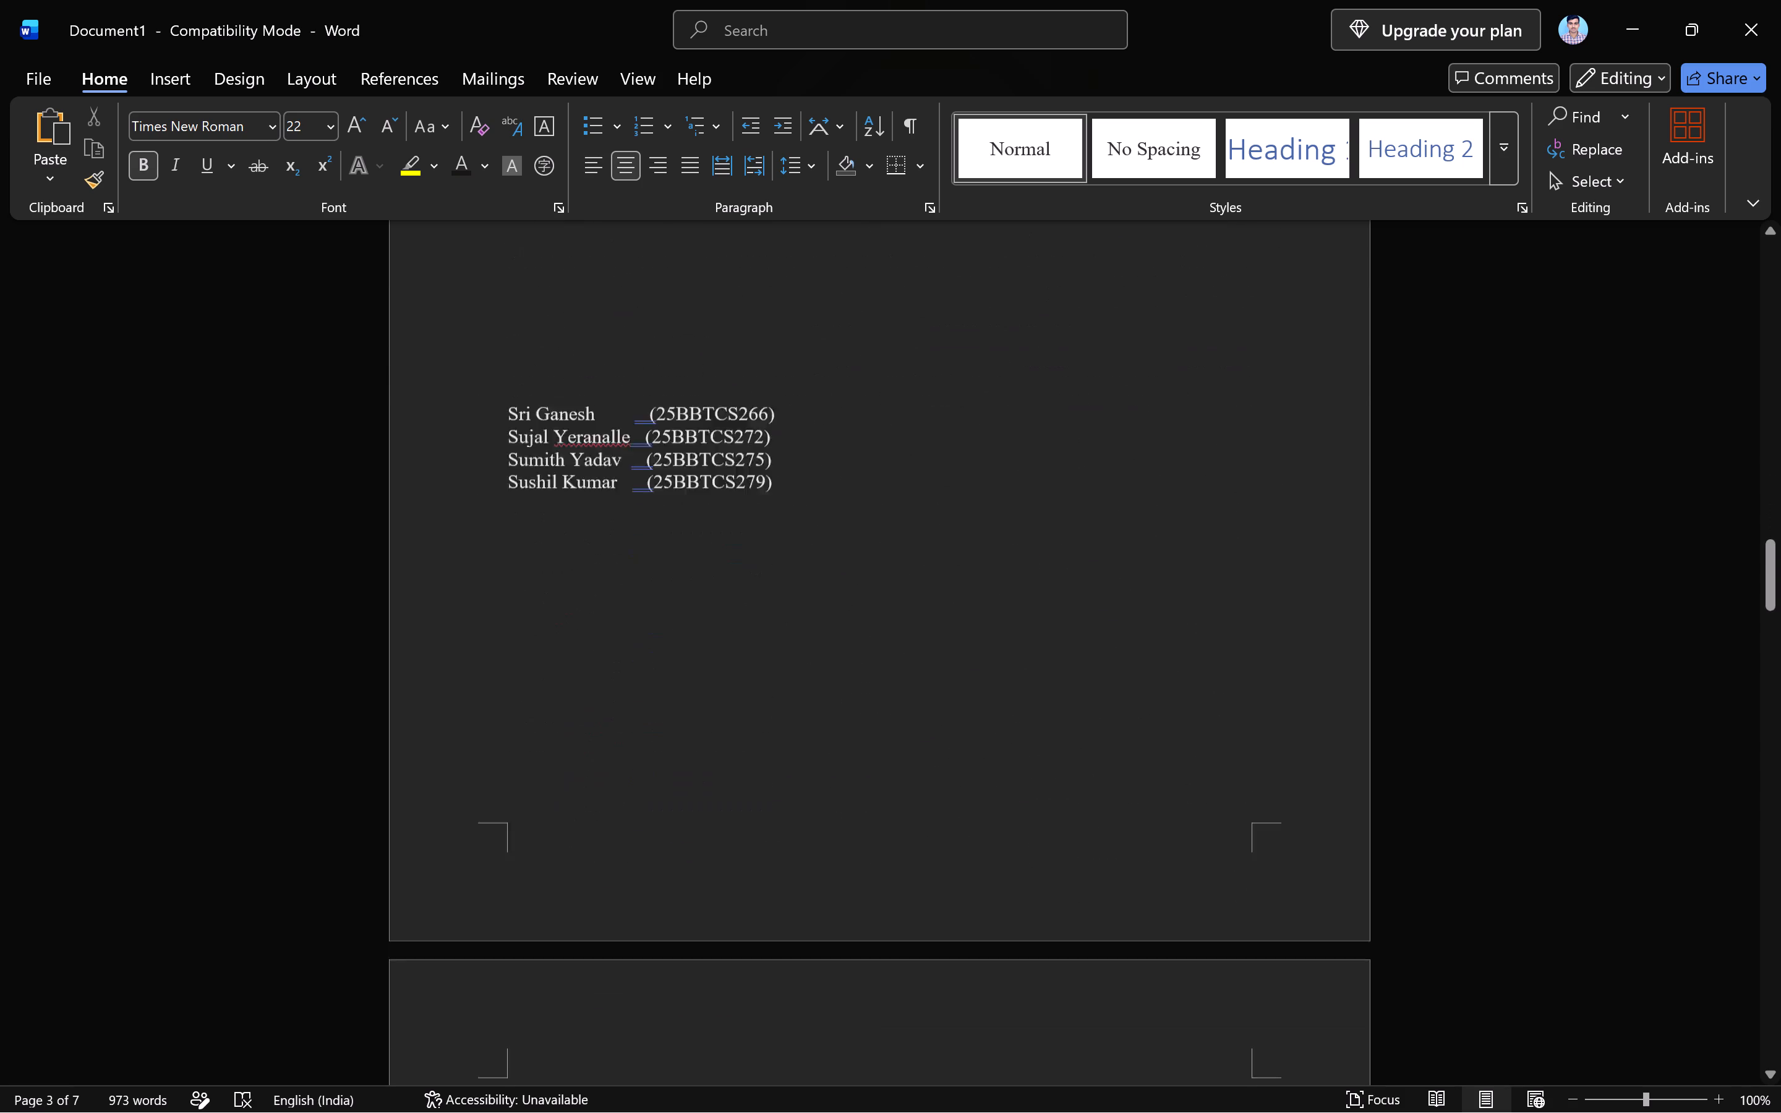
scroll(748, 565, "down", 4)
scroll(748, 566, "up", 3)
left_click(839, 607)
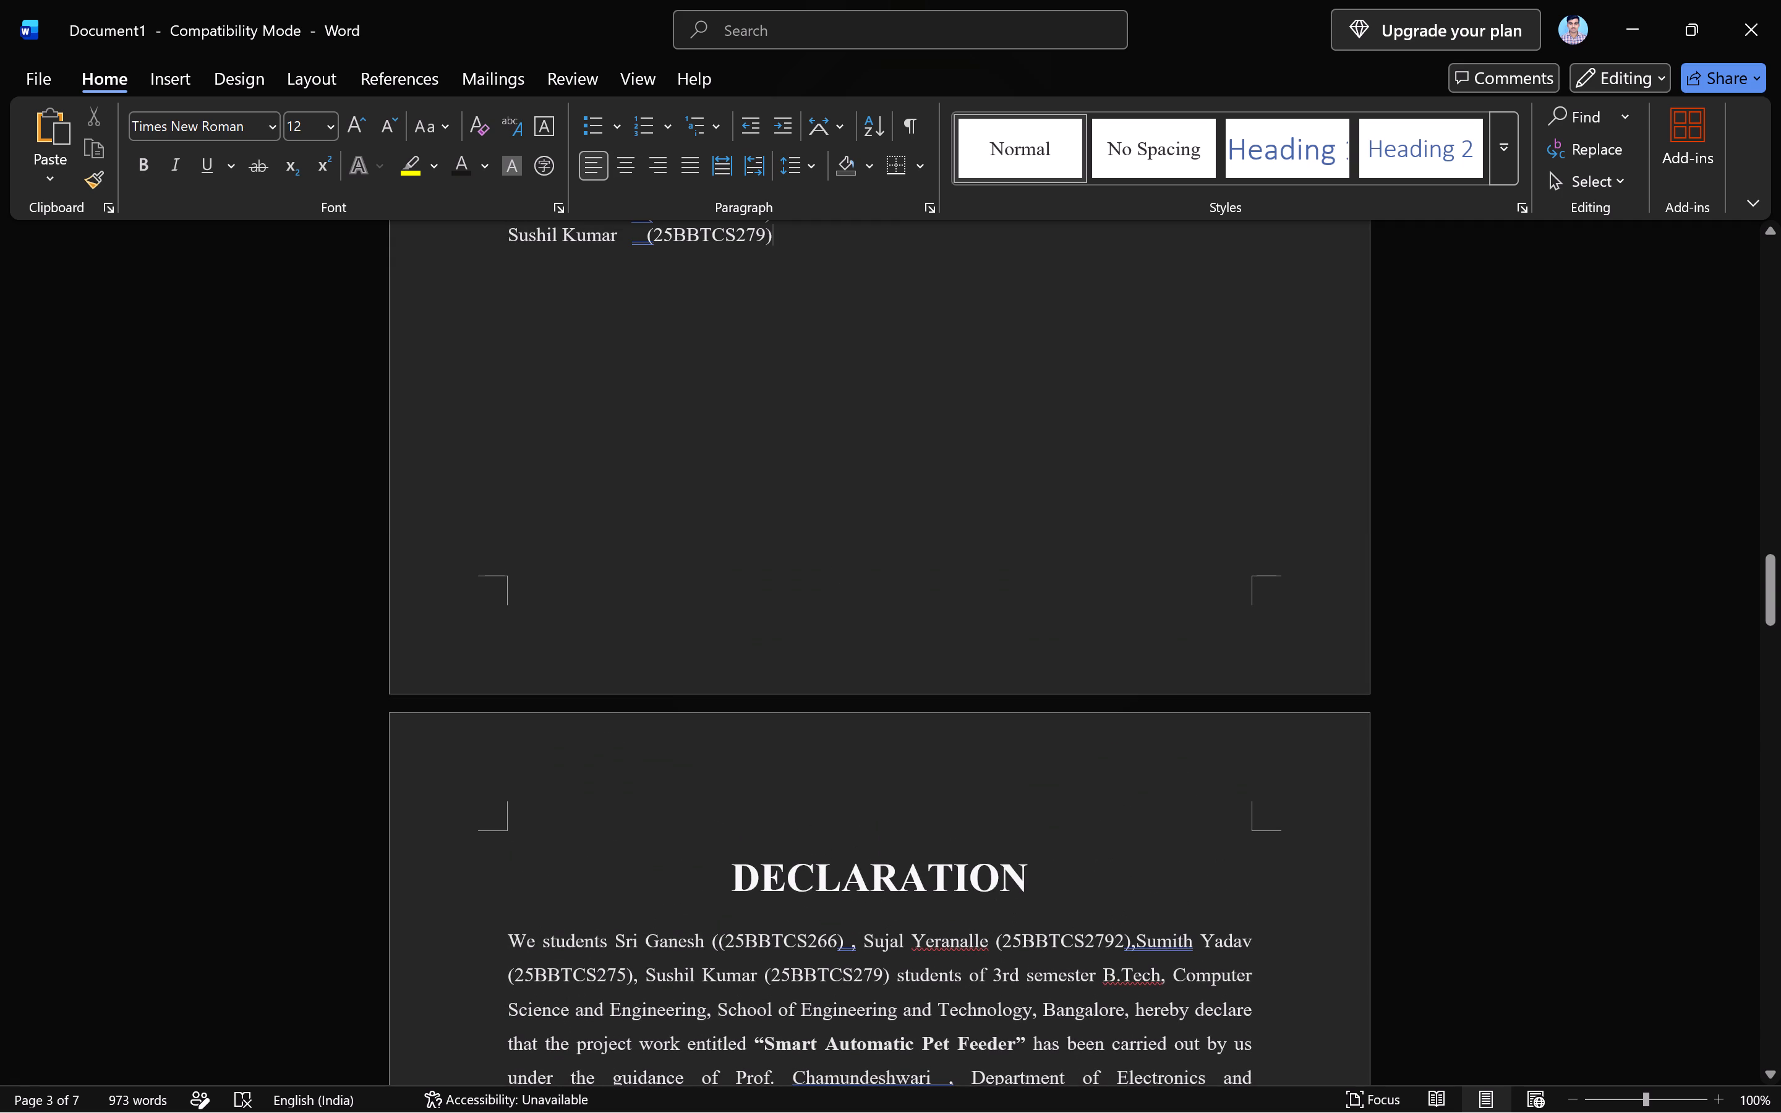
key("Down")
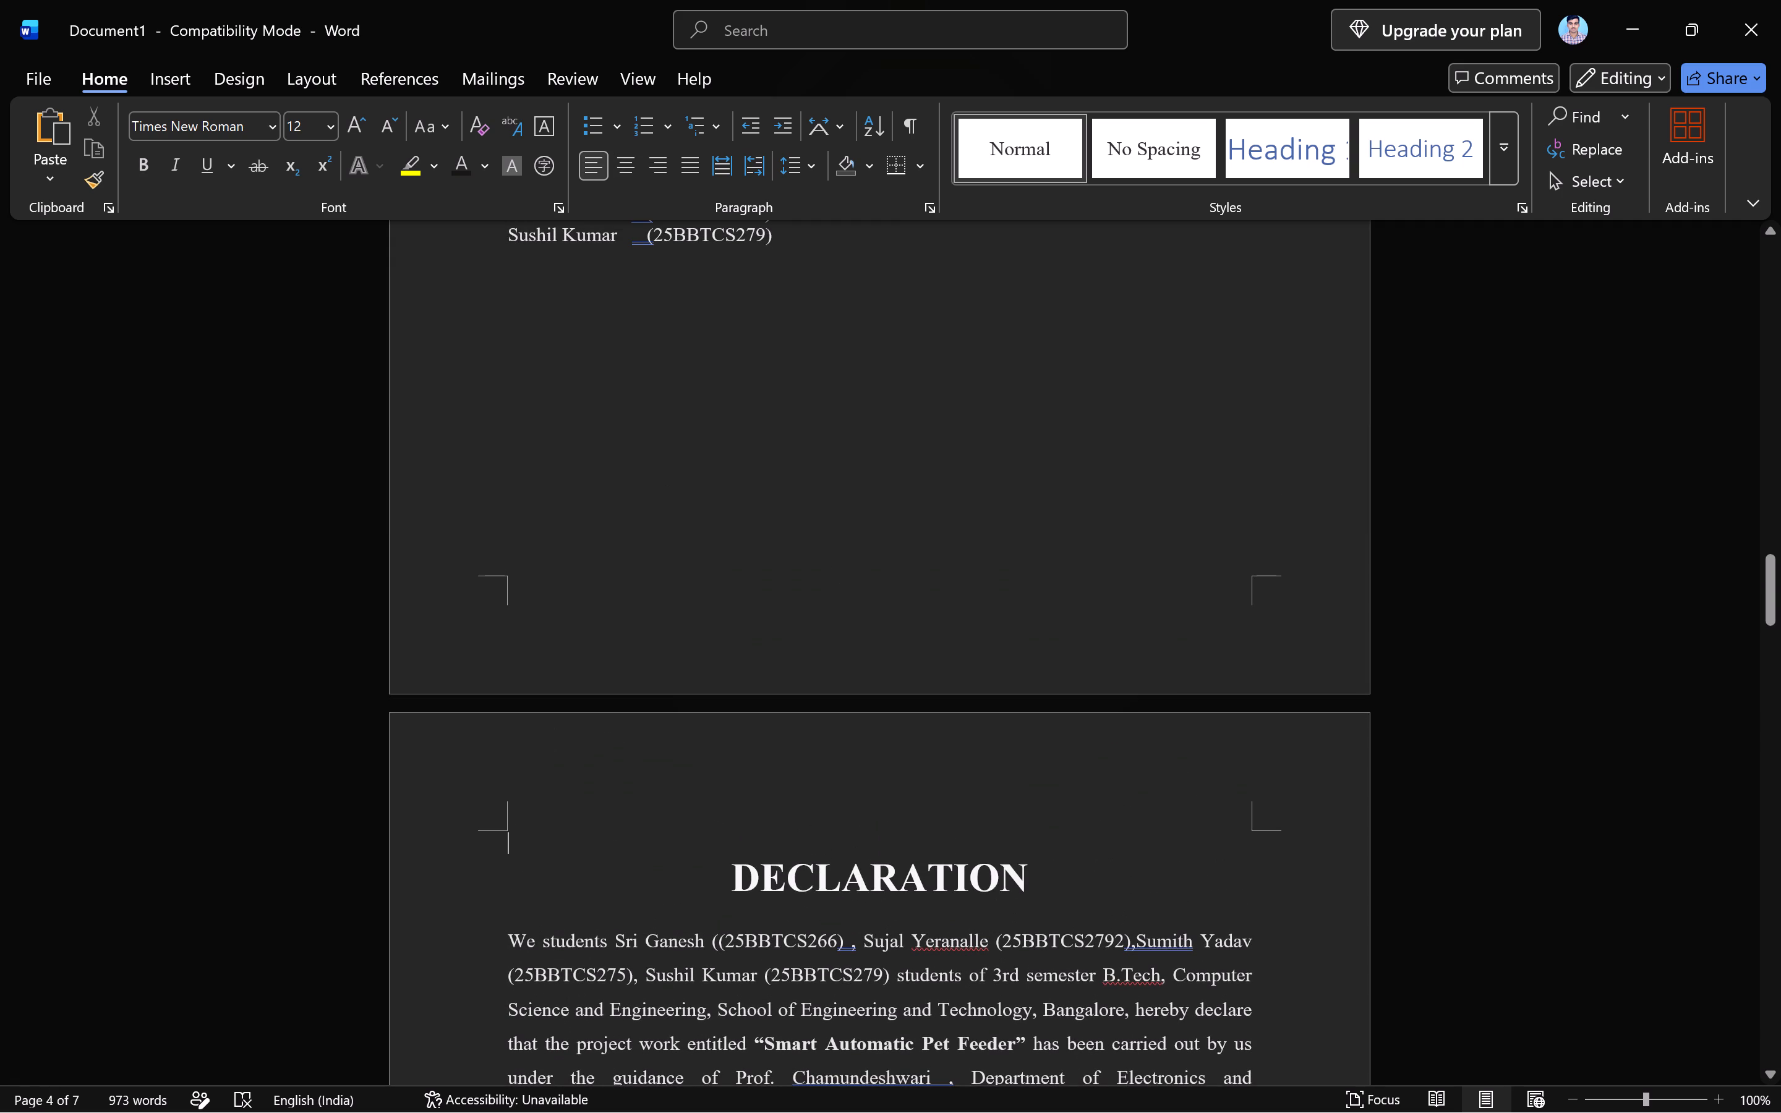
left_click(862, 528)
key("Return")
key("Return")
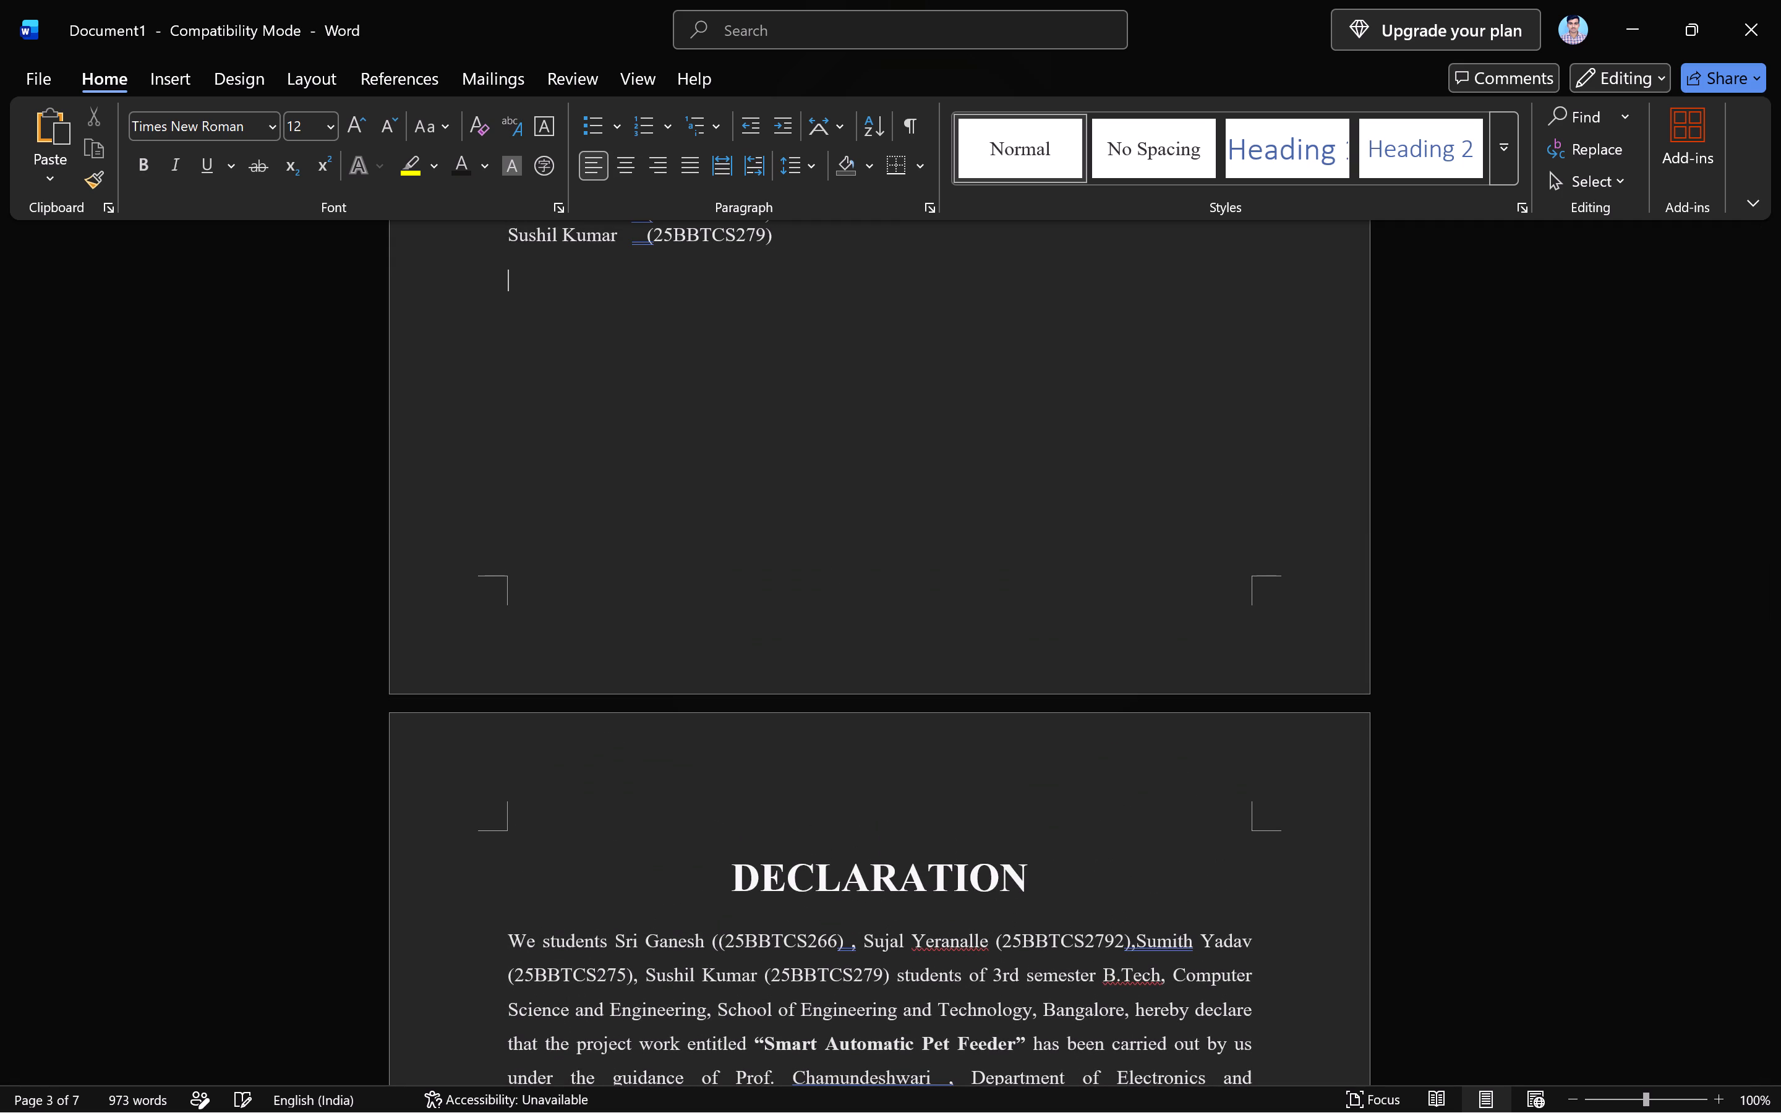
key("Return")
key("Return")
key("Return")
key("Return")
key("Return")
key("Return")
key("Return")
key("Return")
key("Return")
key("Return")
key("Return")
key("ctrl+v")
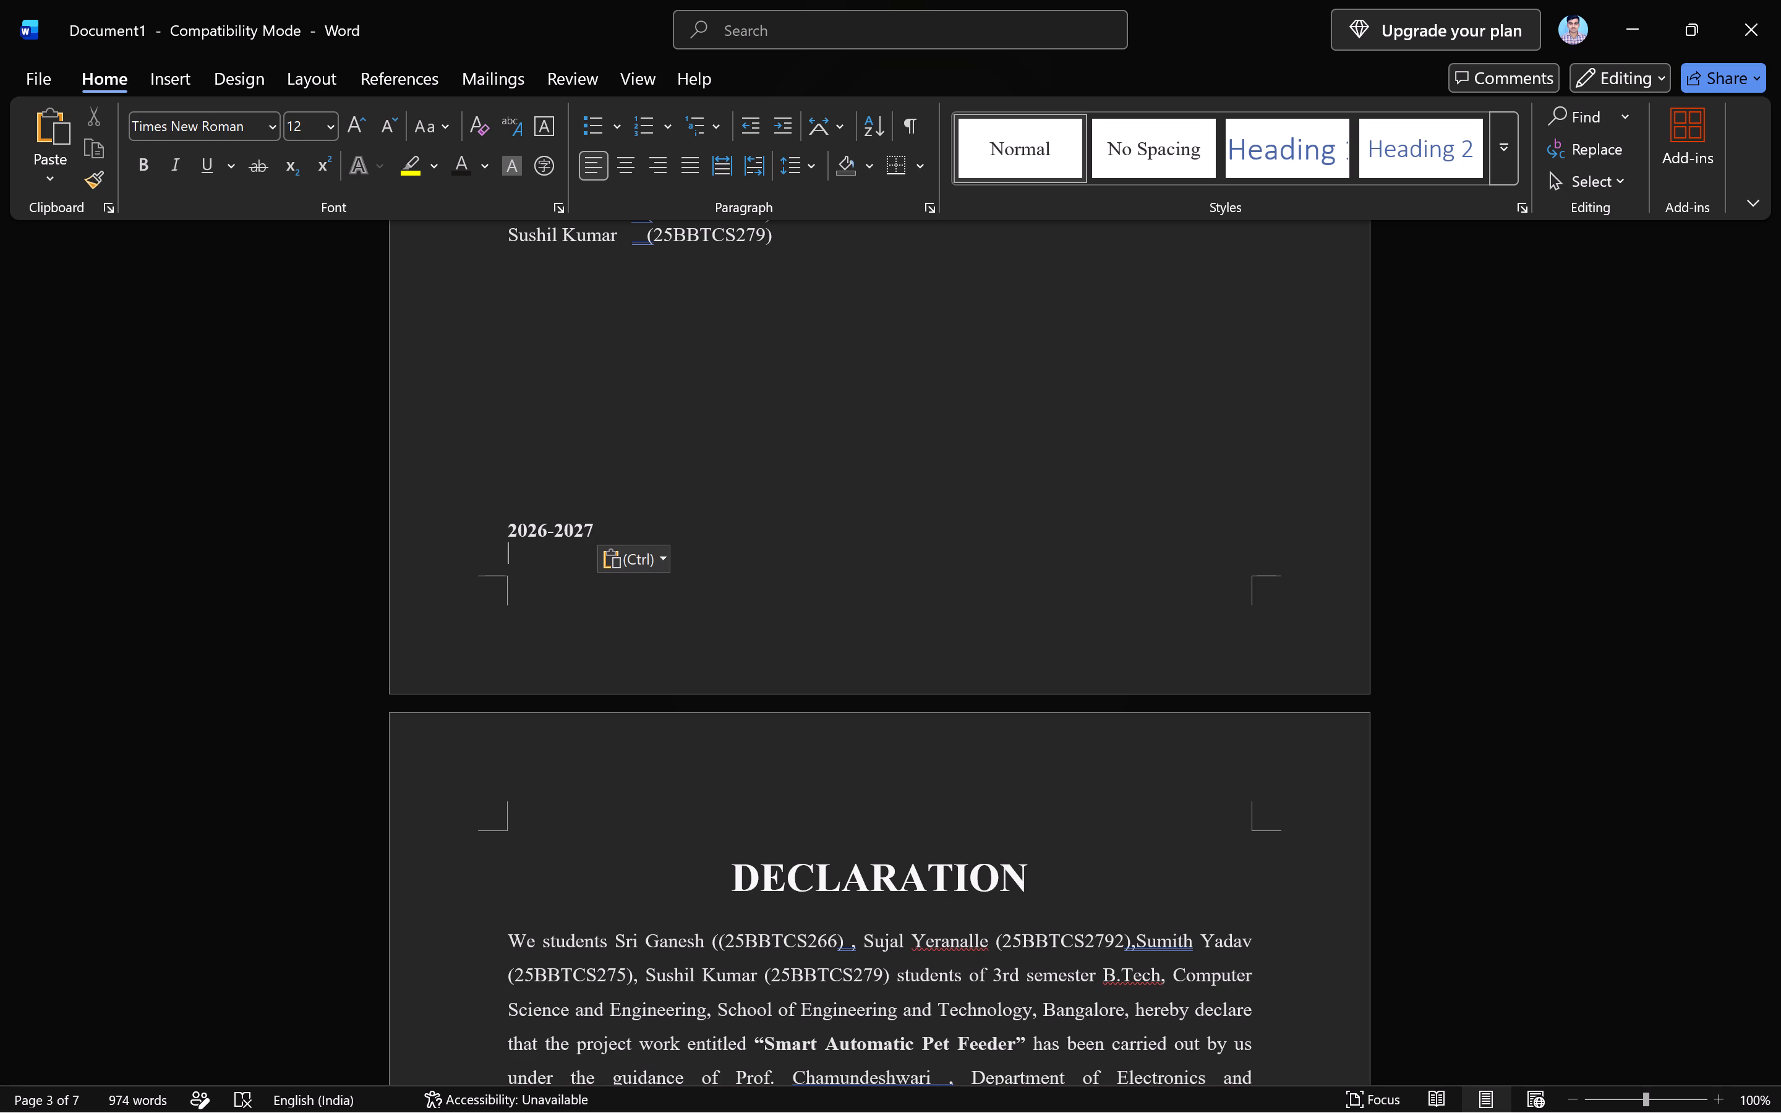
Centre the pasted "2026-2027" line on the Acknowledgement page.
key("ctrl+e")
key("ctrl+e")
key("Up")
key("ctrl+e")
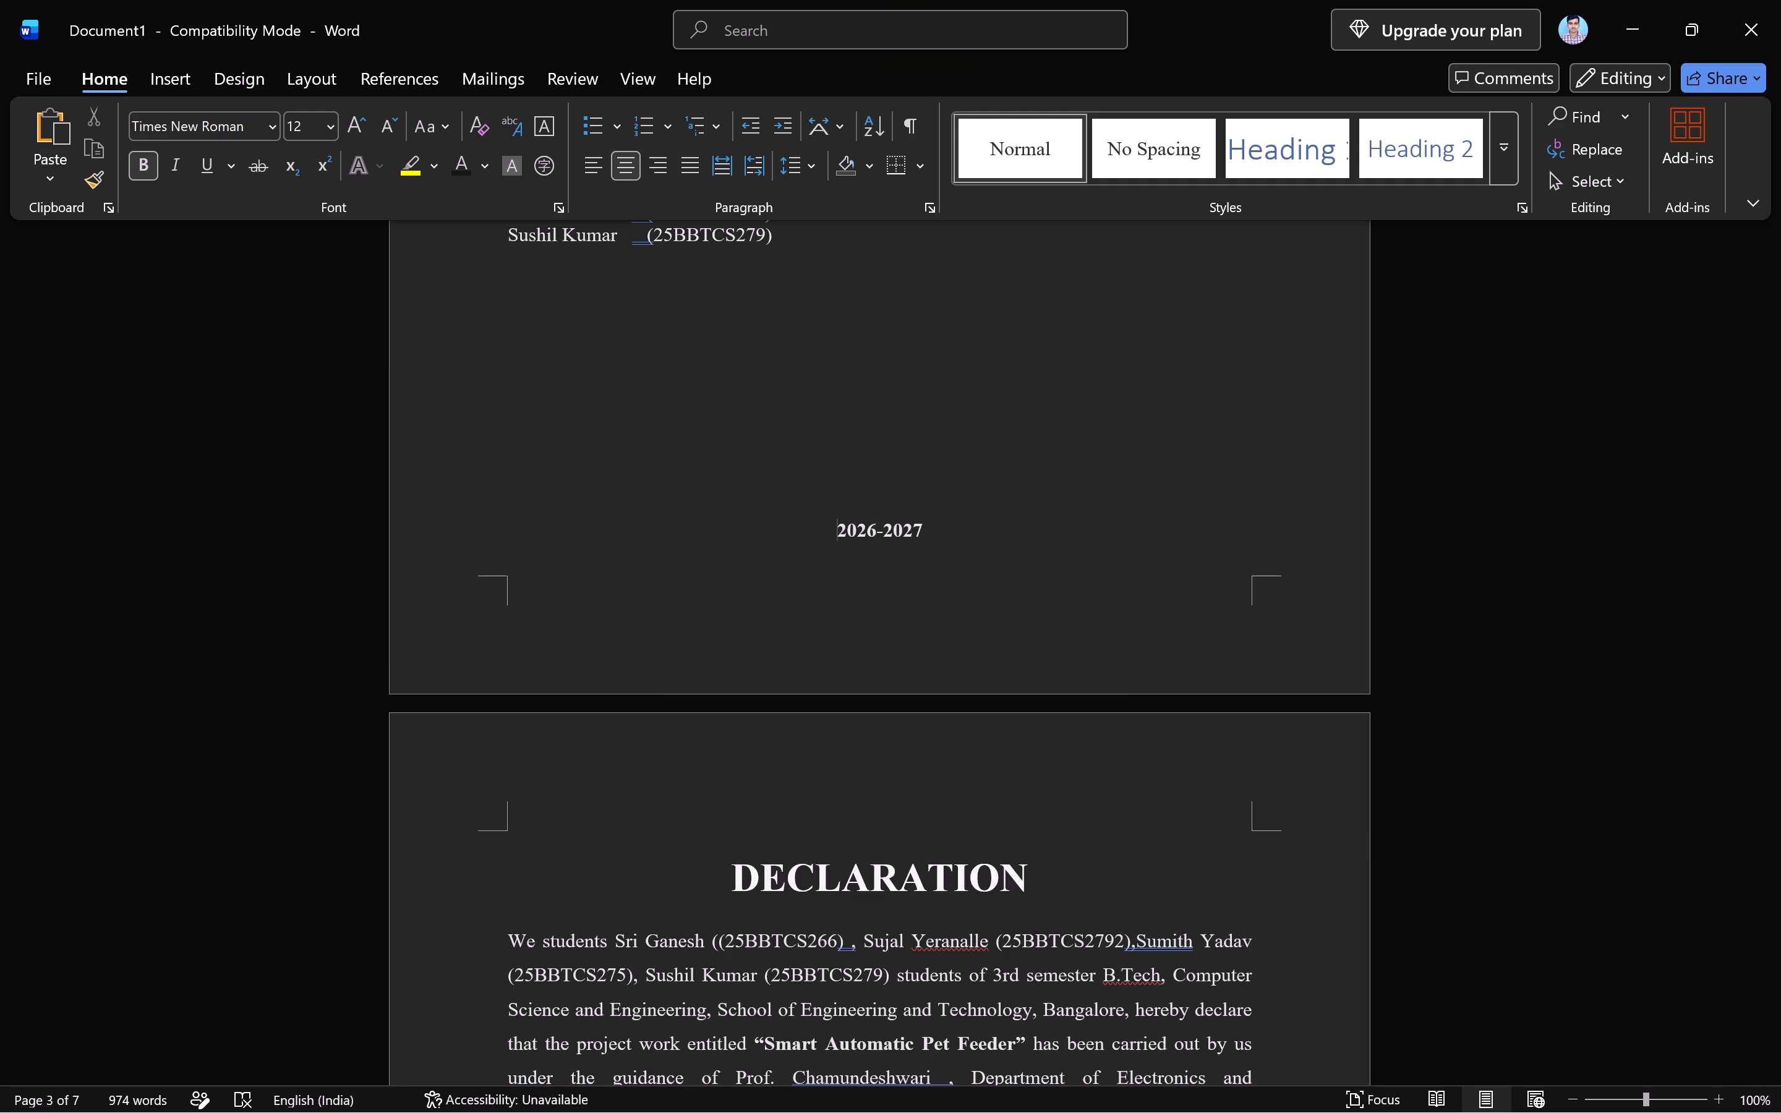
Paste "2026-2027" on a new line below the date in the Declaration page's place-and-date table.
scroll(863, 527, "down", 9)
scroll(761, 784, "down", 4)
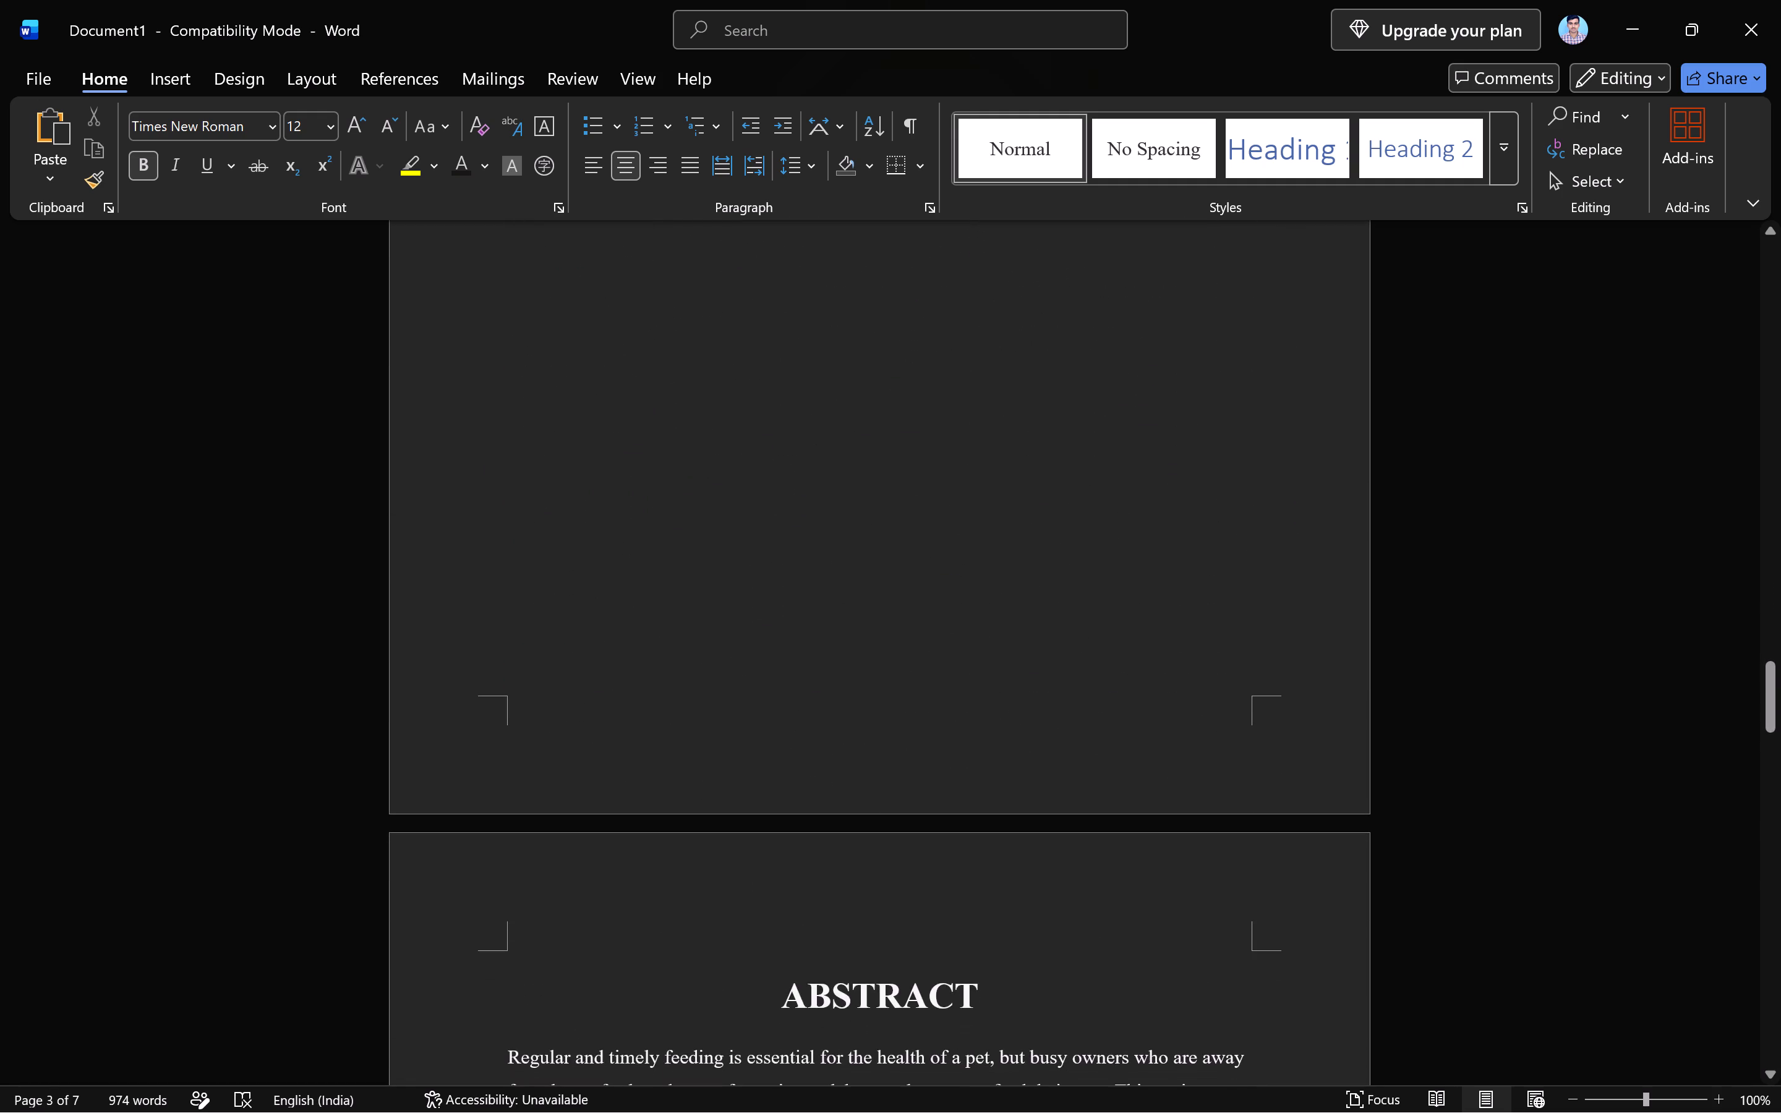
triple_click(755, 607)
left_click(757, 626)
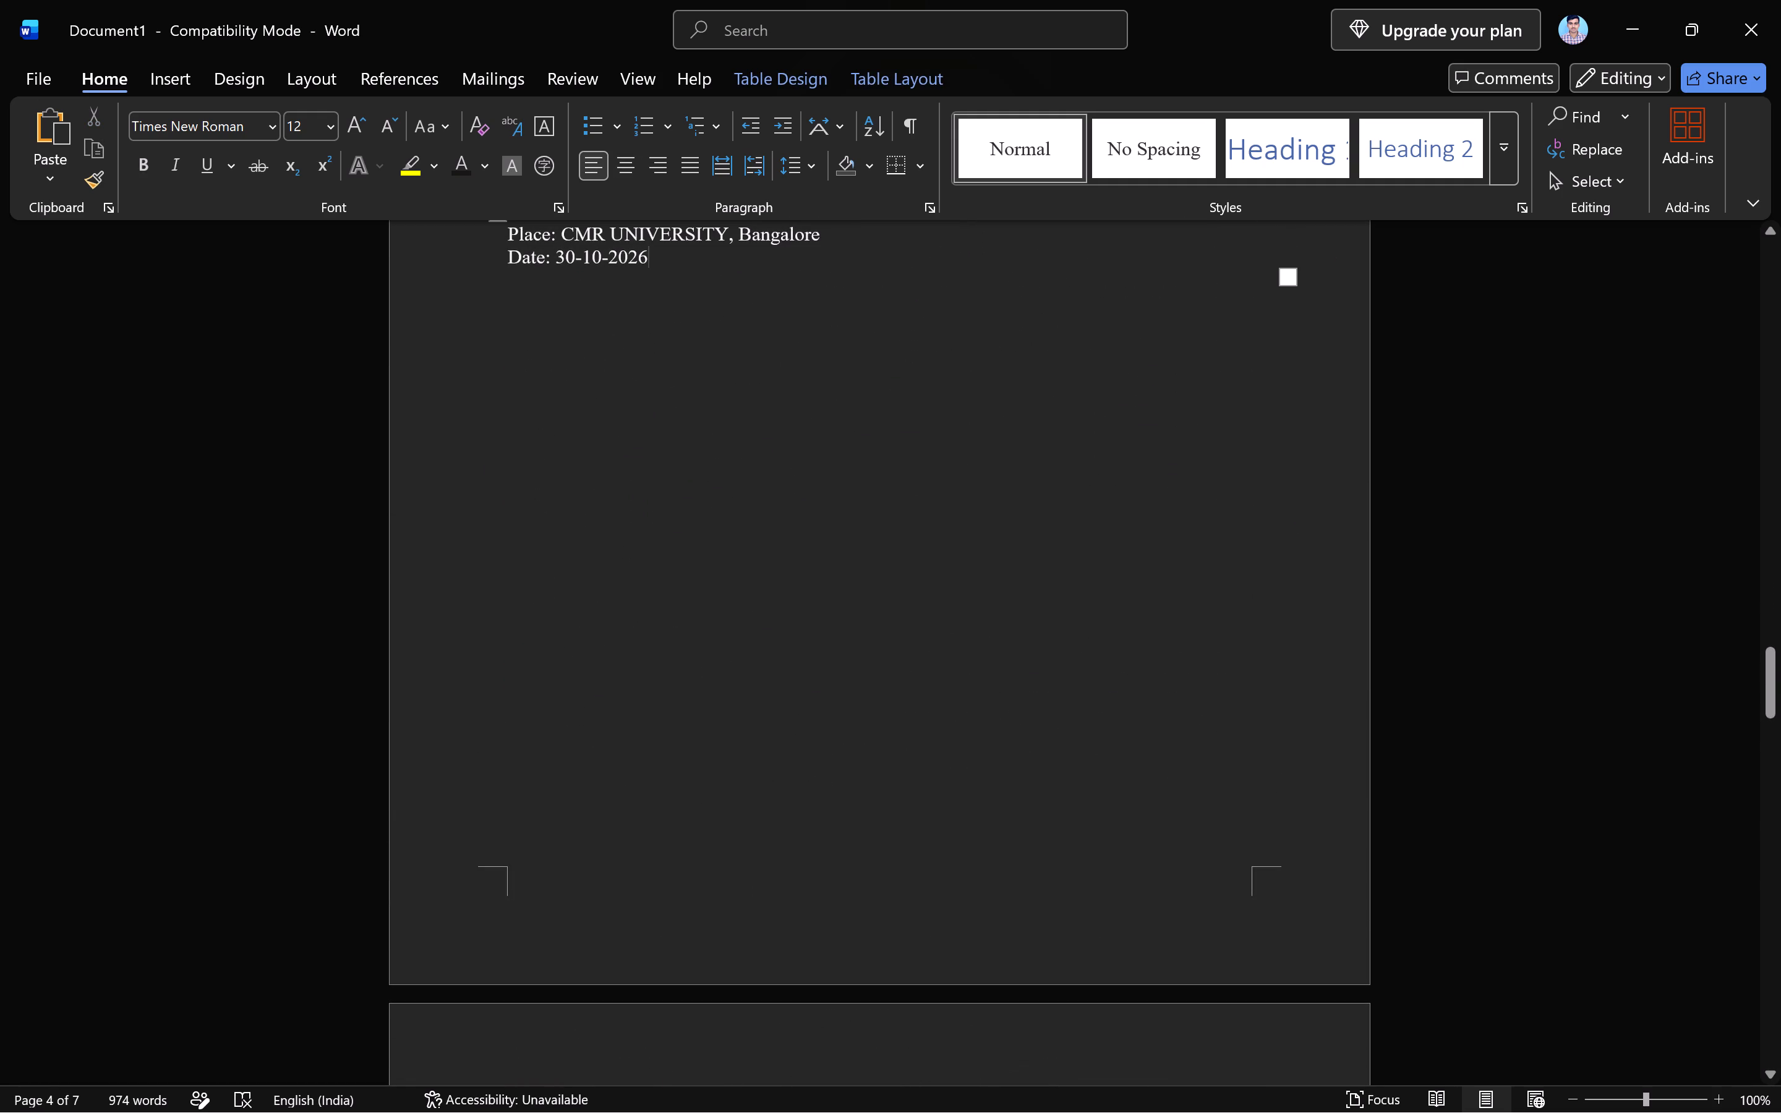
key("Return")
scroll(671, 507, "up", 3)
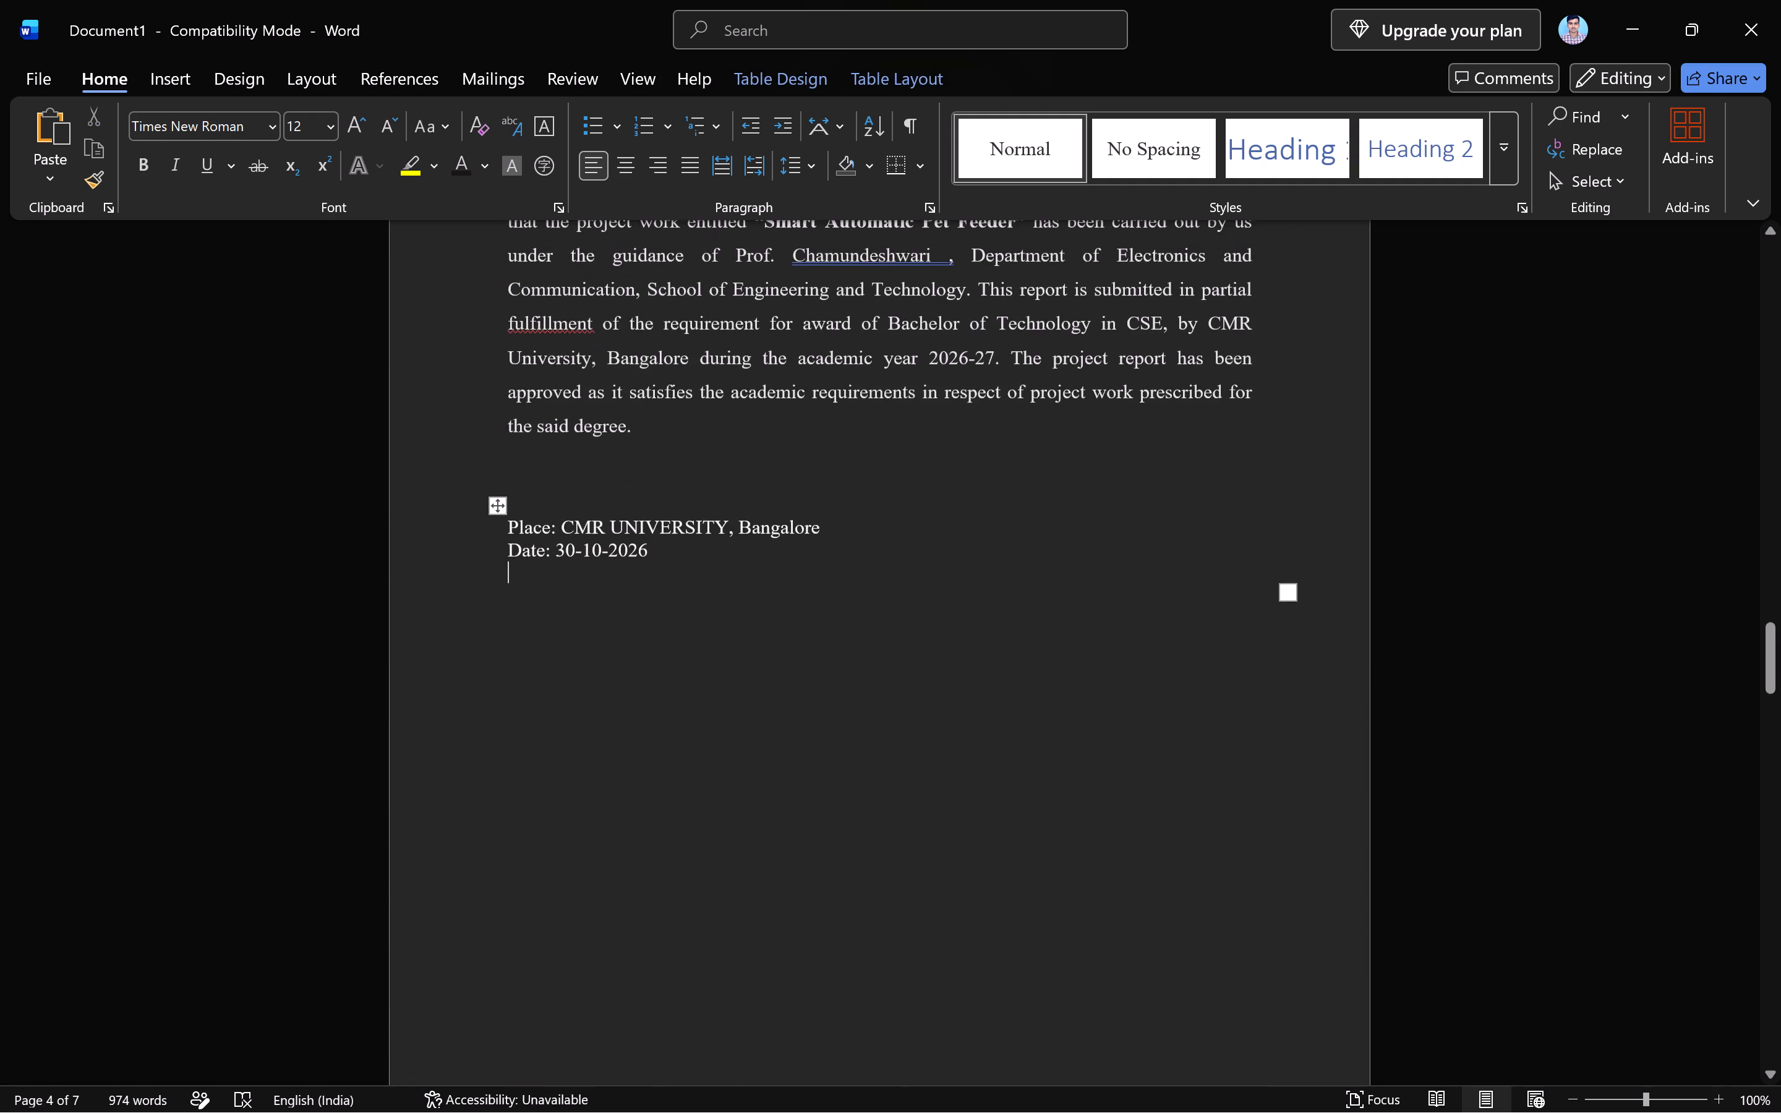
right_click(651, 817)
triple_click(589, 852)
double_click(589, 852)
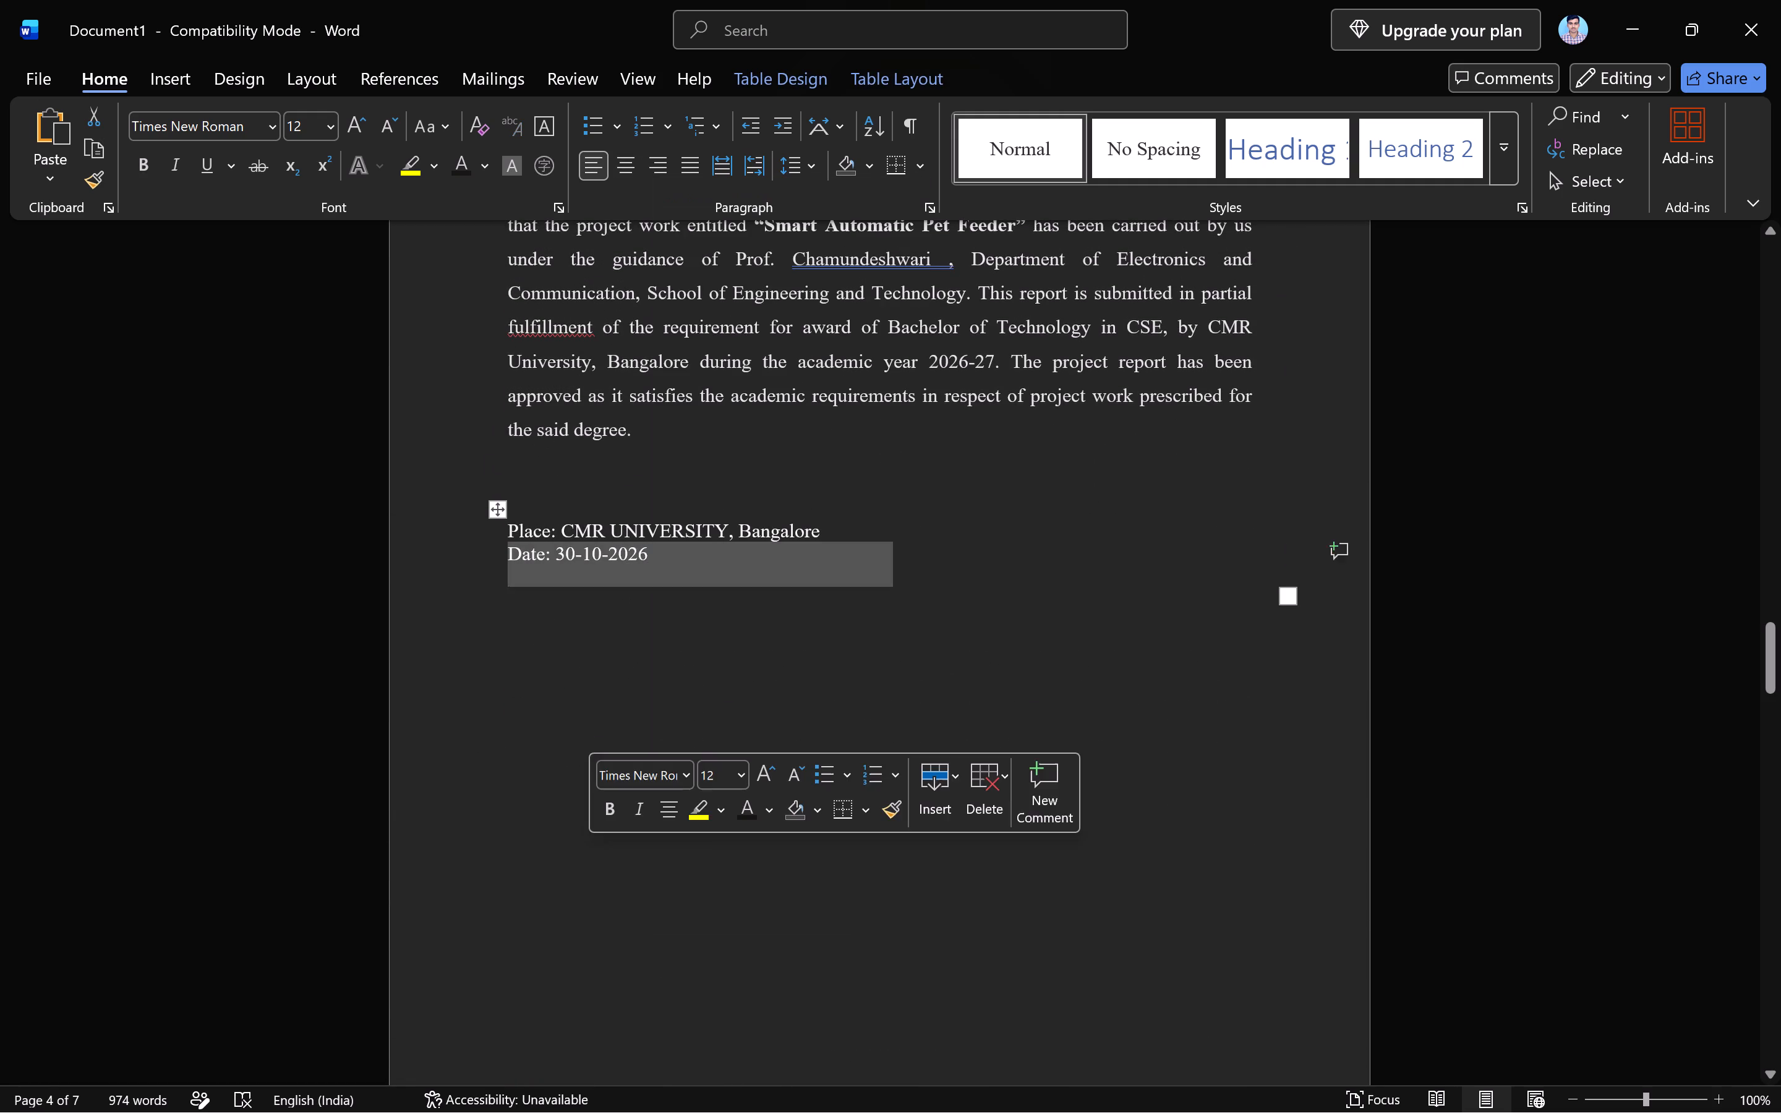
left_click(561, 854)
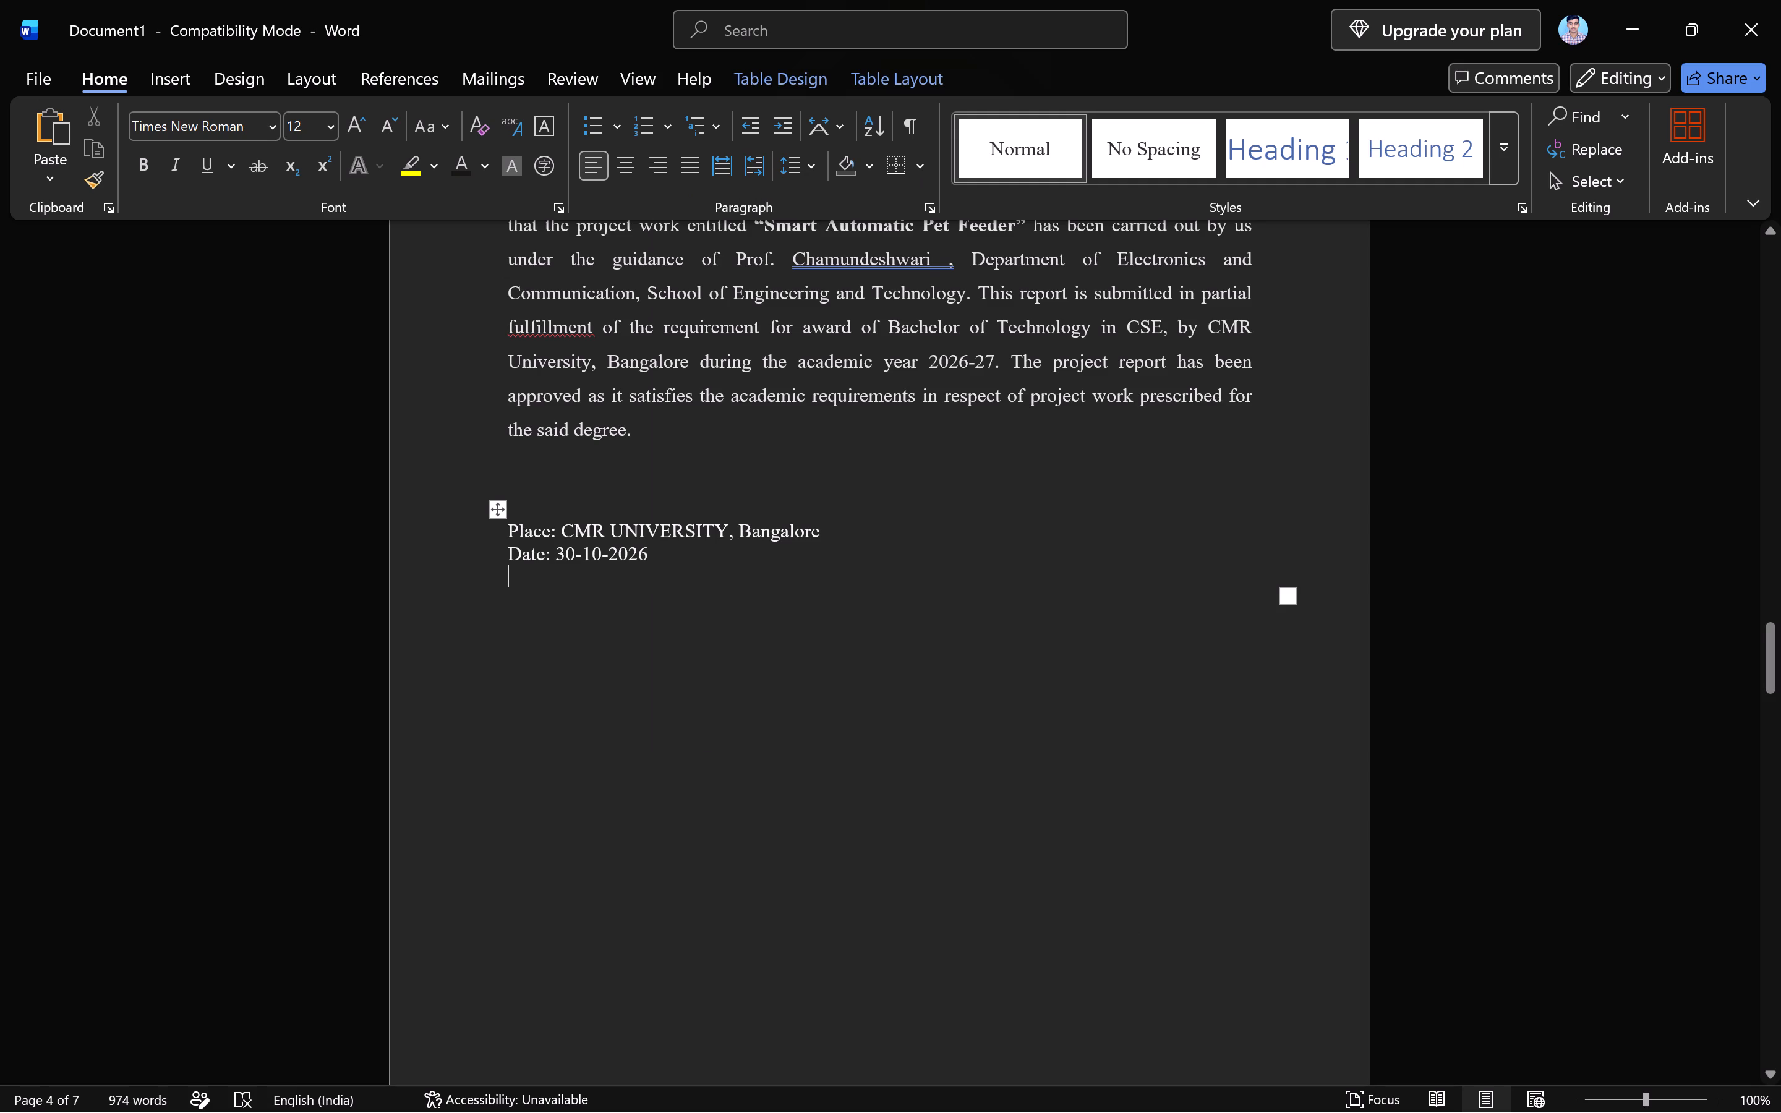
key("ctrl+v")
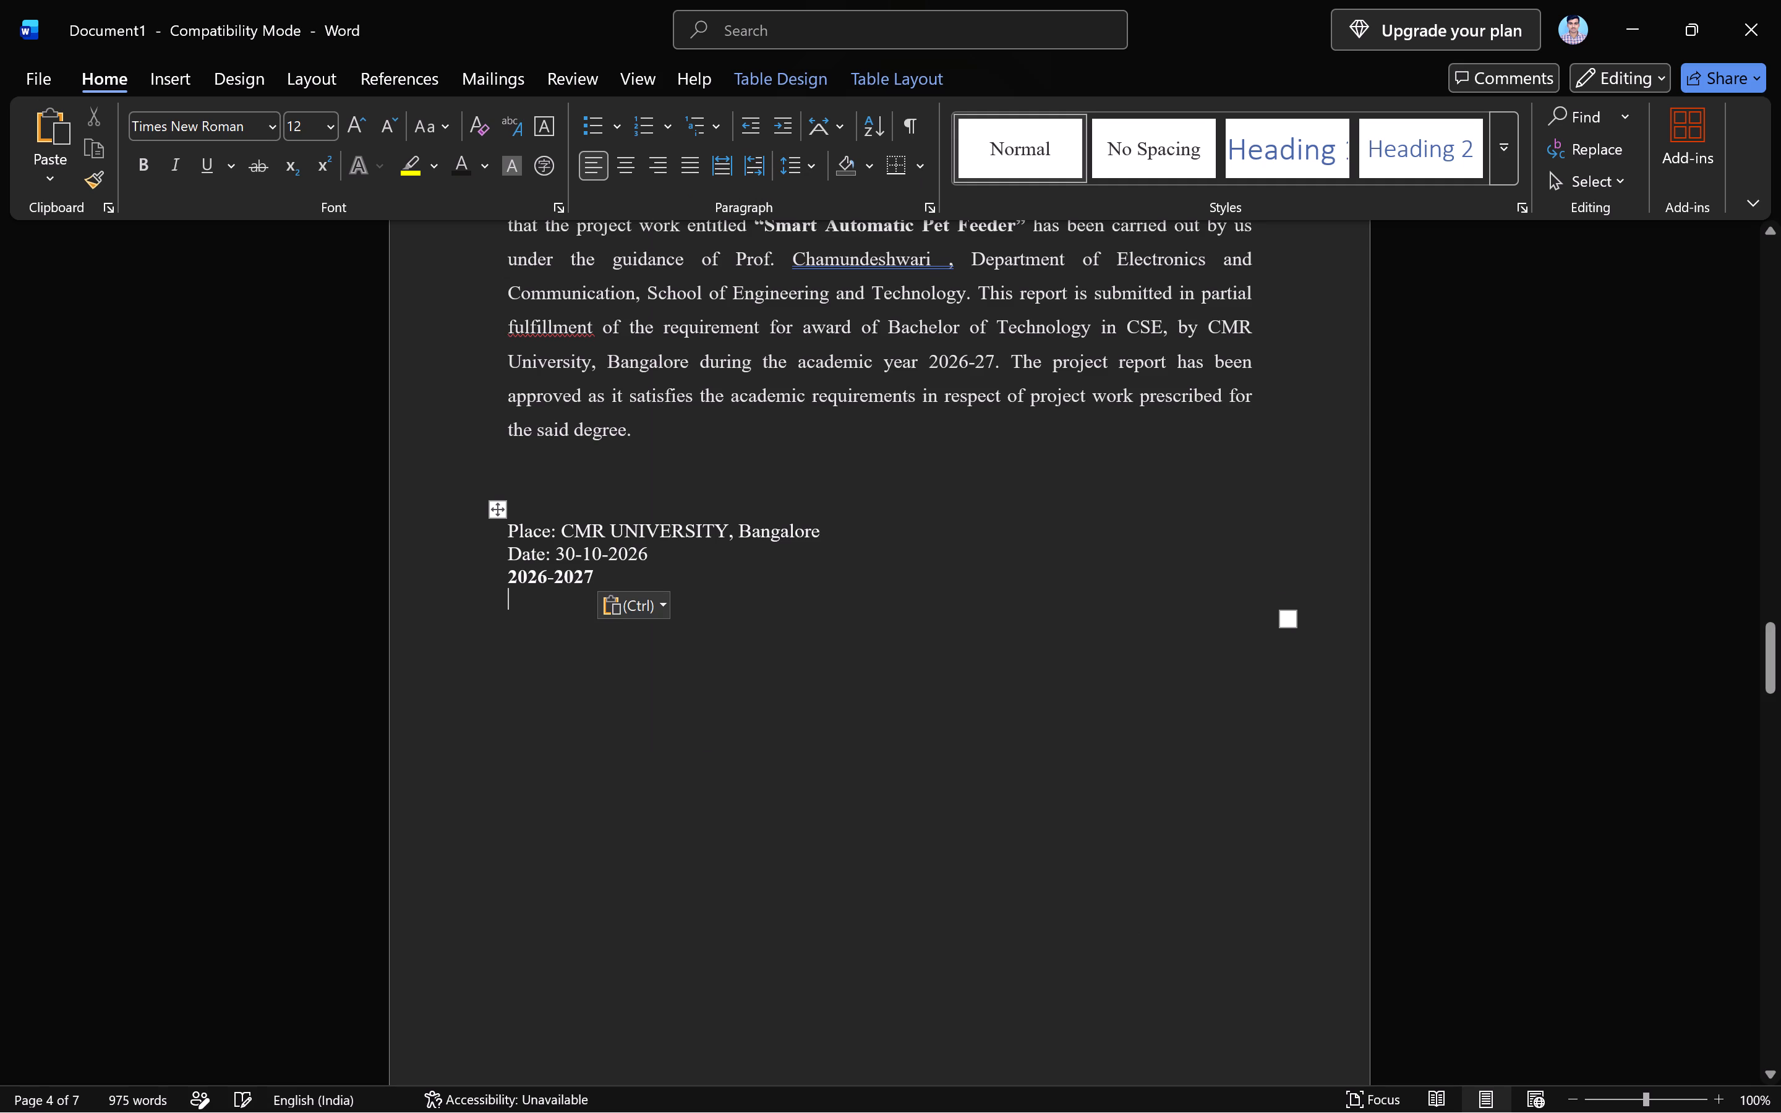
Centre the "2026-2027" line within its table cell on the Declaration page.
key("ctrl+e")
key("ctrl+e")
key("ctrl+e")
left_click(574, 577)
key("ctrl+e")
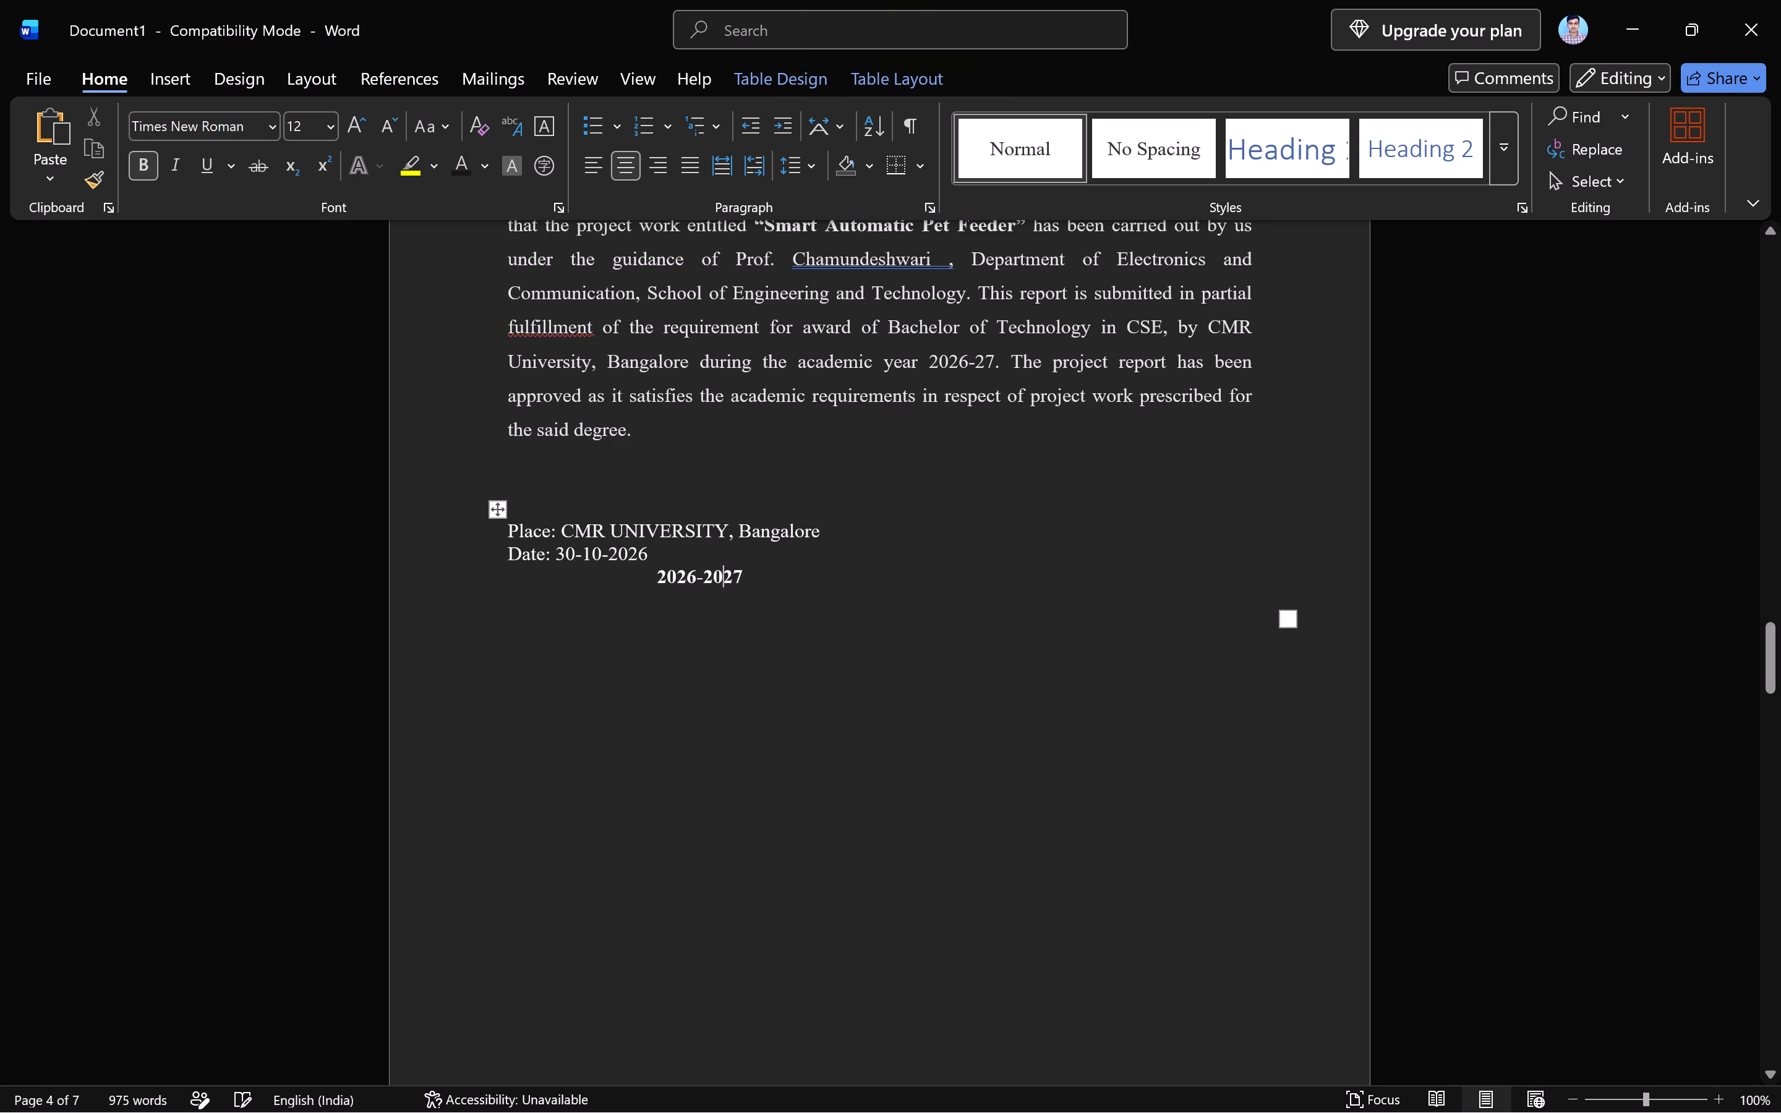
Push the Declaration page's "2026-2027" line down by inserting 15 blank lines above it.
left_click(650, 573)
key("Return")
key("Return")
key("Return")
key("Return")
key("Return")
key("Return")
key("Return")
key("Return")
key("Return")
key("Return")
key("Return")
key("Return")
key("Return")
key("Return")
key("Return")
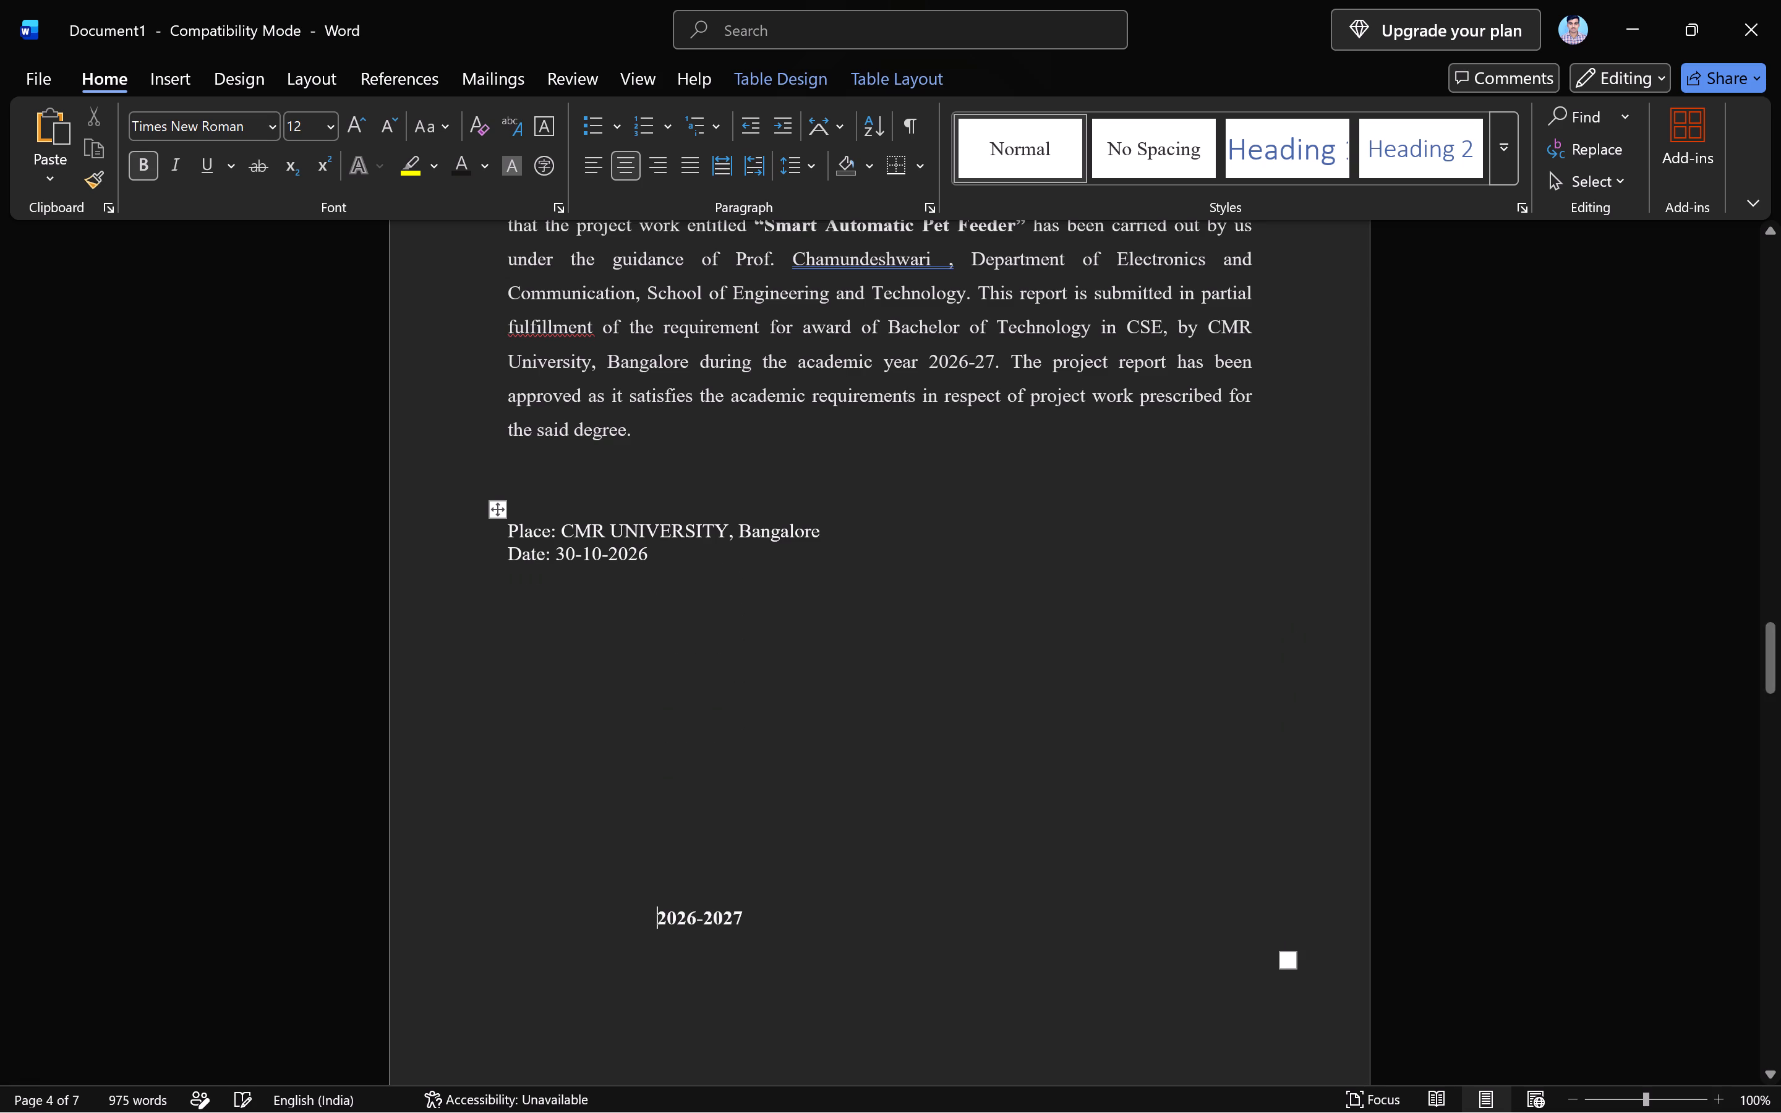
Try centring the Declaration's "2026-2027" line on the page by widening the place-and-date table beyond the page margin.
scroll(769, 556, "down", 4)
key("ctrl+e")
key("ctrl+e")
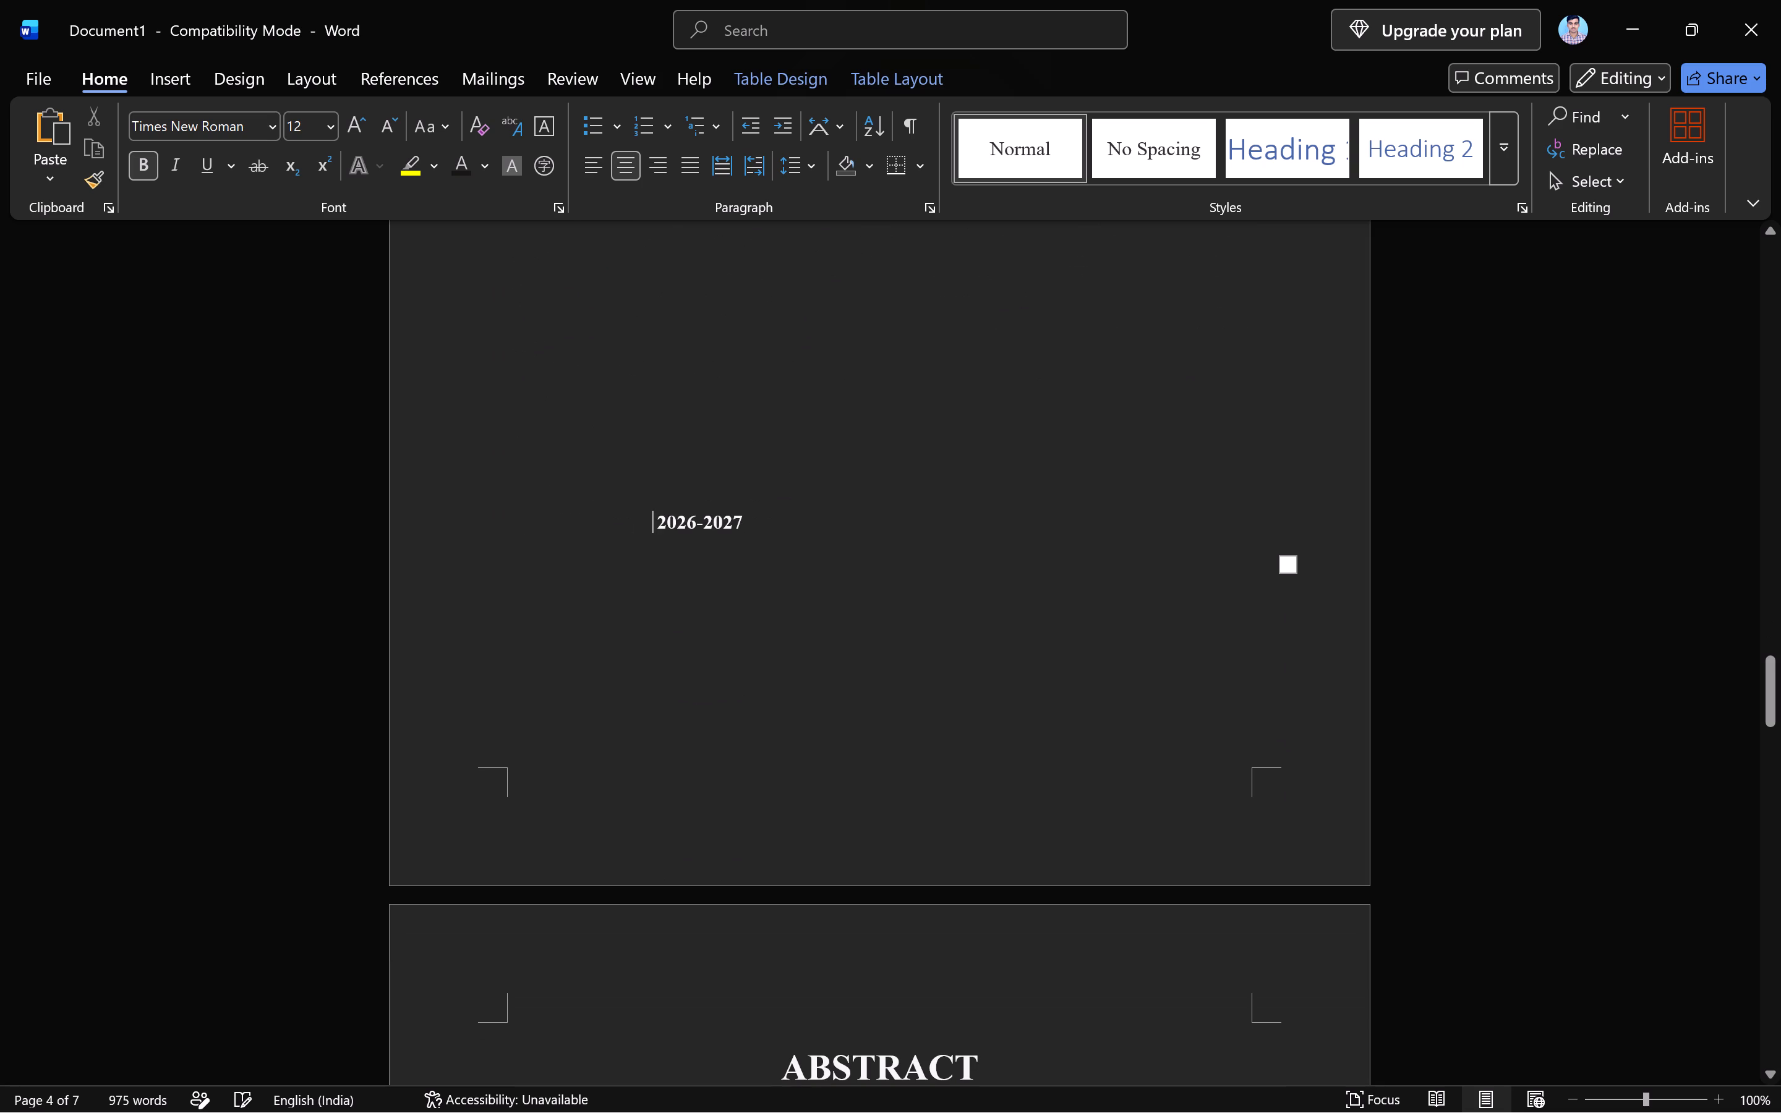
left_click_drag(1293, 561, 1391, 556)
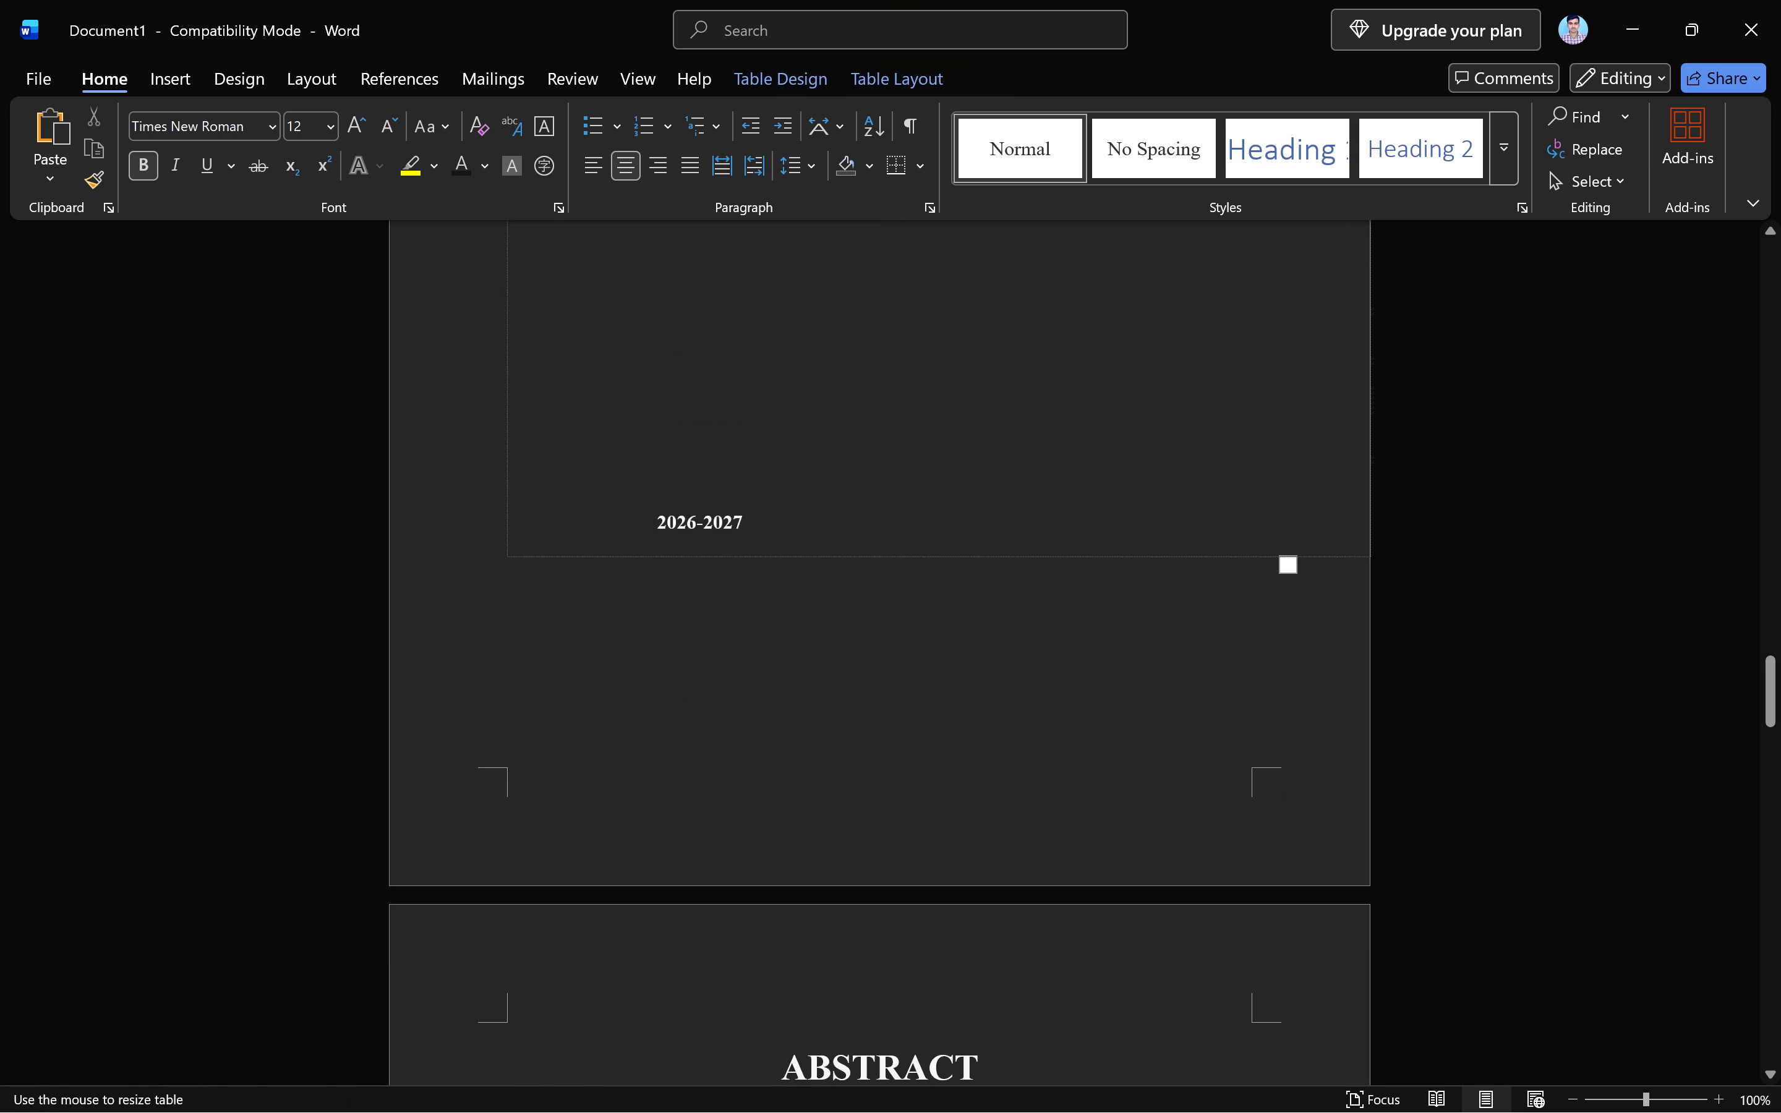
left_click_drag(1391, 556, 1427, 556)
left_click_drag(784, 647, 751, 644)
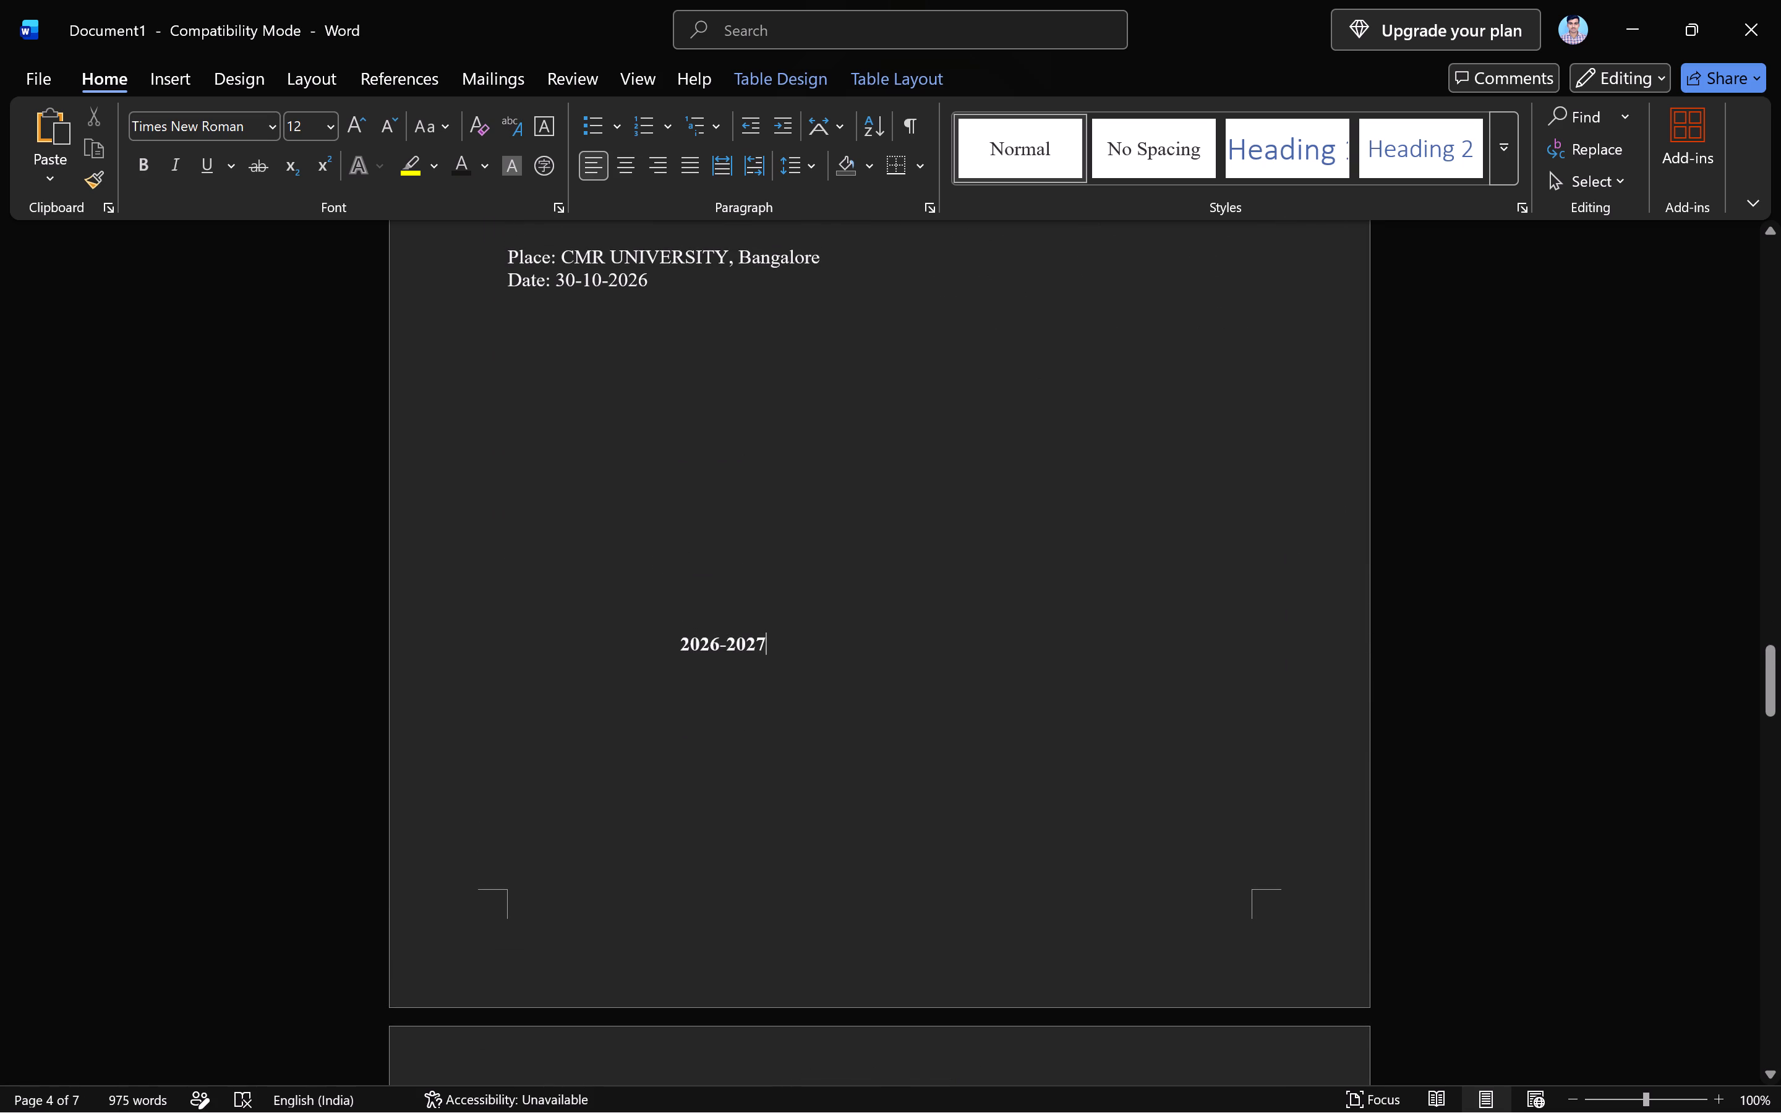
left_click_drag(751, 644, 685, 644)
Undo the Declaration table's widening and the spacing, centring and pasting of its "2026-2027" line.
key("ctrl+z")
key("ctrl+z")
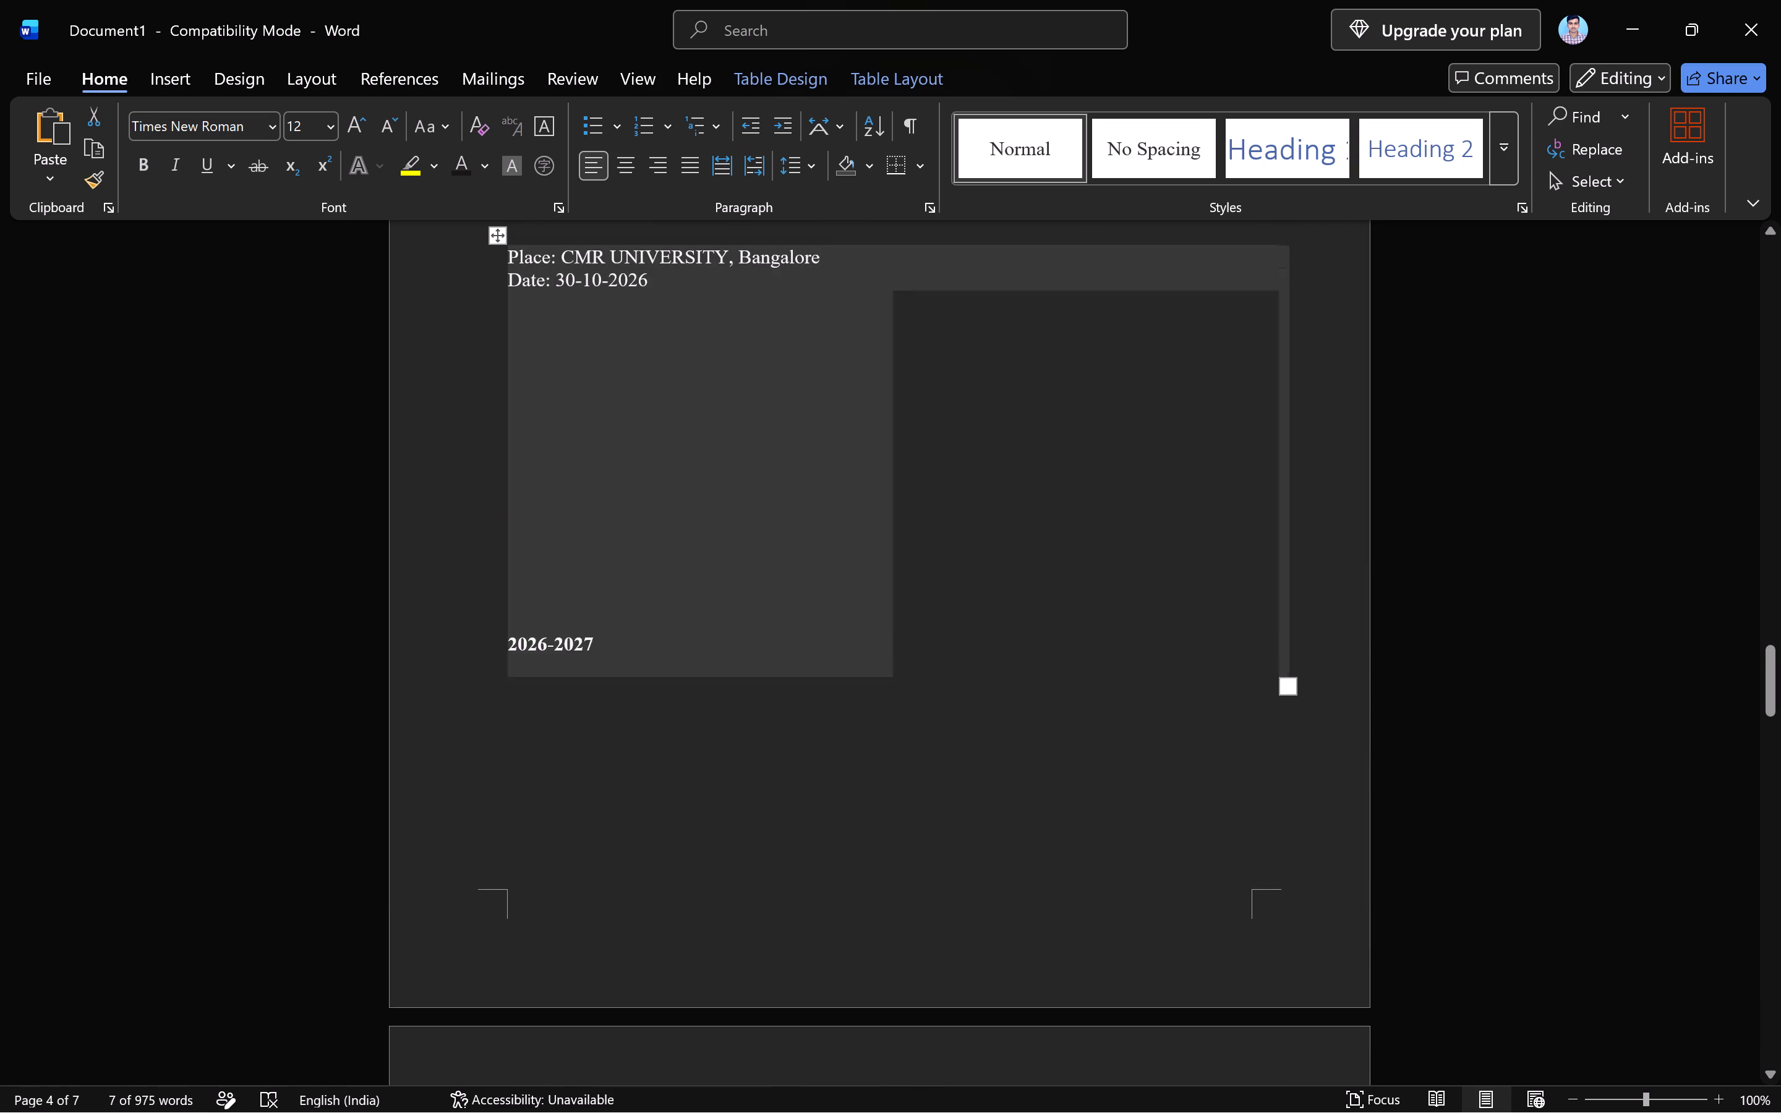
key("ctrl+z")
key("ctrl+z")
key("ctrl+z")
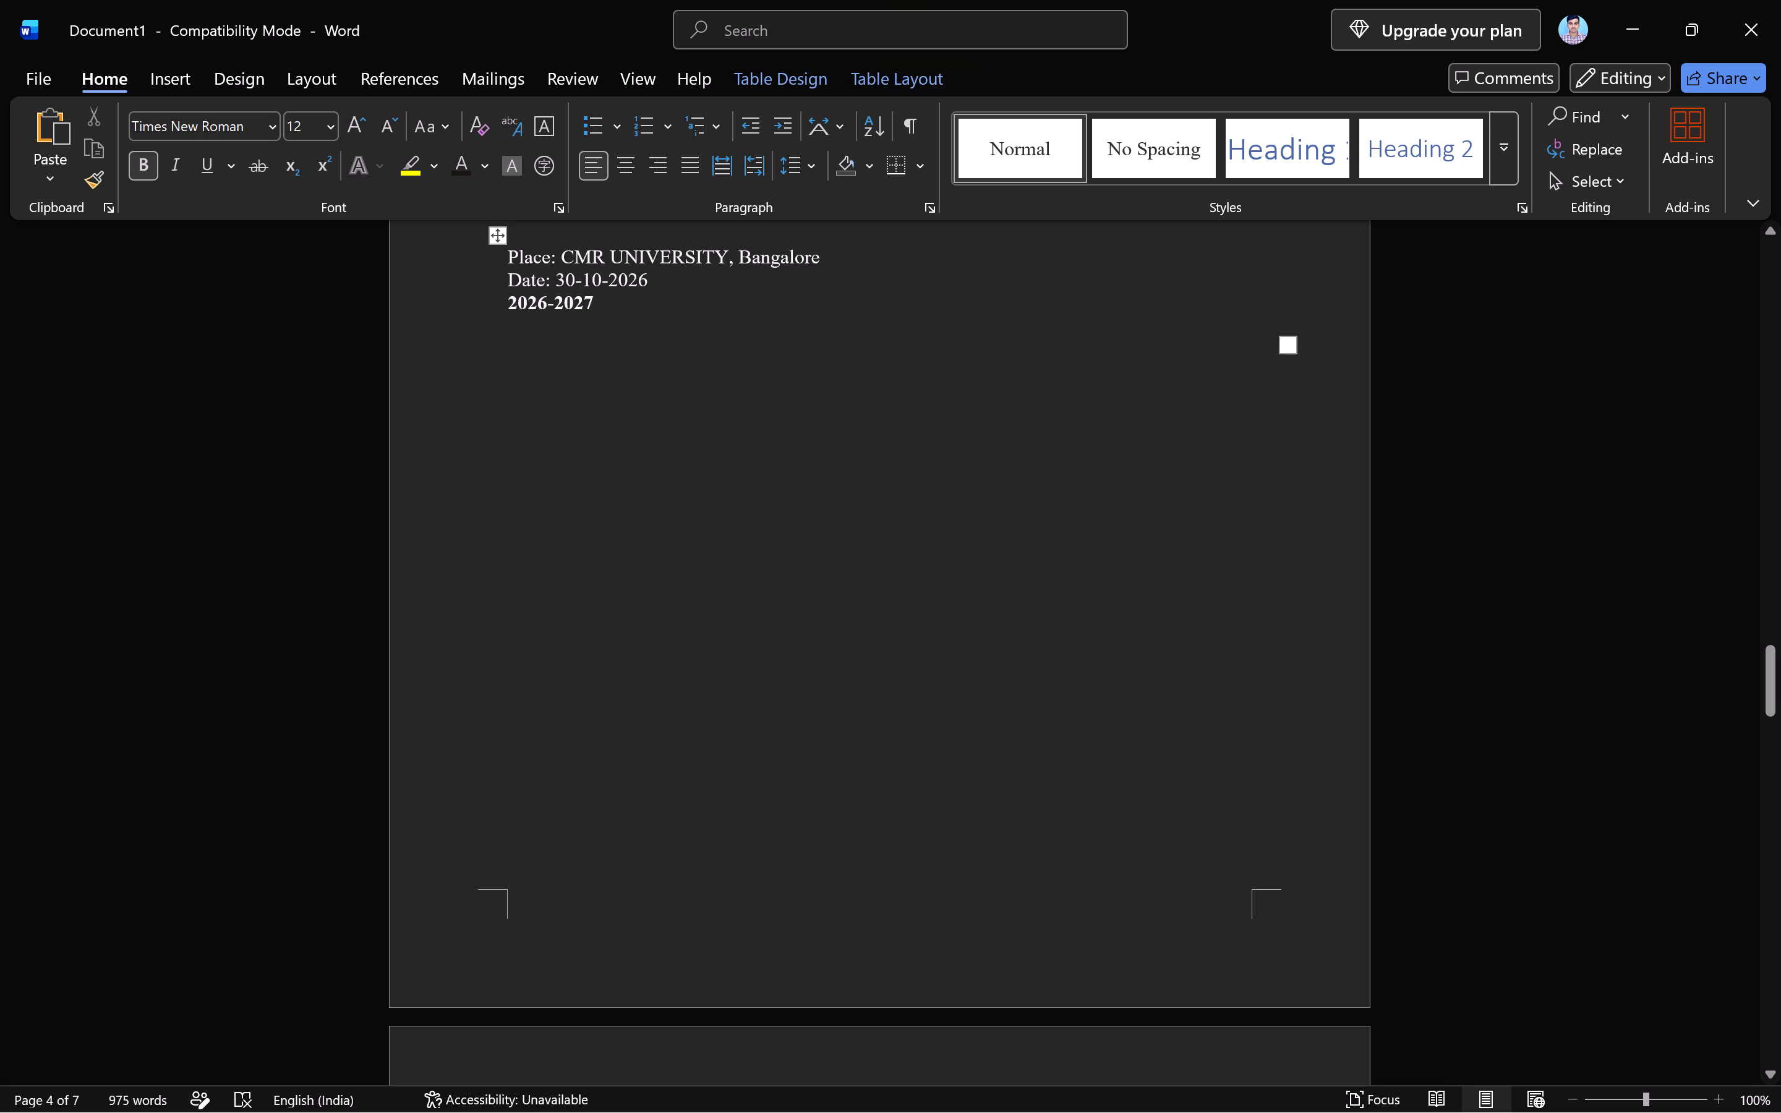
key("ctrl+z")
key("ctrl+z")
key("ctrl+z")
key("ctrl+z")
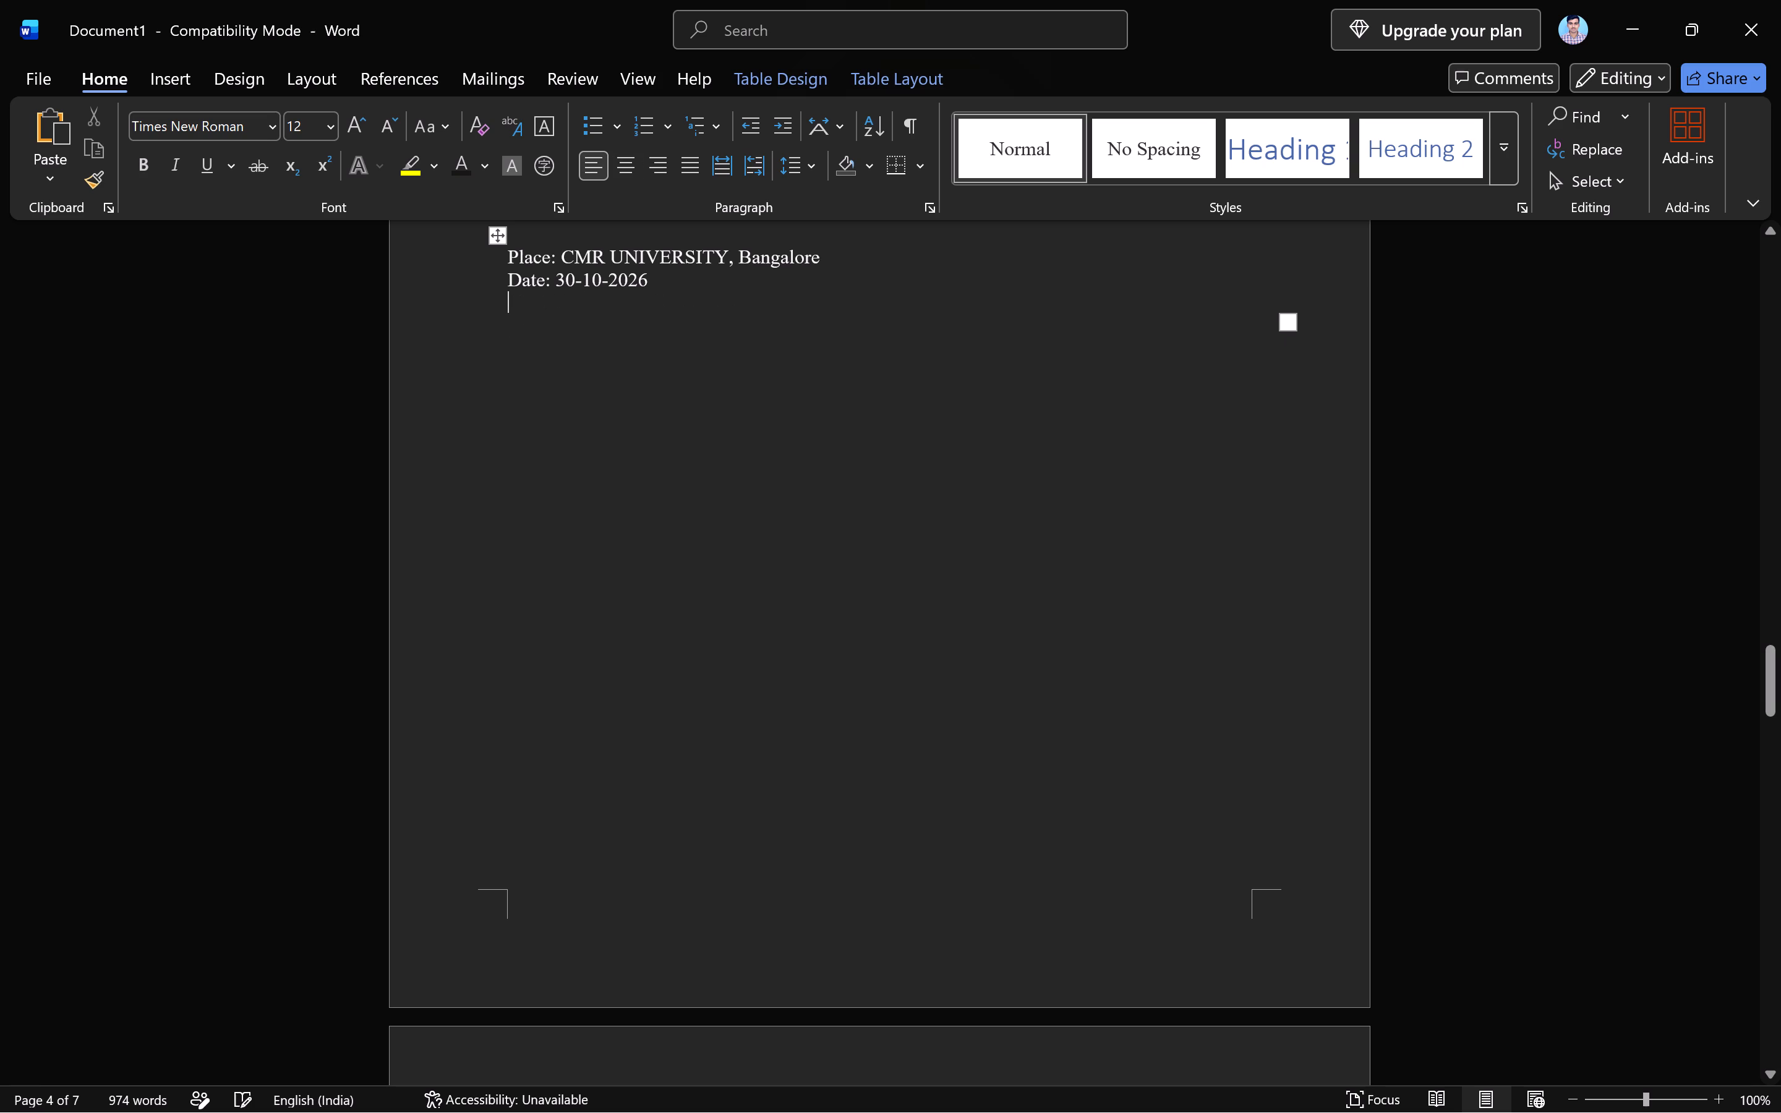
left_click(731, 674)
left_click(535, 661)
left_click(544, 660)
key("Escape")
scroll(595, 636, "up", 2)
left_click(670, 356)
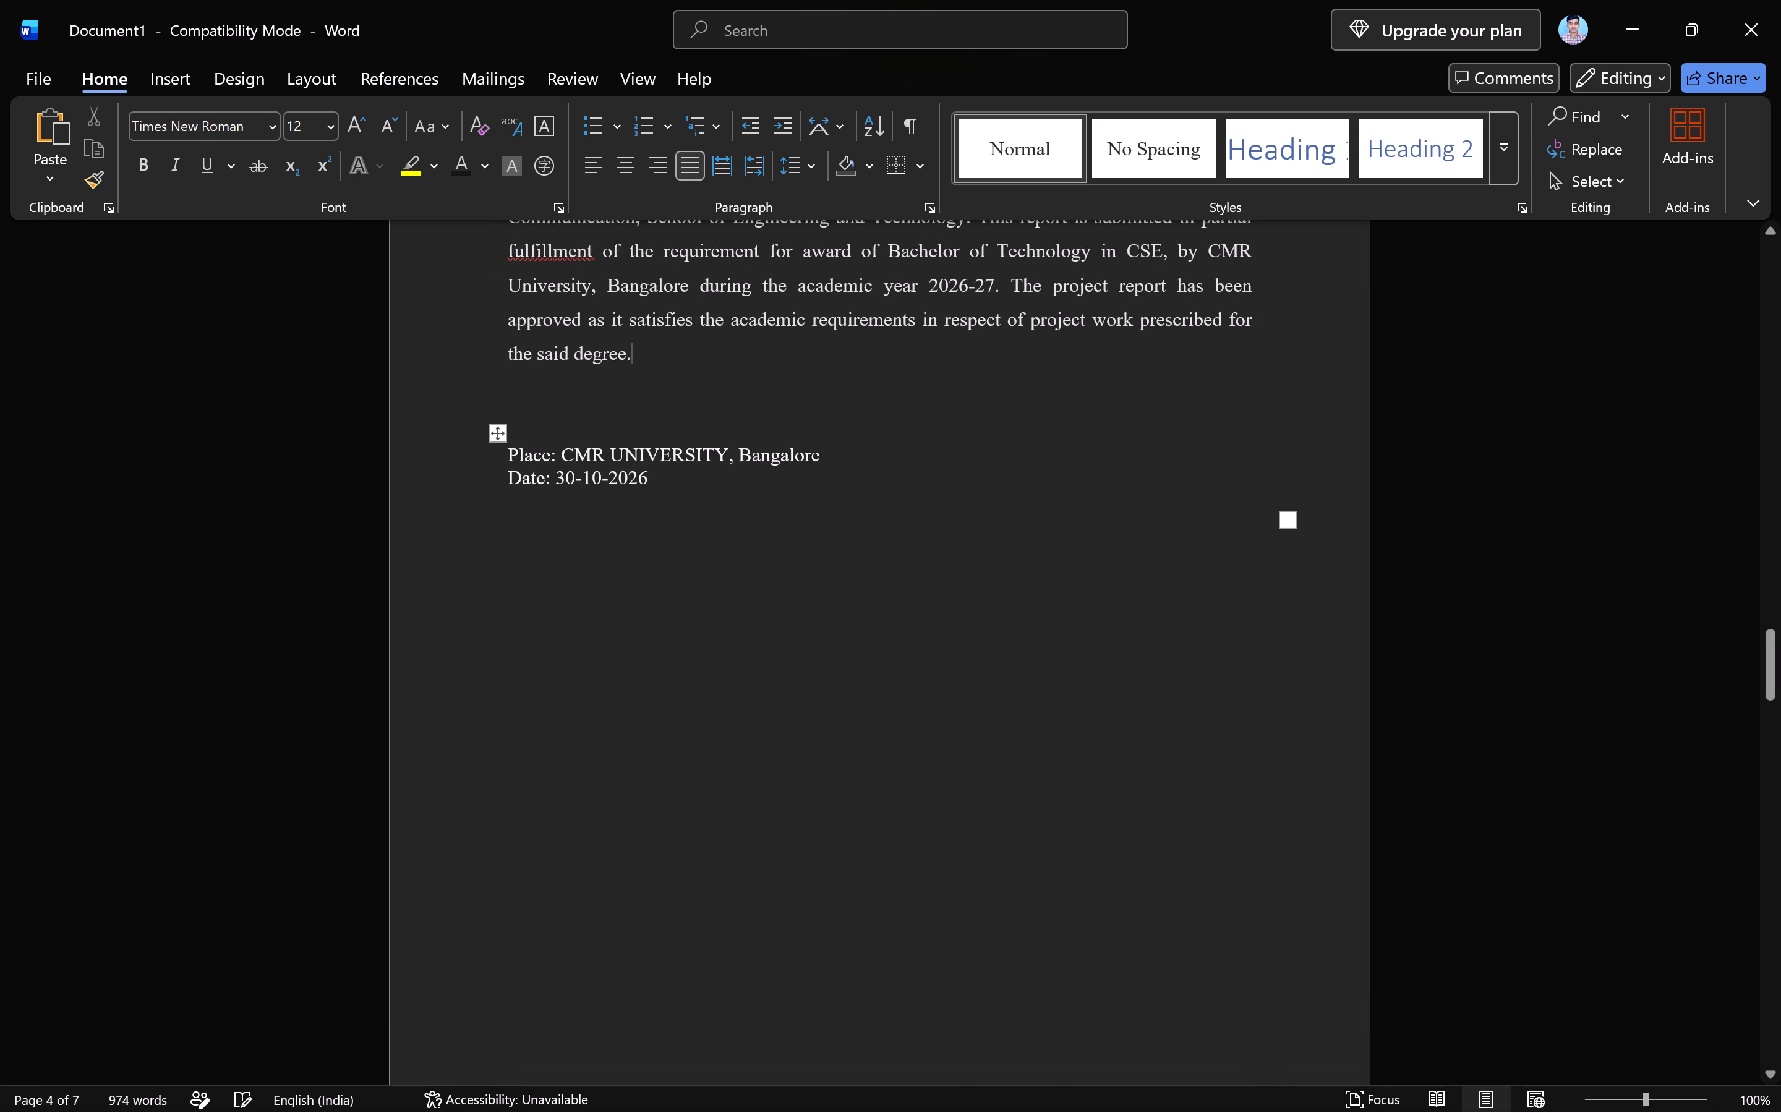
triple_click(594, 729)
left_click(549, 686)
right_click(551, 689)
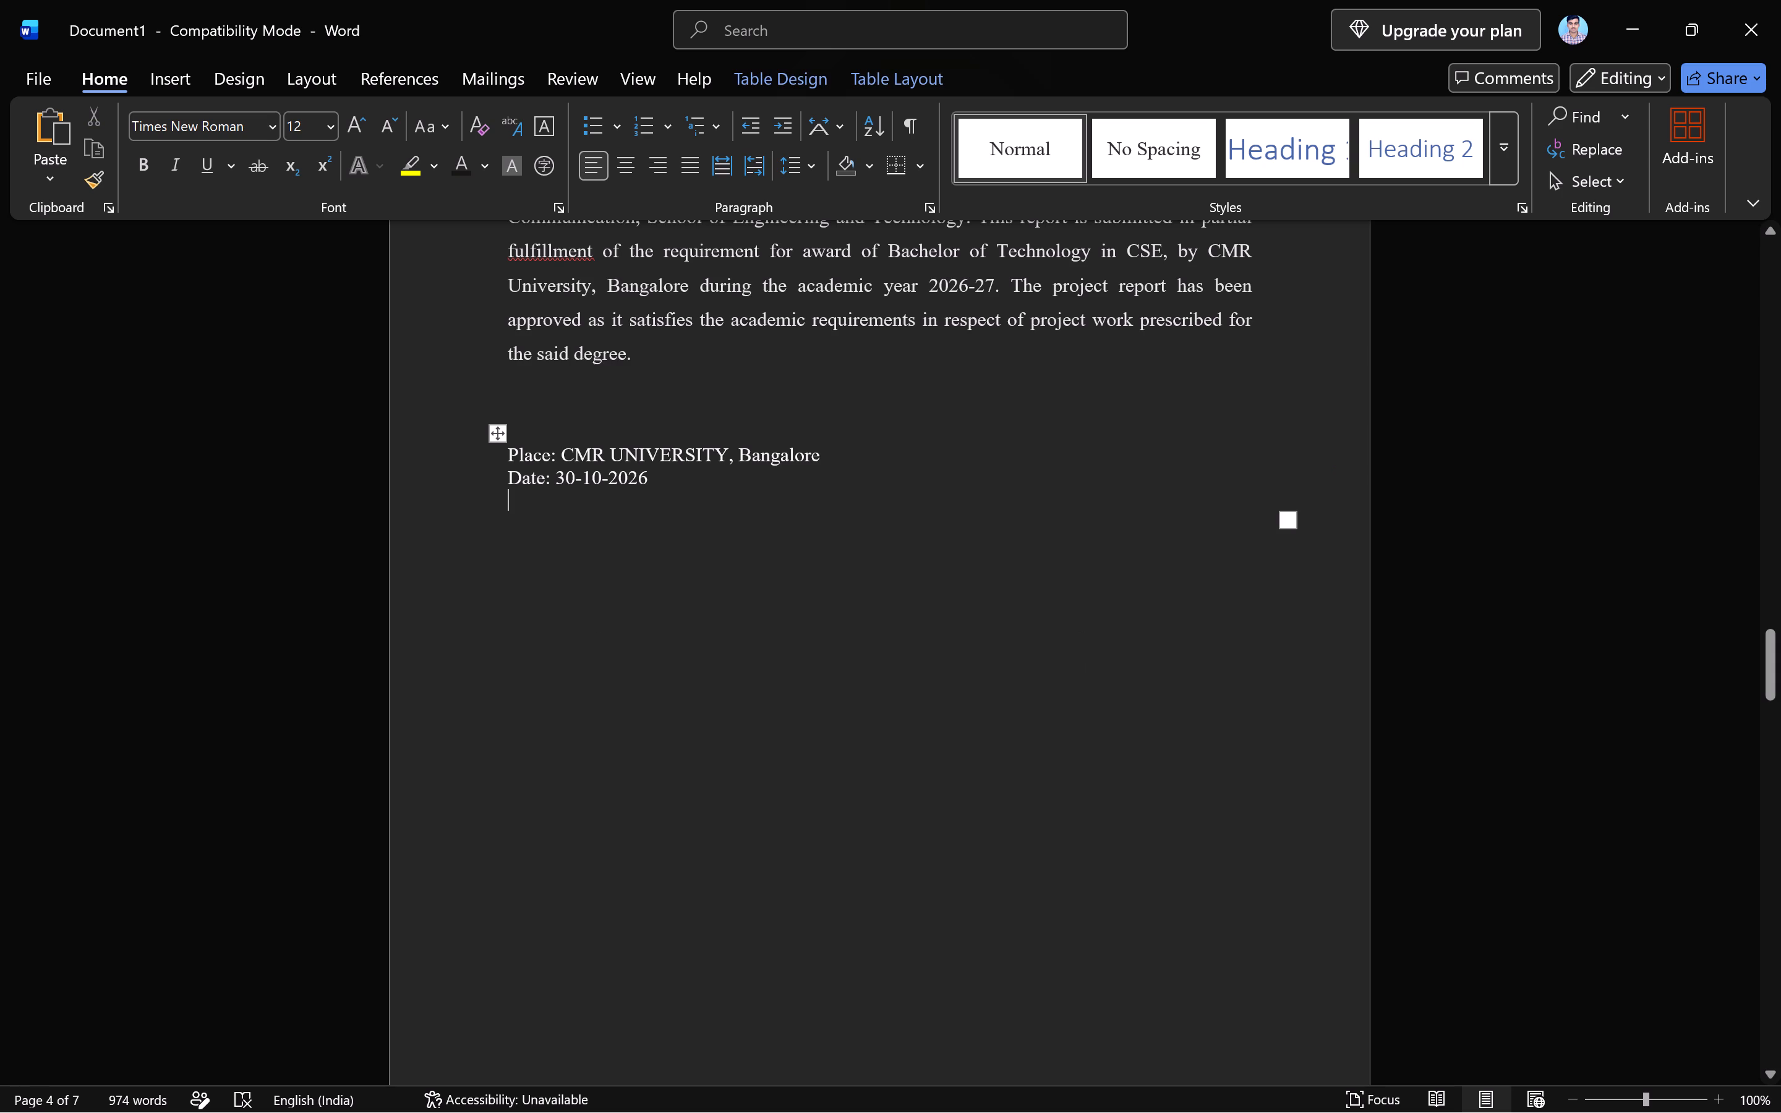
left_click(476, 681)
Place the insertion point at the end of the Declaration paragraph, after "the said degree.".
left_click(646, 357)
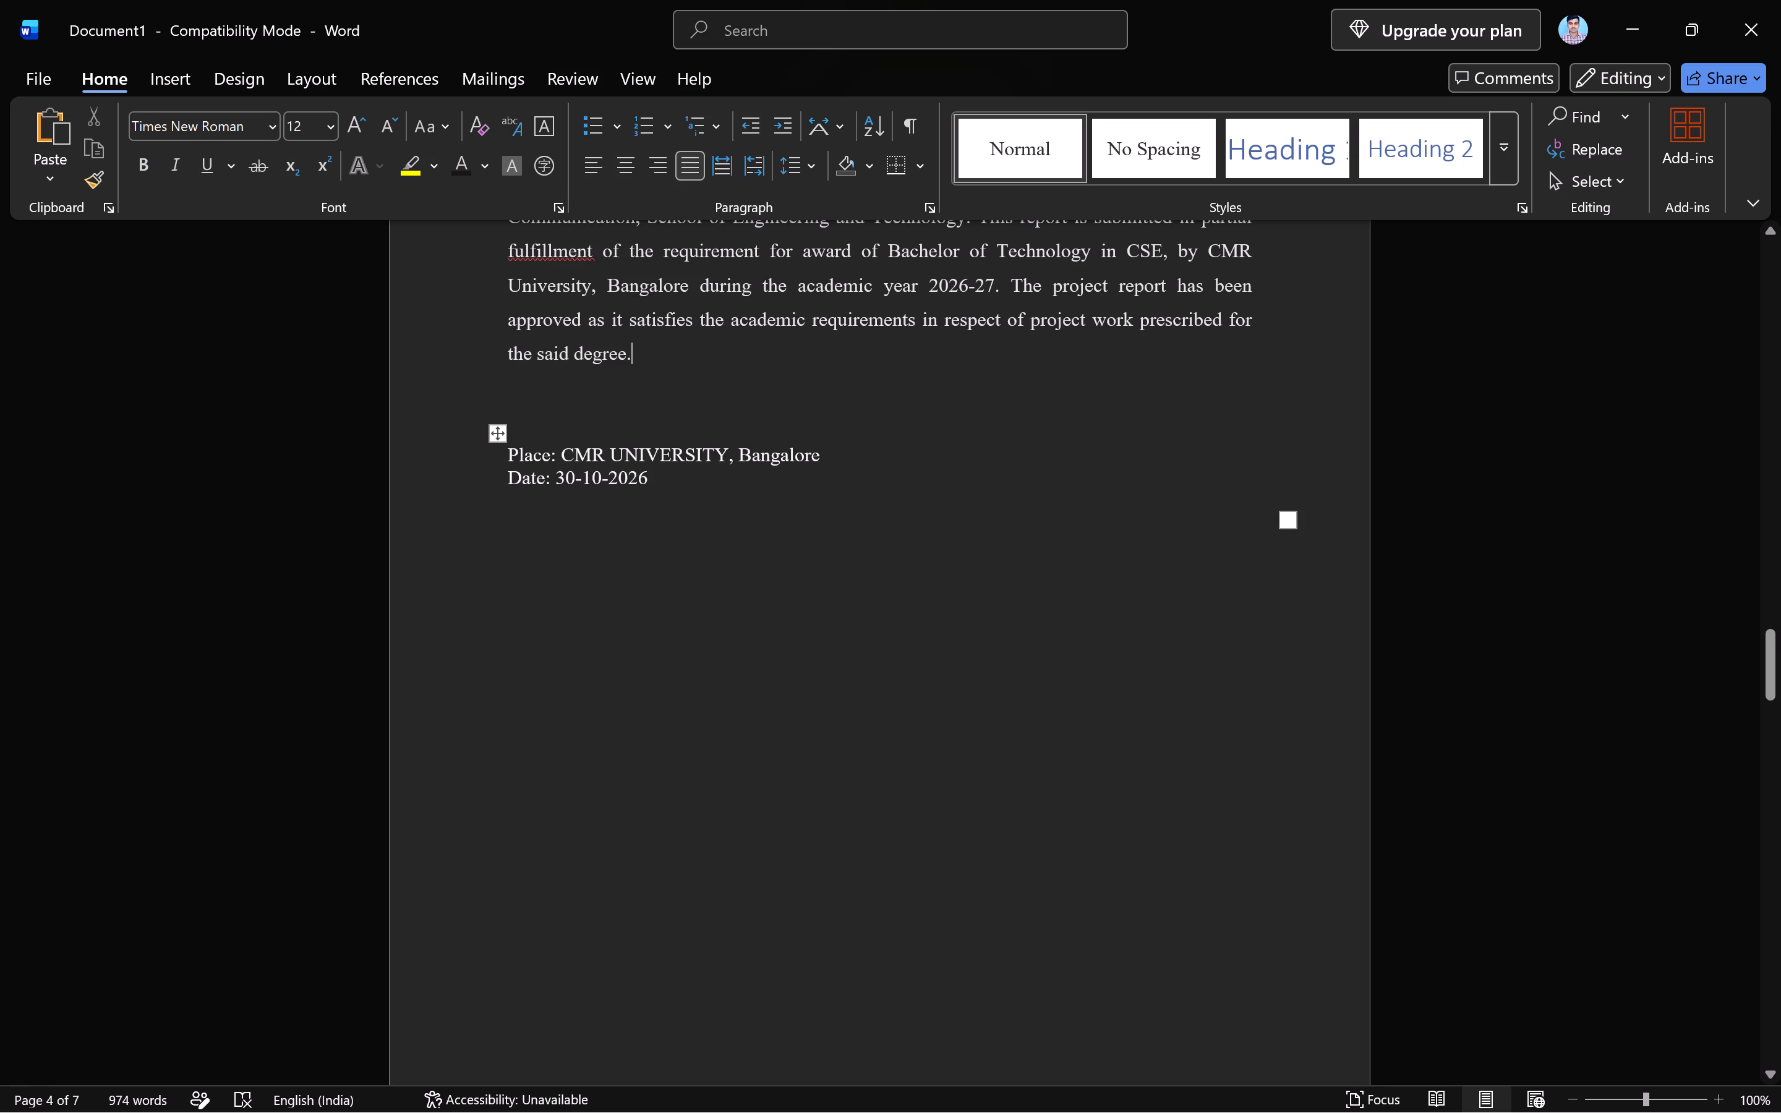
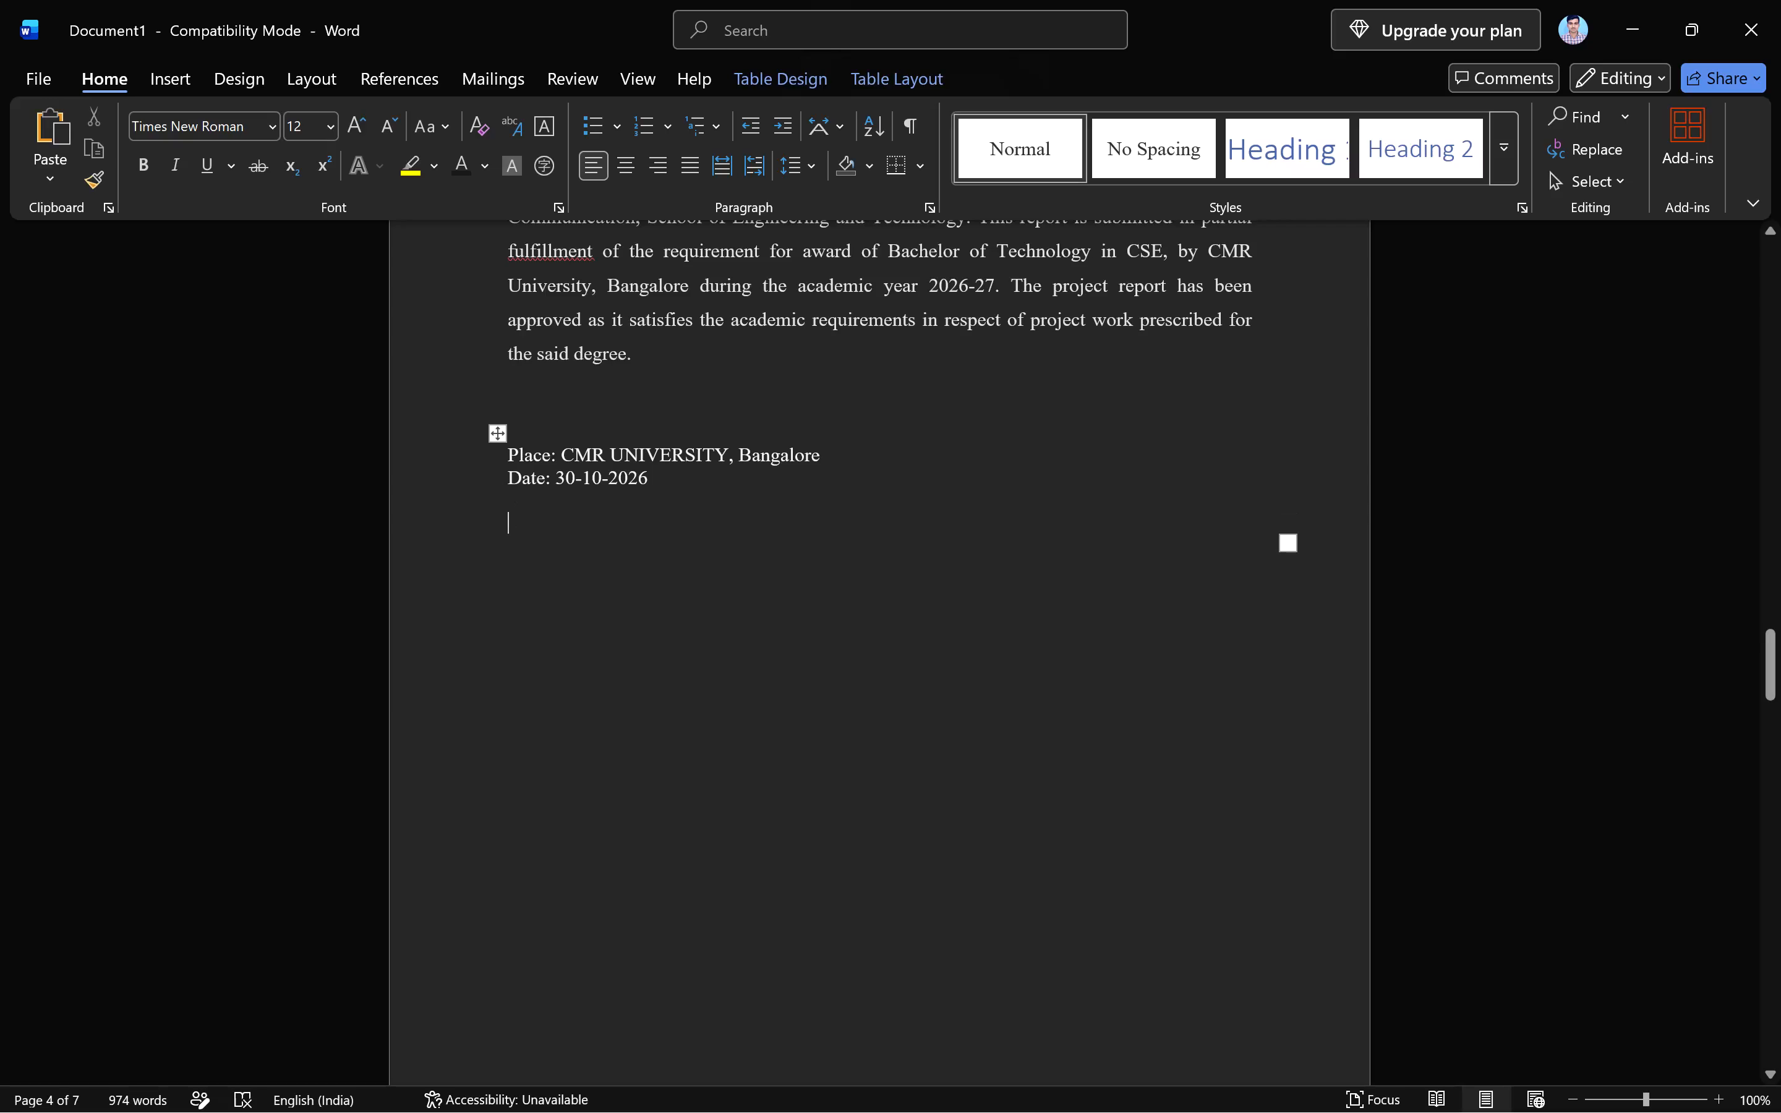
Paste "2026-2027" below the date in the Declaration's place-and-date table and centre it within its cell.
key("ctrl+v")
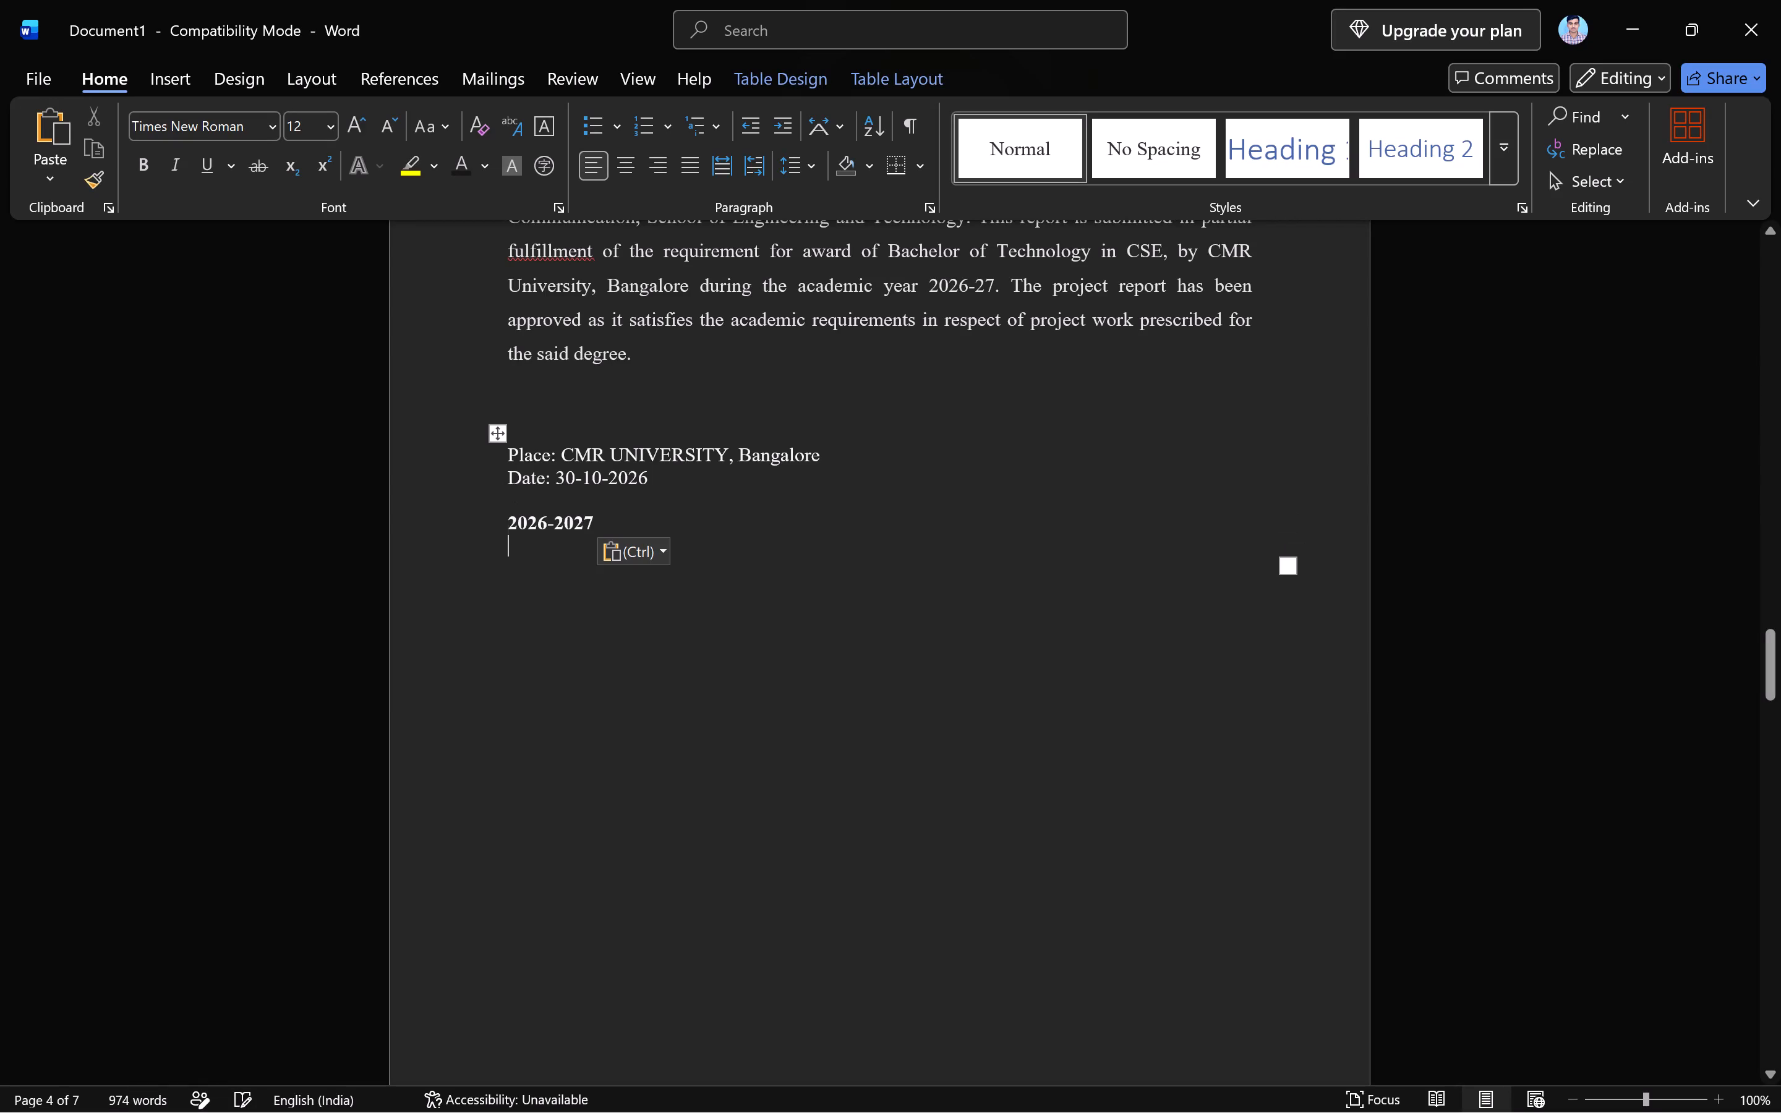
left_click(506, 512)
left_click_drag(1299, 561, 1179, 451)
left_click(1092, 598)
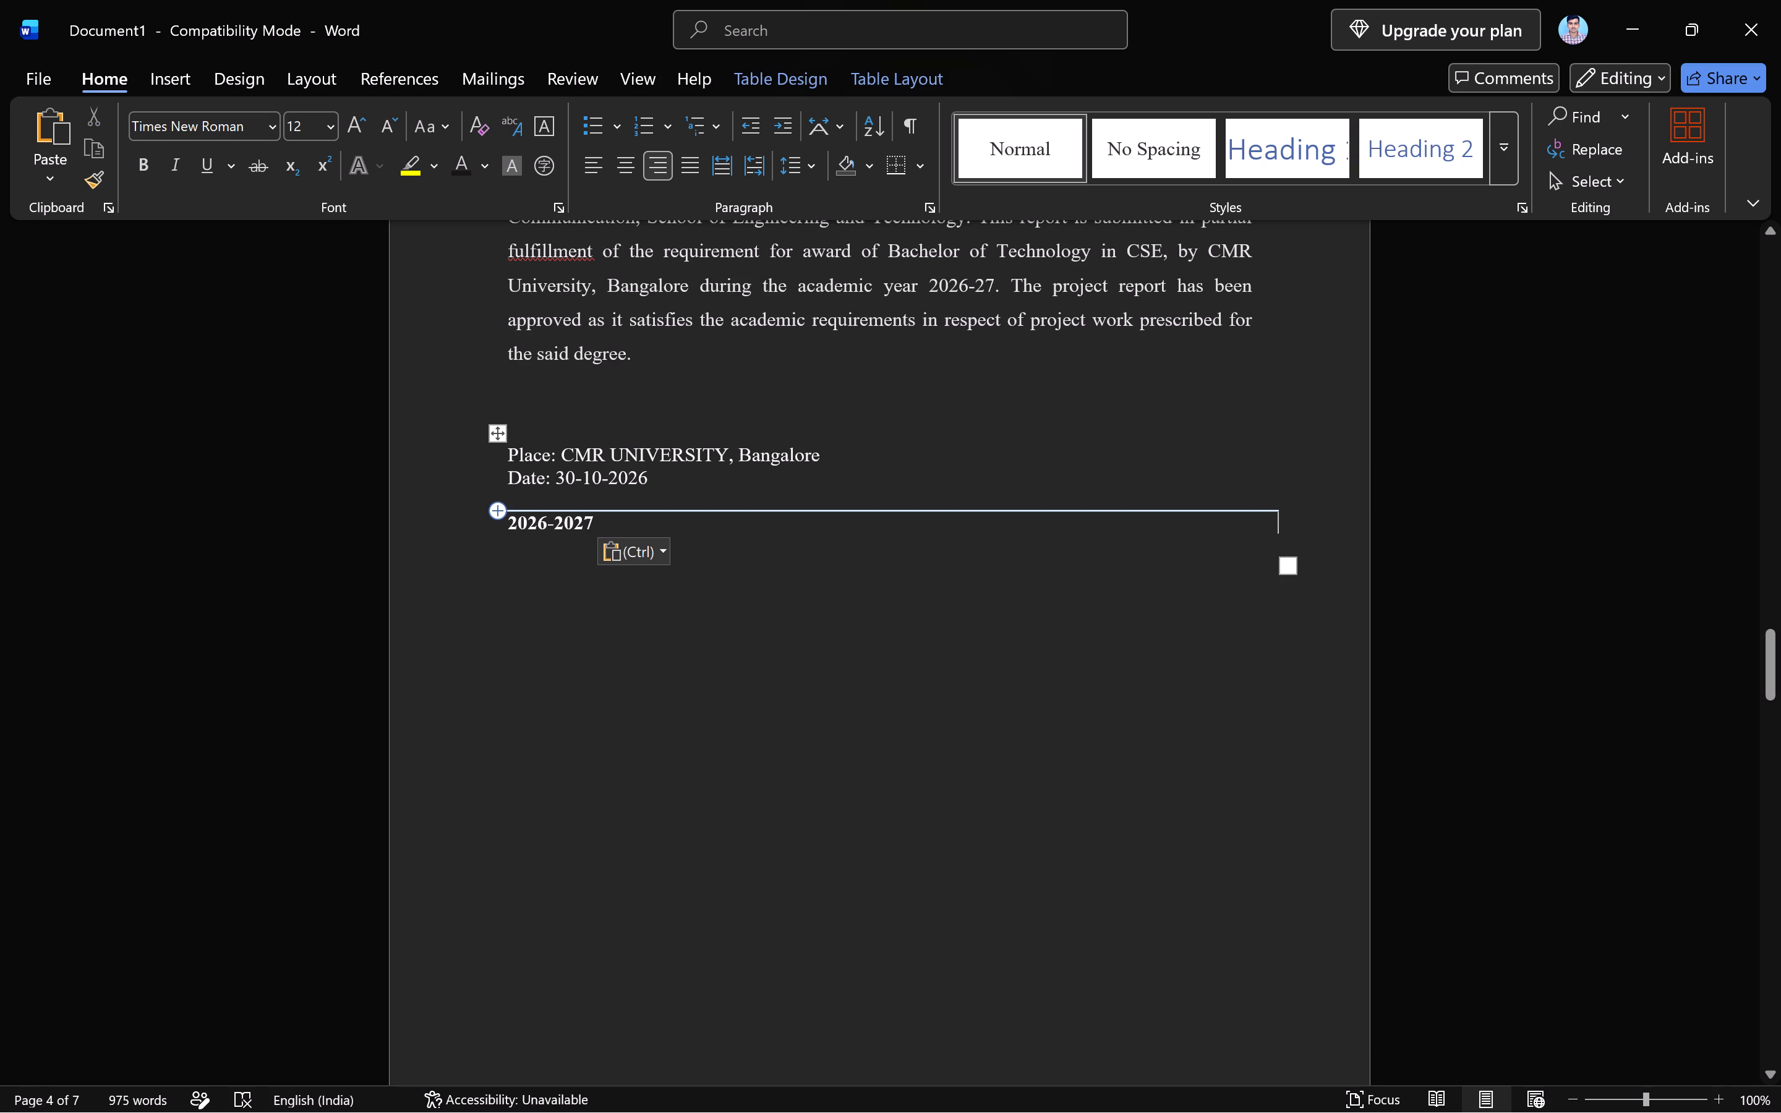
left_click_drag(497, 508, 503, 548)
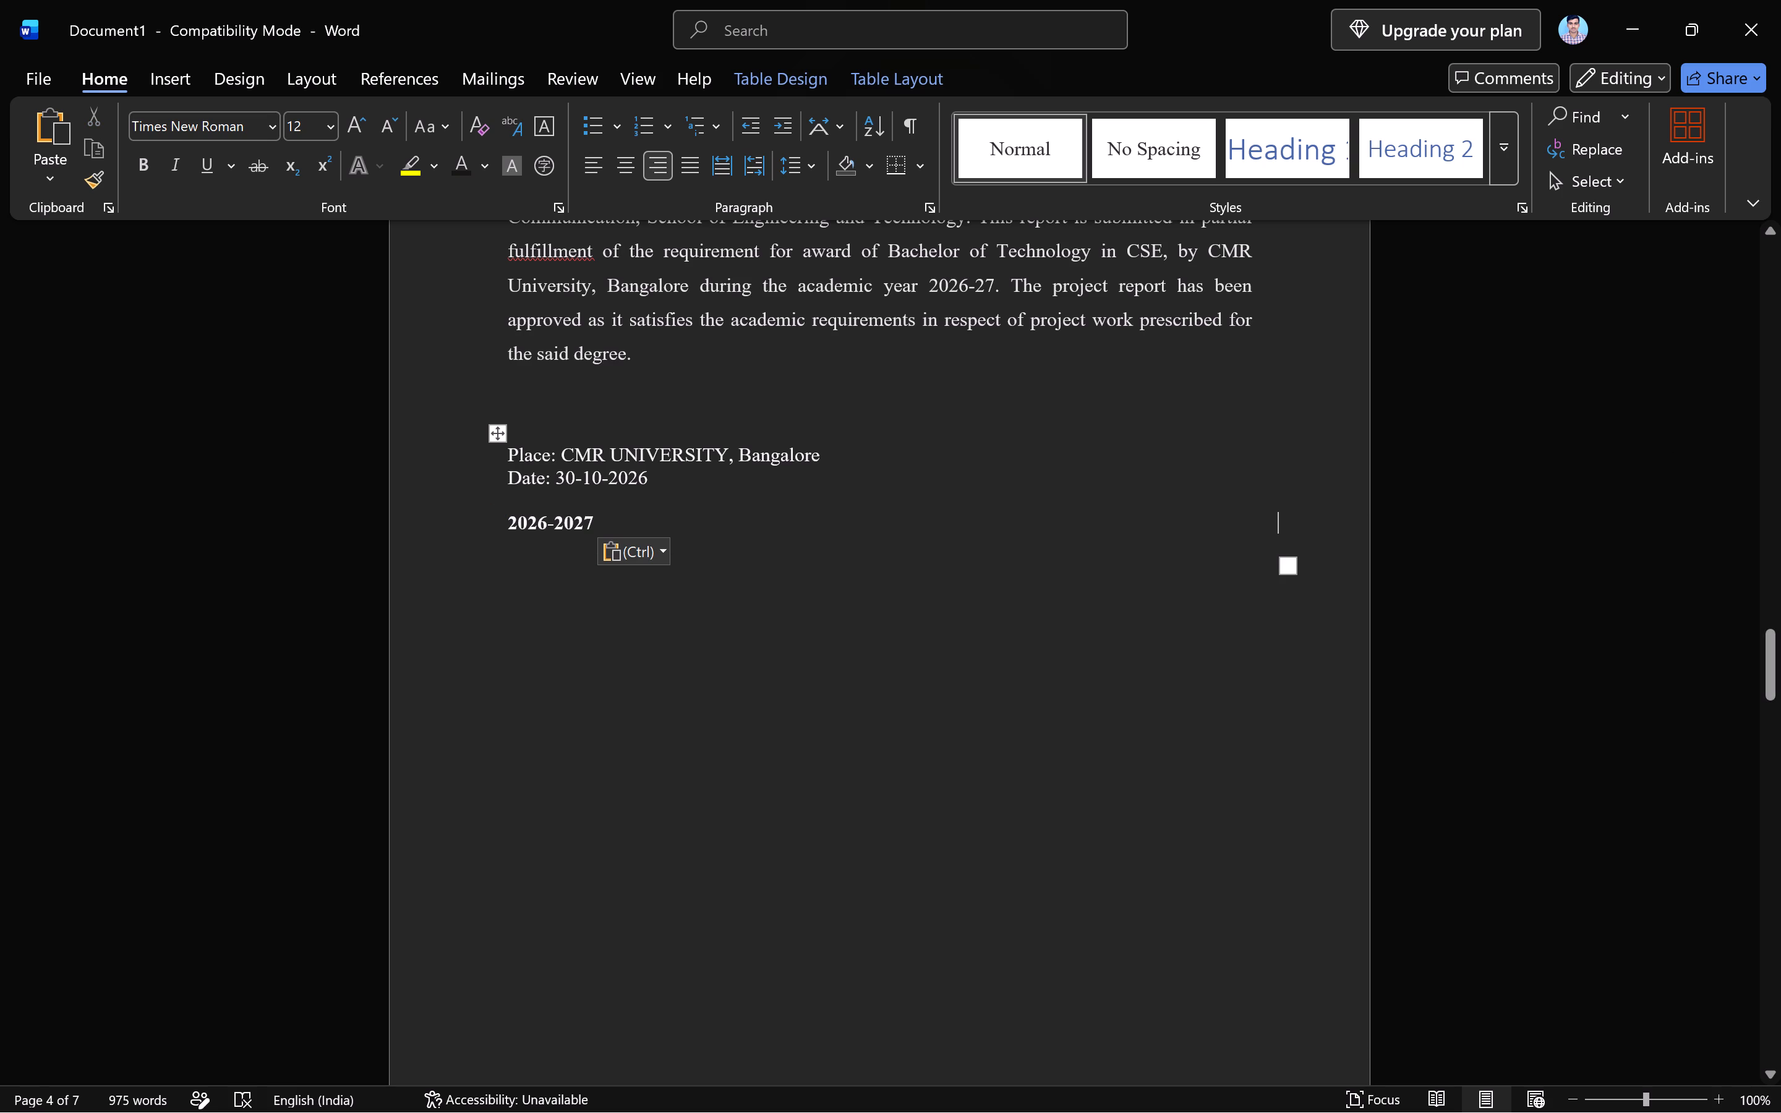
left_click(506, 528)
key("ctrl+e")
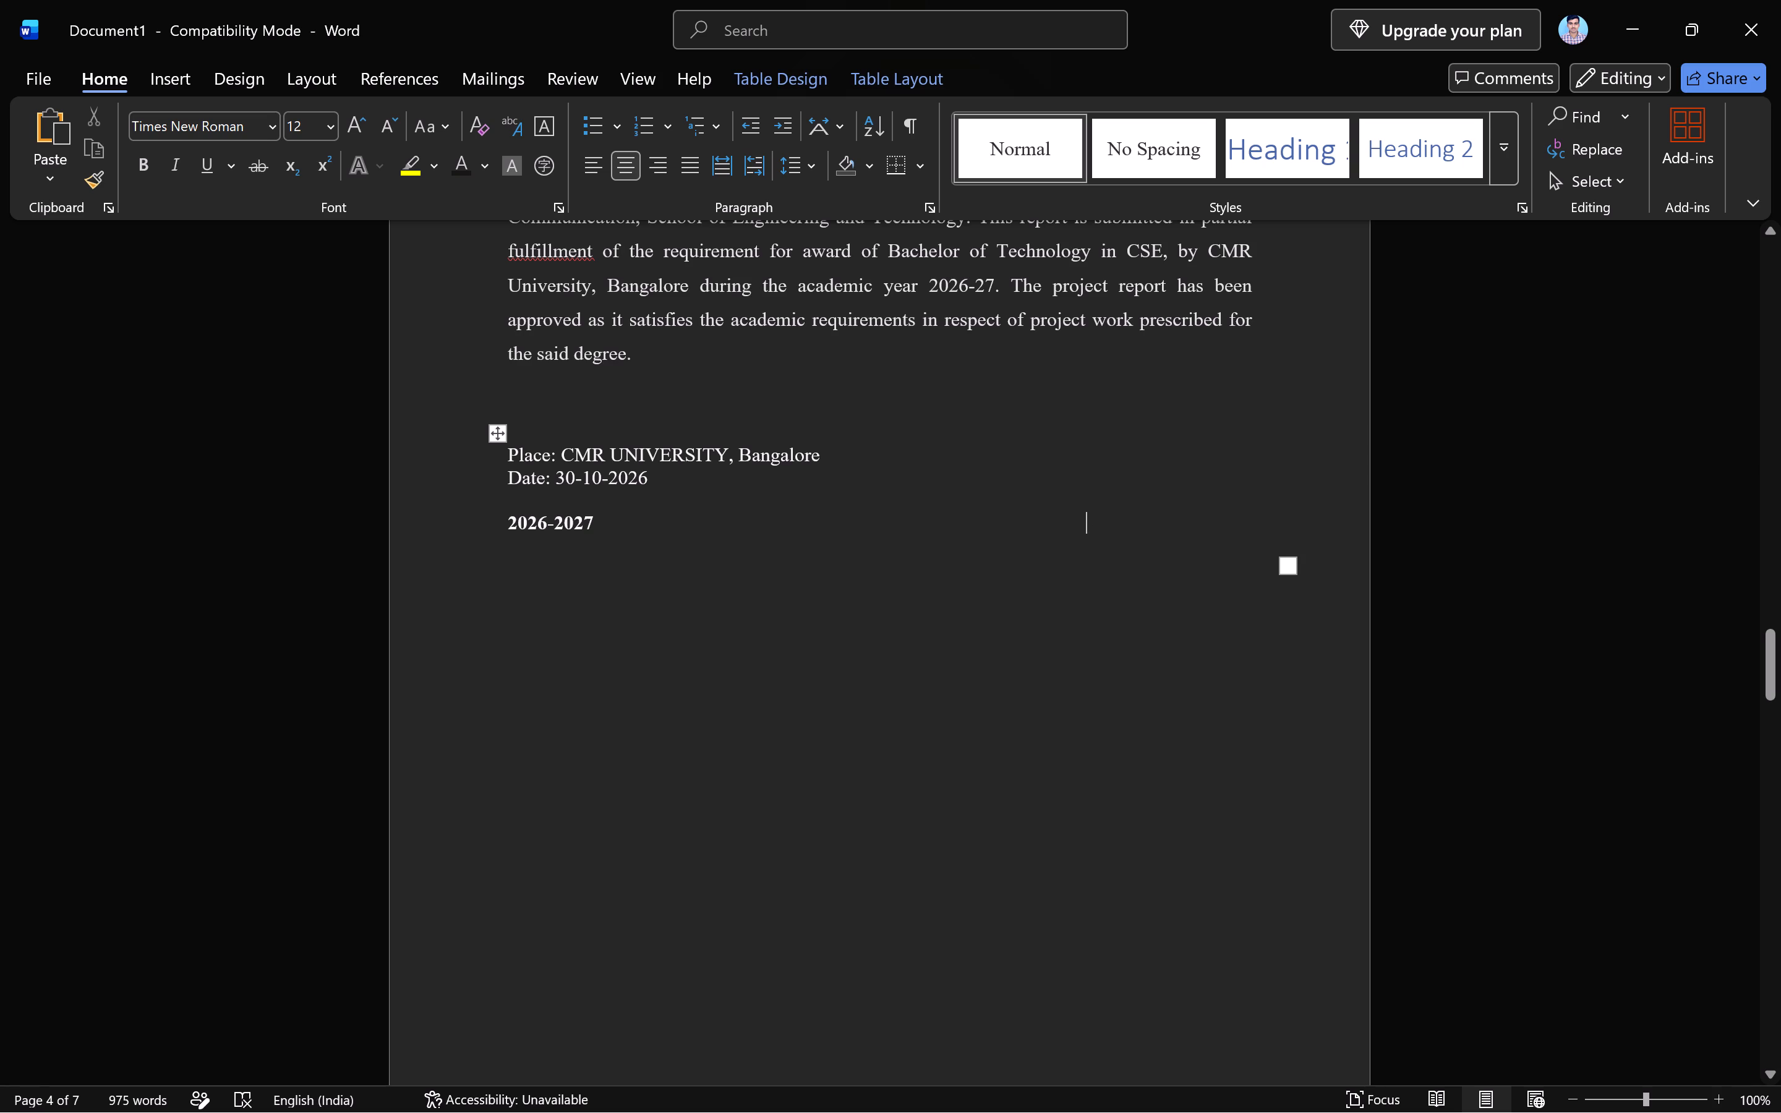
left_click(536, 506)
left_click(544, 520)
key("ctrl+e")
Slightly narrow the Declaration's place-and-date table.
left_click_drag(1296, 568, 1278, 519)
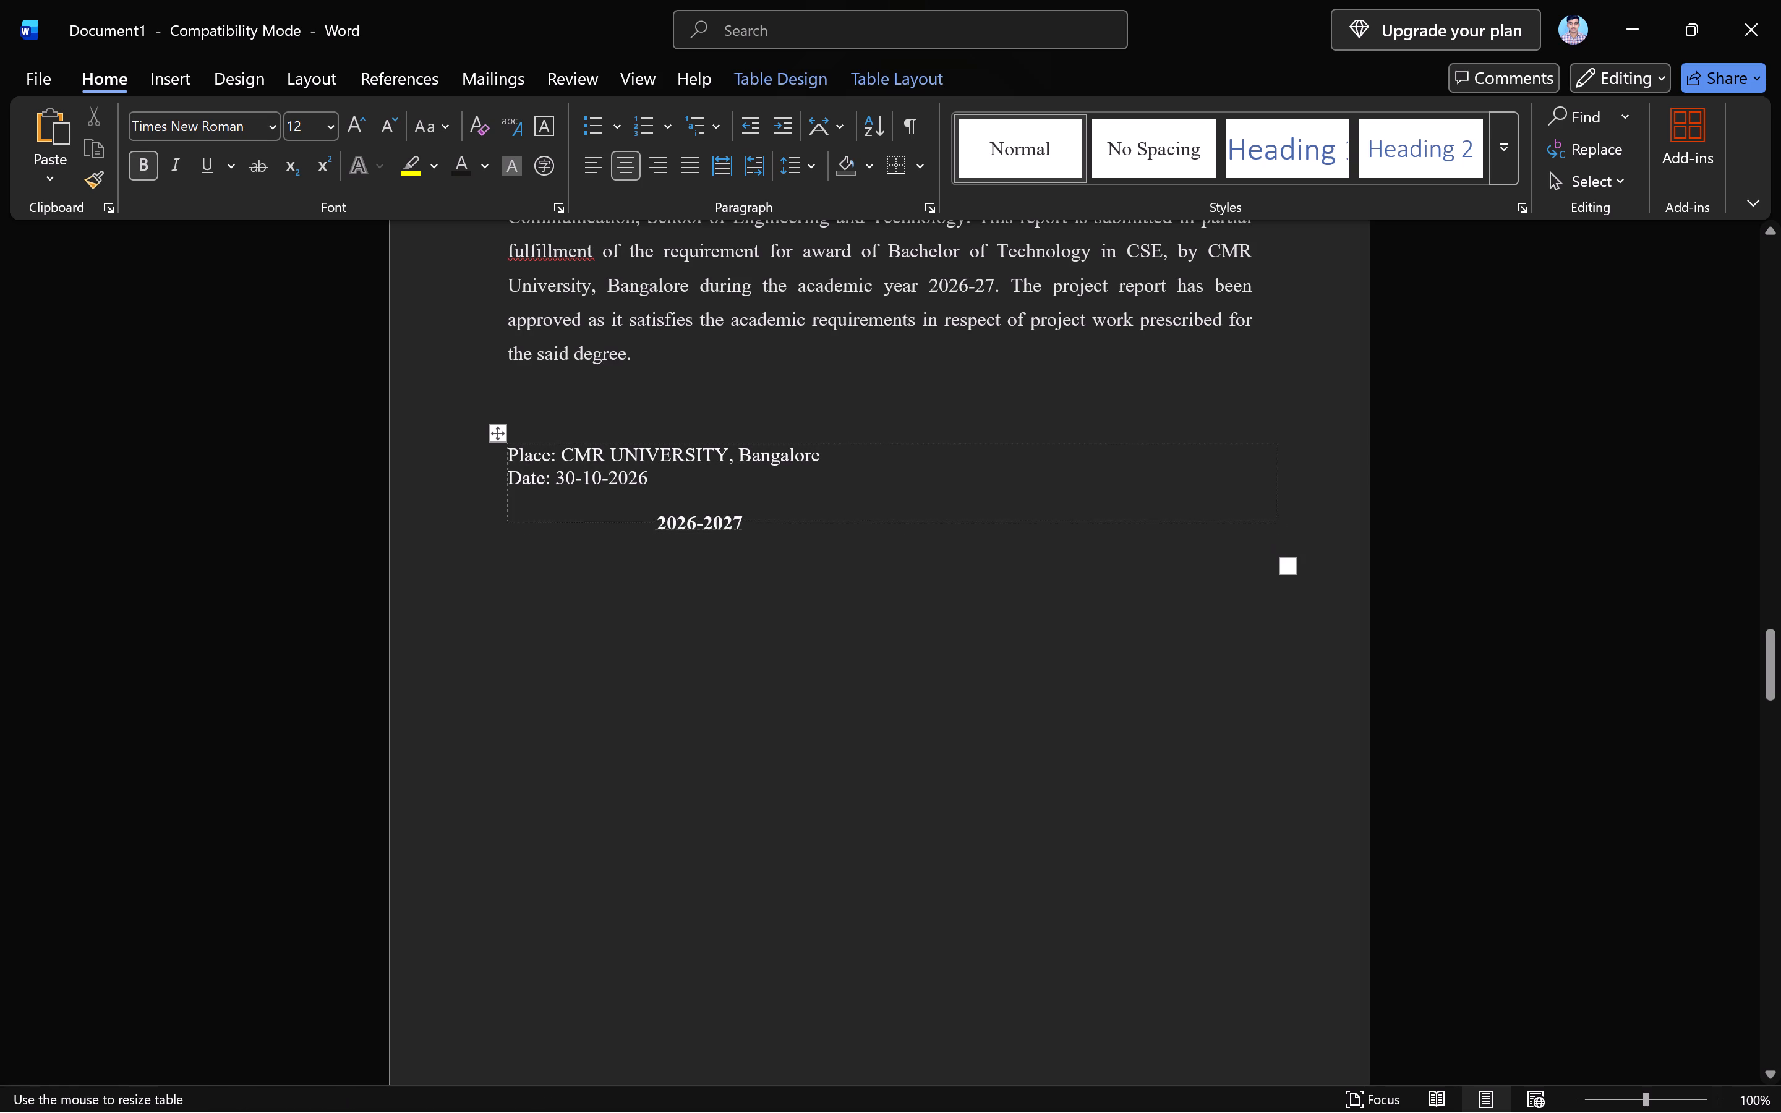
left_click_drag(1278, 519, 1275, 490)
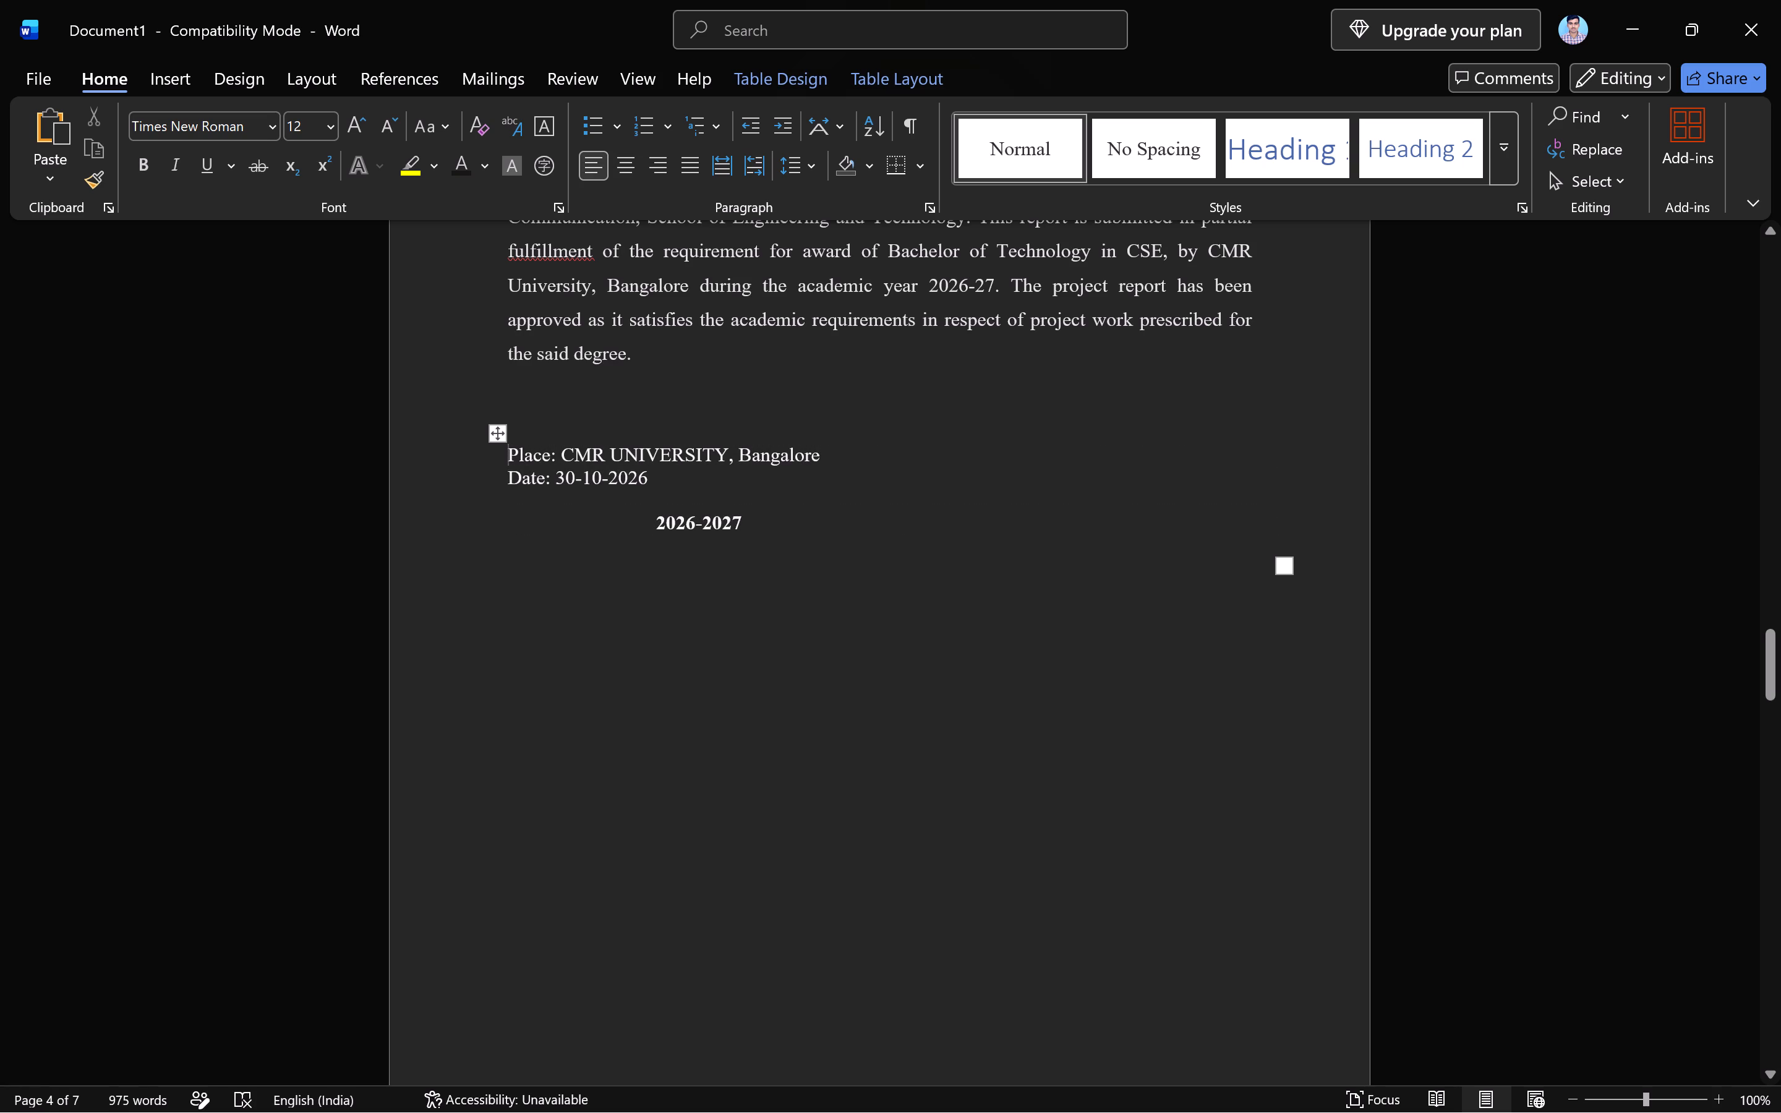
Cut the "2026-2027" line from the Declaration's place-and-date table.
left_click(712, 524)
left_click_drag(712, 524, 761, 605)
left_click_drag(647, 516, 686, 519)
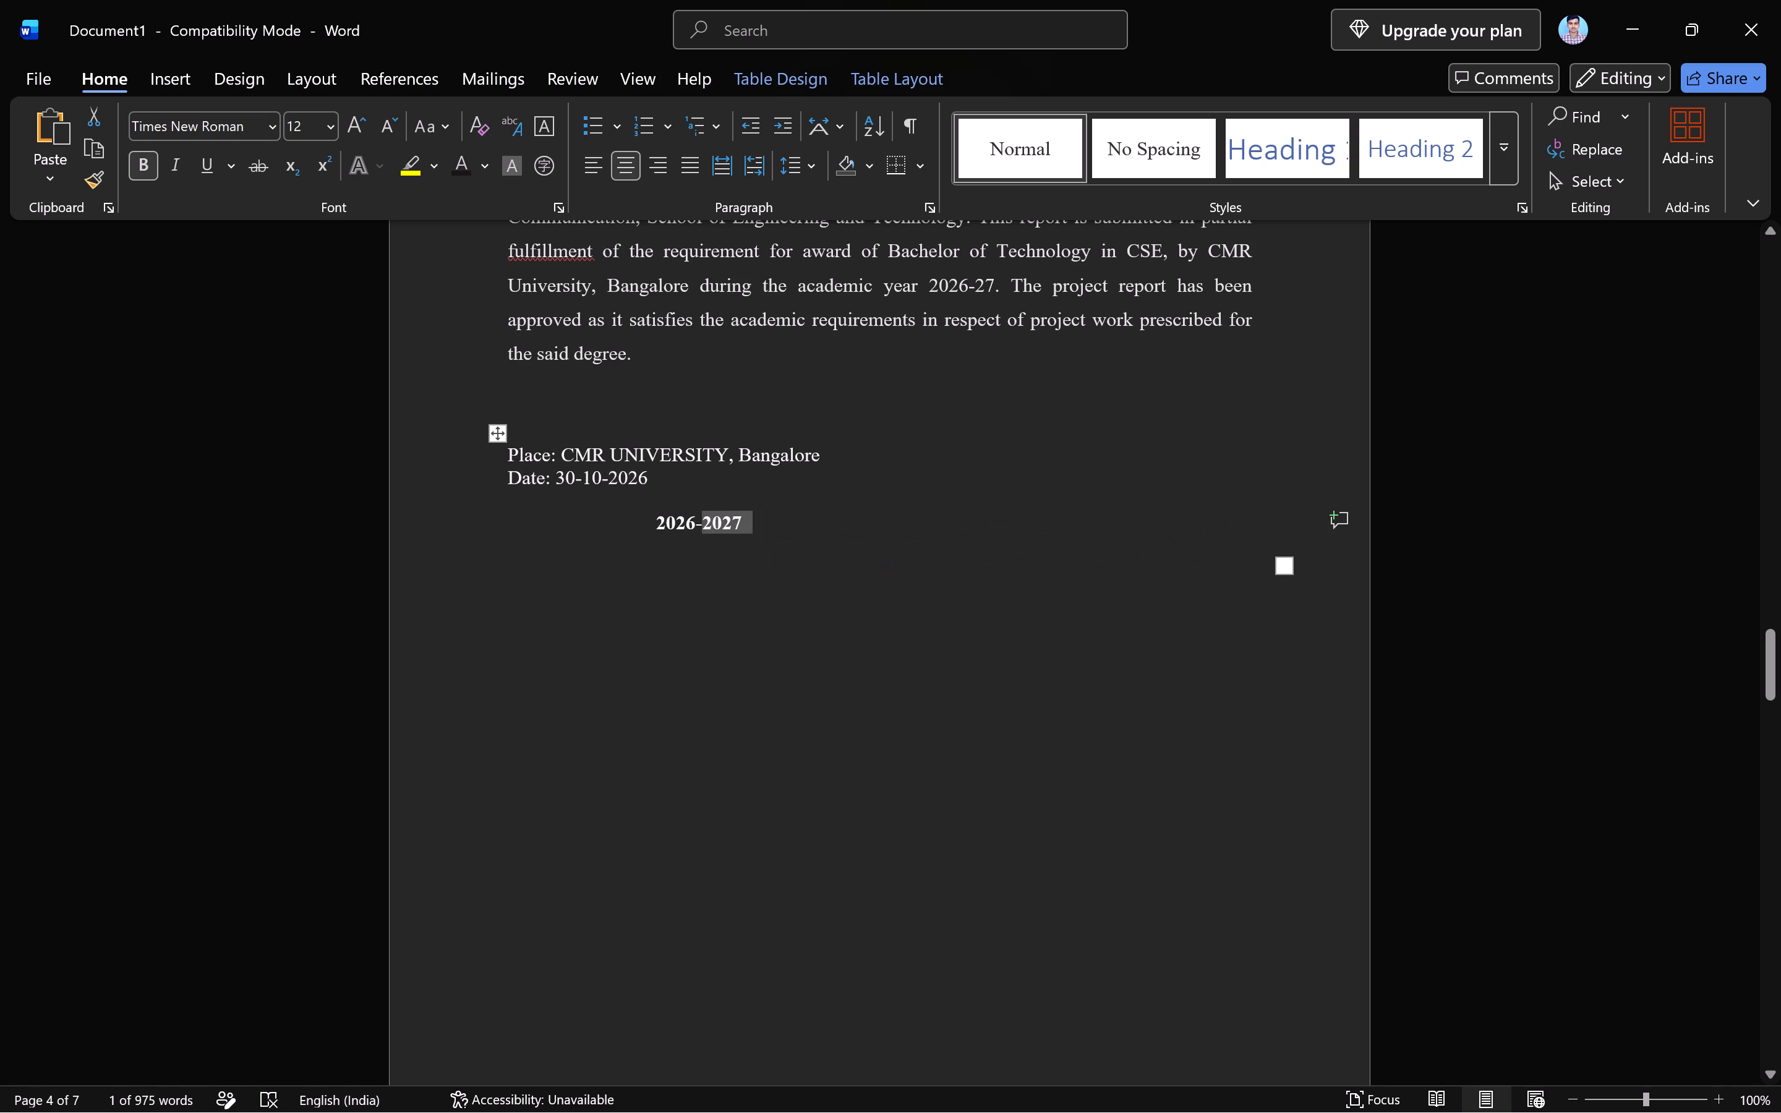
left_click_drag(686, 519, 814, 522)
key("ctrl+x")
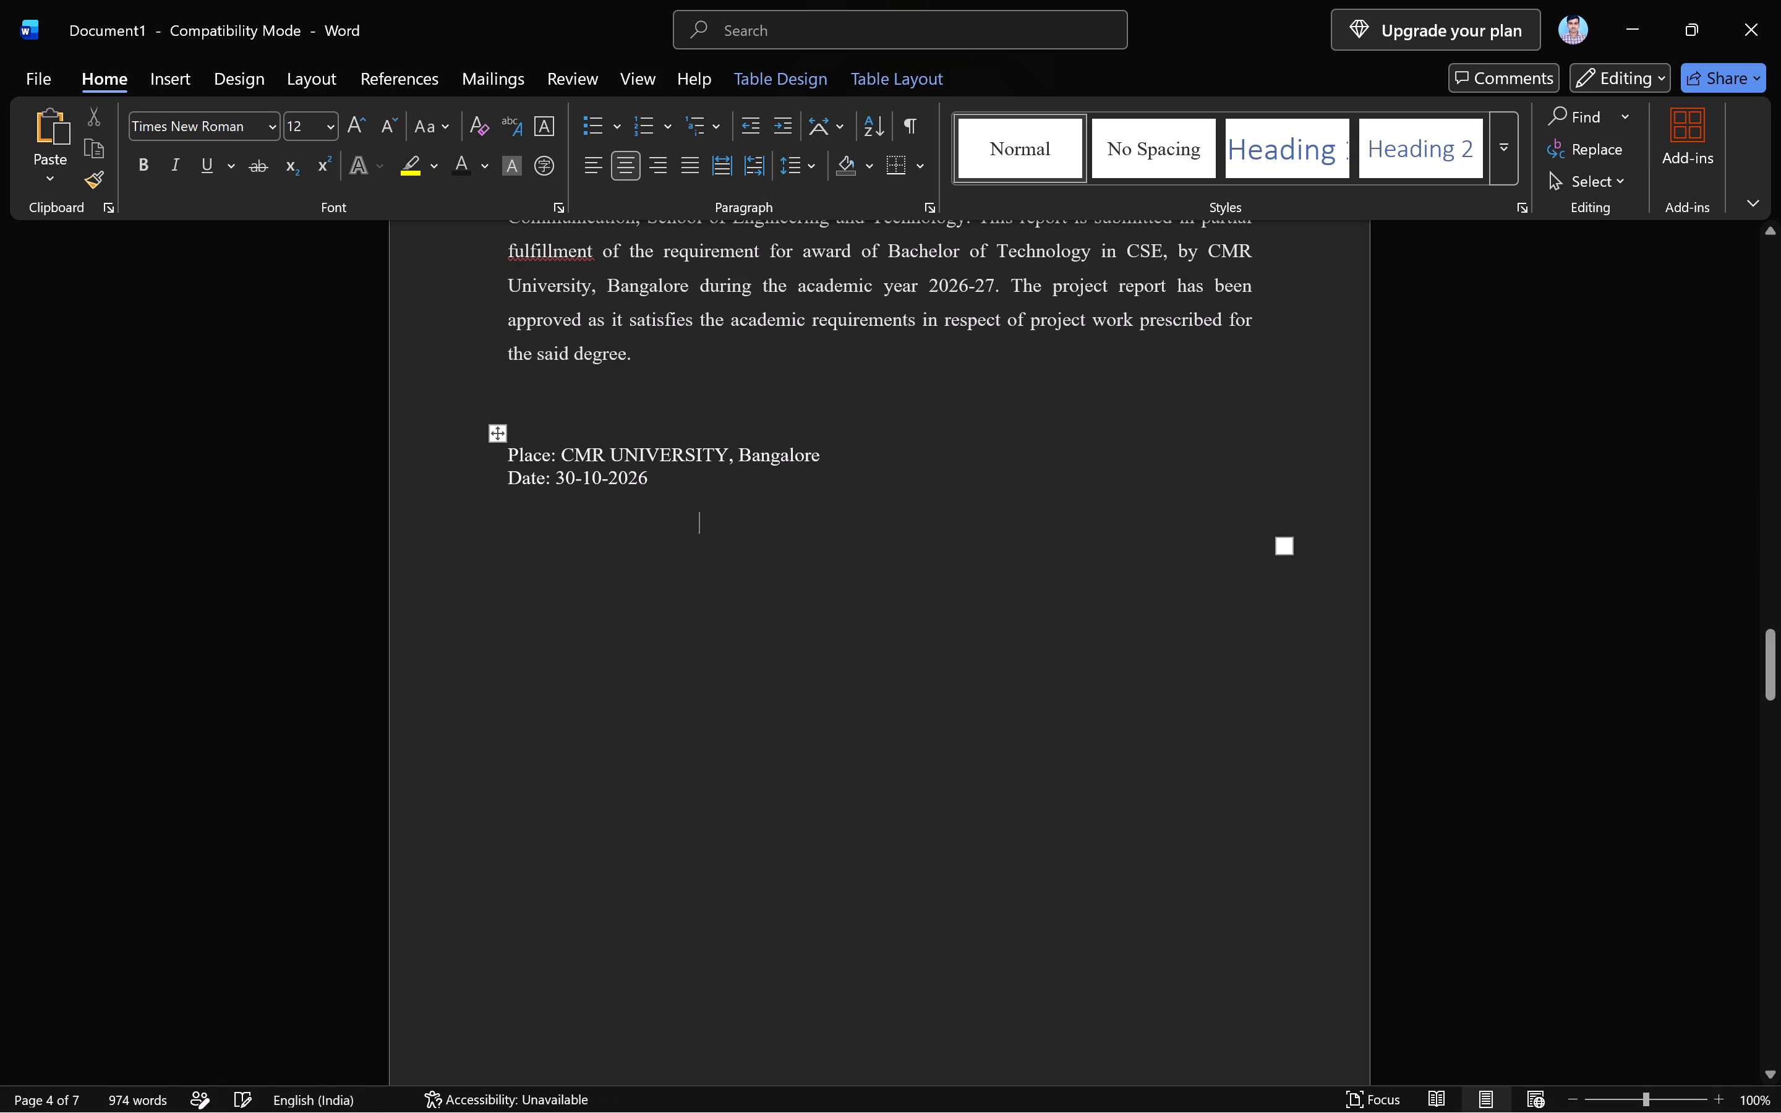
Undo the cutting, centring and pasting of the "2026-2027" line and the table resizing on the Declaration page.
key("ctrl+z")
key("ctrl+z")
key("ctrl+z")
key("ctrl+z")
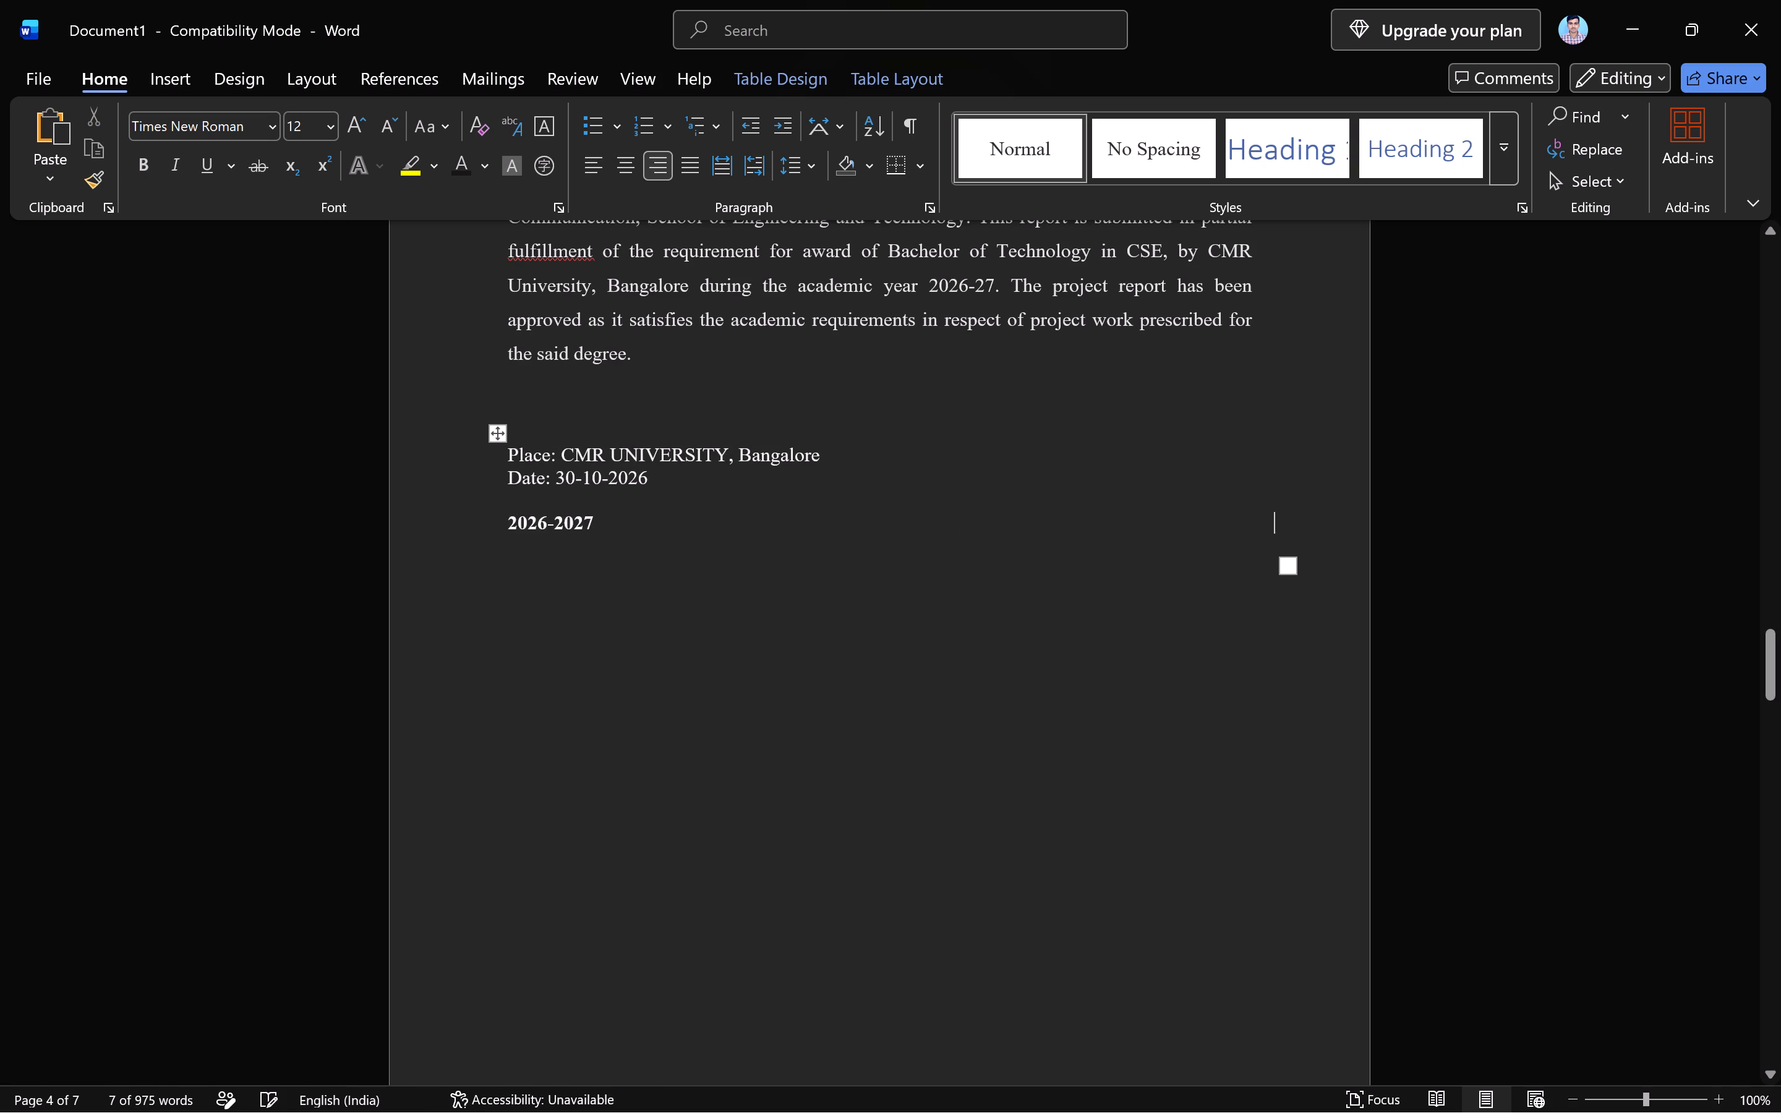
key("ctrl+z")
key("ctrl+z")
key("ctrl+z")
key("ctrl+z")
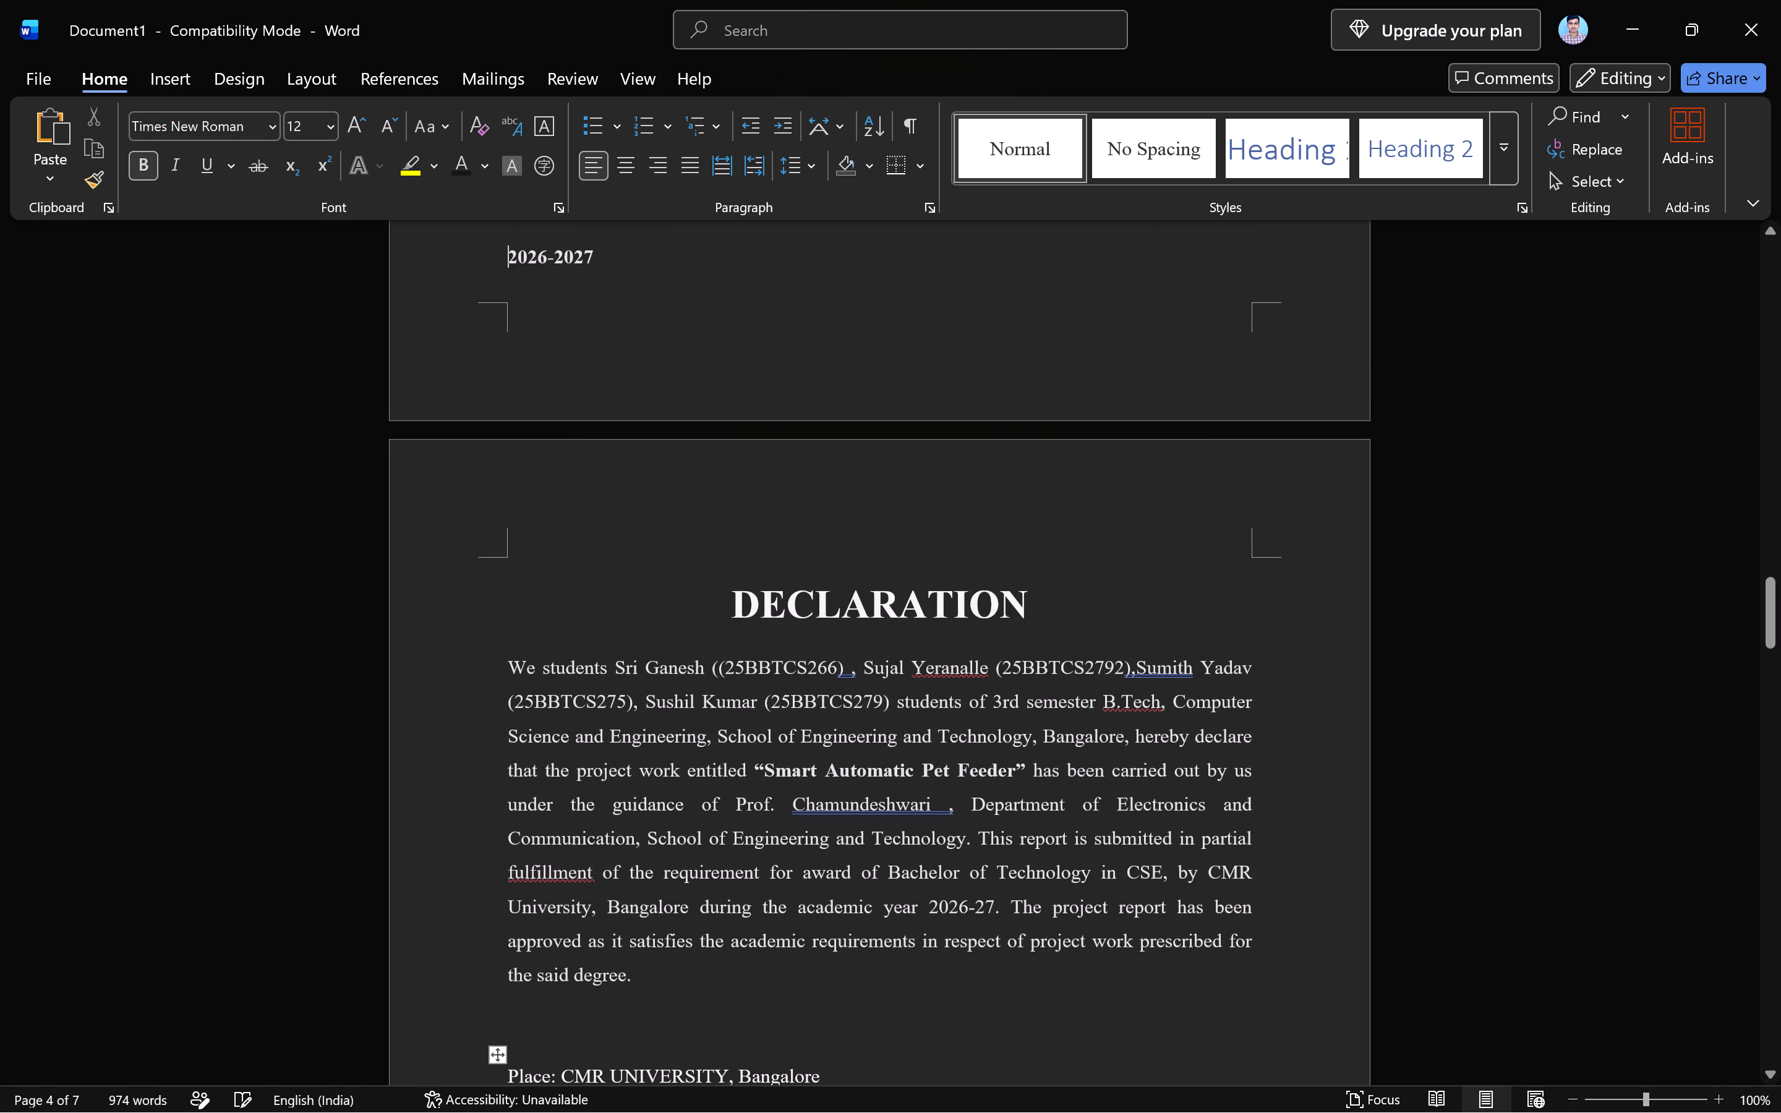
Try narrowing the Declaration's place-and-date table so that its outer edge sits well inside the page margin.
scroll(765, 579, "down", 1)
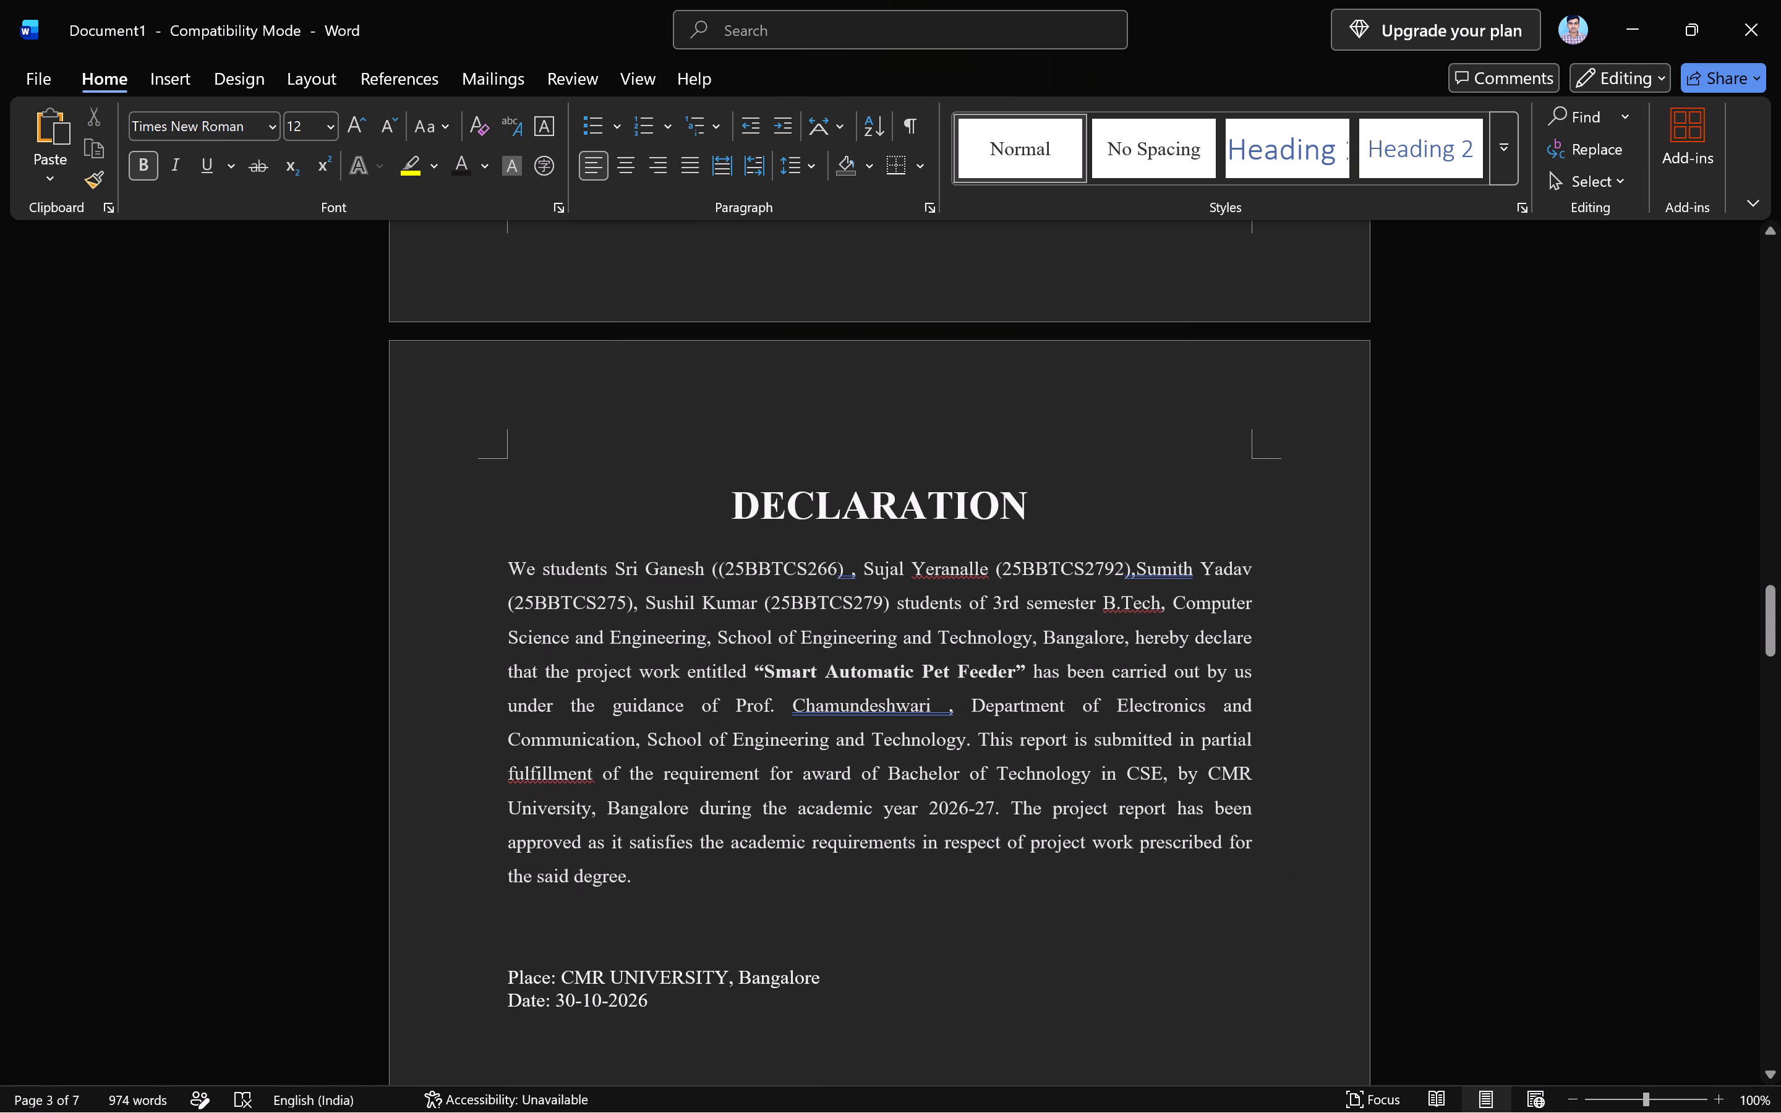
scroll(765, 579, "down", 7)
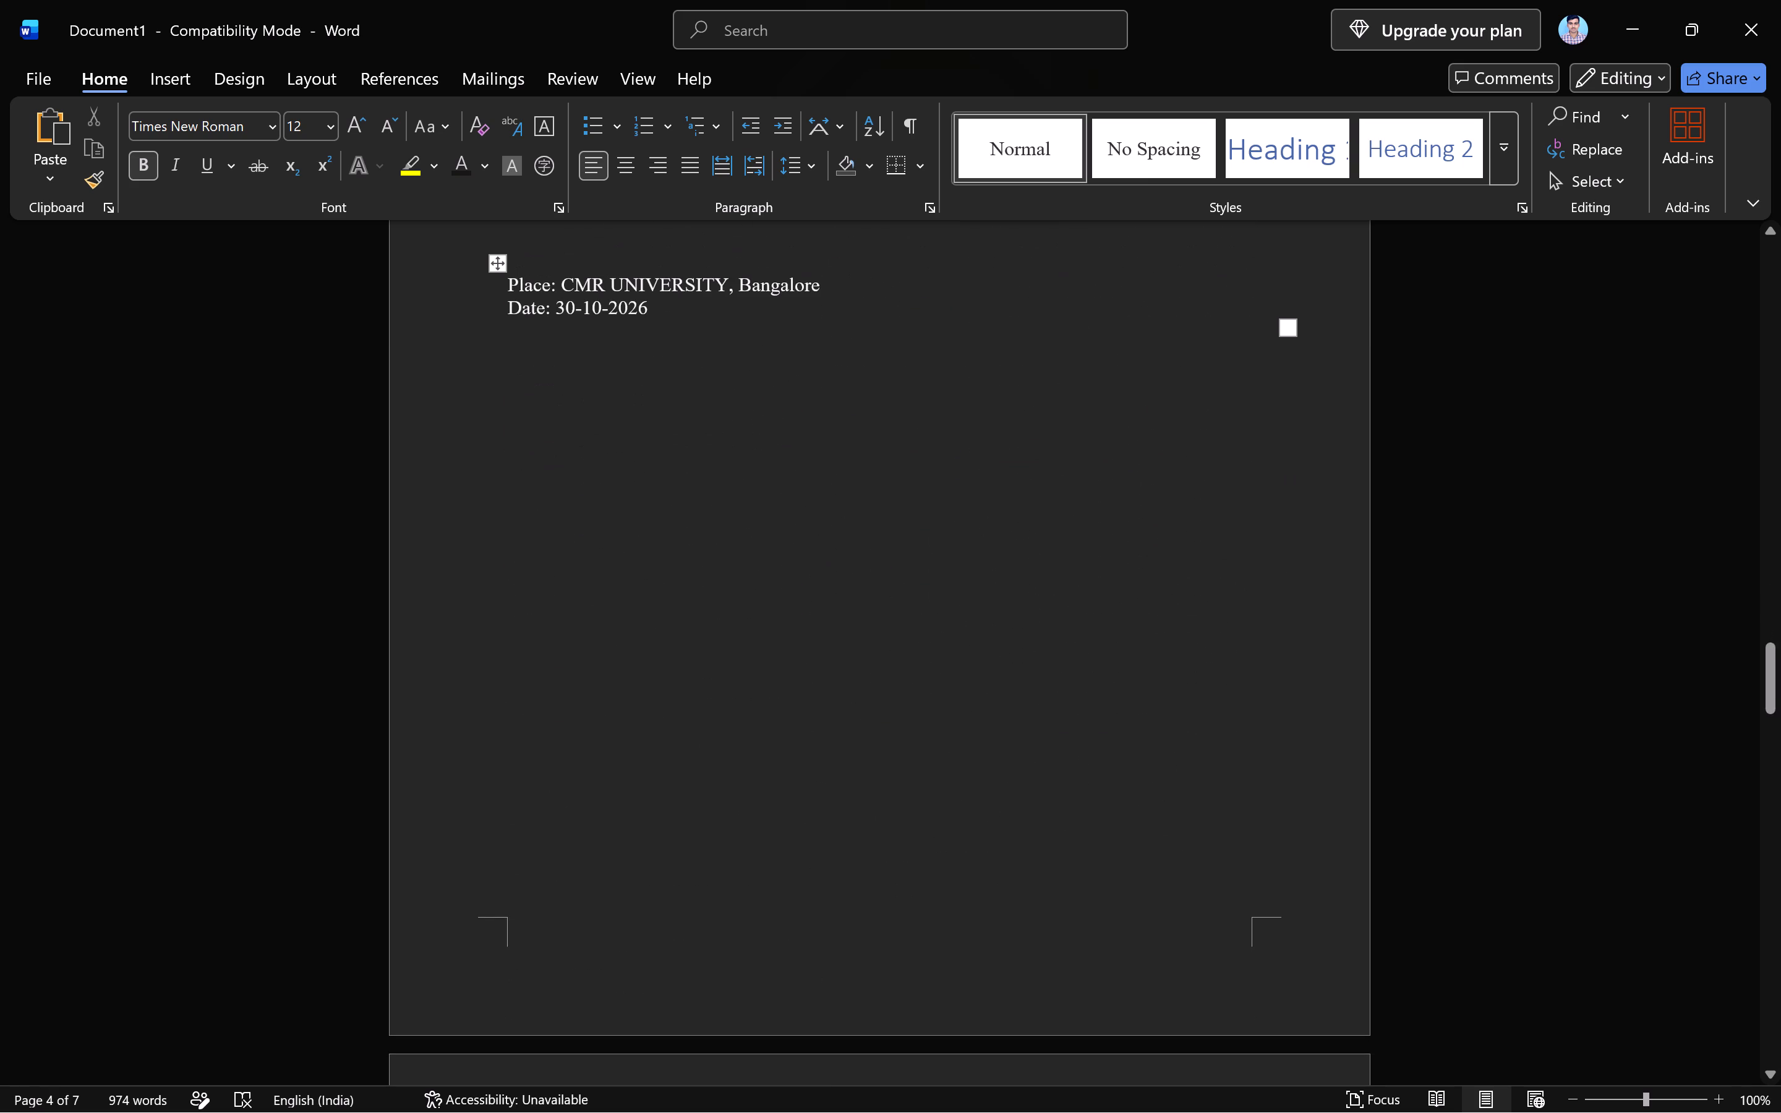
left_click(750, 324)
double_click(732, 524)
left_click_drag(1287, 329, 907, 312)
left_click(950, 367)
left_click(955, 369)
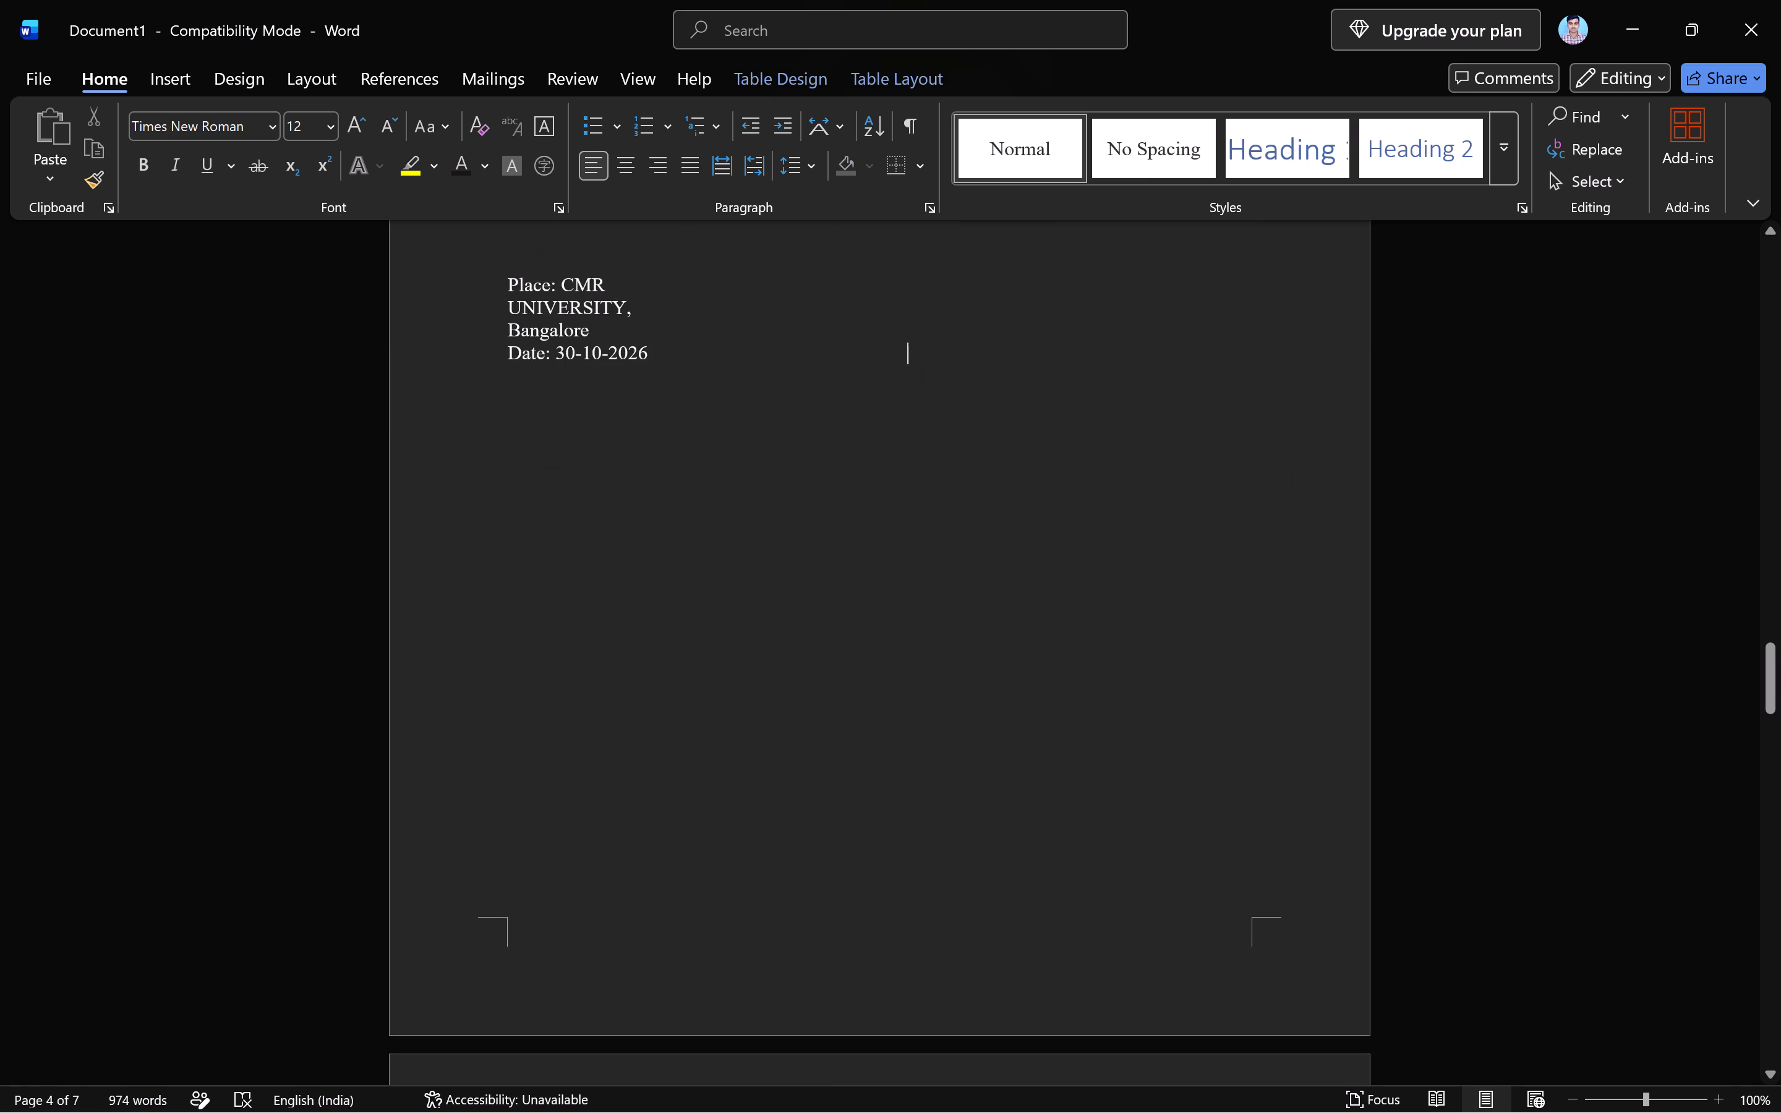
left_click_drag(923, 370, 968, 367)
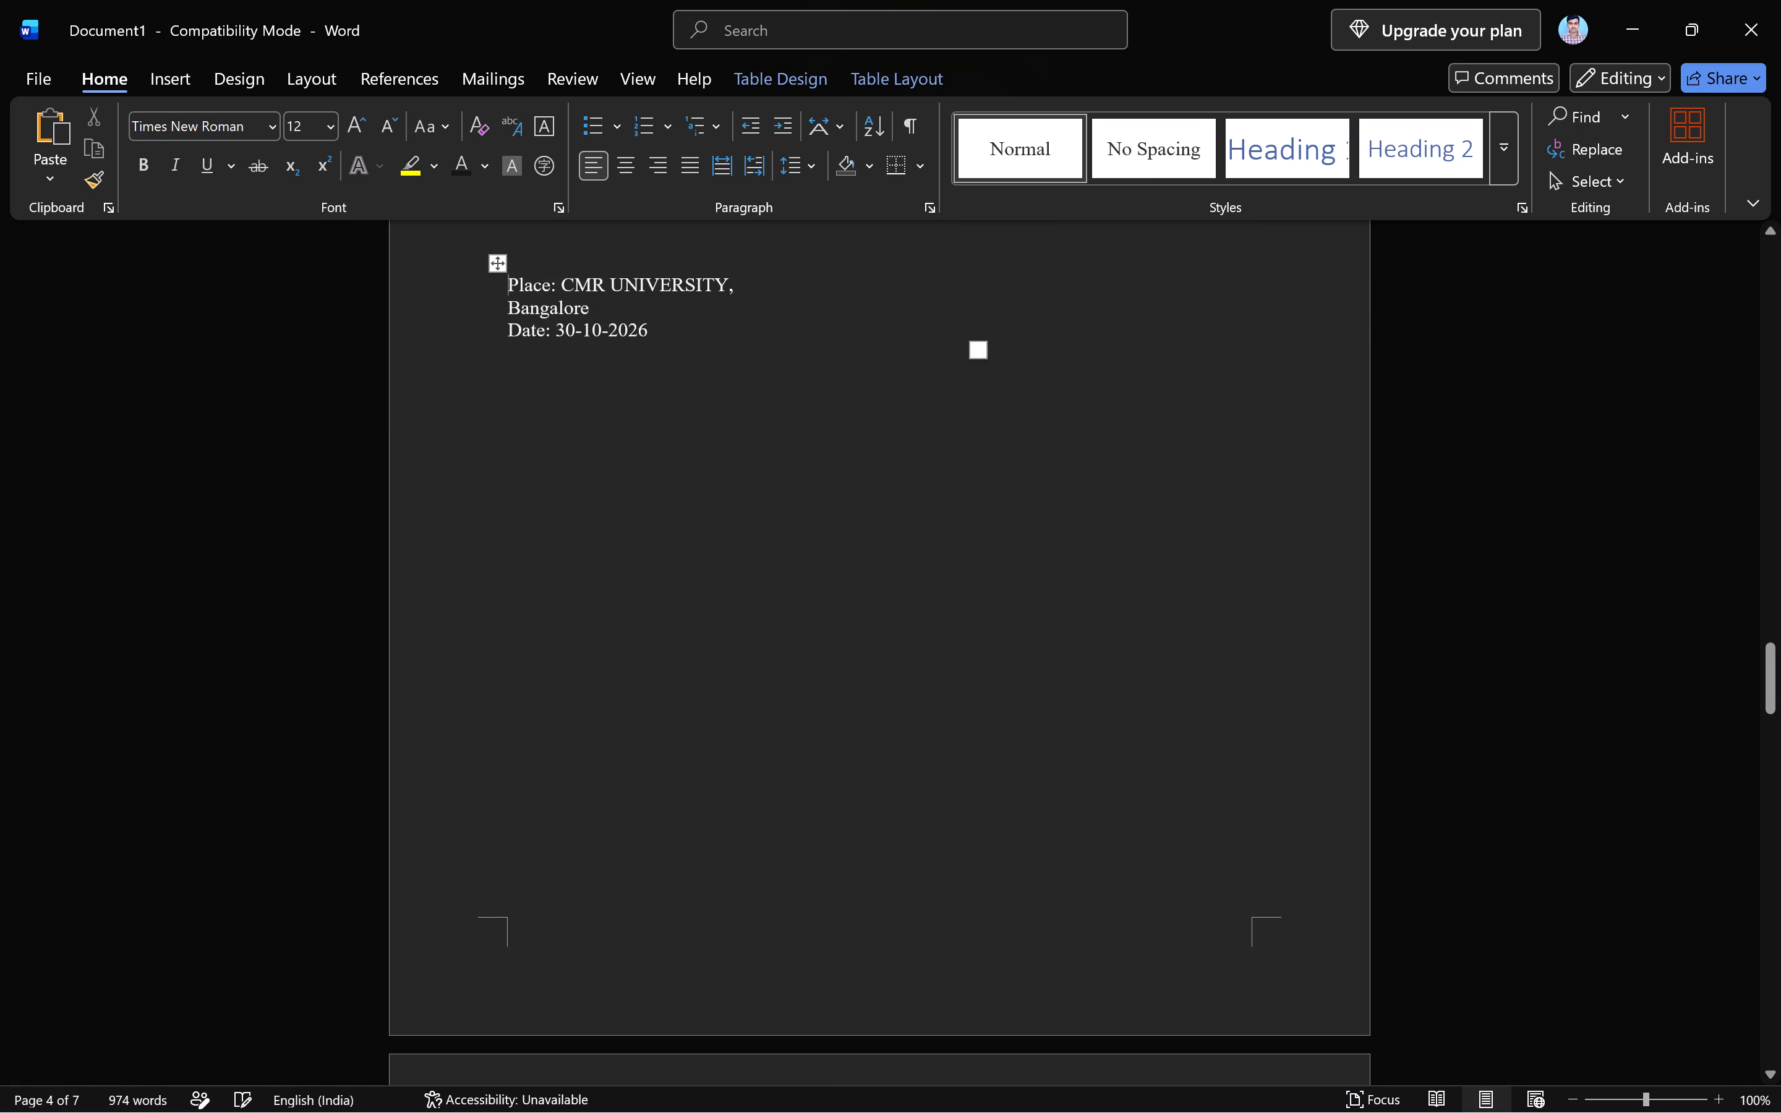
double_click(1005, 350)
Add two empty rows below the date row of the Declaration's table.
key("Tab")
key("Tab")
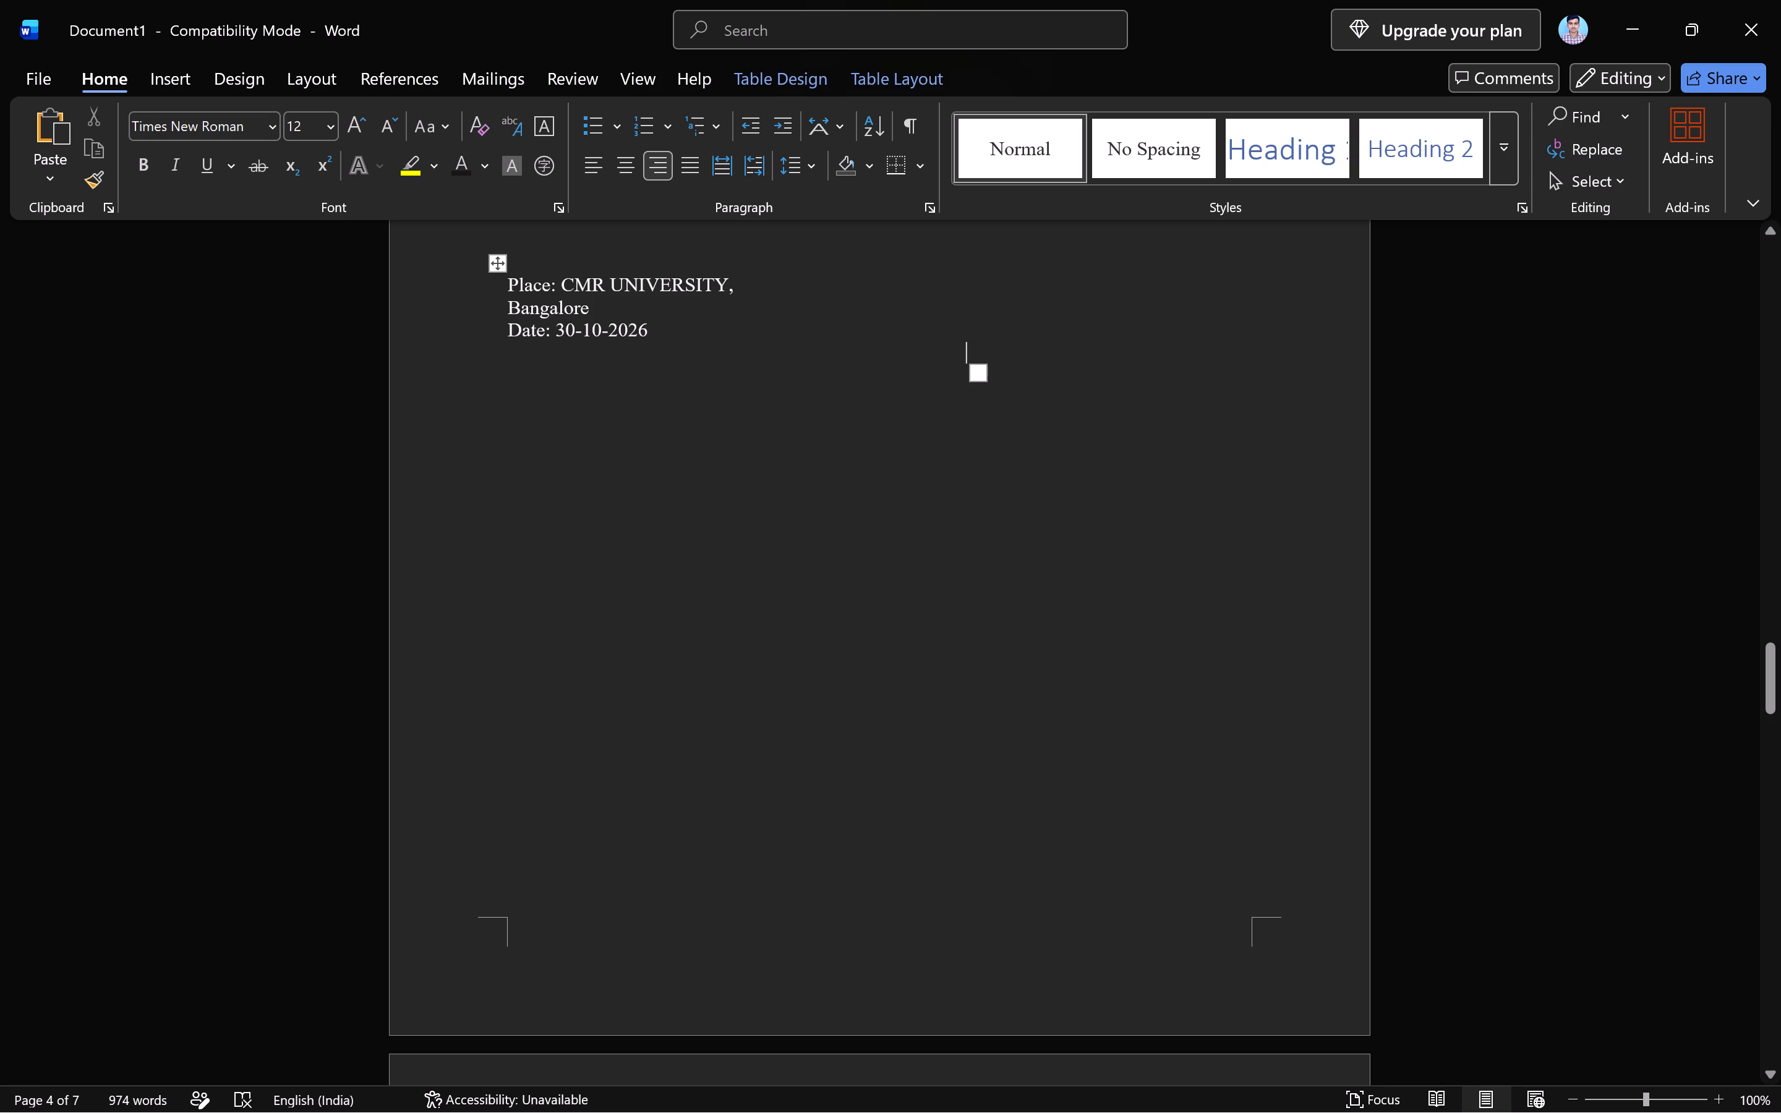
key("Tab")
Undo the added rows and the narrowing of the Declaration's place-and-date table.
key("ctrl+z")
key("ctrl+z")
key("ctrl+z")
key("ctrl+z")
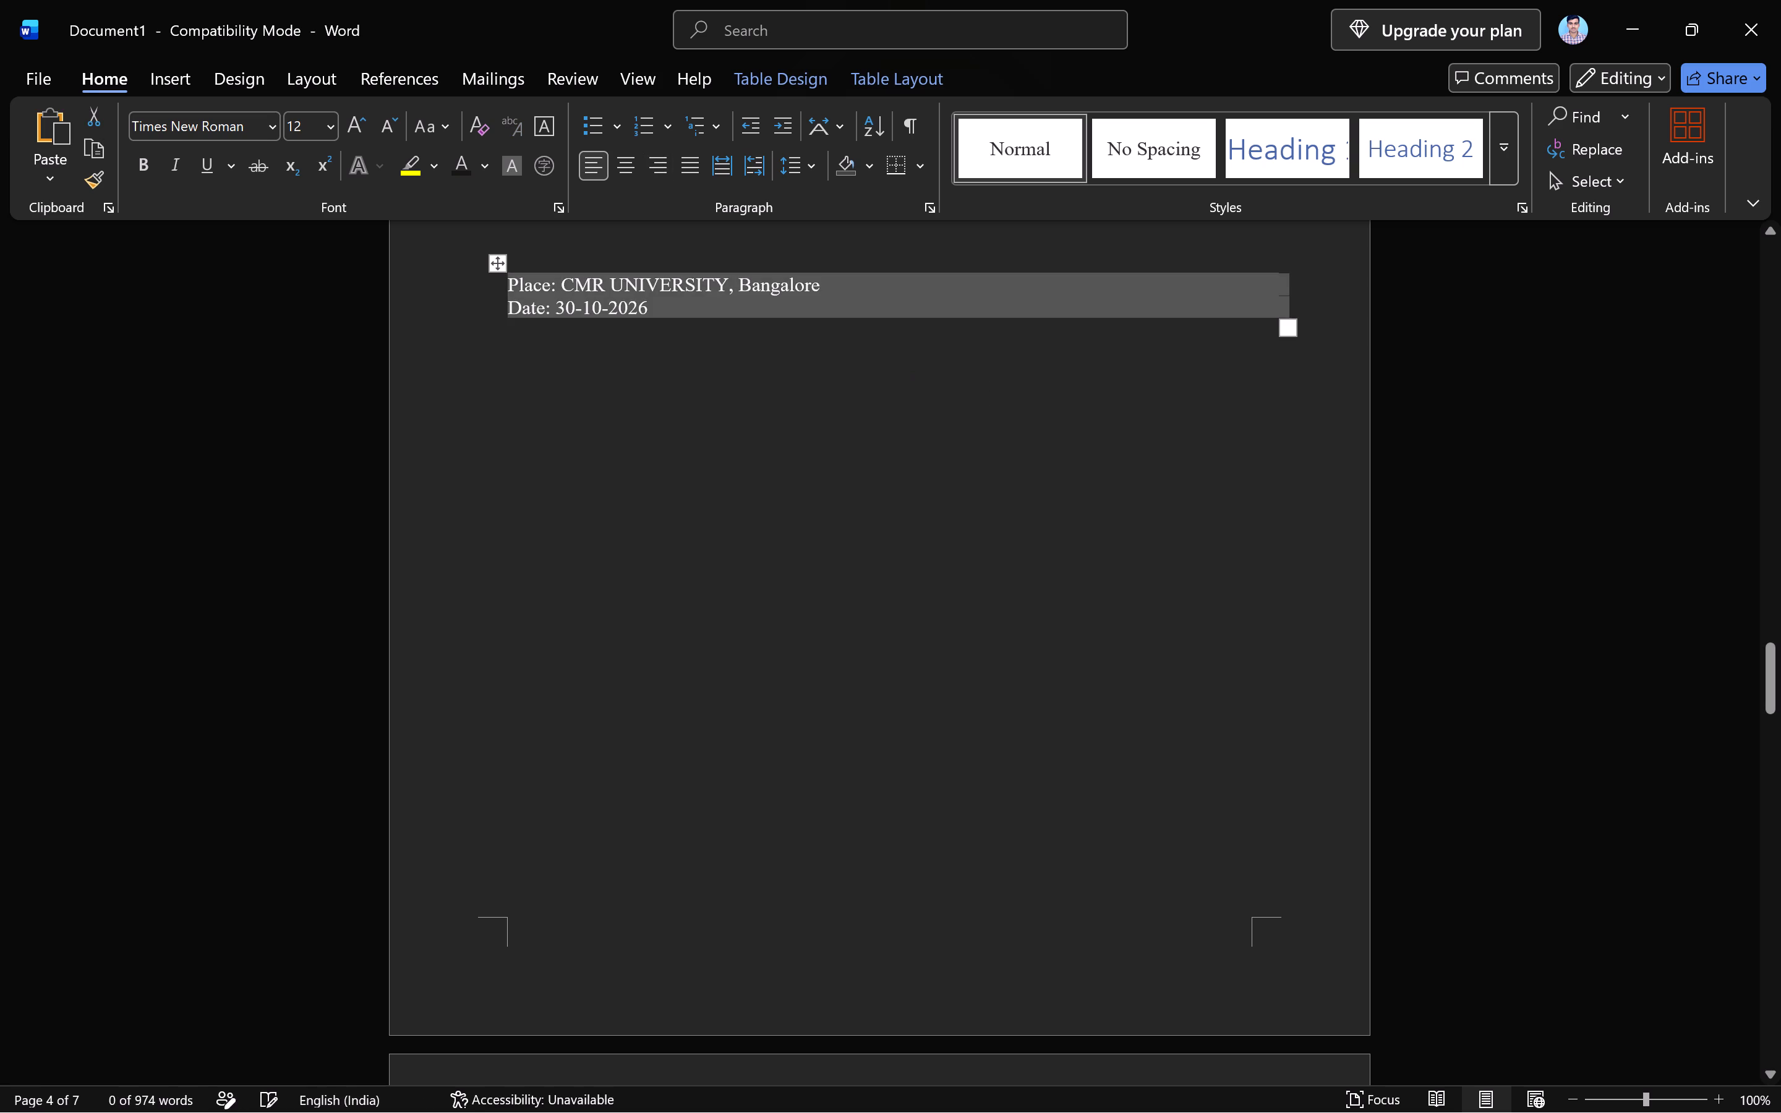
Left-align the empty cell beside the date in the second column of the Declaration's table.
left_click(989, 404)
scroll(986, 417, "up", 4)
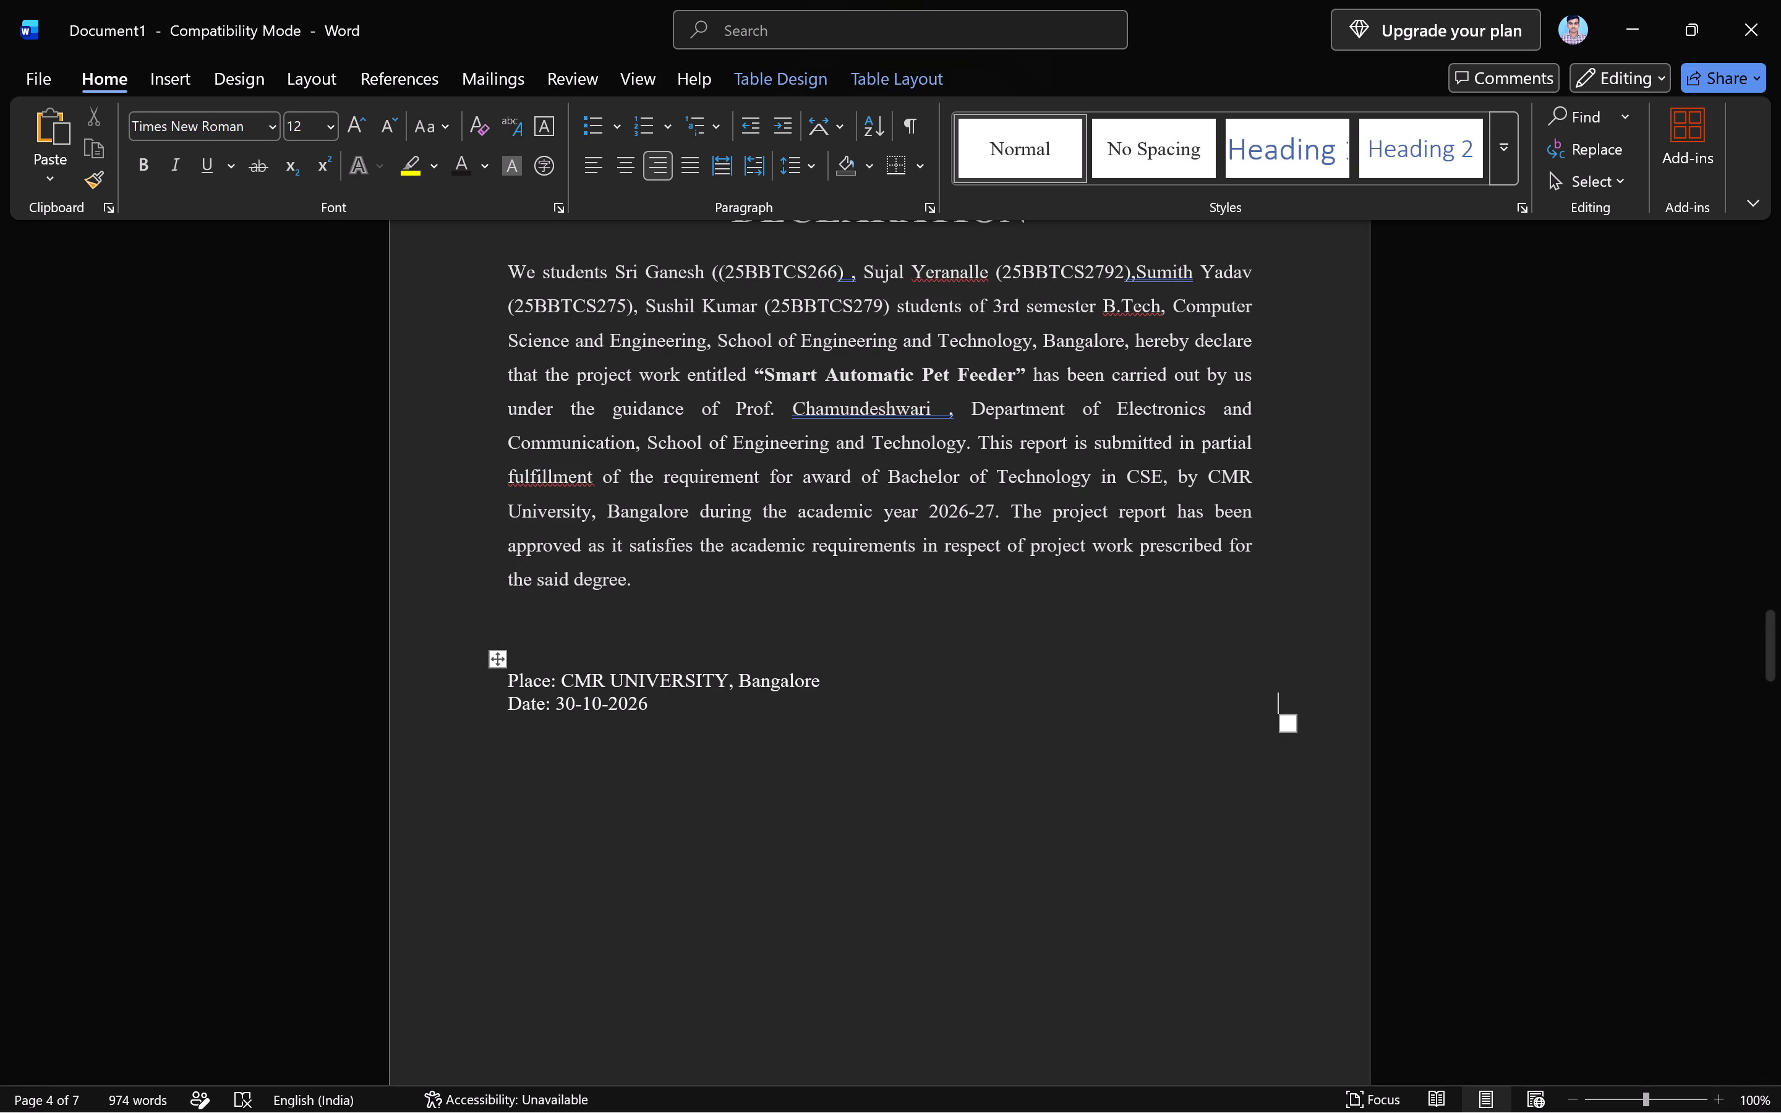
left_click(189, 69)
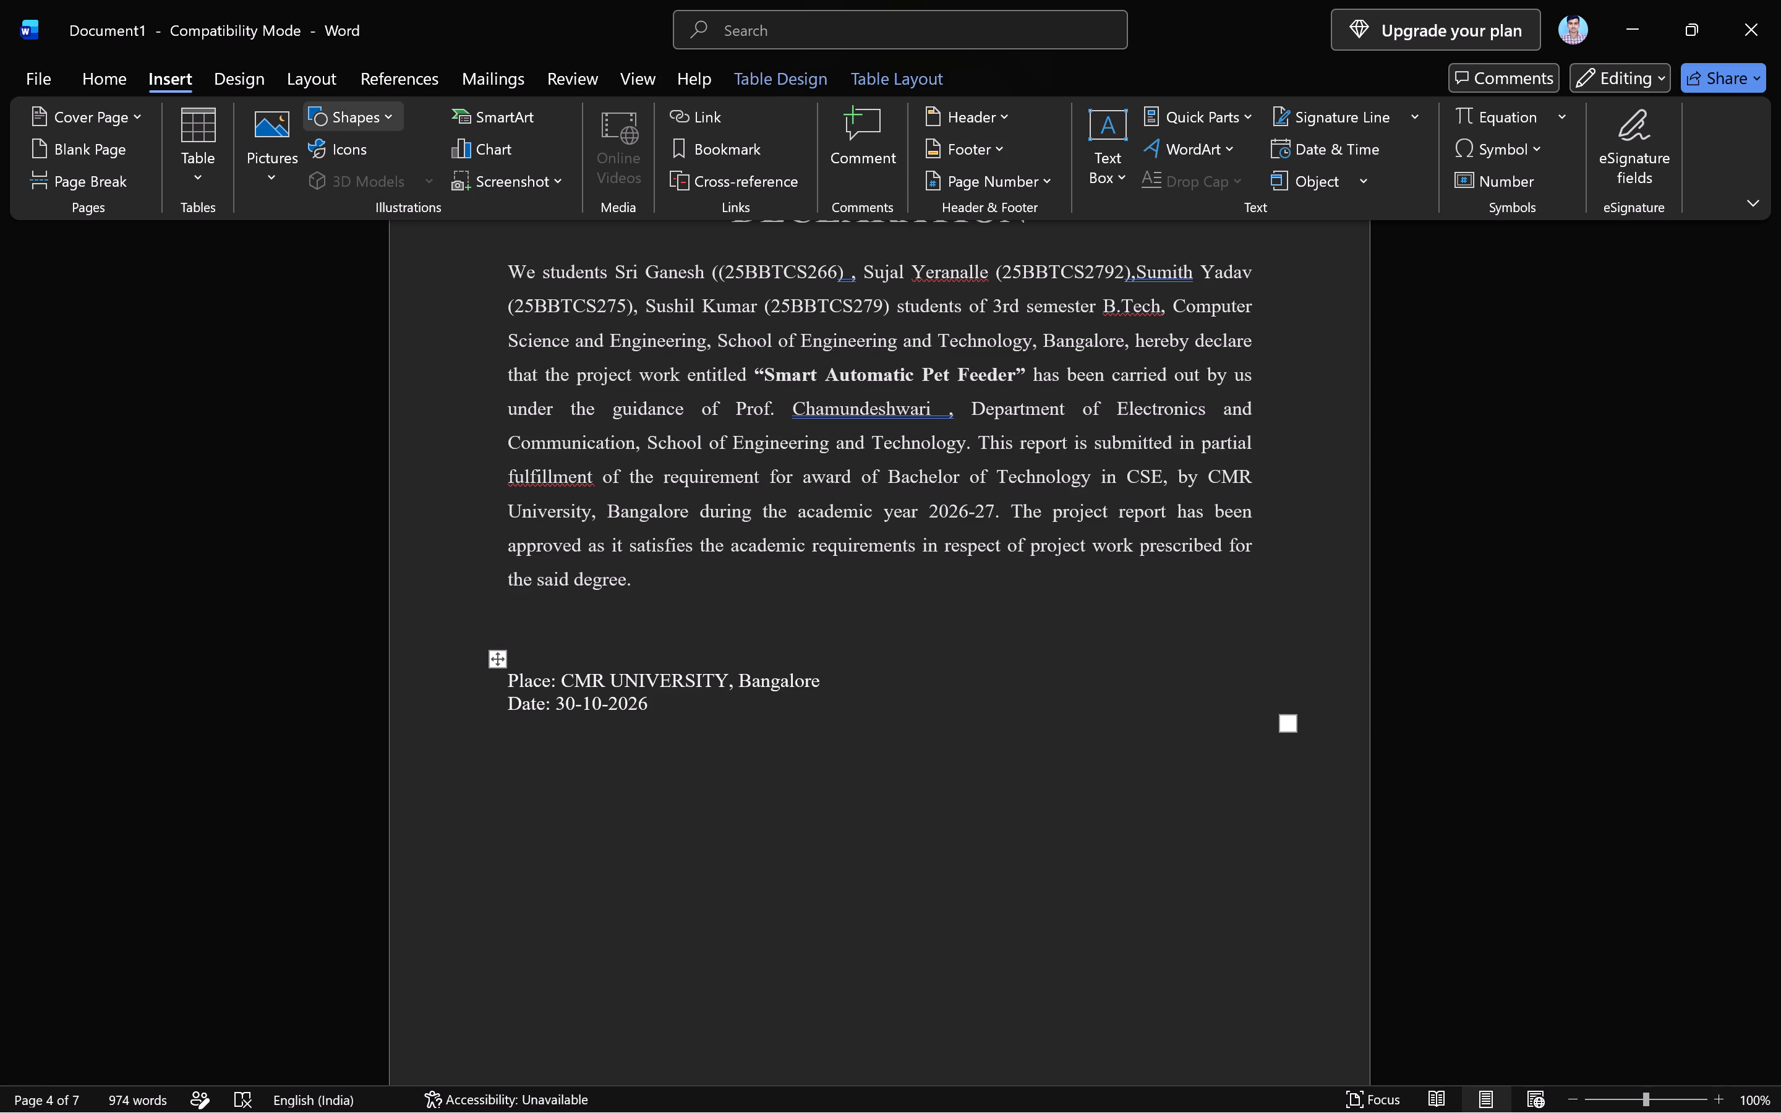
left_click(98, 75)
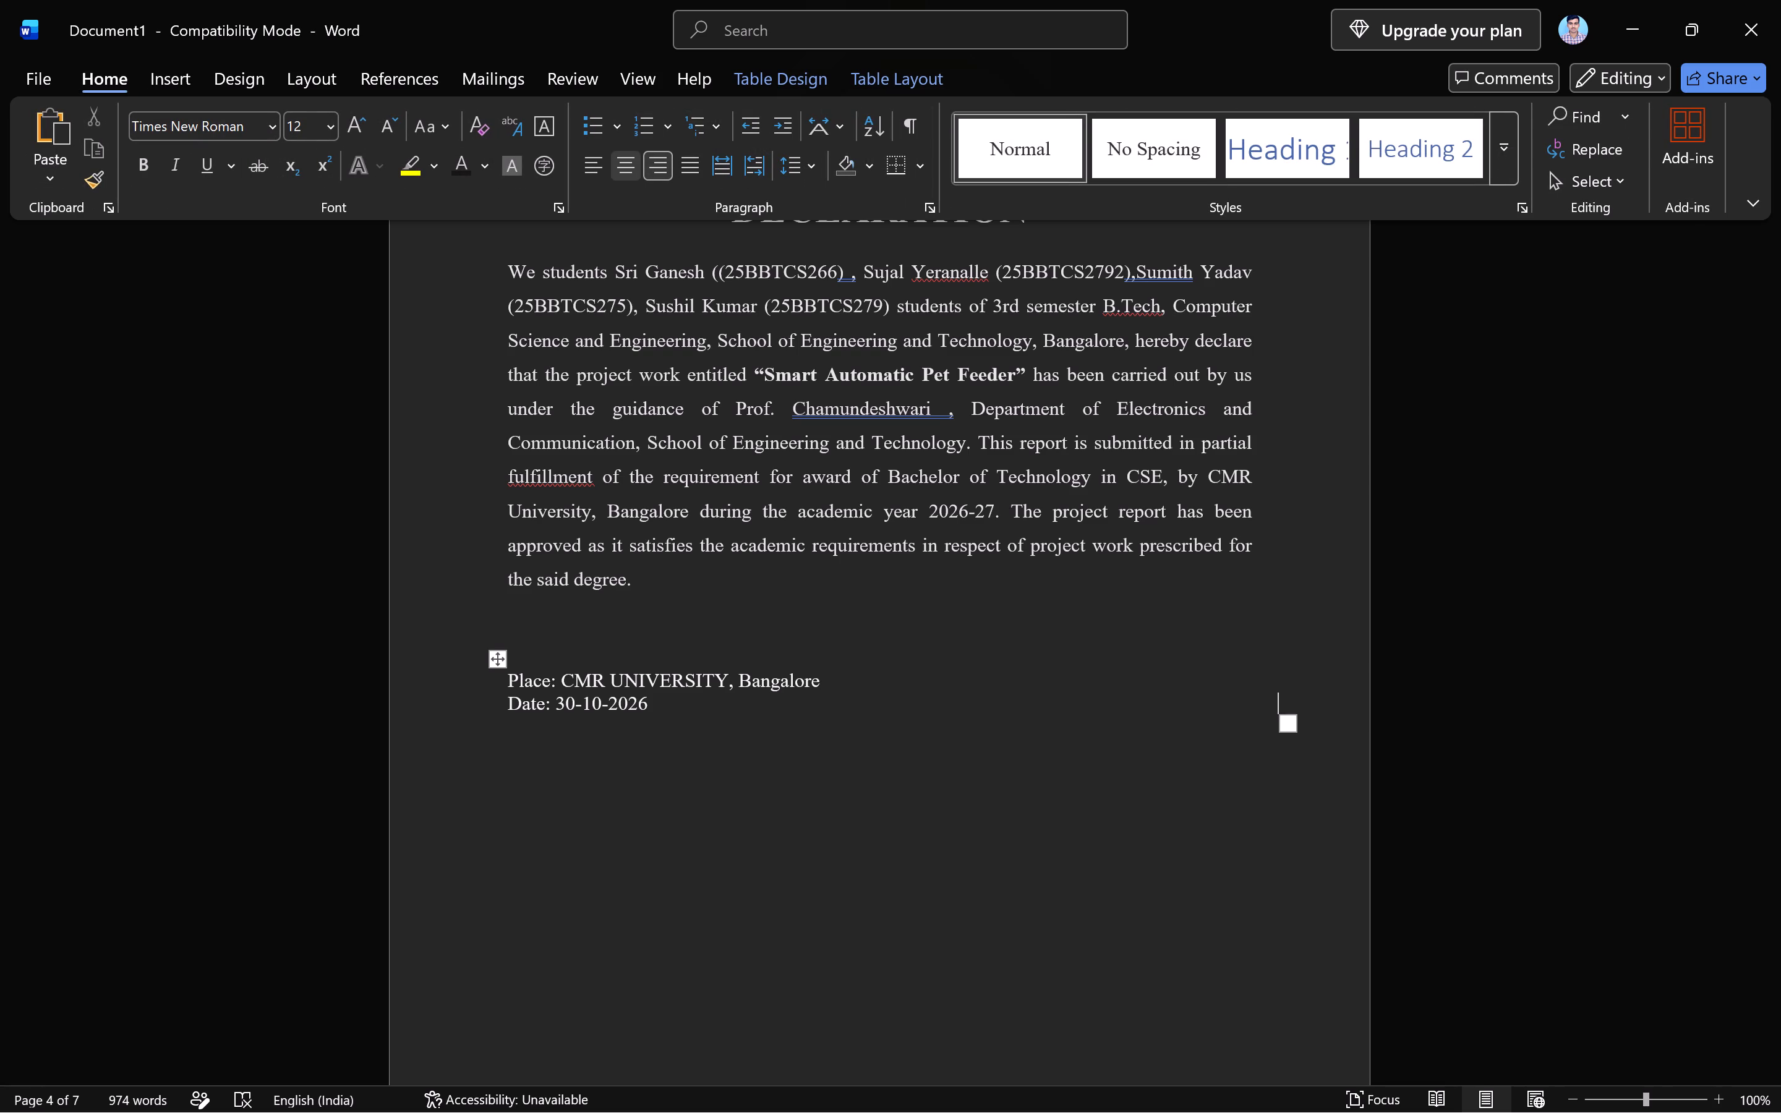
left_click(595, 161)
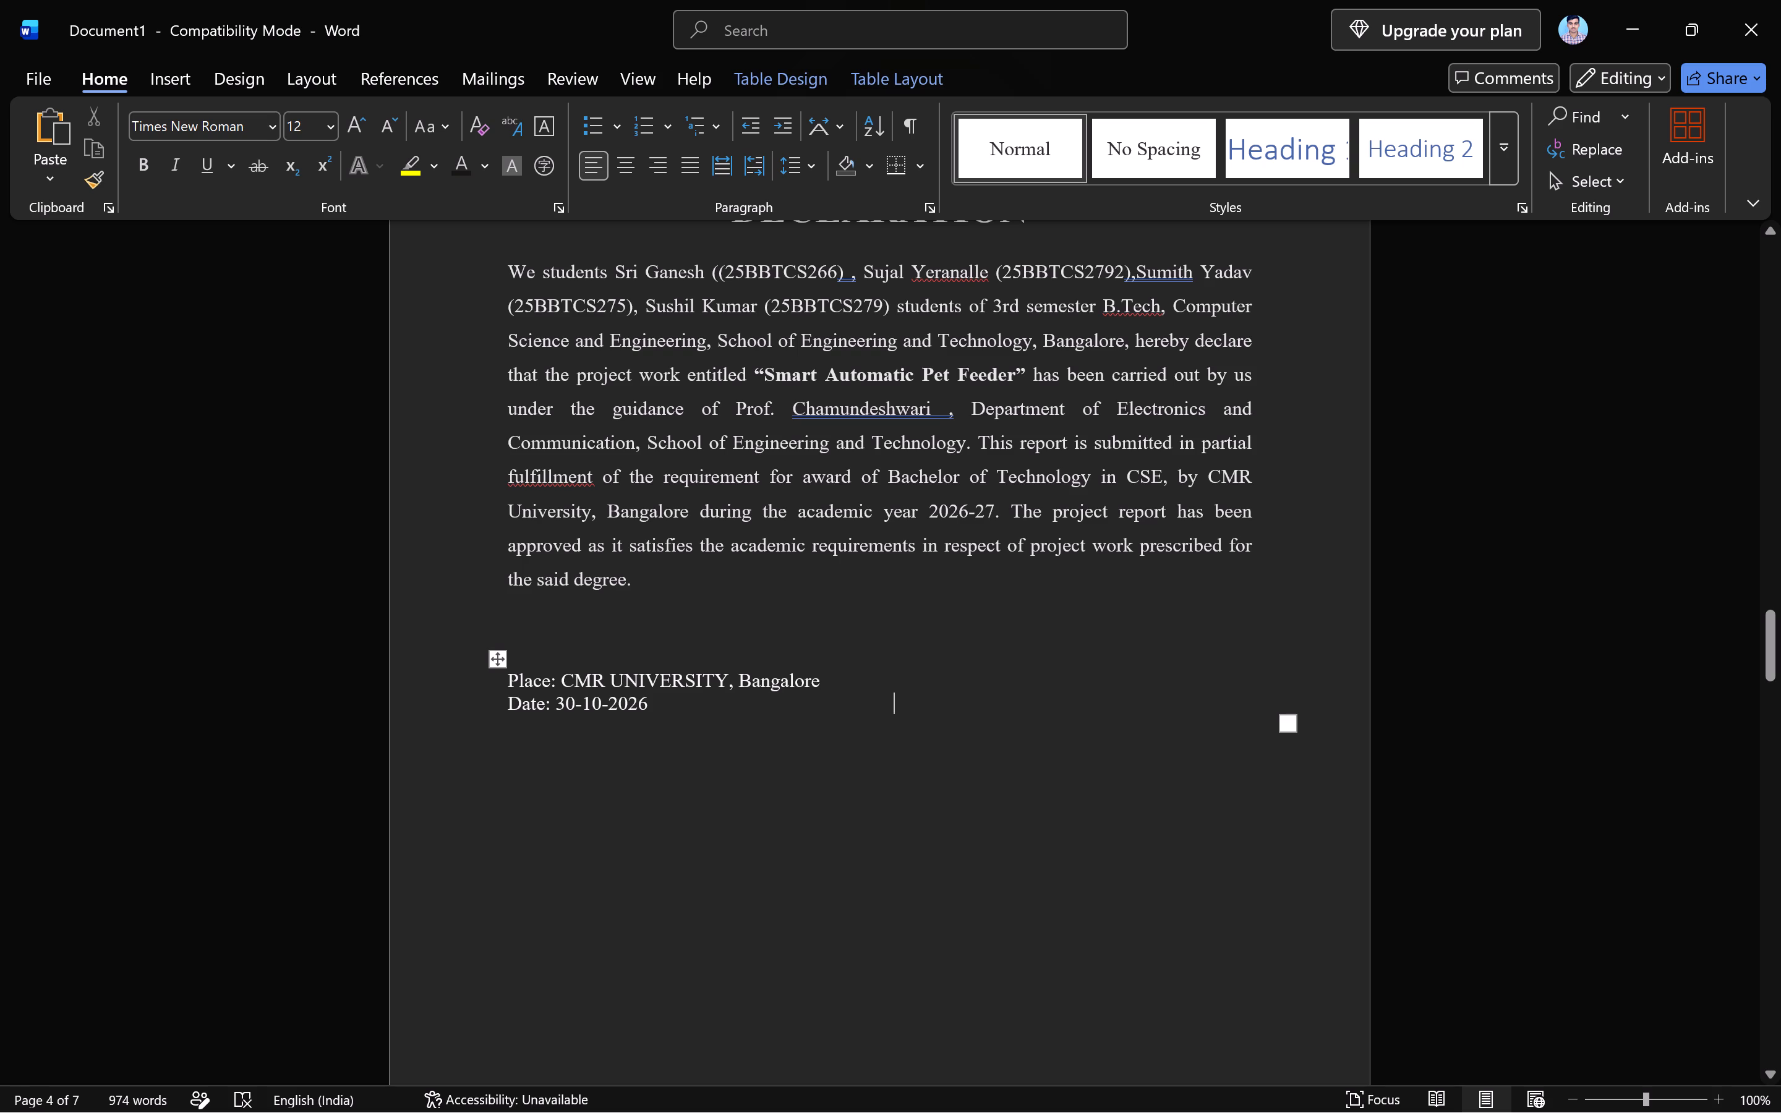
Insert 16 blank lines in the empty cell beside the date in the Declaration's table.
key("Return")
key("Return")
key("Return")
key("Return")
key("Return")
key("Return")
key("Return")
key("Return")
key("Return")
key("Return")
key("Return")
key("Return")
key("Return")
key("Return")
key("Return")
key("Return")
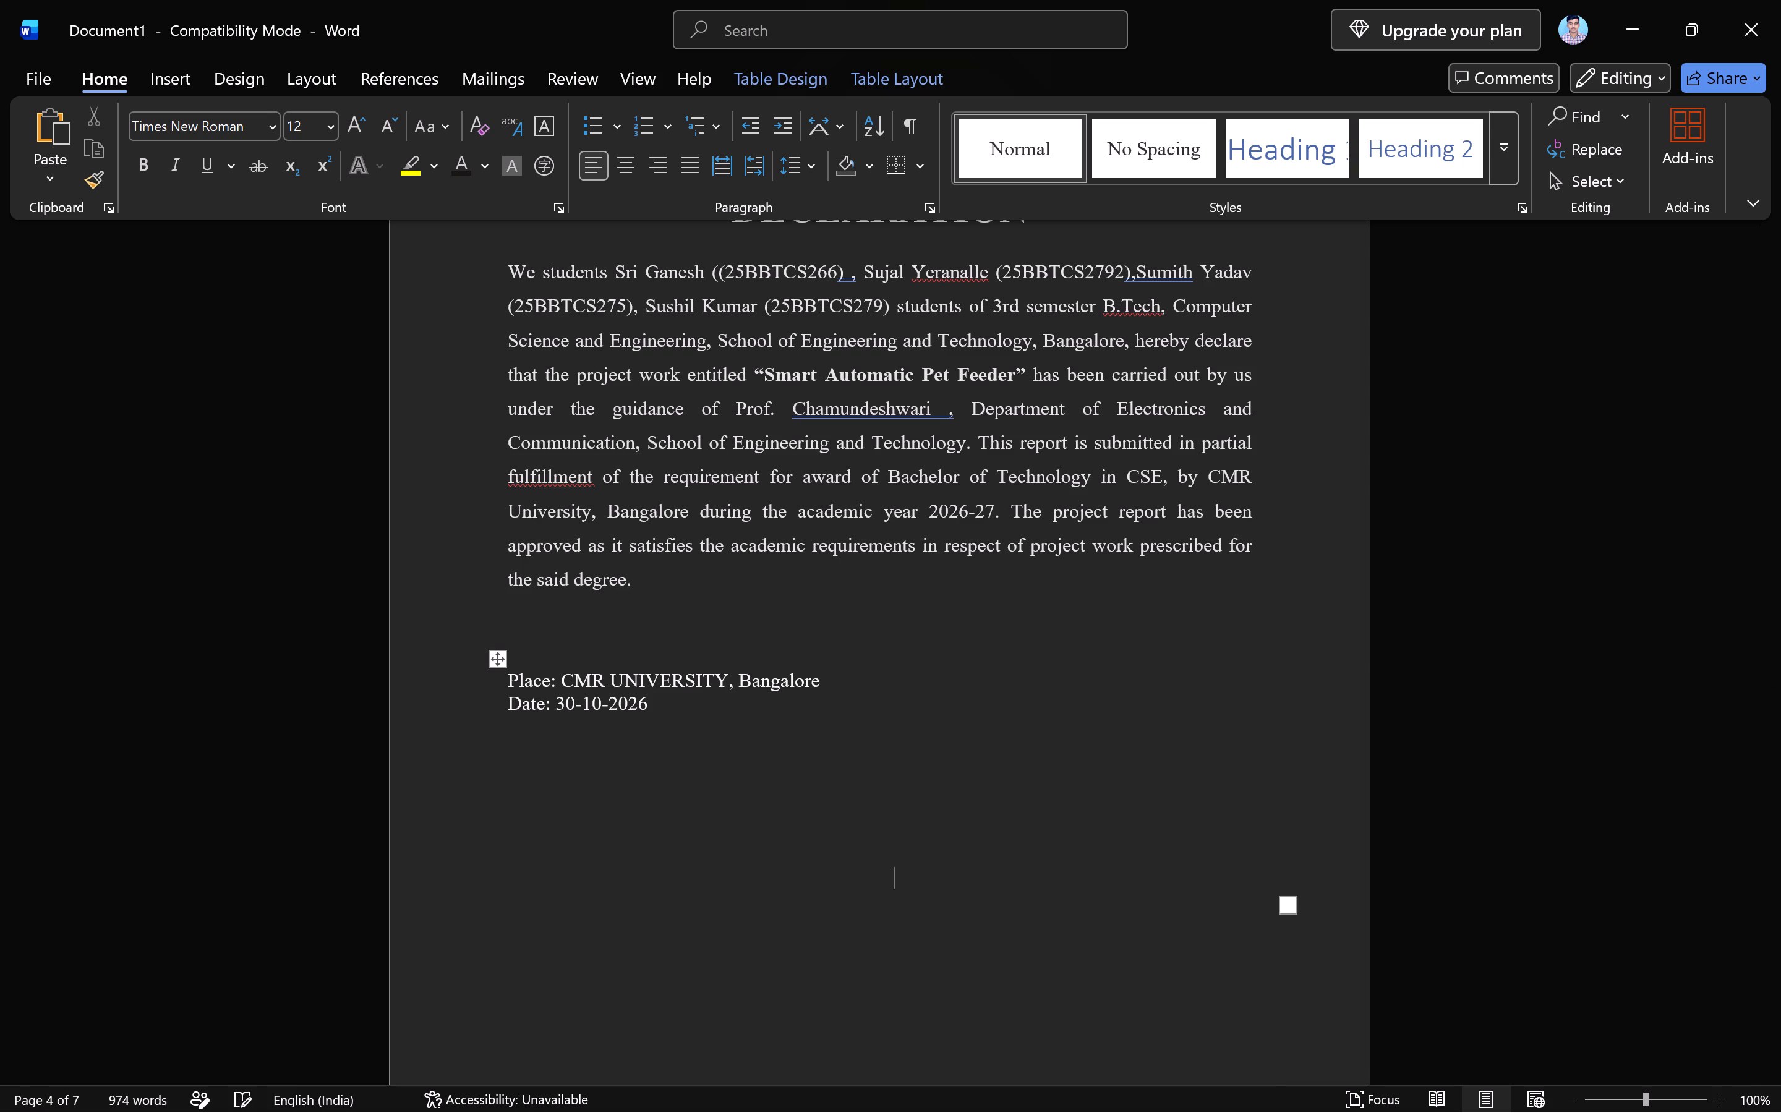
Paste "2026-2027" on the cell's last blank line, without a trailing blank line, and left-align it.
scroll(1074, 688, "up", 1)
scroll(1074, 688, "down", 8)
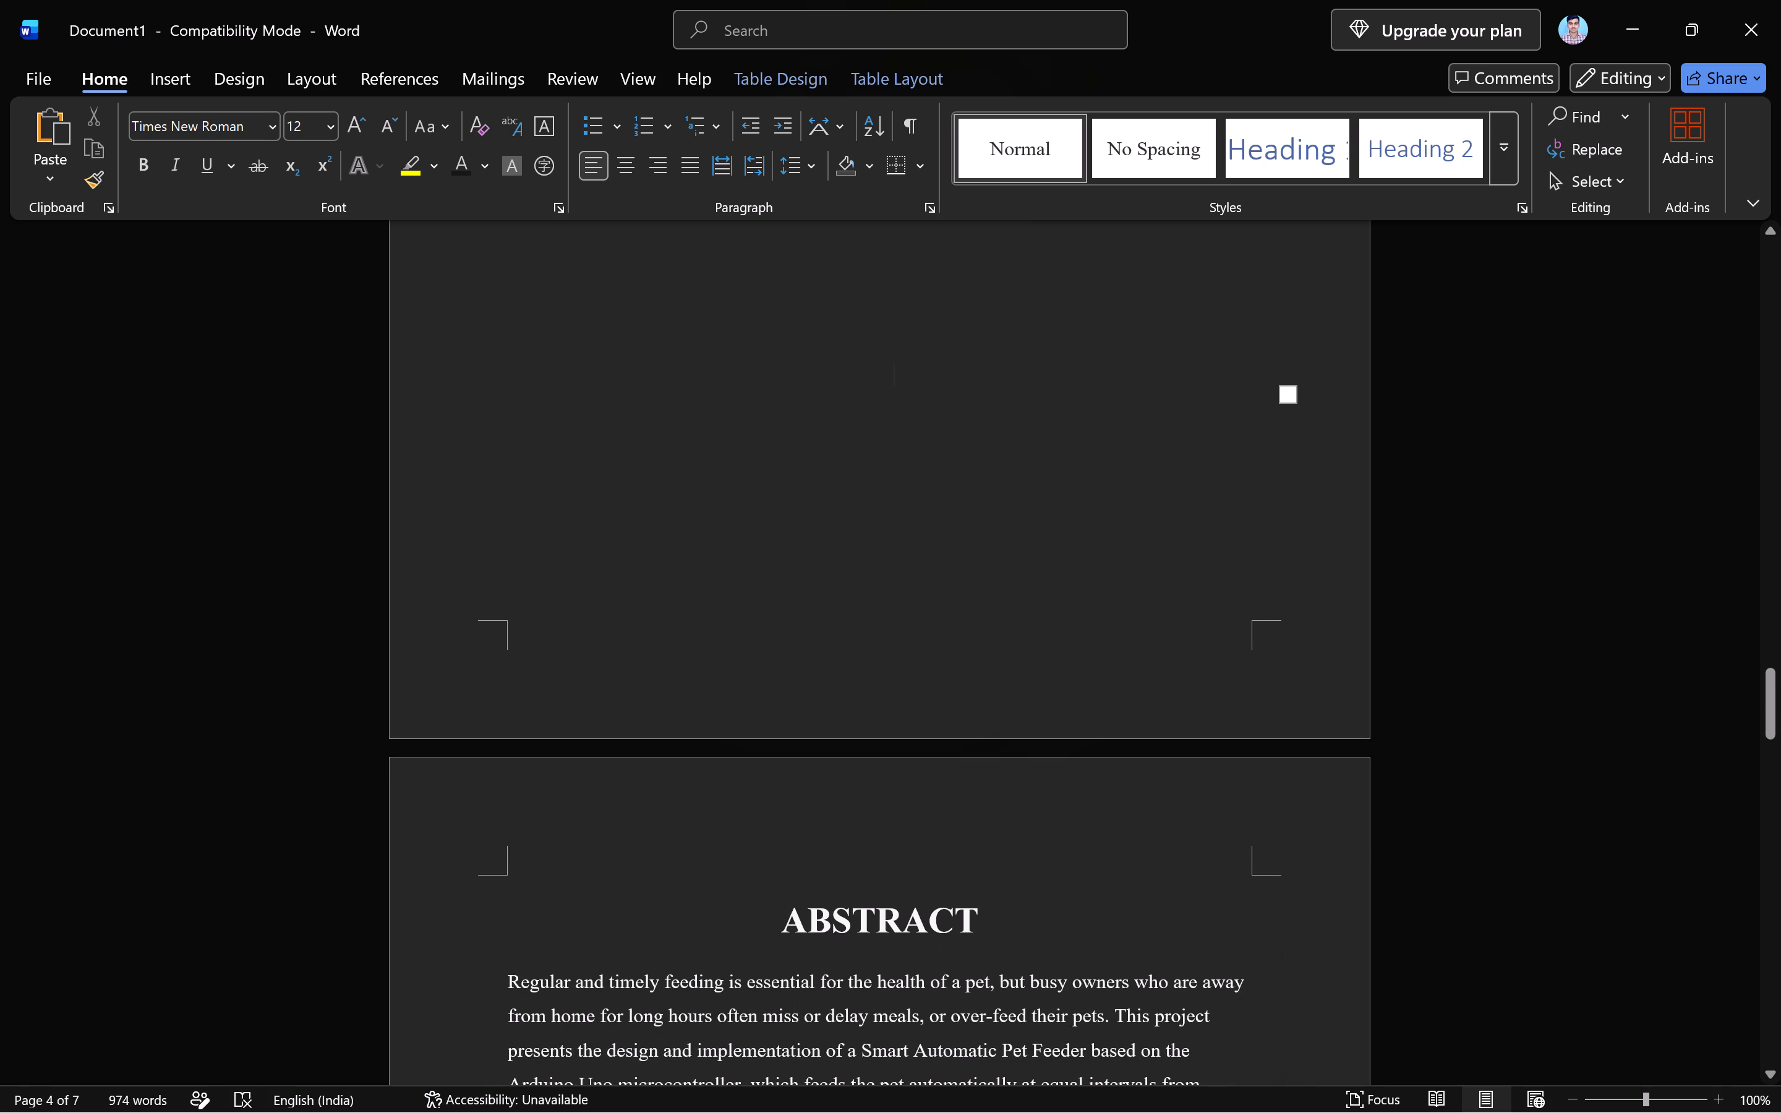
key("ctrl+v")
key("BackSpace")
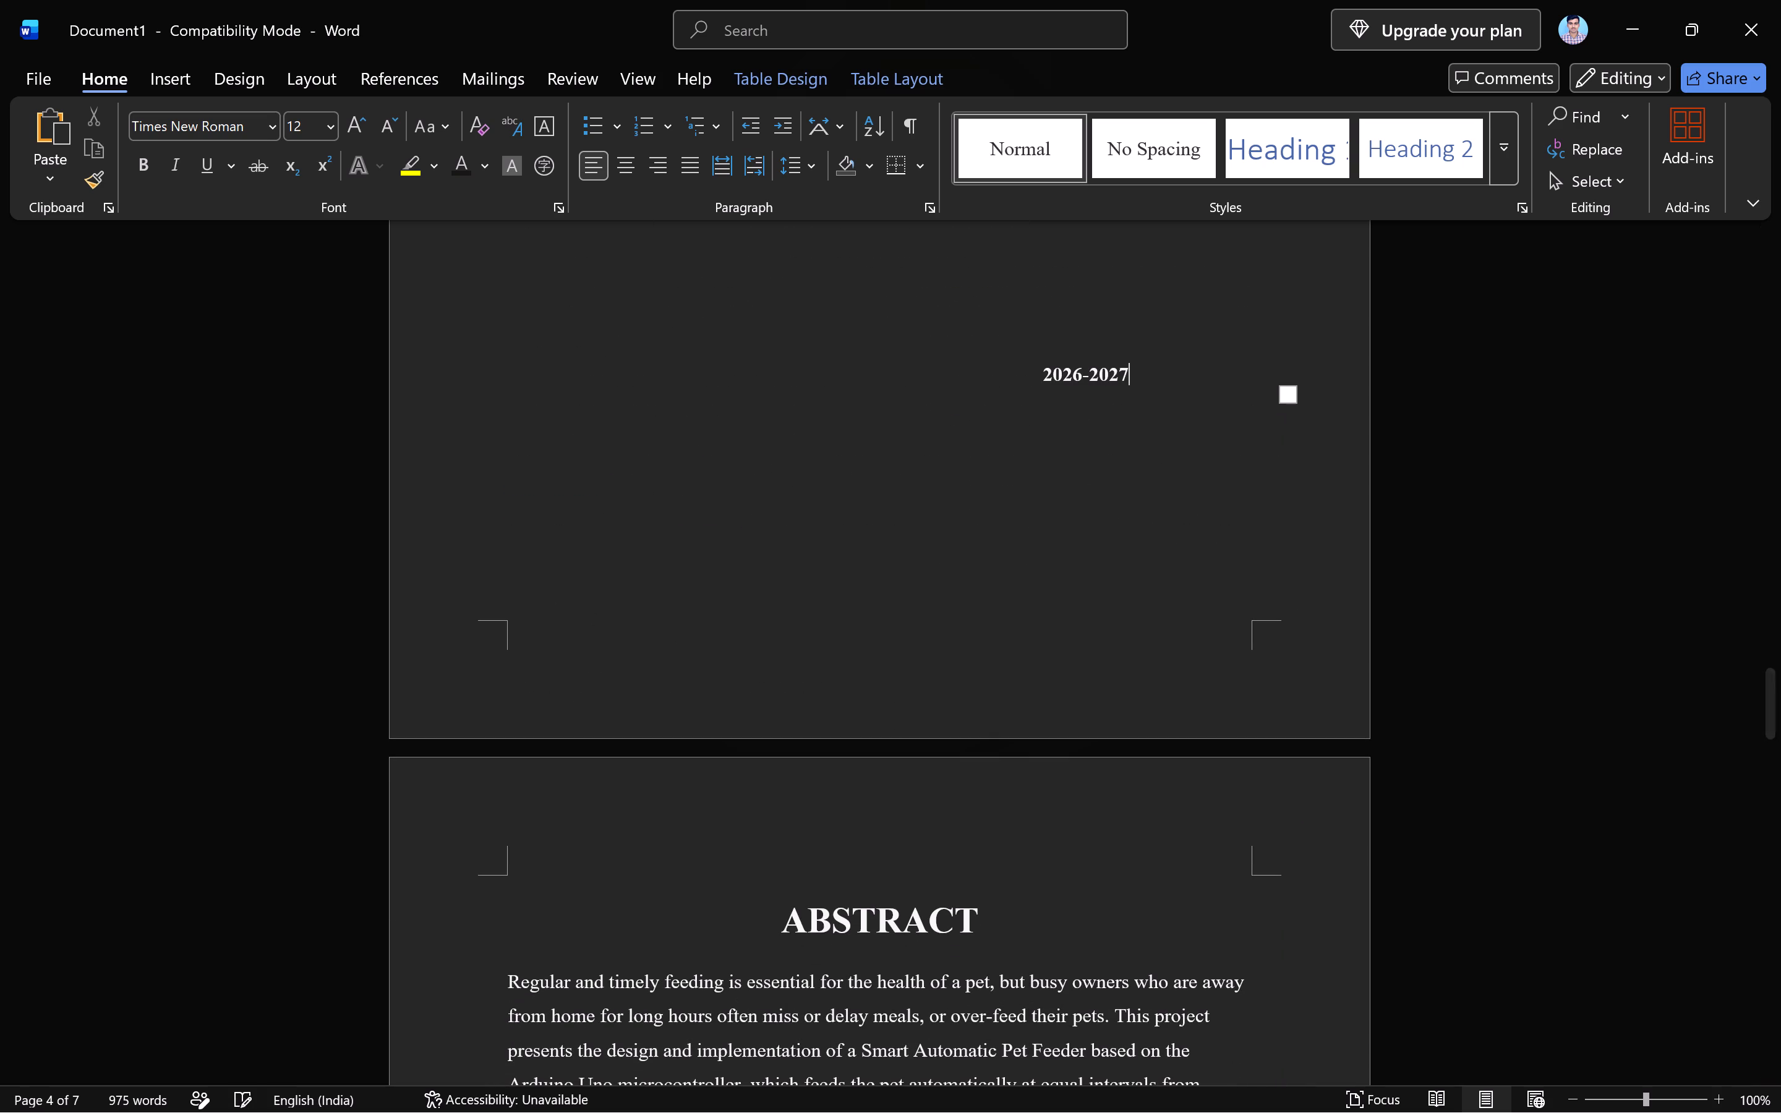
key("BackSpace")
key("ctrl+e")
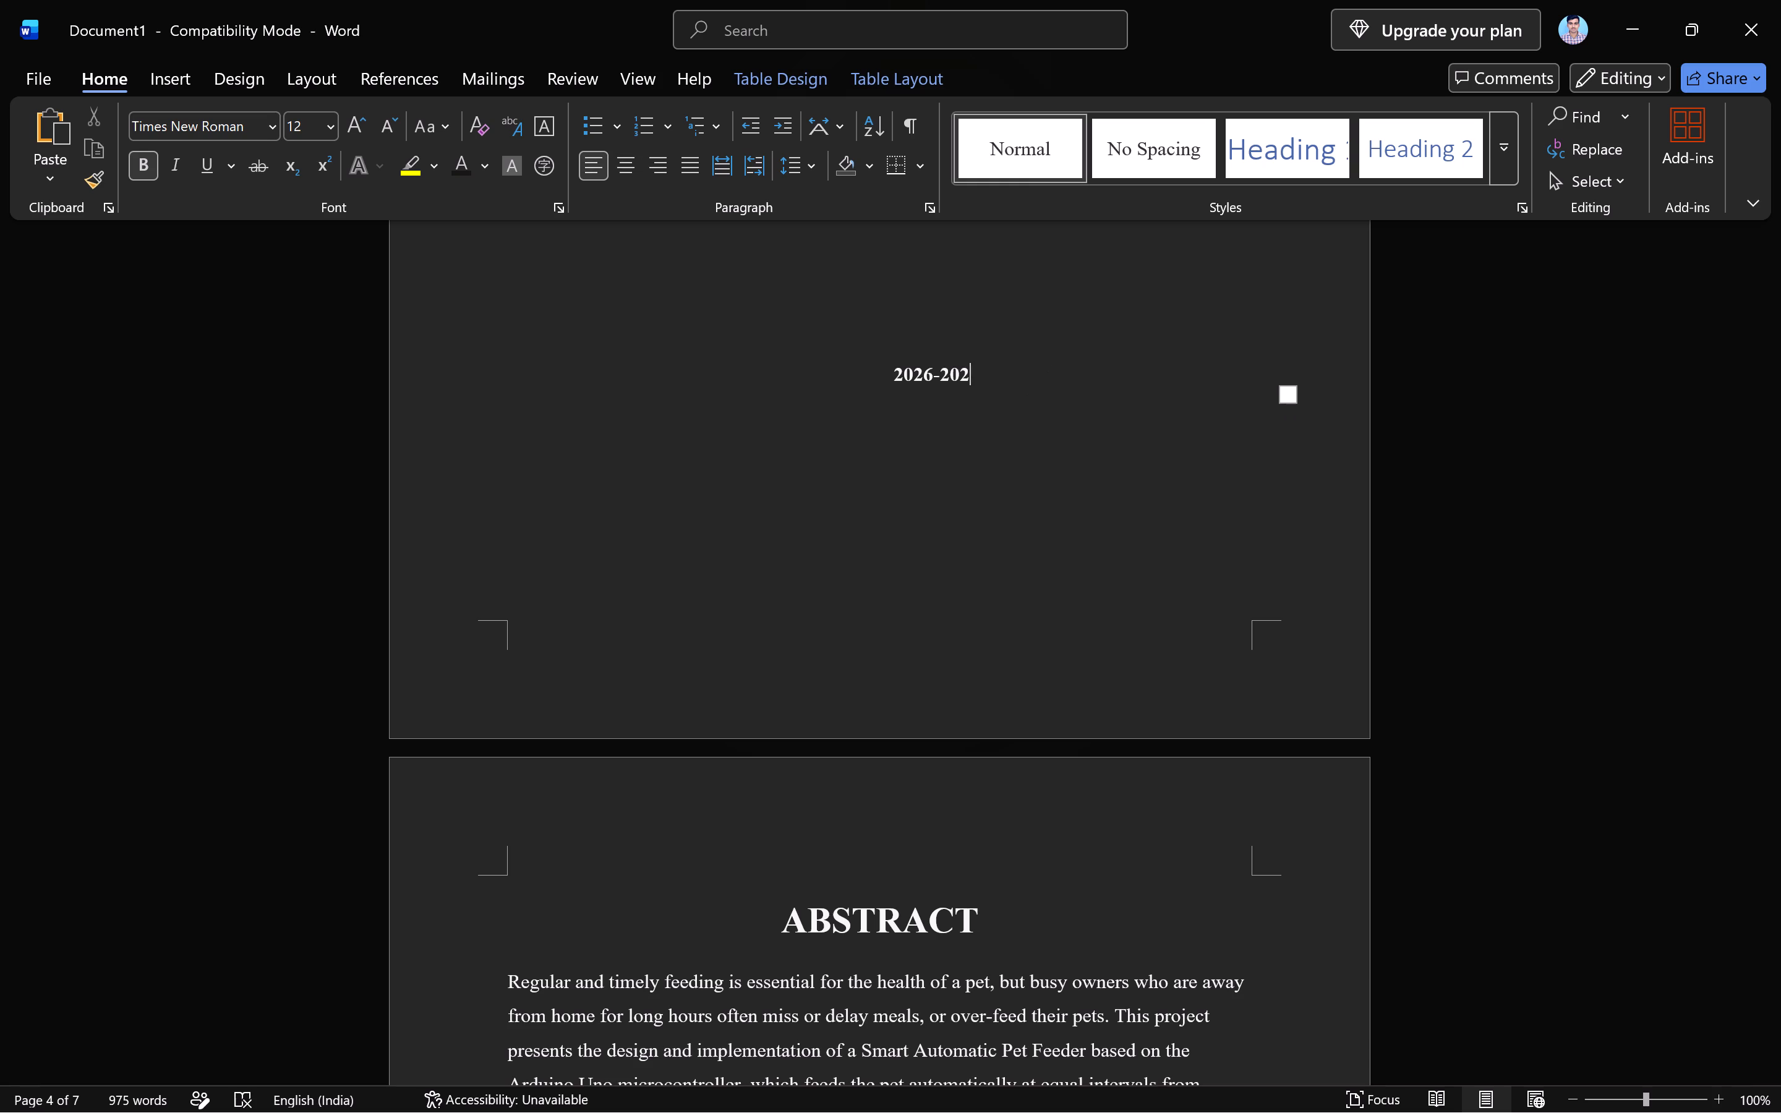
key("7")
Push the Declaration's "2026-2027" line down to just above the bottom margin by adding a net nine blank lines above it.
key("Up")
key("Return")
key("Return")
key("Return")
key("Return")
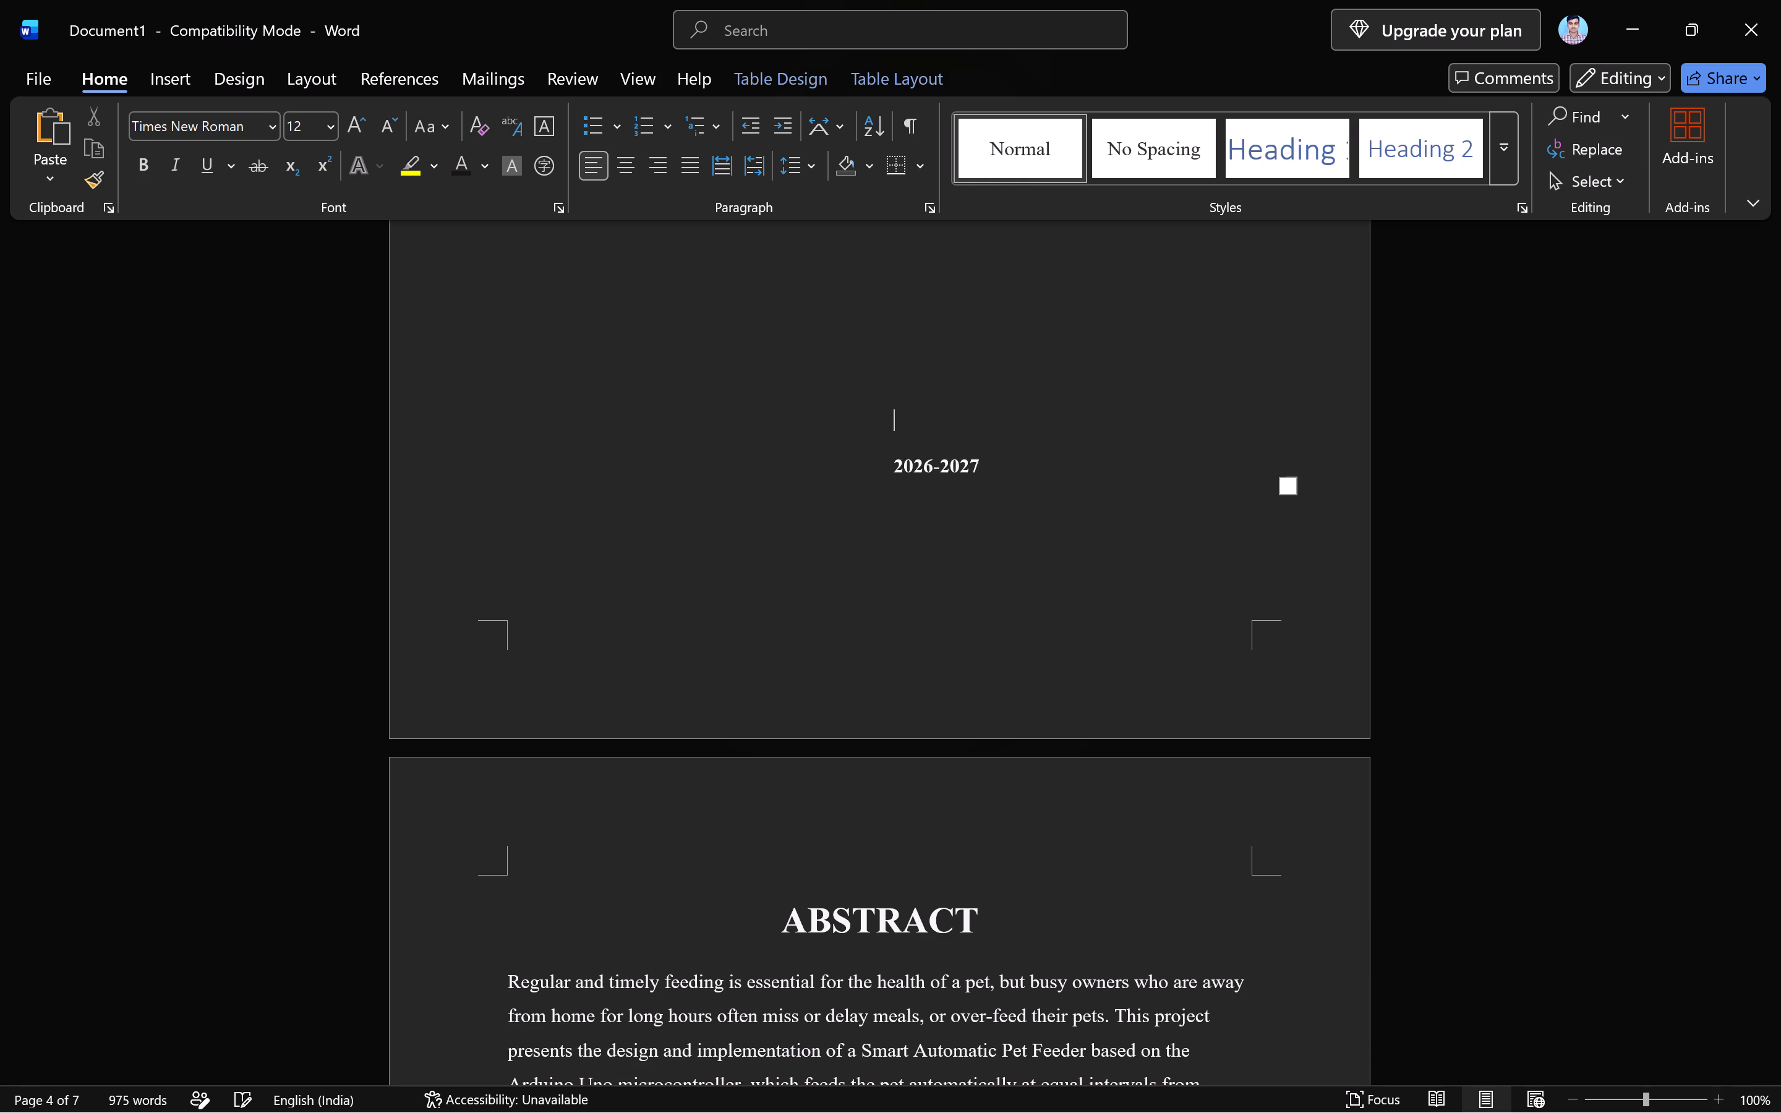
key("Return")
key("Return")
key("Return")
key("Return")
key("Return")
key("Return")
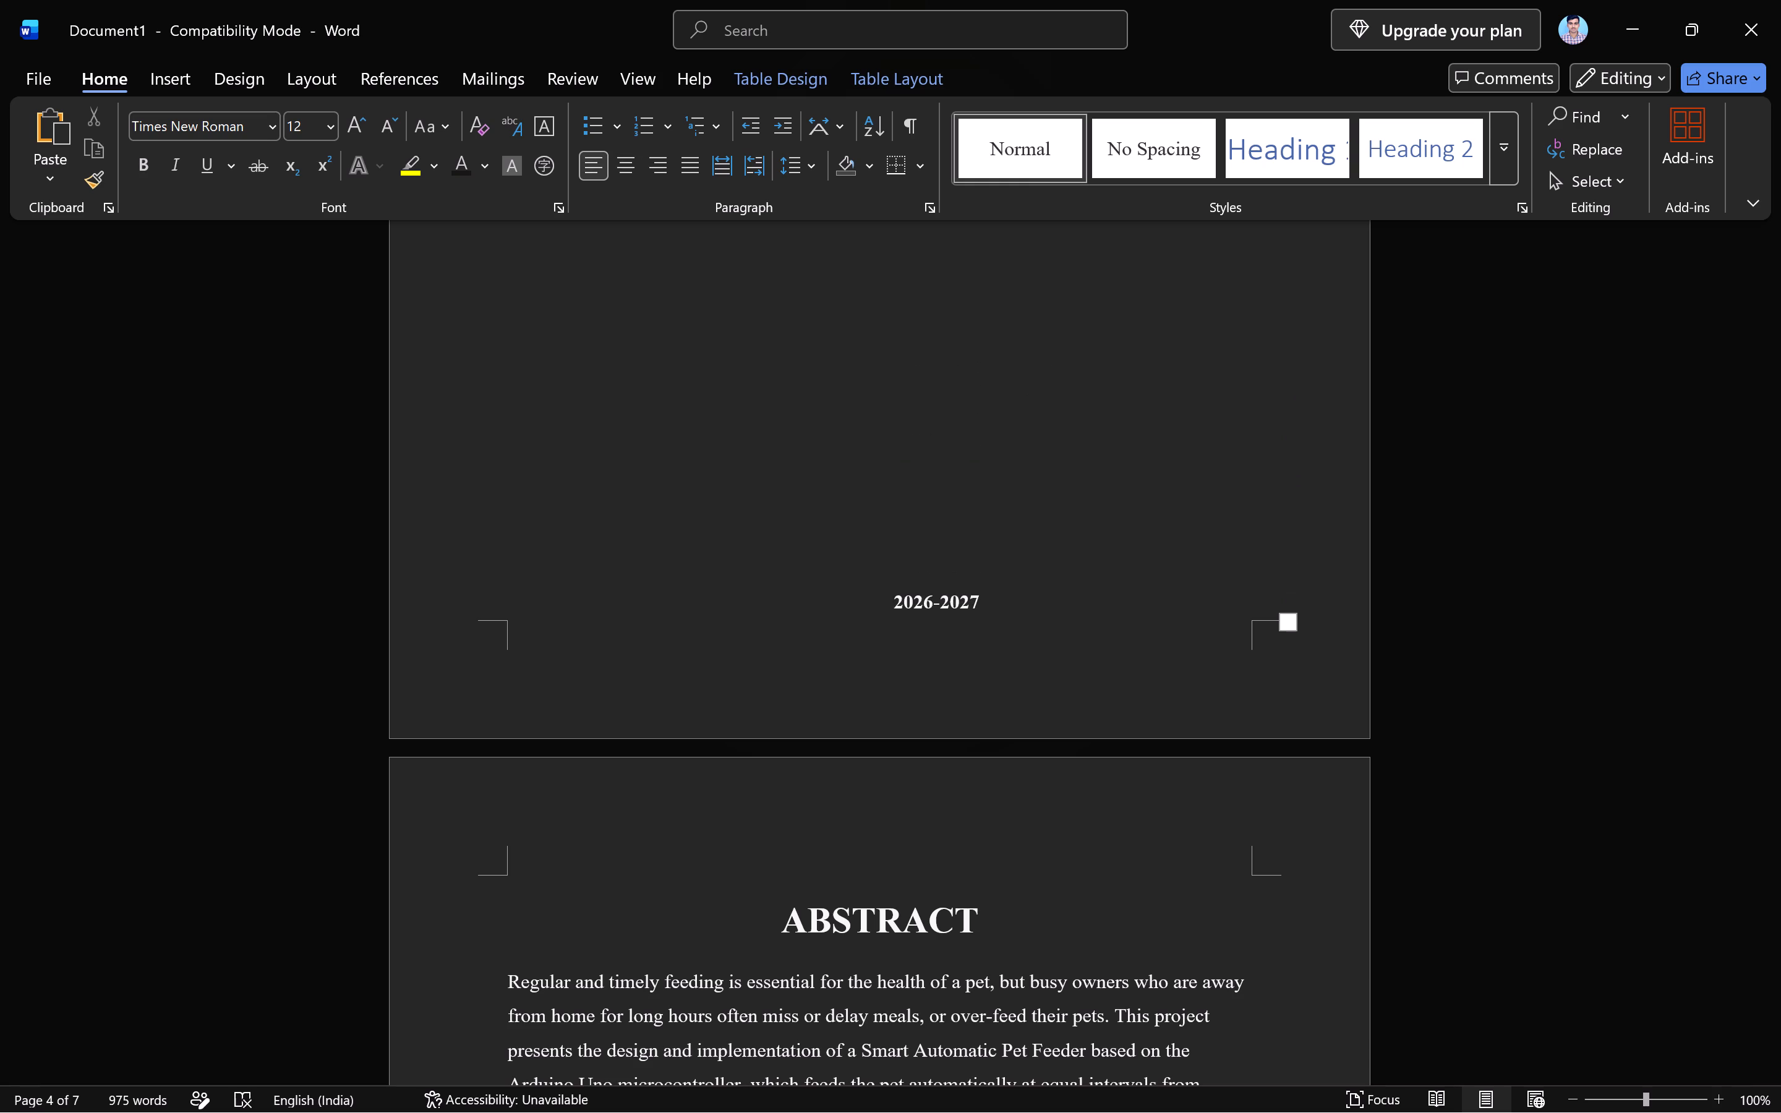
left_click(897, 597)
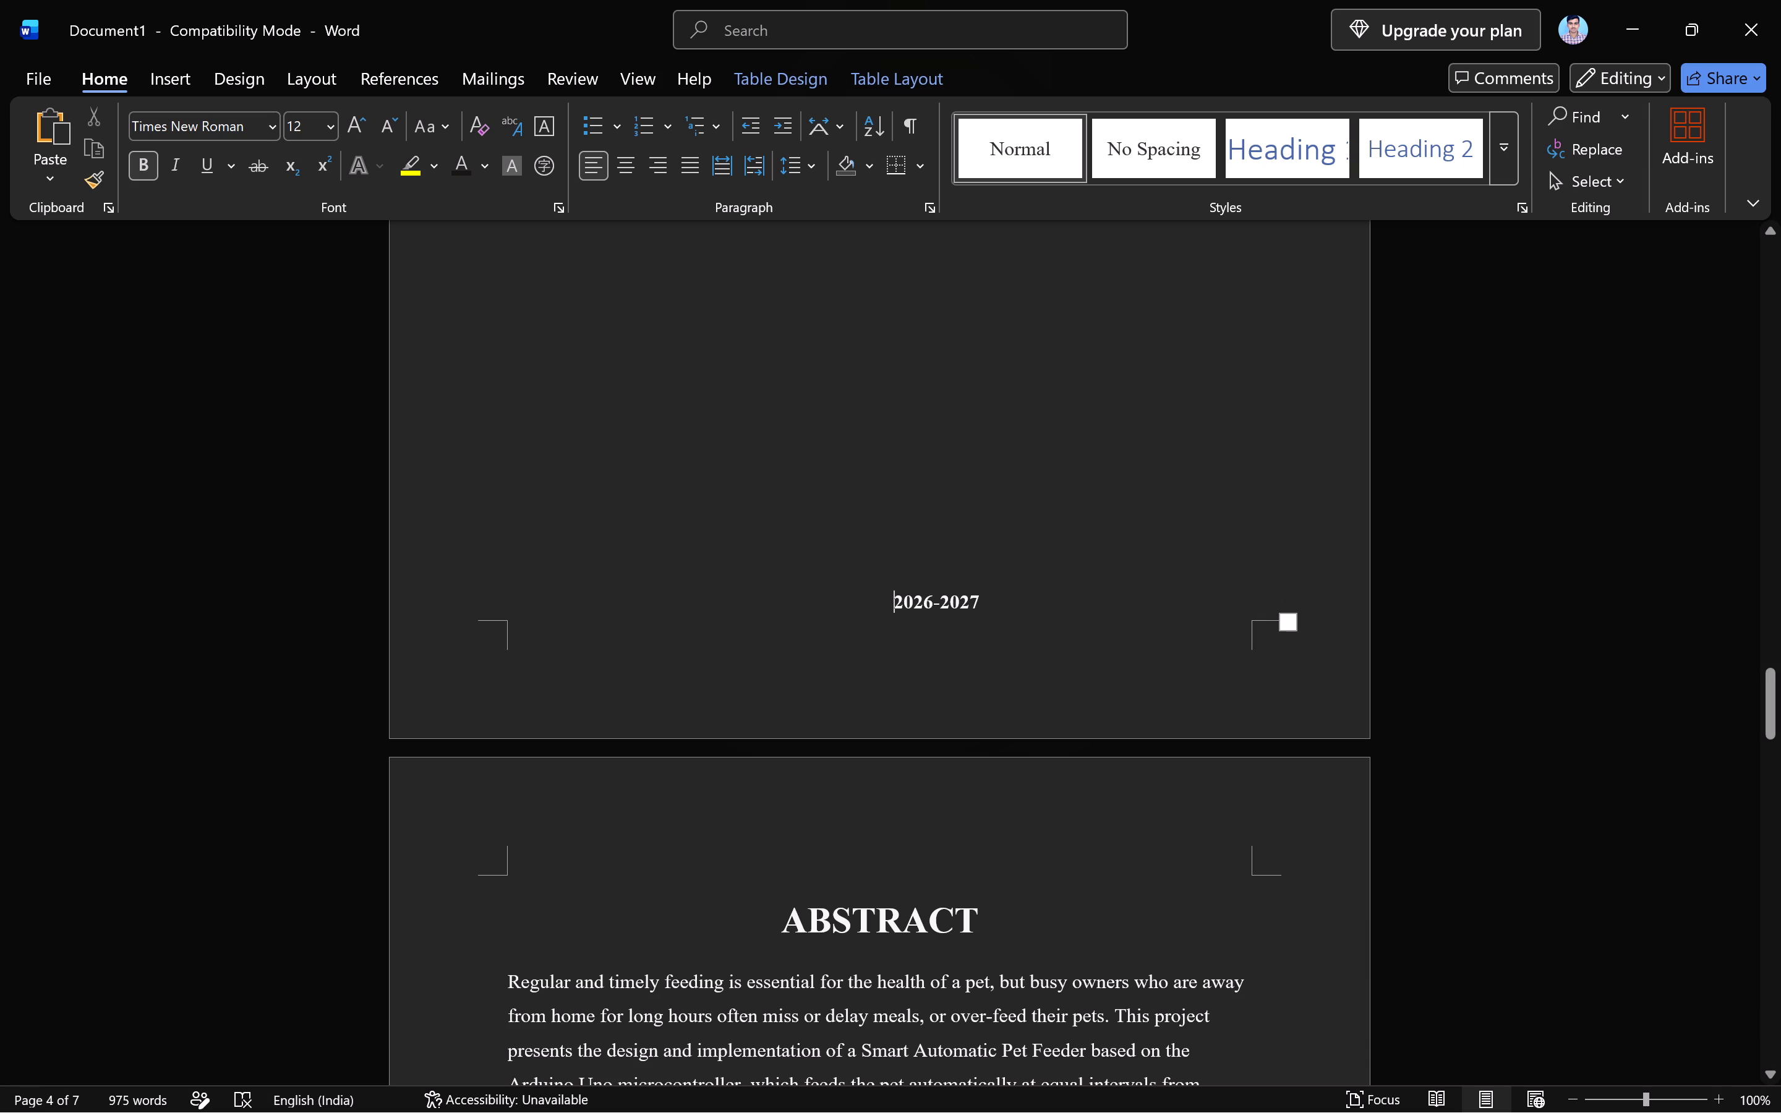
key("BackSpace")
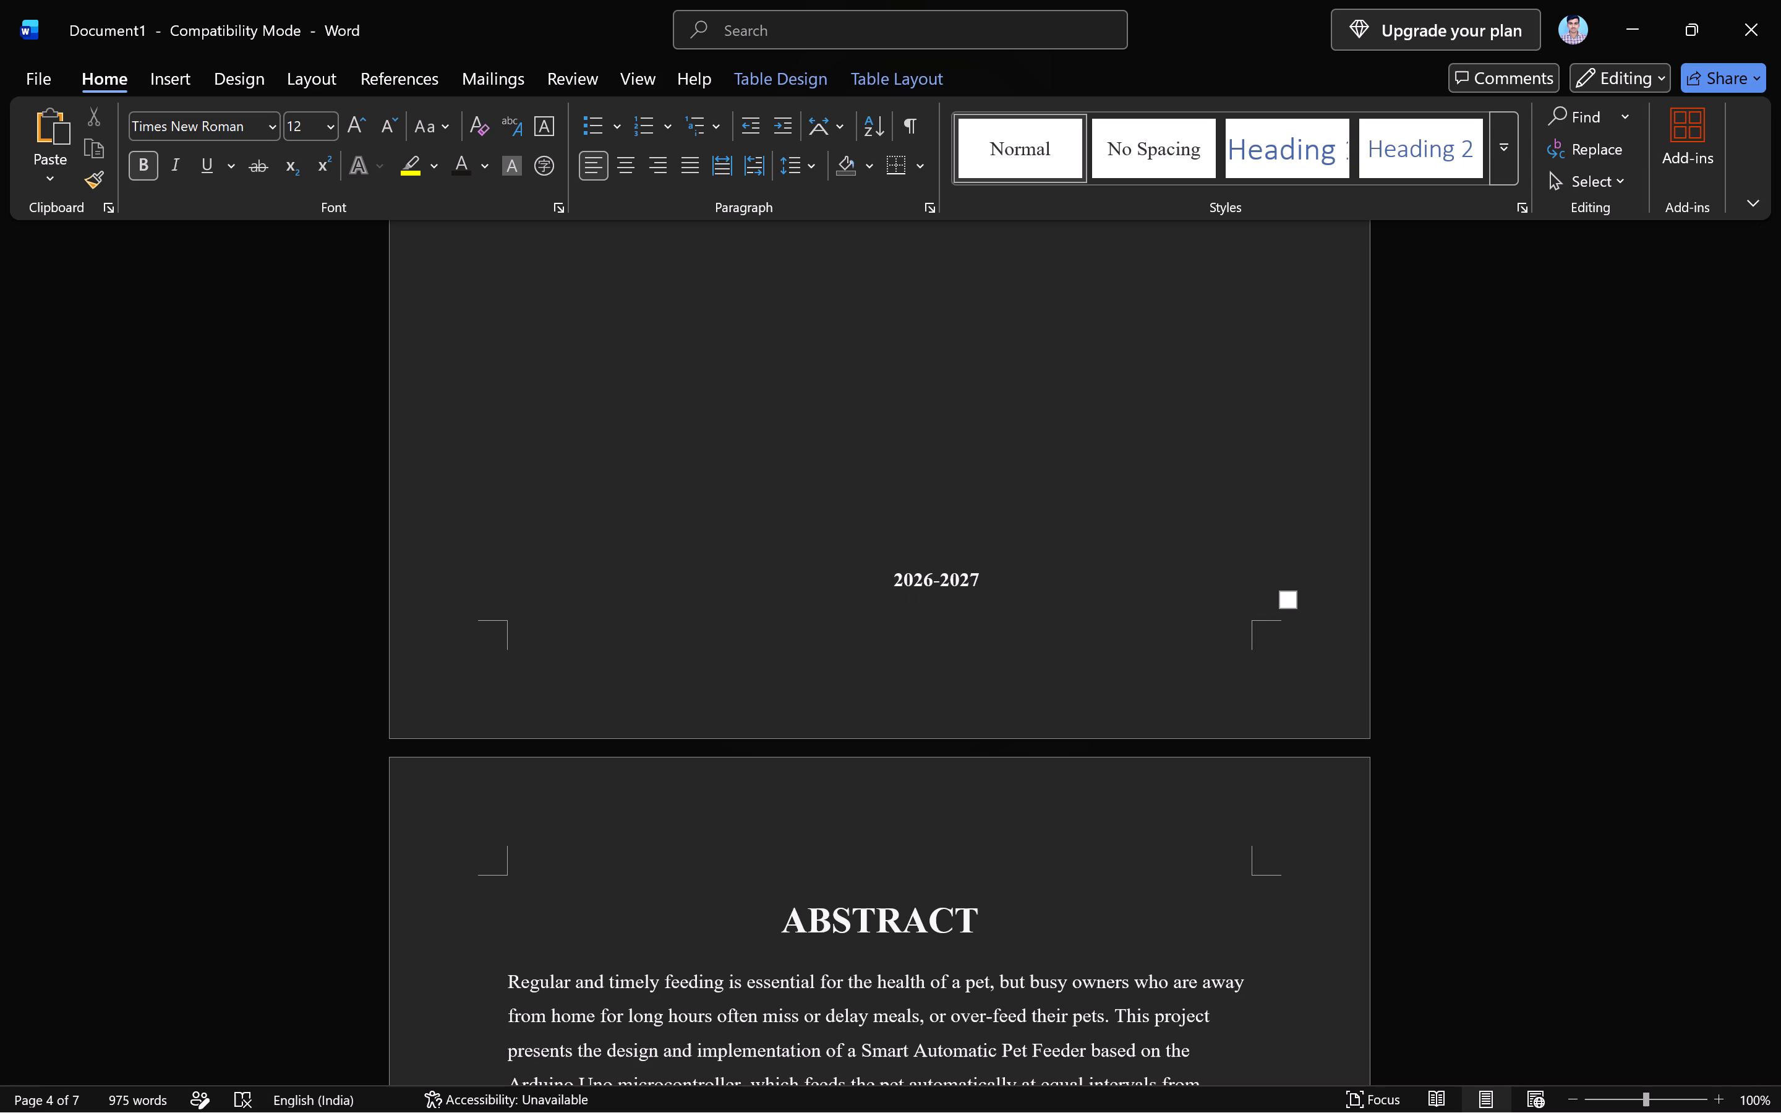
Delete one blank line above the Declaration's "2026-2027" line.
key("BackSpace")
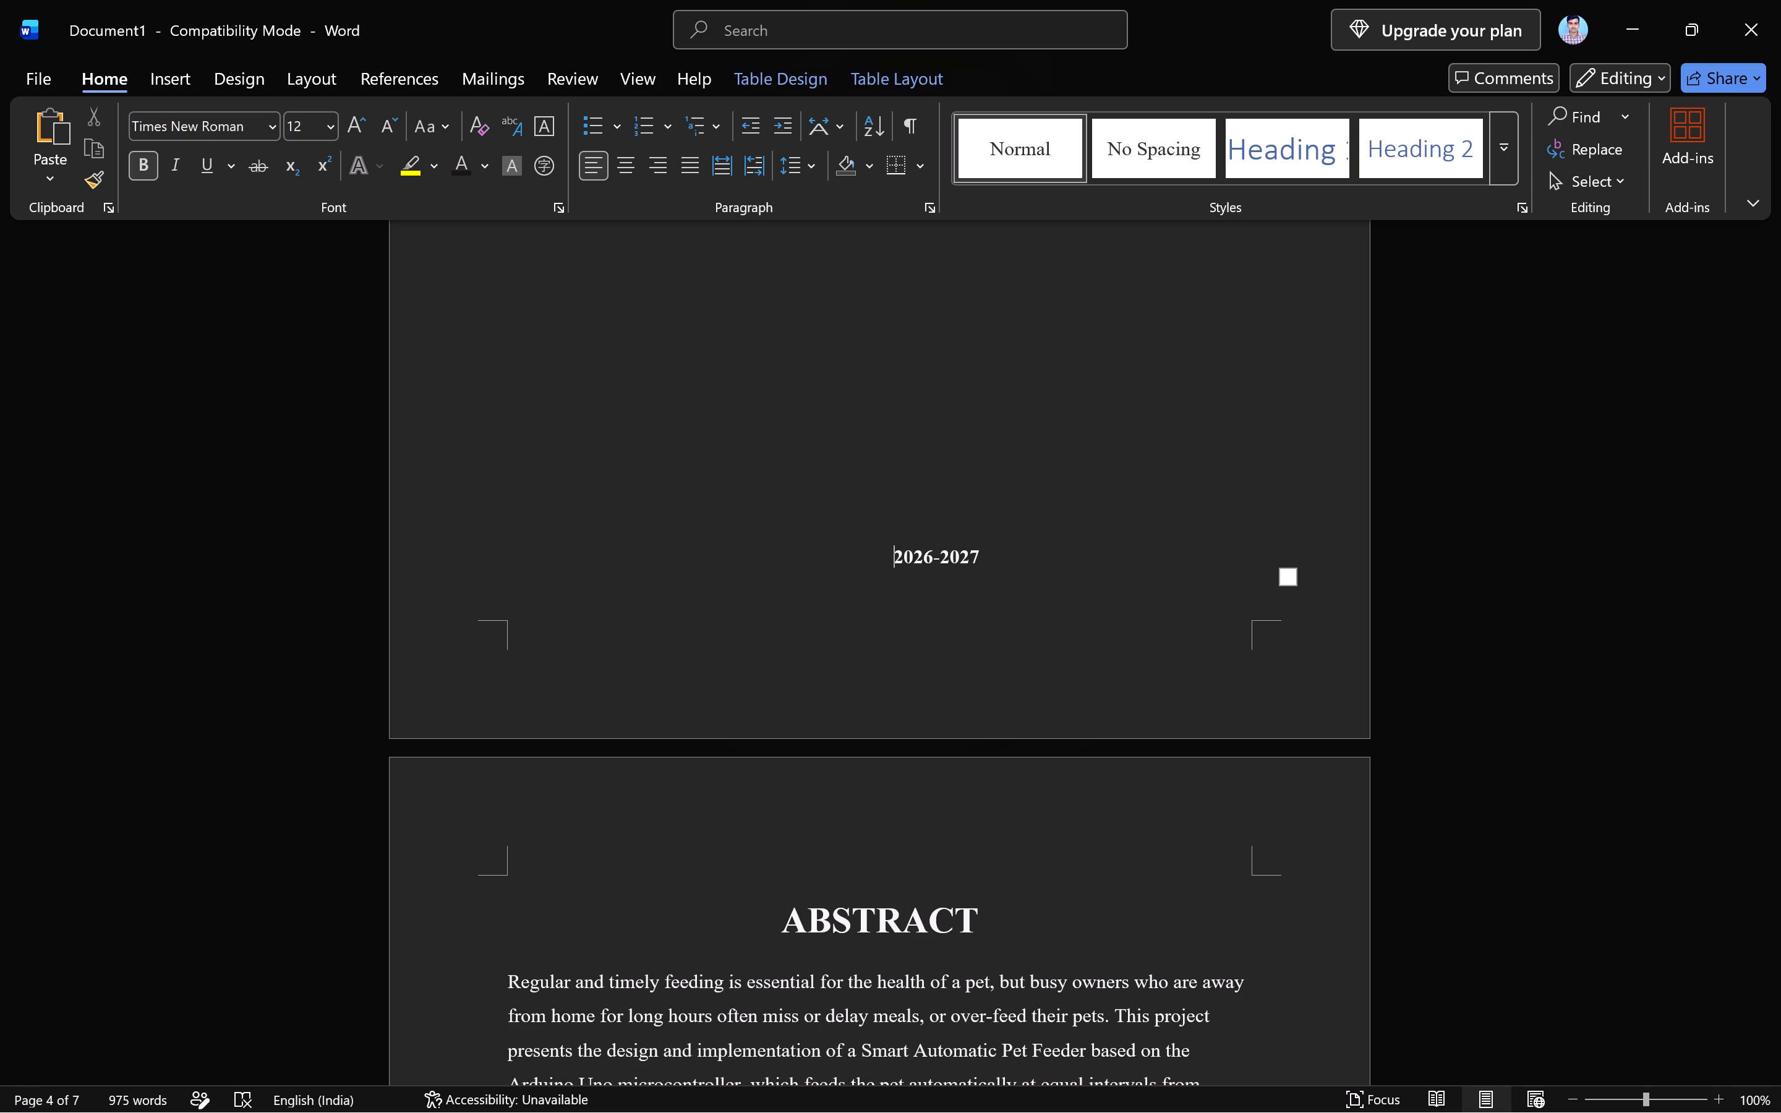
key("ctrl+r")
key("ctrl+r")
Narrow the Declaration's place-and-date table to just past the right page margin, keeping it short enough to fit on one page.
scroll(990, 586, "up", 3)
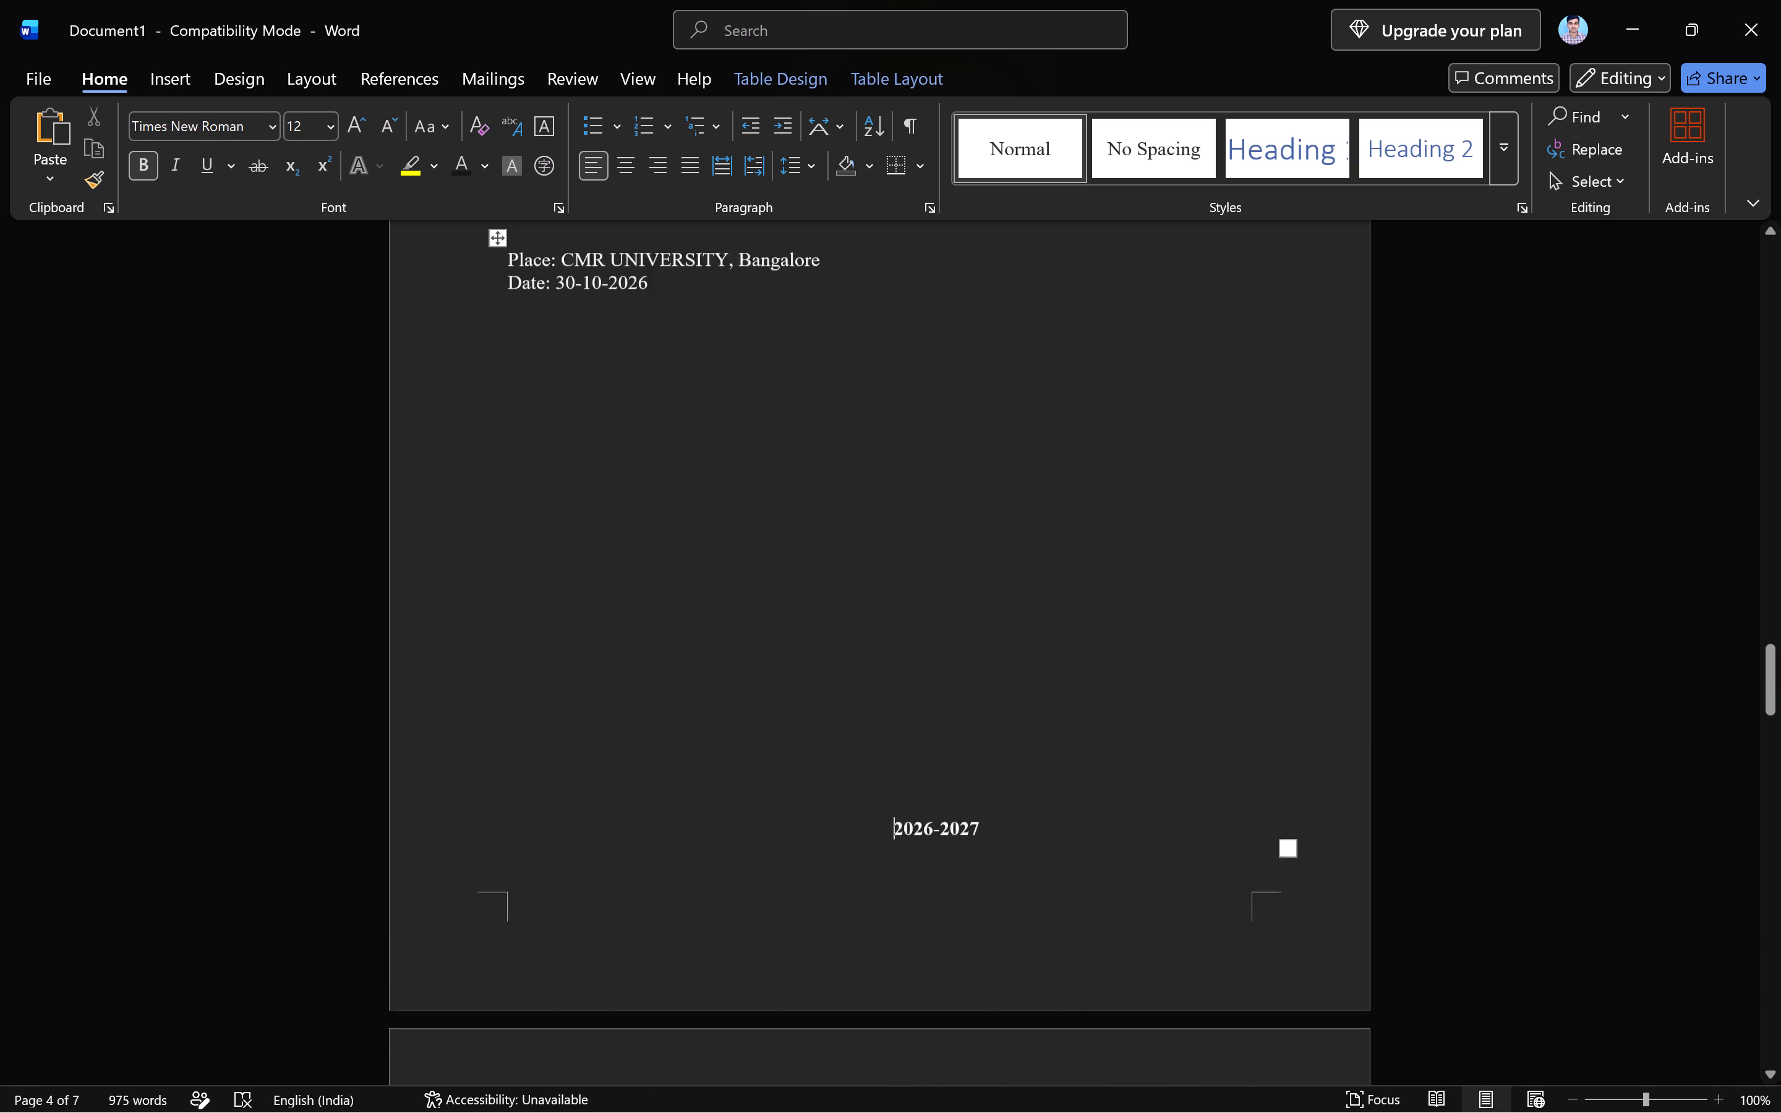
left_click_drag(1292, 879, 1271, 871)
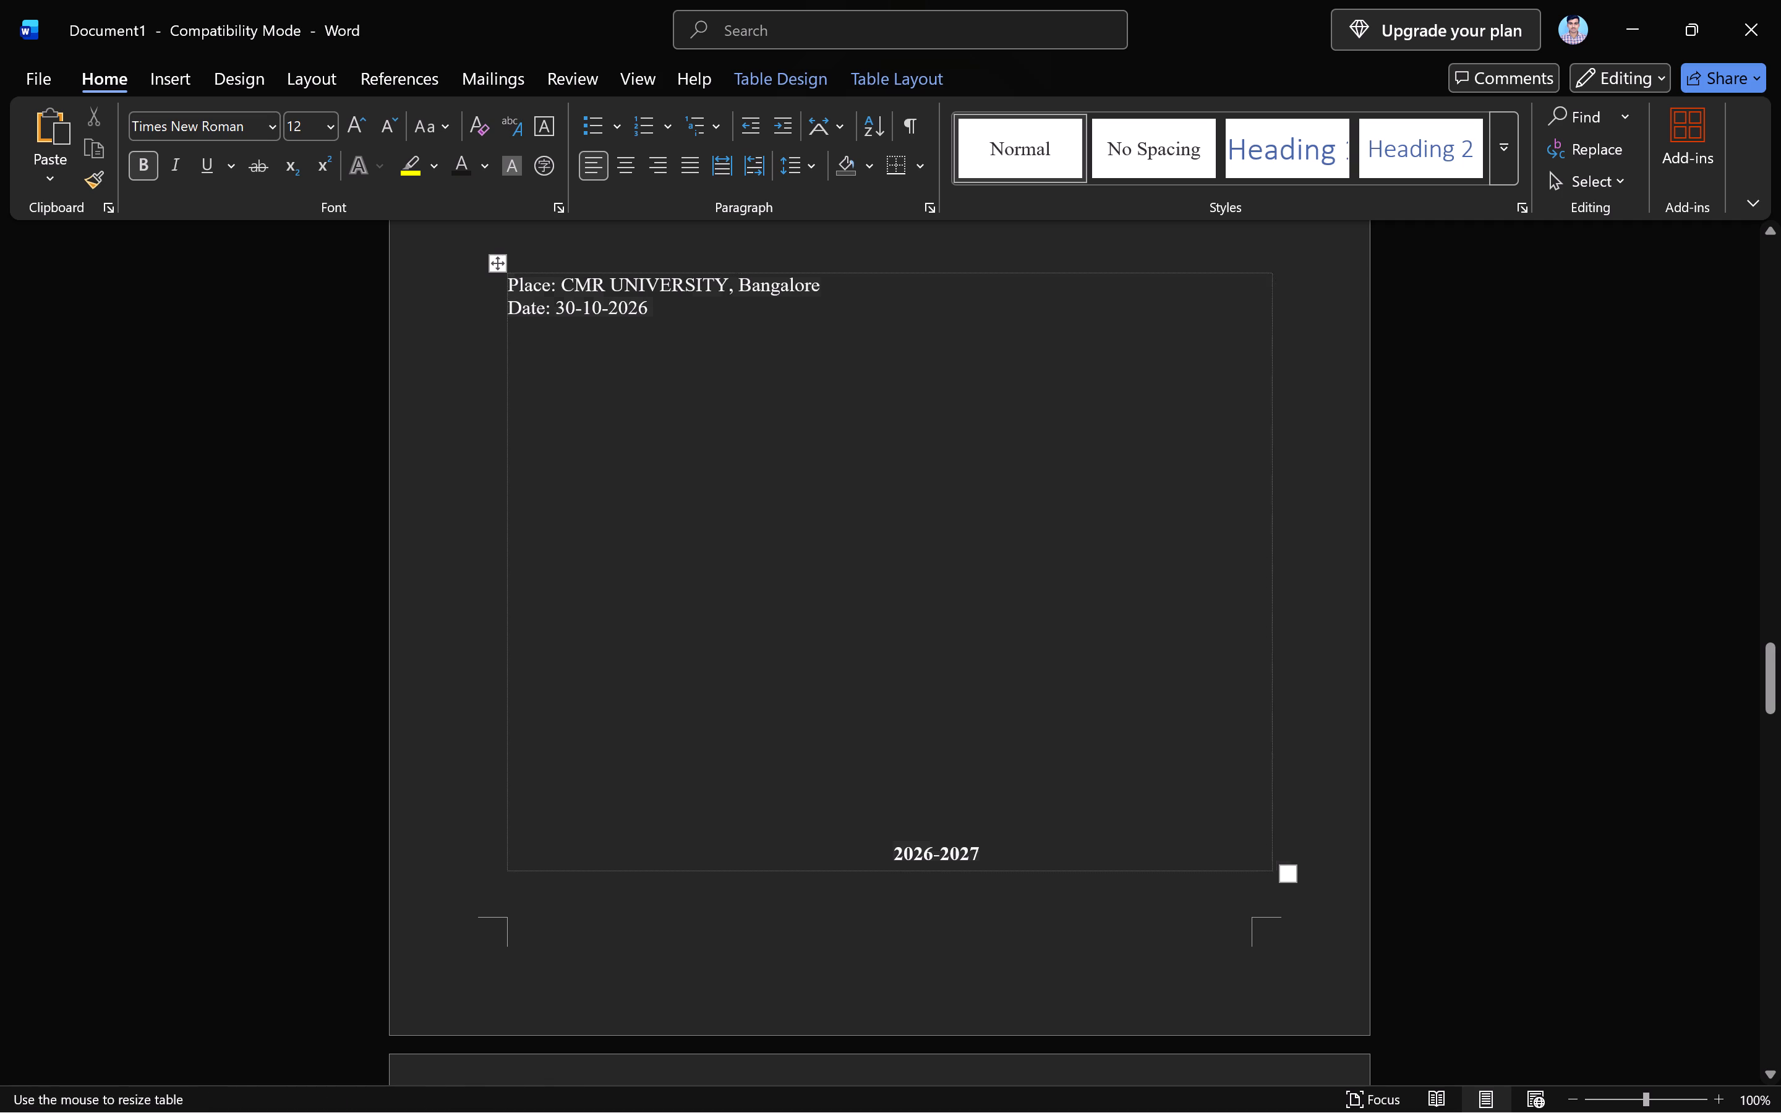
left_click_drag(1271, 871, 1223, 869)
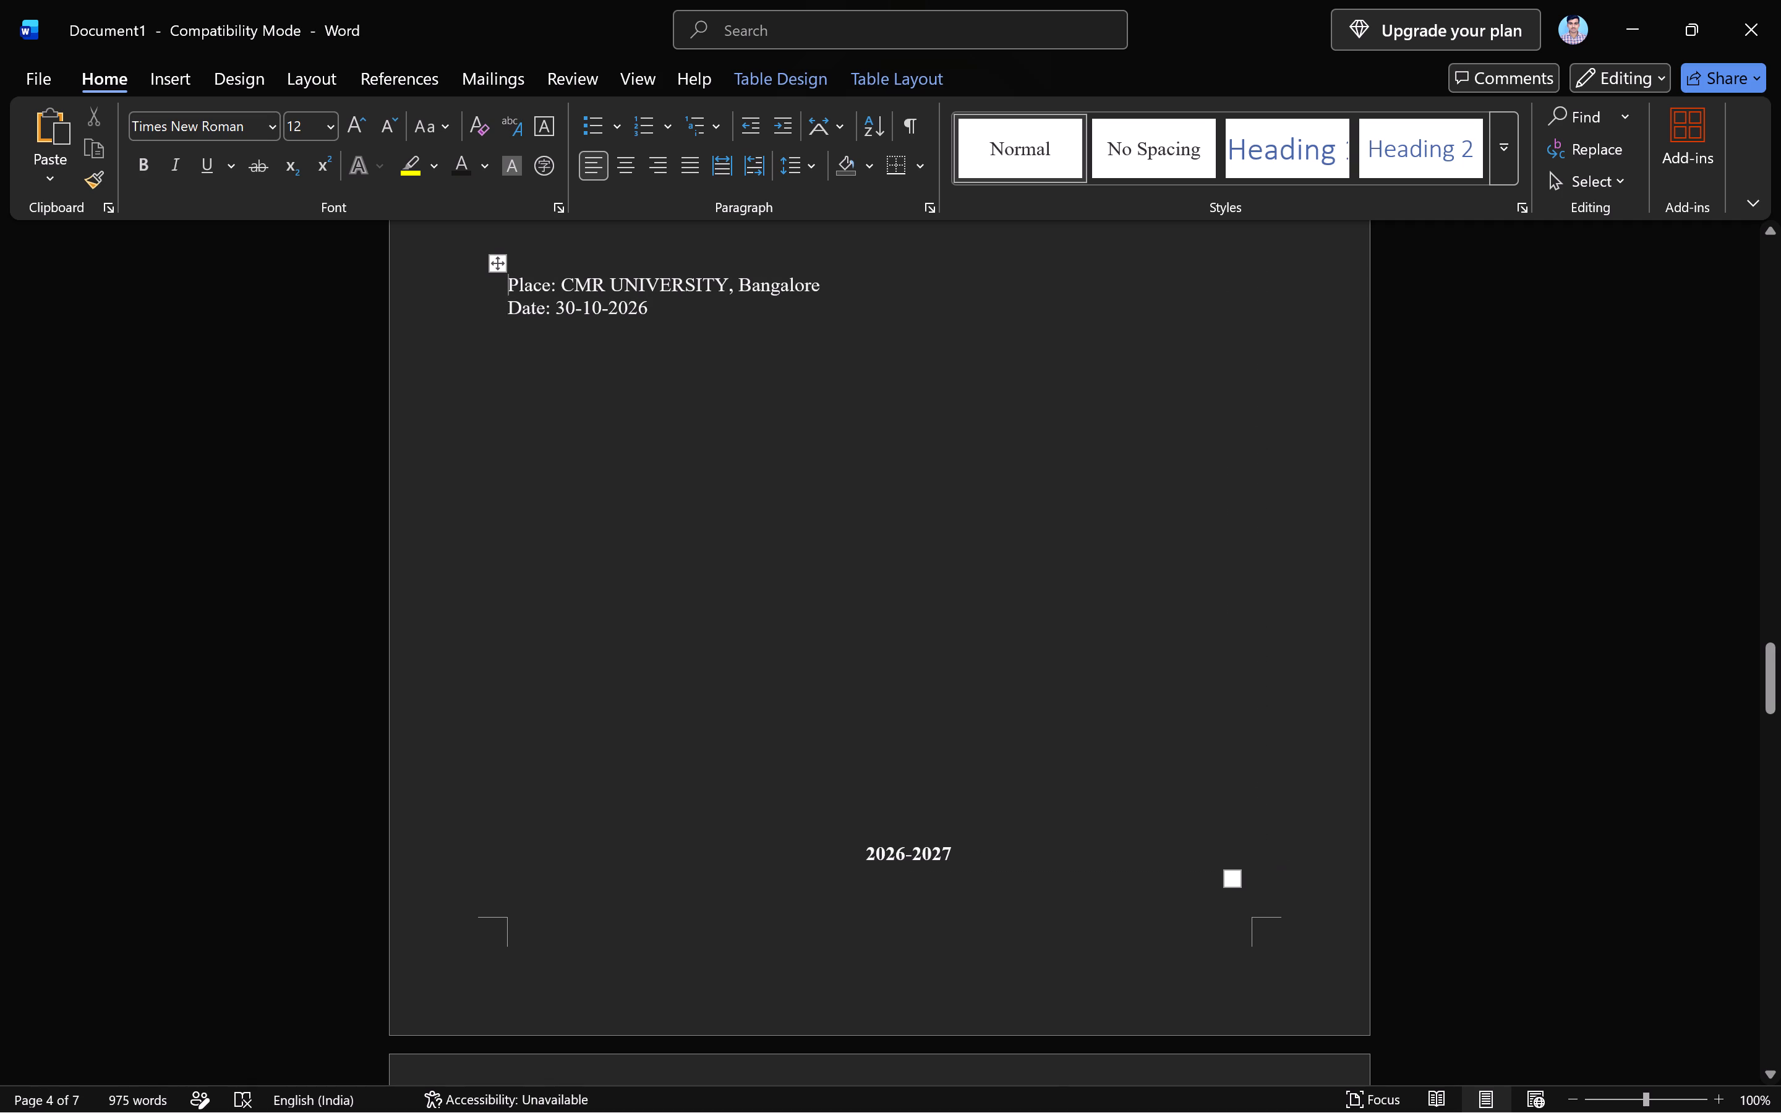
left_click_drag(1229, 874, 1240, 915)
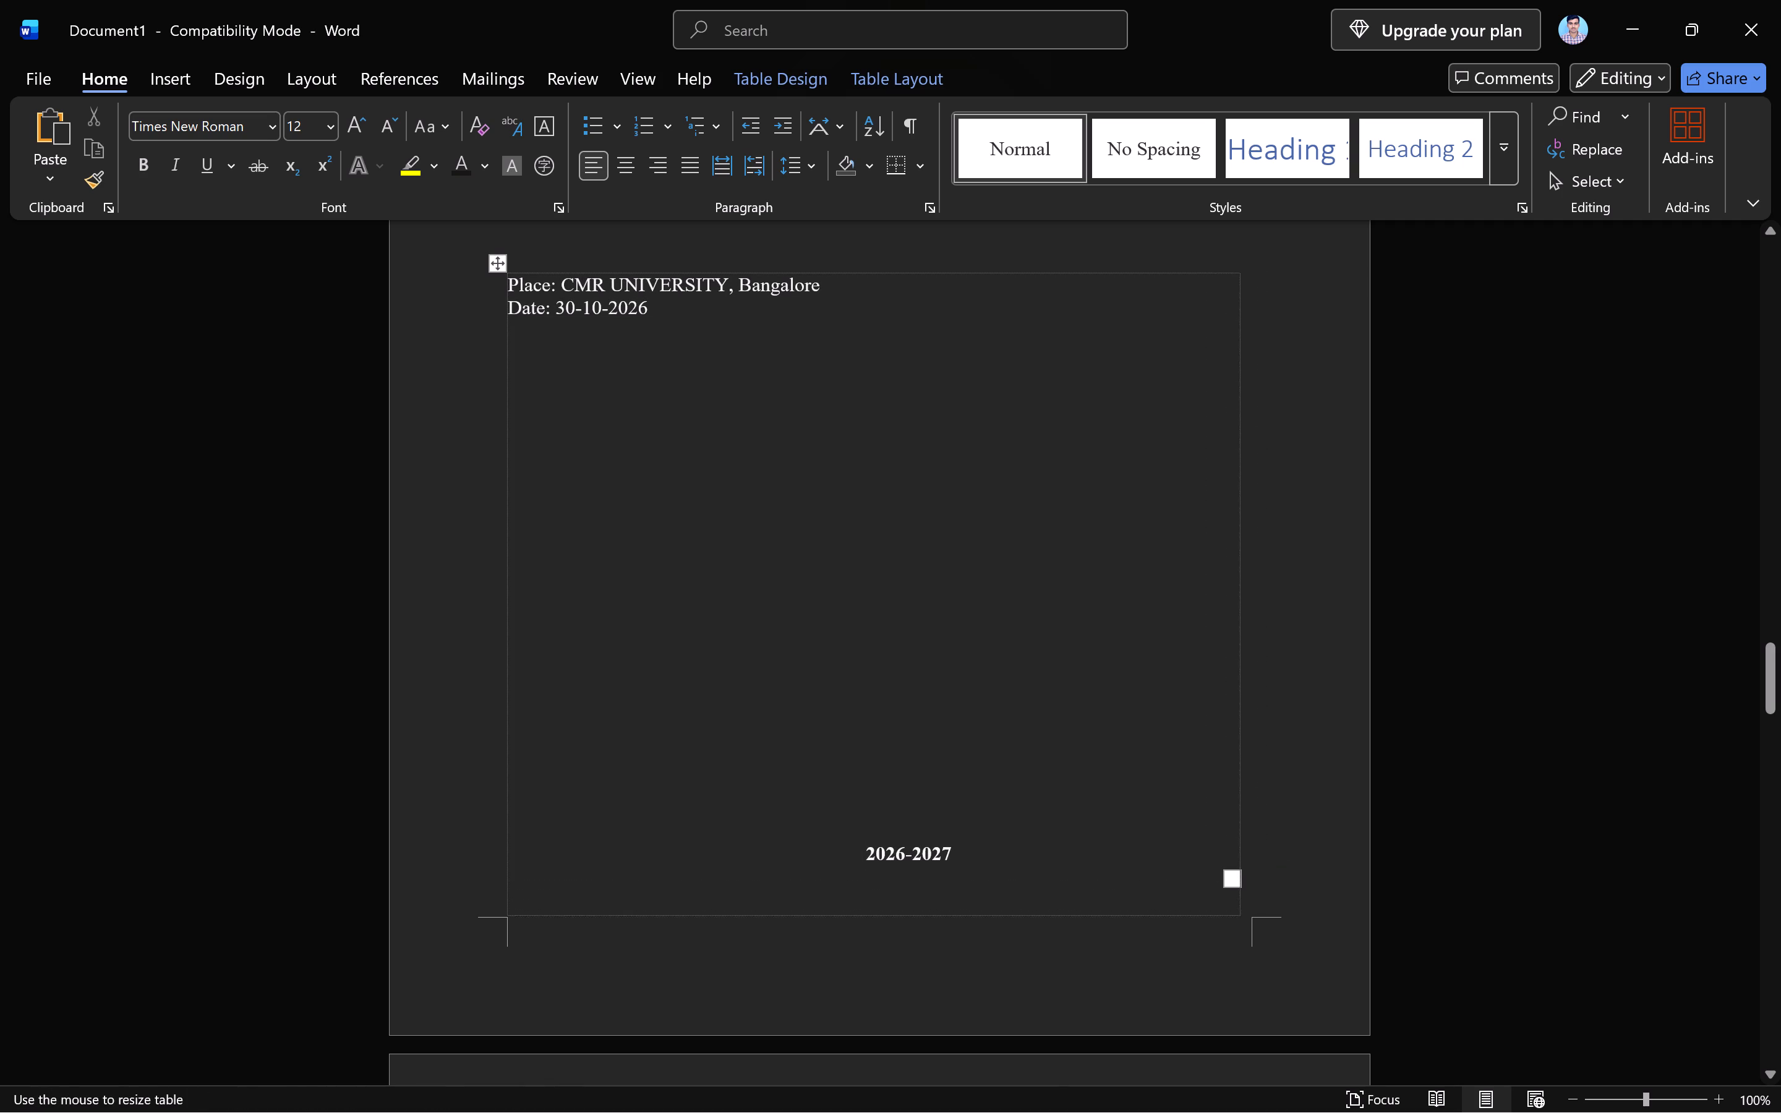
left_click_drag(1240, 915, 1249, 945)
scroll(1171, 915, "up", 2)
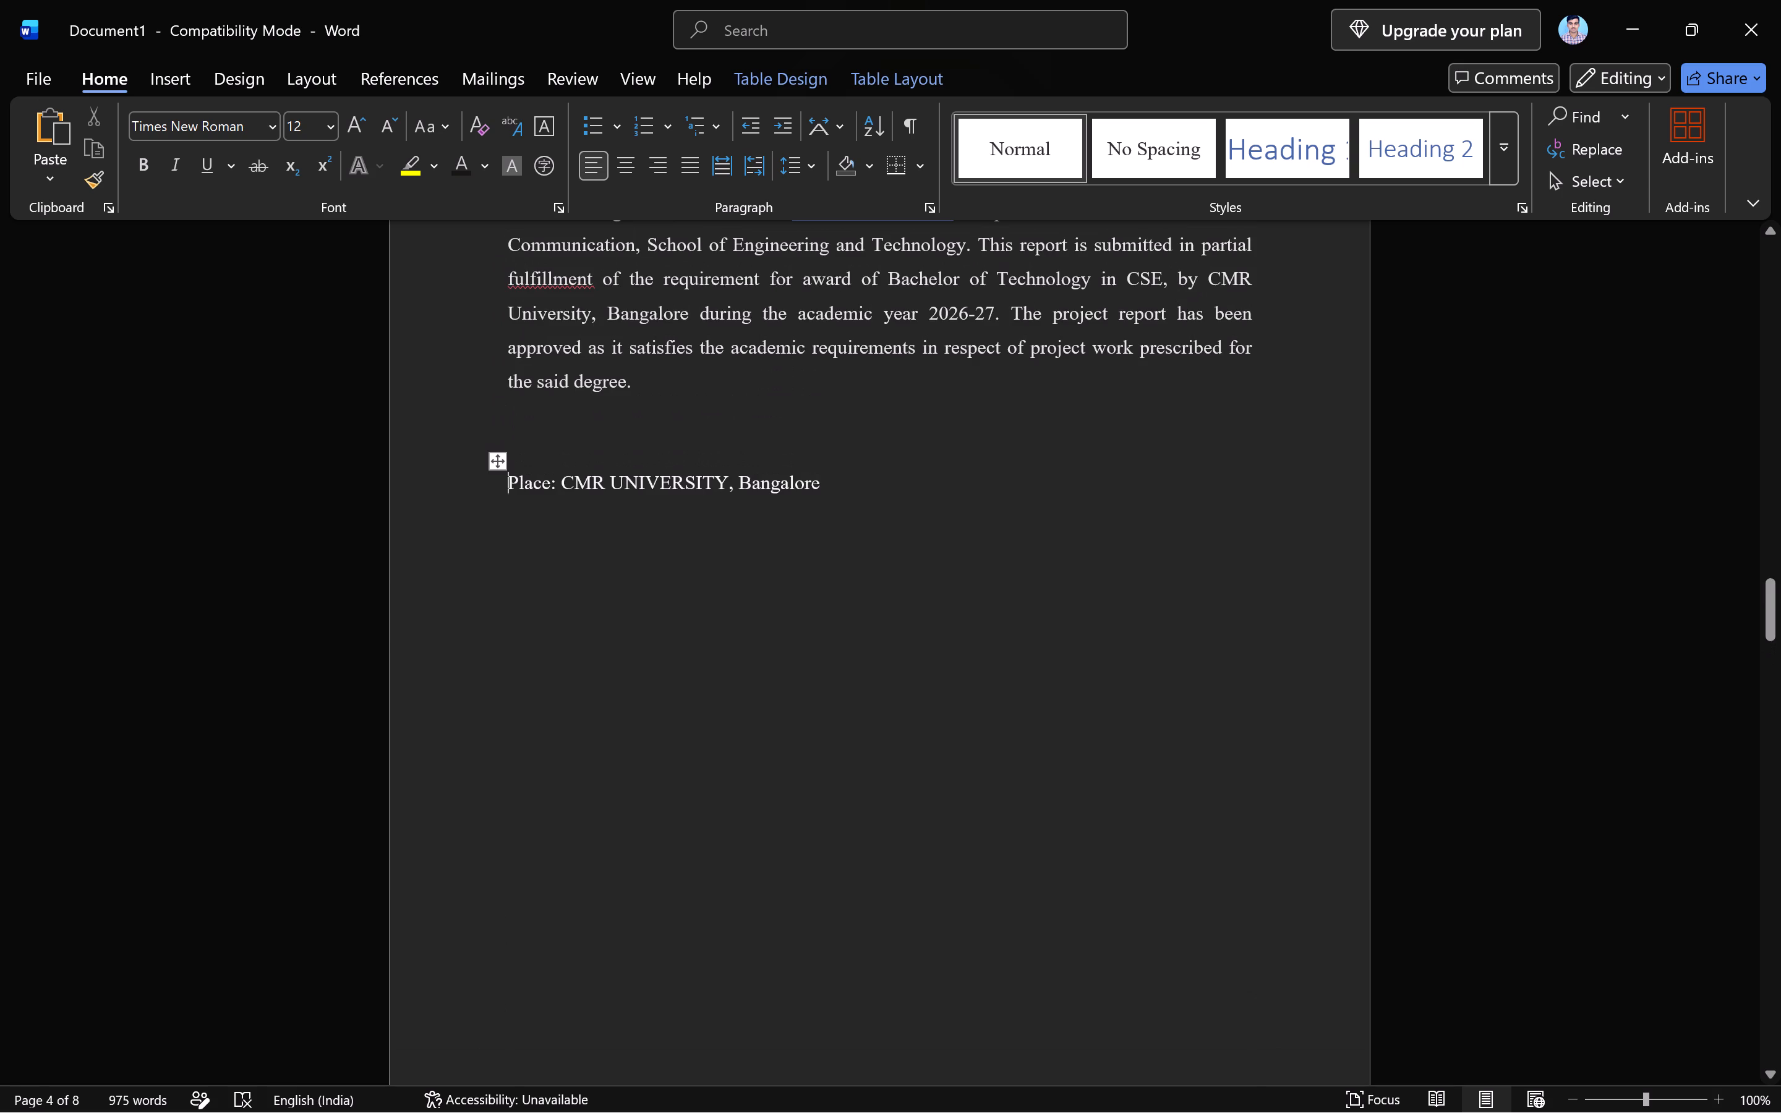
scroll(1171, 915, "down", 9)
scroll(1171, 915, "up", 5)
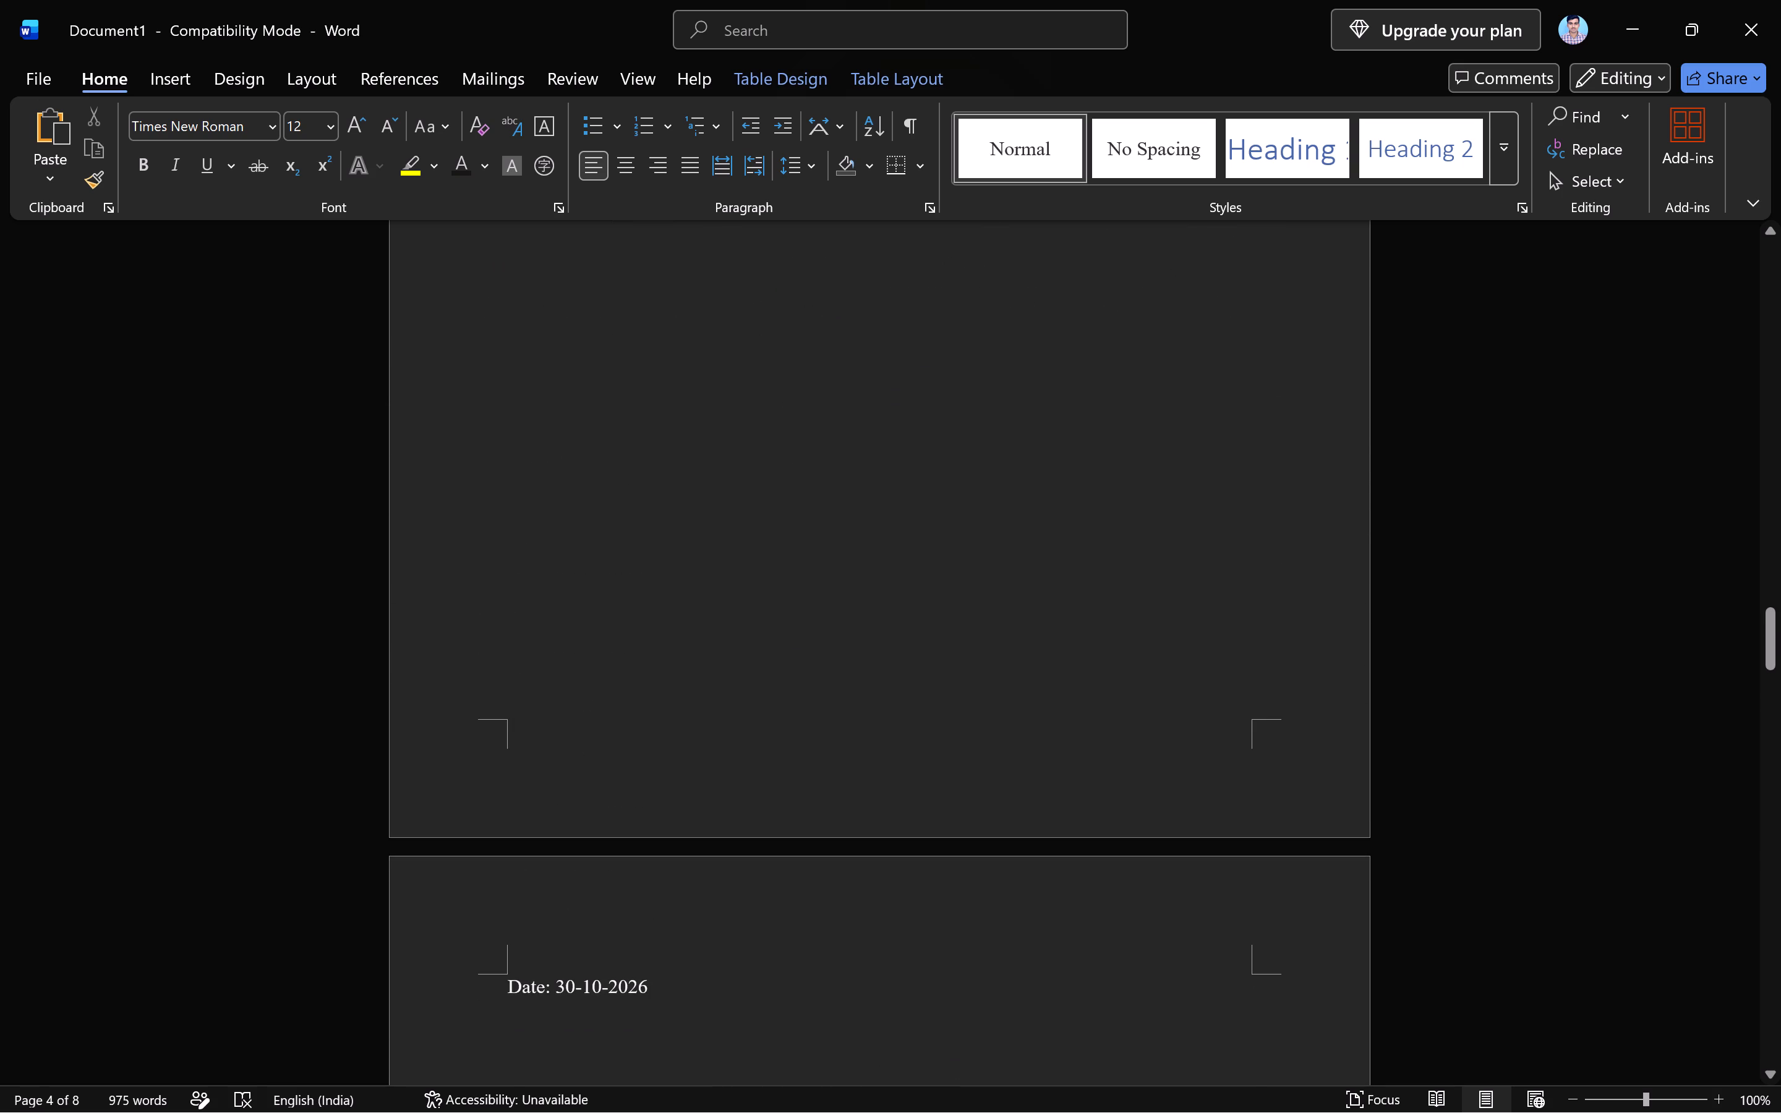
scroll(1191, 791, "down", 7)
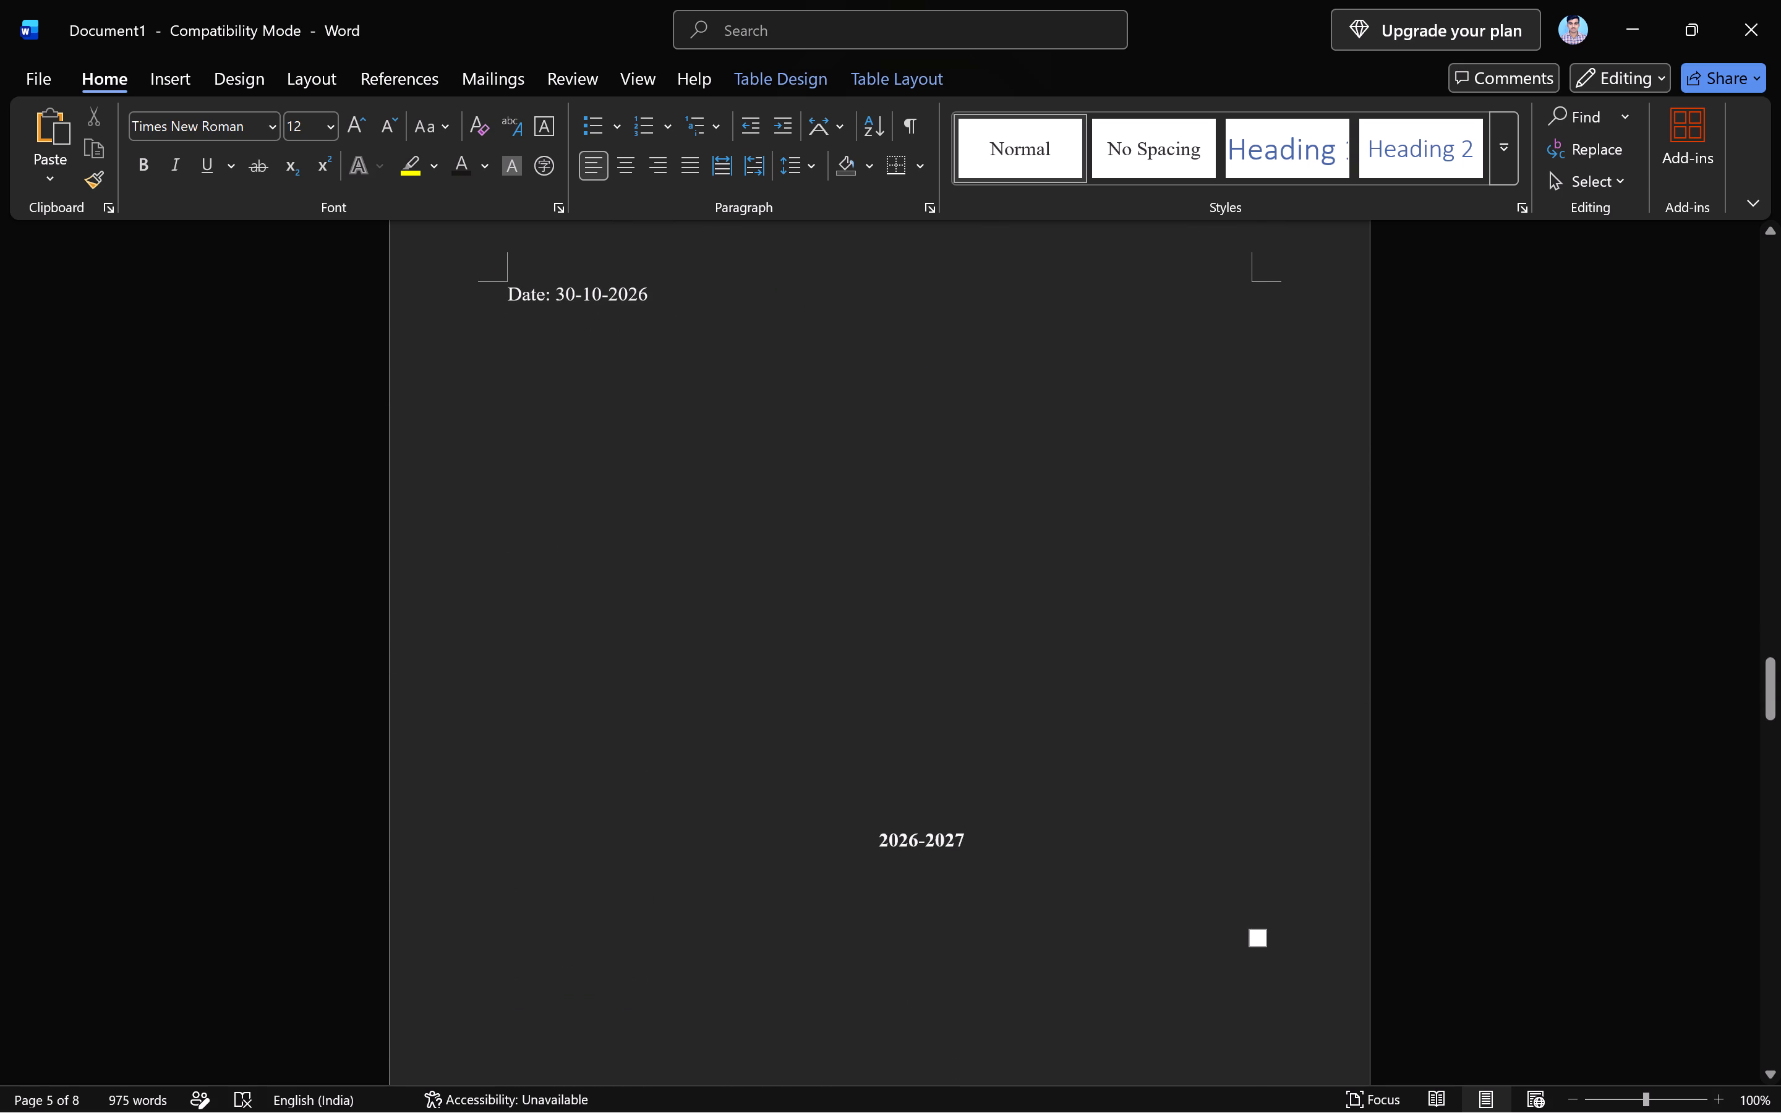
left_click_drag(1256, 935, 1257, 718)
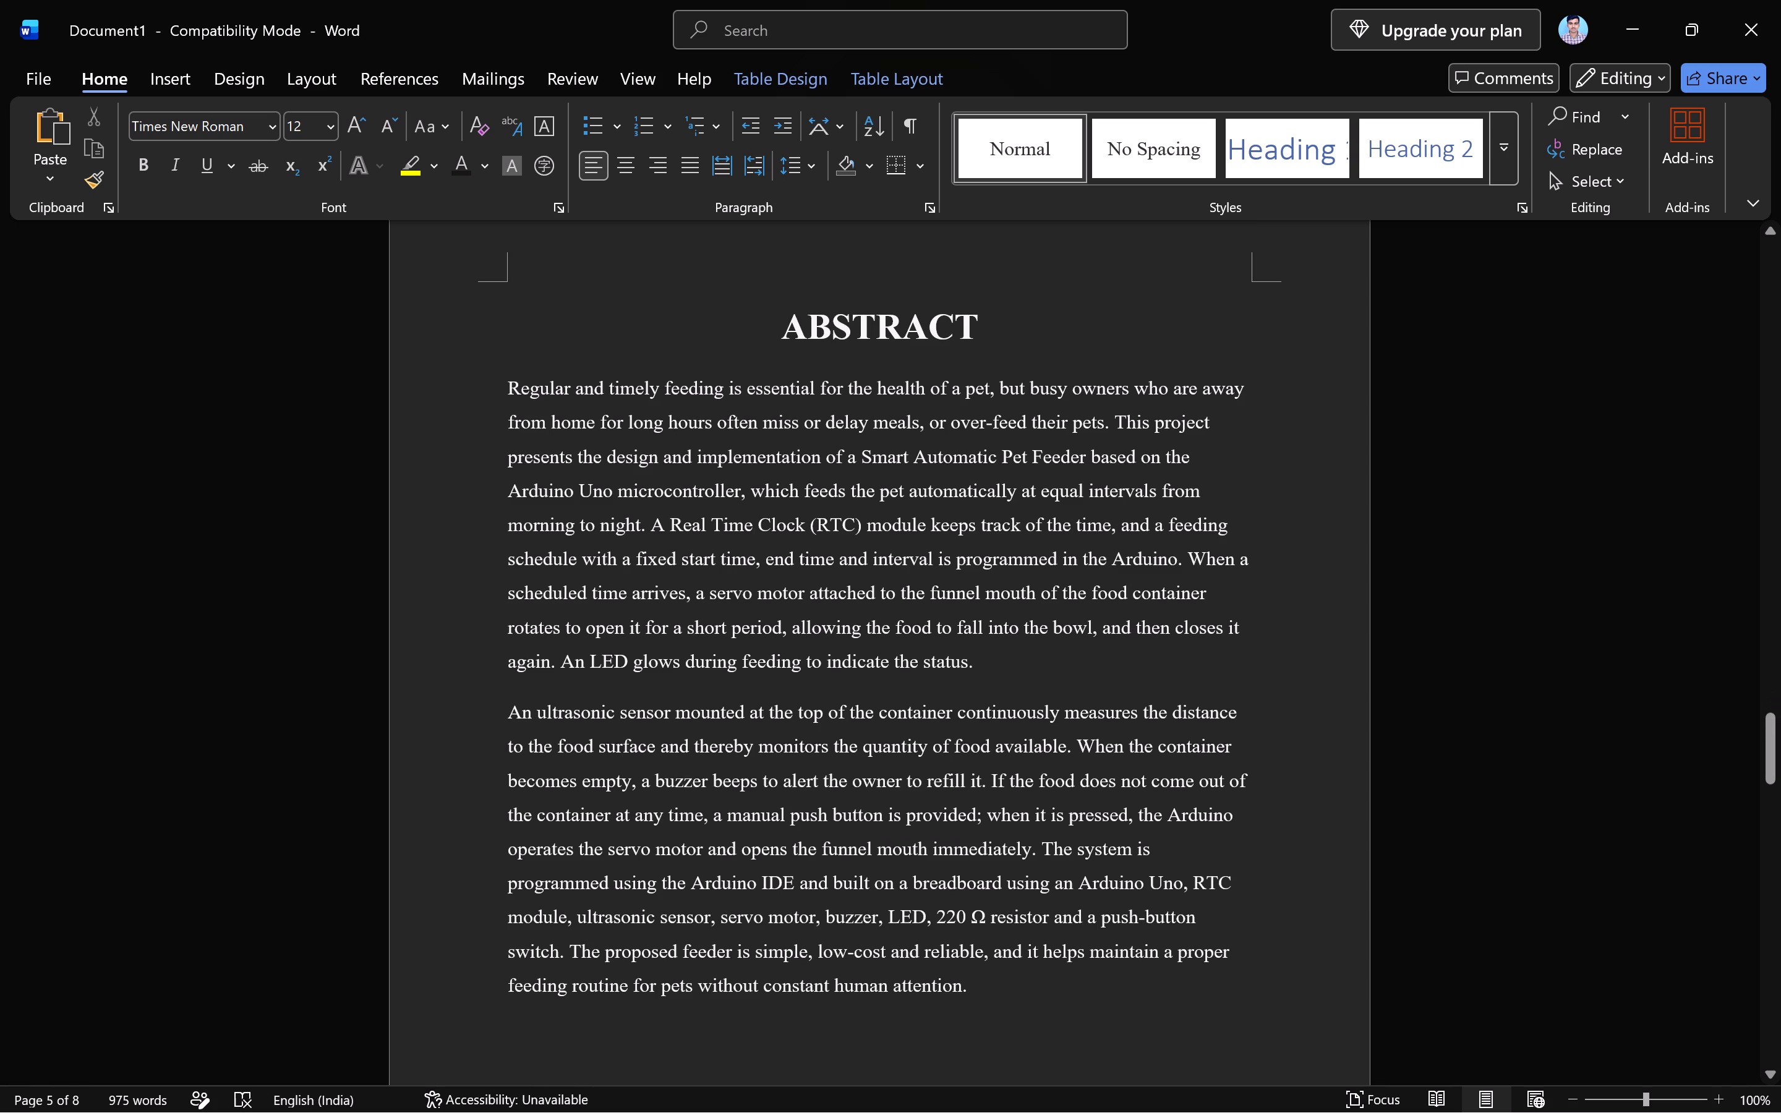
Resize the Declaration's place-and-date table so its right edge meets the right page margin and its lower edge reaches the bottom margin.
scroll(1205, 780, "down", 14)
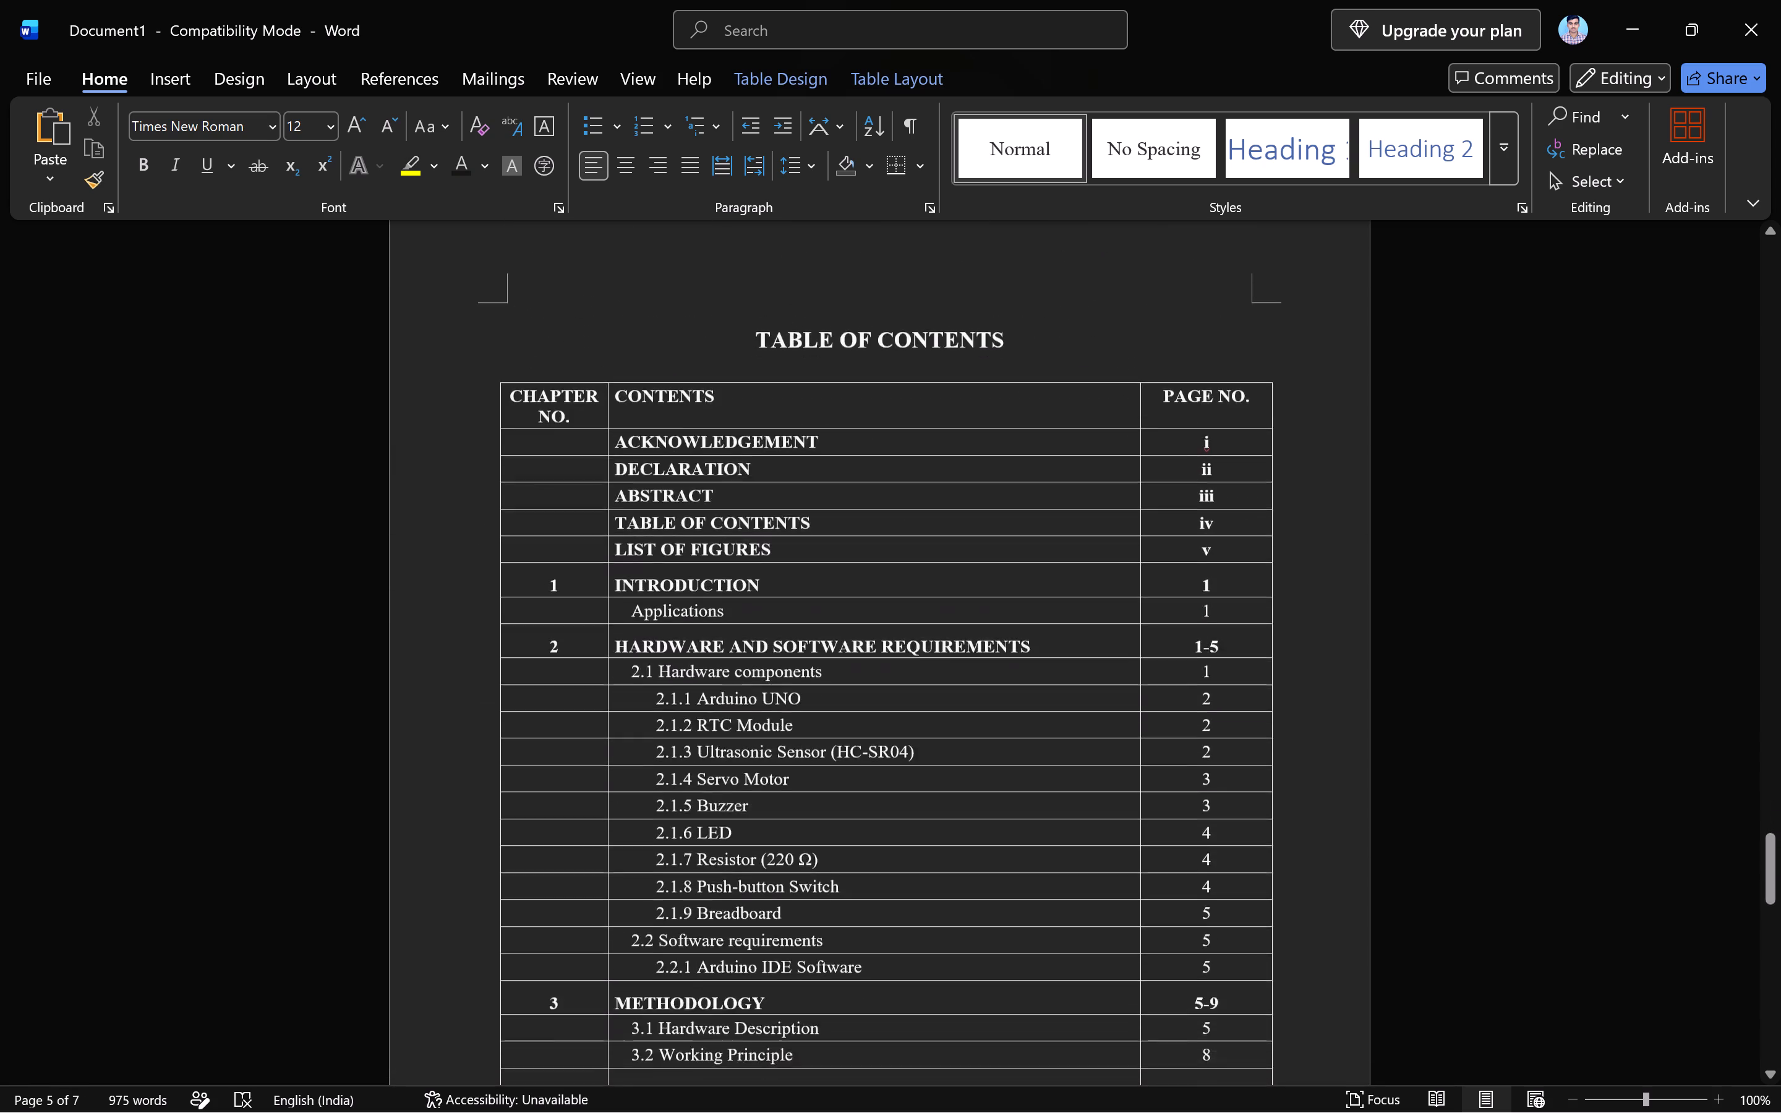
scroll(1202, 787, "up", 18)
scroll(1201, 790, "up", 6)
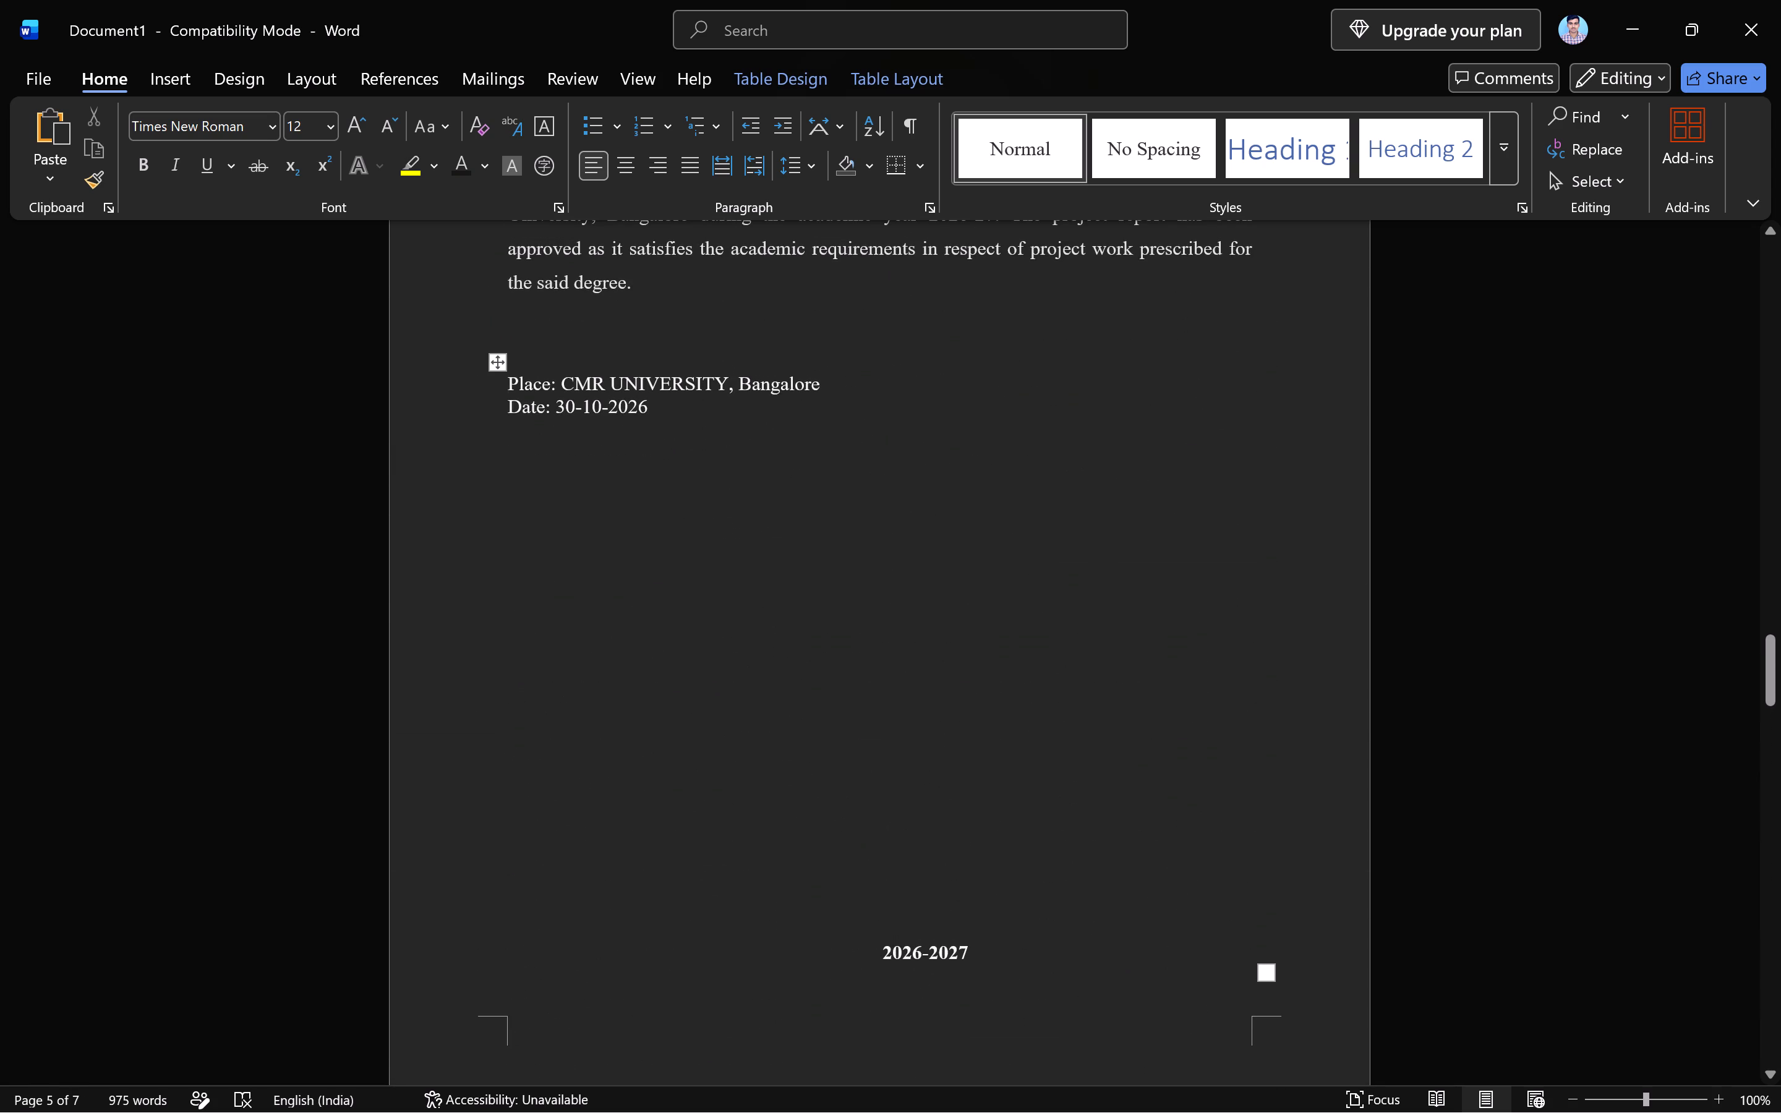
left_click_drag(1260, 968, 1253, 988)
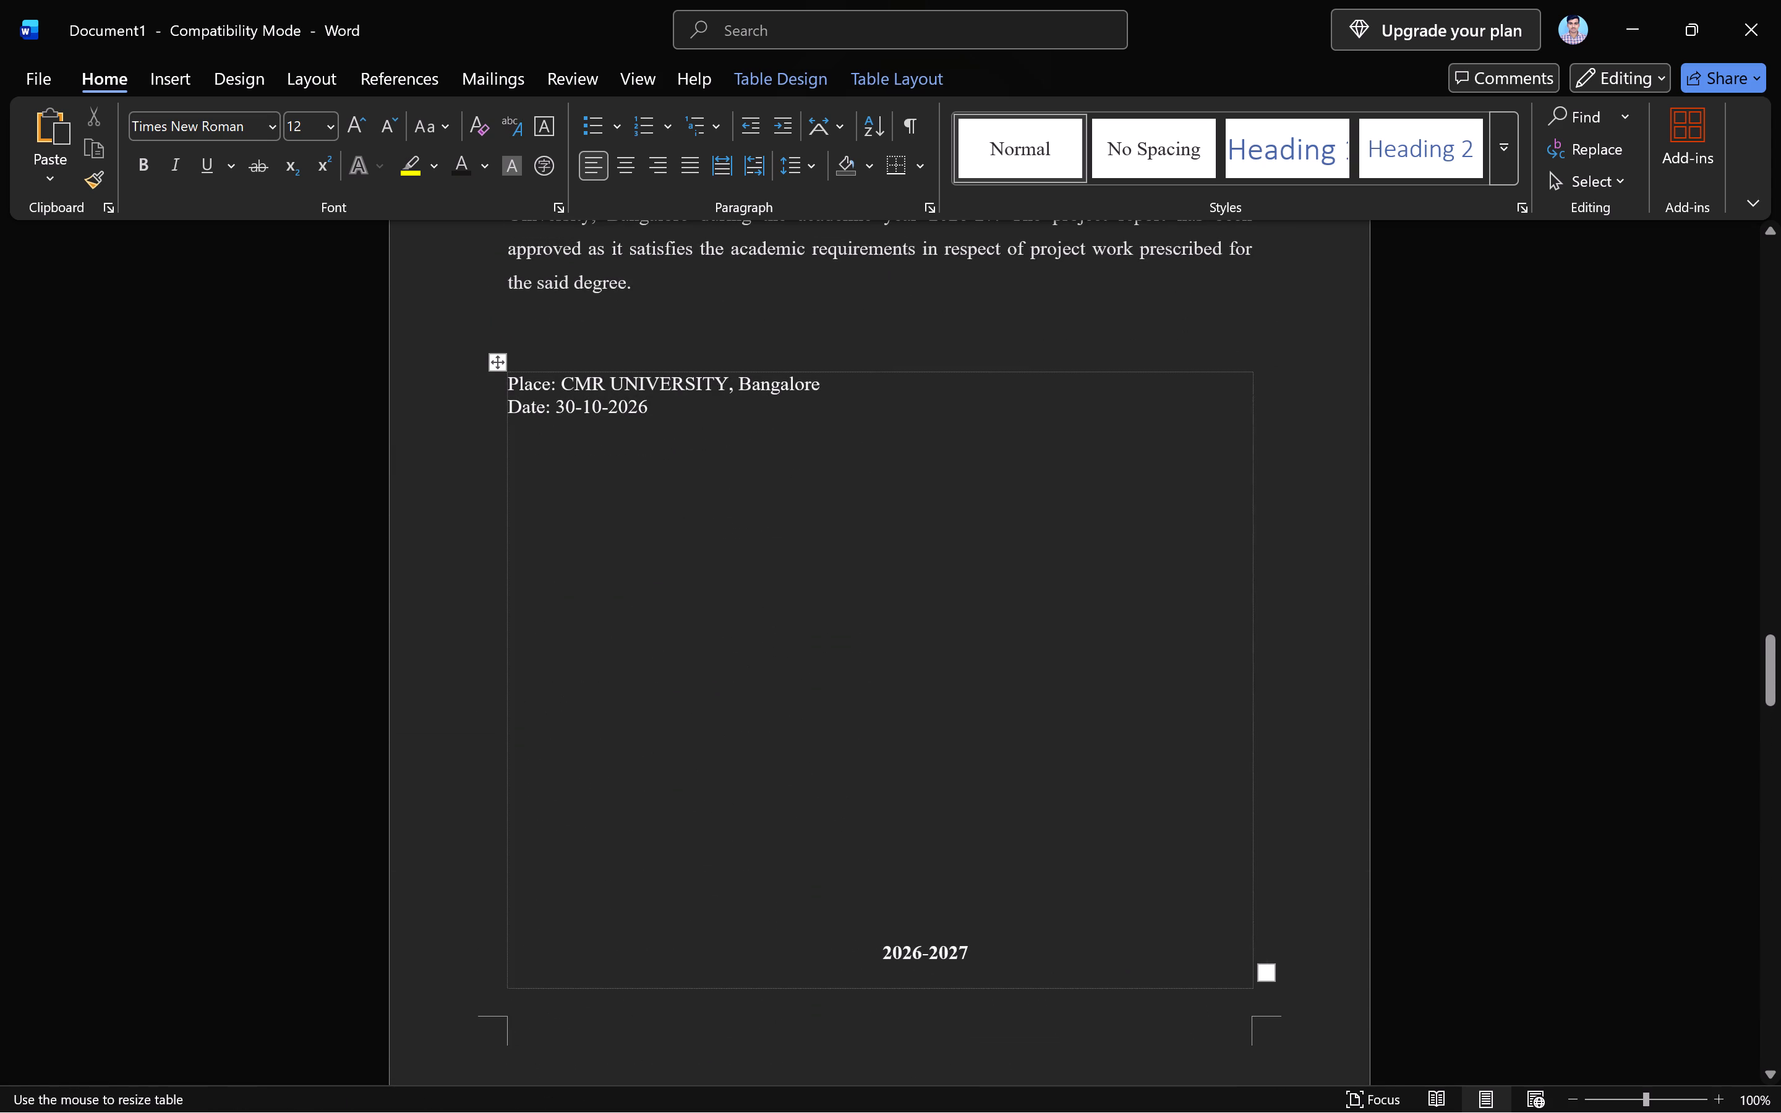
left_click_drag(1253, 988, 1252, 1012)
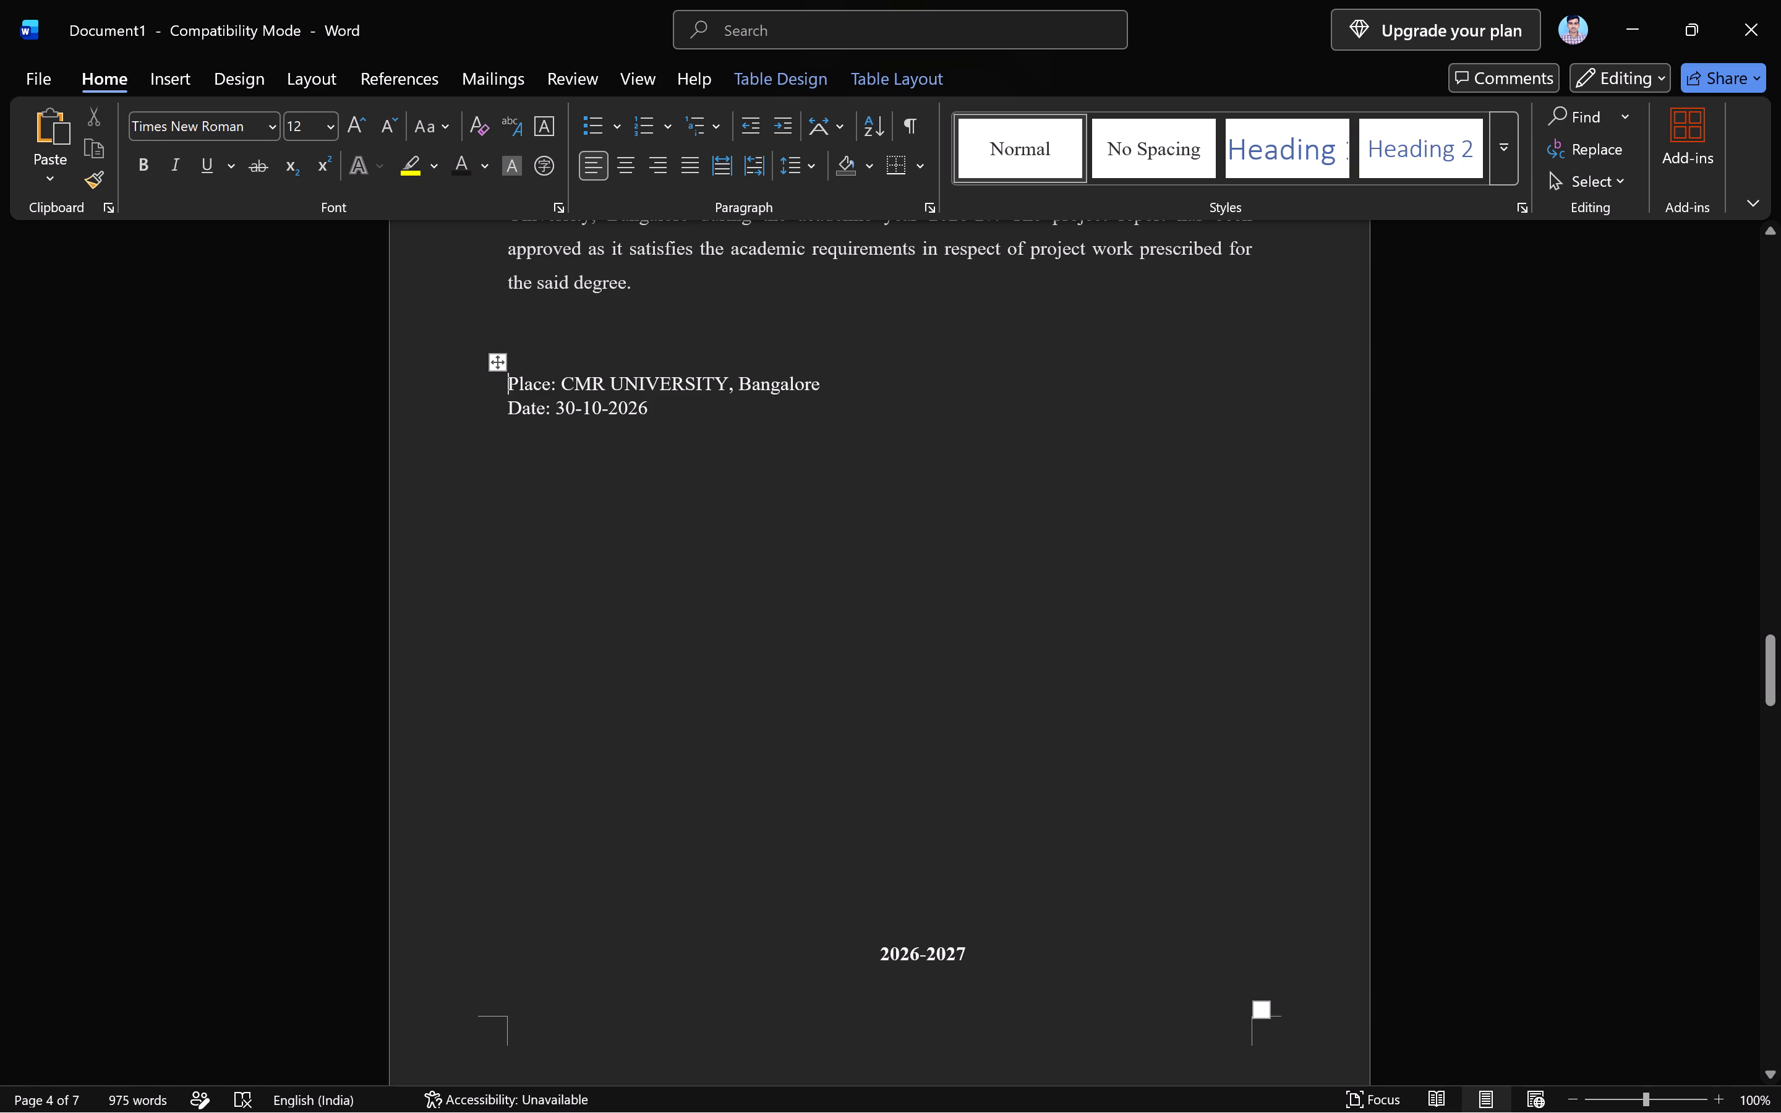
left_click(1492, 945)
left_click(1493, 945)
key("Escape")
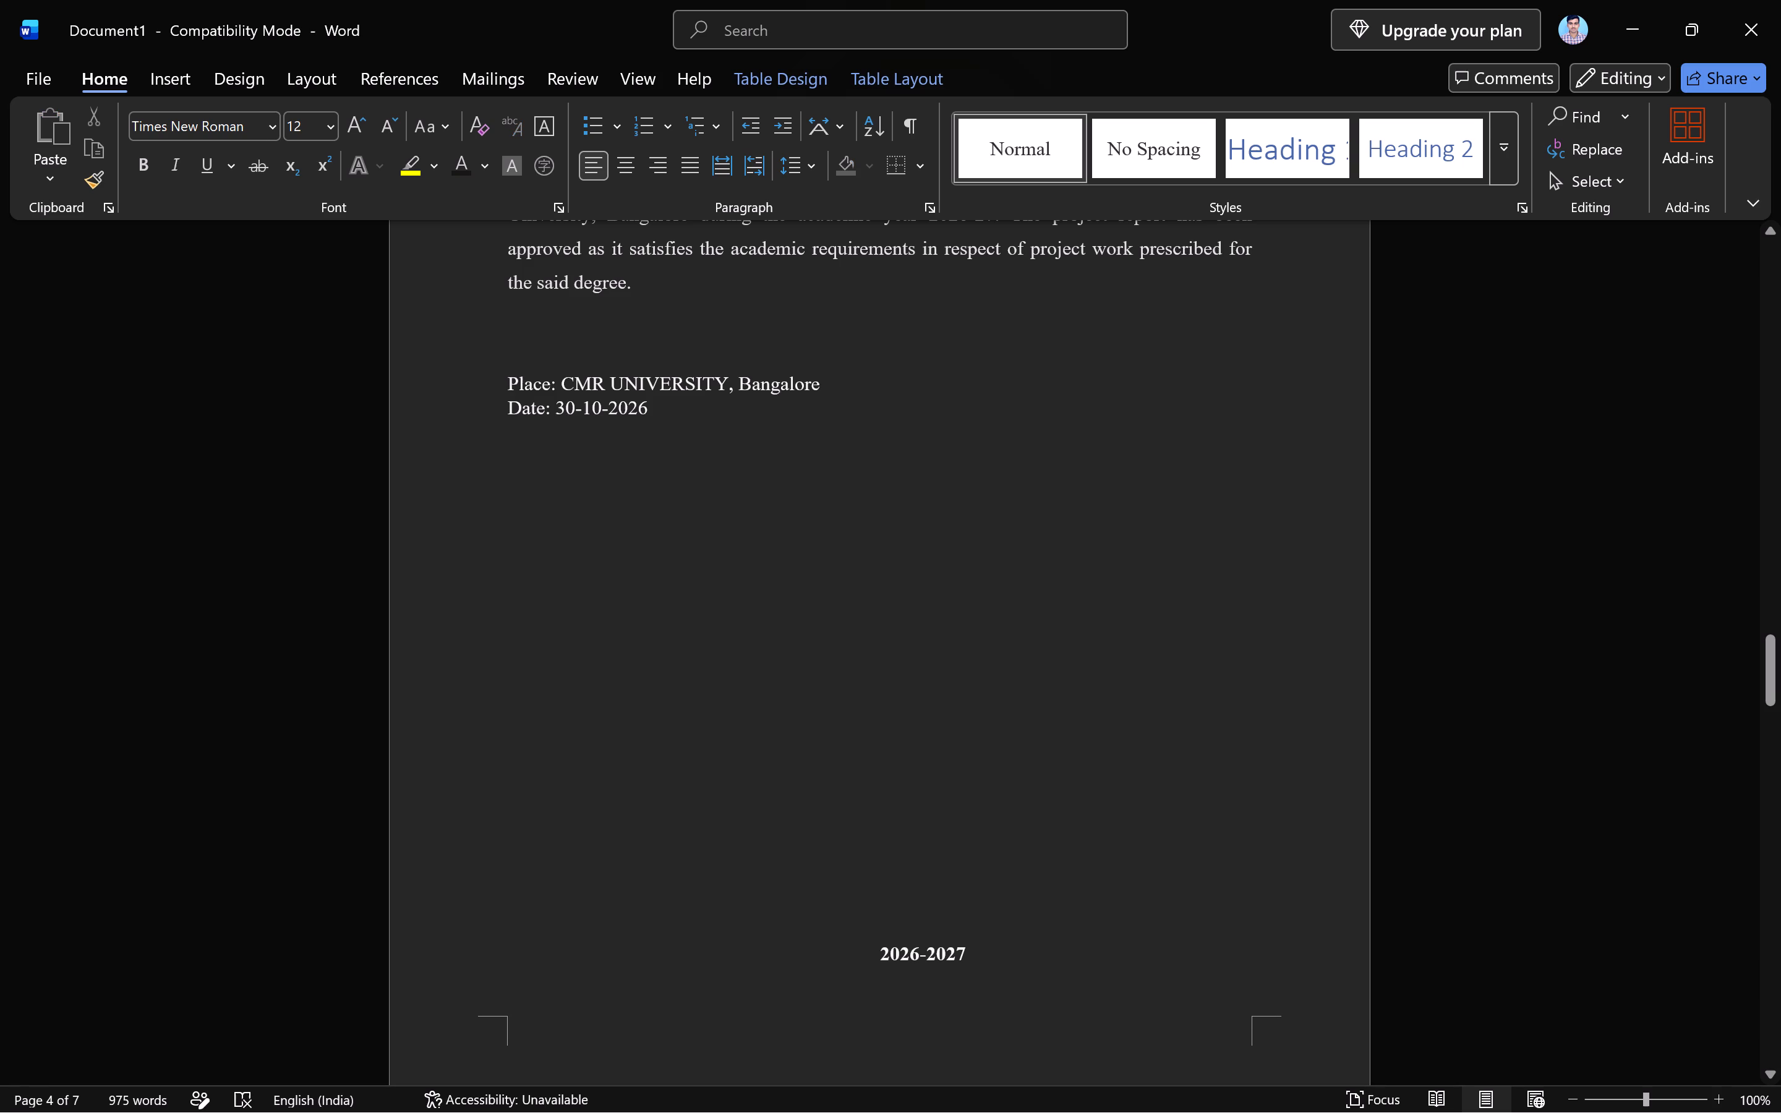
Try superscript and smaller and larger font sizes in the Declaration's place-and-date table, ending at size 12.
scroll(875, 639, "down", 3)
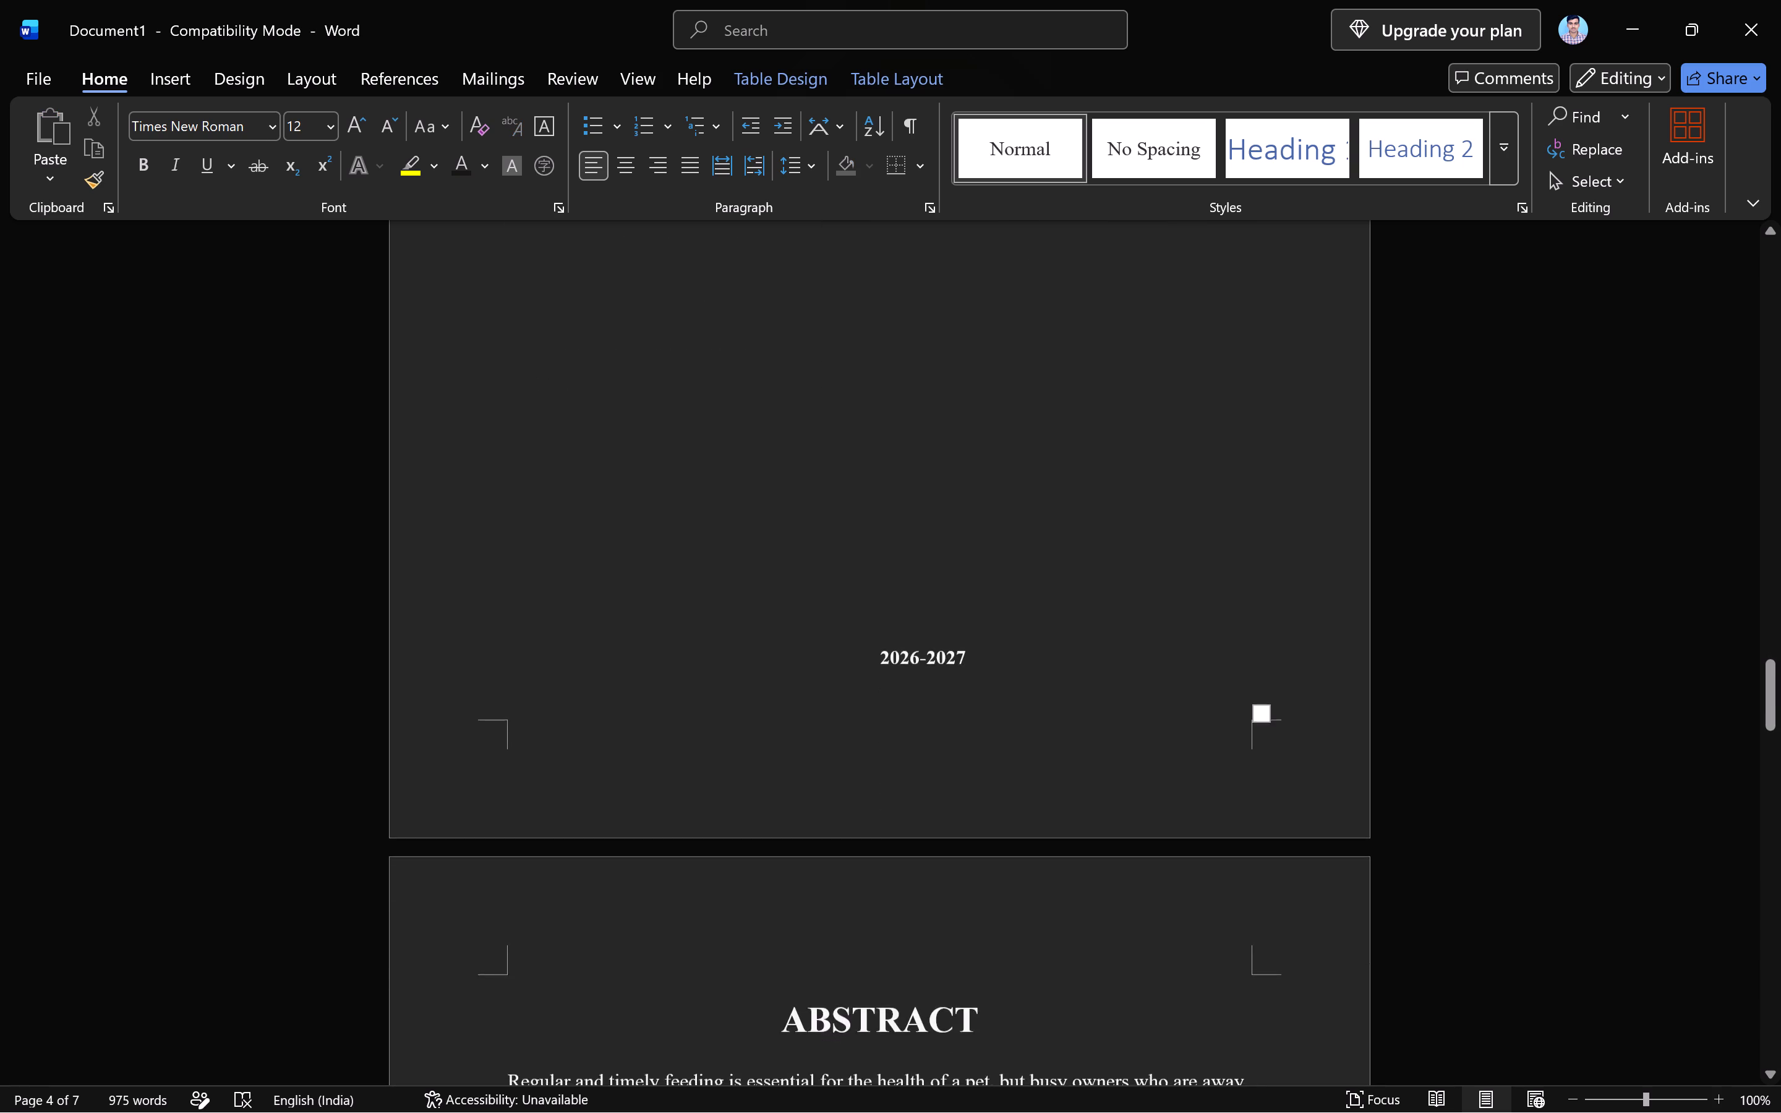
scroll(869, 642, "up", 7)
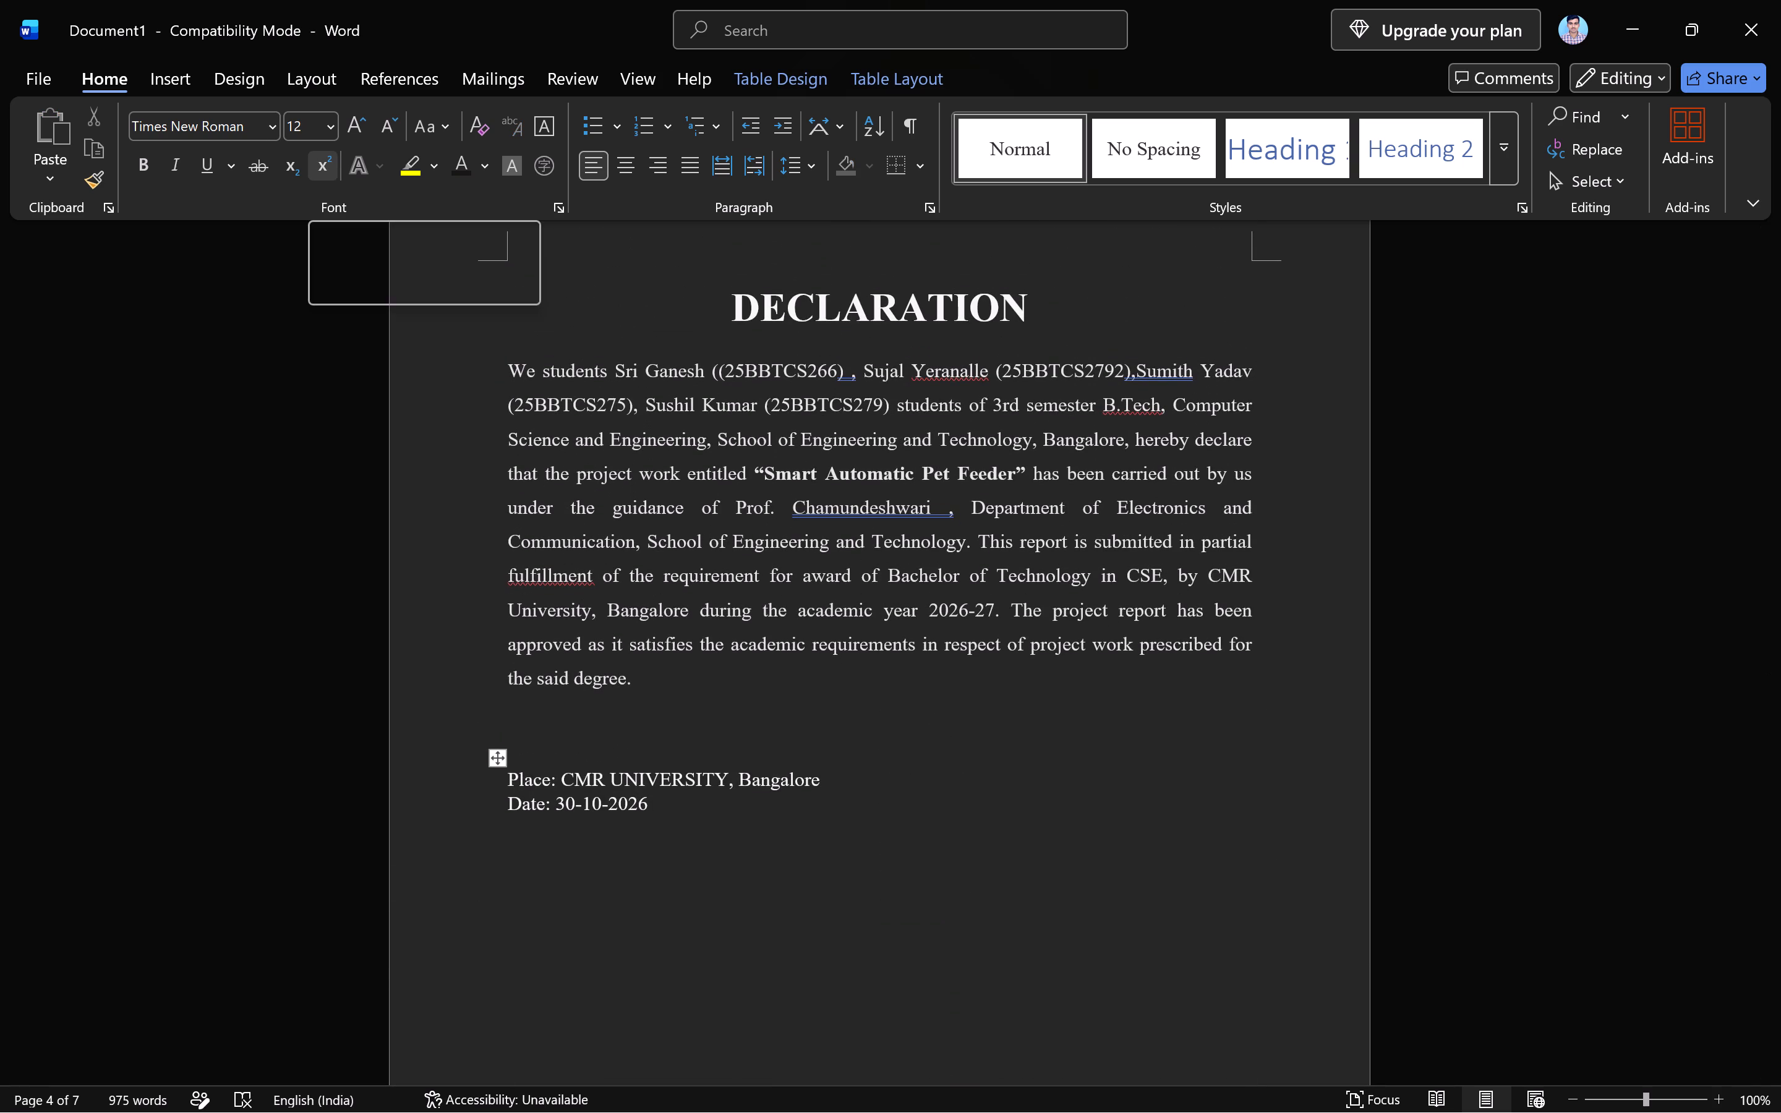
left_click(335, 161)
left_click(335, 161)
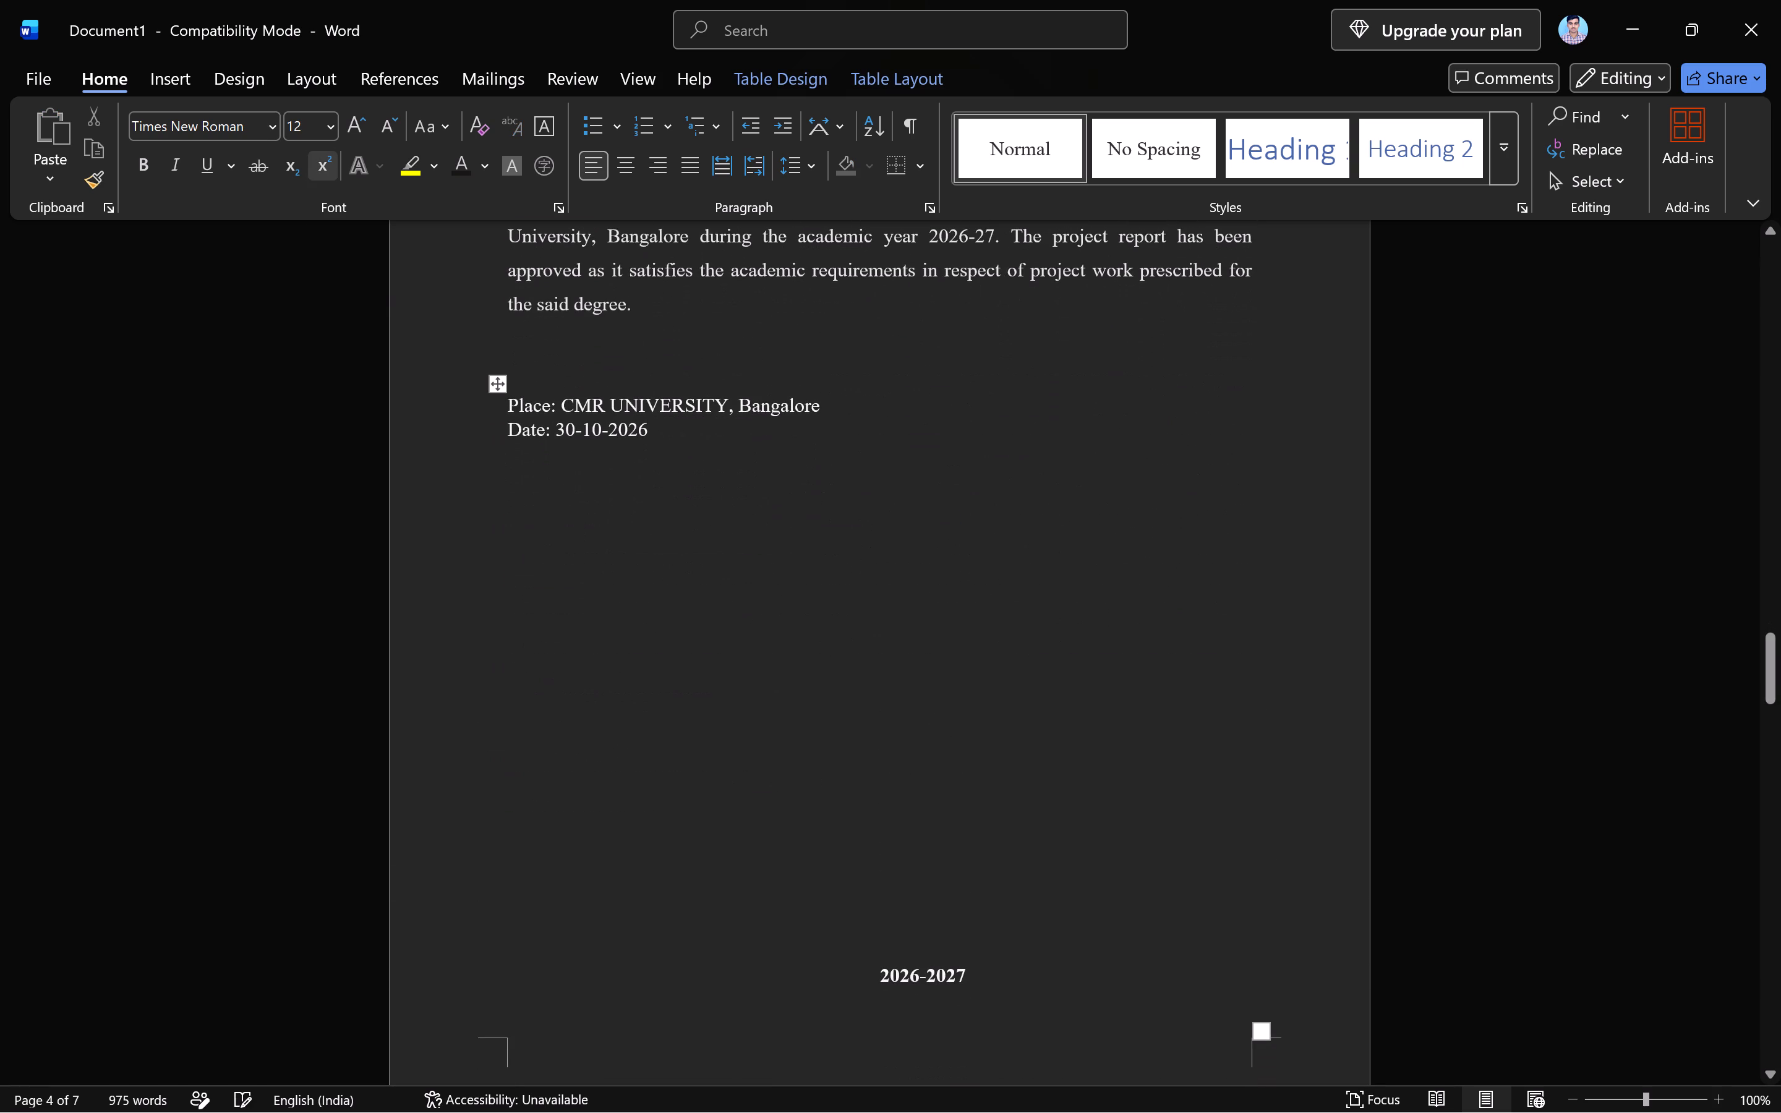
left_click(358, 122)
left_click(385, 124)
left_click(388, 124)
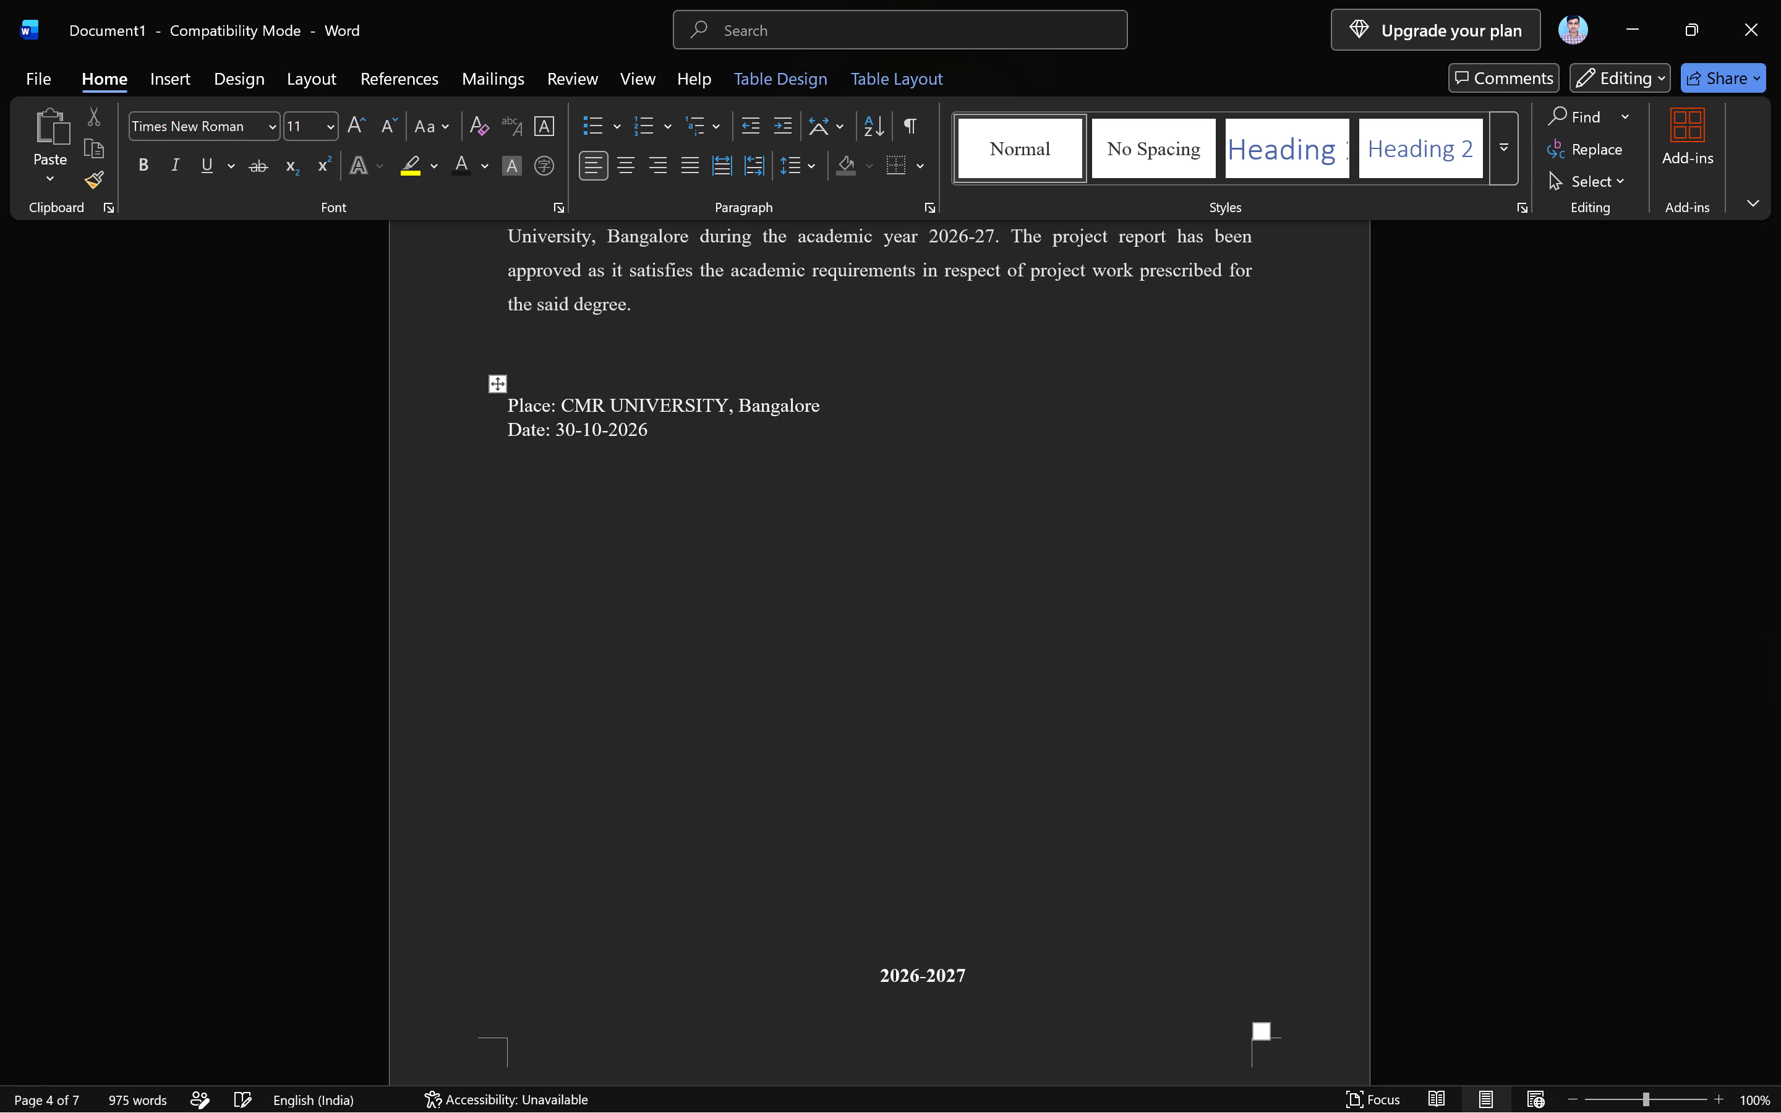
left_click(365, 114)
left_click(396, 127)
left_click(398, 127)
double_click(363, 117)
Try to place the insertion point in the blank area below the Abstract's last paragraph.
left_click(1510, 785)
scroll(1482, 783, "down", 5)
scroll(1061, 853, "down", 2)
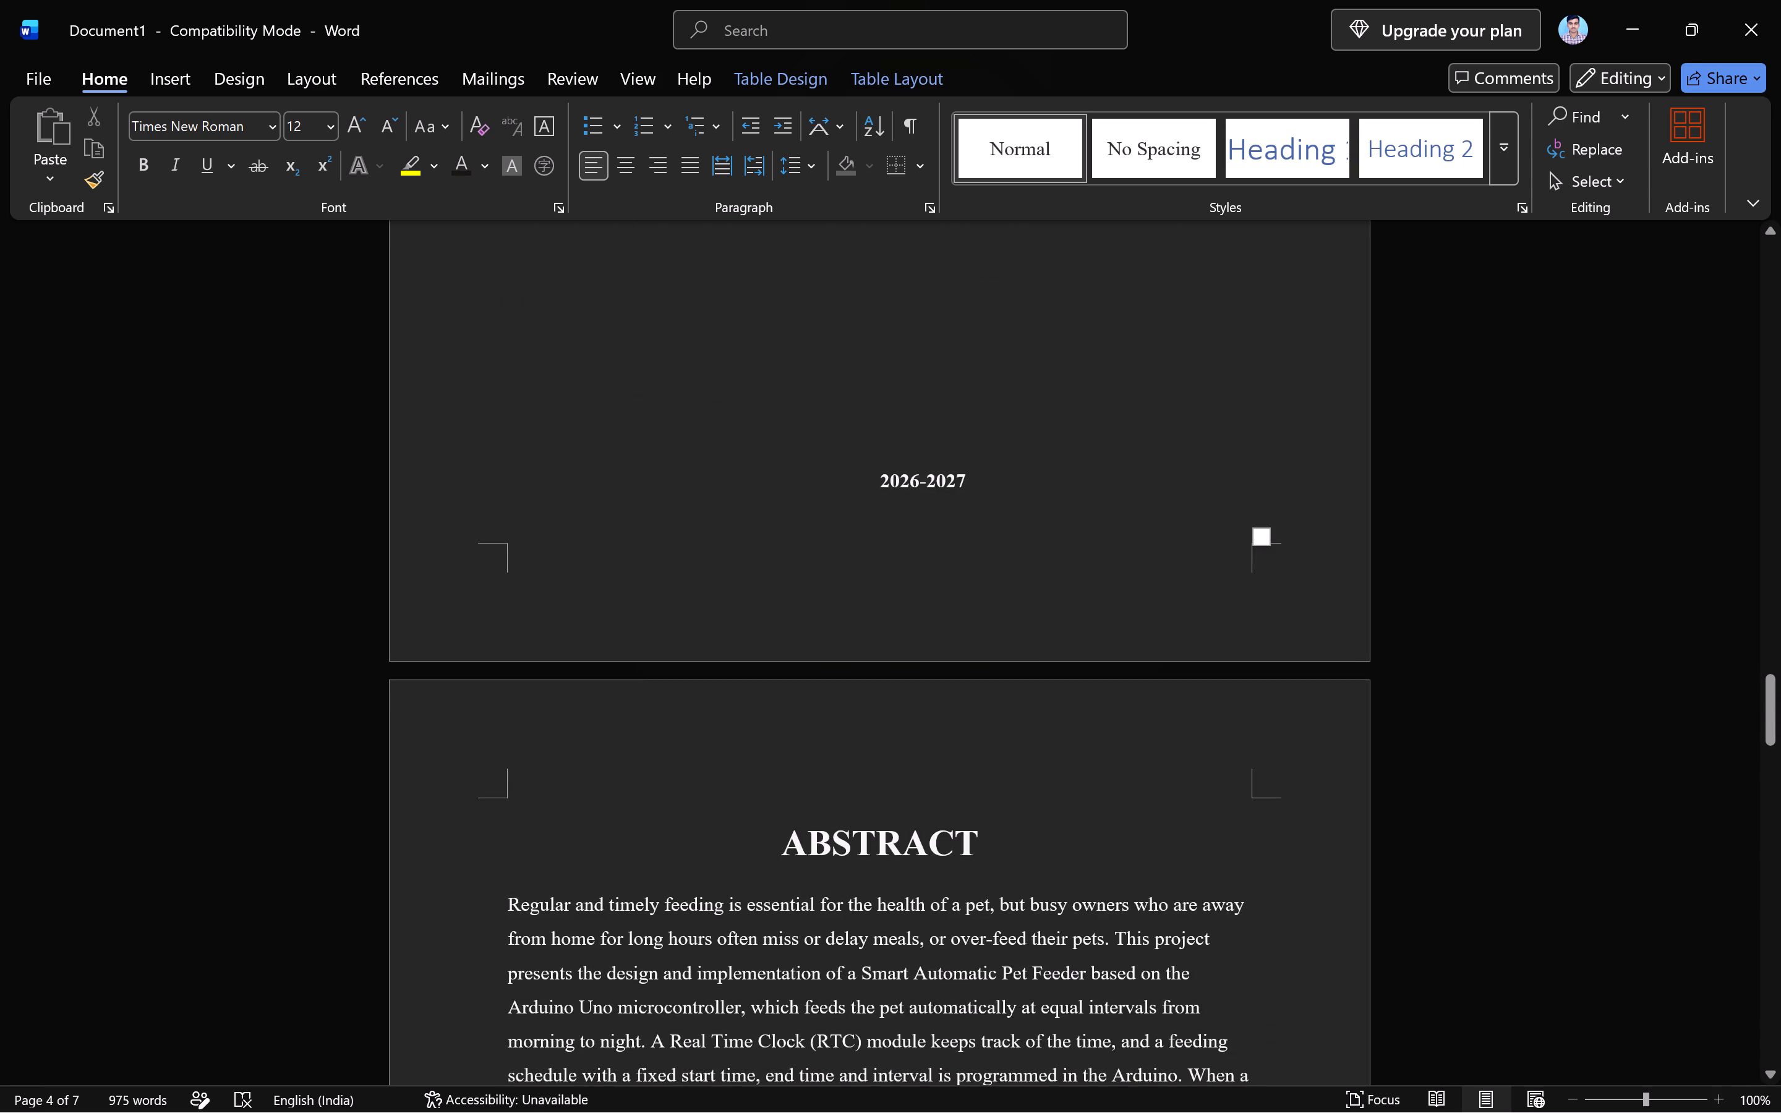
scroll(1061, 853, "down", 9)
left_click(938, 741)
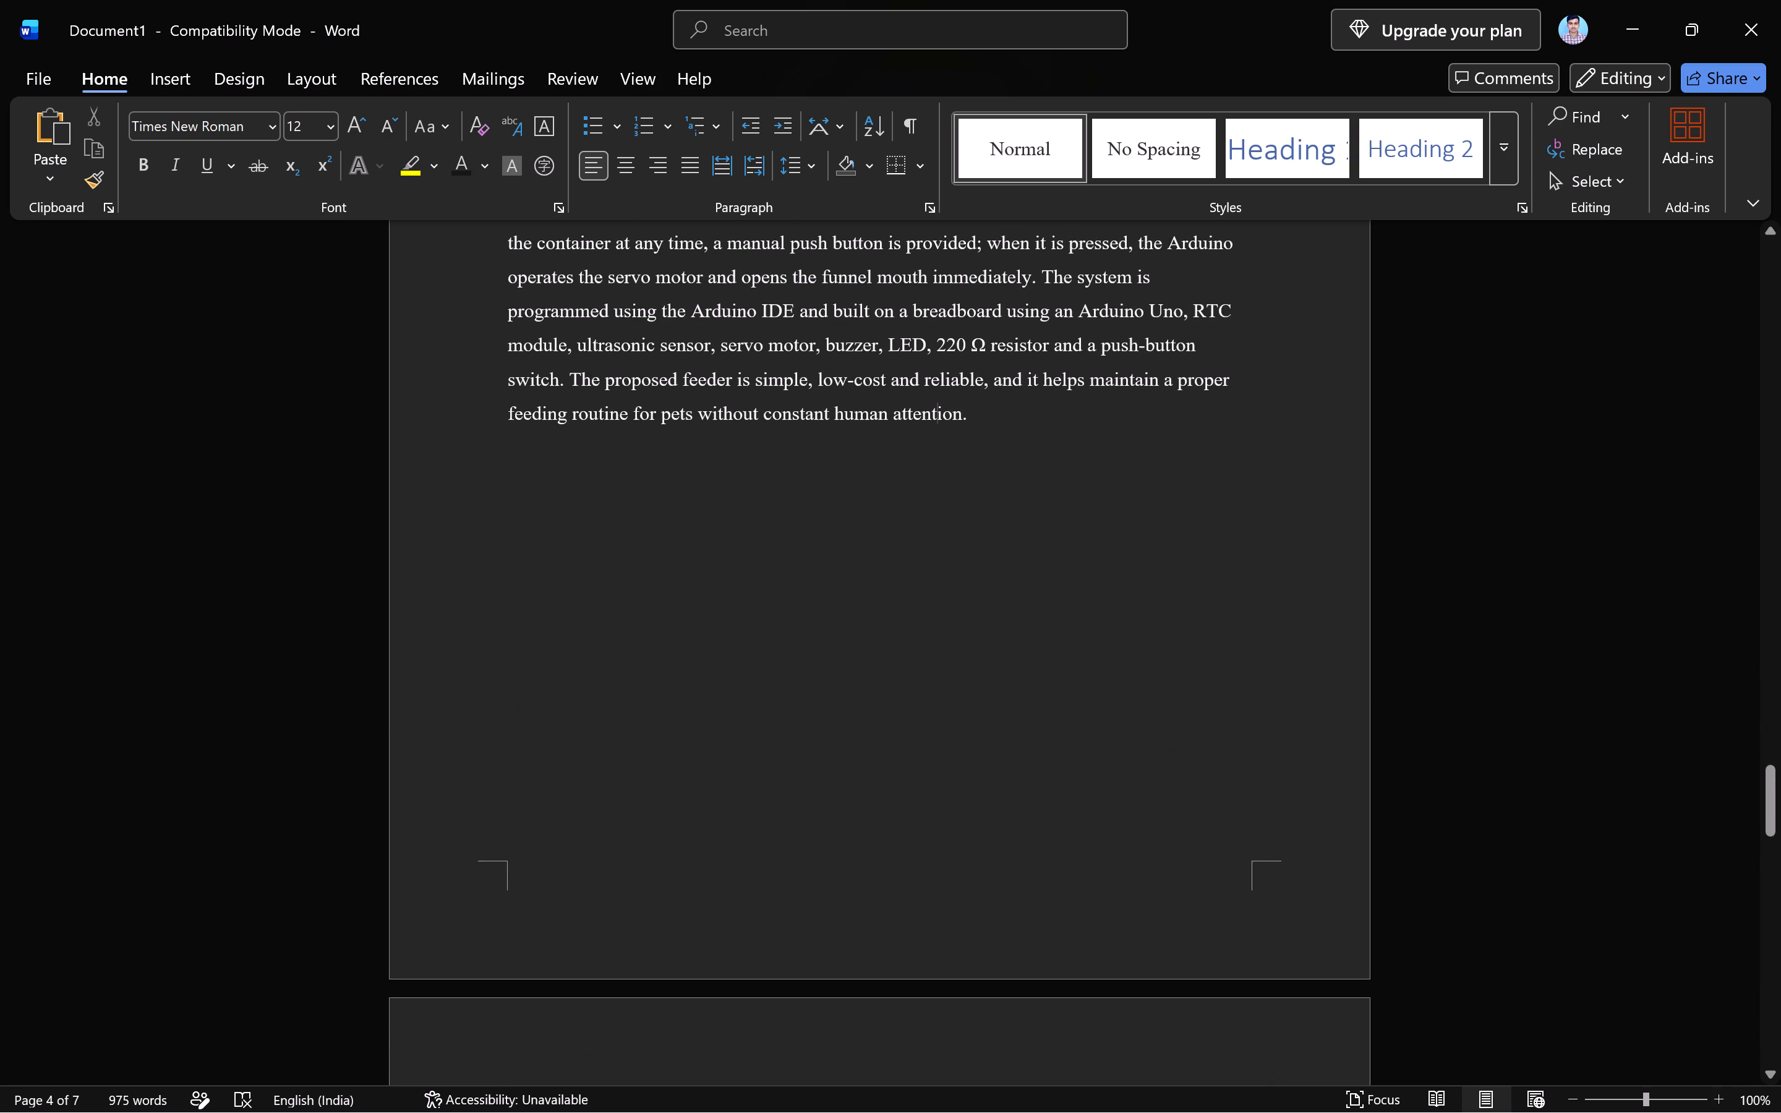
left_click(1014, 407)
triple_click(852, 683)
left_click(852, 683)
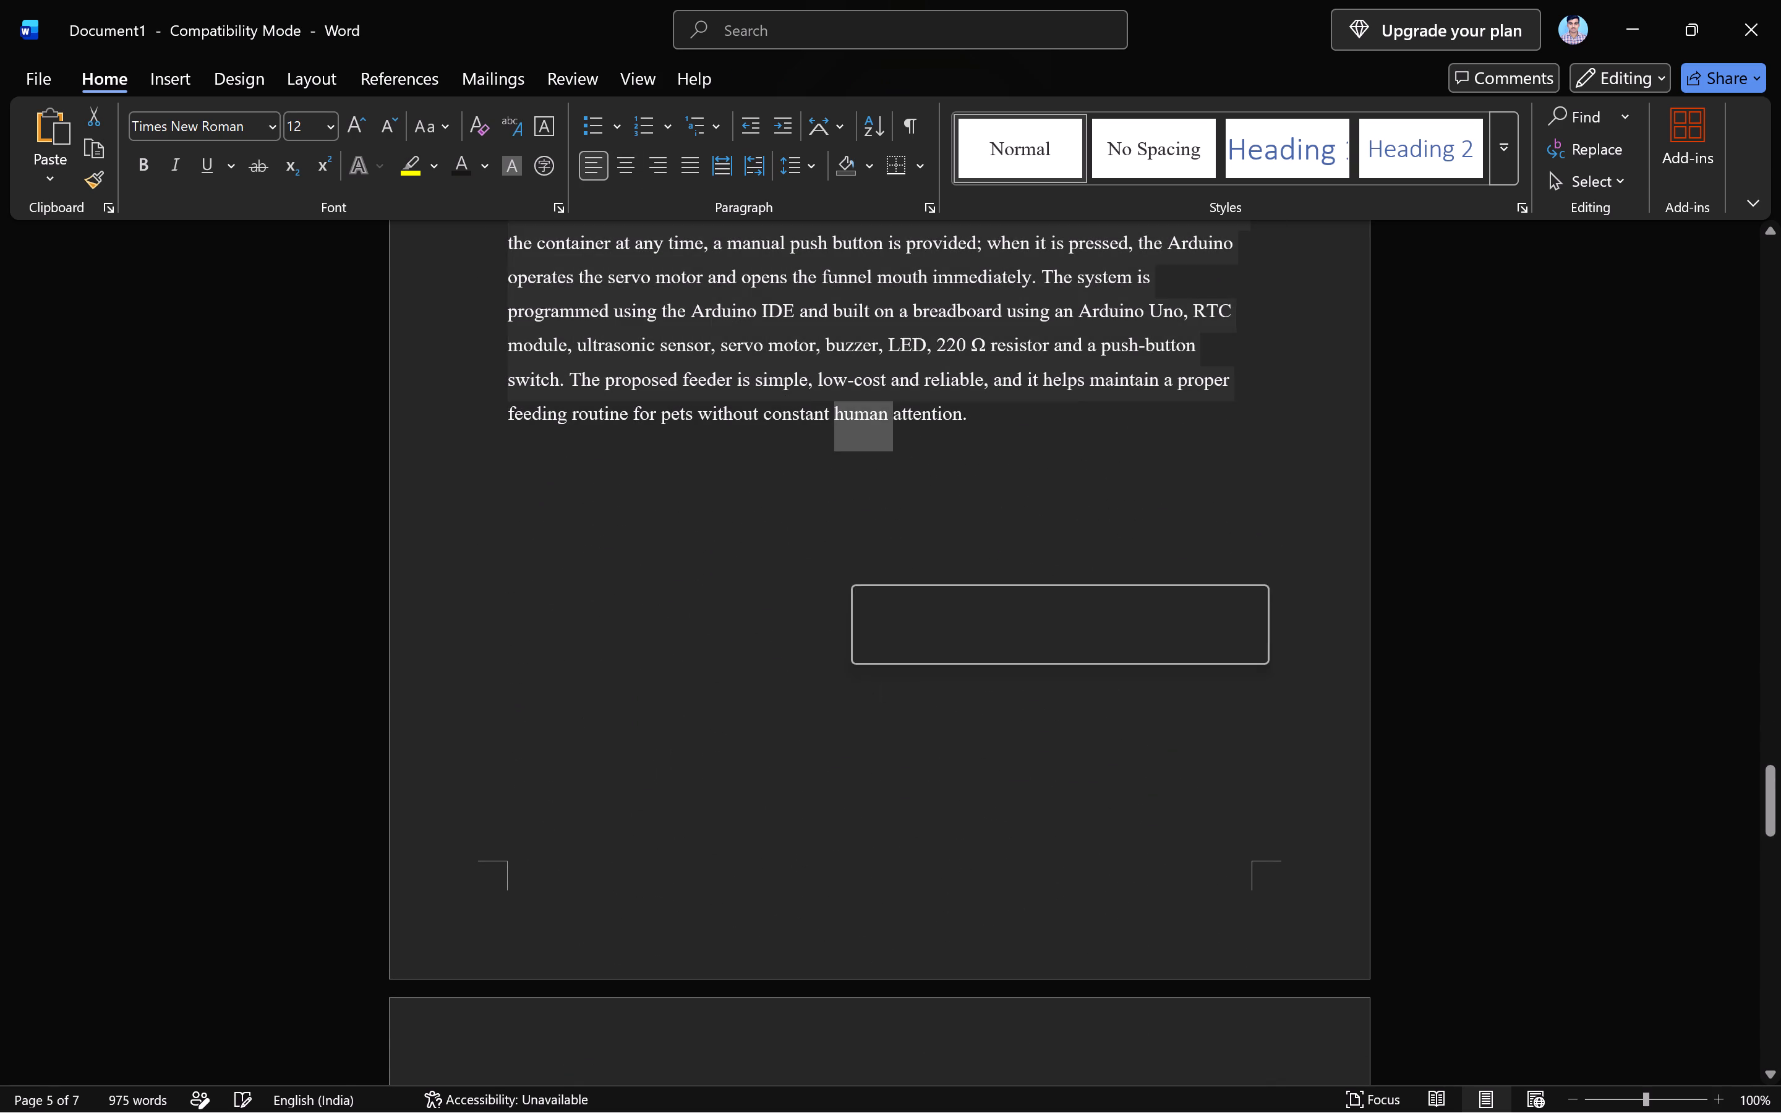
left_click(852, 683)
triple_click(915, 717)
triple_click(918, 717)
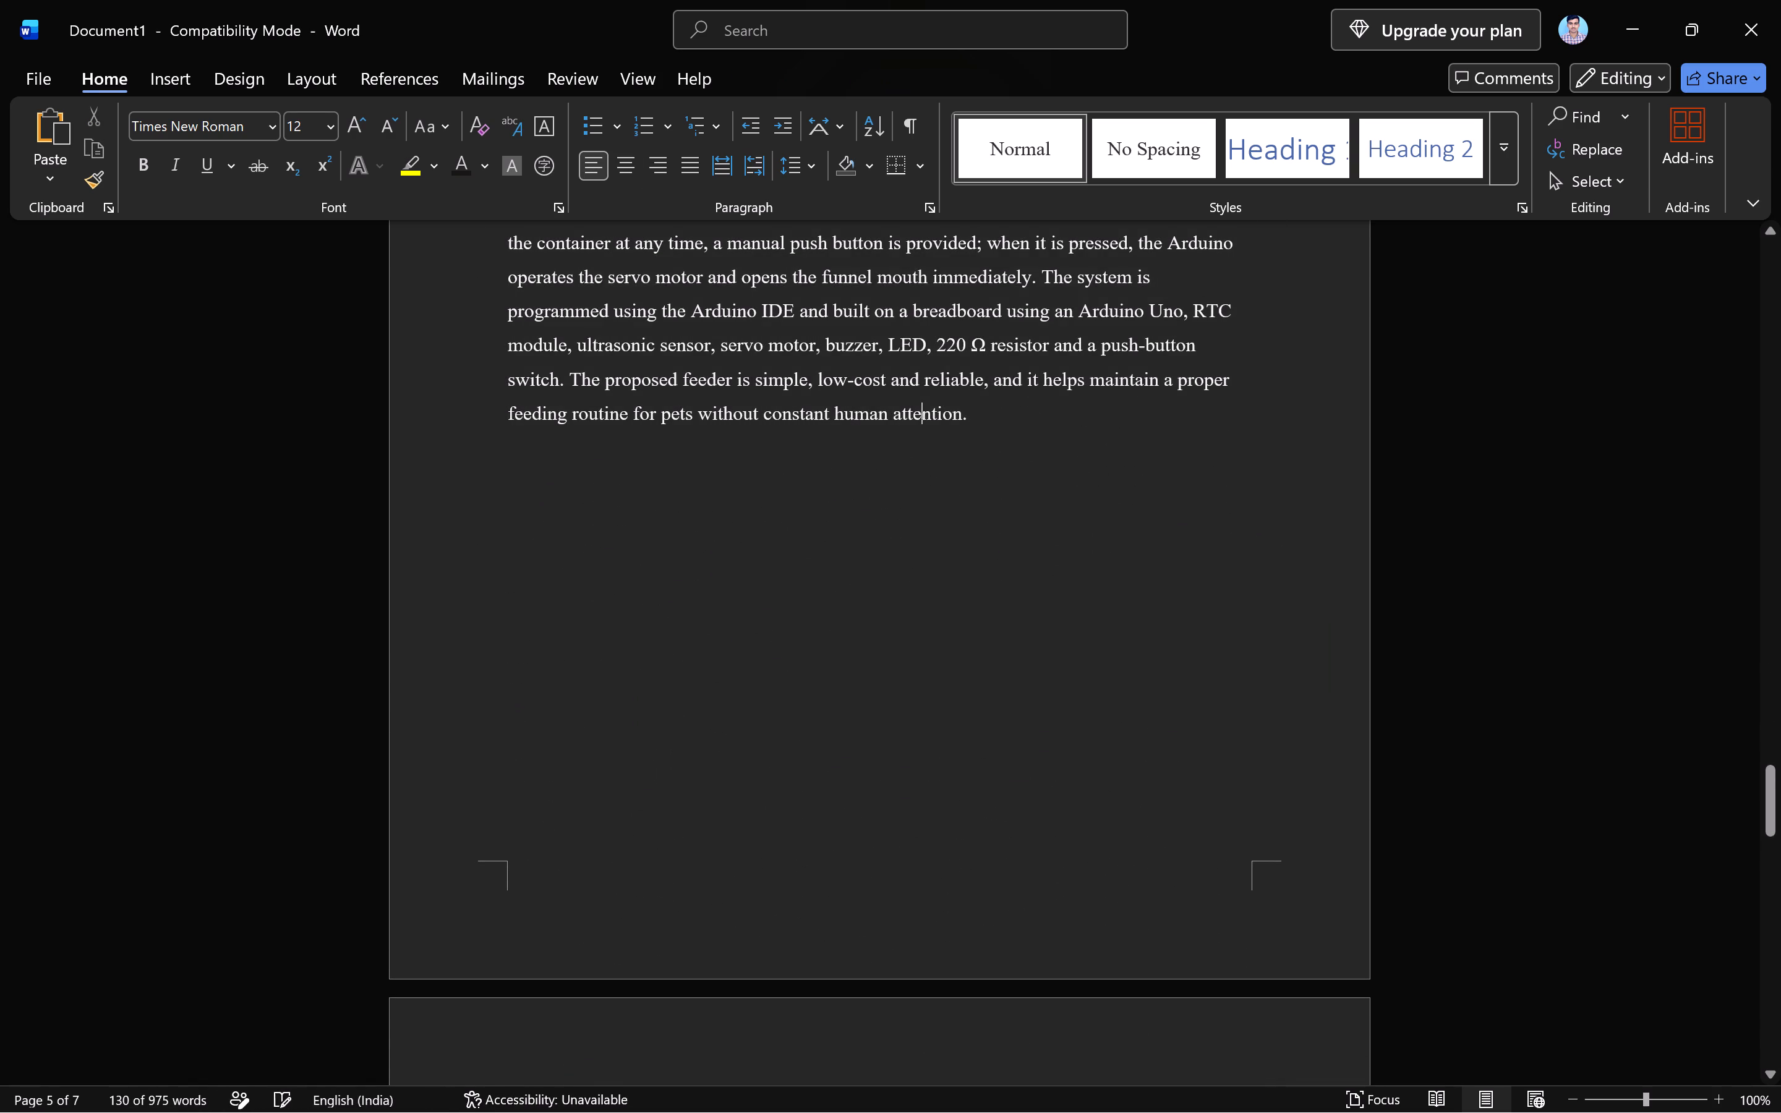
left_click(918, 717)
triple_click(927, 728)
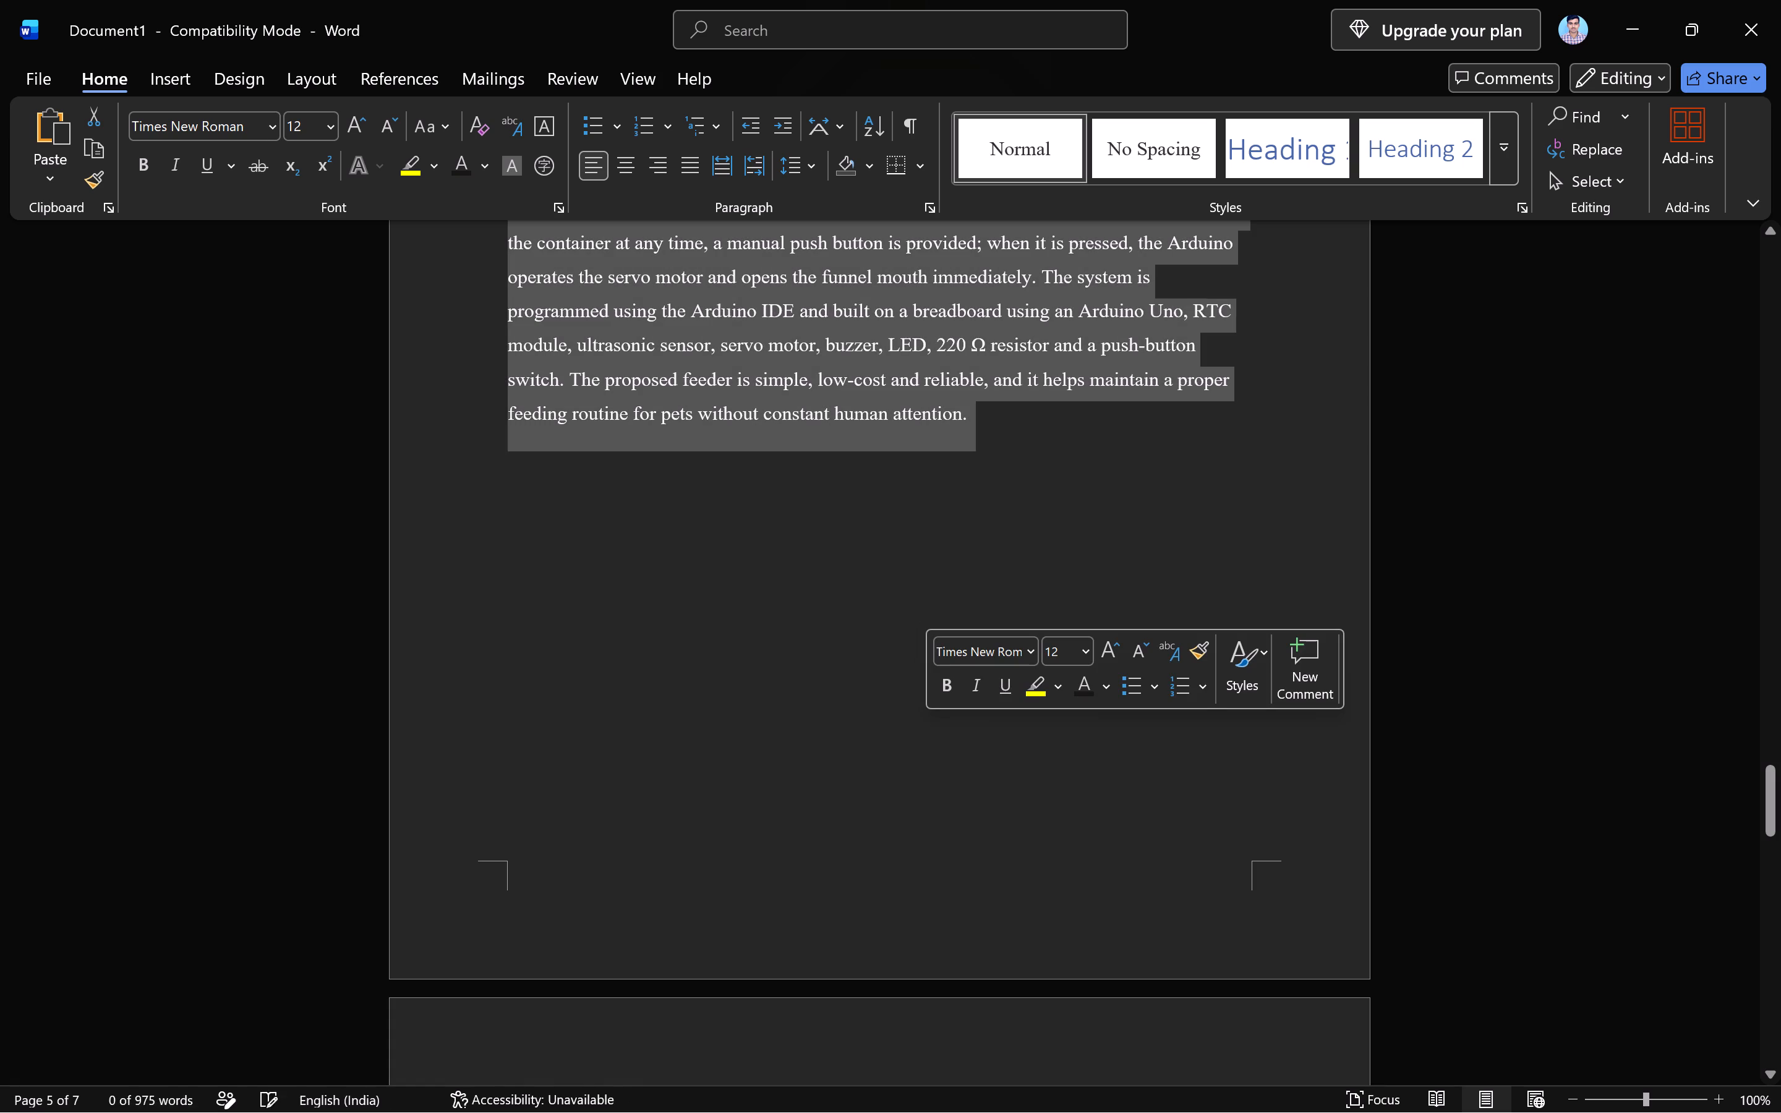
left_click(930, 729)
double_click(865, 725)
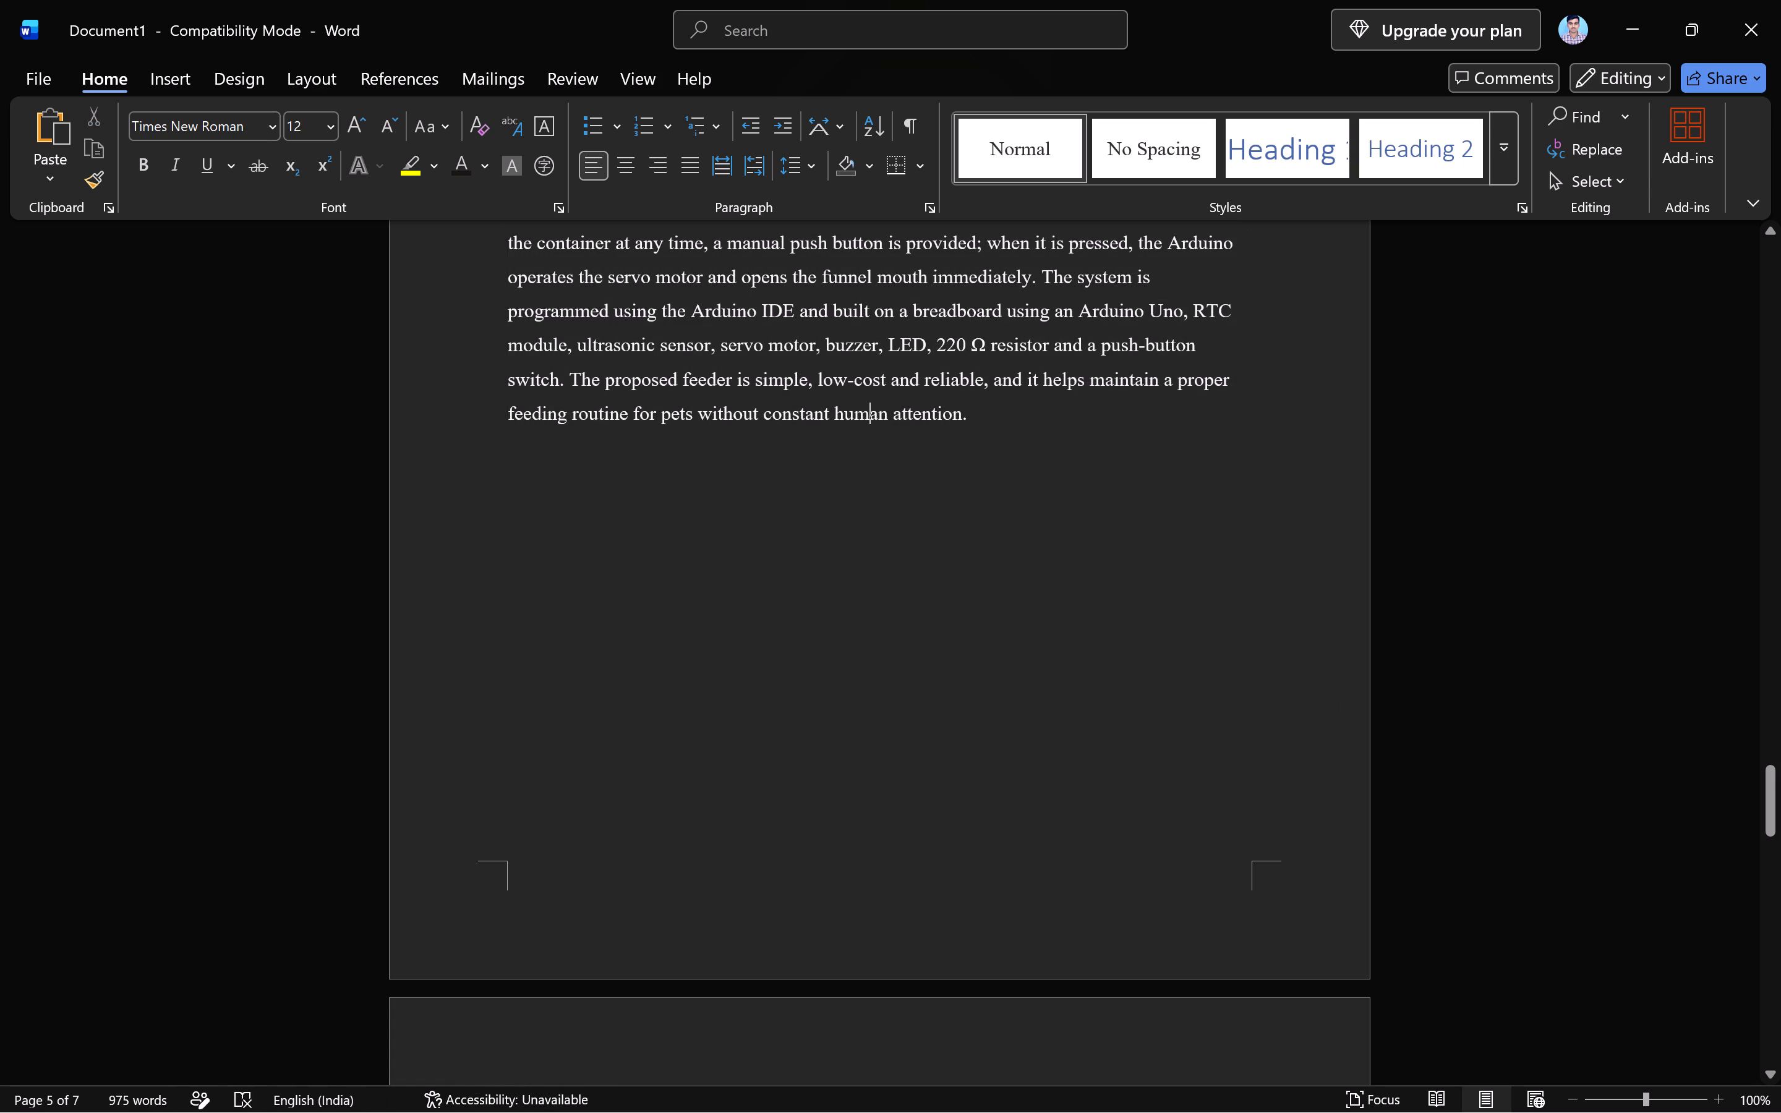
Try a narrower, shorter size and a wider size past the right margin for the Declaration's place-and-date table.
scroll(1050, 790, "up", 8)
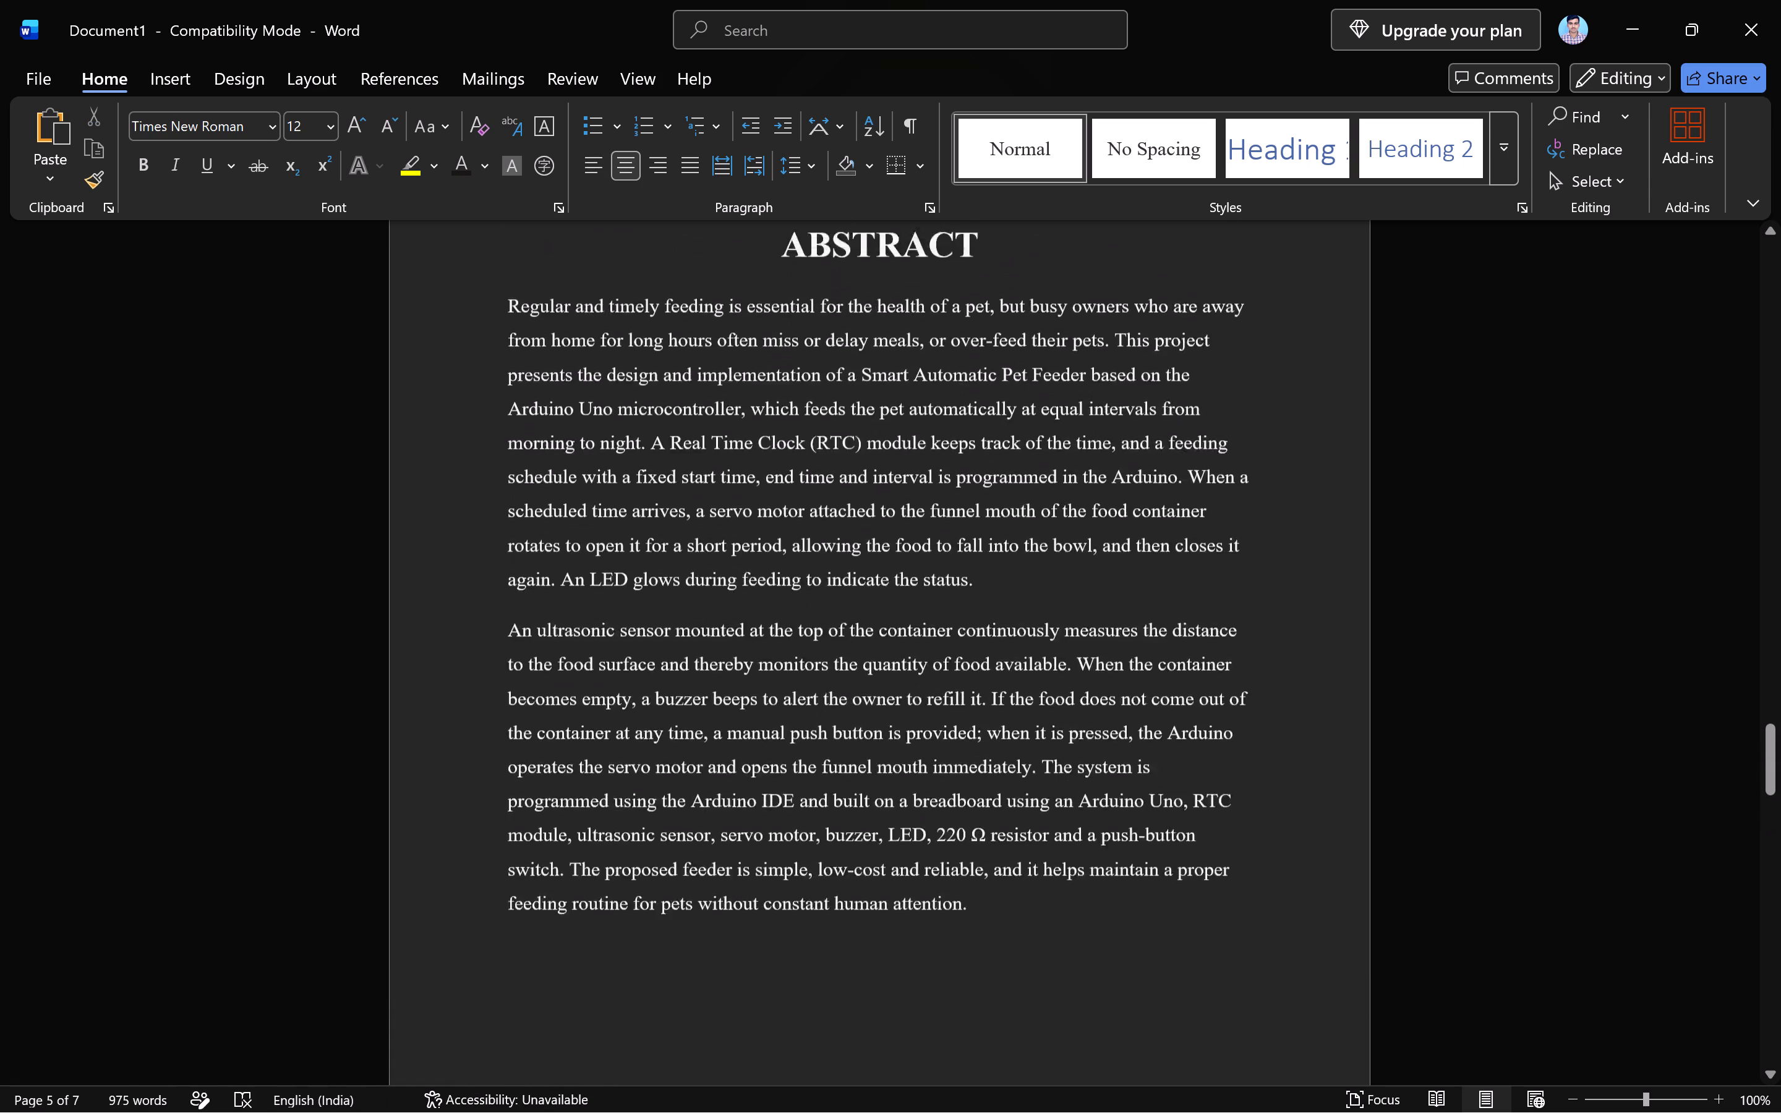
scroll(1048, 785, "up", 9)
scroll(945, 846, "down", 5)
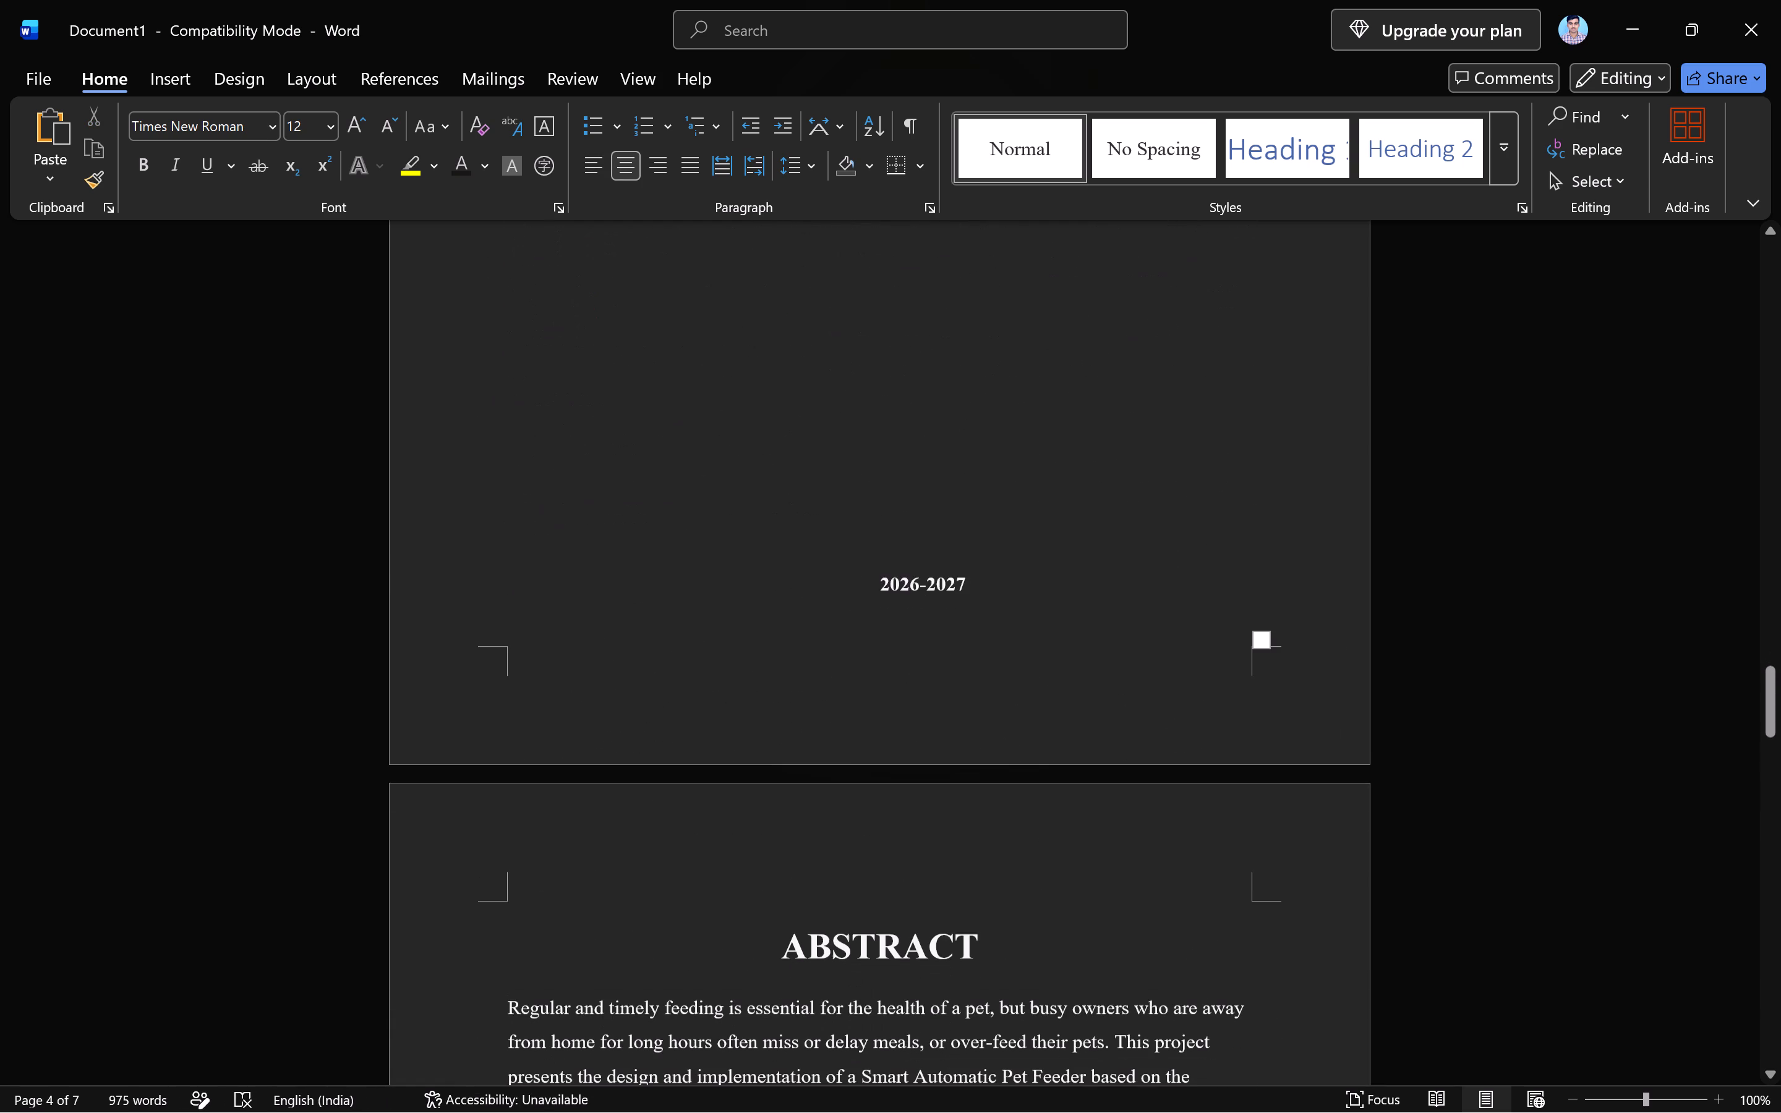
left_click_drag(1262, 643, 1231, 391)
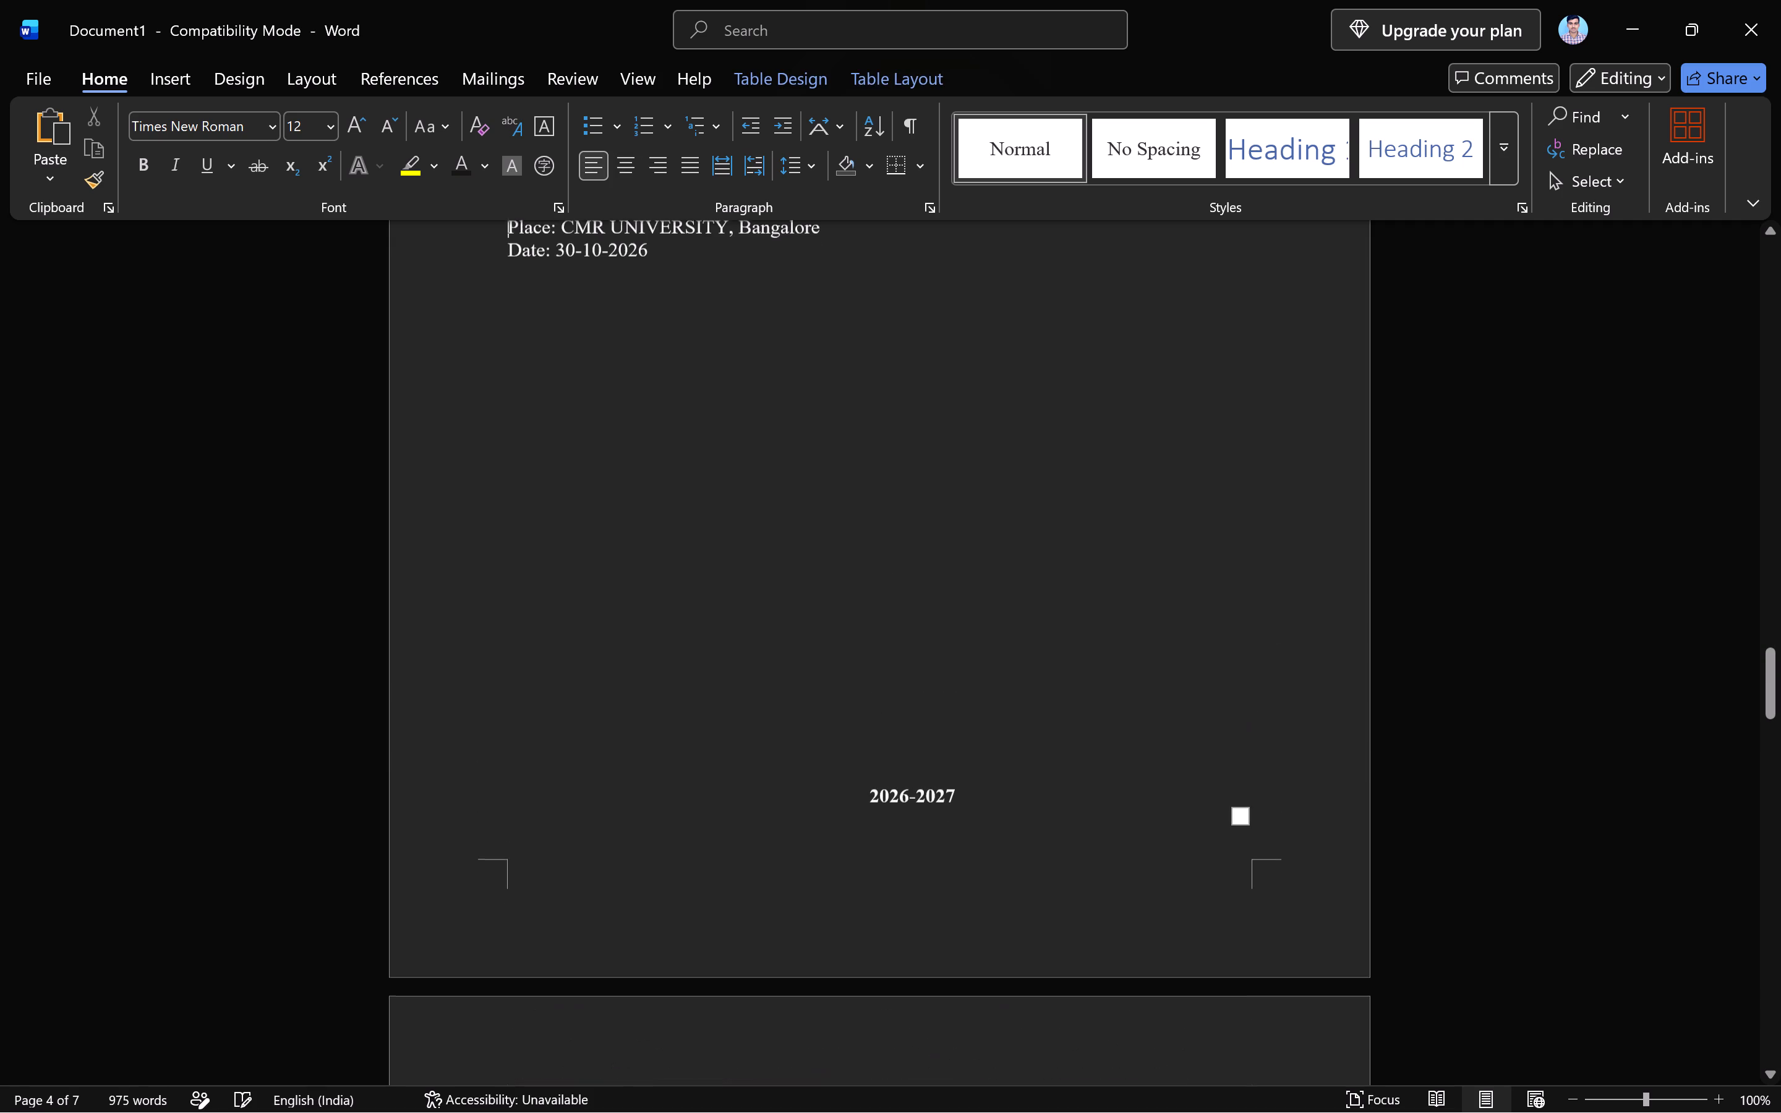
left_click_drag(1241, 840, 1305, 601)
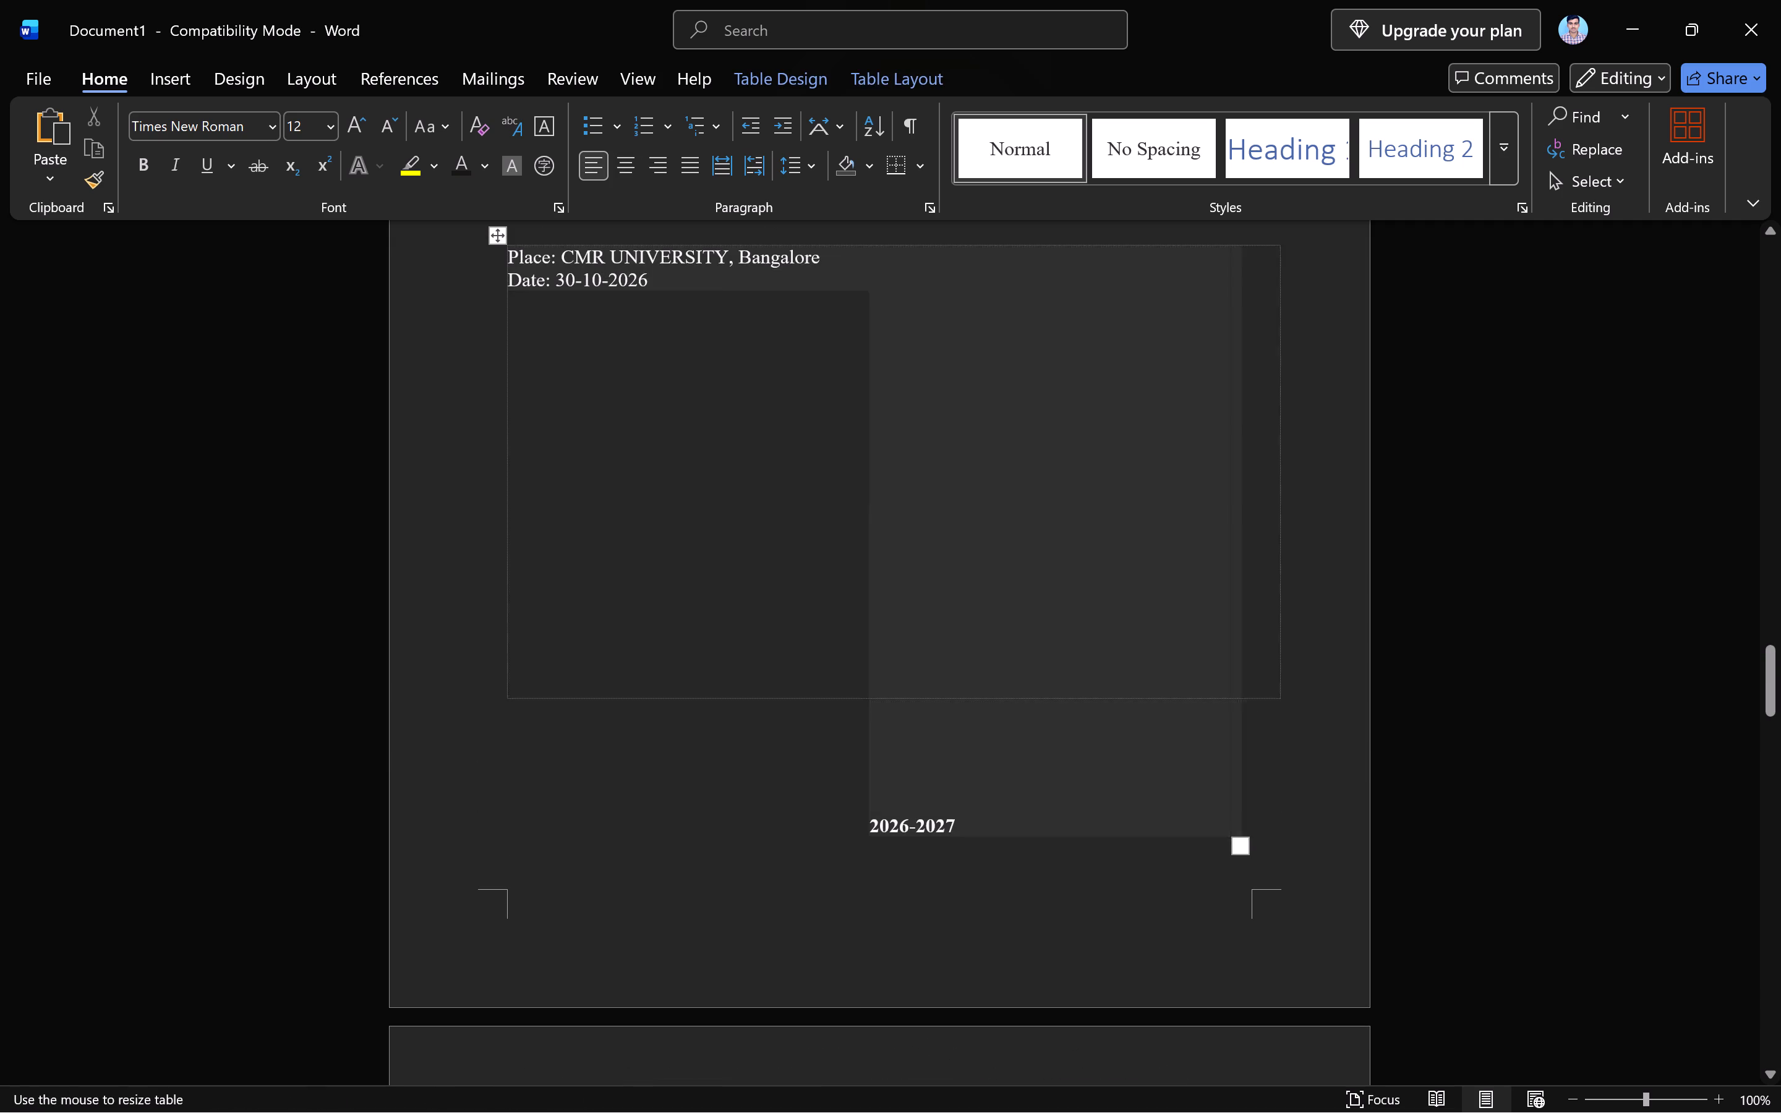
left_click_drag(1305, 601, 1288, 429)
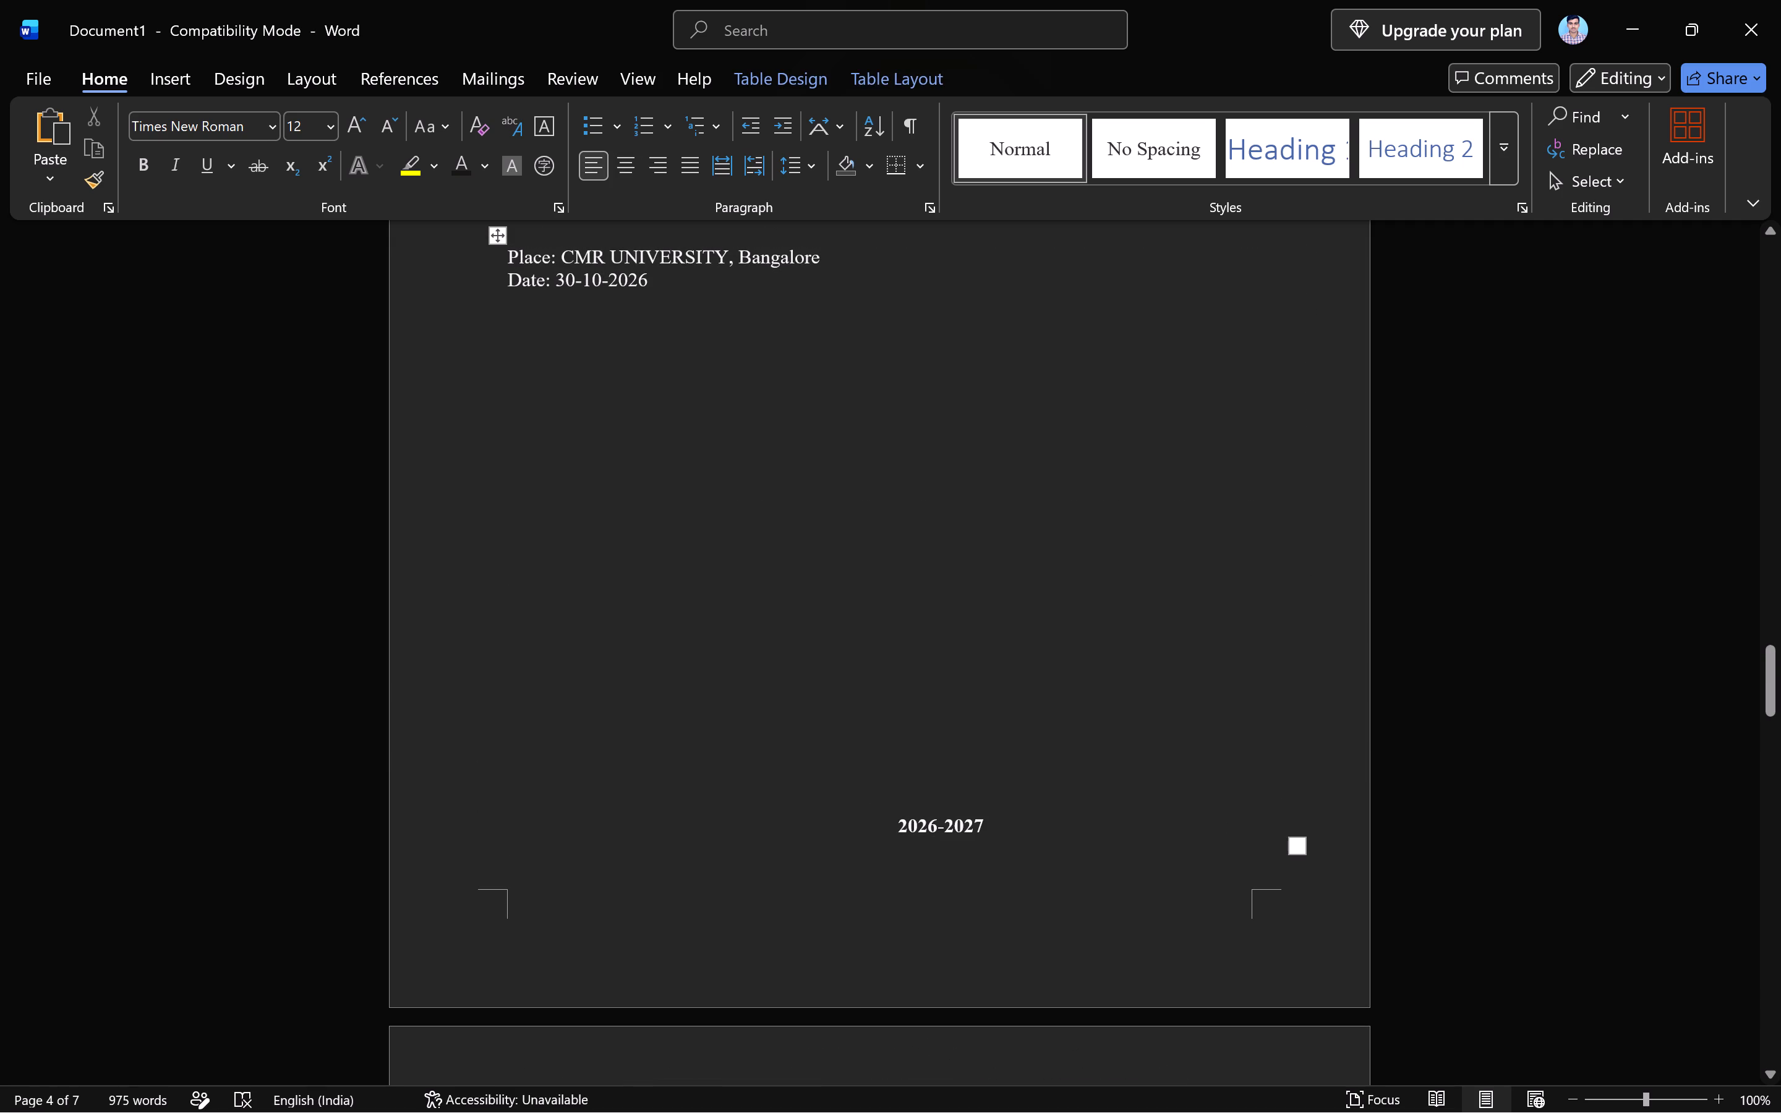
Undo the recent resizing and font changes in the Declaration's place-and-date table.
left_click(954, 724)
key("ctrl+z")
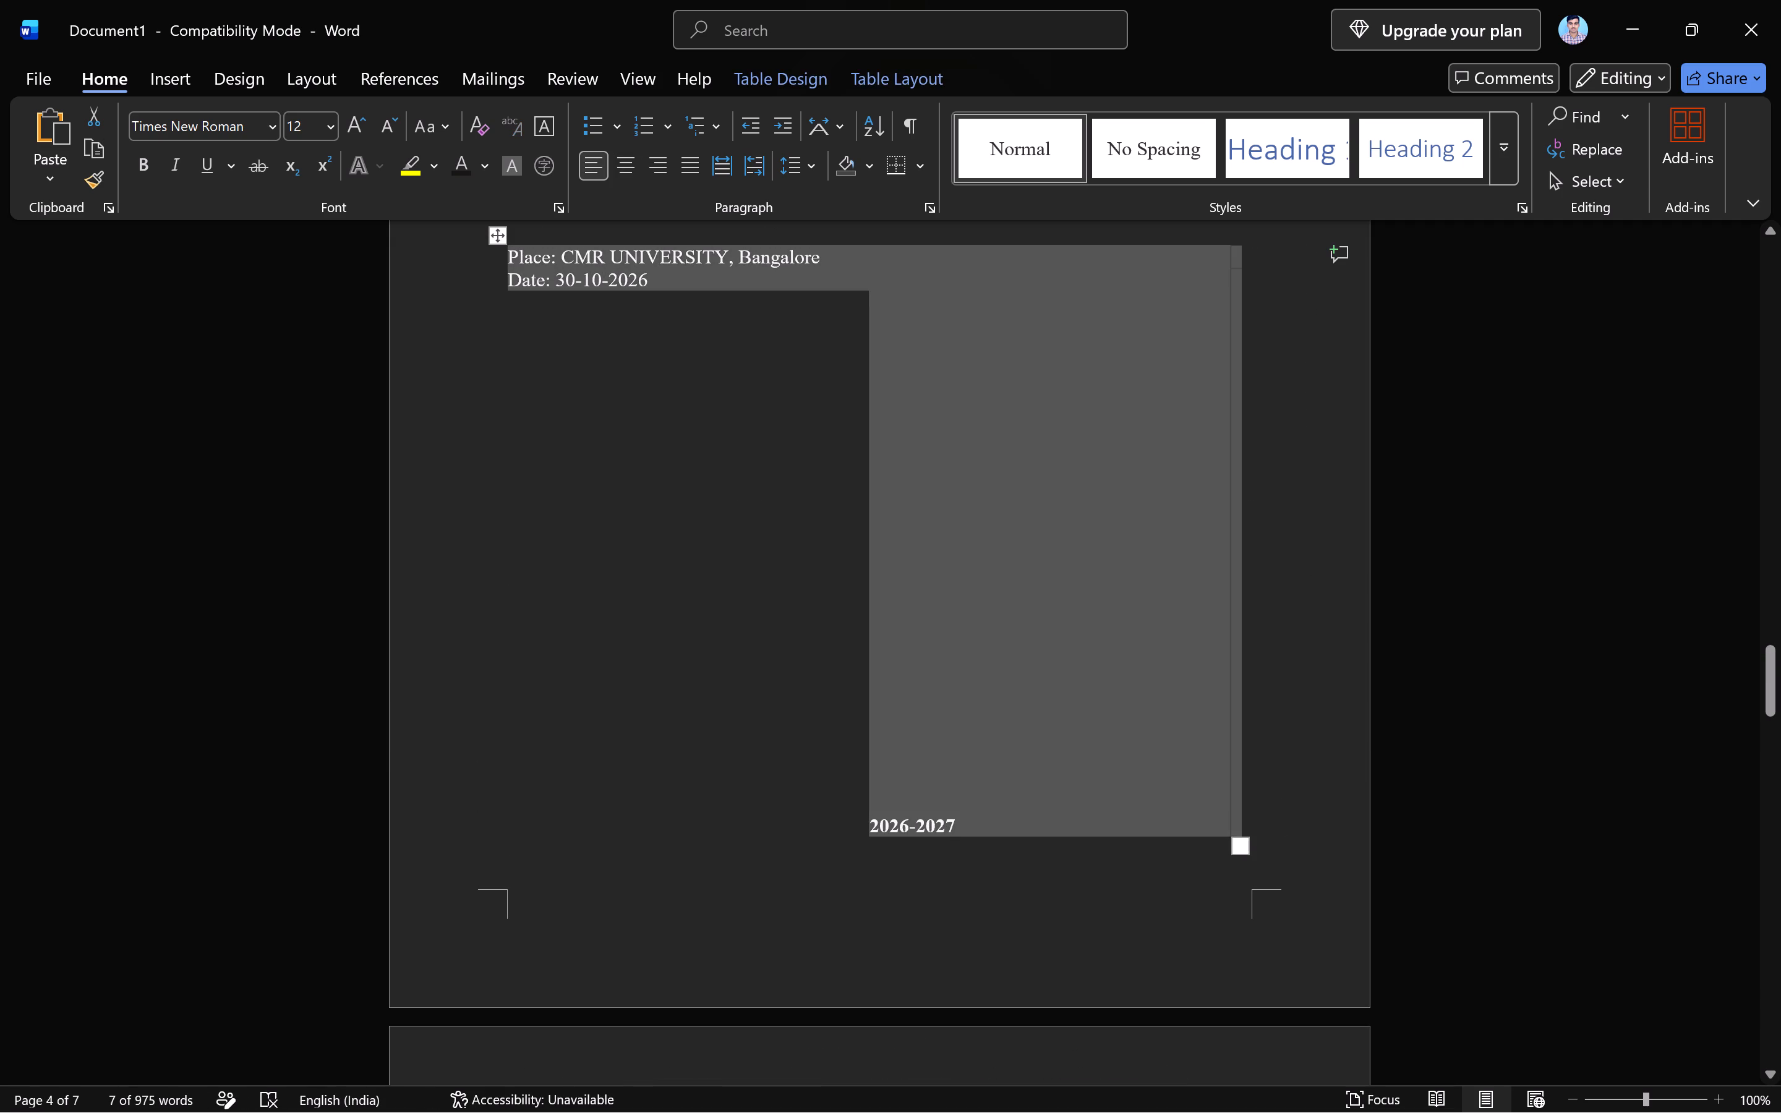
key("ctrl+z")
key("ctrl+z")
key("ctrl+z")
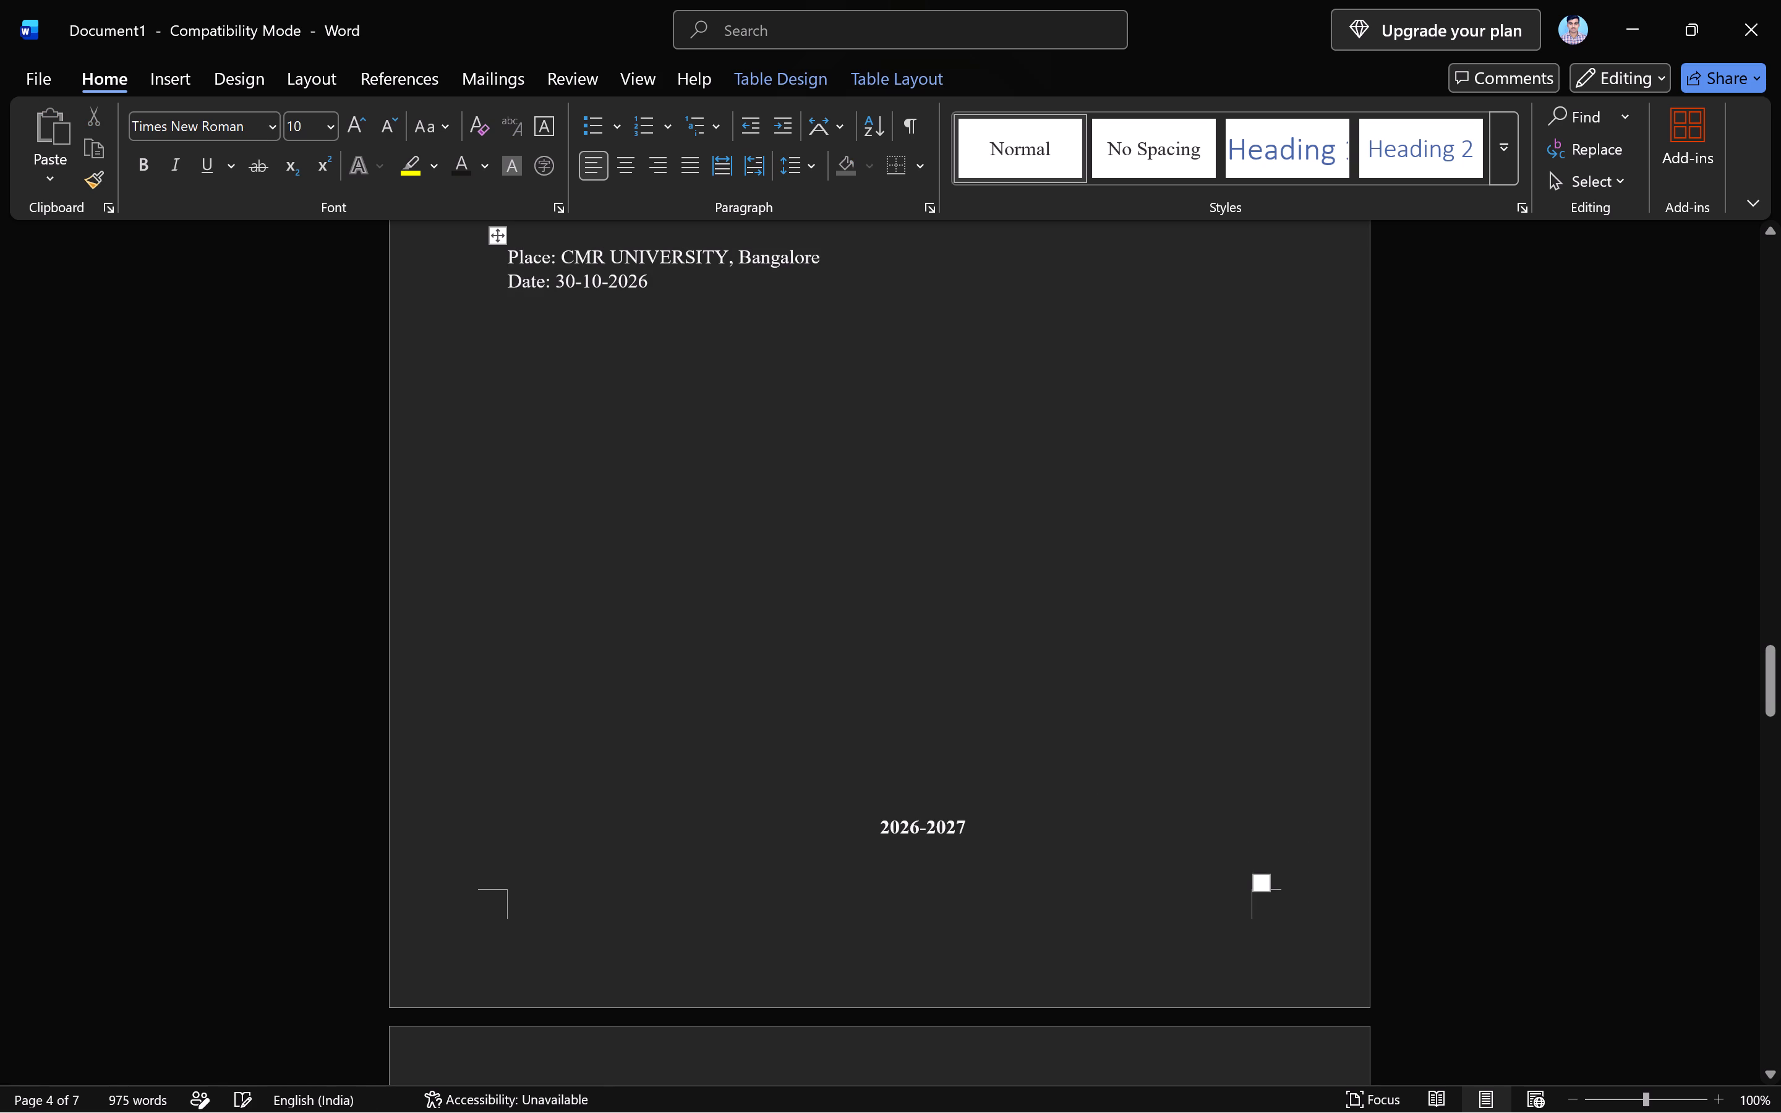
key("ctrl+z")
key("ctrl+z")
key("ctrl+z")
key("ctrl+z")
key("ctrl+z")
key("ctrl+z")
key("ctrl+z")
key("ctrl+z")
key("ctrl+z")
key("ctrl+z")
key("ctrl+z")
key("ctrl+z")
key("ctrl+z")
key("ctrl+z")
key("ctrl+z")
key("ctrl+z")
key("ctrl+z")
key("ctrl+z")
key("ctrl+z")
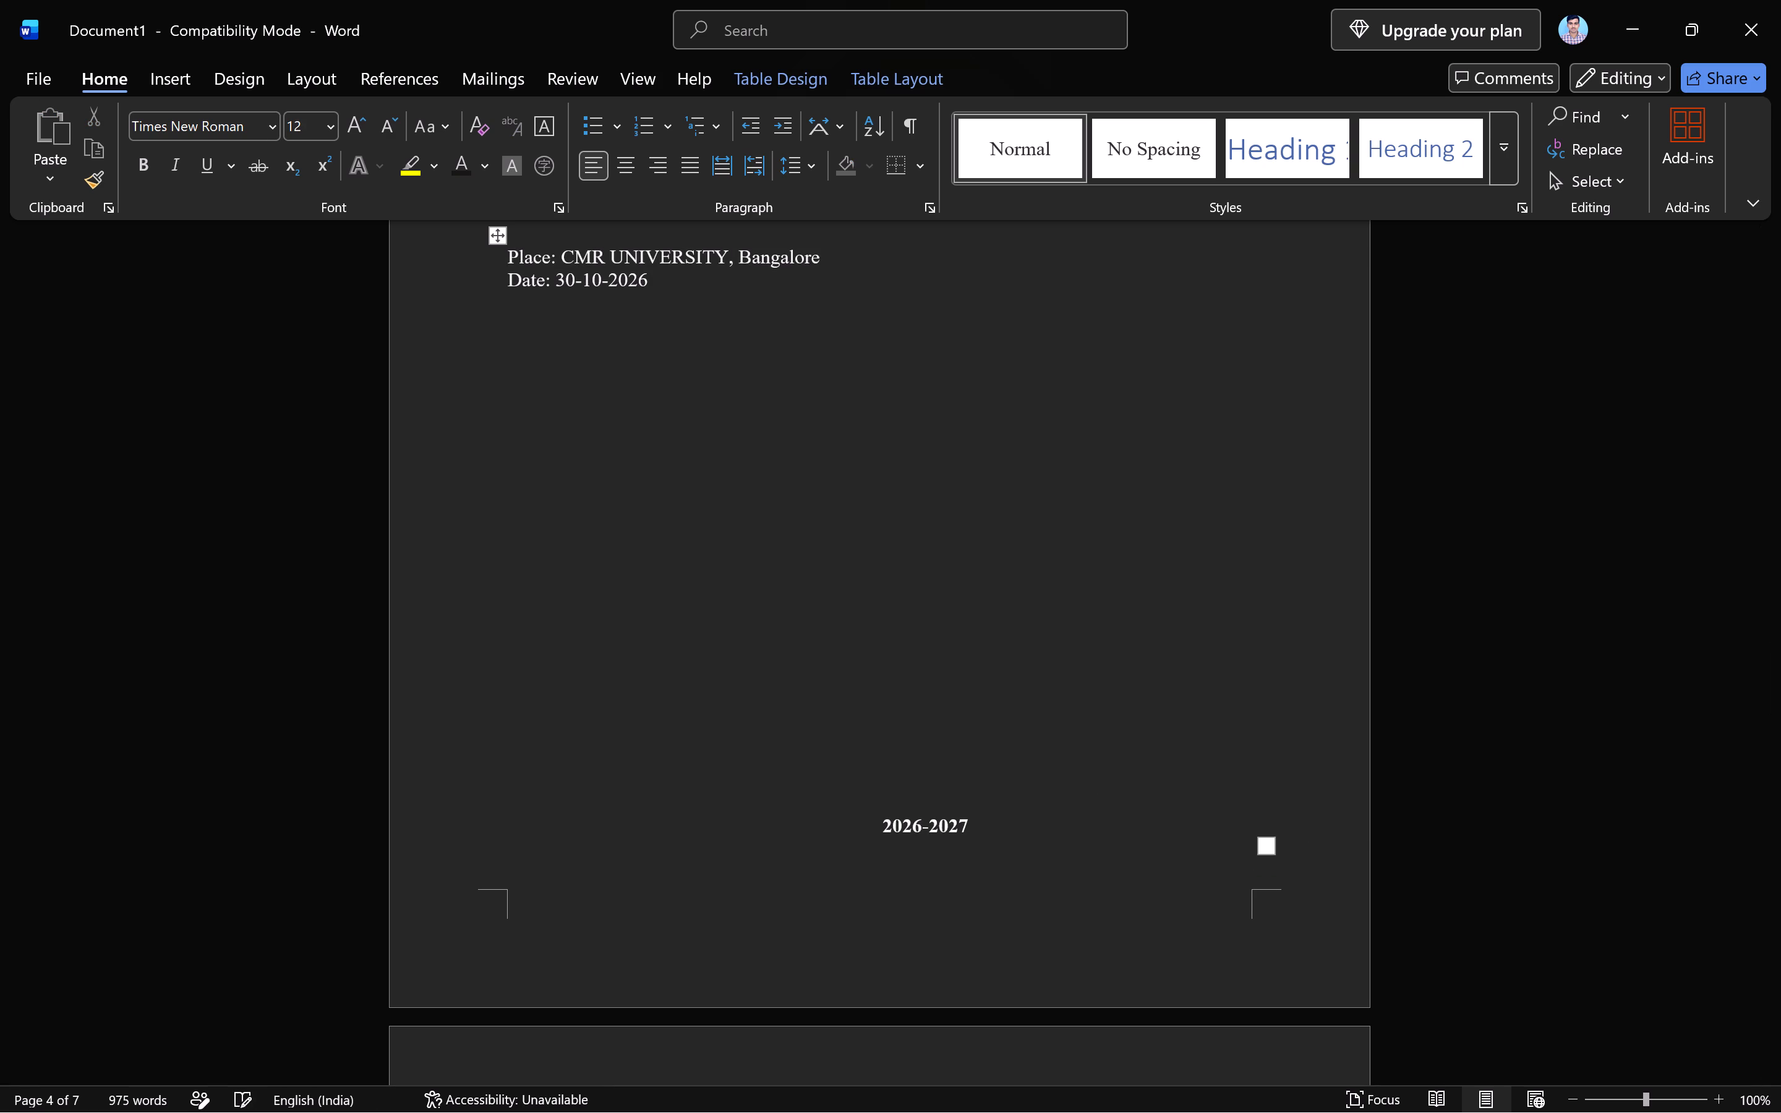
Undo the recent Declaration page edits back through the placement of its "2026-2027" line.
key("ctrl+z")
key("ctrl+z")
key("ctrl+z")
key("ctrl+z")
key("ctrl+z")
key("ctrl+z")
key("ctrl+z")
key("ctrl+z")
key("ctrl+z")
key("ctrl+z")
key("ctrl+z")
key("ctrl+z")
key("ctrl+z")
key("ctrl+z")
key("ctrl+z")
key("ctrl+z")
key("ctrl+z")
key("ctrl+z")
key("ctrl+z")
key("ctrl+z")
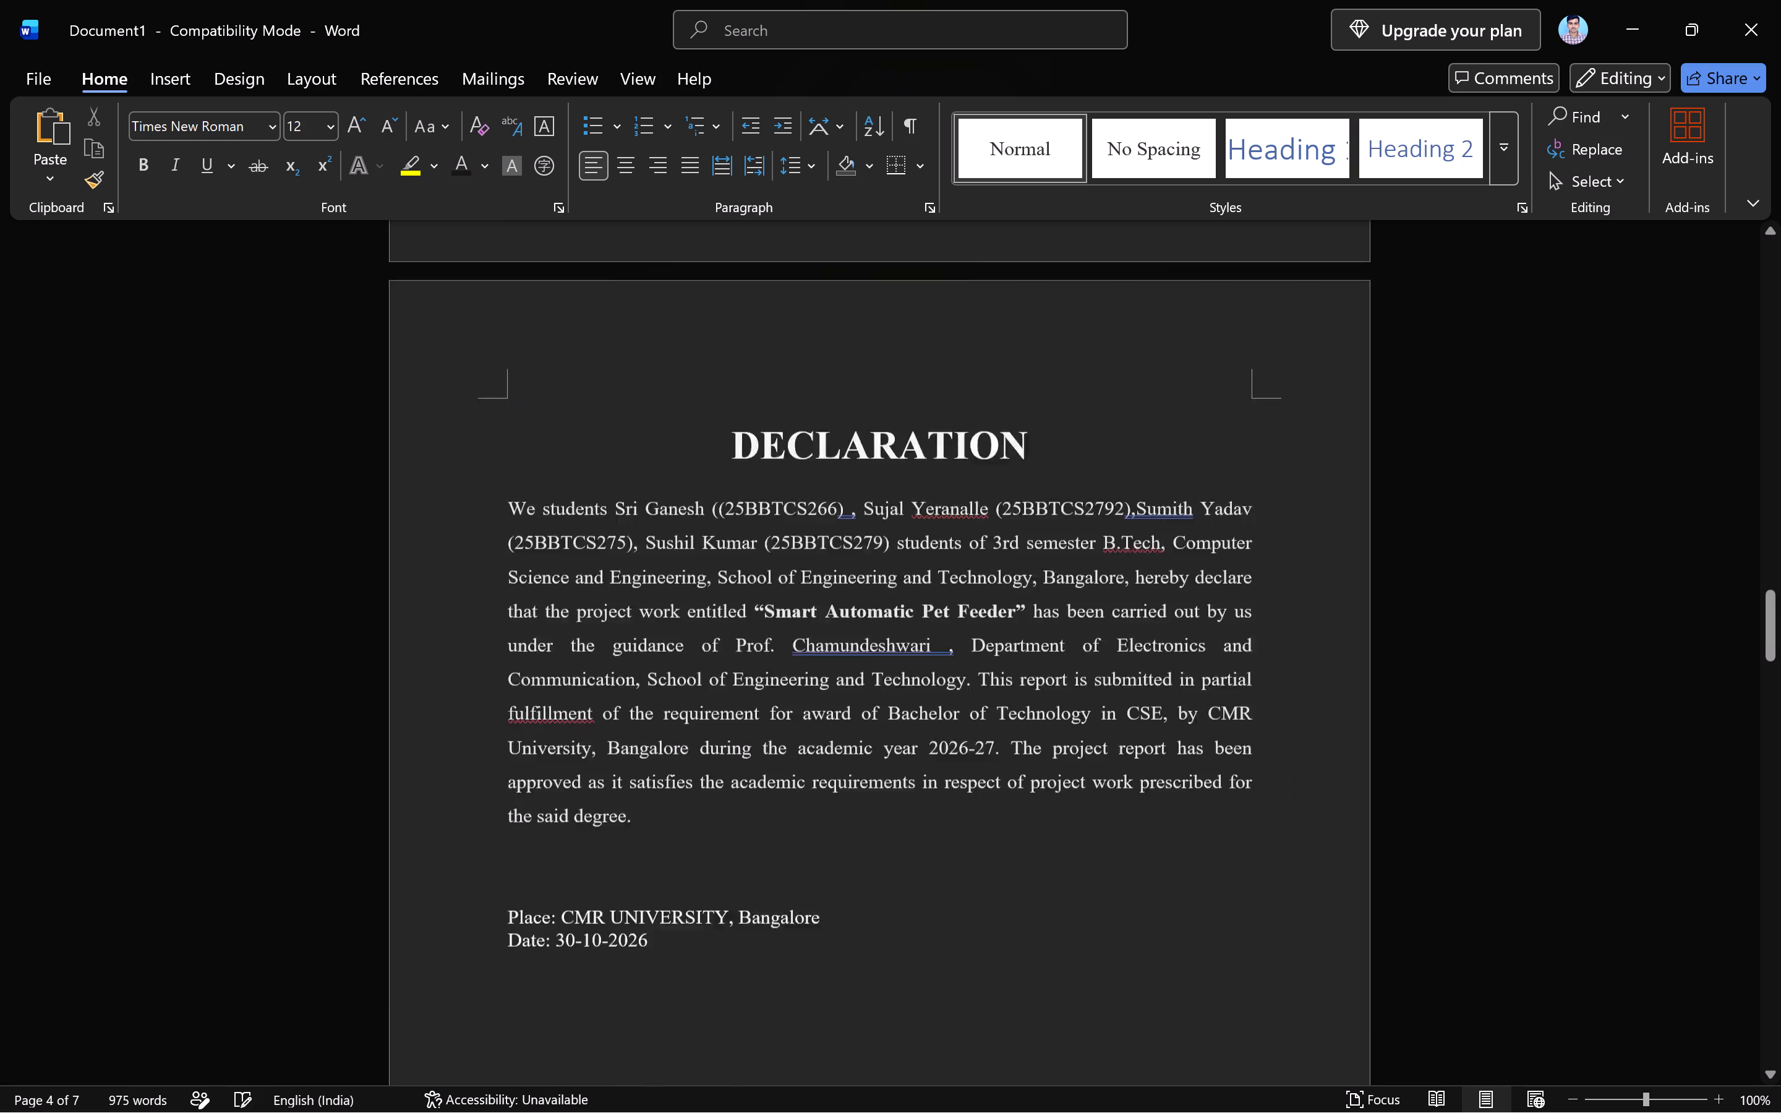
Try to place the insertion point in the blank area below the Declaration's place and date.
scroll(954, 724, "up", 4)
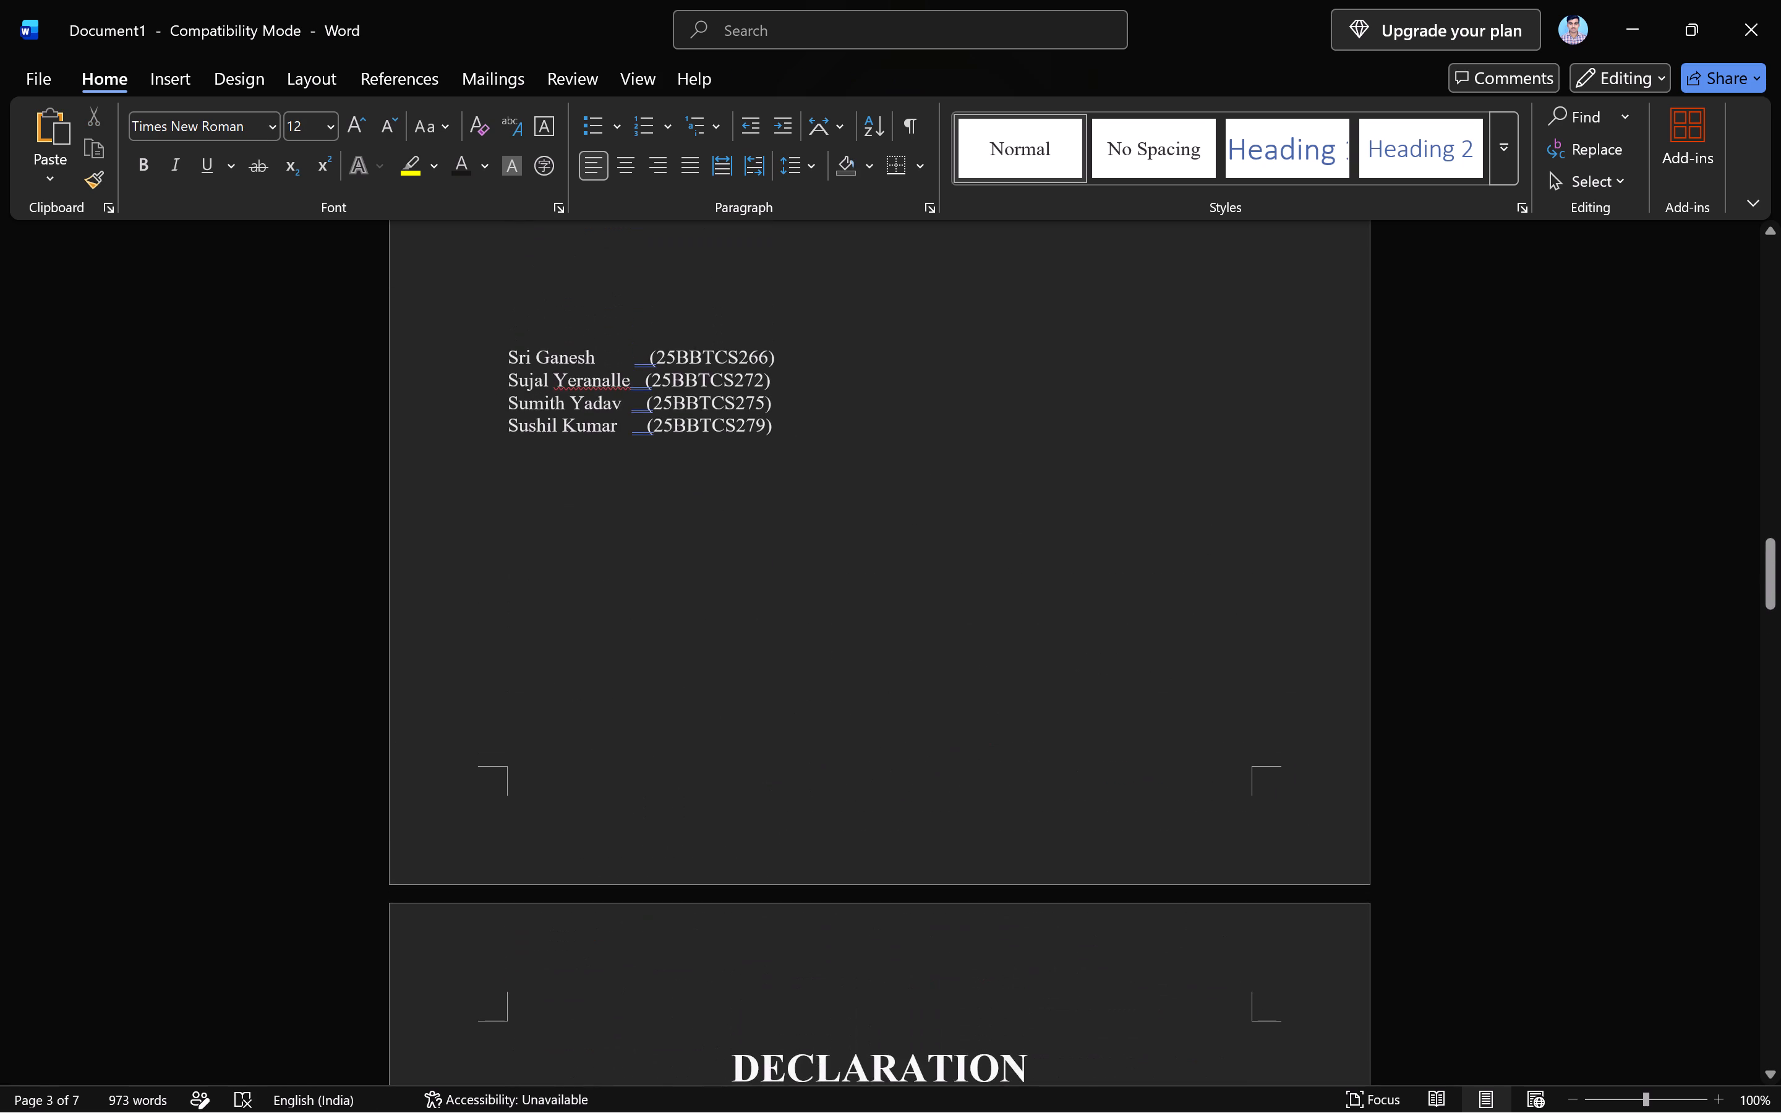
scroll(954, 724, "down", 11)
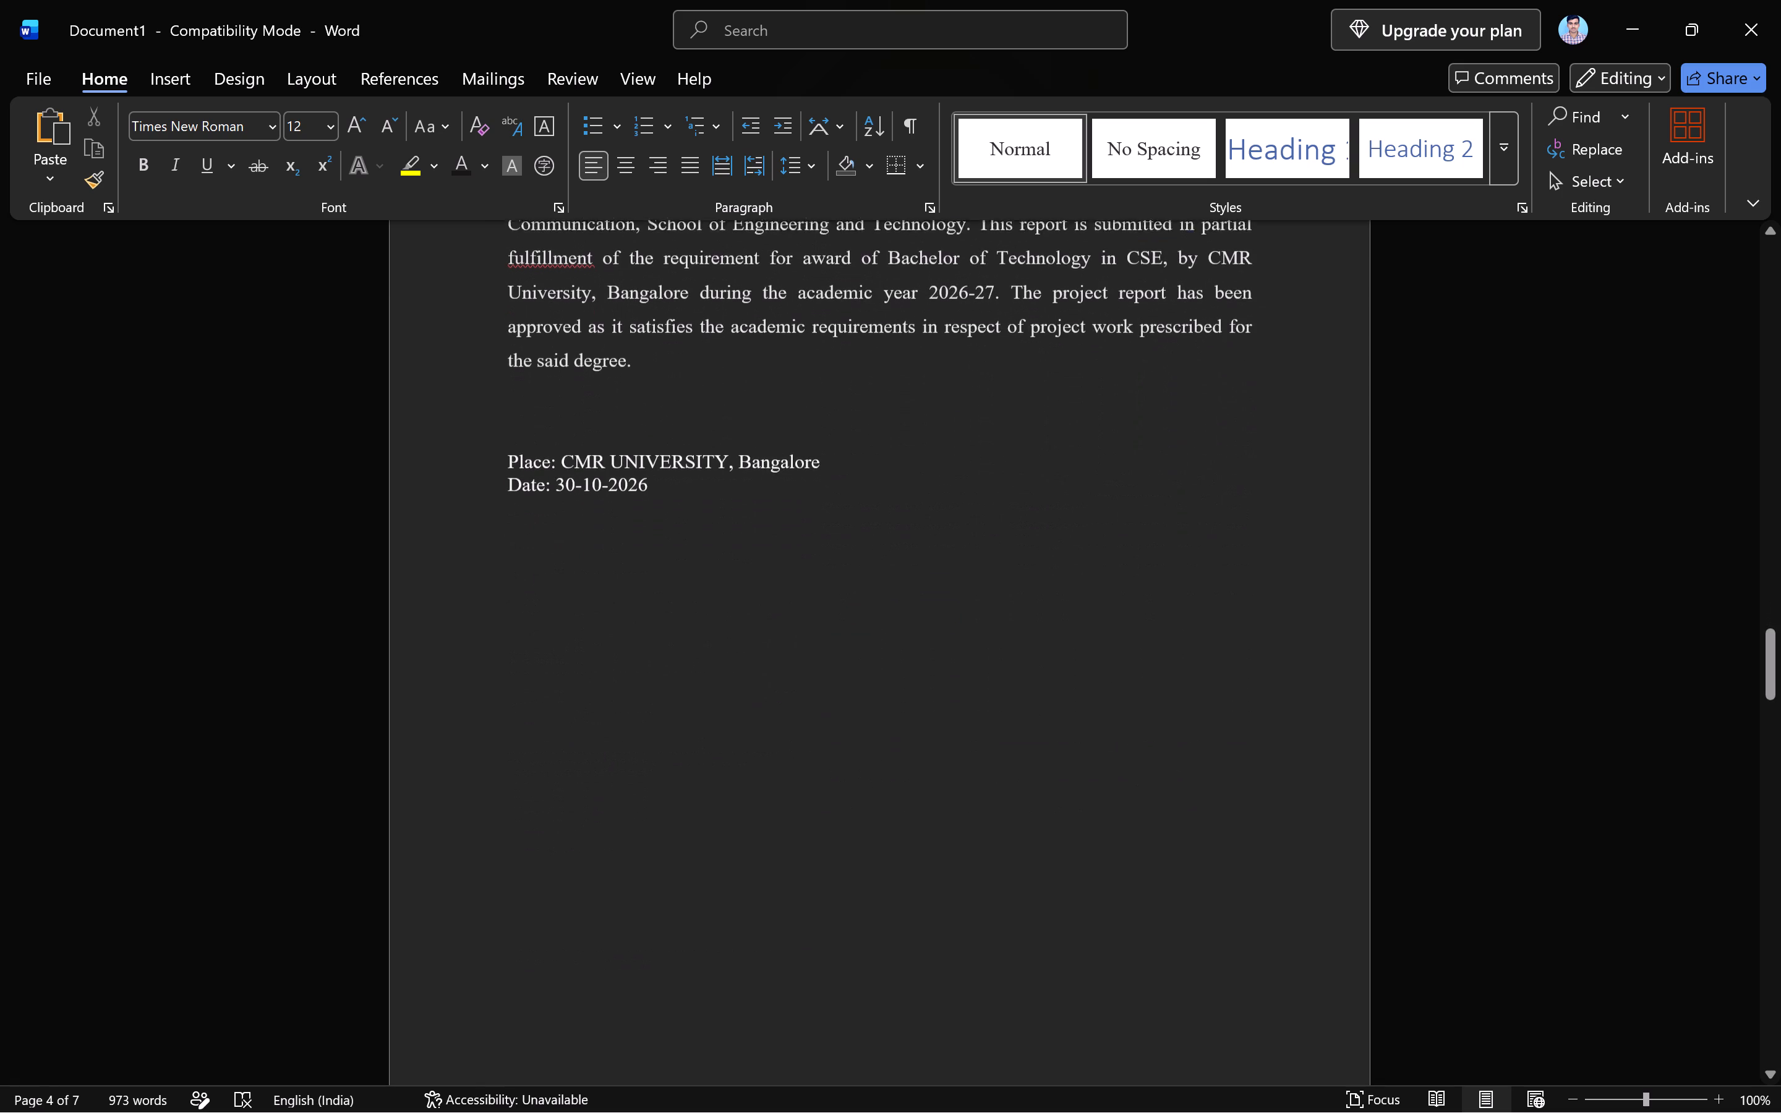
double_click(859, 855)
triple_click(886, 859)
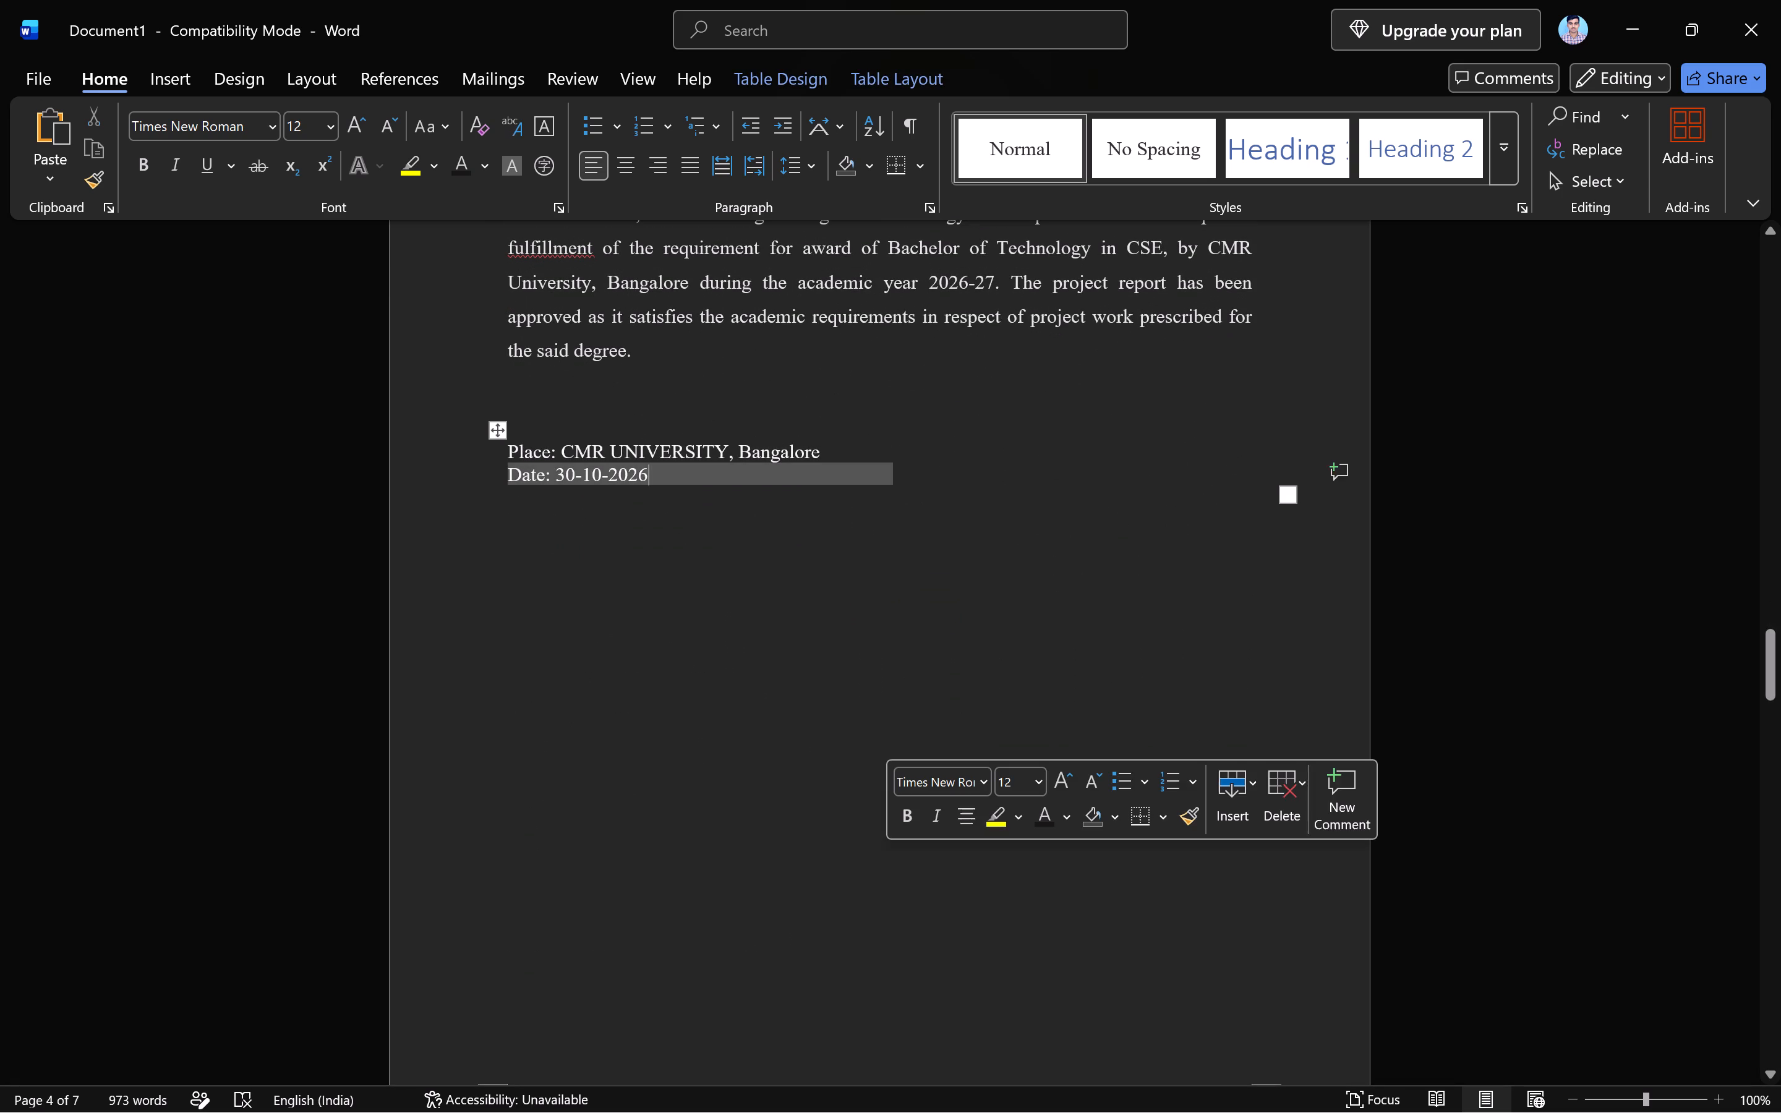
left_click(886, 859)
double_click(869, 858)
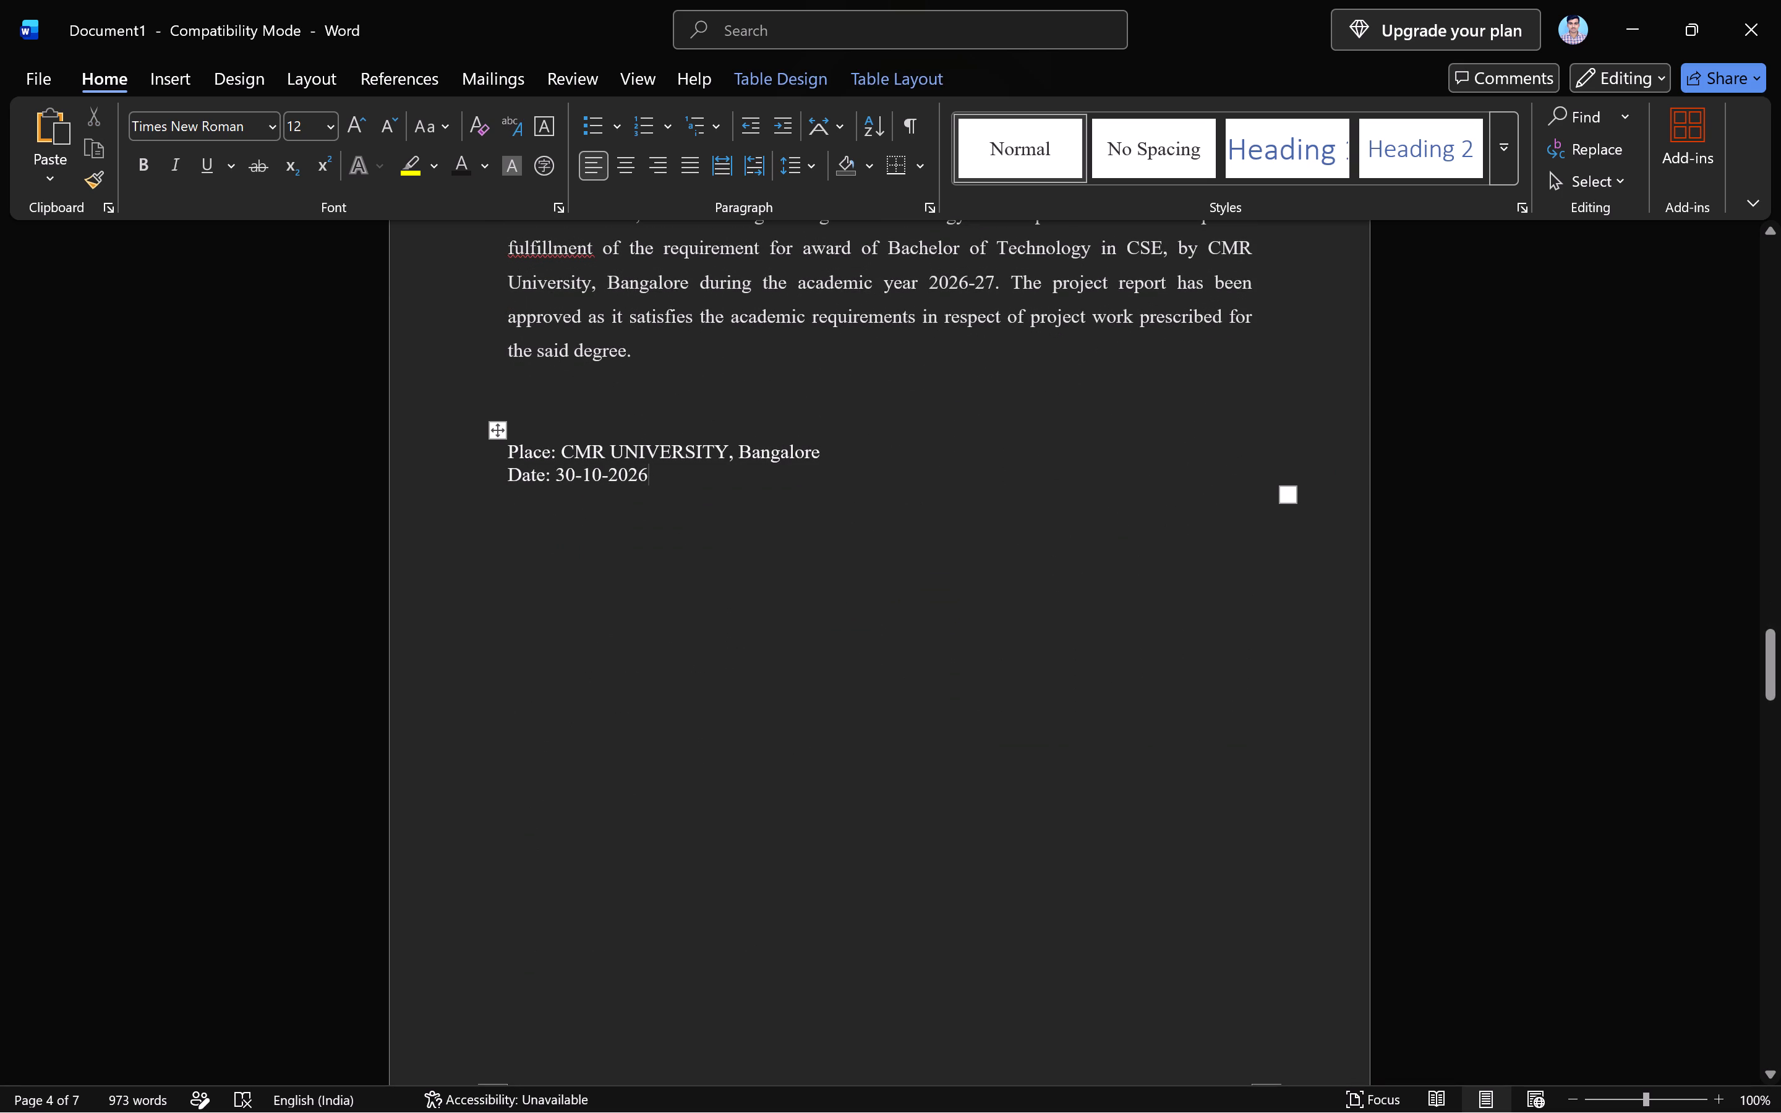
Cut the place and date lines from their table and paste them three line breaks below the Declaration's last paragraph.
left_click_drag(648, 479, 498, 454)
key("ctrl+x")
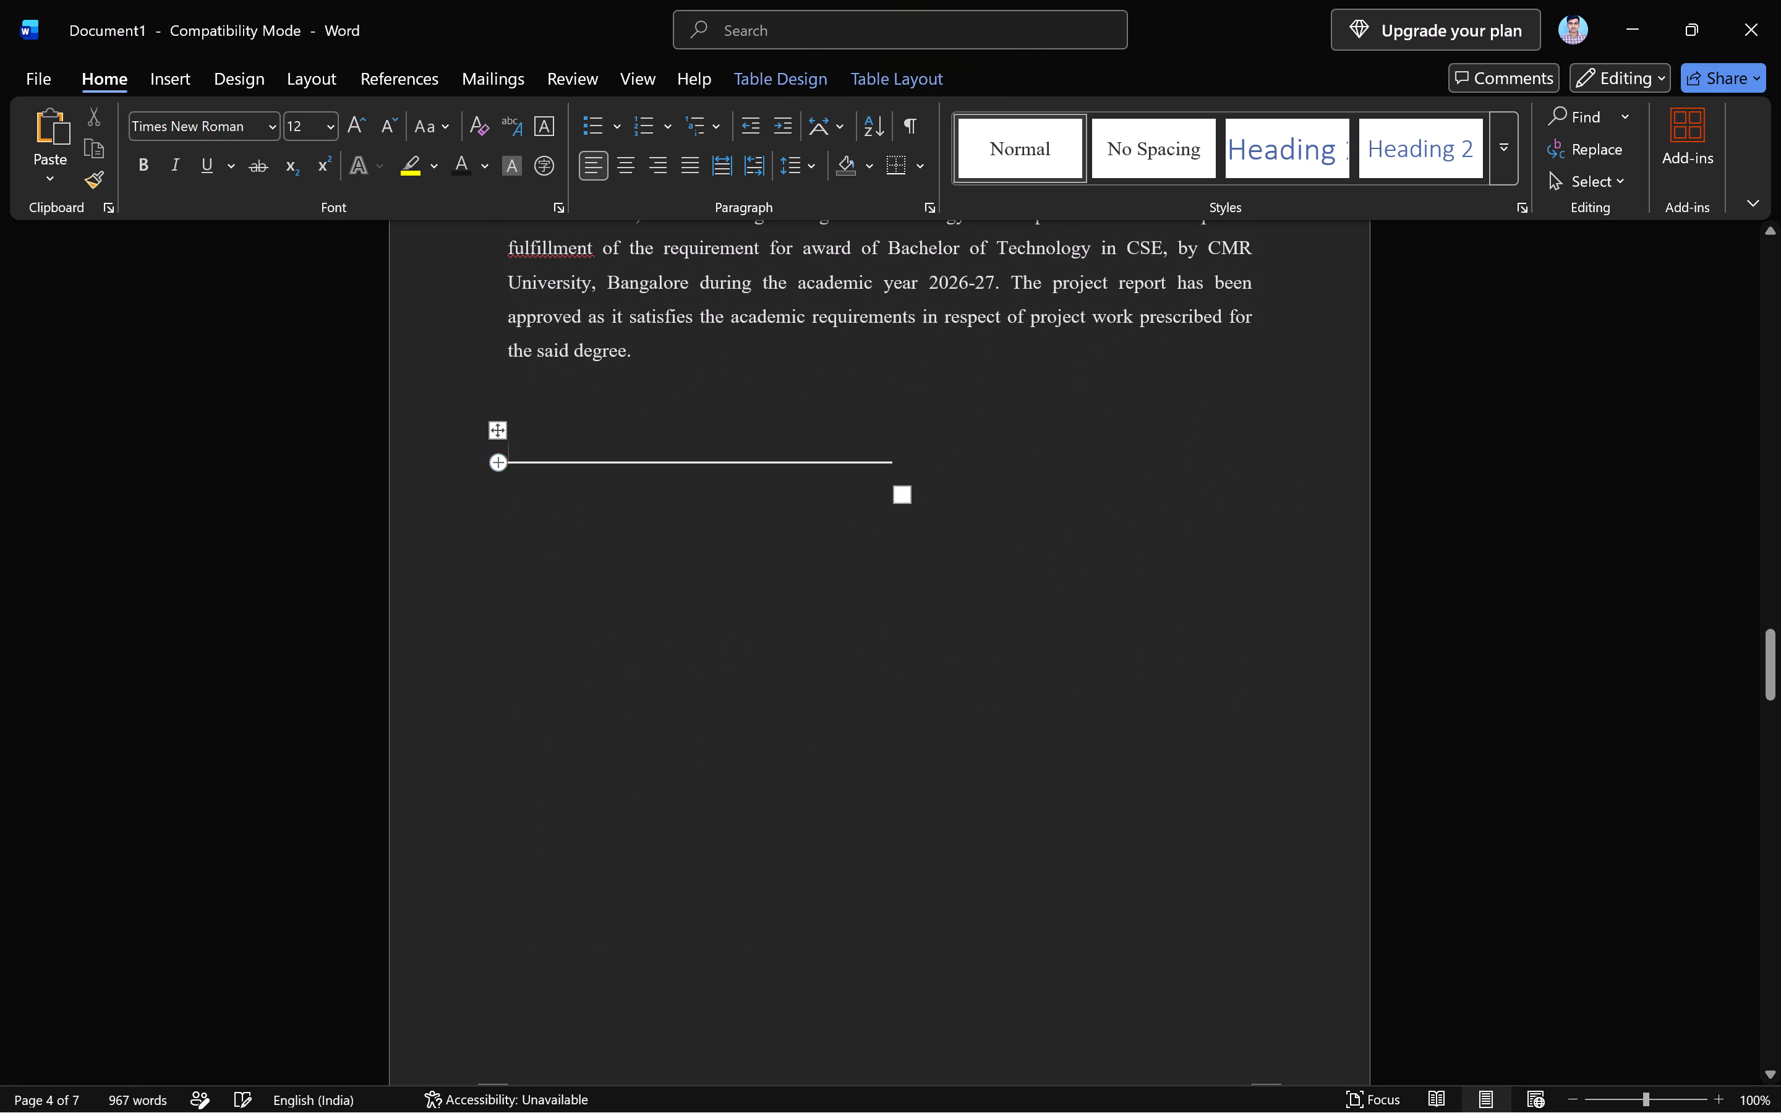
right_click(550, 446)
left_click_drag(490, 427, 813, 440)
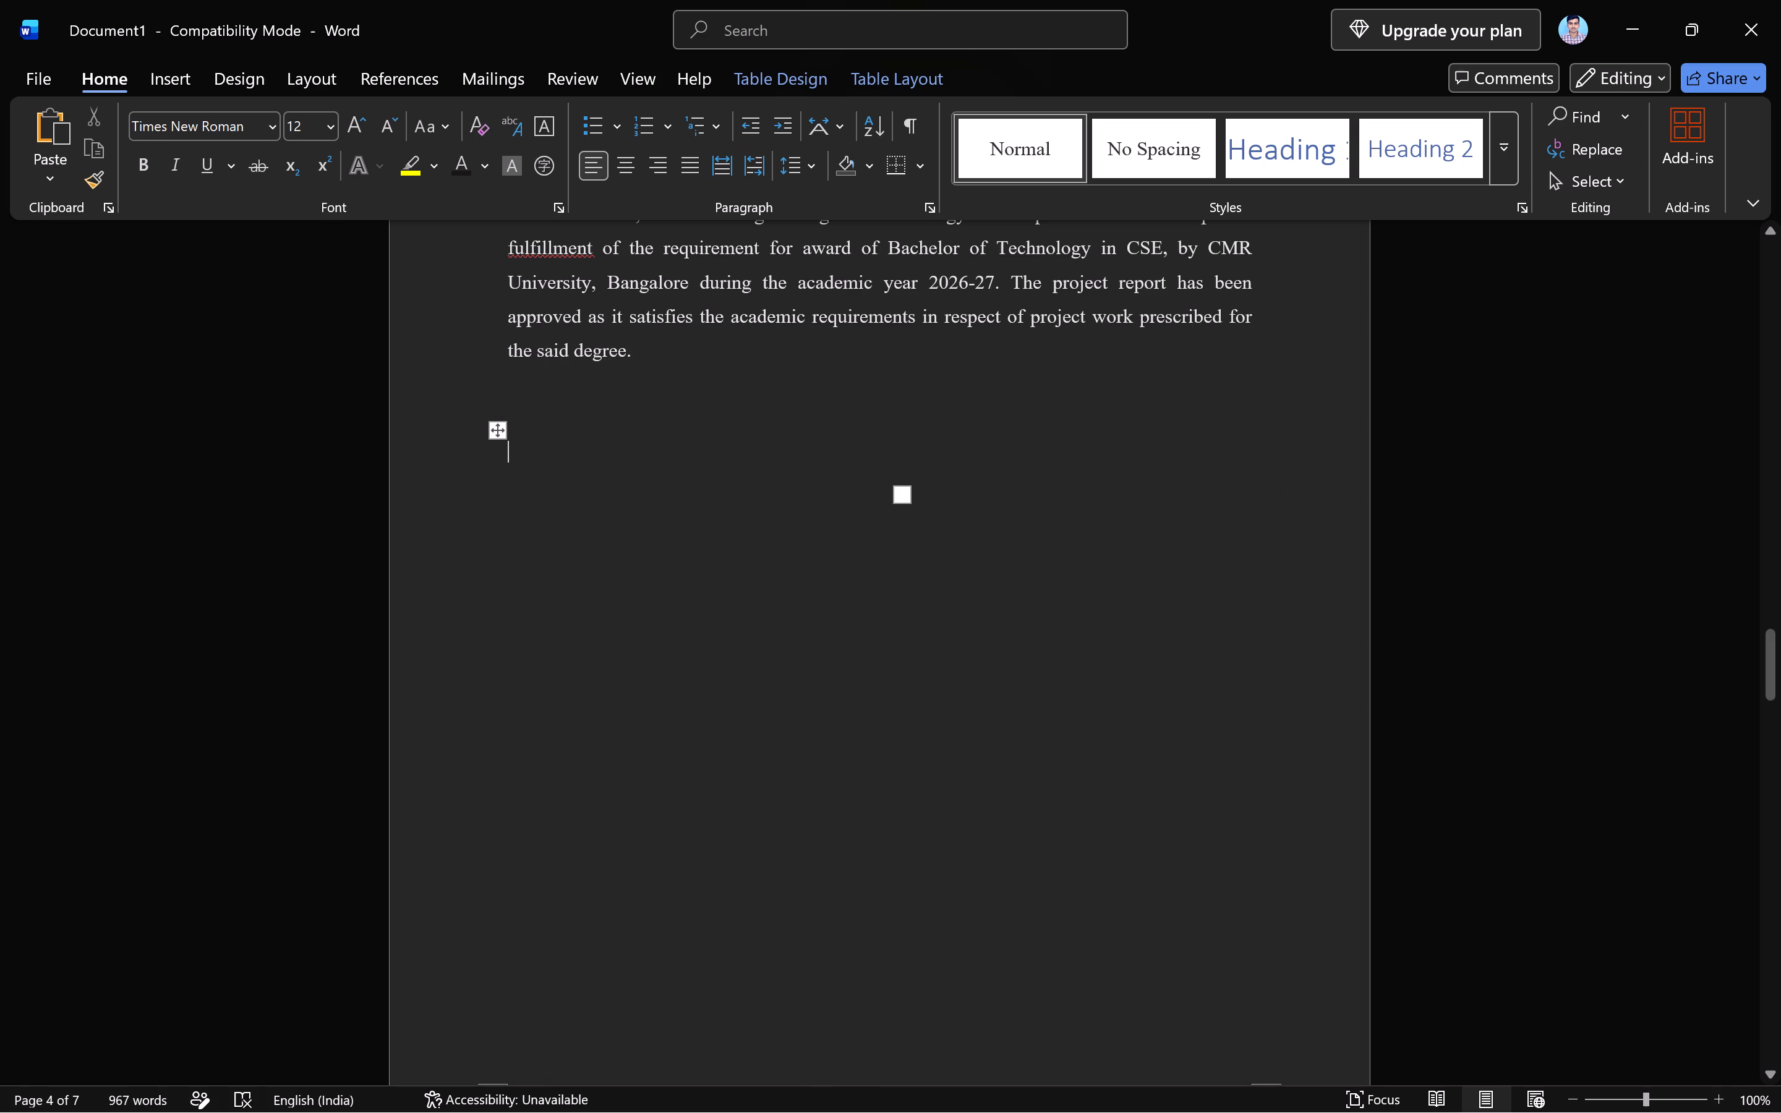
left_click_drag(813, 440, 1323, 482)
left_click(1044, 657)
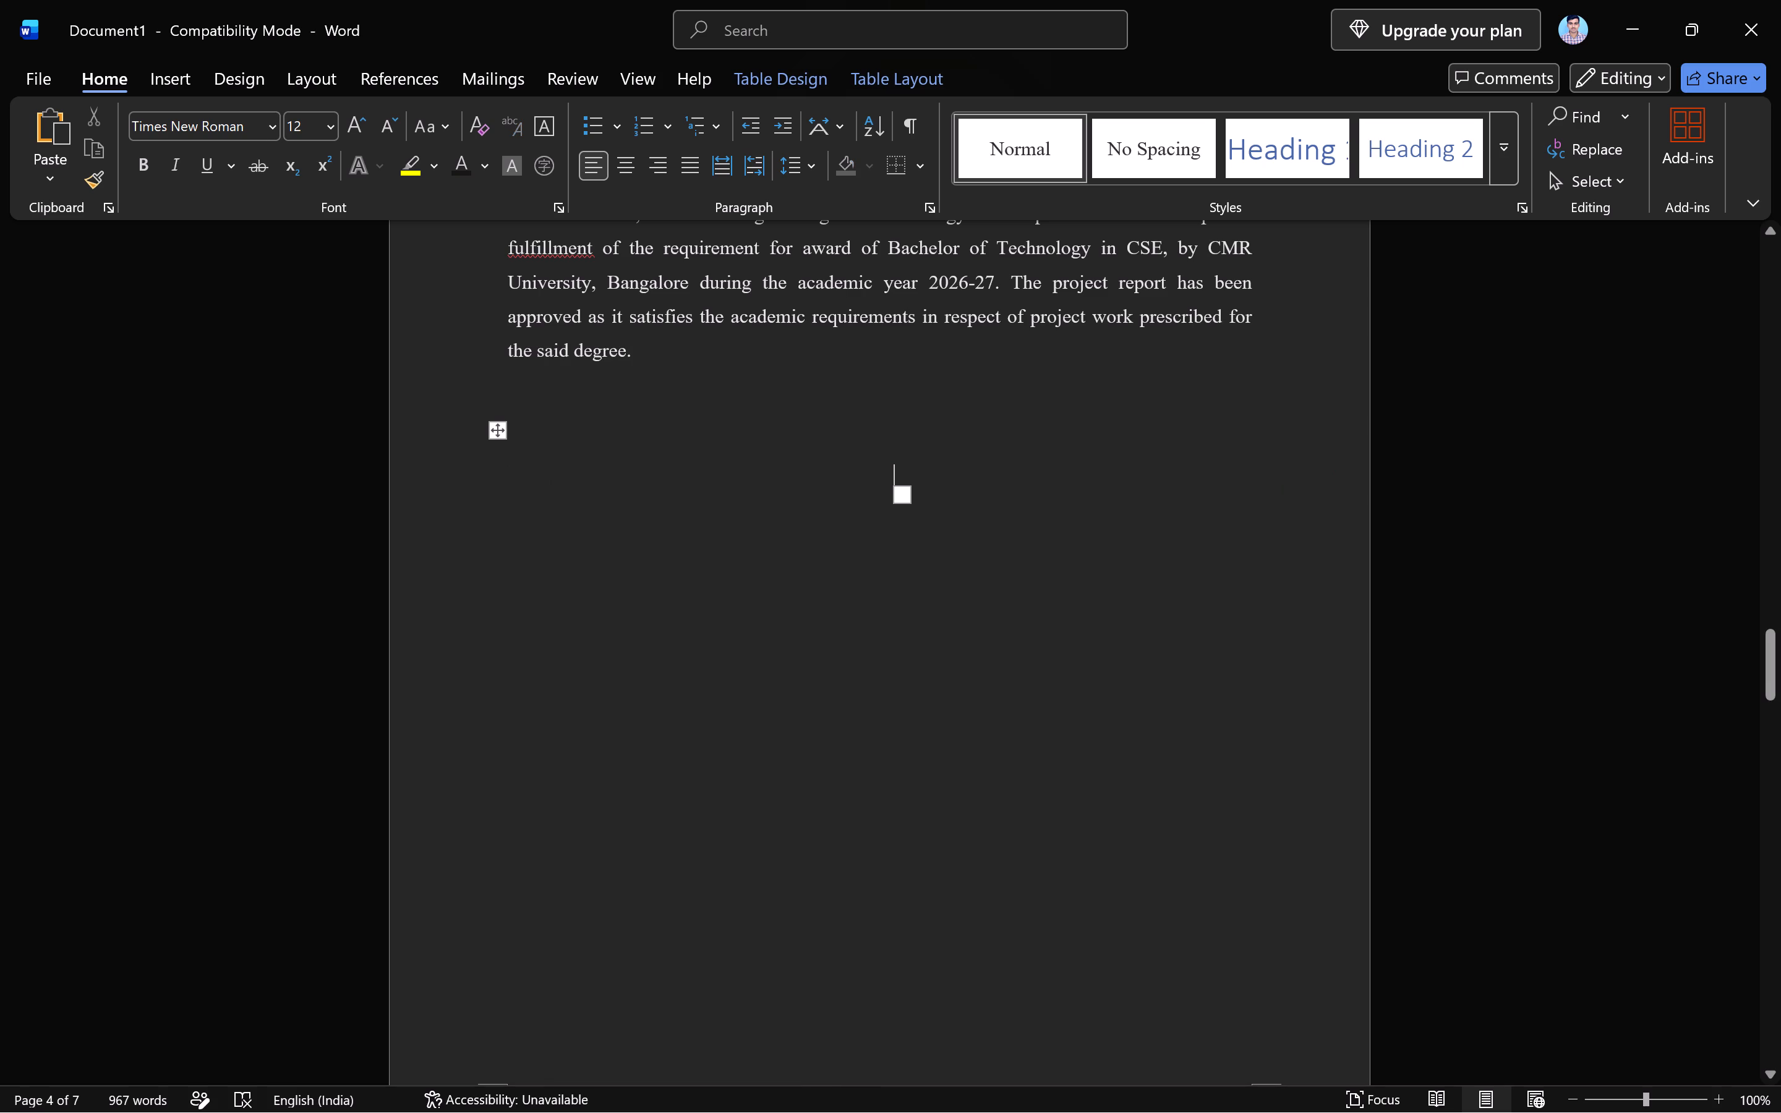
left_click(685, 366)
key("Return")
key("Return")
key("Return")
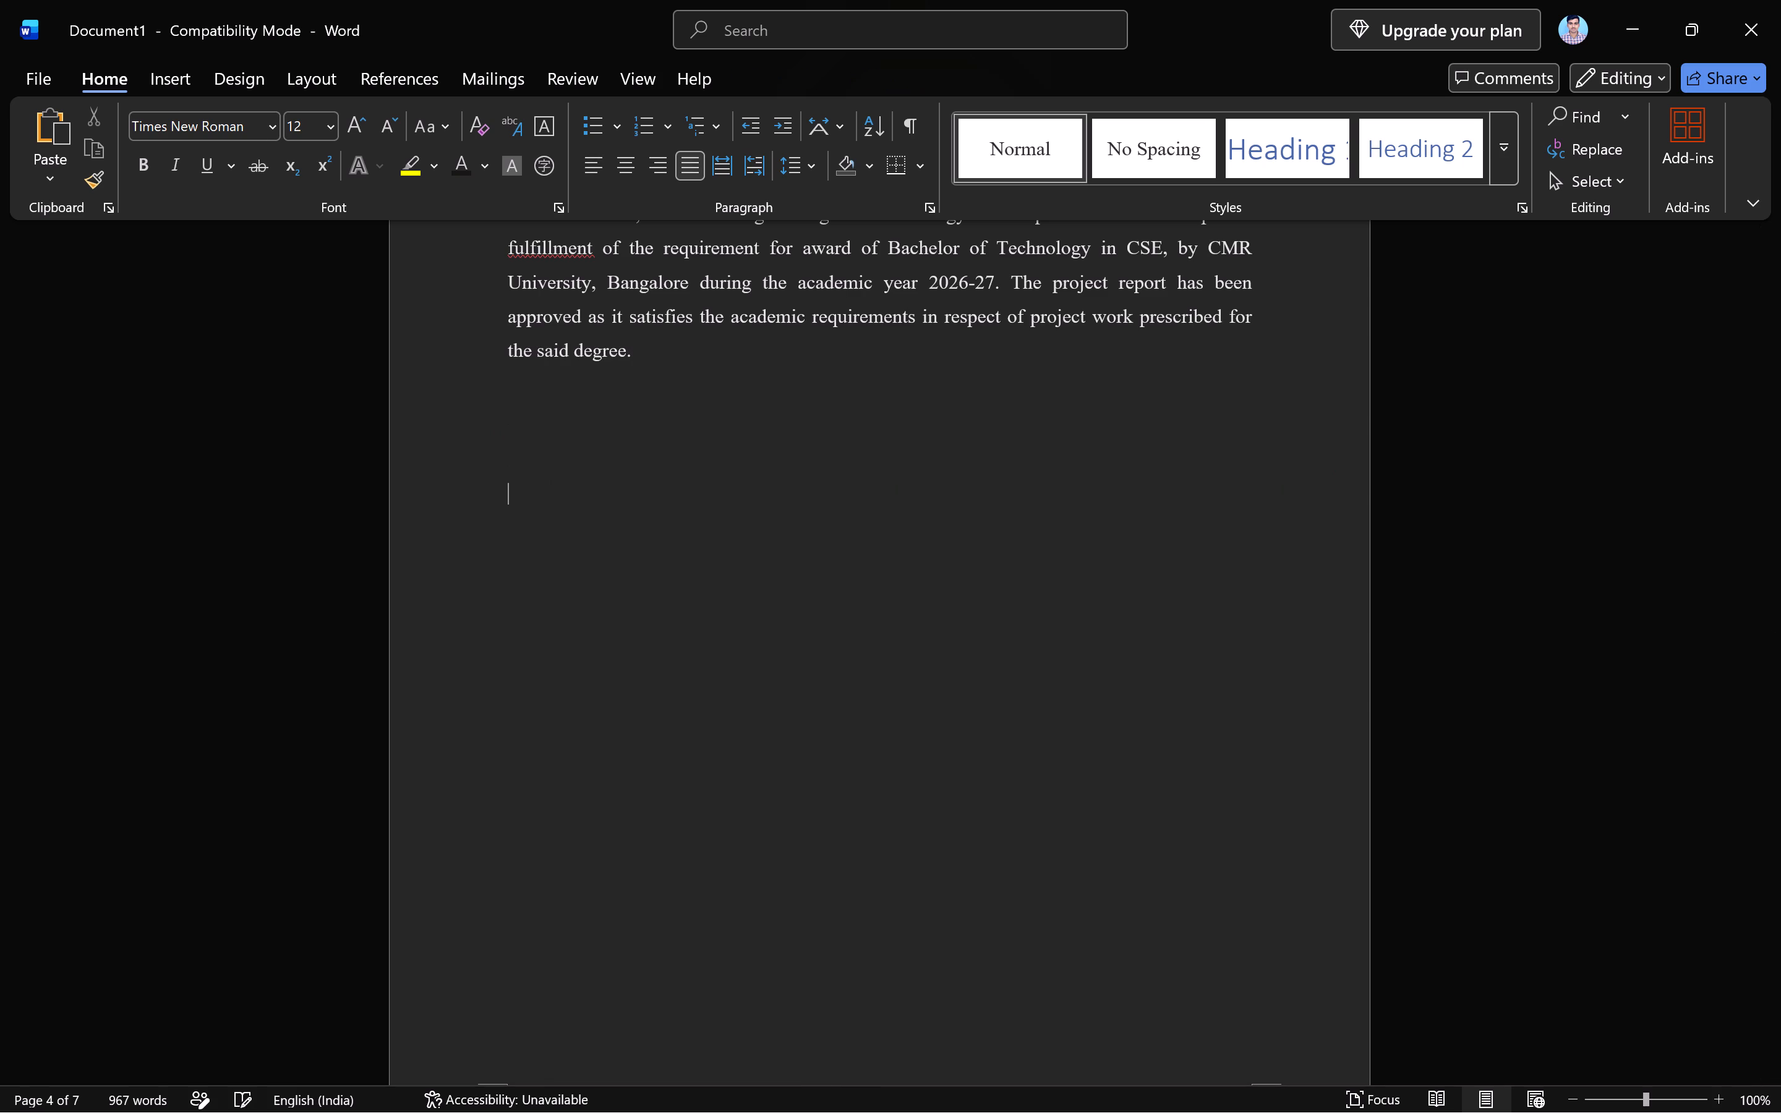
key("ctrl+v")
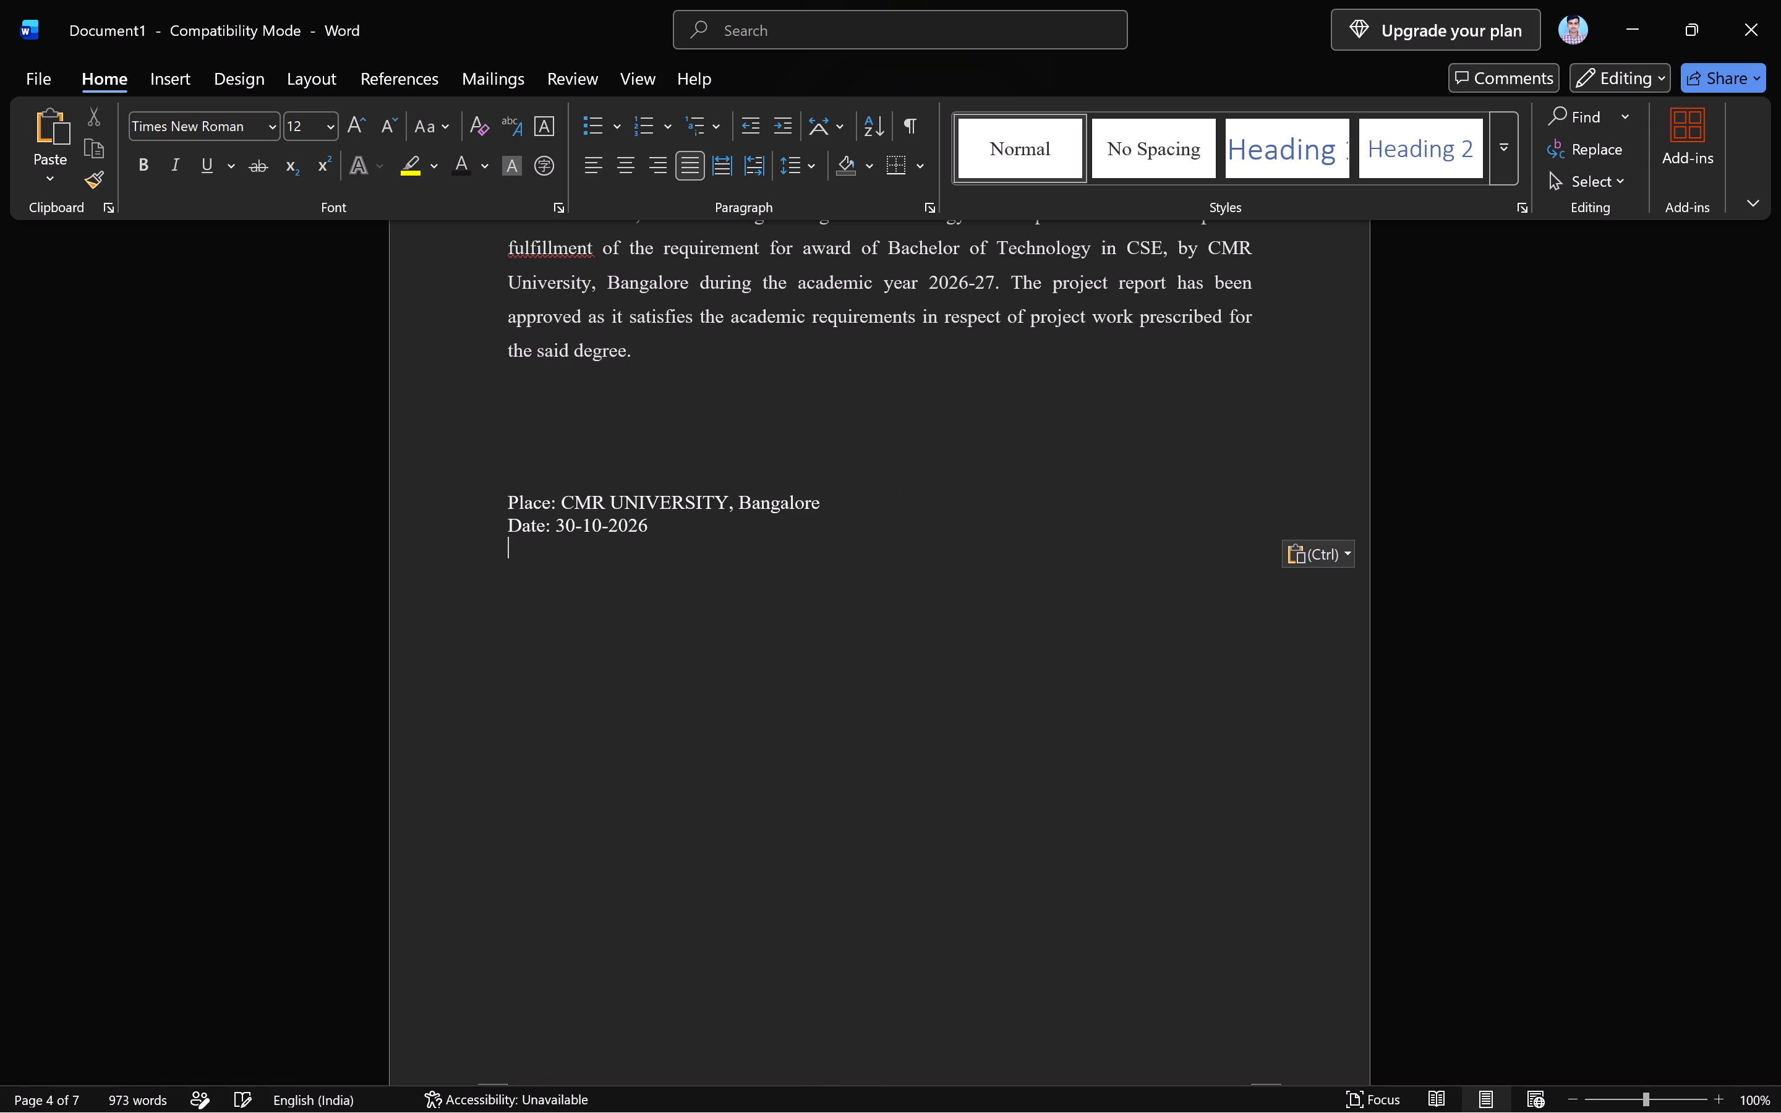
Delete the emptied row of the original place-and-date table below the pasted lines.
left_click(790, 725)
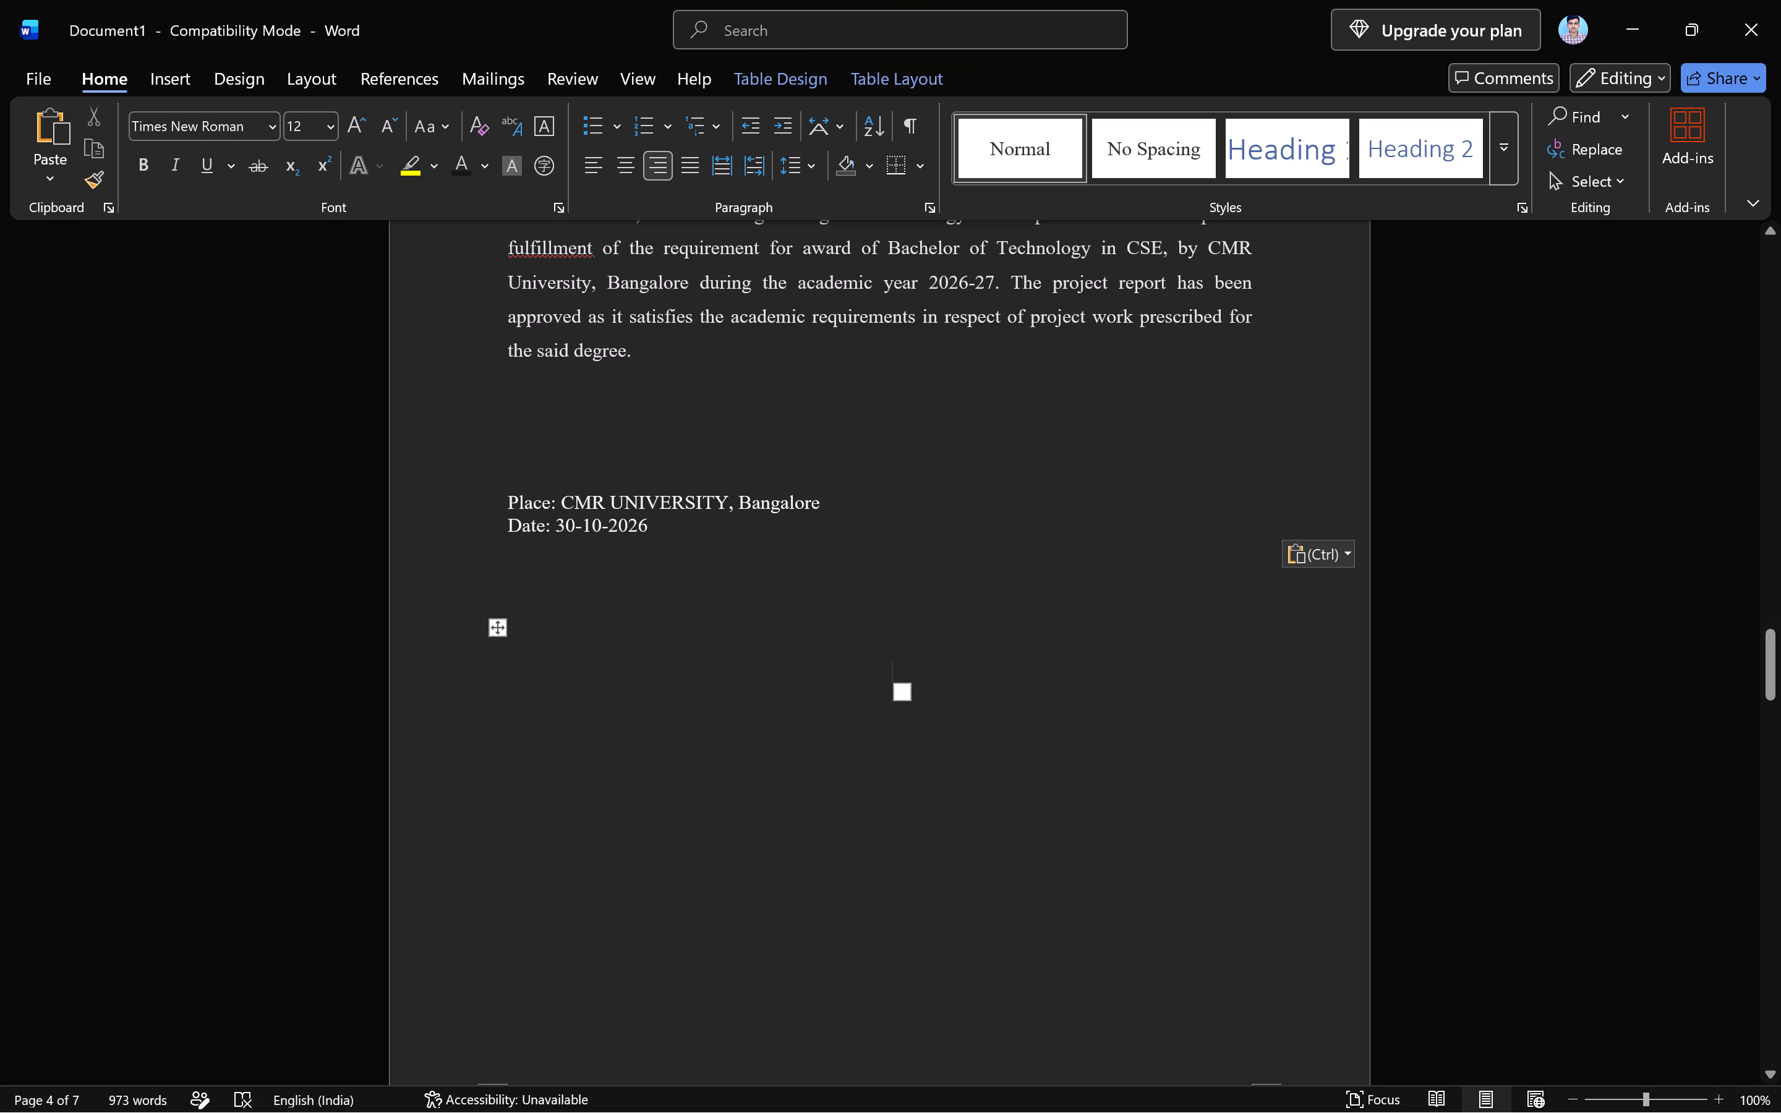
right_click(846, 670)
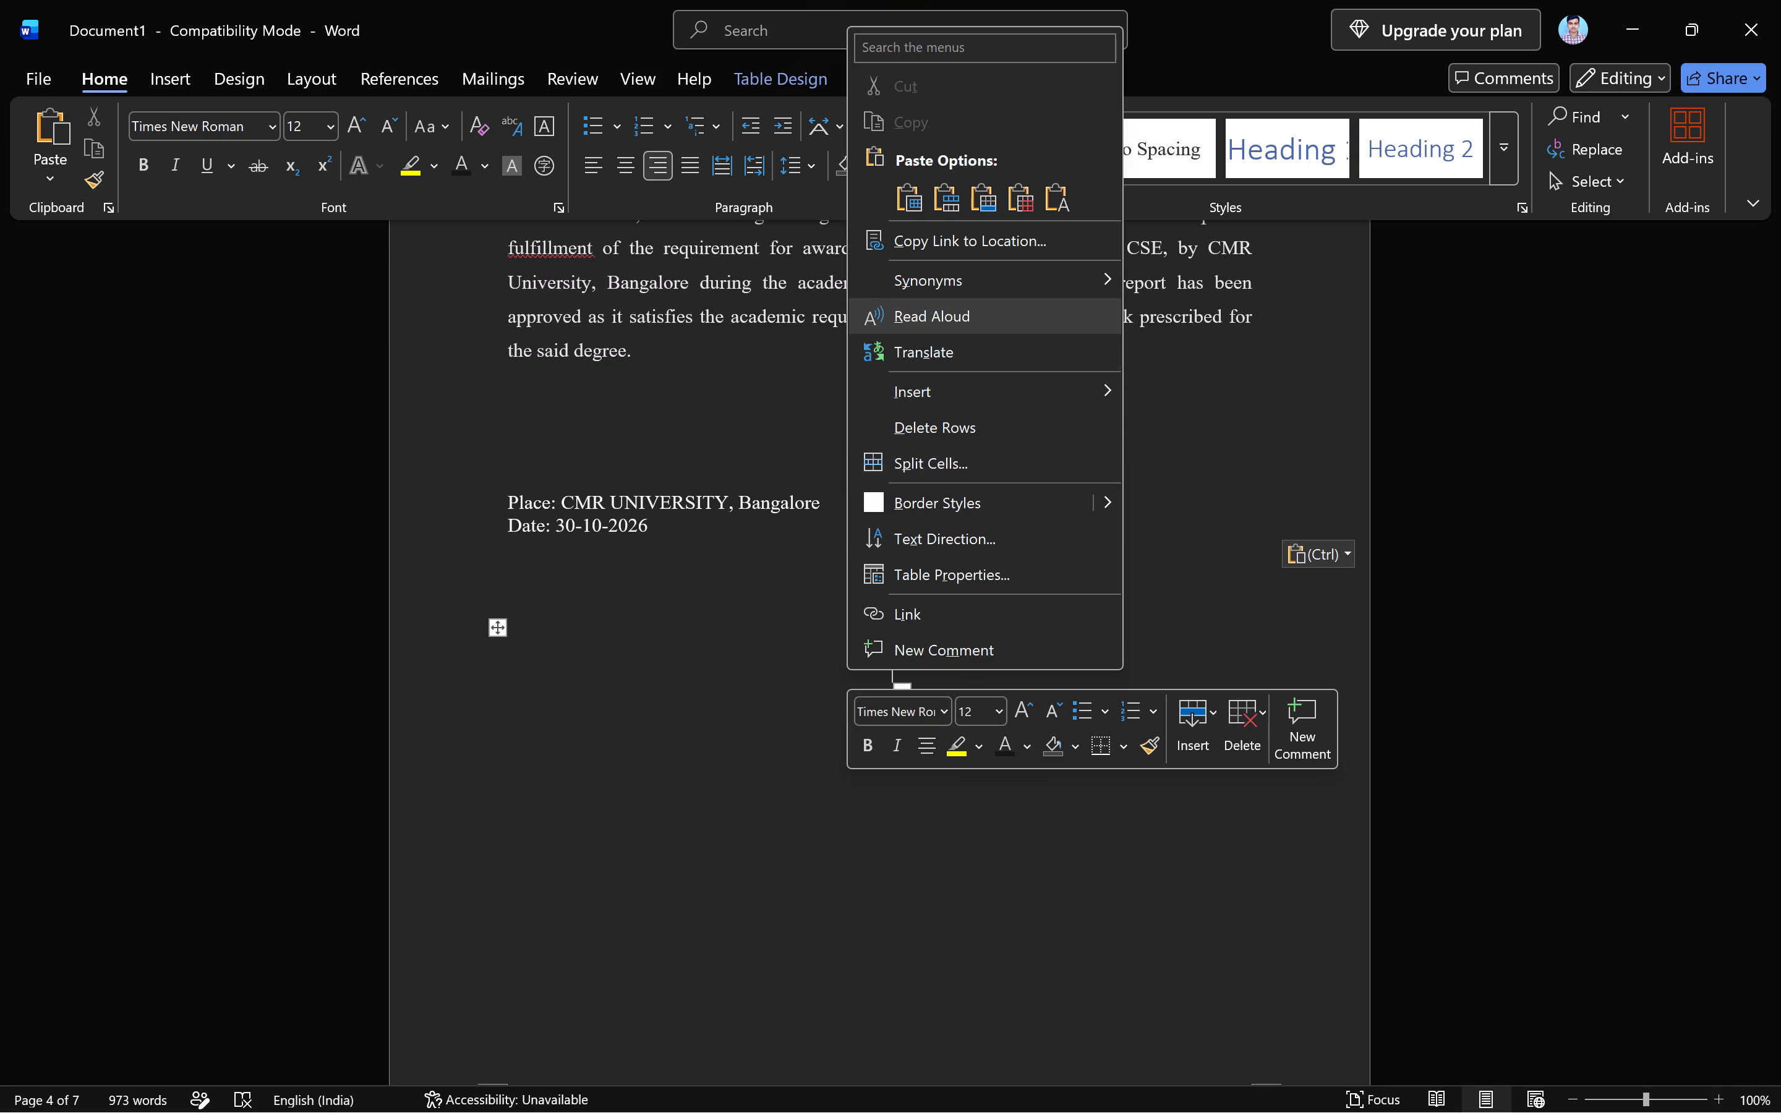
left_click(925, 426)
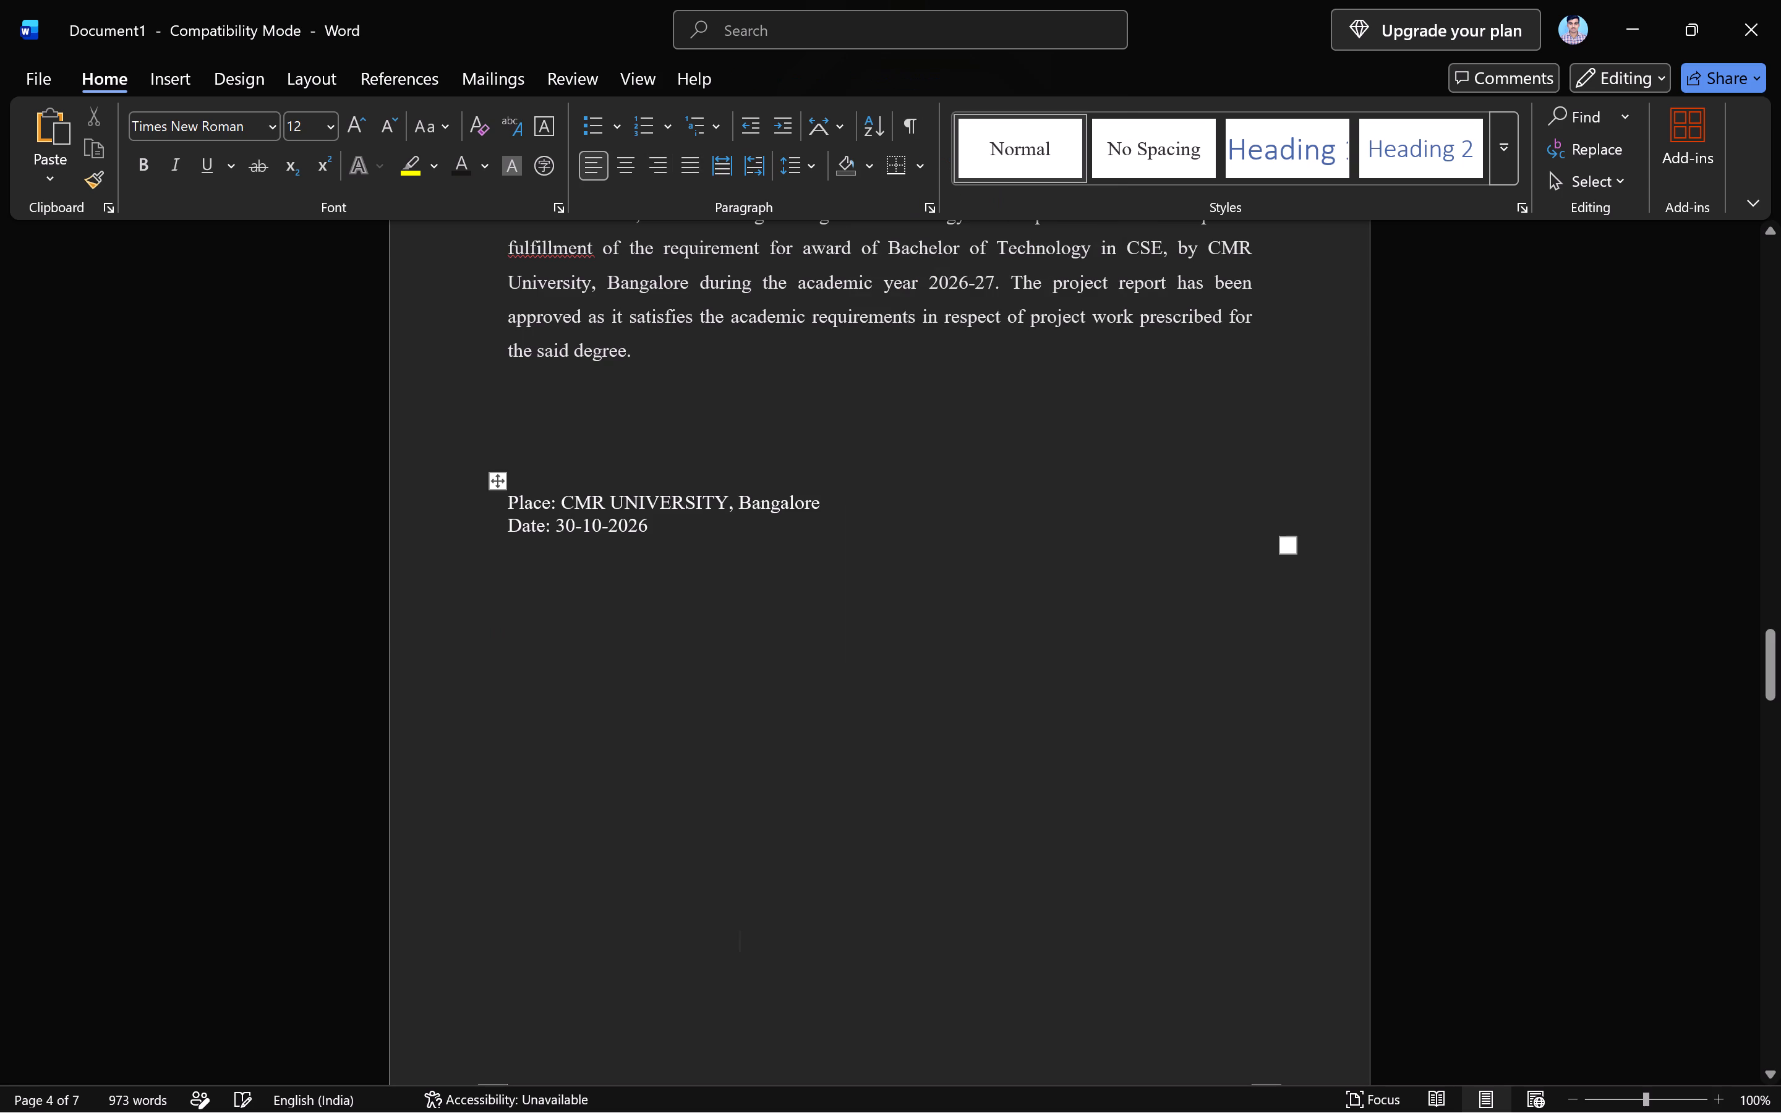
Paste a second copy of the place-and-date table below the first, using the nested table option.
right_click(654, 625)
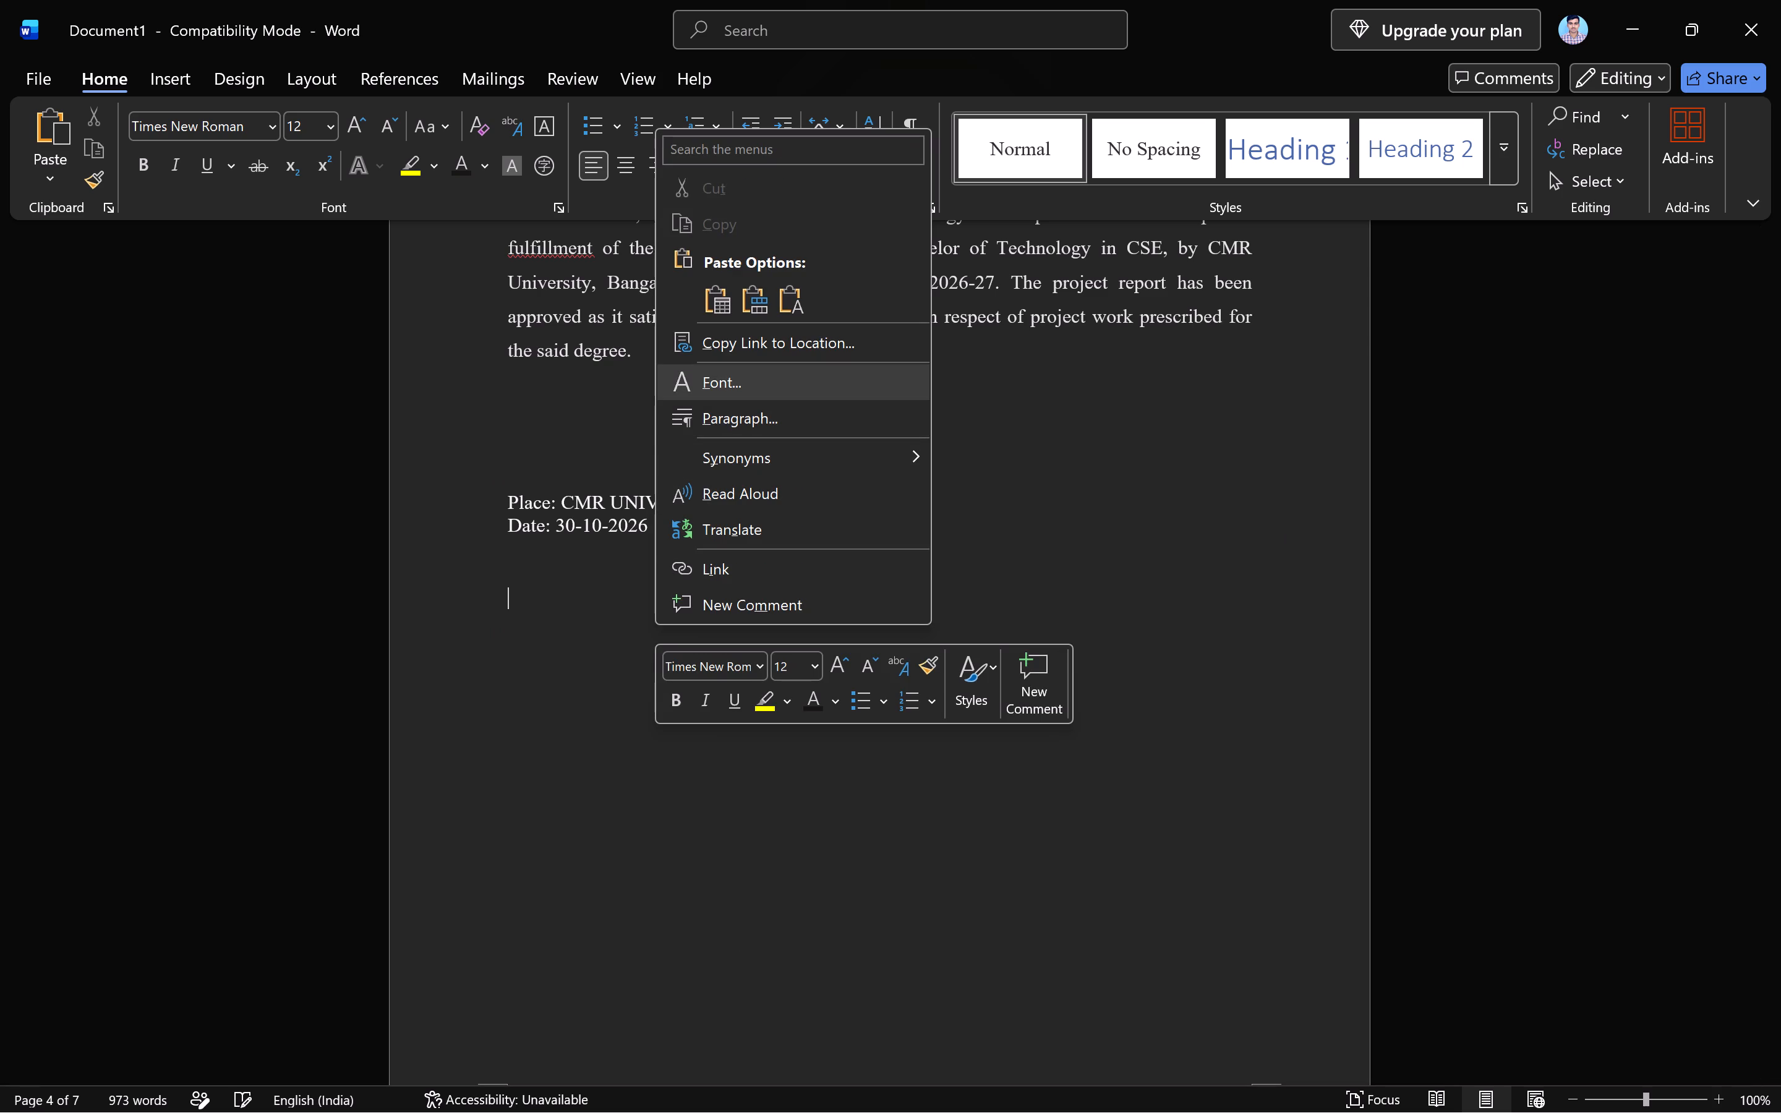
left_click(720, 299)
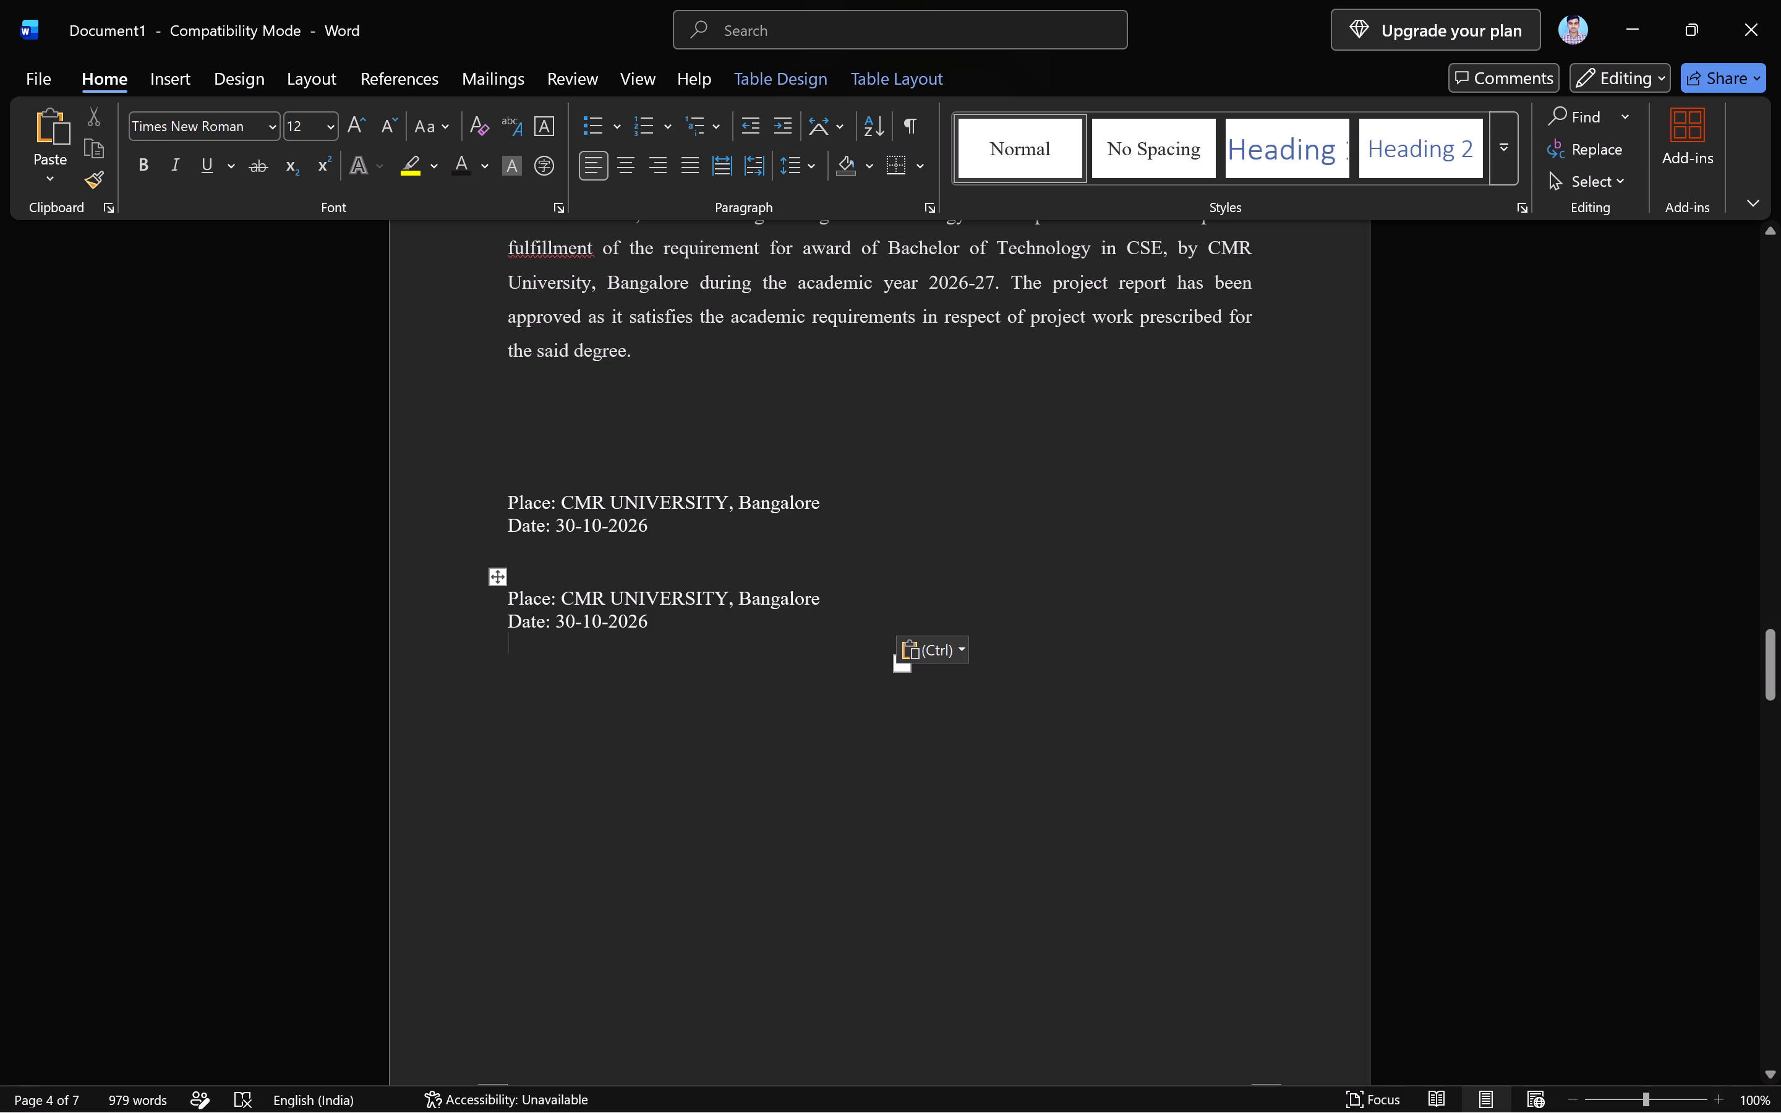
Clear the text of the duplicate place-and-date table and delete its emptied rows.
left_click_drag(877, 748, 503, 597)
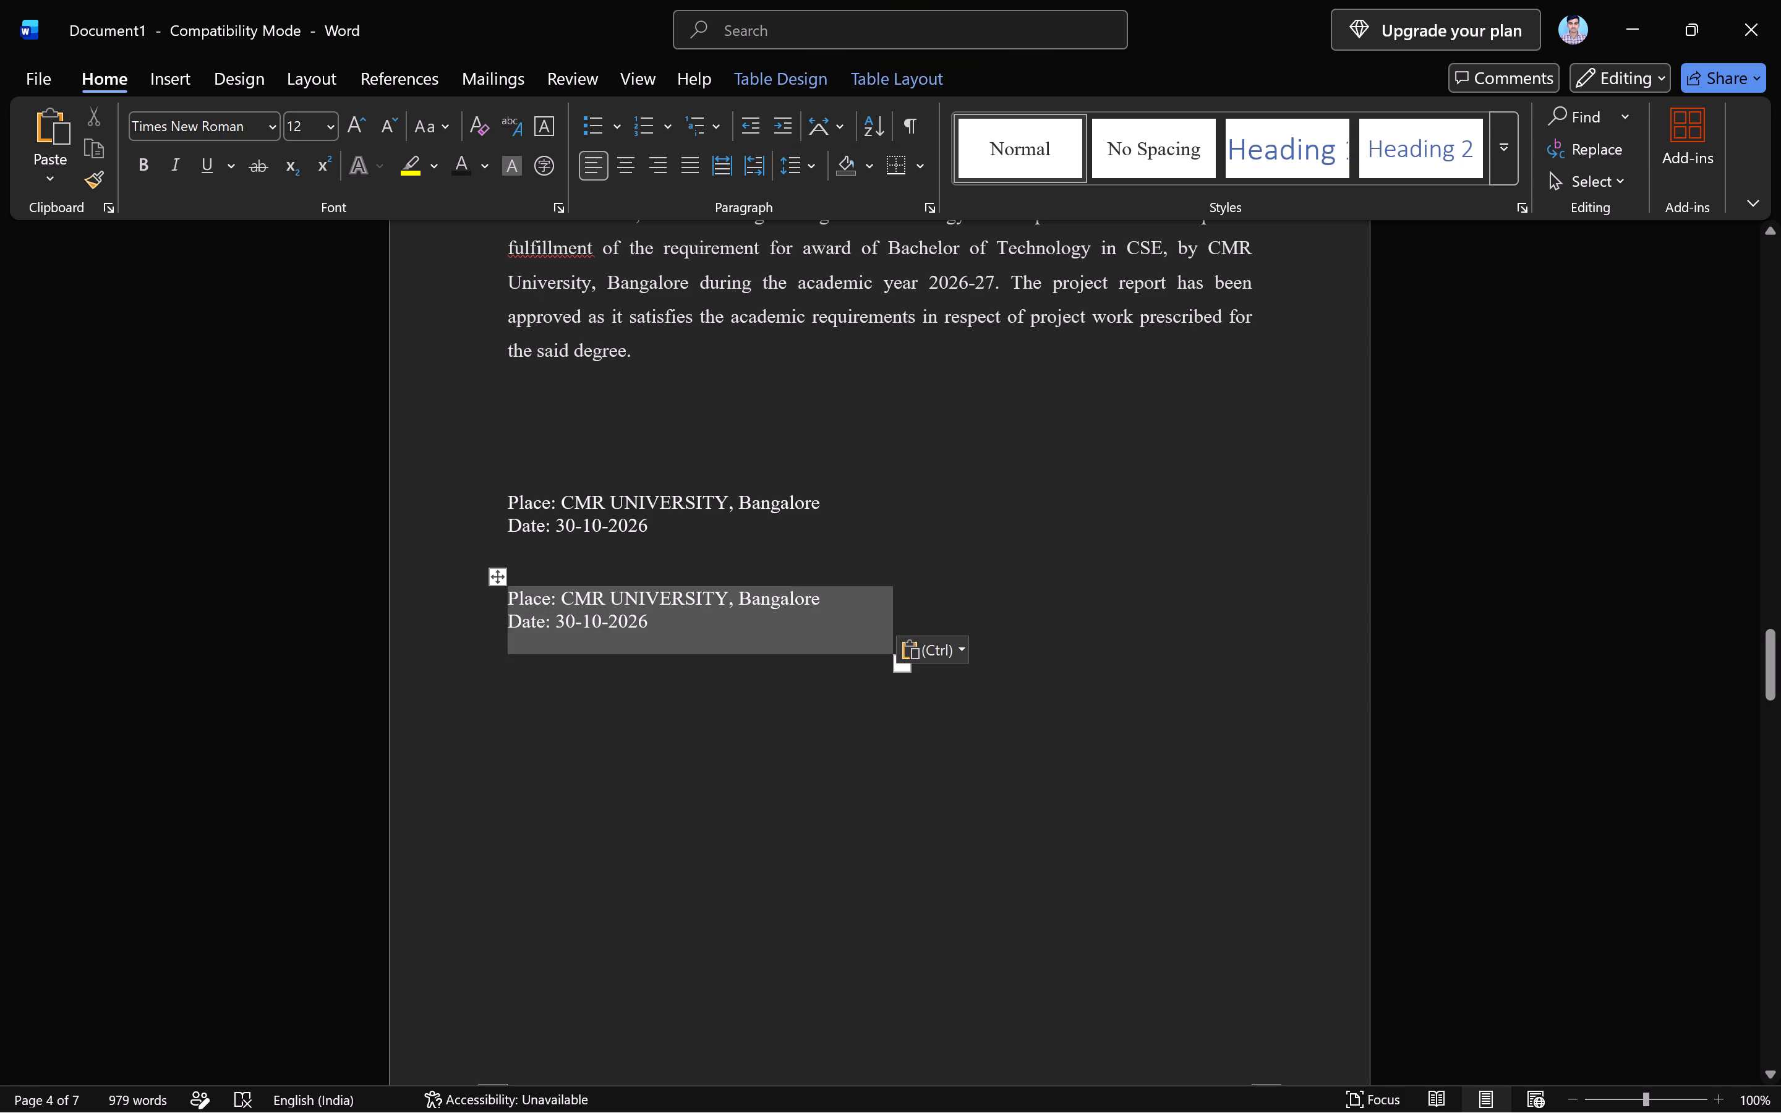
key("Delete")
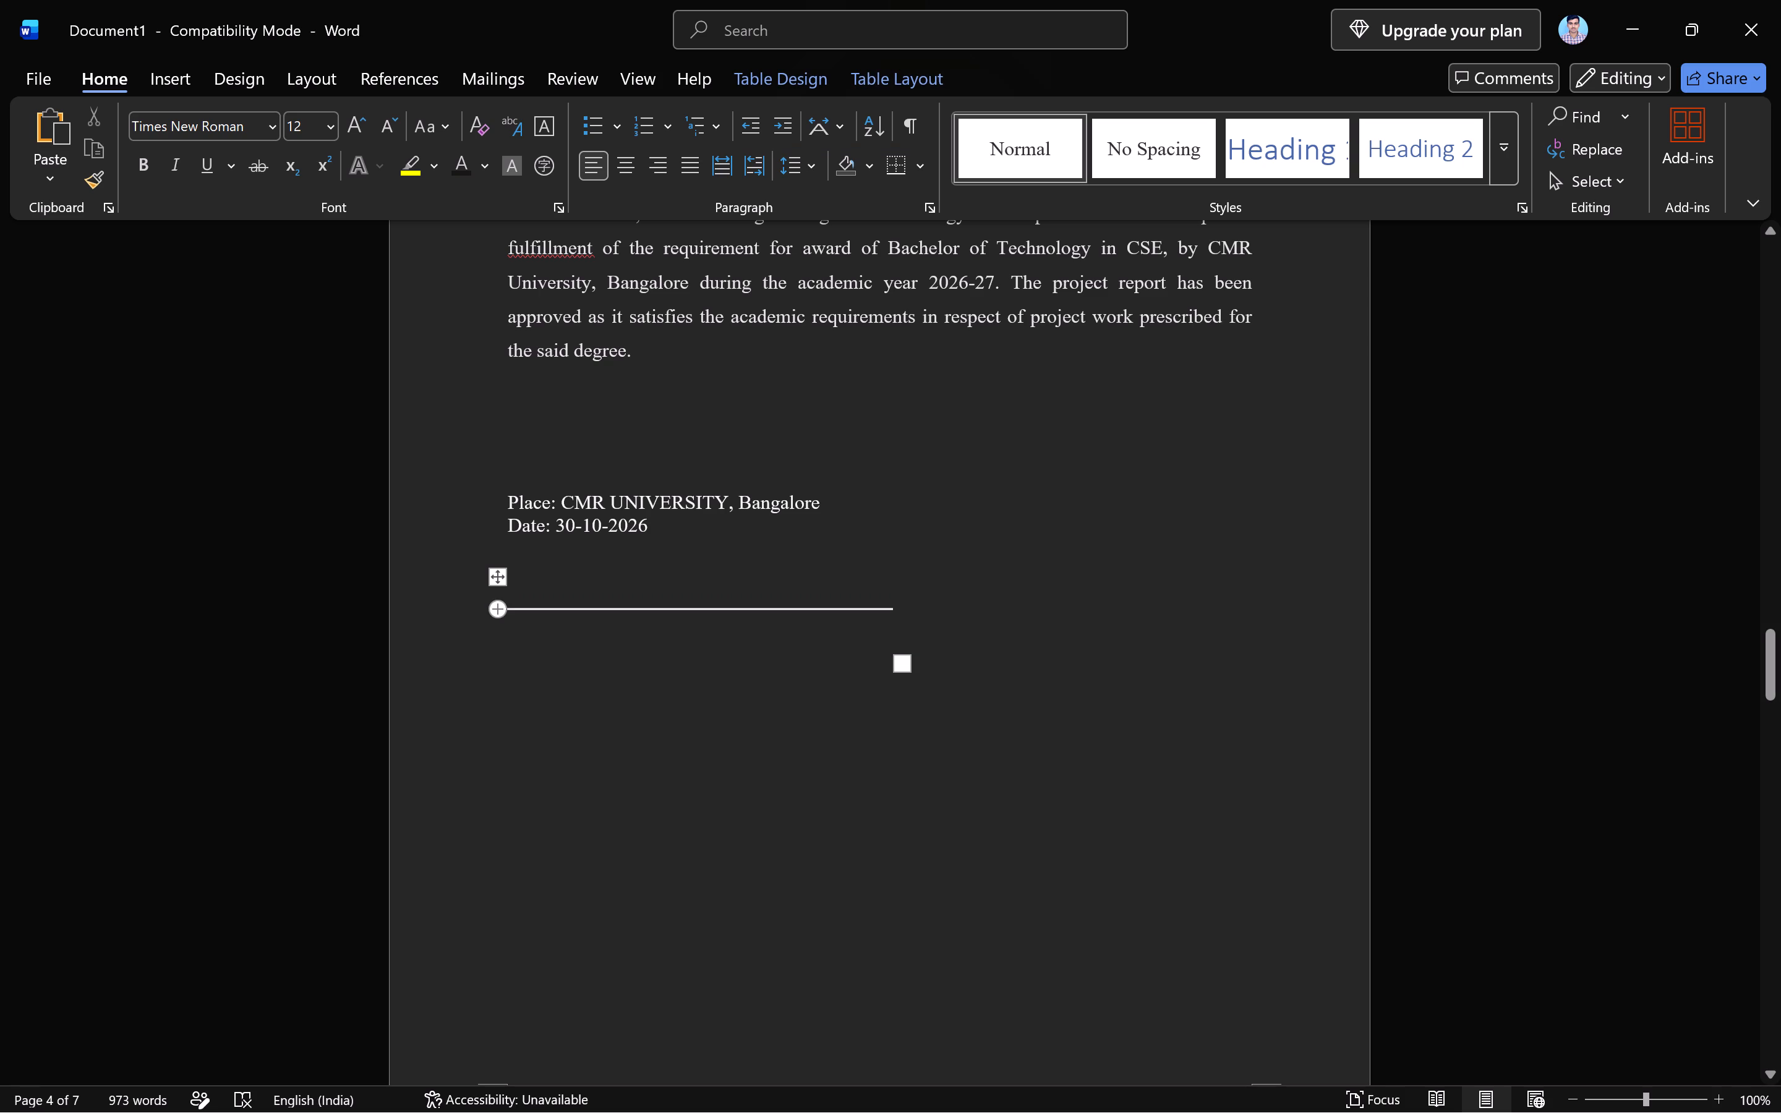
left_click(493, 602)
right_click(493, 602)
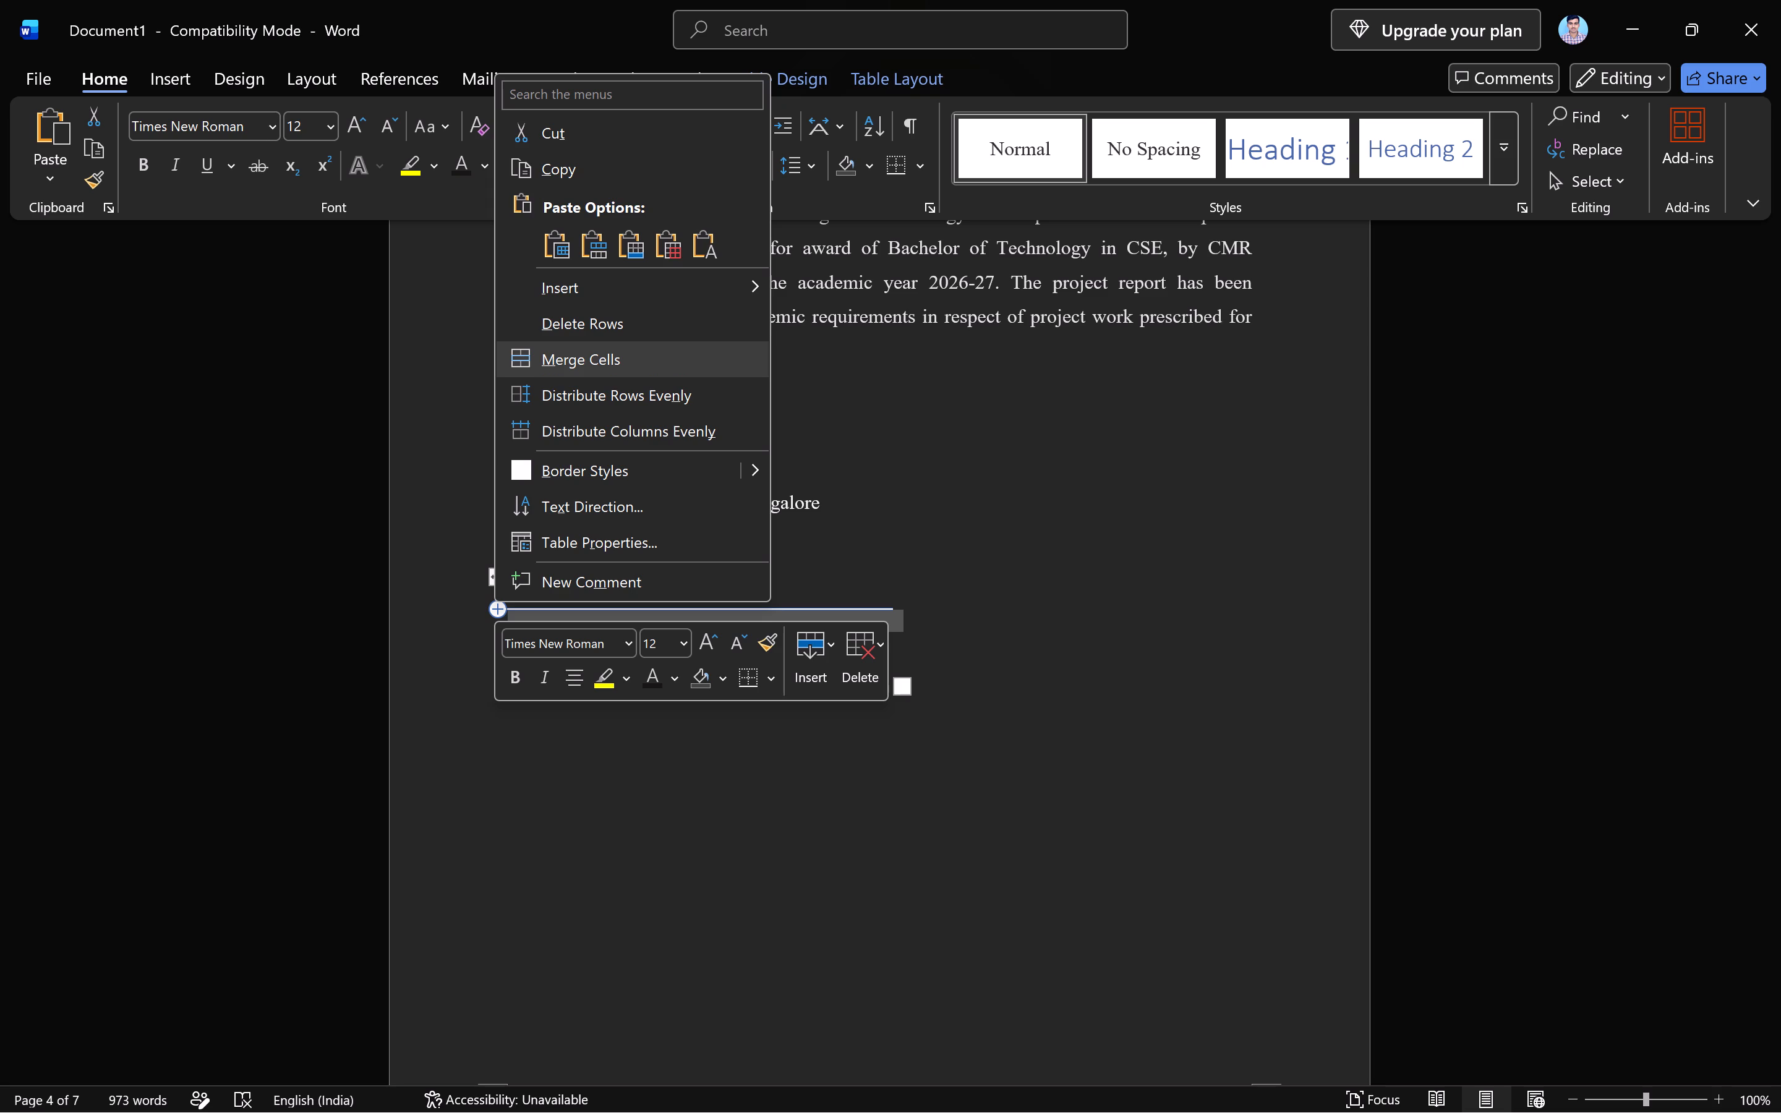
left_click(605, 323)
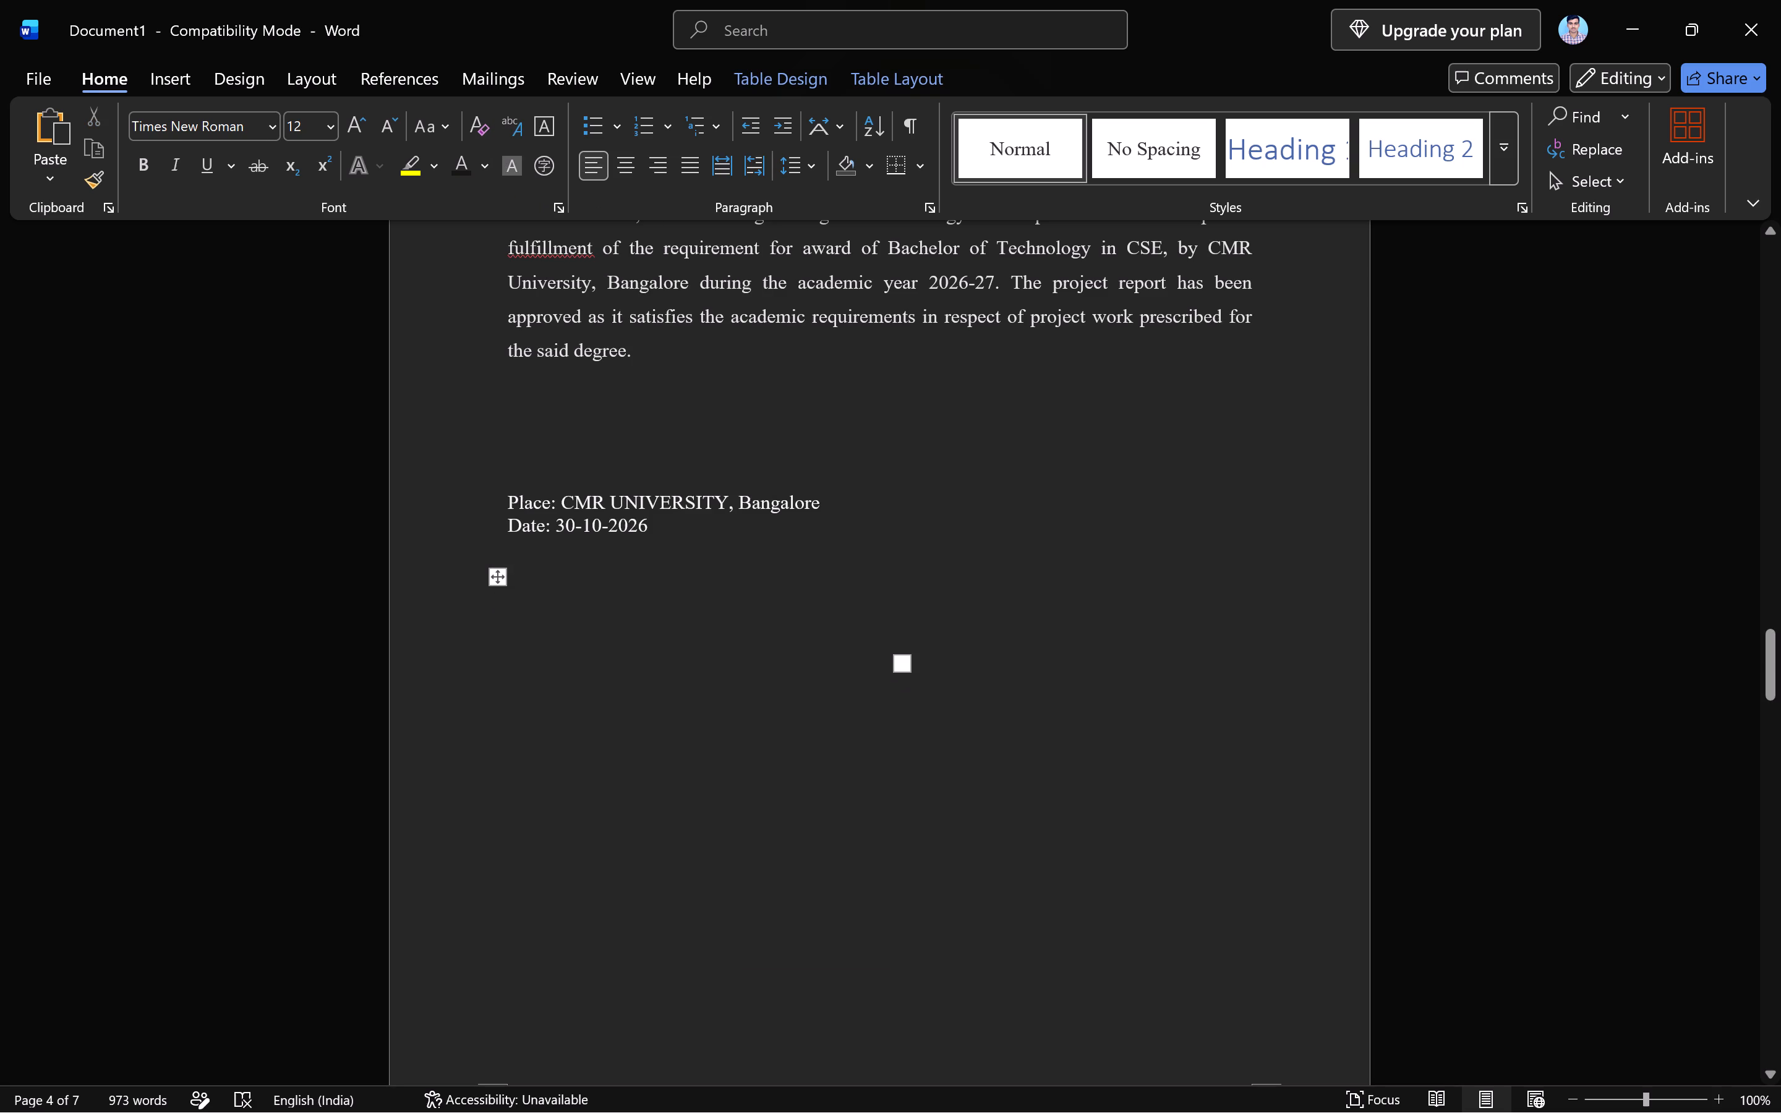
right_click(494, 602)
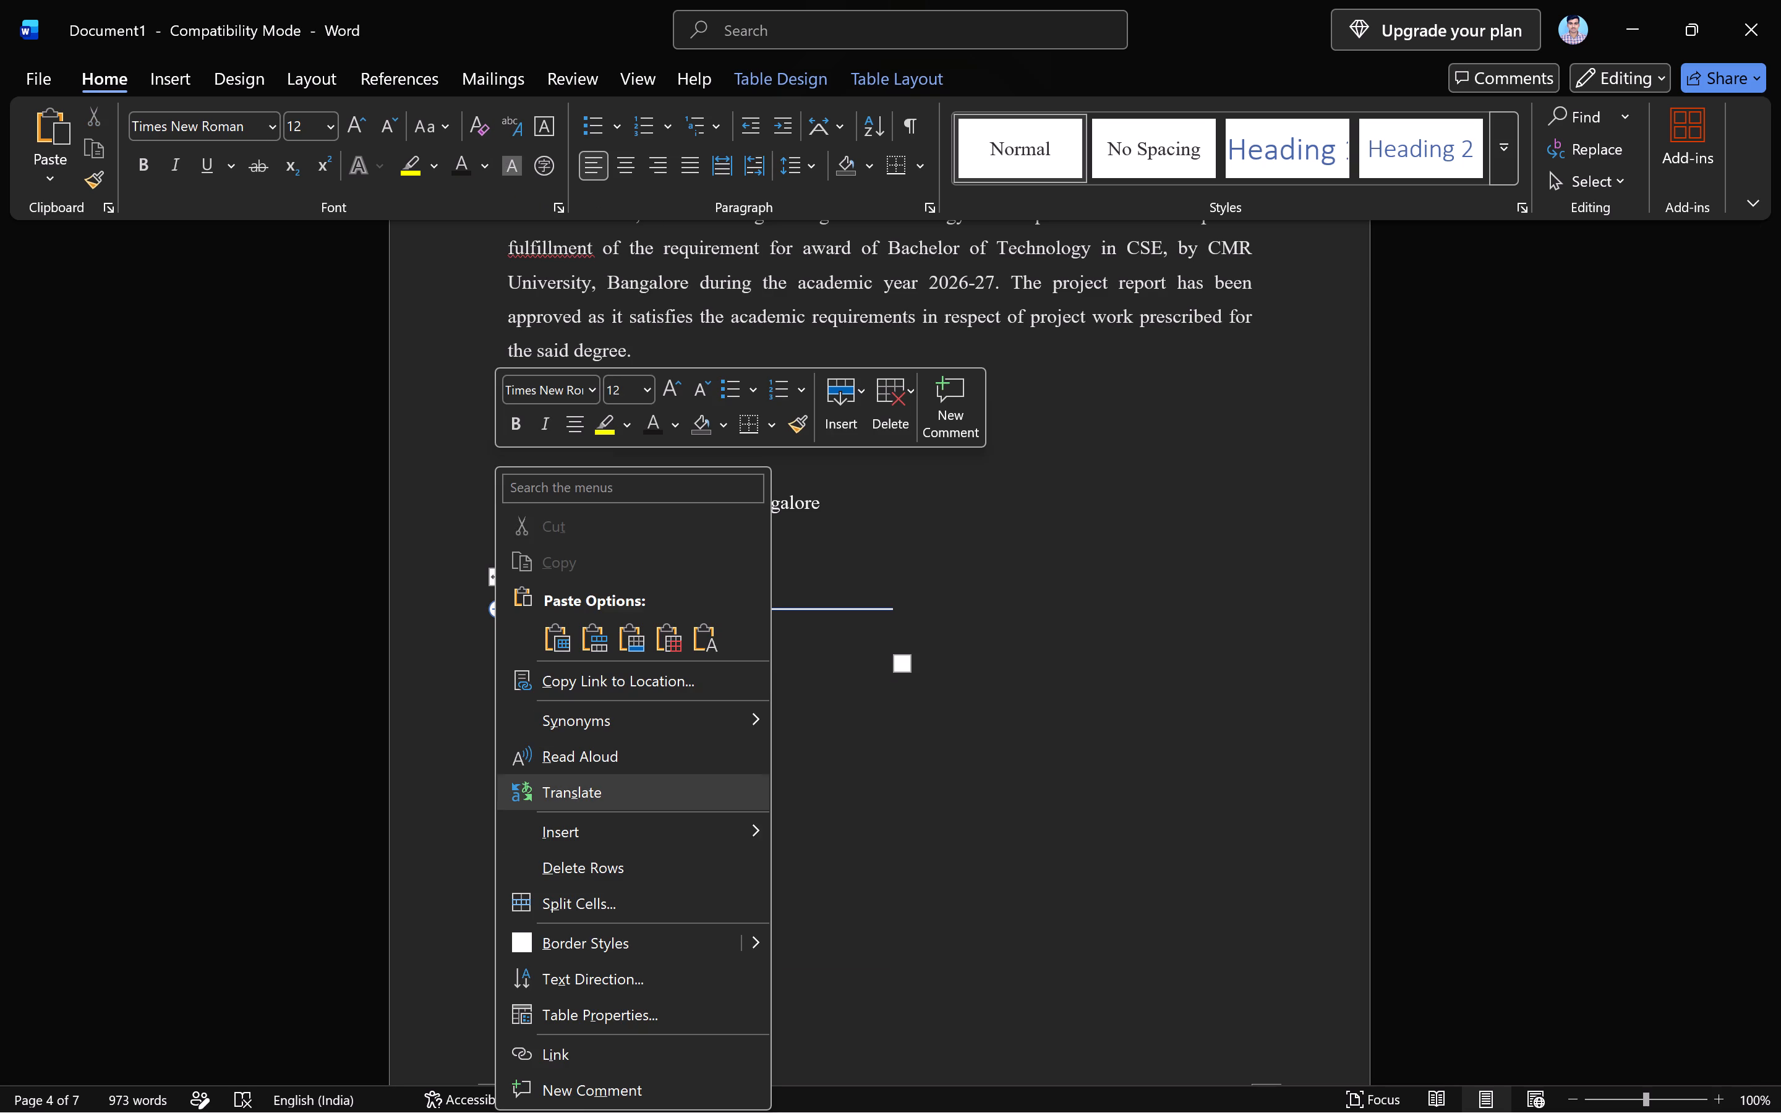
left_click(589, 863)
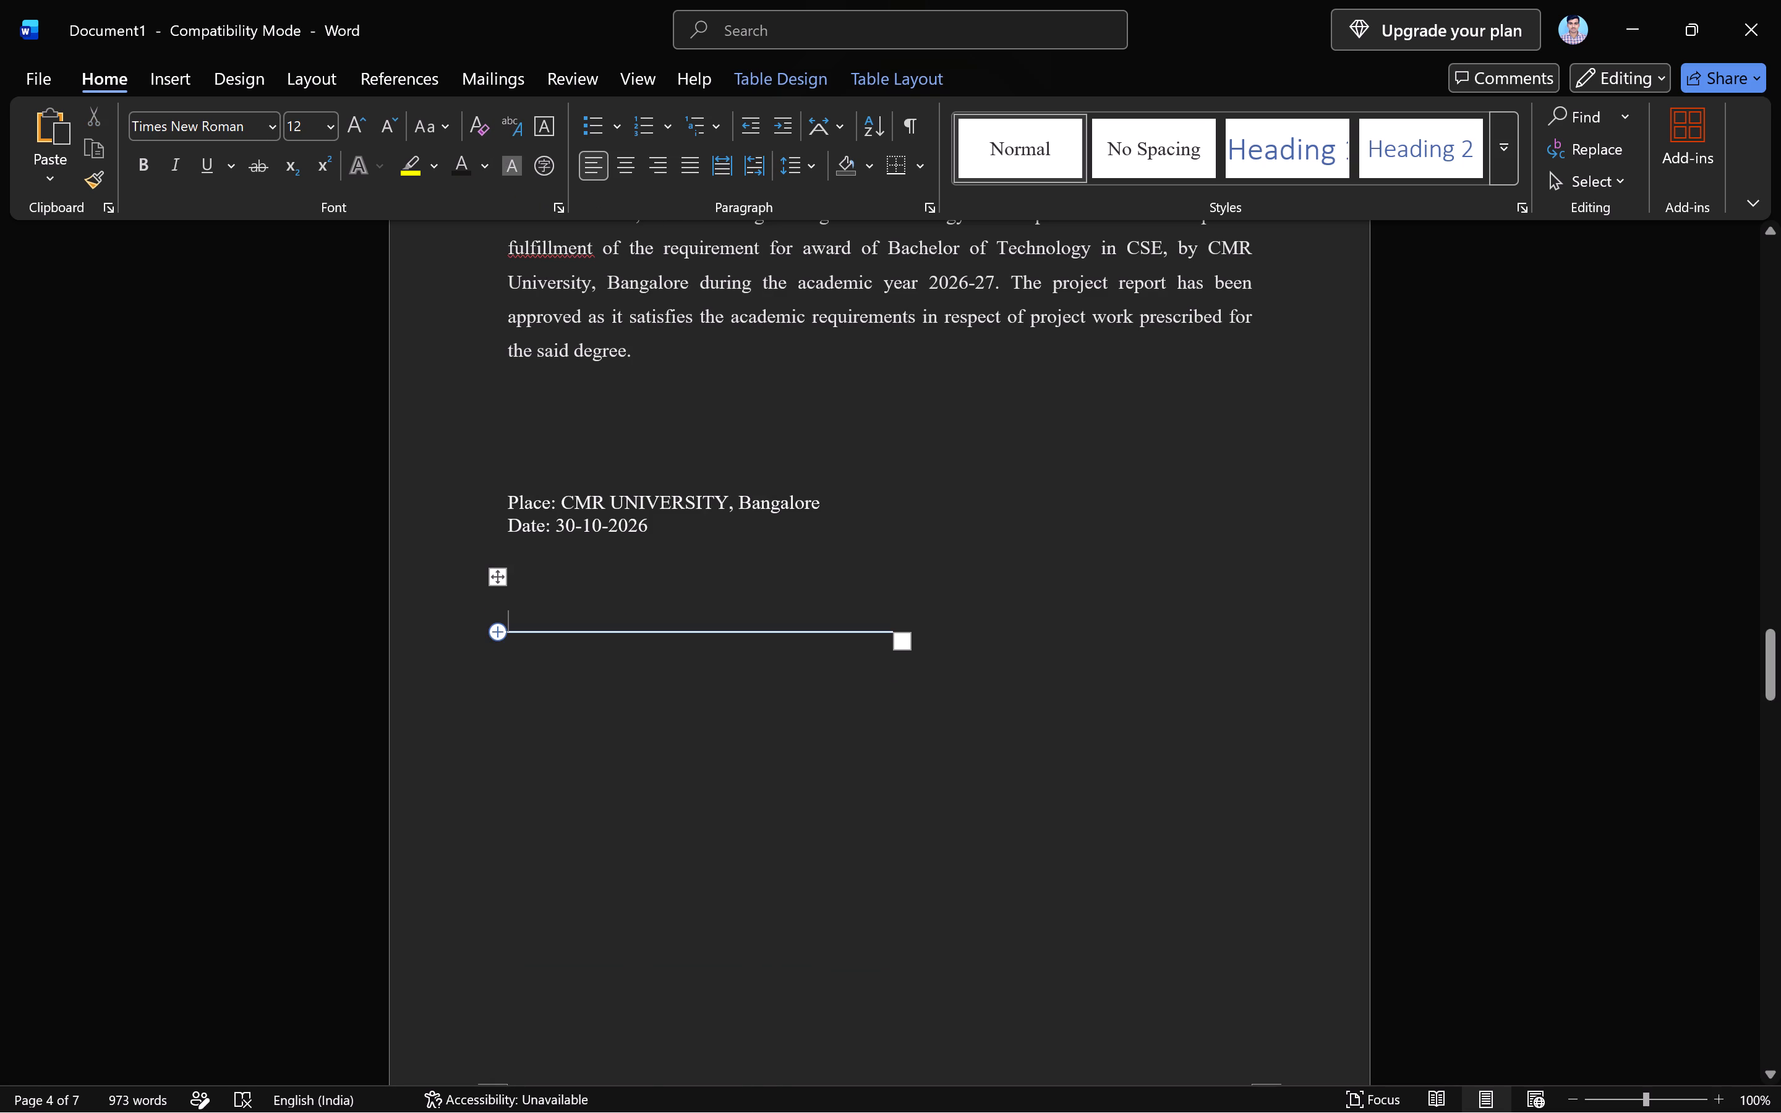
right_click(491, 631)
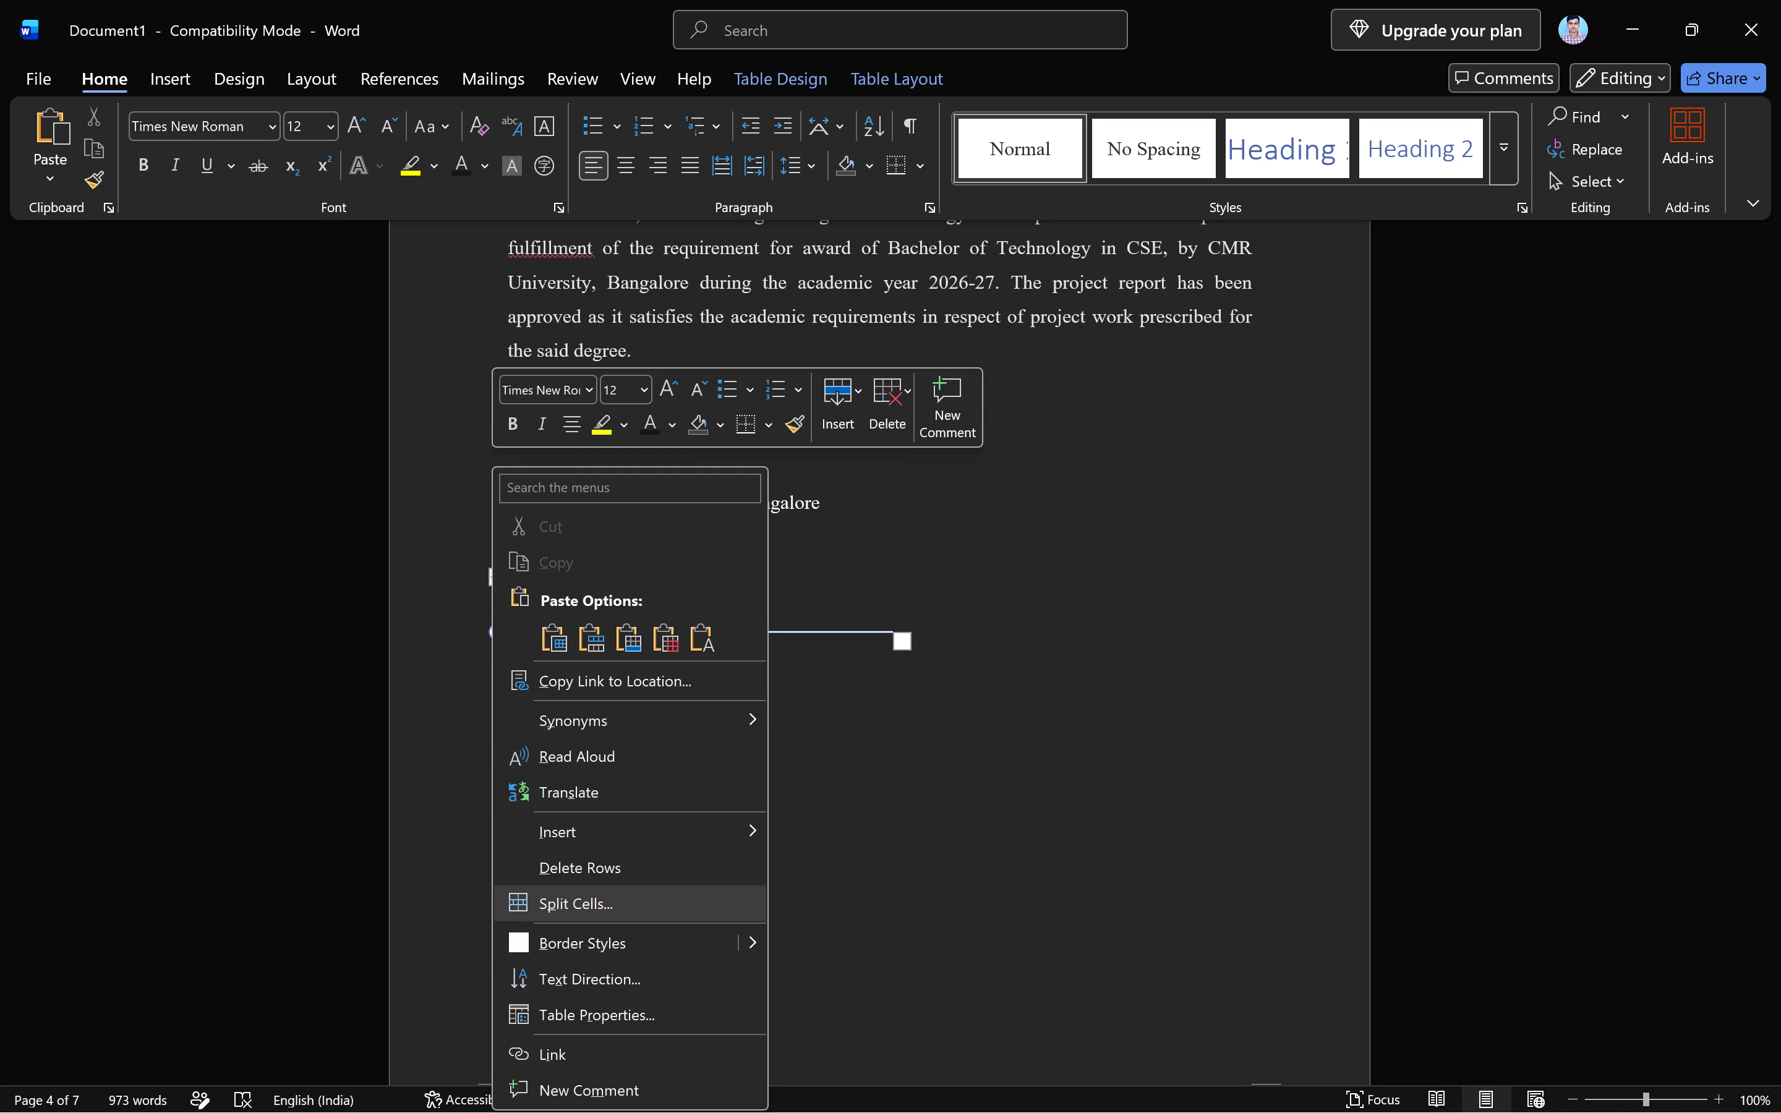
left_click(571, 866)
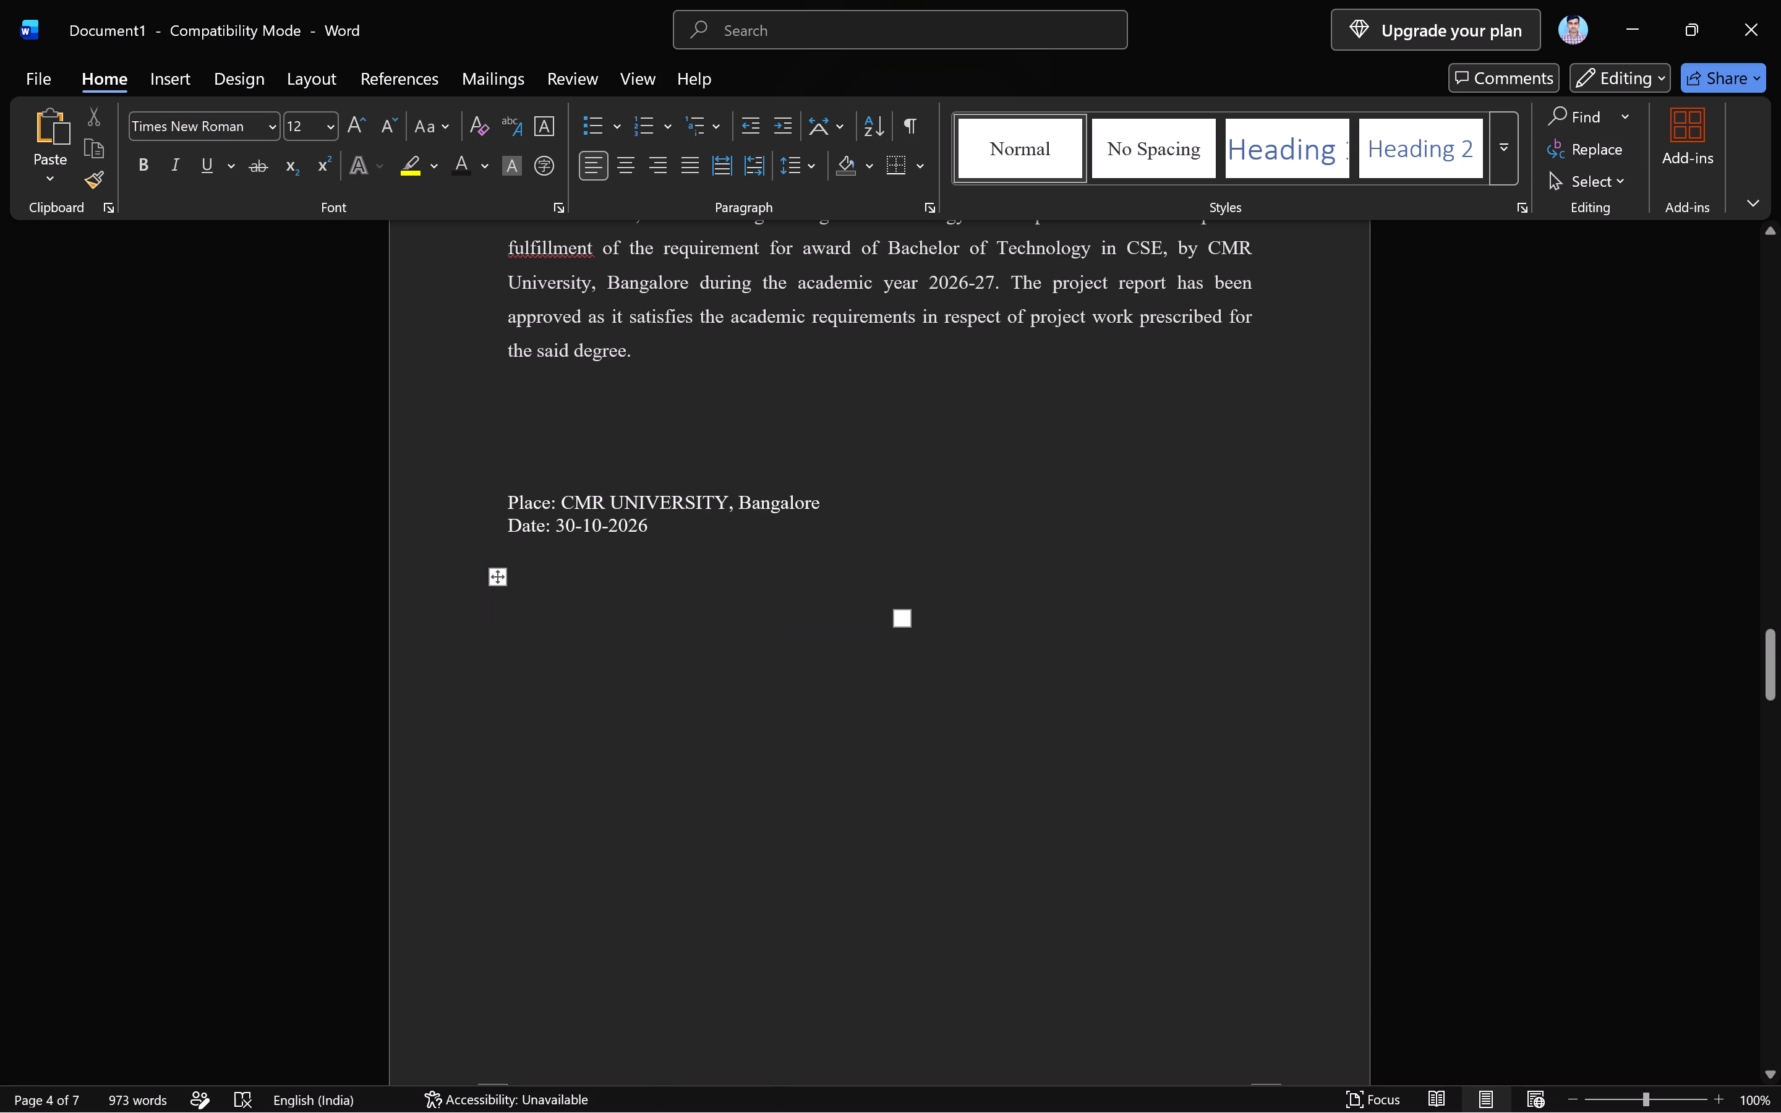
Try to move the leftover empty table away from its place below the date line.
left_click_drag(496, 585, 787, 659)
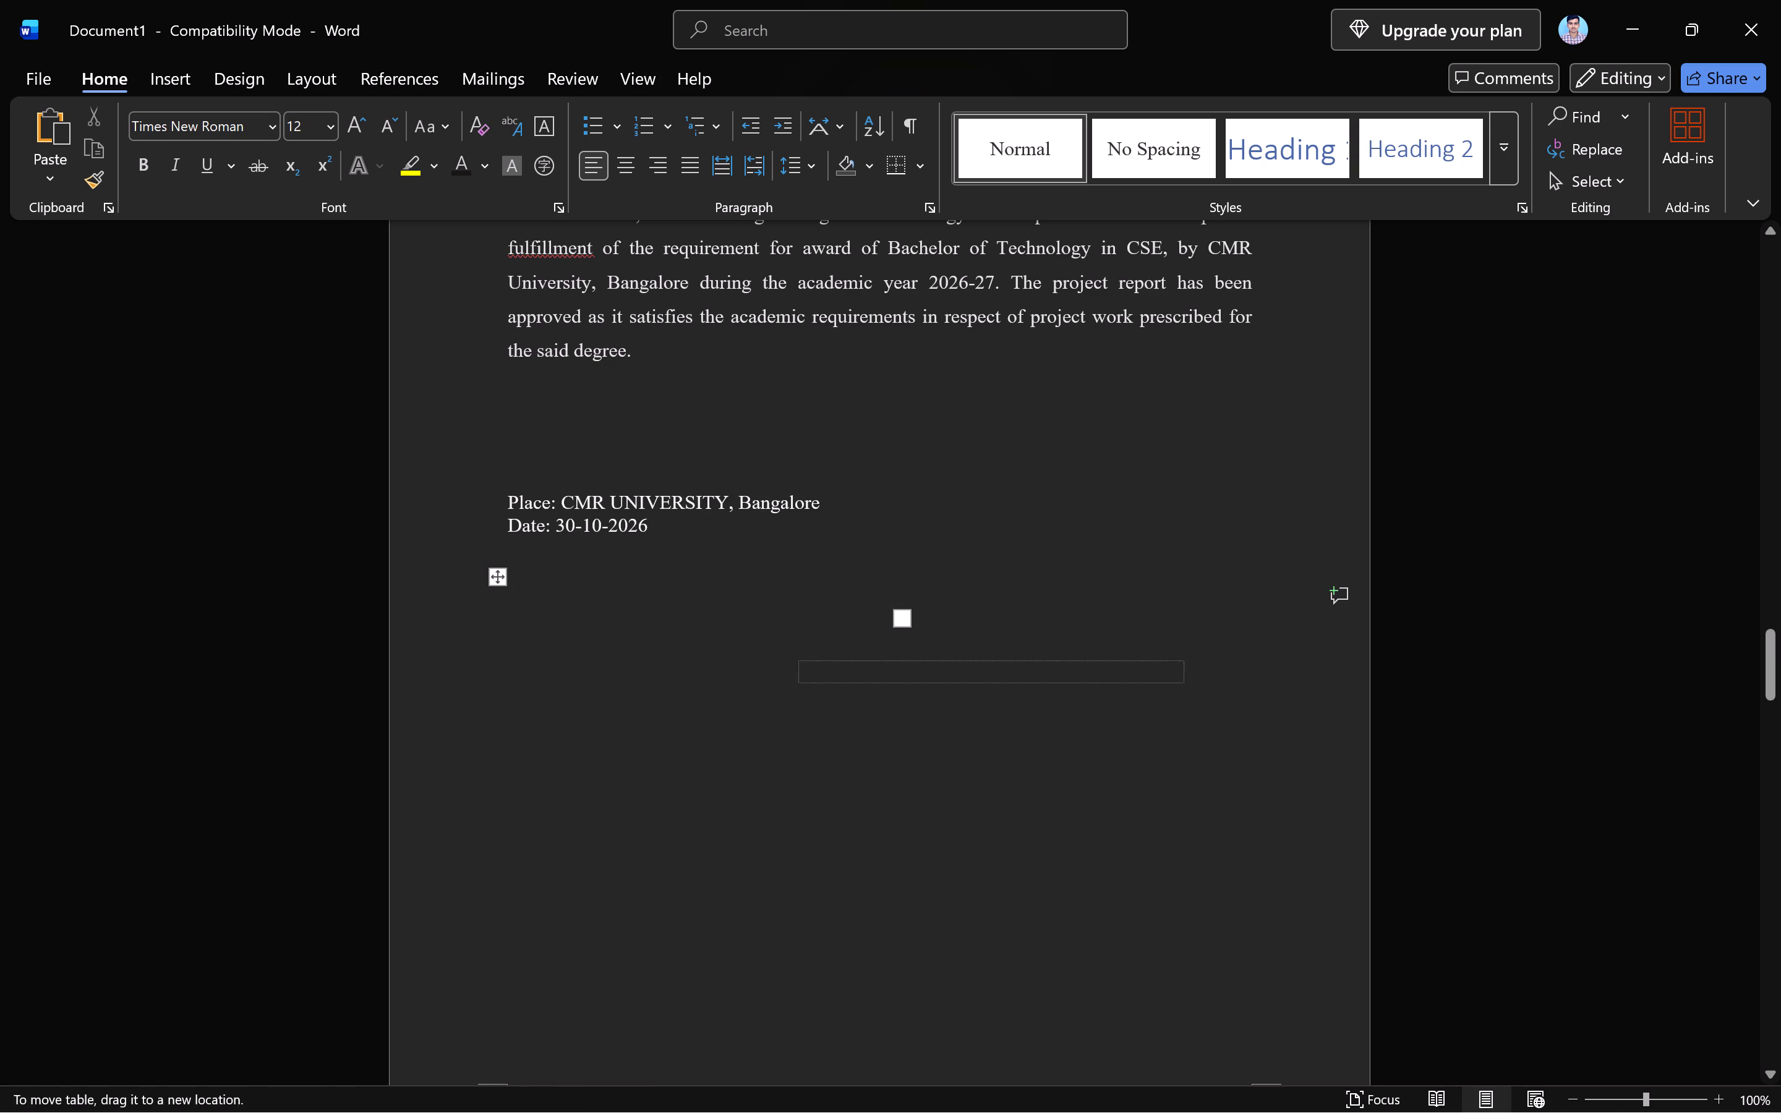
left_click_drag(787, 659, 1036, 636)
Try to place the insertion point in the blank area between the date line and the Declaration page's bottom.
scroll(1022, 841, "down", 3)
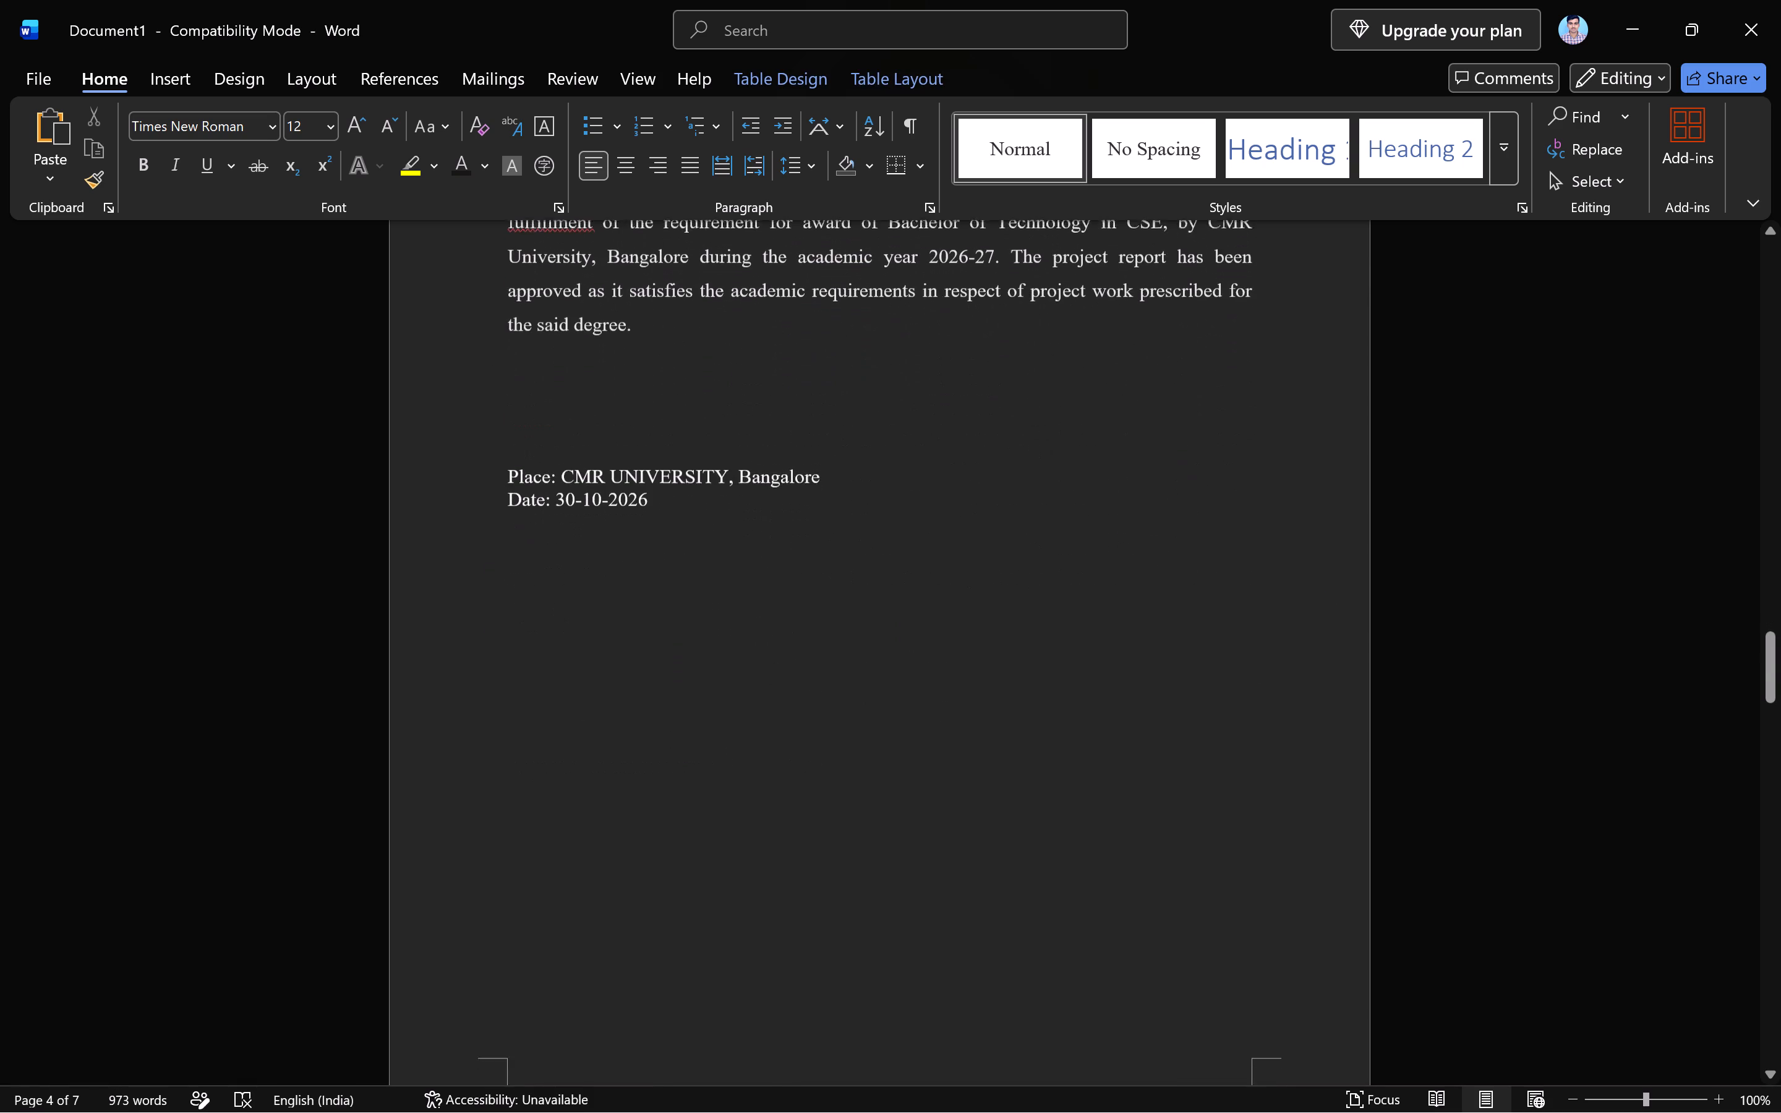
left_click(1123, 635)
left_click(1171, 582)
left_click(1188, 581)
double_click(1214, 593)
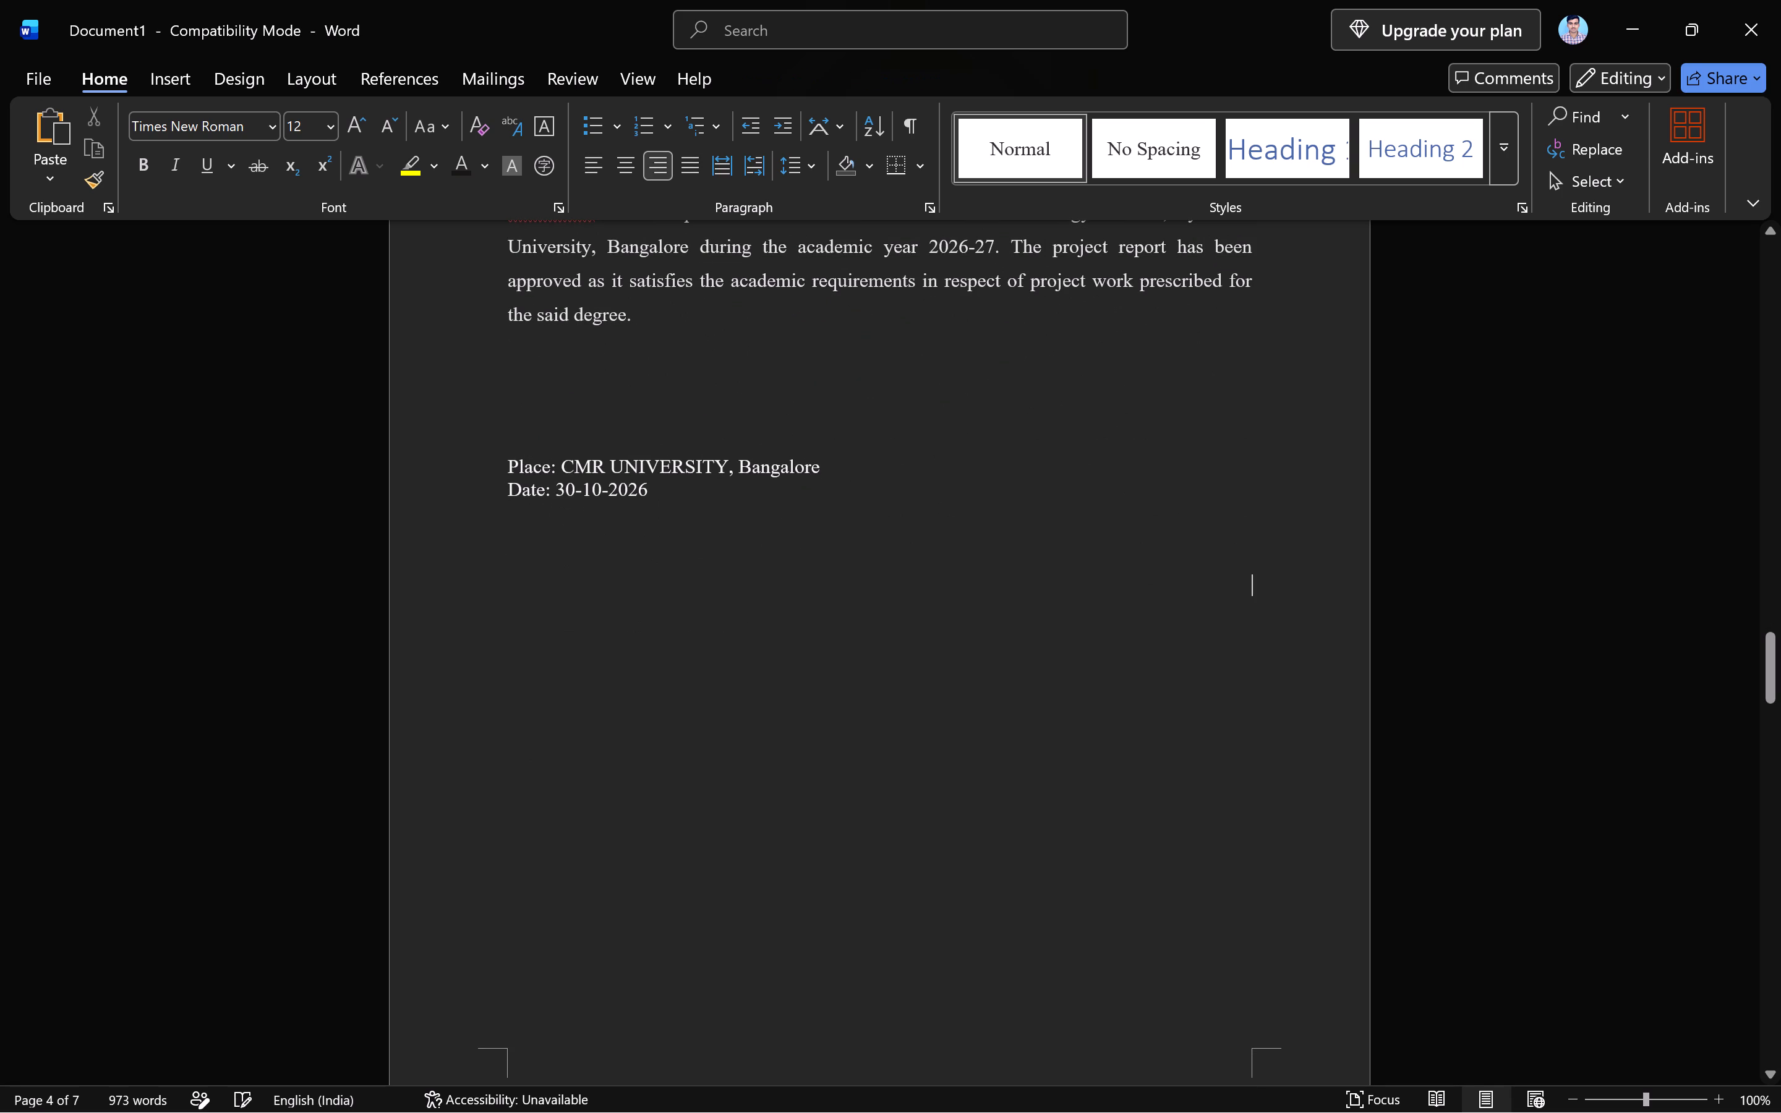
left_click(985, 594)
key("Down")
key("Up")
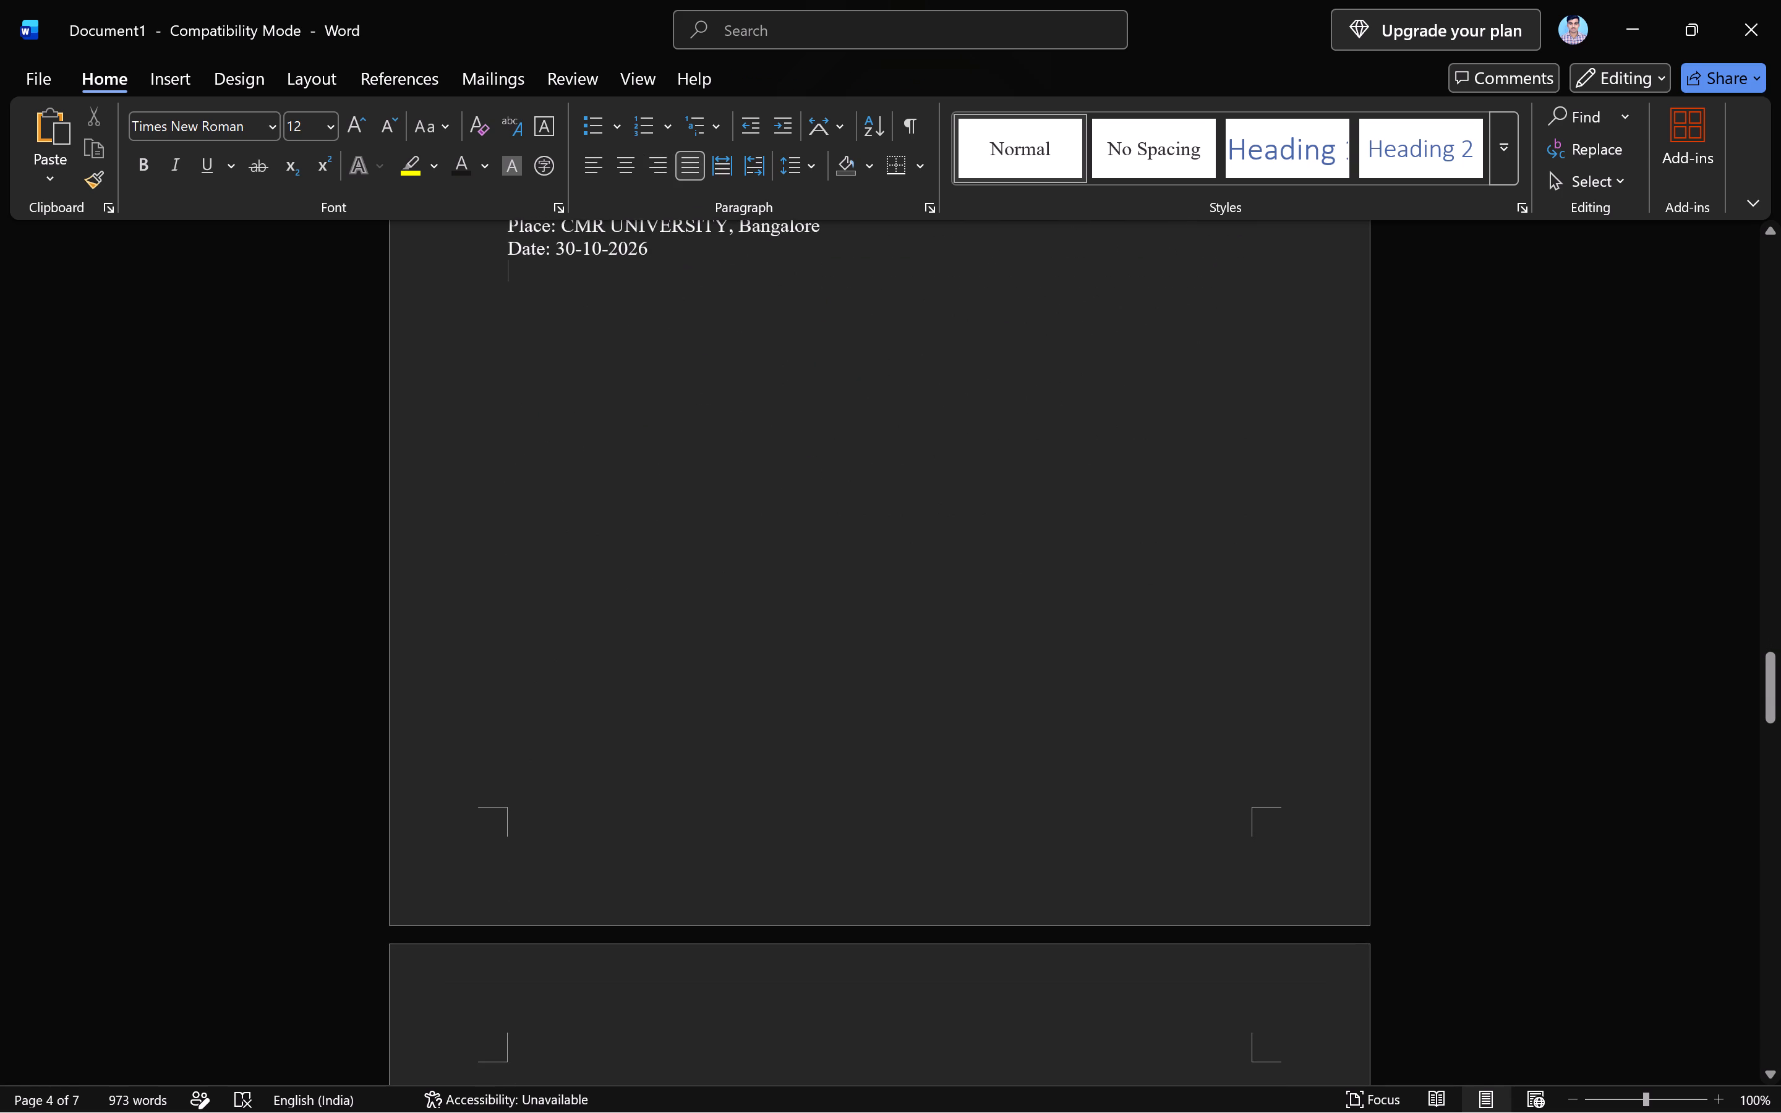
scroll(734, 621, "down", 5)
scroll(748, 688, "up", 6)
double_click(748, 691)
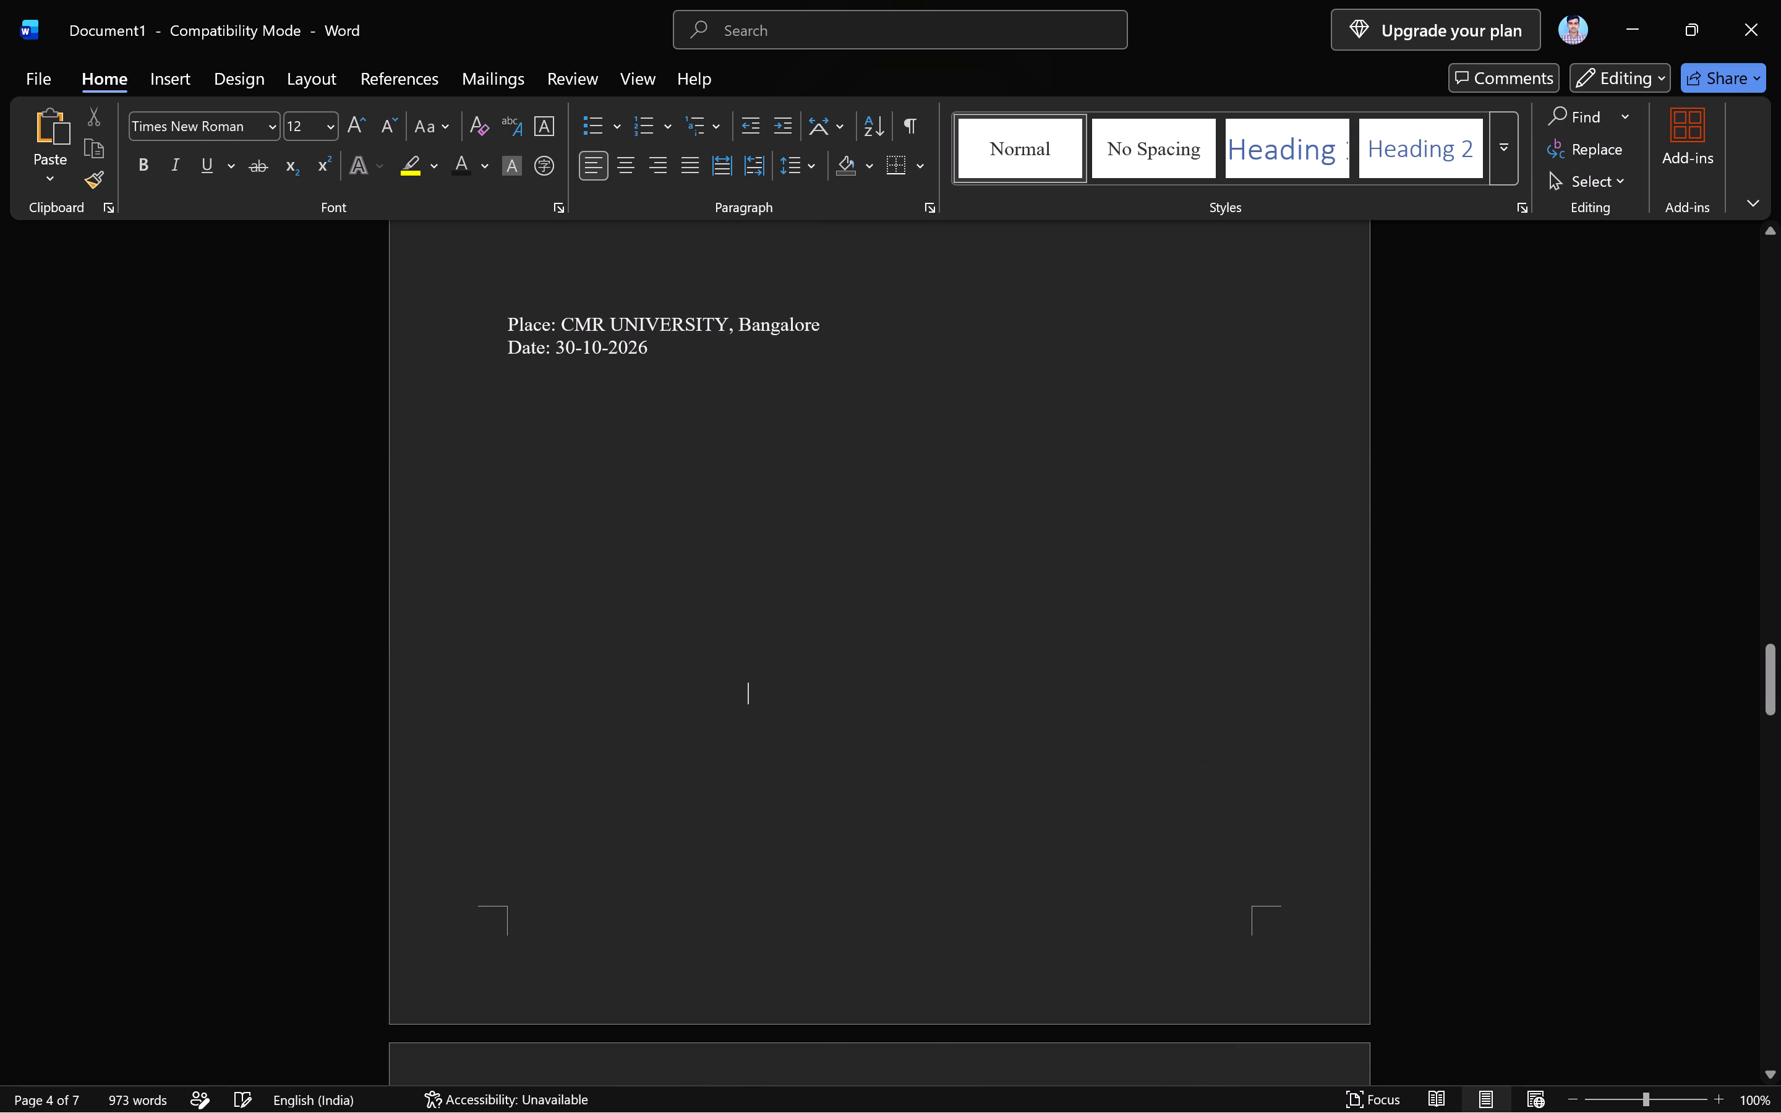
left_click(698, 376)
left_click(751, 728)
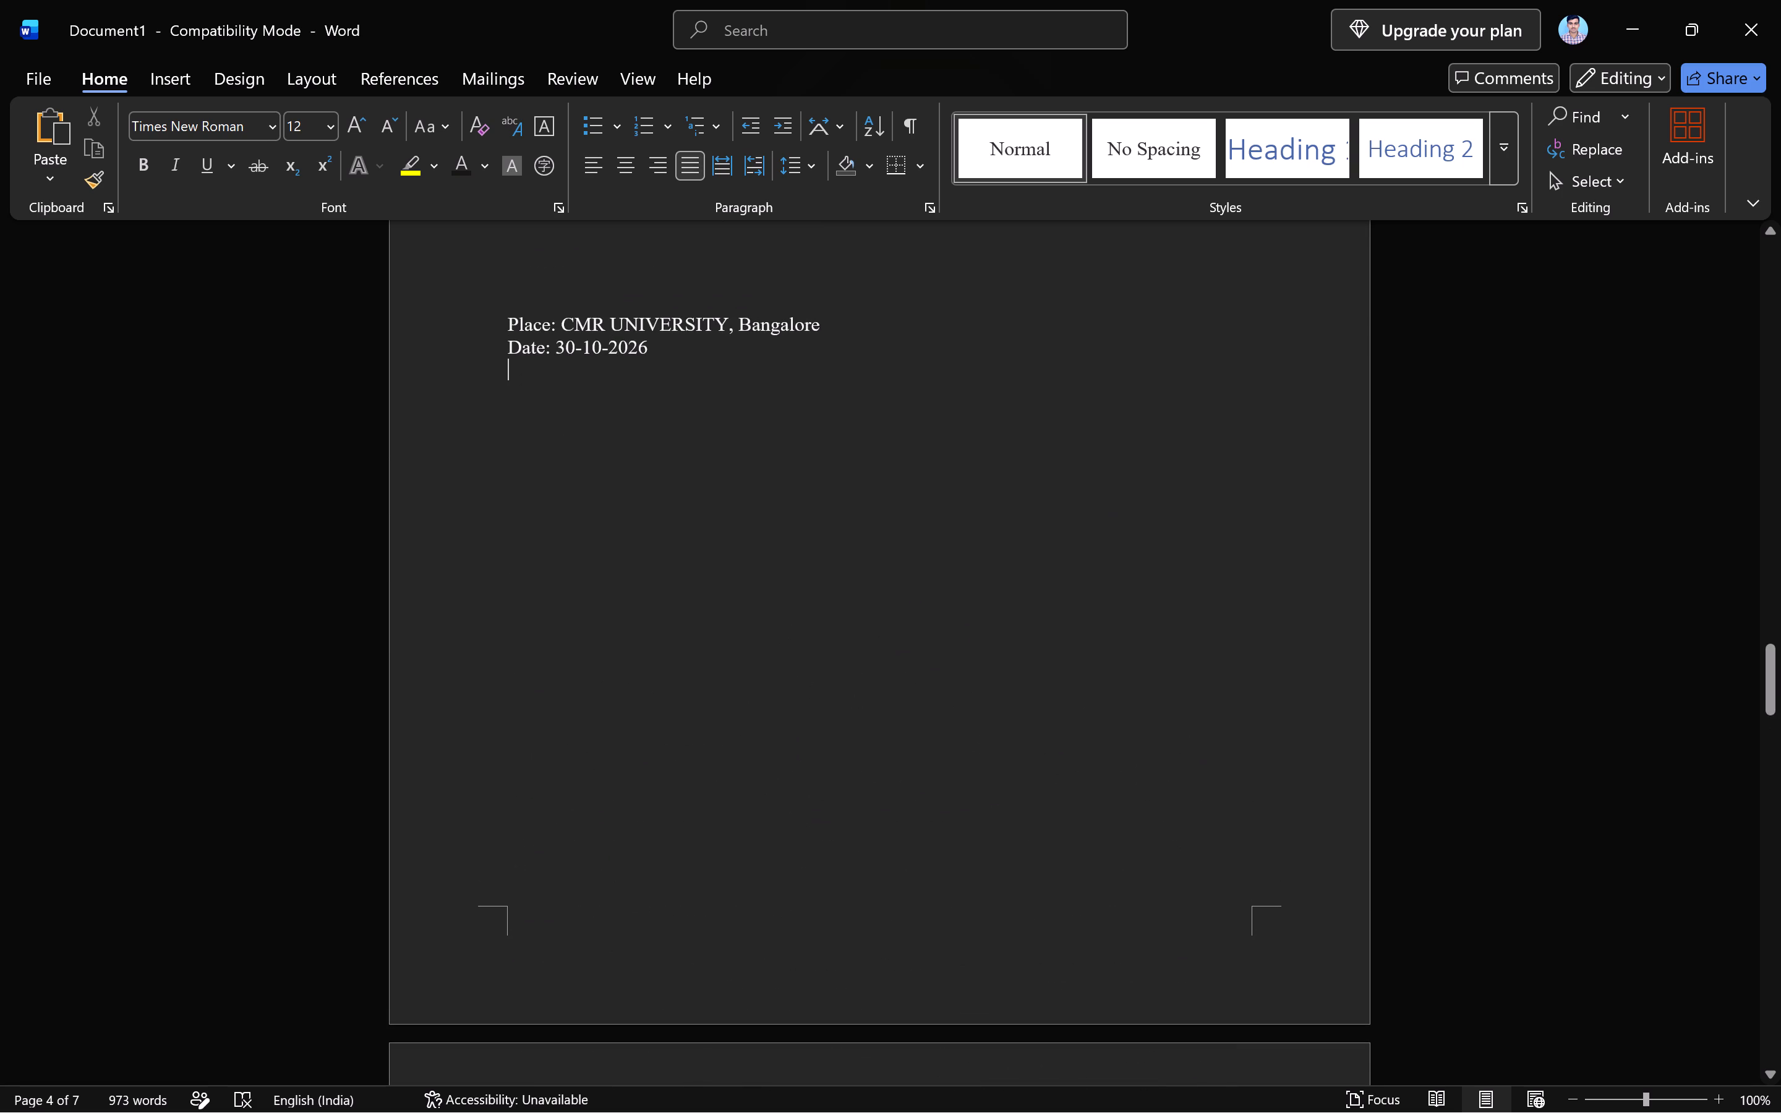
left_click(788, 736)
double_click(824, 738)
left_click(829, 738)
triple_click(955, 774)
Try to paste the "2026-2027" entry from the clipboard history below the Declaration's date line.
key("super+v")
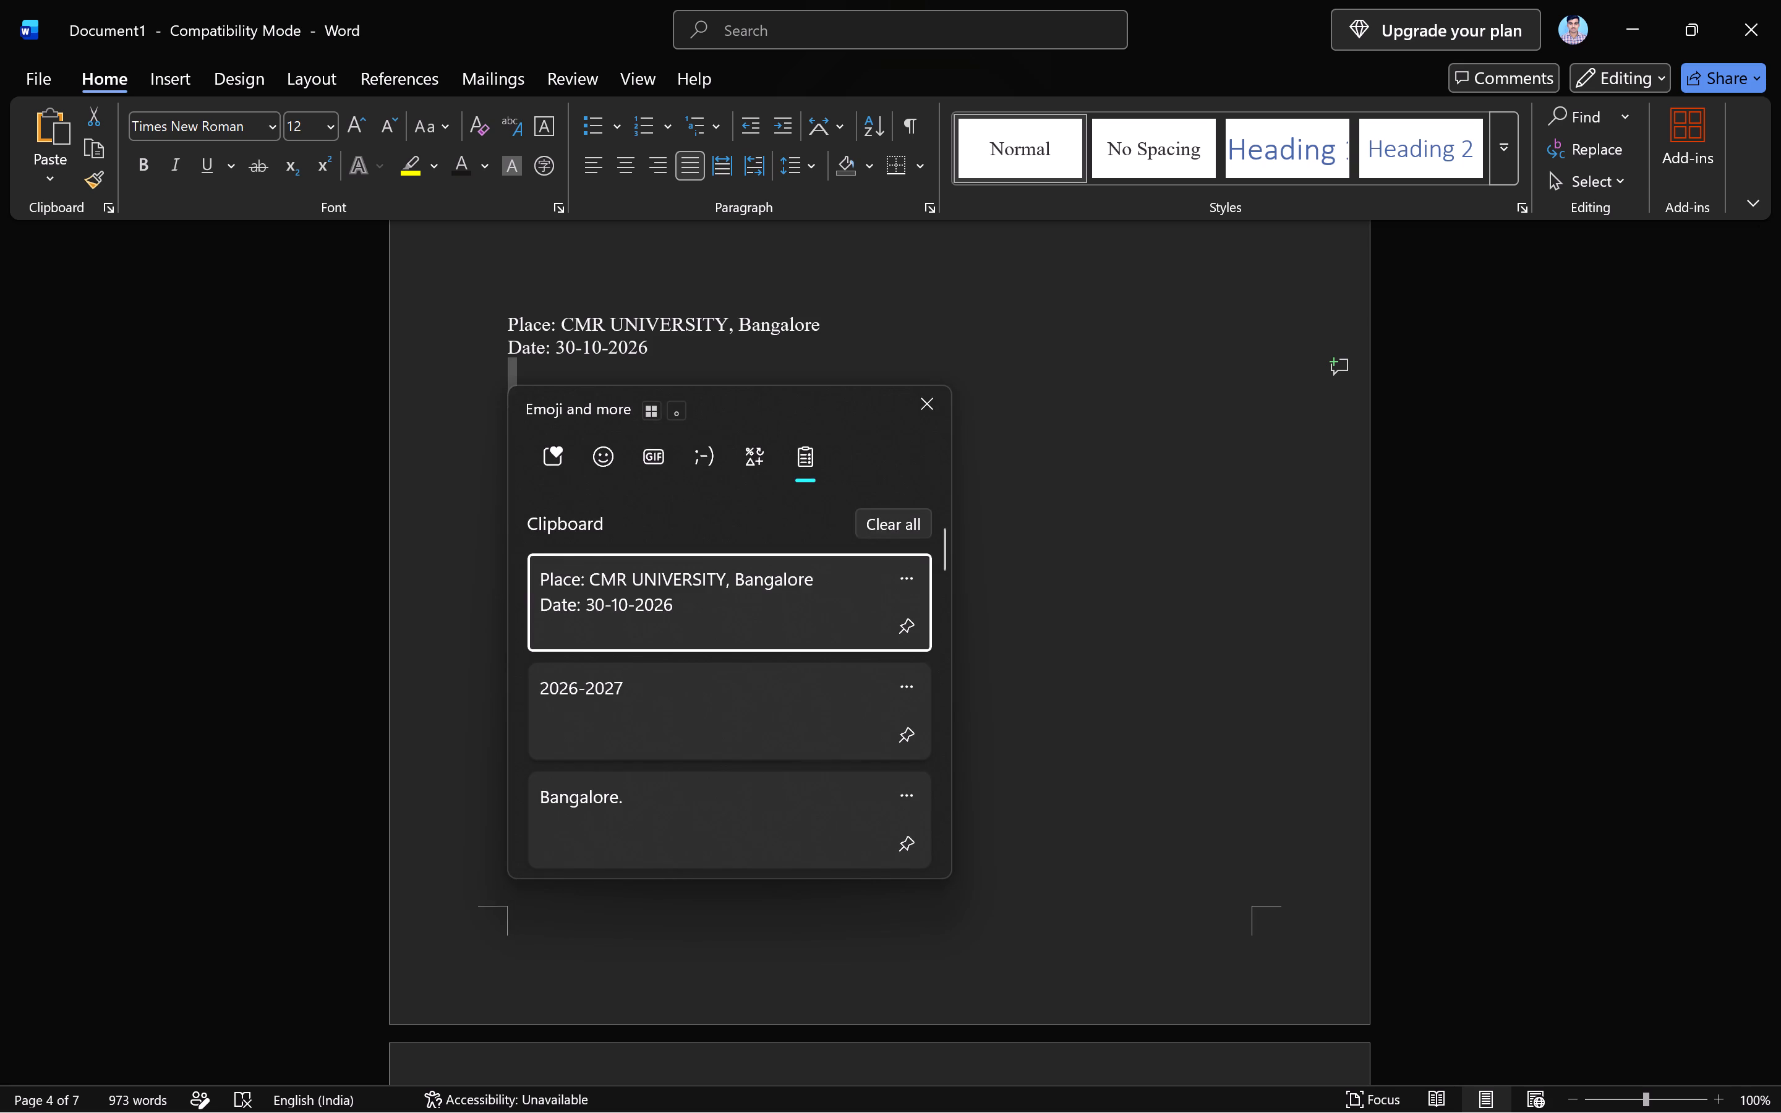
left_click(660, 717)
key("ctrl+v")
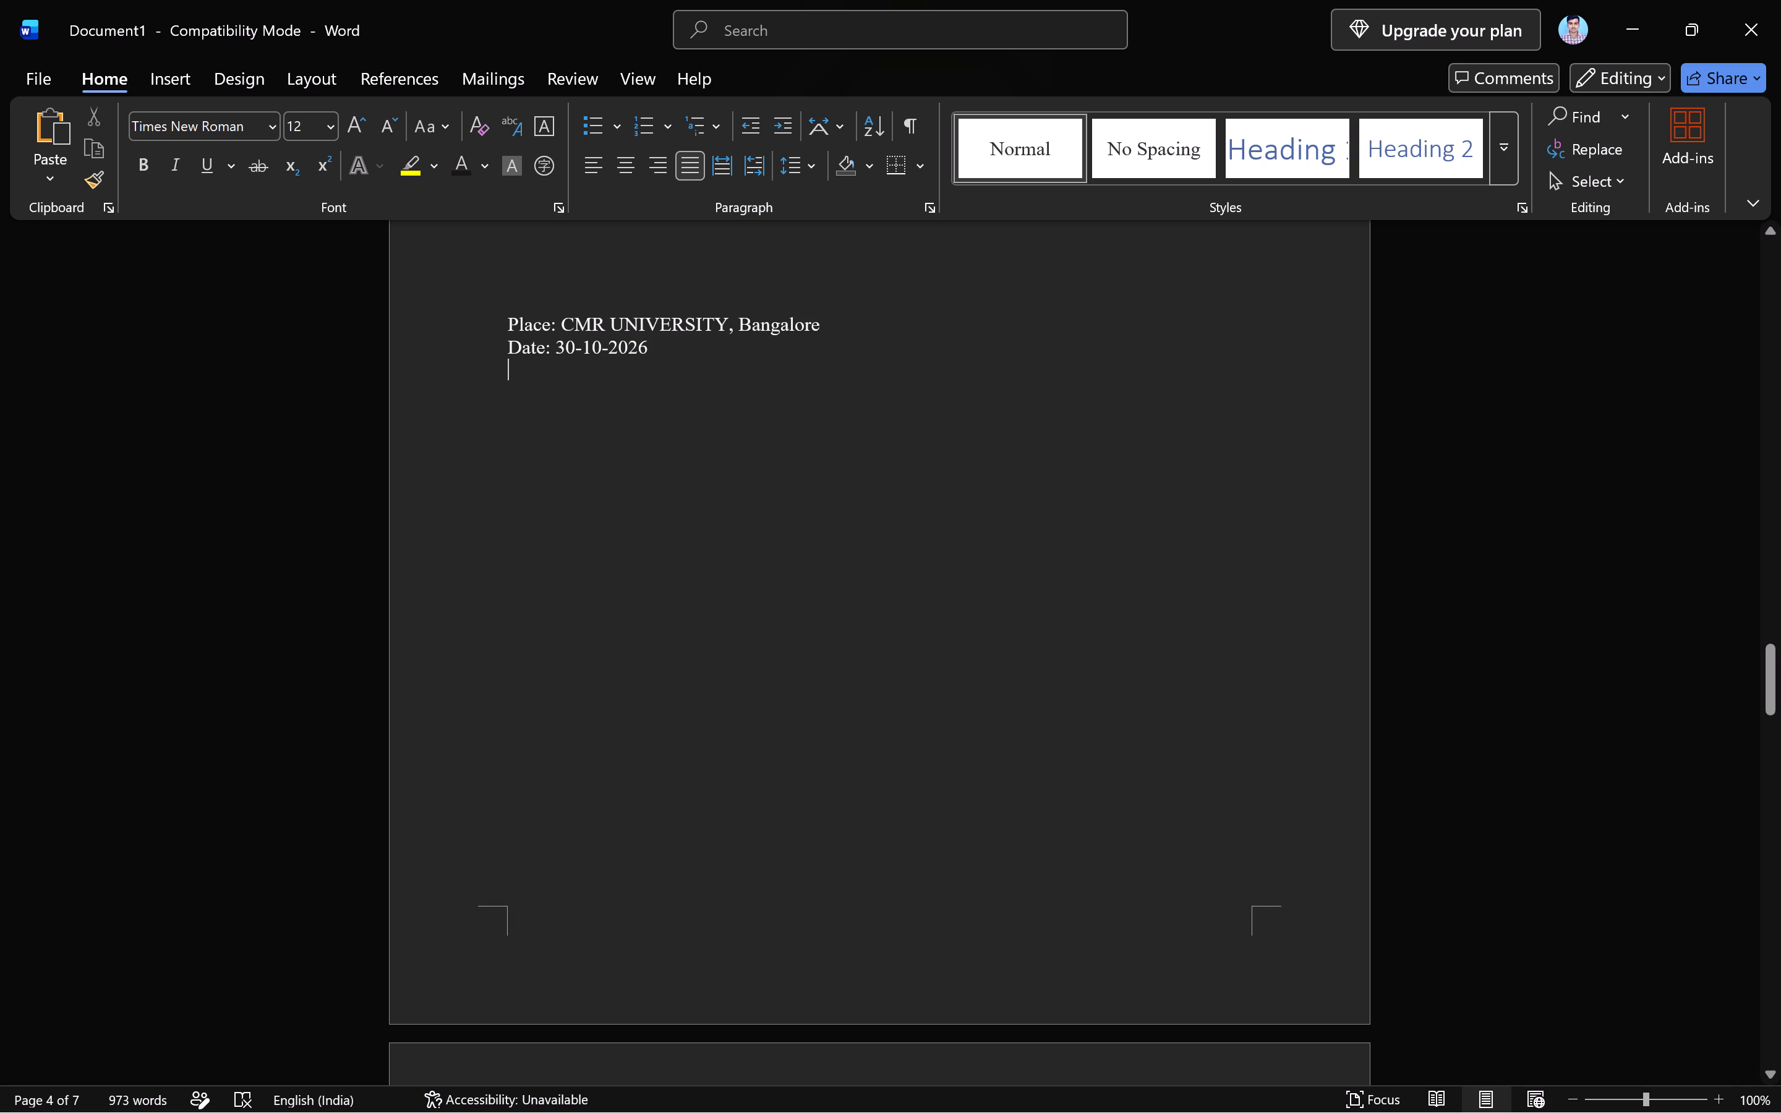
Add blank lines below the Declaration's date line so the insertion point sits near the bottom of that page.
key("Return")
key("Return")
key("Return")
key("Return")
key("Return")
key("Return")
key("Return")
key("Return")
key("Return")
key("Return")
key("Return")
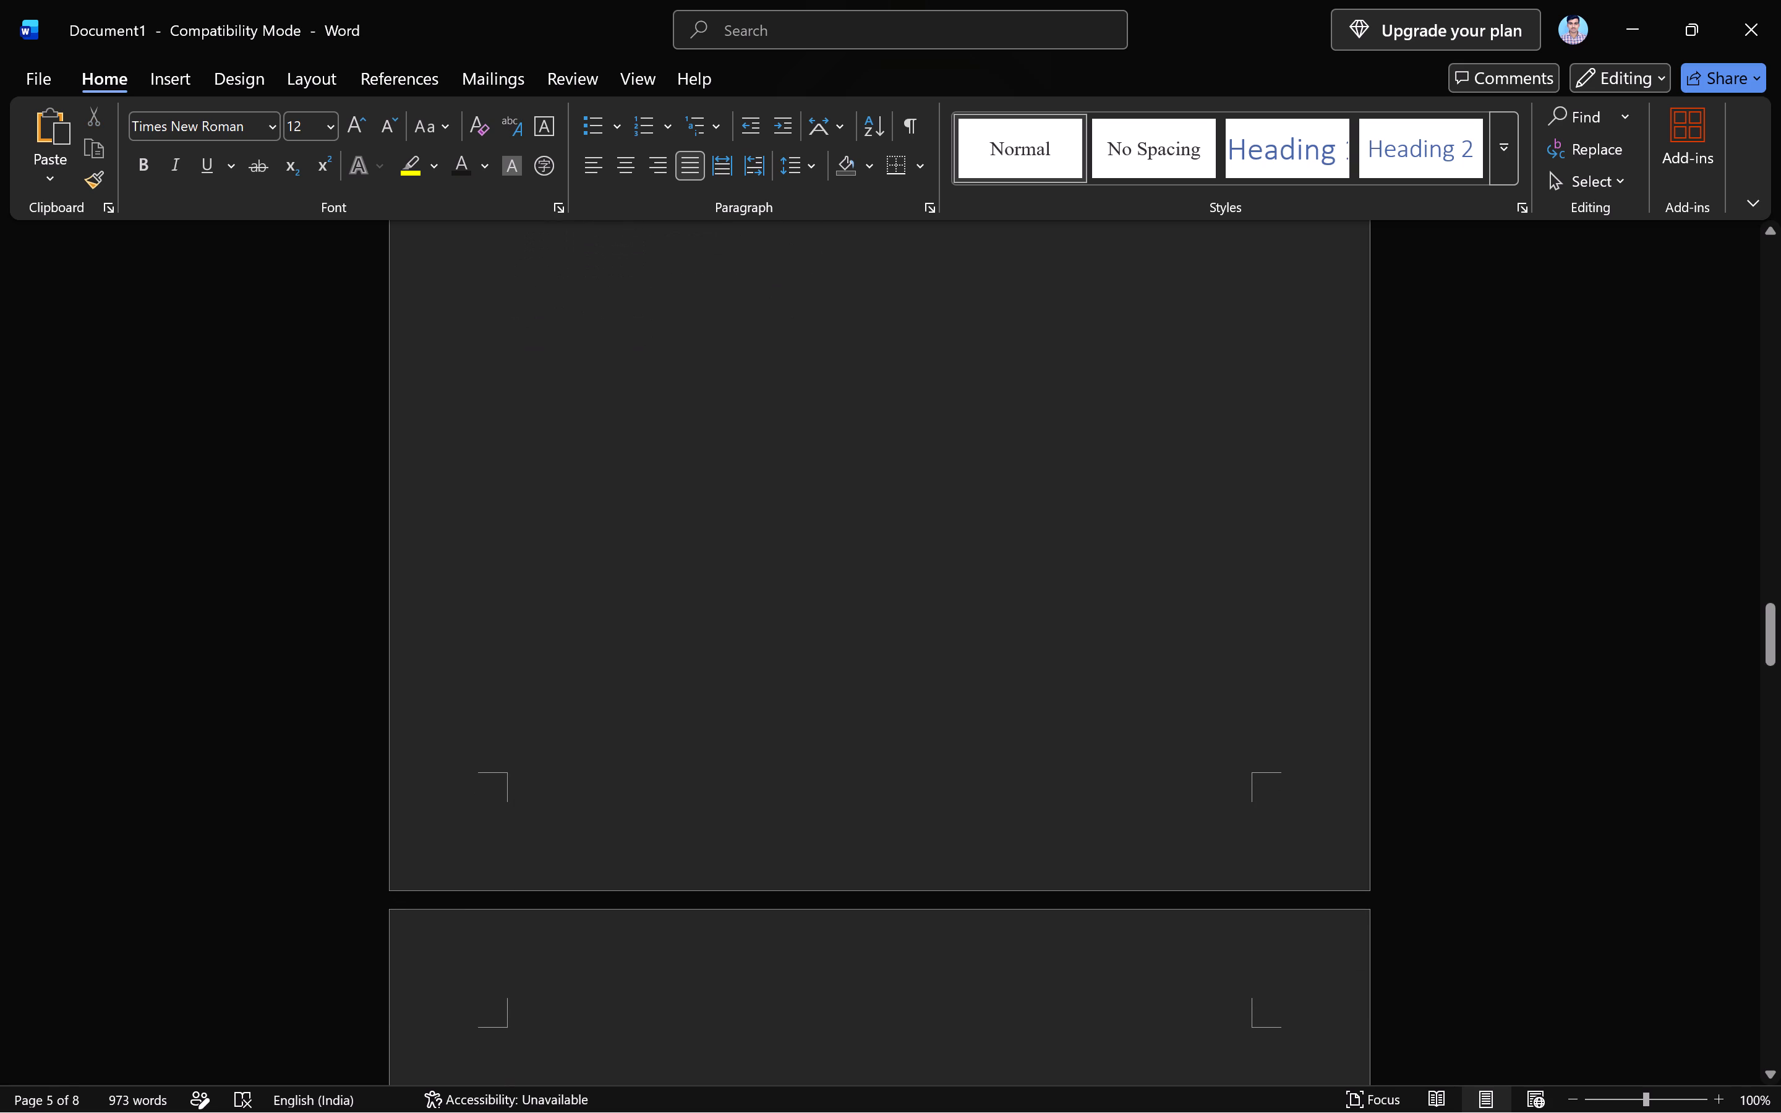
key("BackSpace")
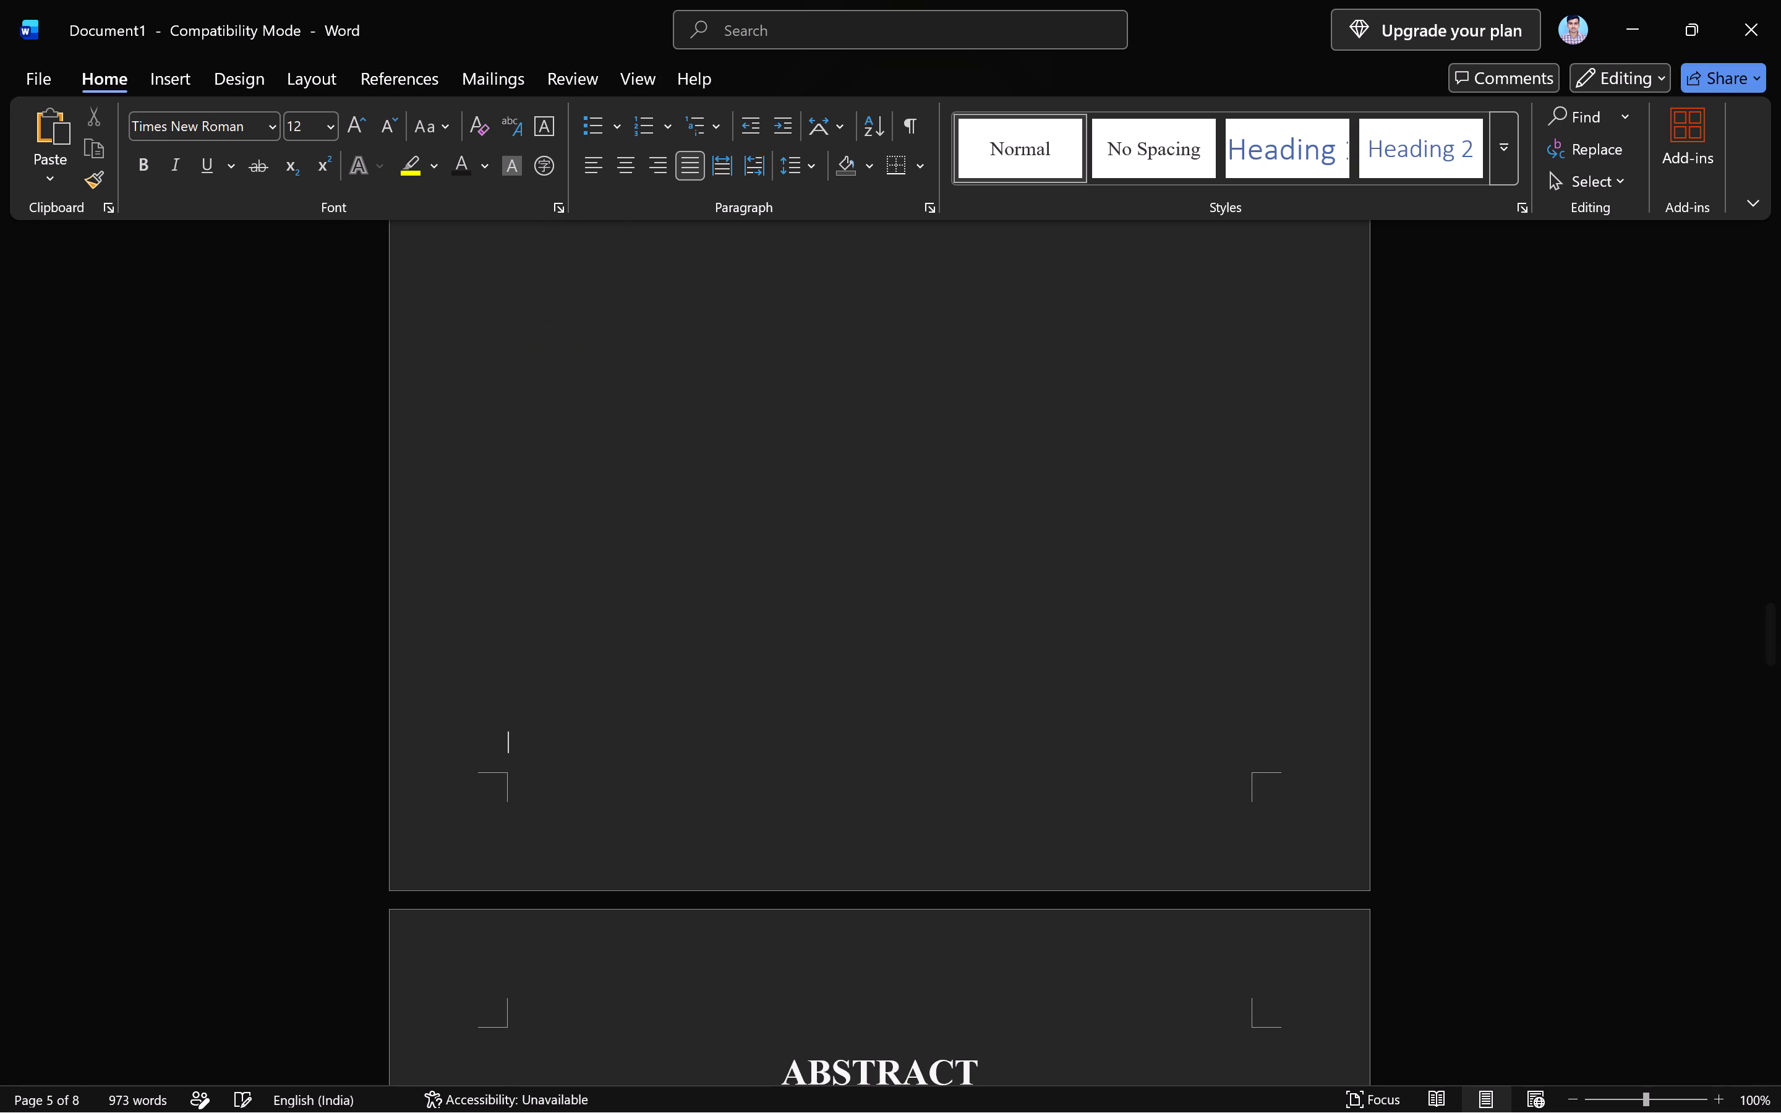
key("BackSpace")
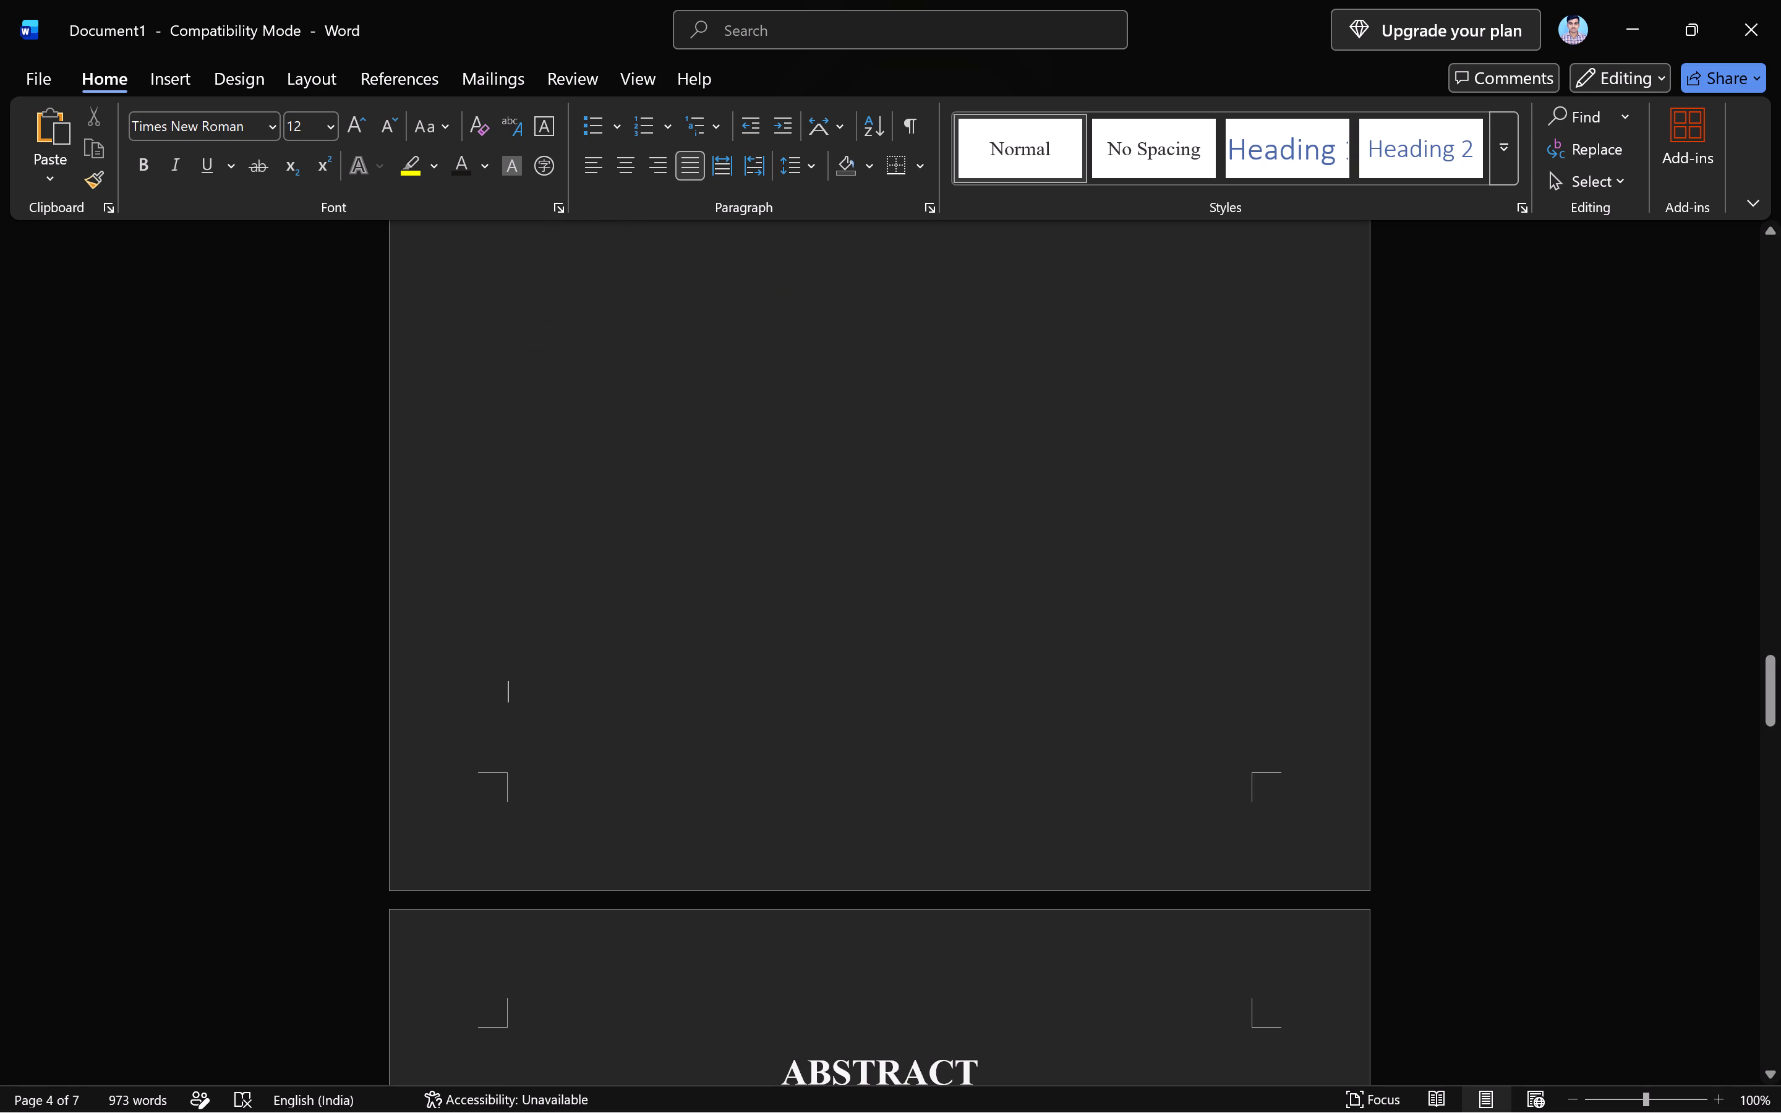
Paste "2026-2027" from the clipboard history at the Declaration page's bottom, centre it and lower it by one line.
left_click(599, 163)
key("super+v")
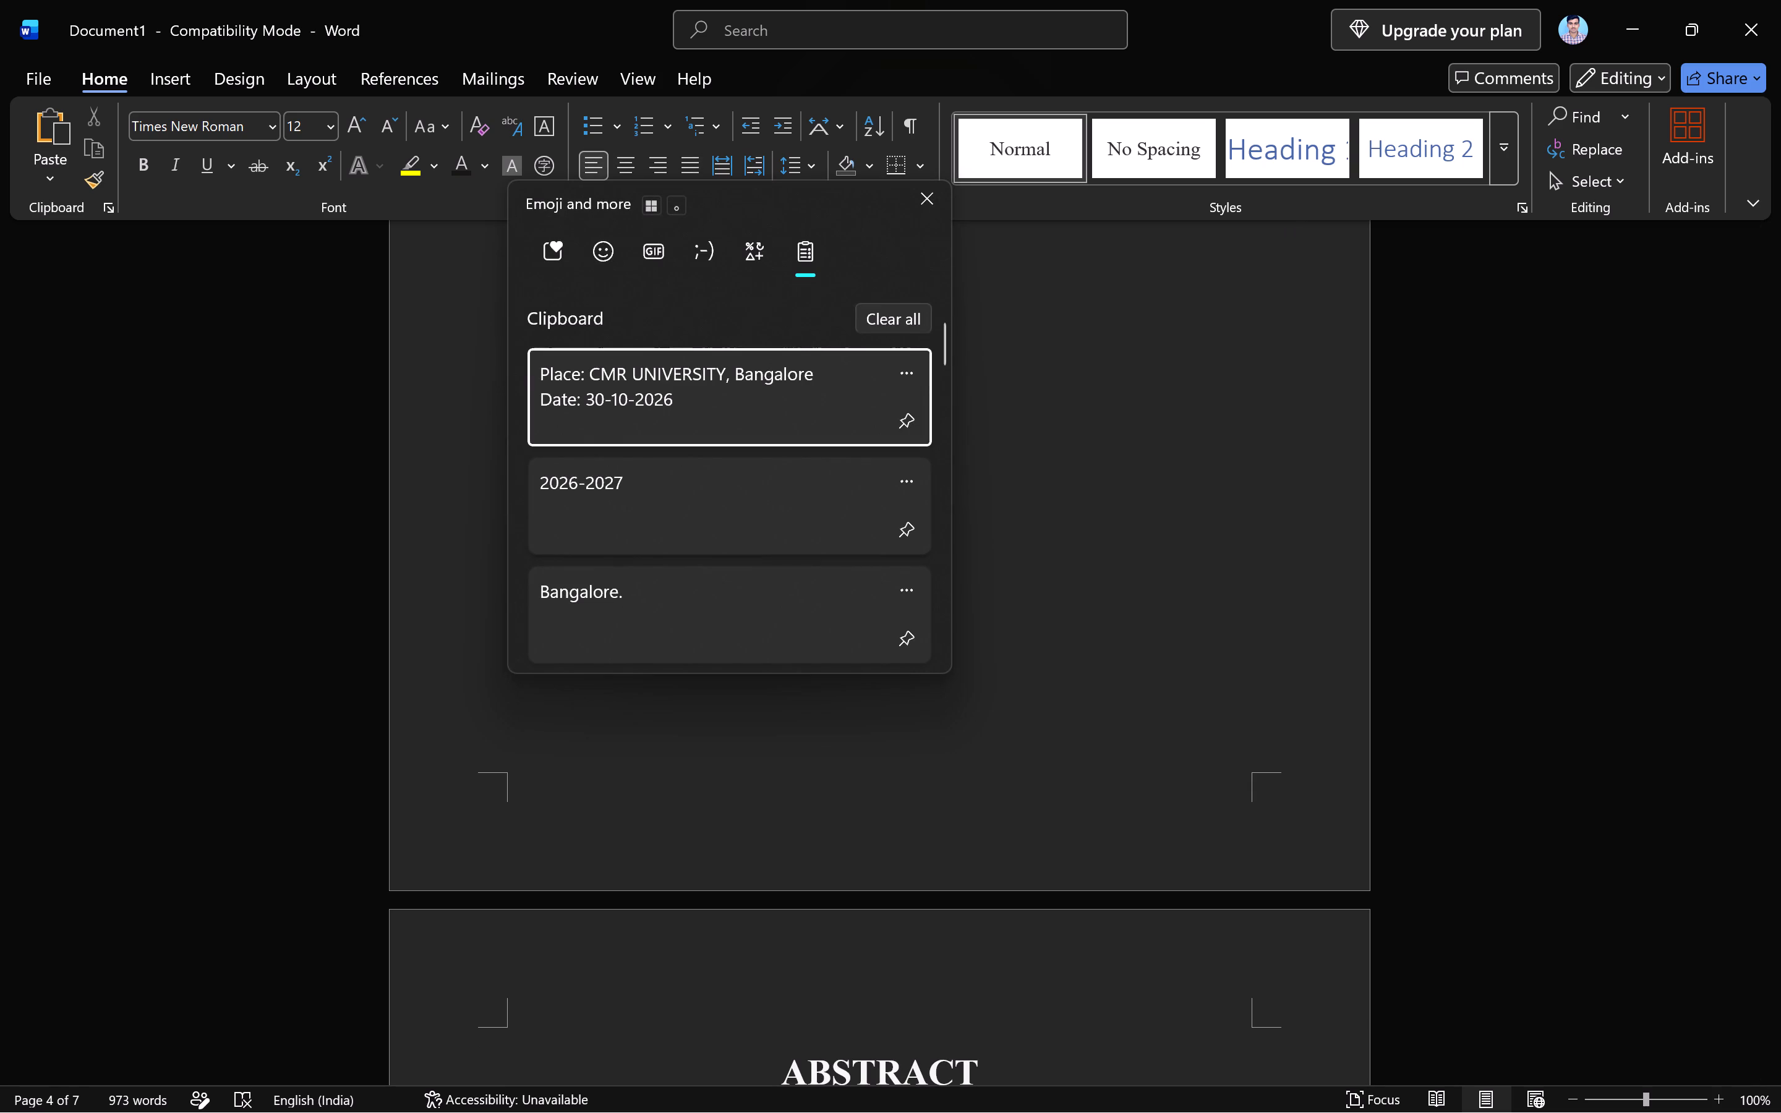
left_click(649, 491)
key("ctrl+v")
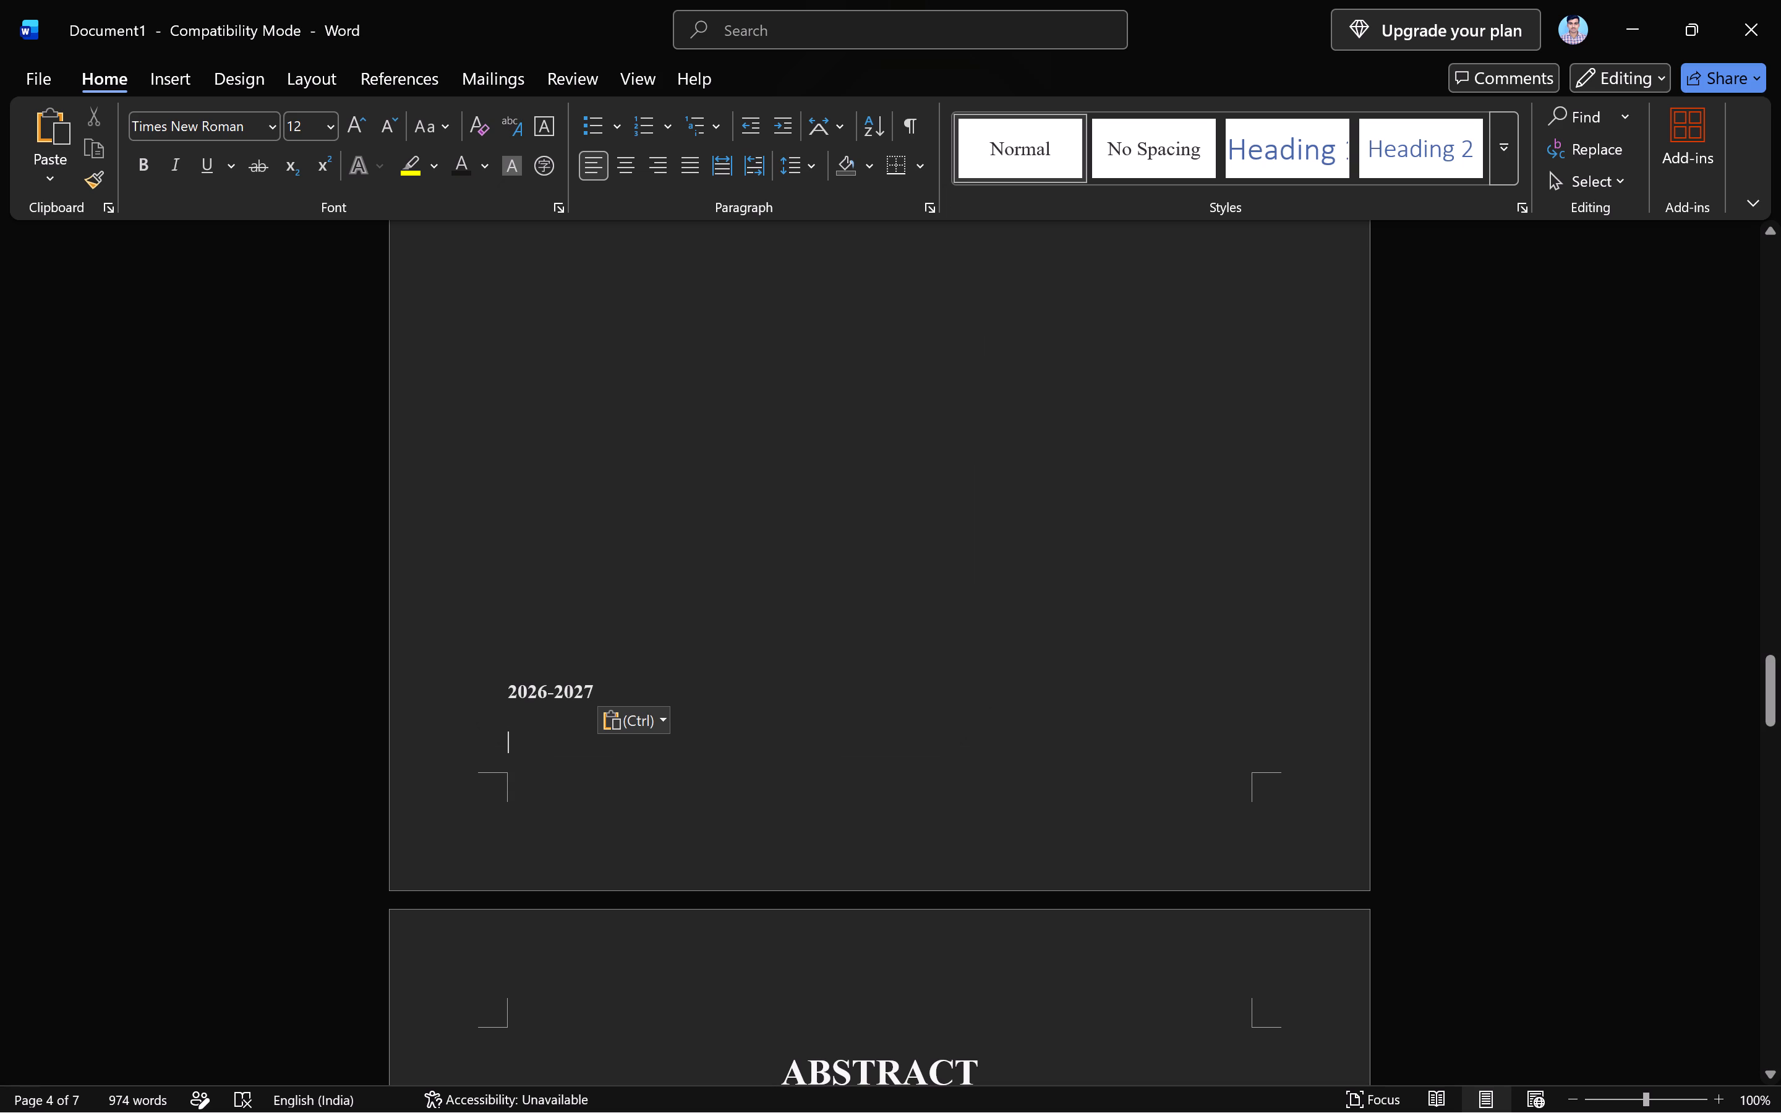
key("Up")
key("ctrl+e")
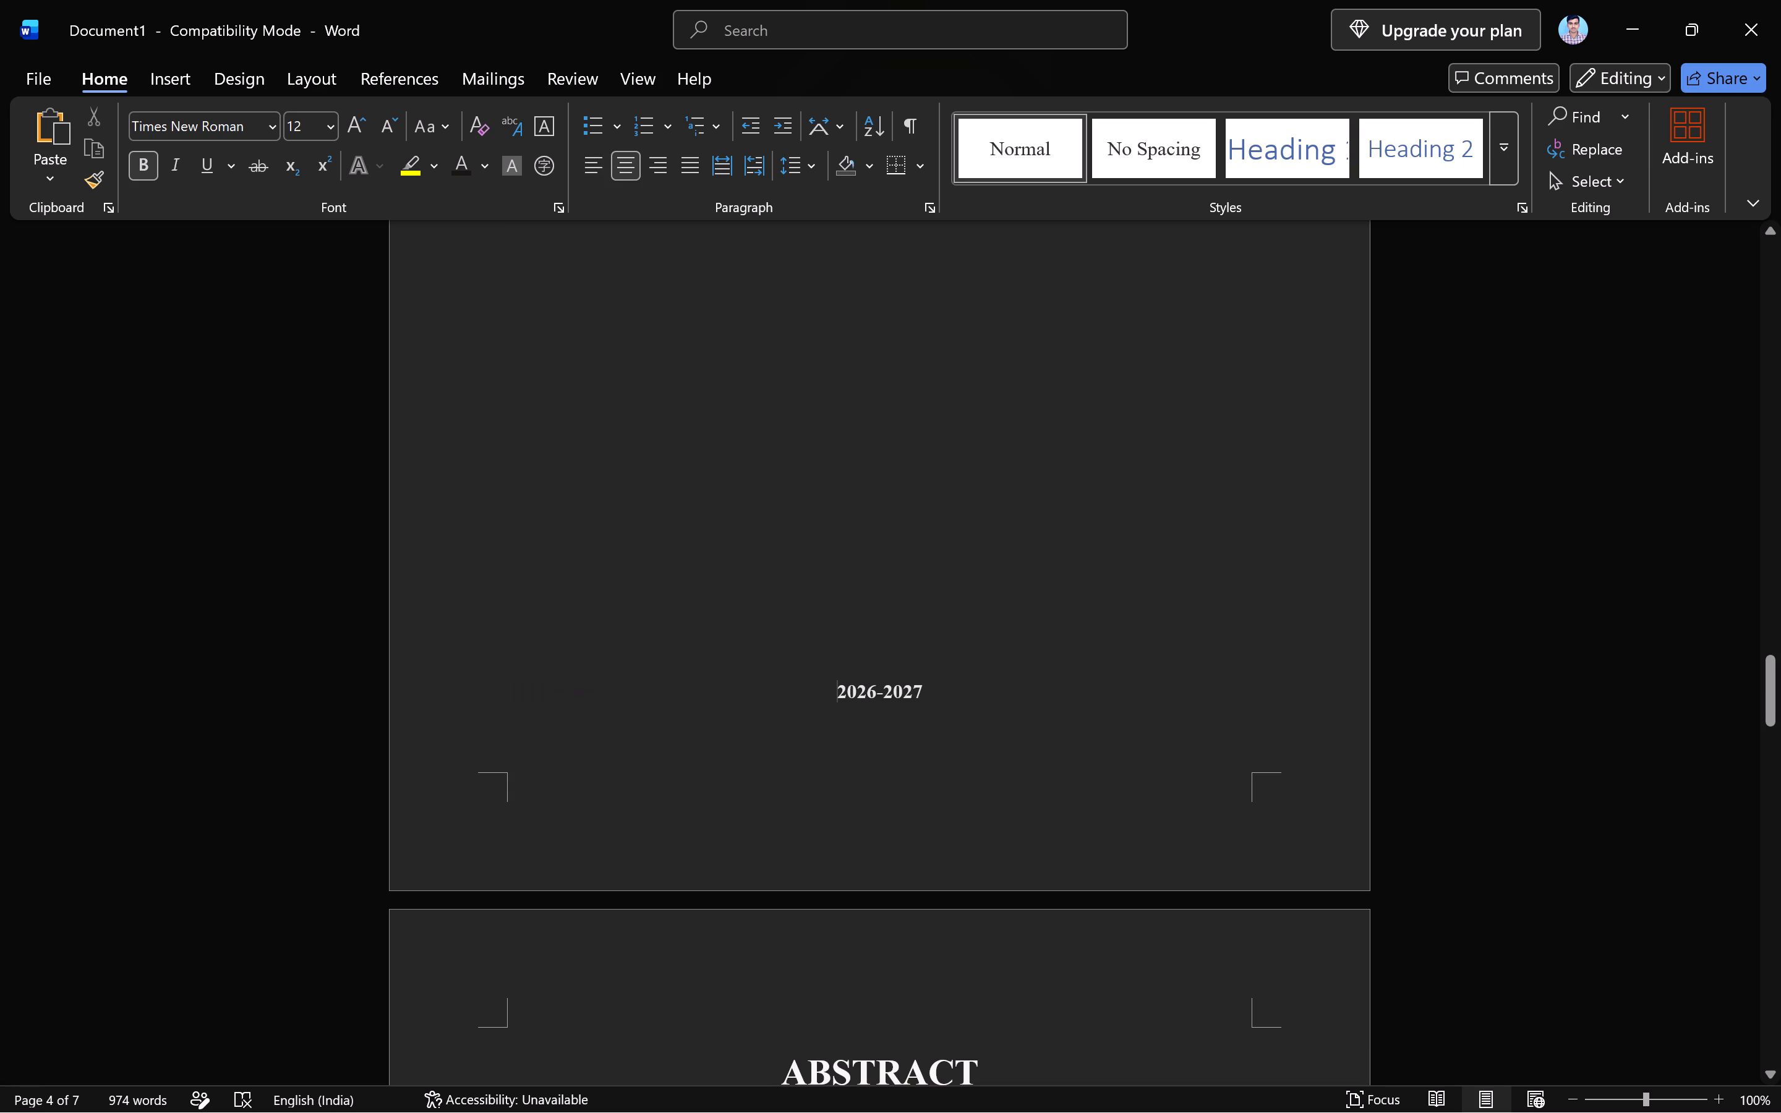
key("Return")
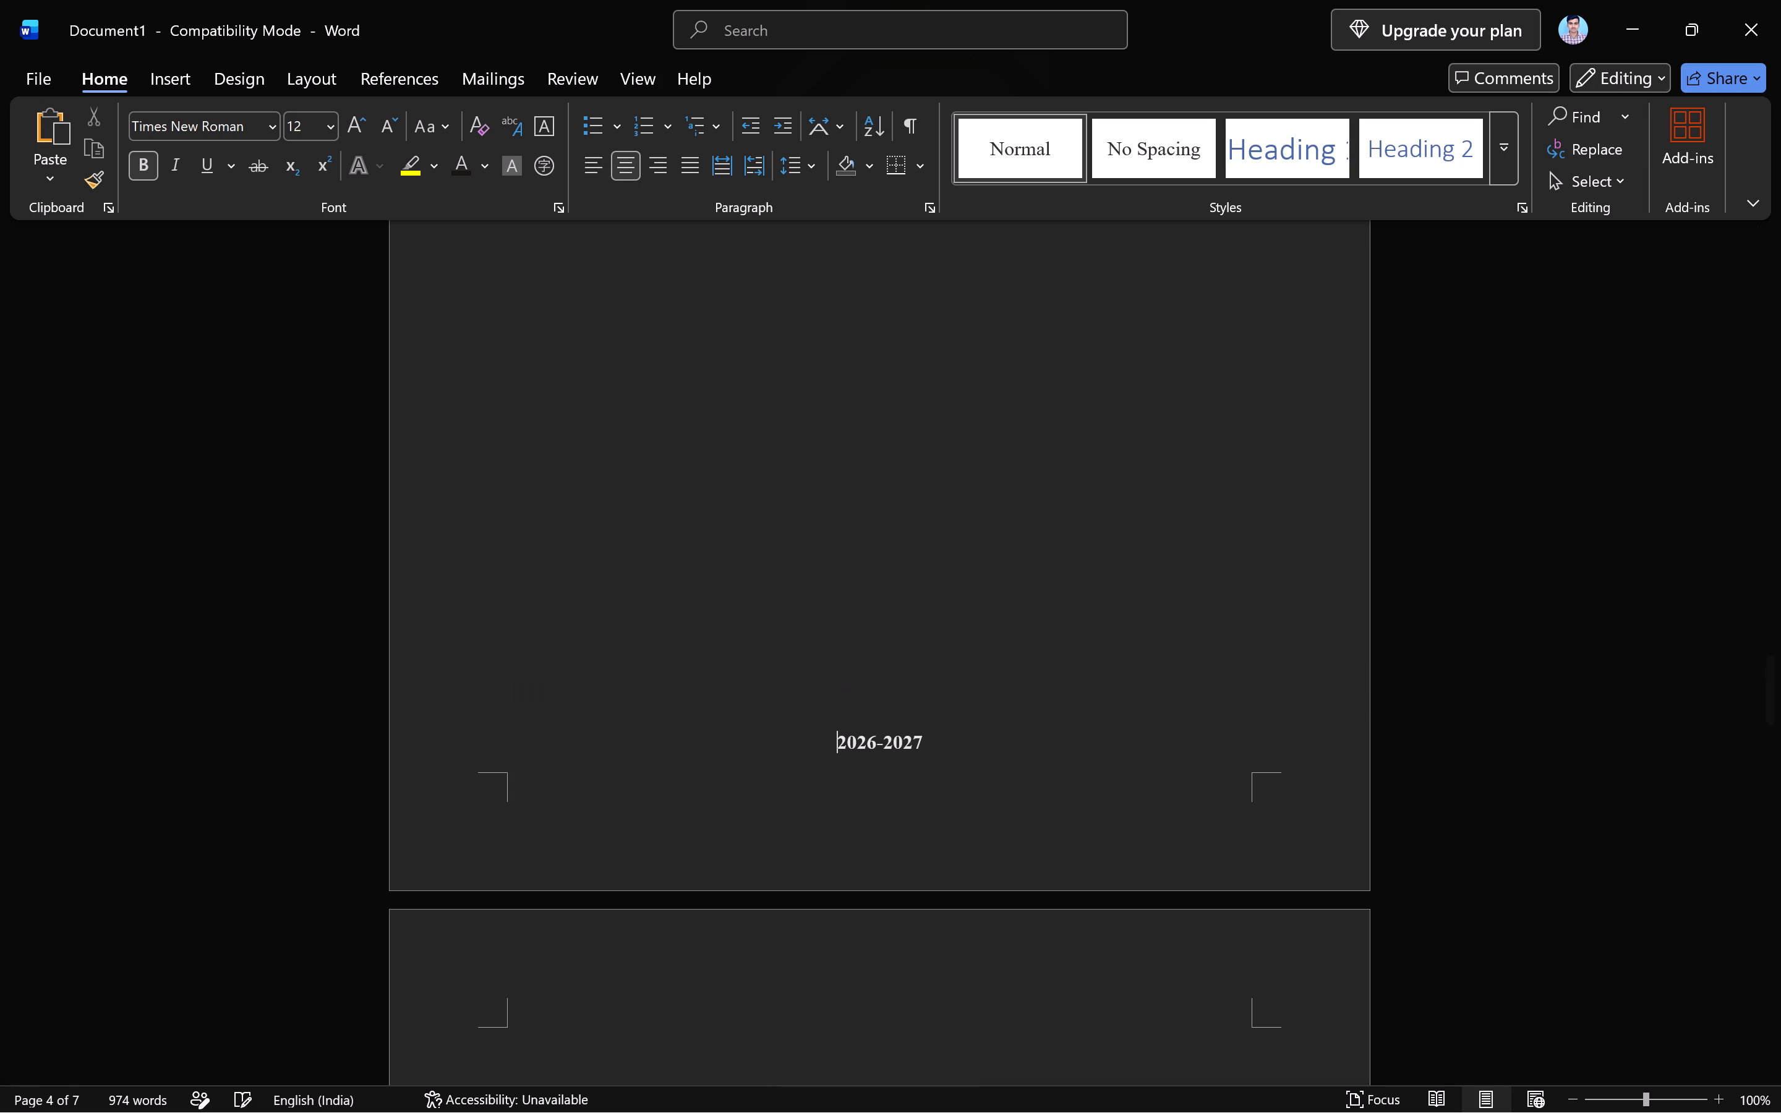
Delete the blank page between the Declaration and the Abstract, and the empty line above the ABSTRACT heading.
scroll(947, 646, "down", 3)
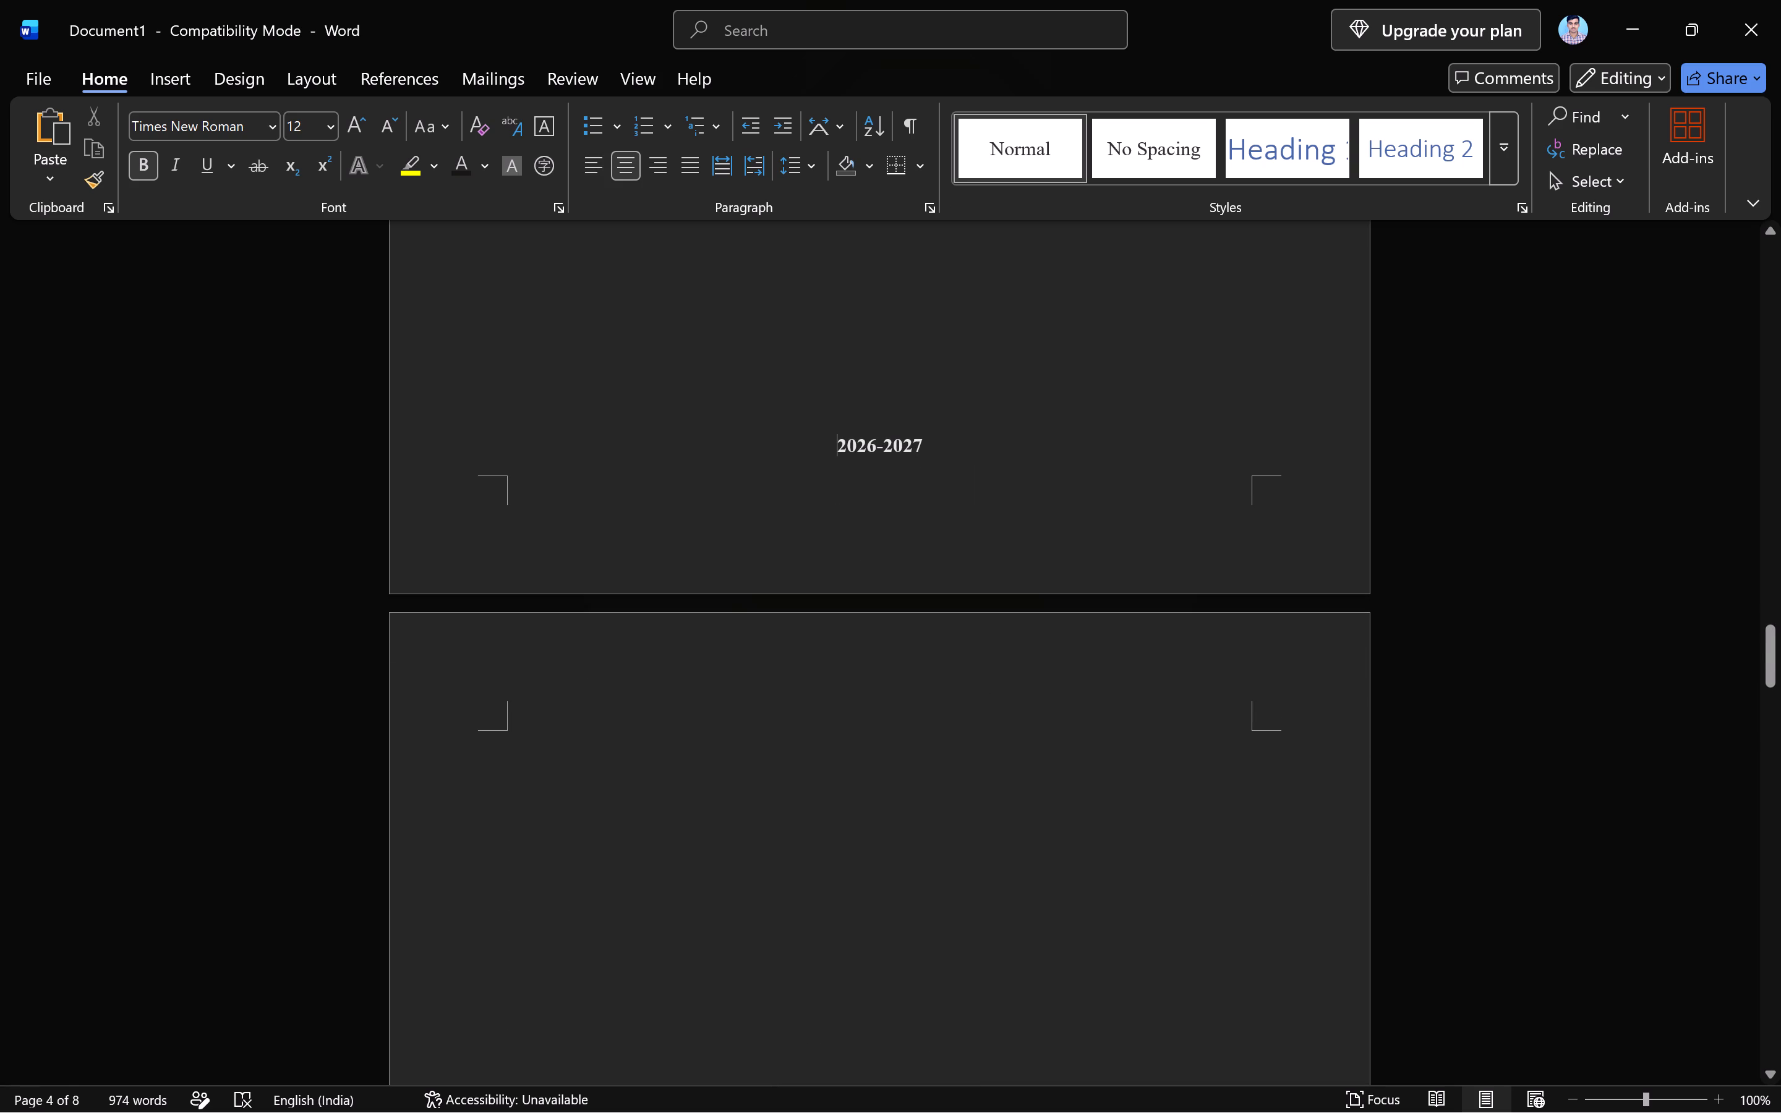
left_click(528, 725)
key("Delete")
key("Delete")
key("Delete")
key("Delete")
key("Delete")
key("Delete")
key("Delete")
key("Delete")
key("Delete")
key("Delete")
key("BackSpace")
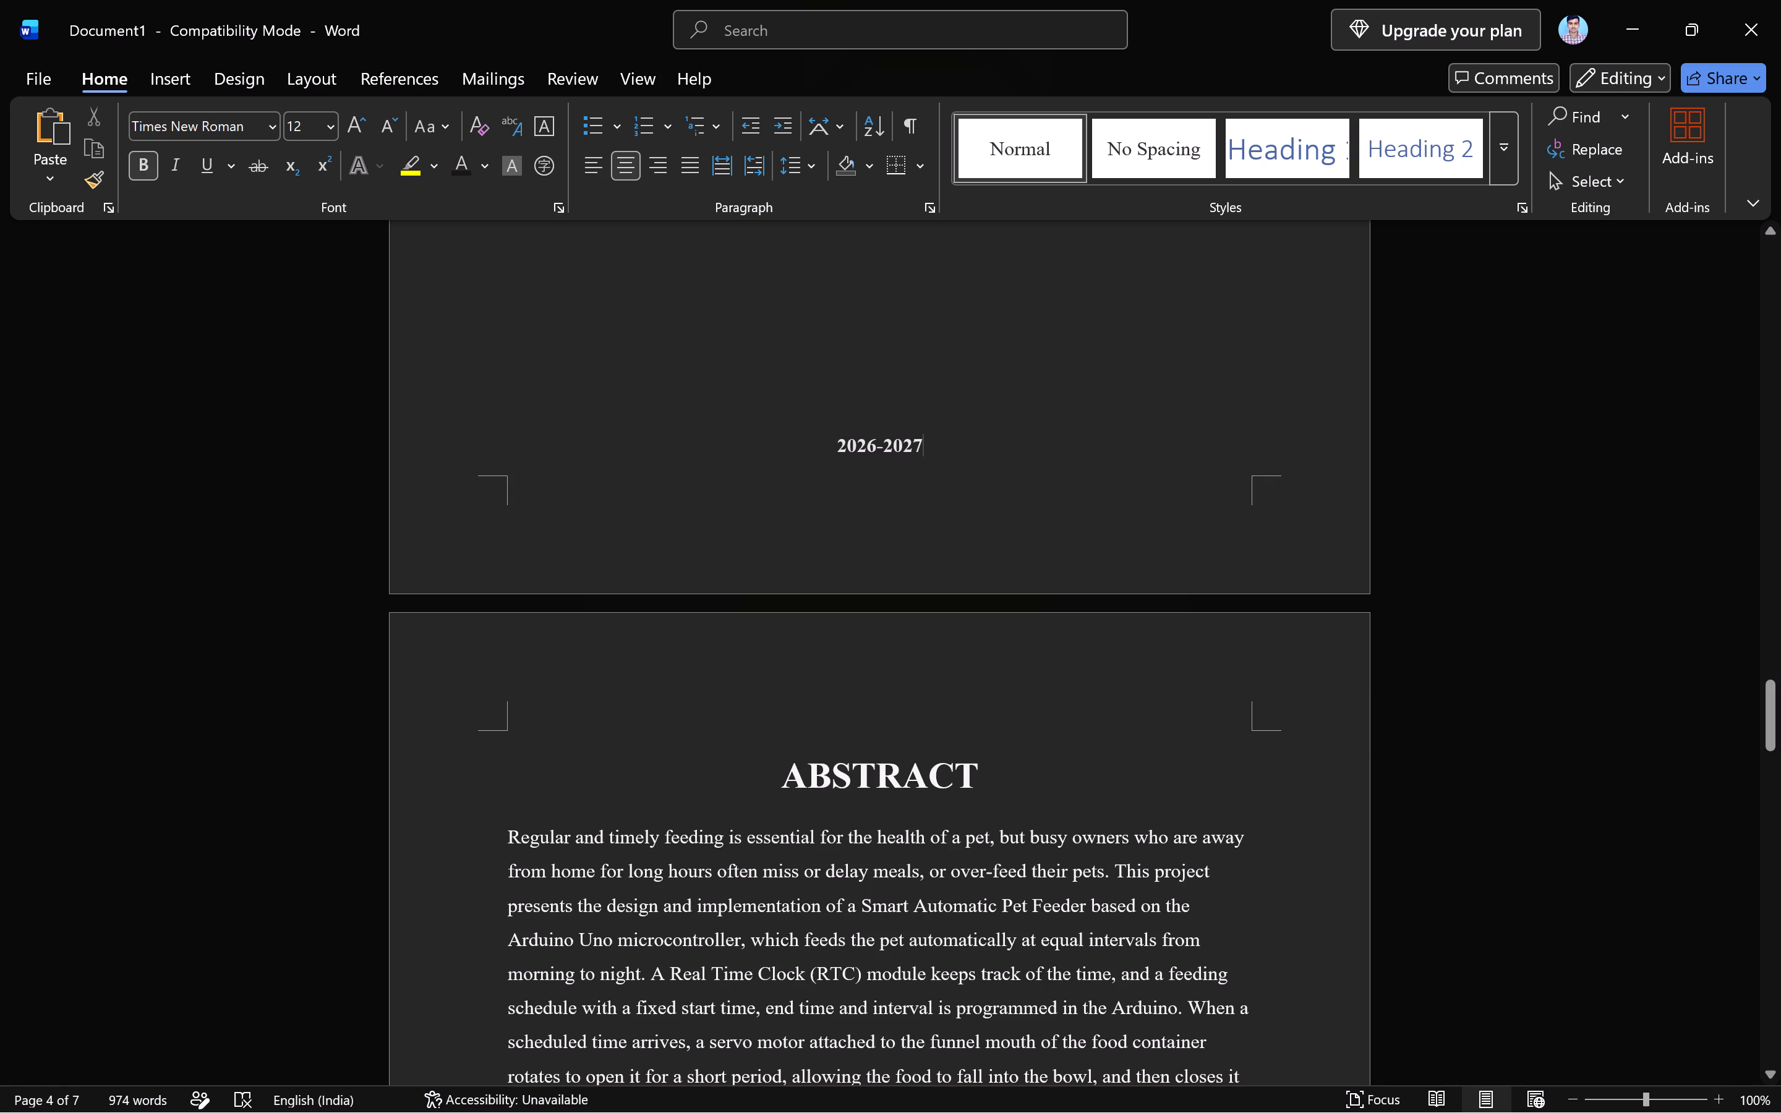
left_click(735, 745)
key("Delete")
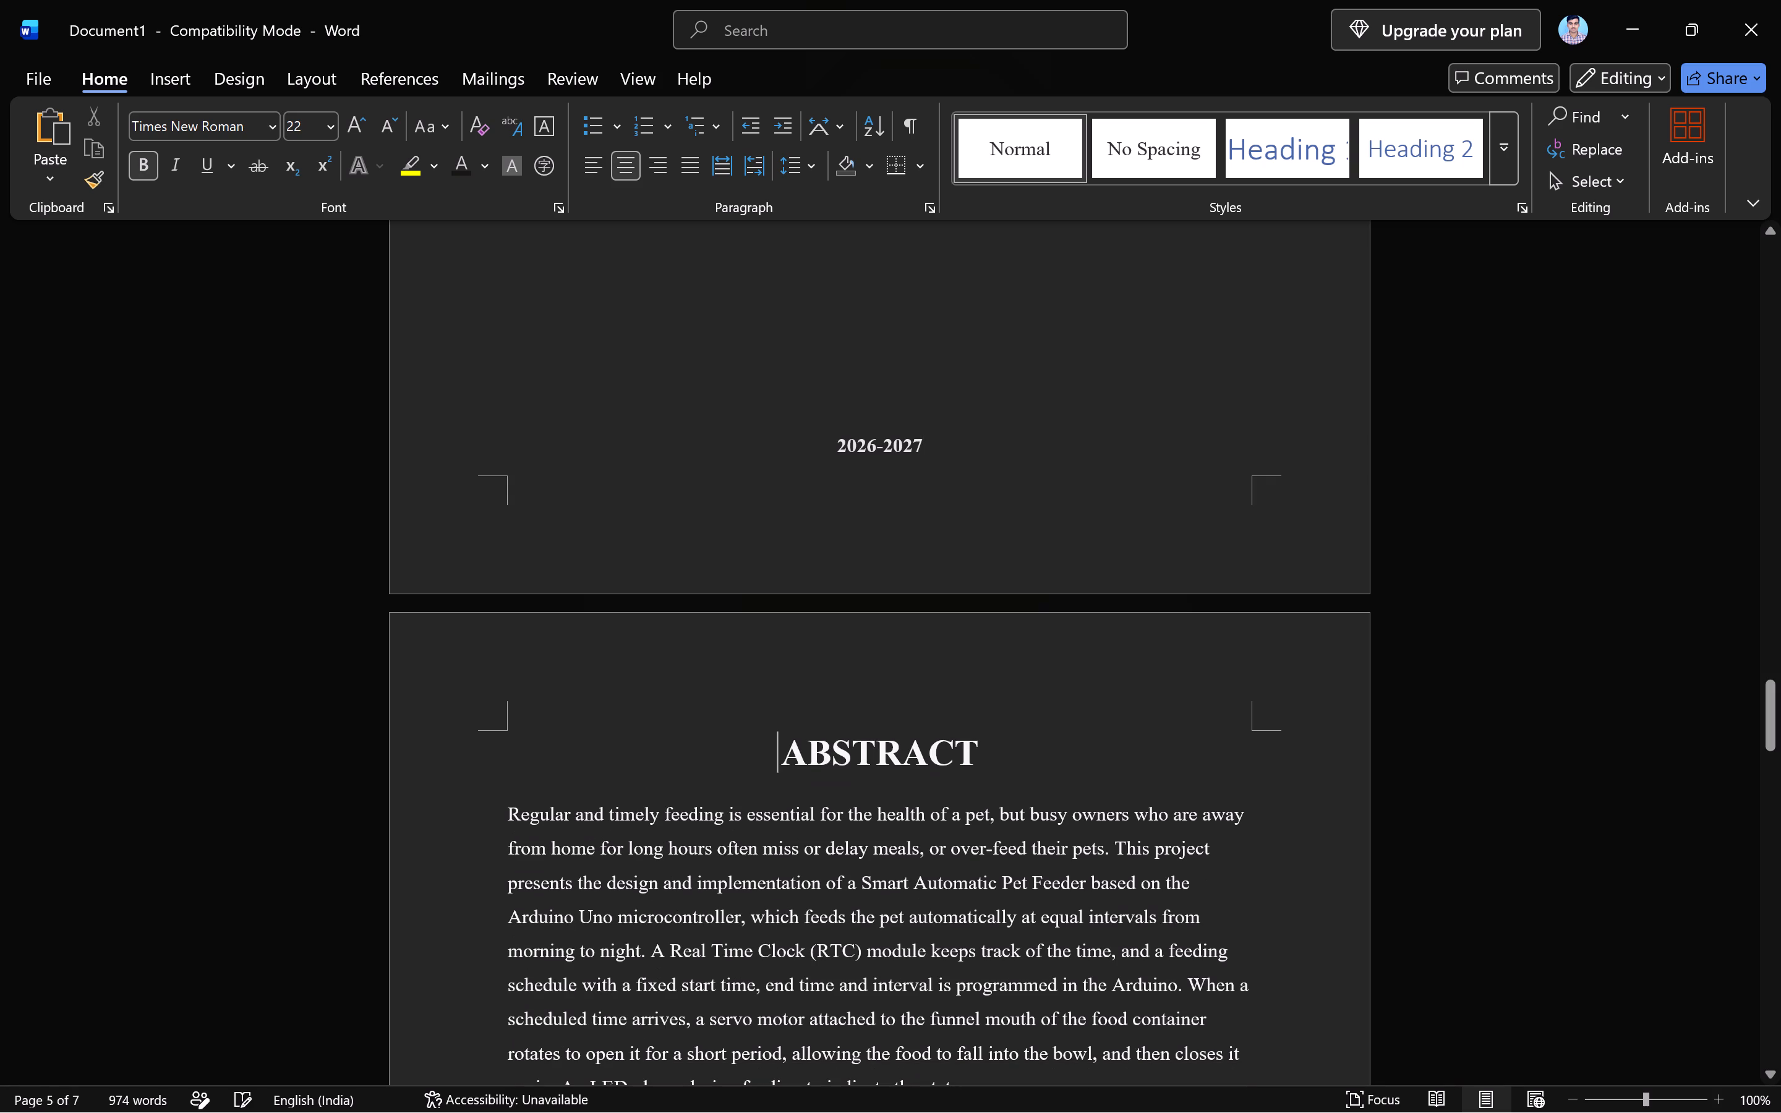
Paste a centred "2026-2027" line at the bottom of the Abstract page, in the blank area under its text.
scroll(865, 720, "down", 13)
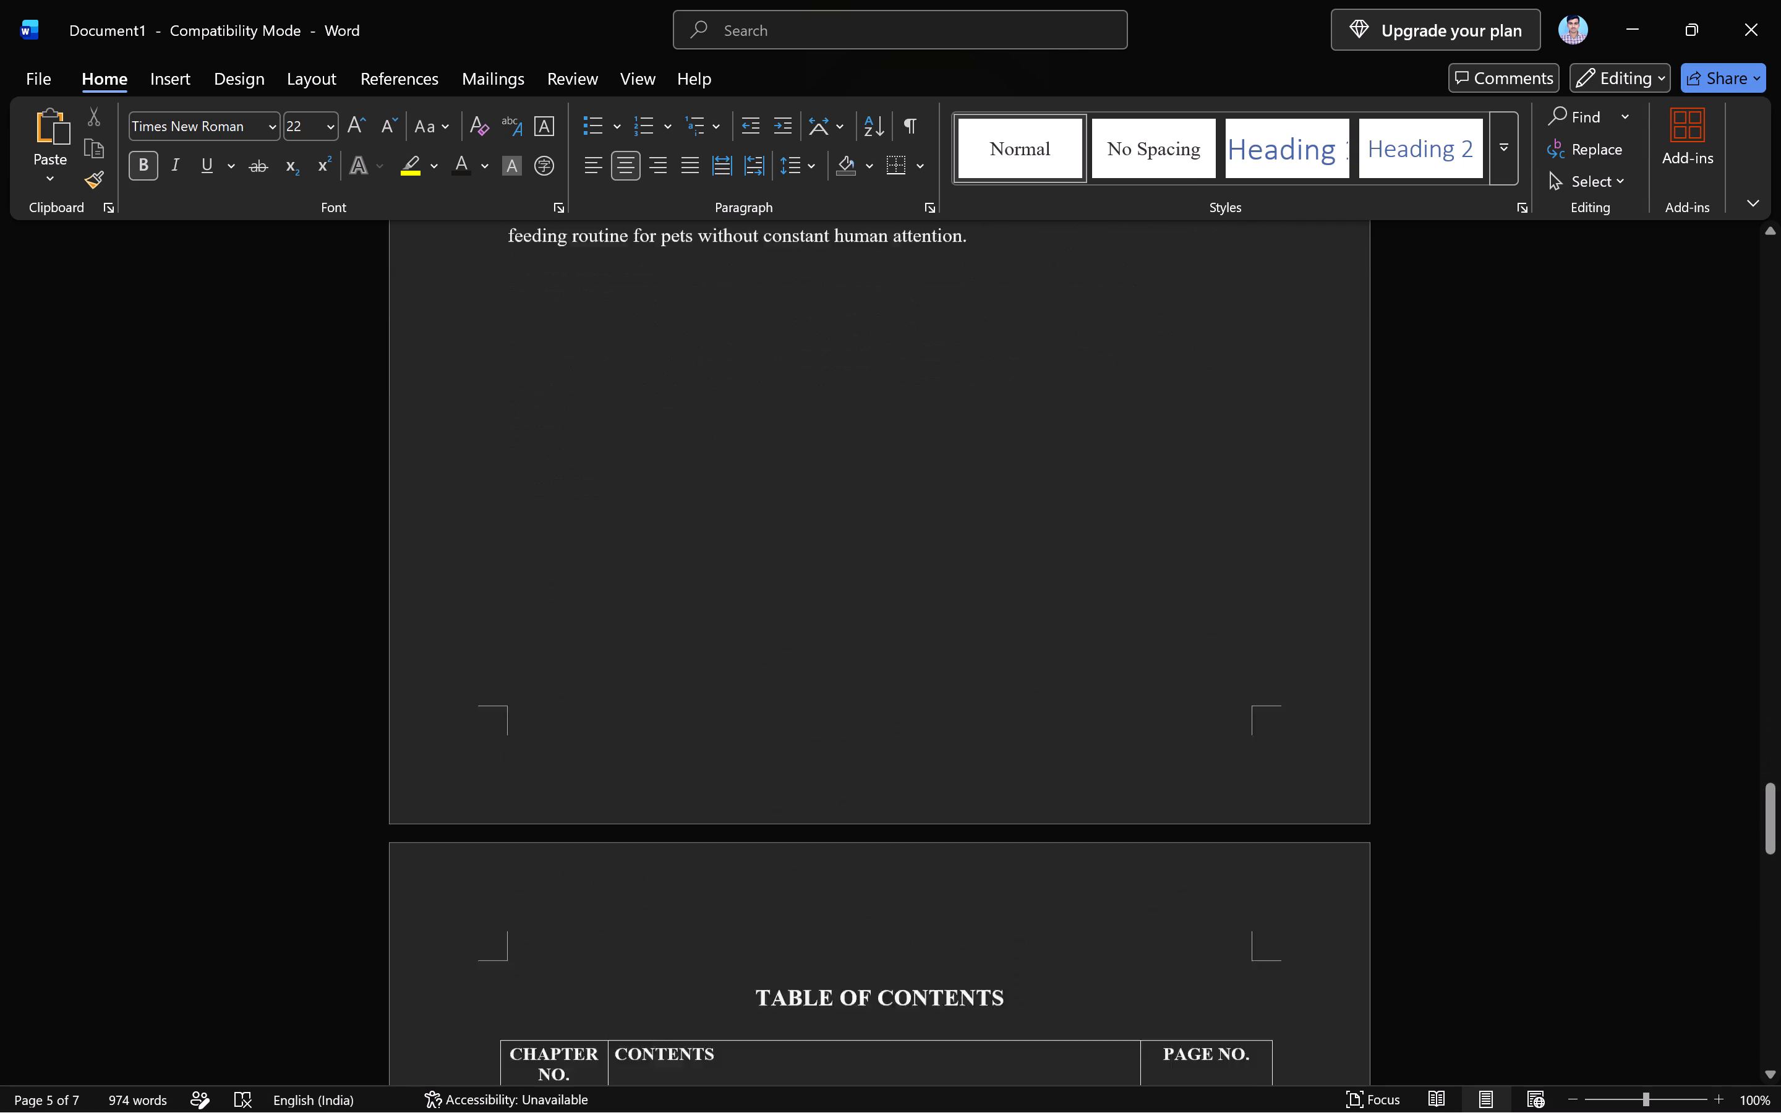
left_click(835, 669)
double_click(842, 636)
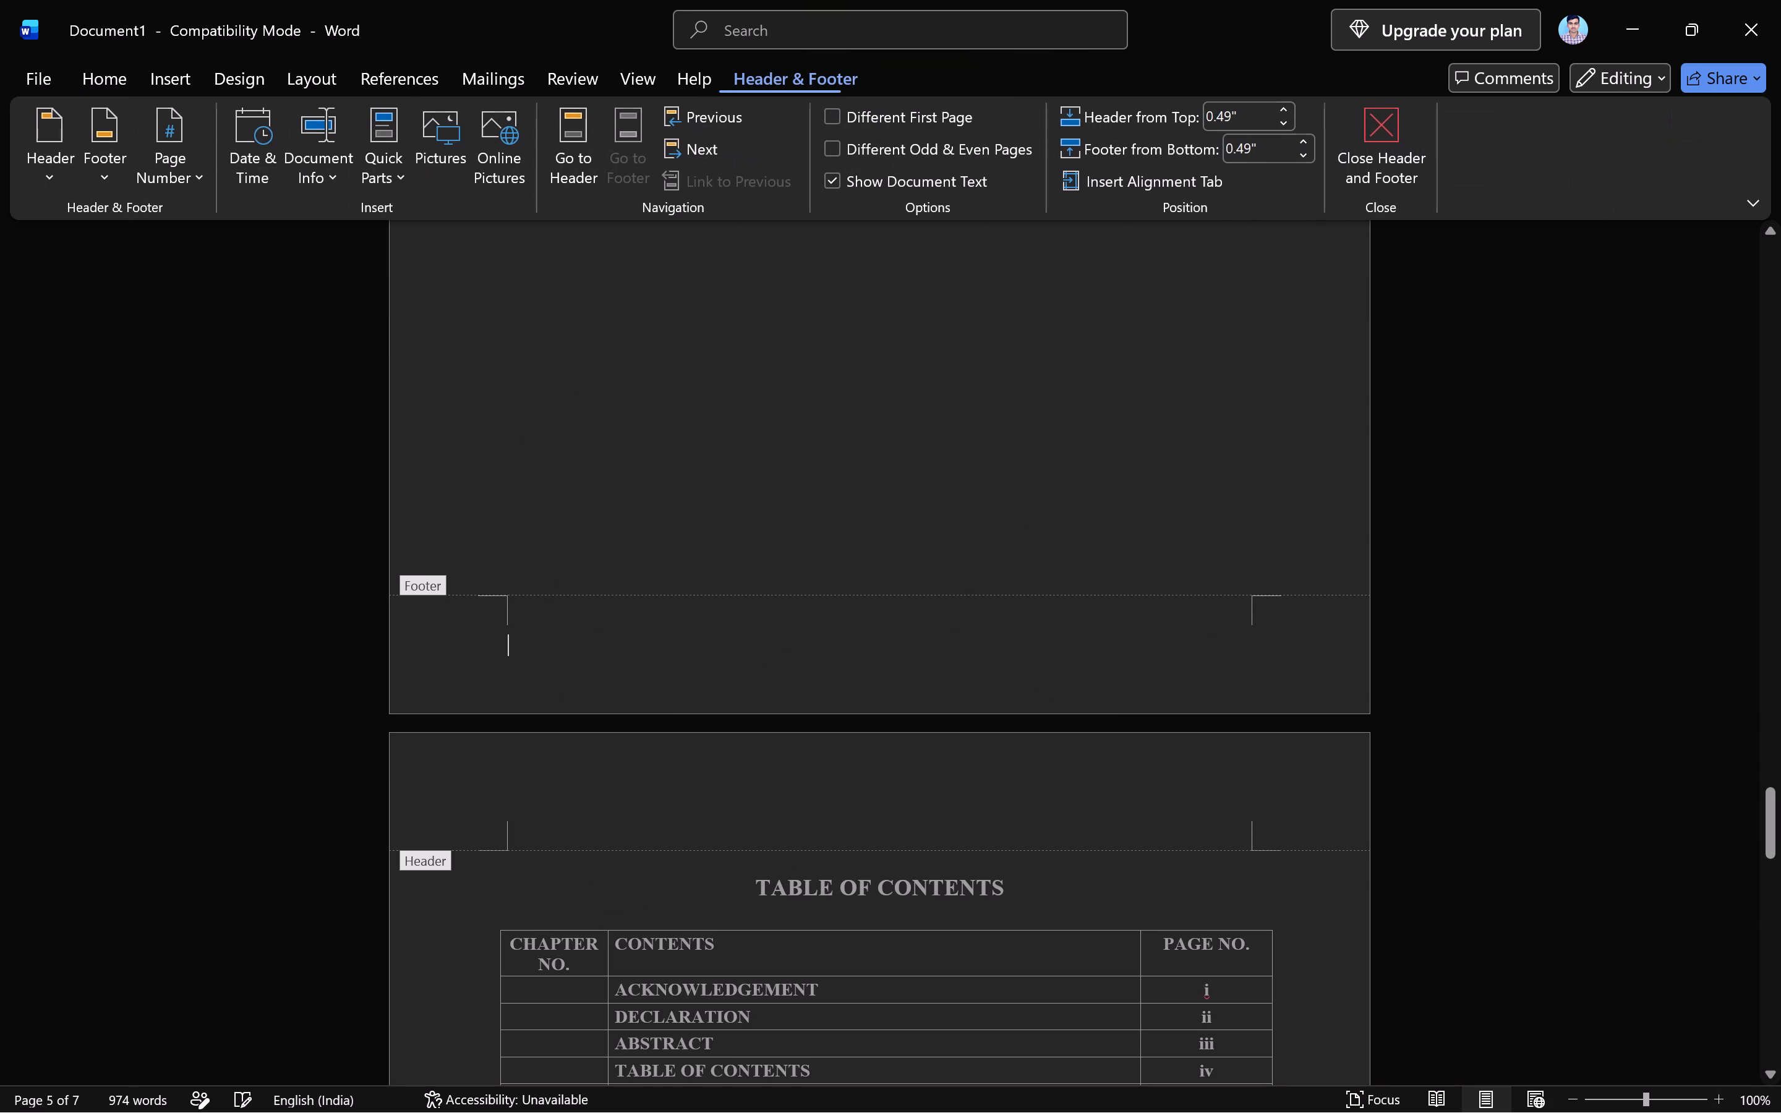
triple_click(832, 520)
double_click(844, 707)
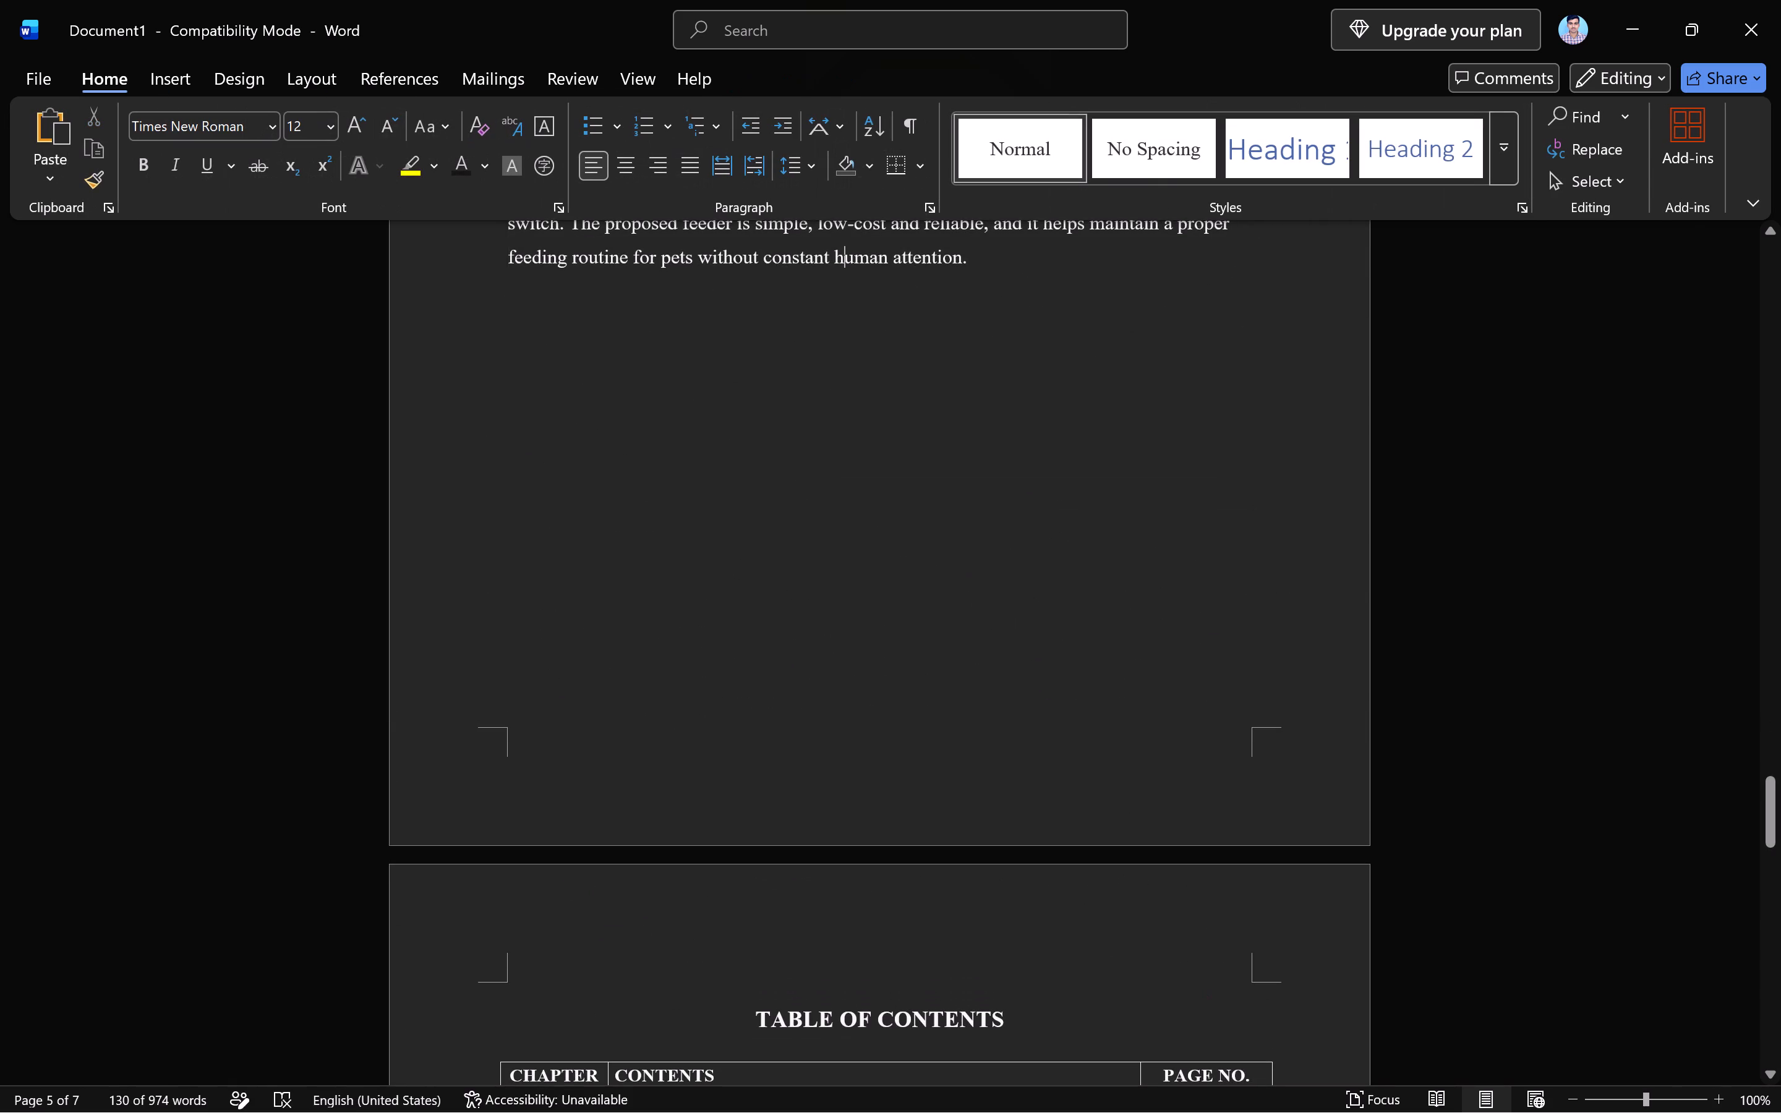
key("ctrl+v")
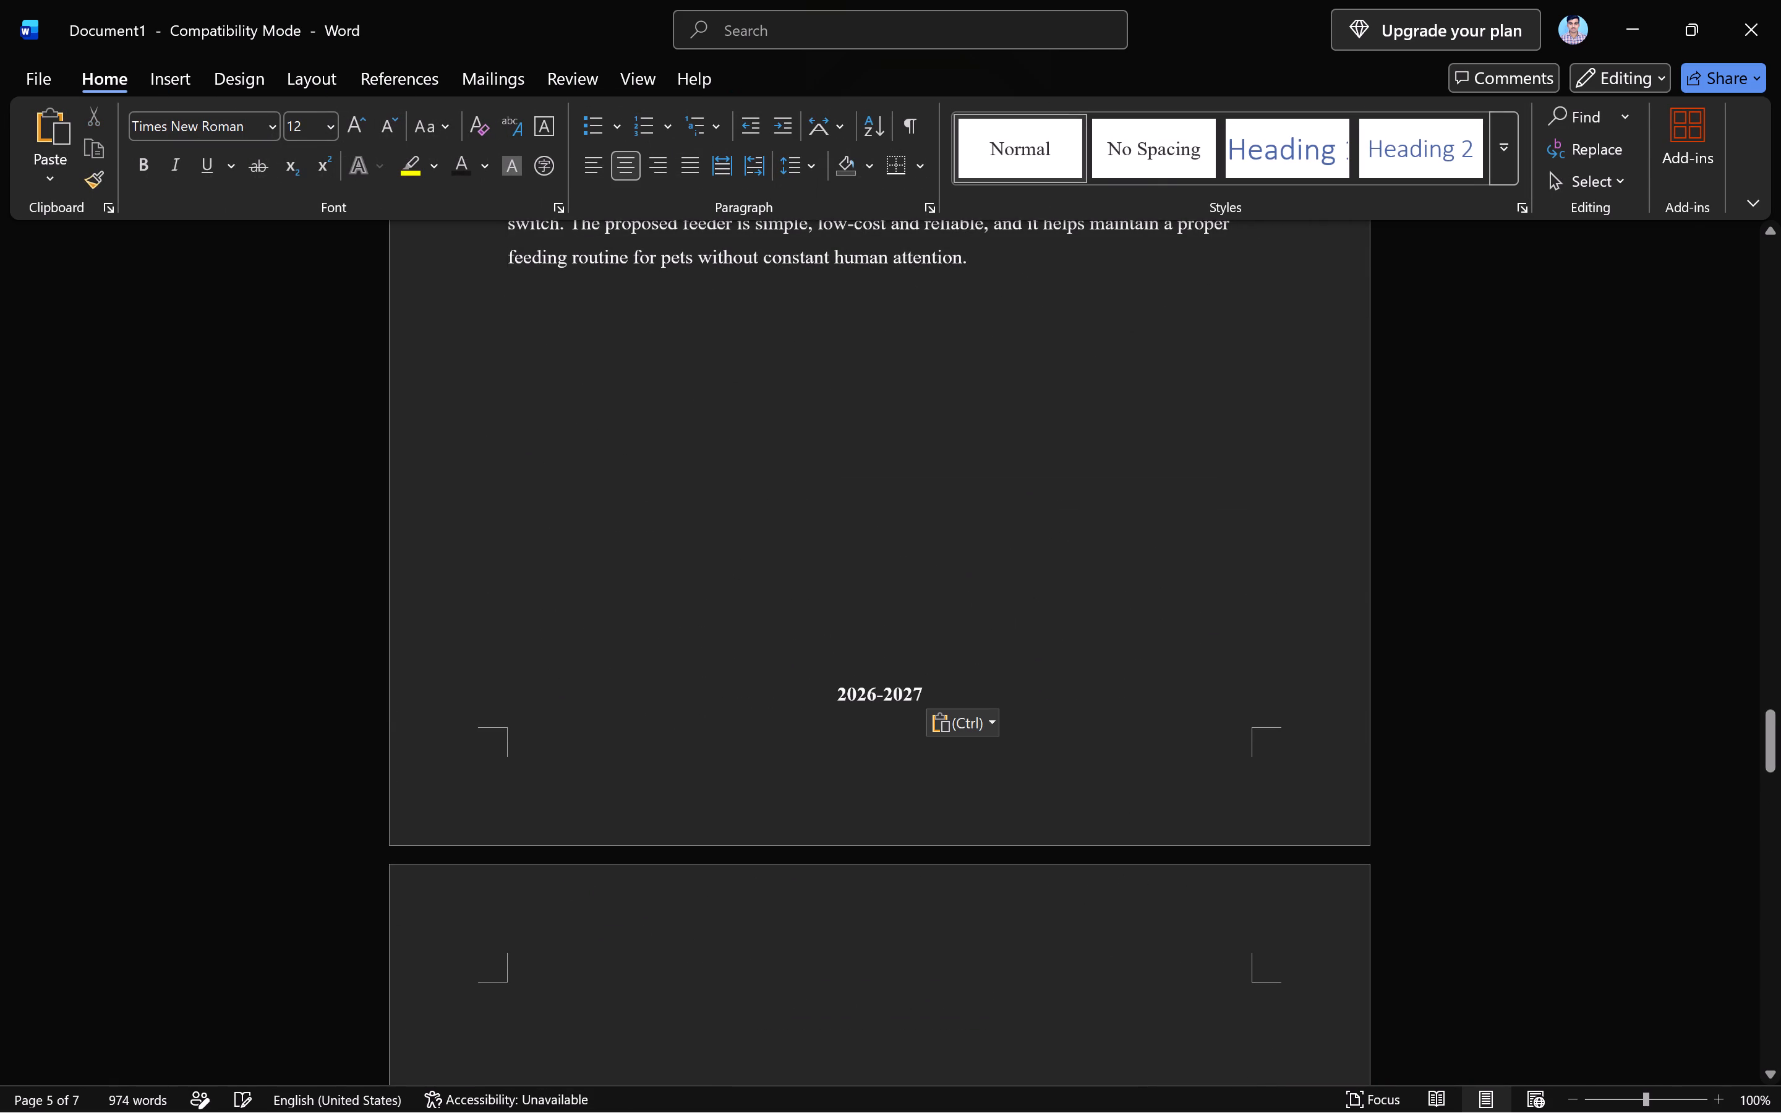
Delete the blank page before the Table of Contents and the empty line above its heading.
scroll(917, 740, "down", 8)
scroll(917, 740, "up", 5)
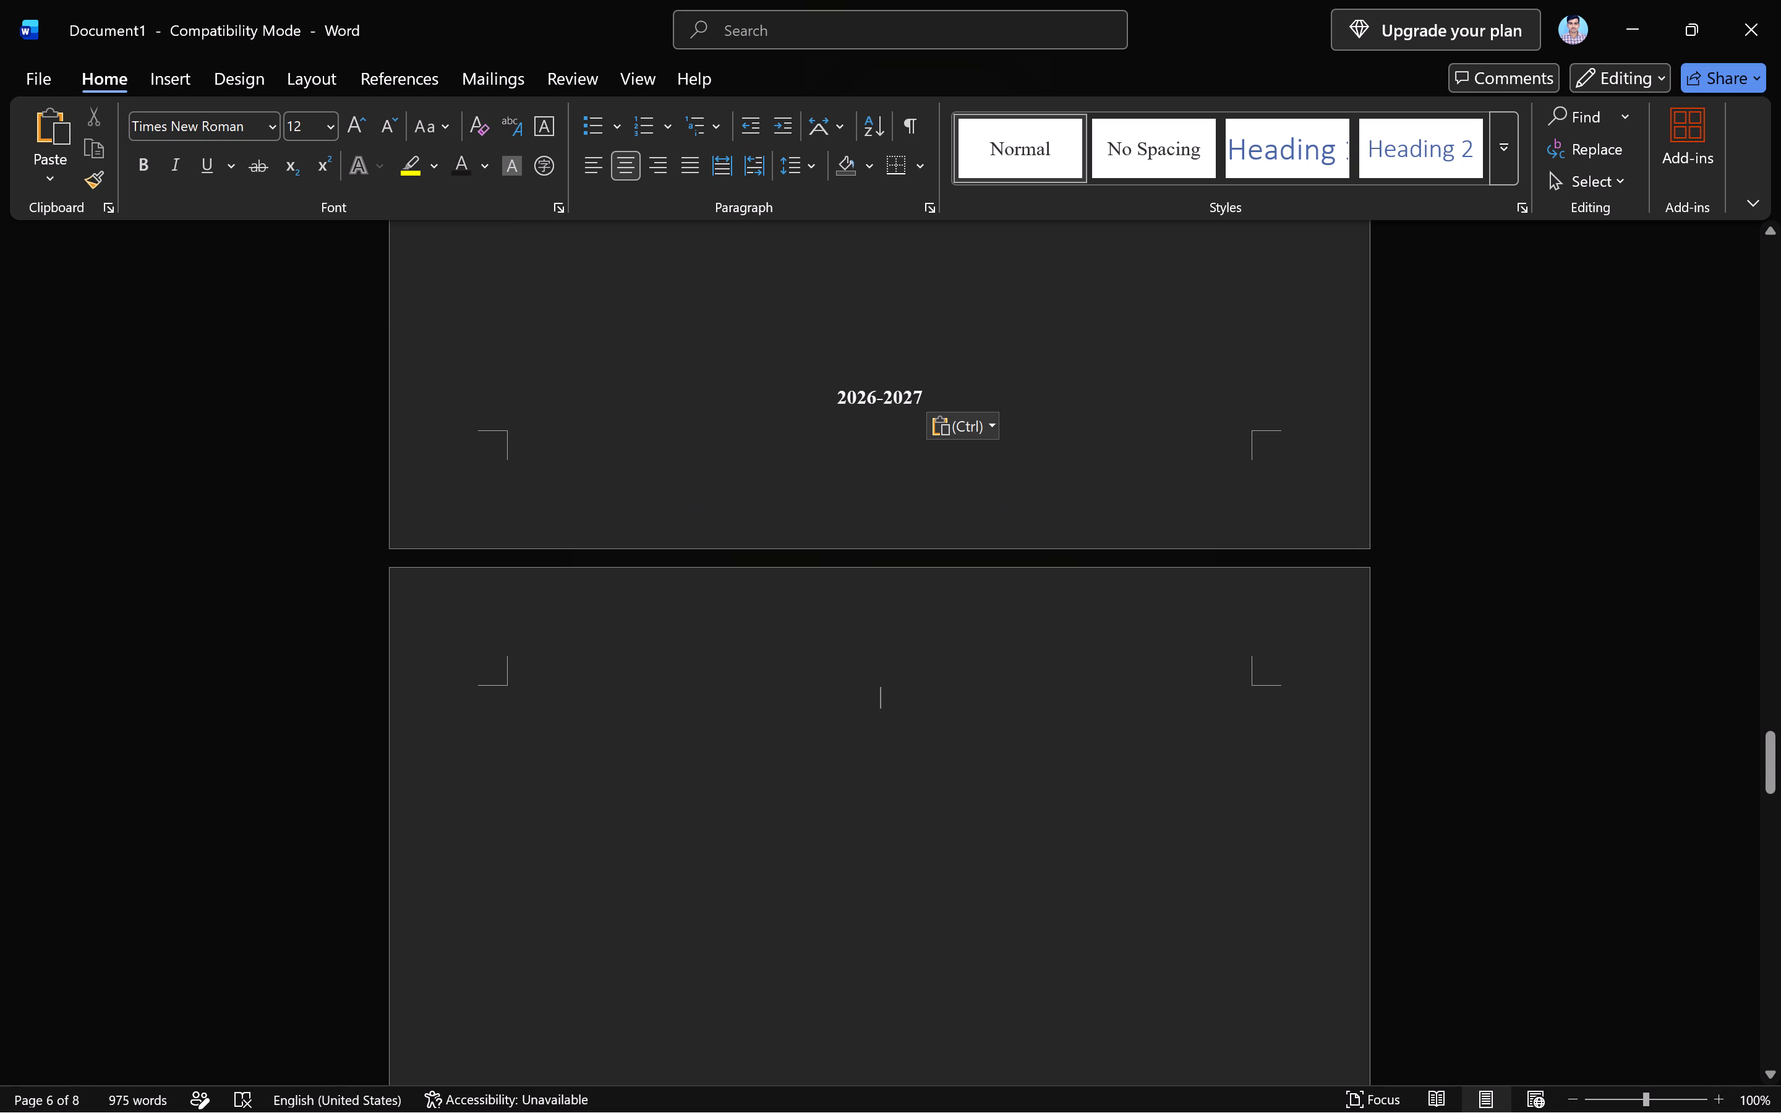
key("Delete")
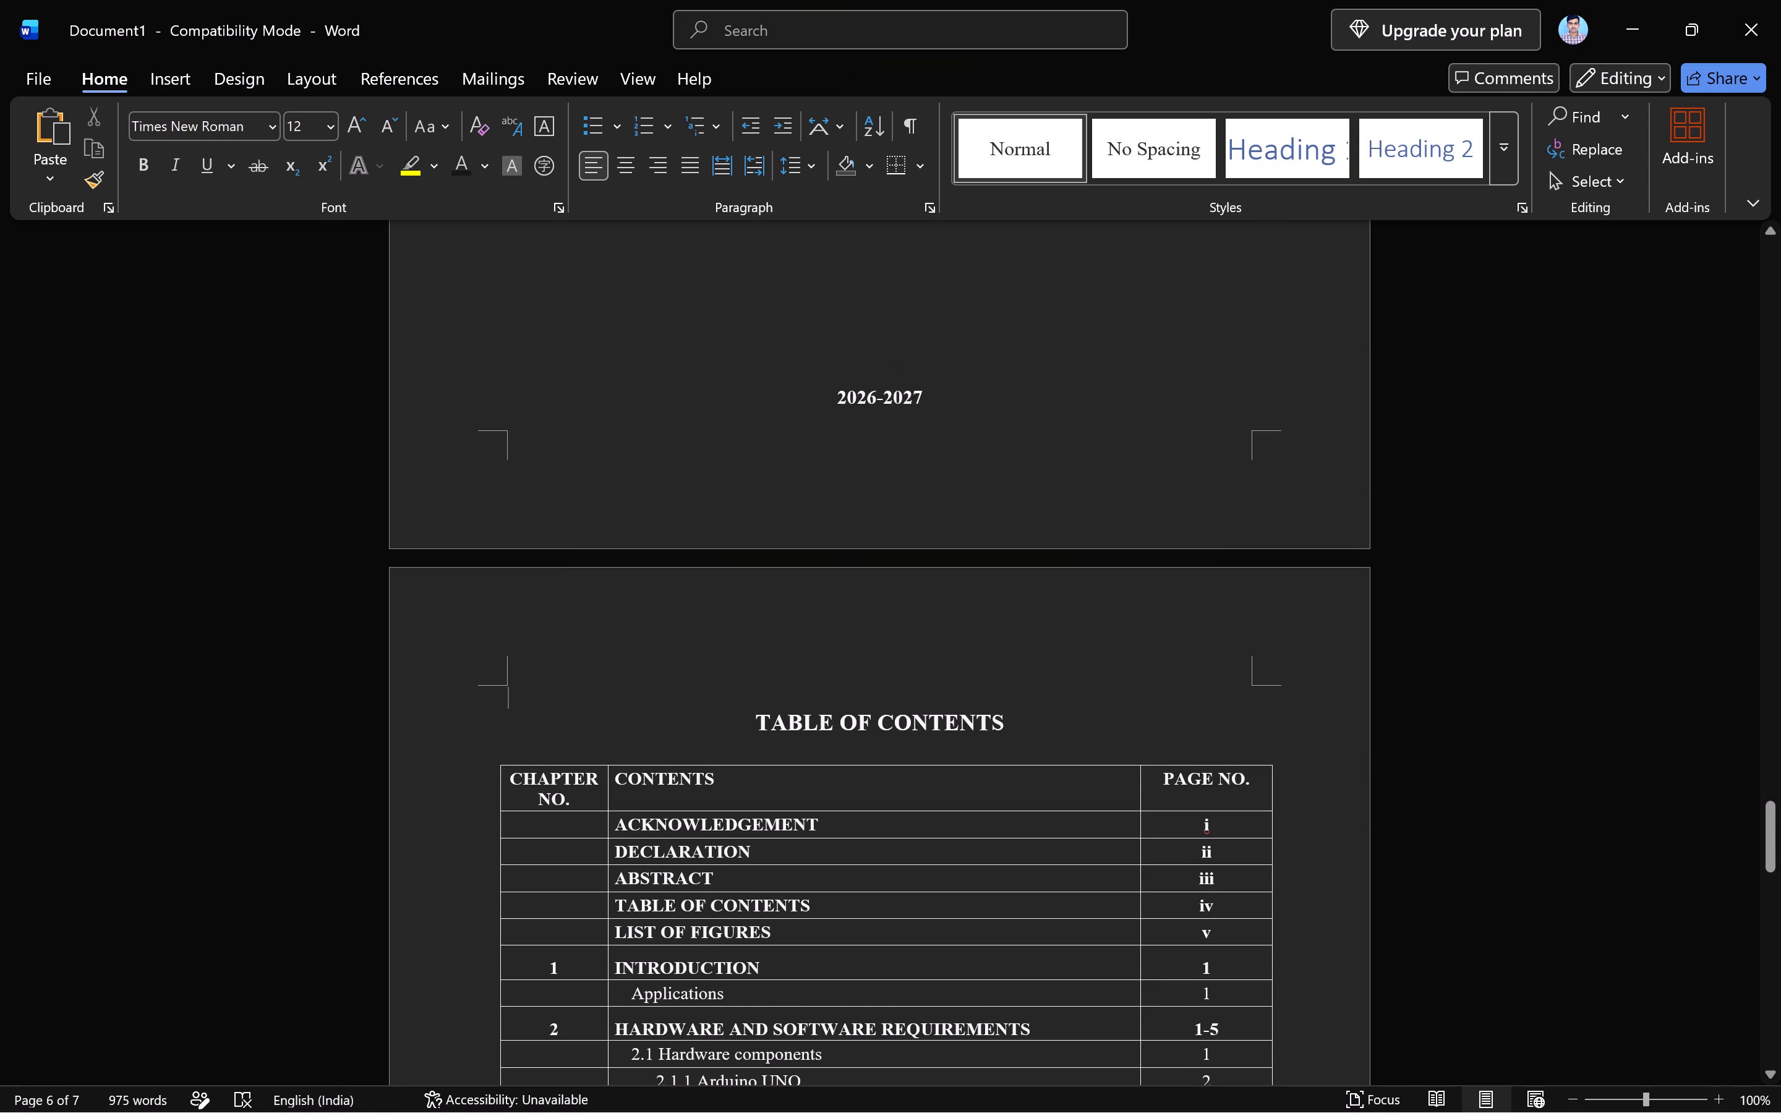
key("Delete")
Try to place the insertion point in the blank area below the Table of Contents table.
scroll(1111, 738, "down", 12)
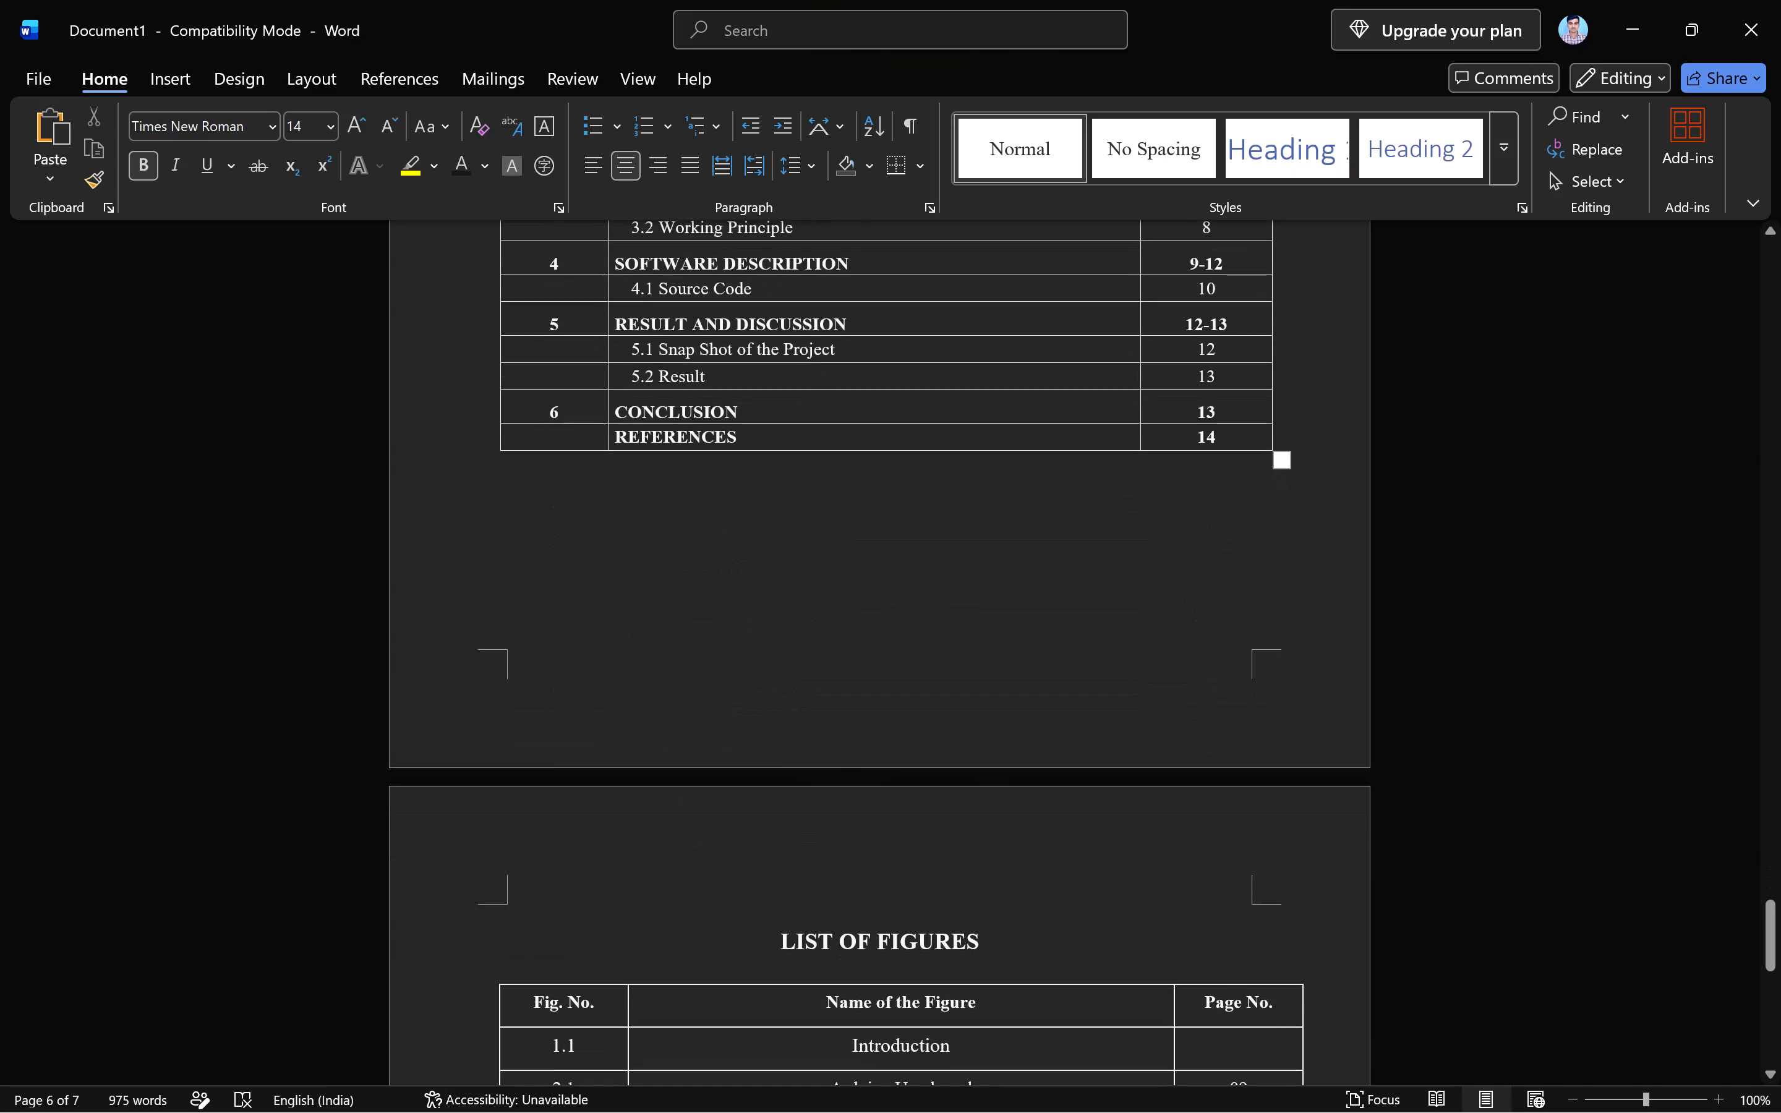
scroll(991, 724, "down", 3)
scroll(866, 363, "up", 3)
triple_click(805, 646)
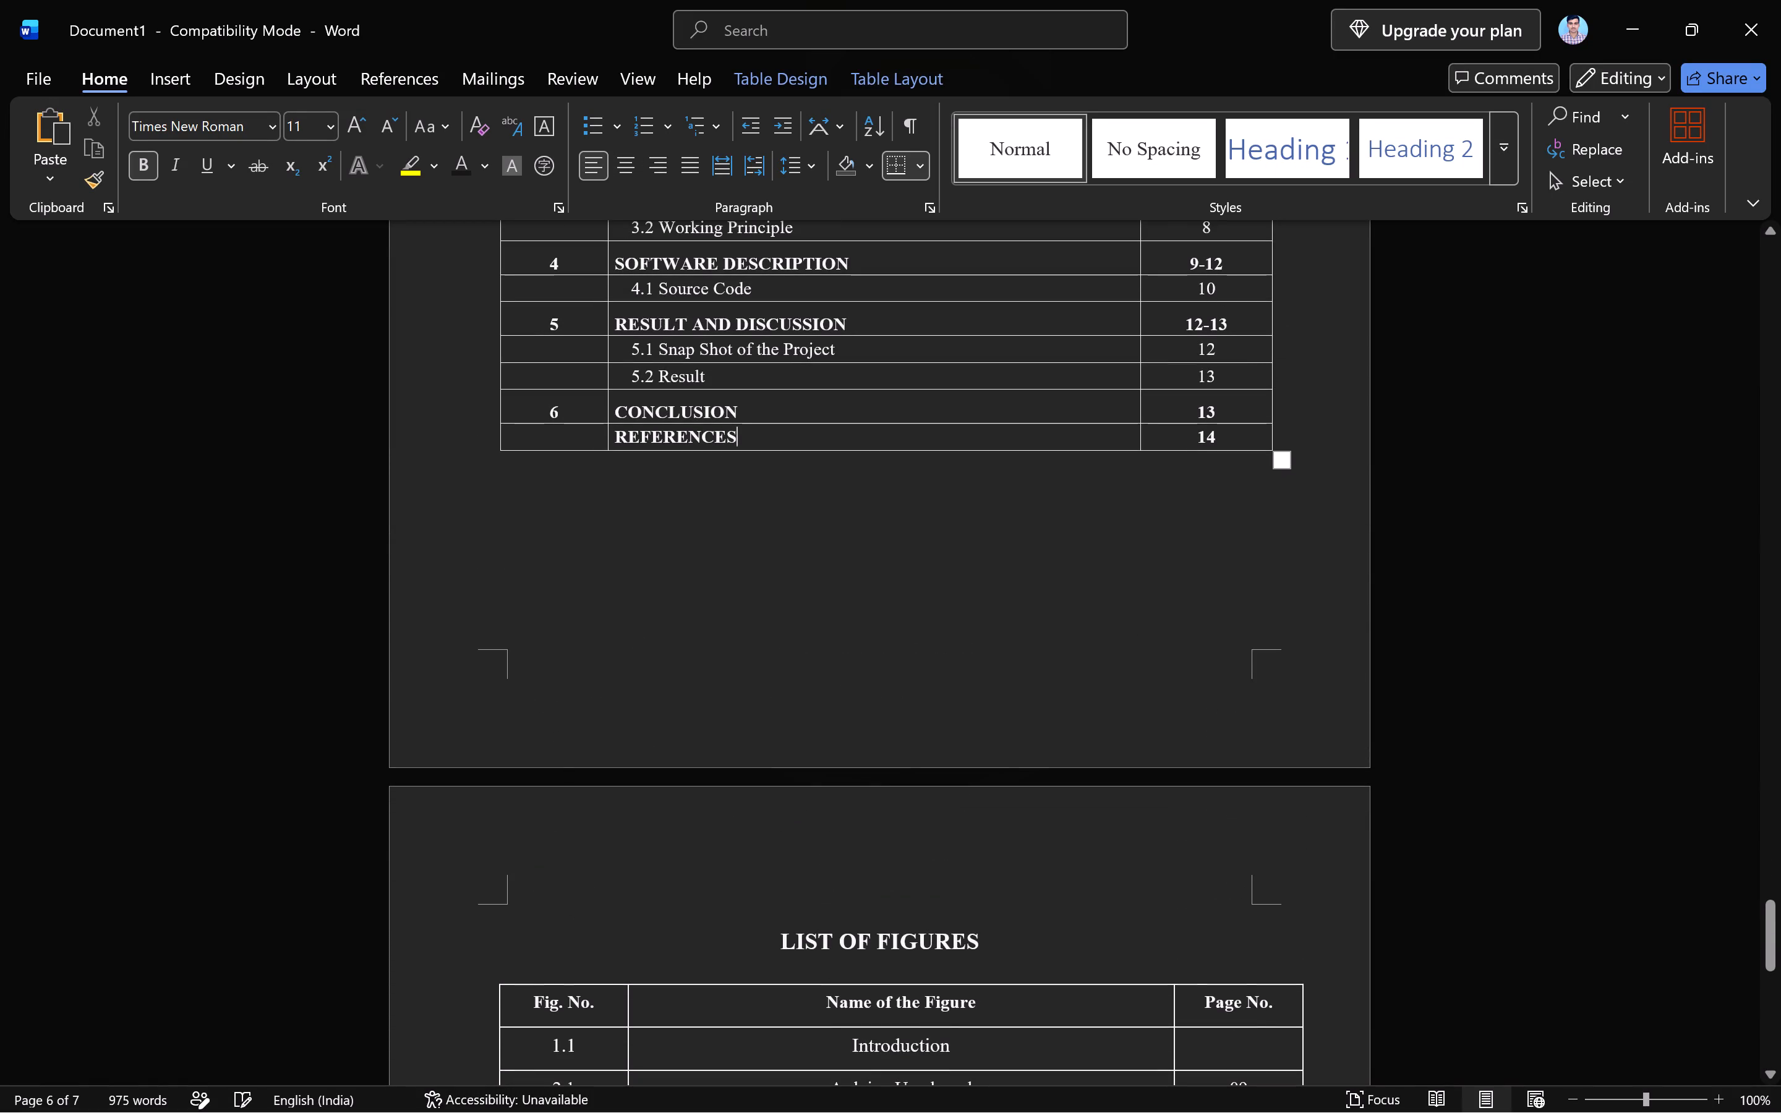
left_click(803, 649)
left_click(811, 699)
Review the List of Figures and Table of Contents pages, including the space left below their tables.
scroll(1120, 714, "down", 12)
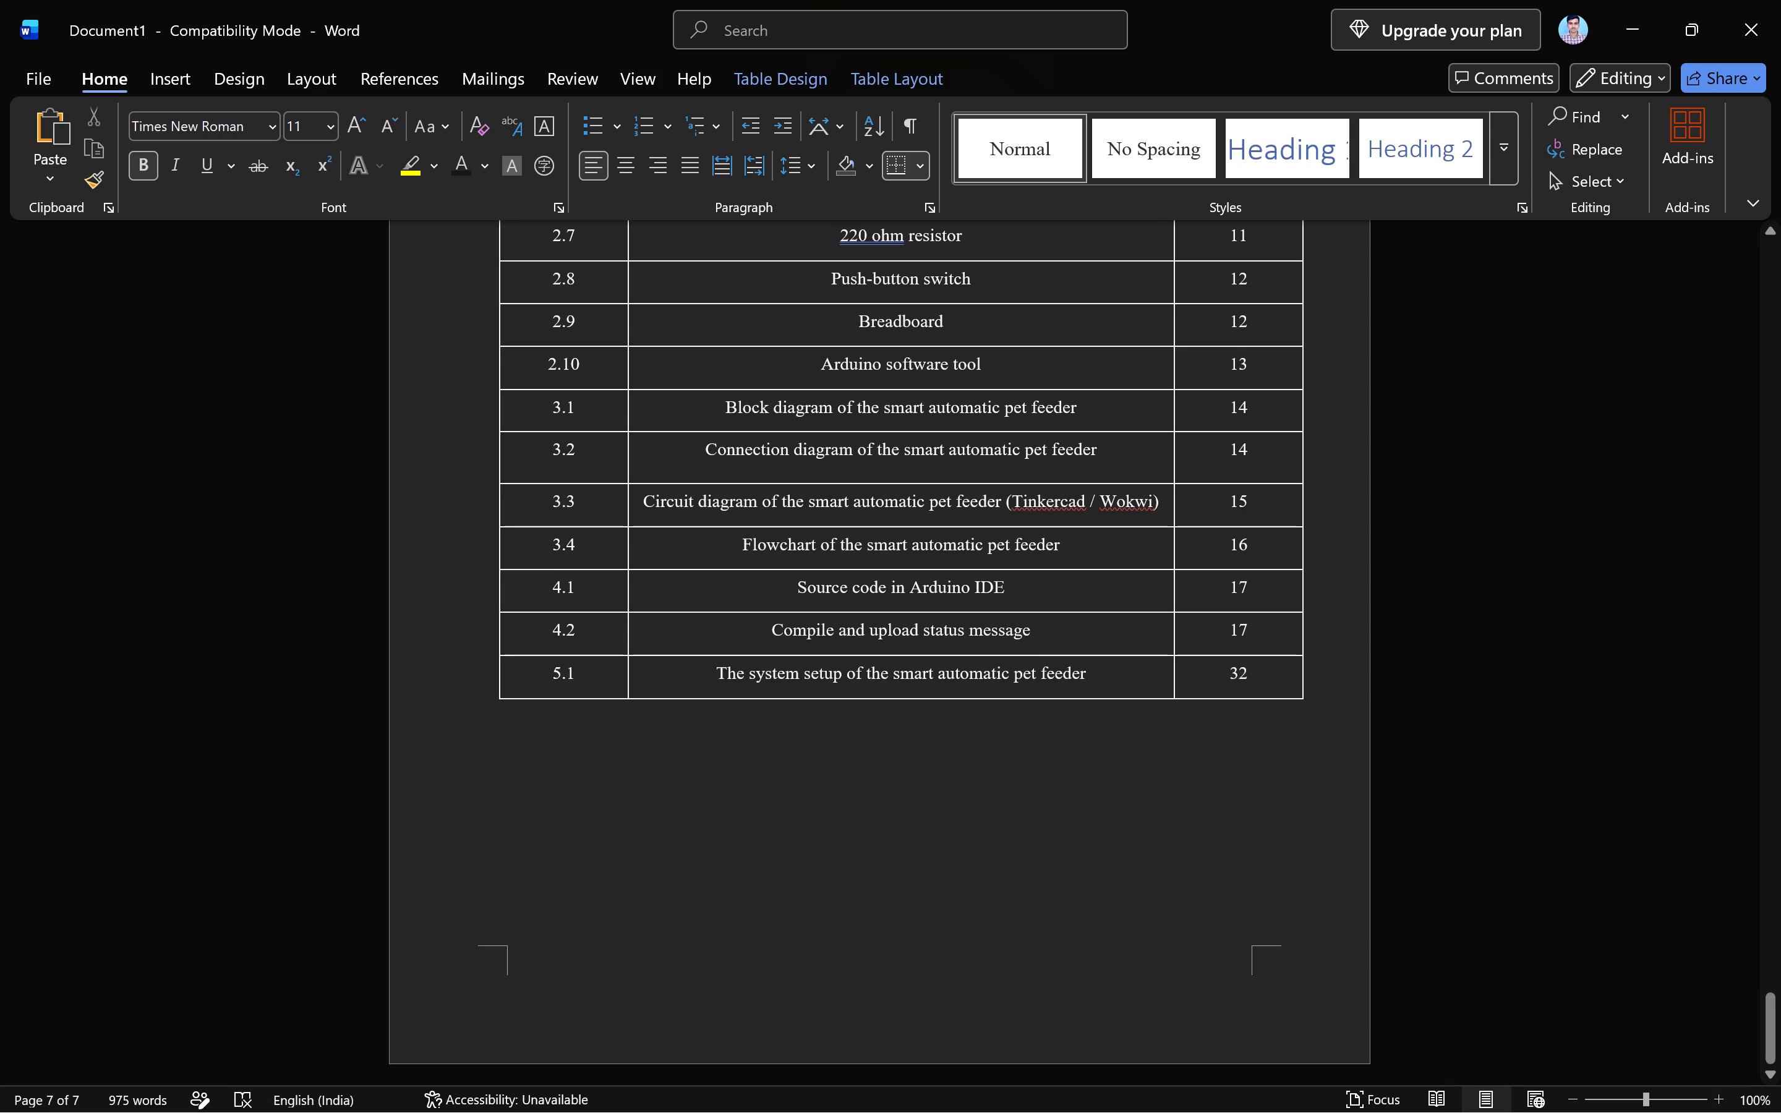
scroll(1100, 660, "down", 6)
scroll(1009, 838, "down", 5)
left_click(1053, 863)
scroll(1056, 876, "up", 1)
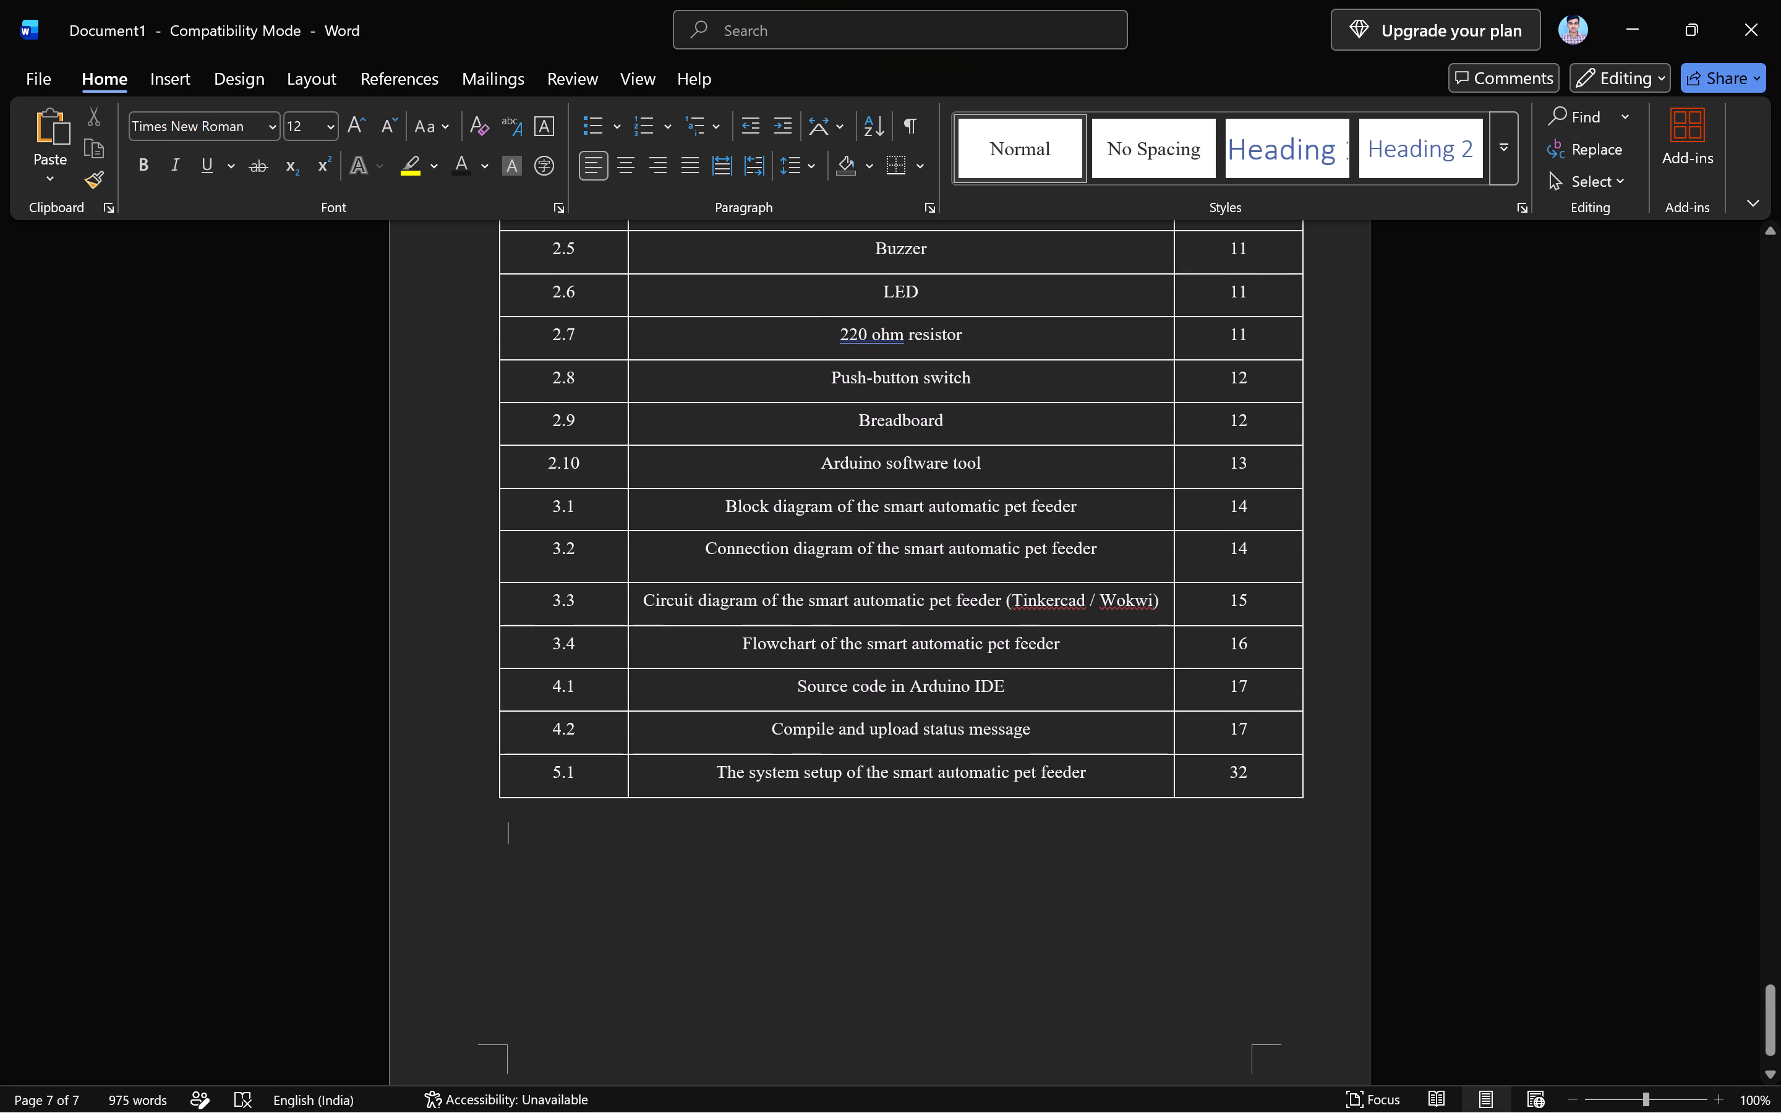
scroll(1054, 926, "up", 5)
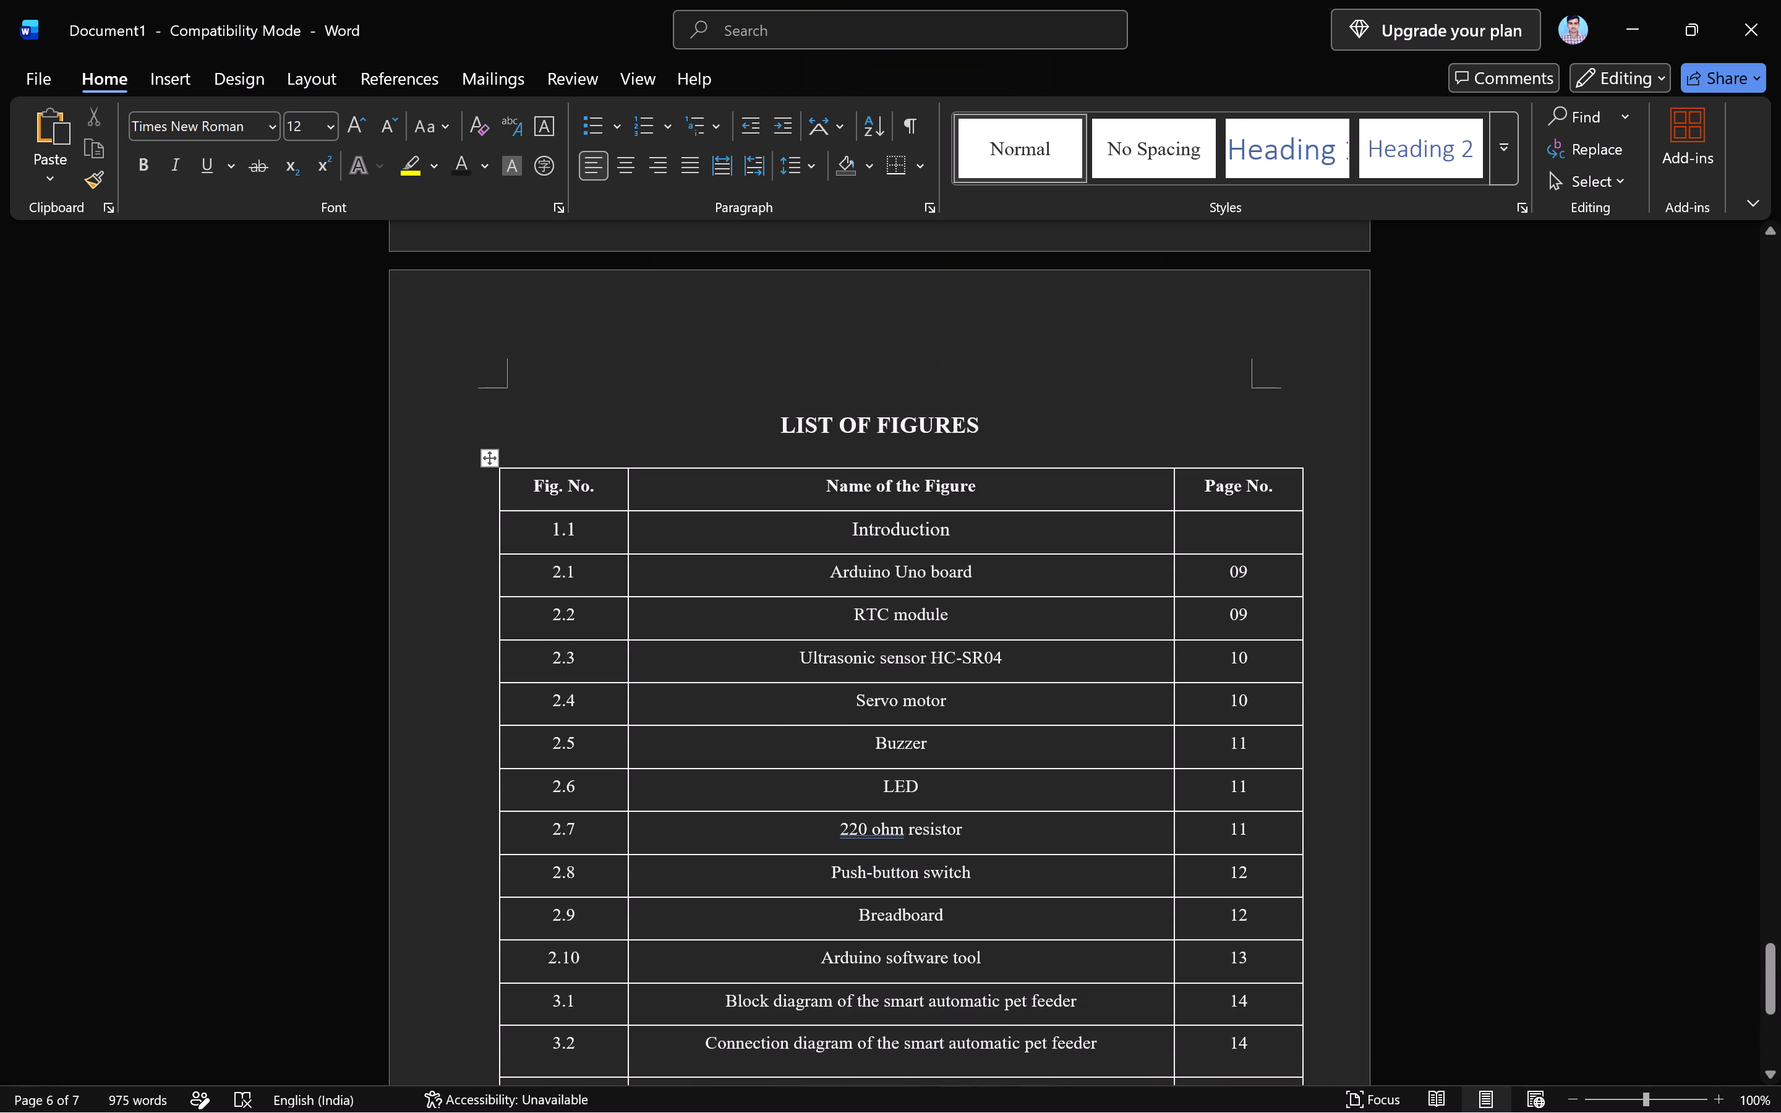
scroll(1056, 913, "up", 13)
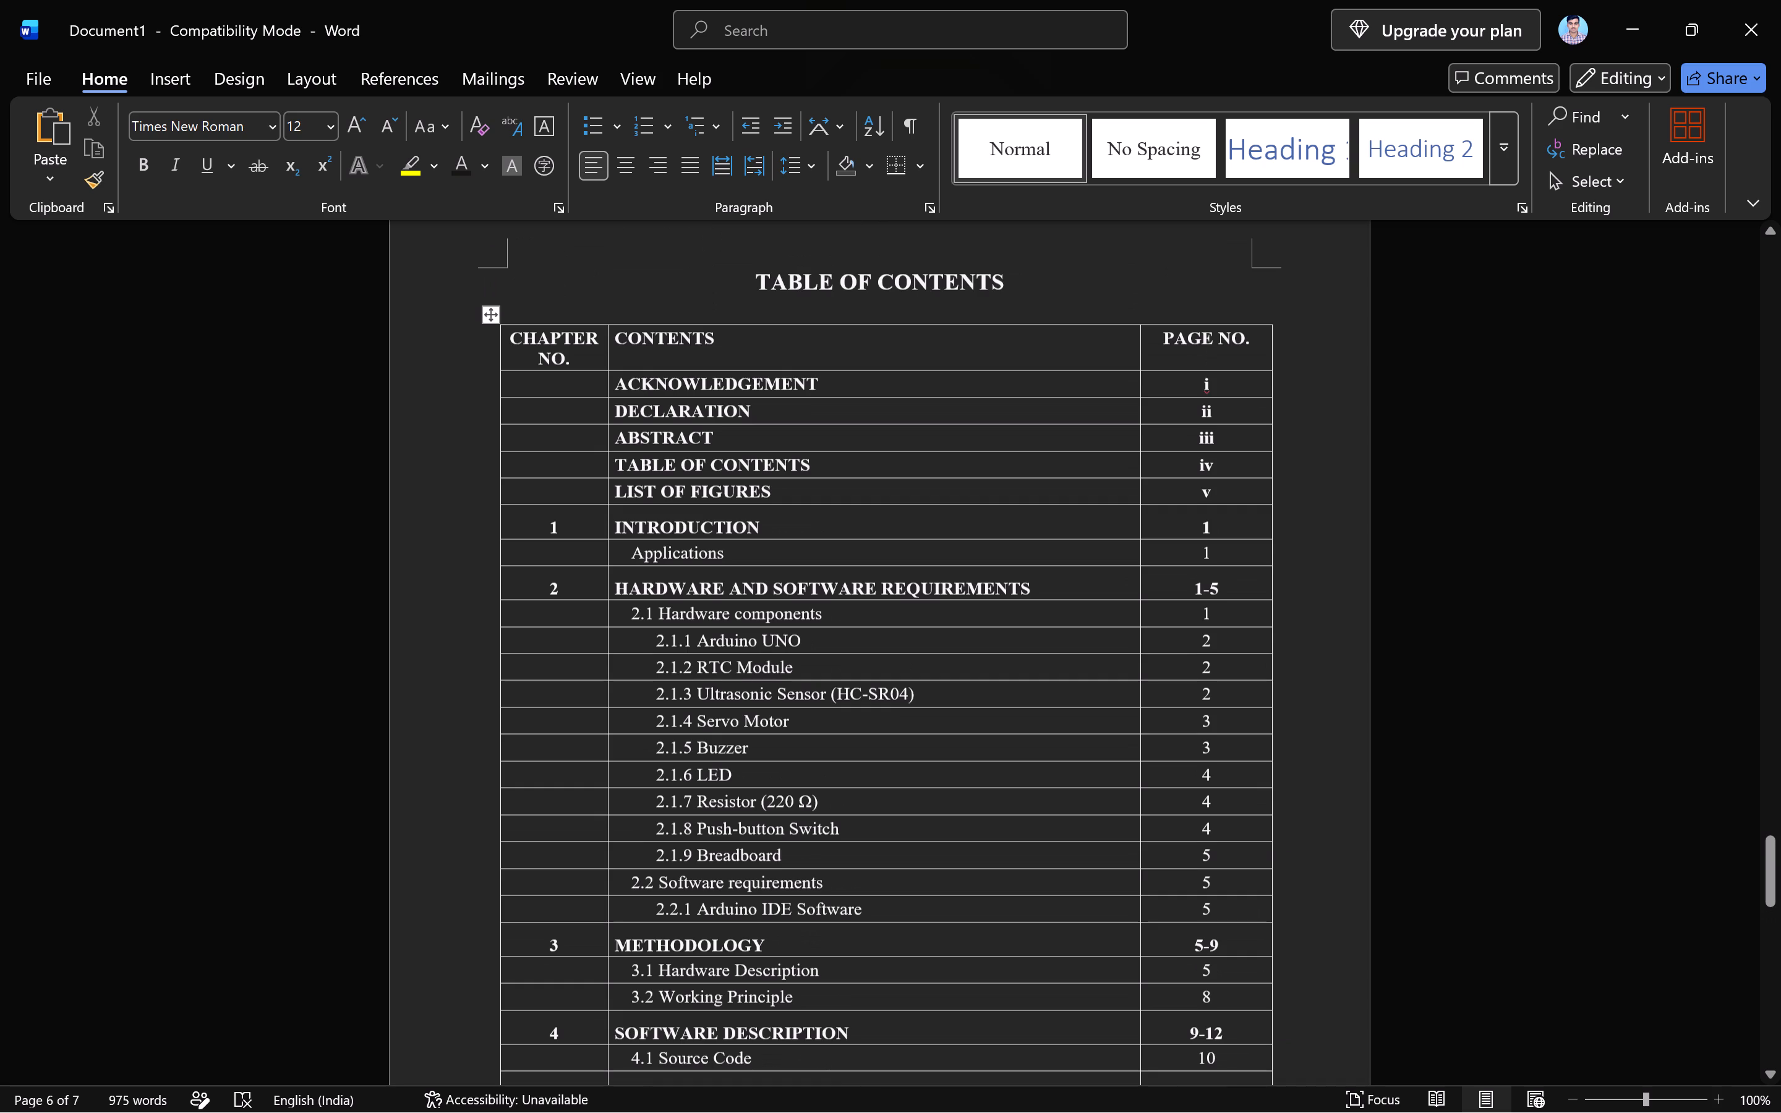
scroll(1056, 898, "down", 4)
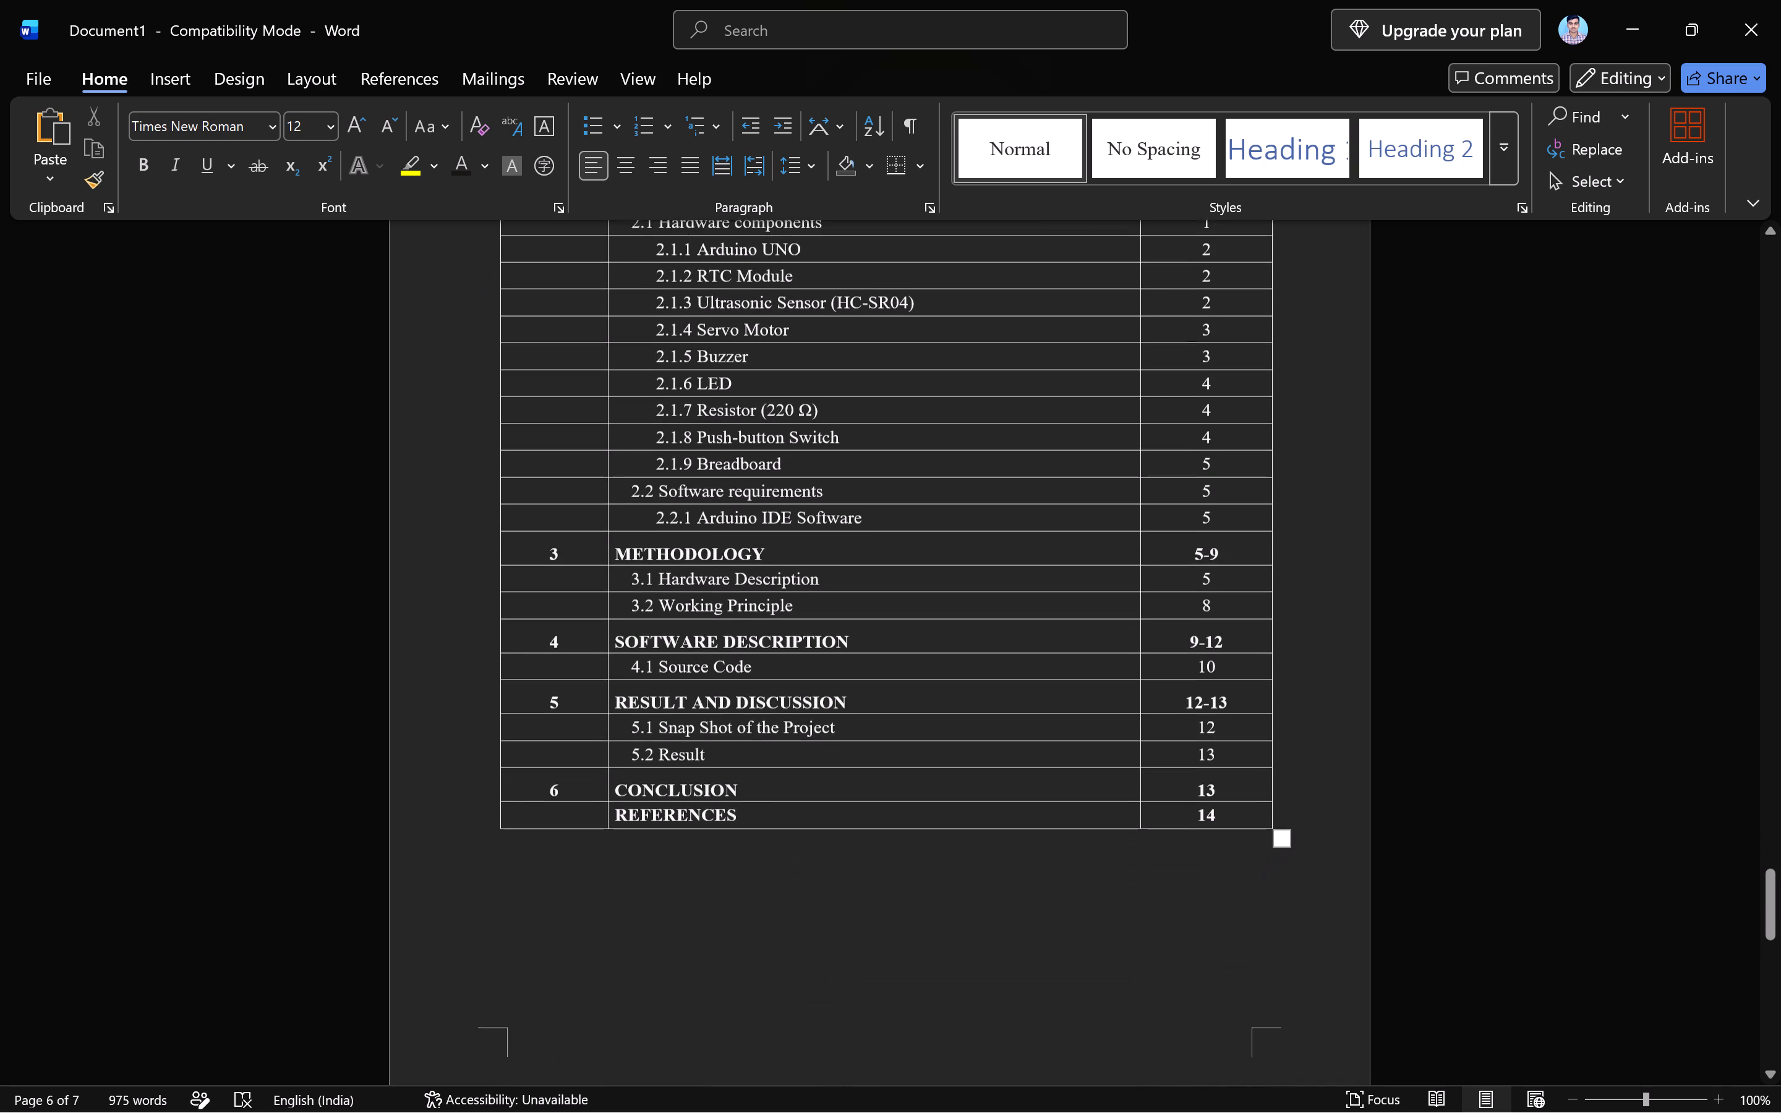
scroll(1056, 898, "down", 5)
Switch to the Smart_Automatic_Pet_Feeder_Report document and look through its pages to the References at the end.
key("alt+Tab")
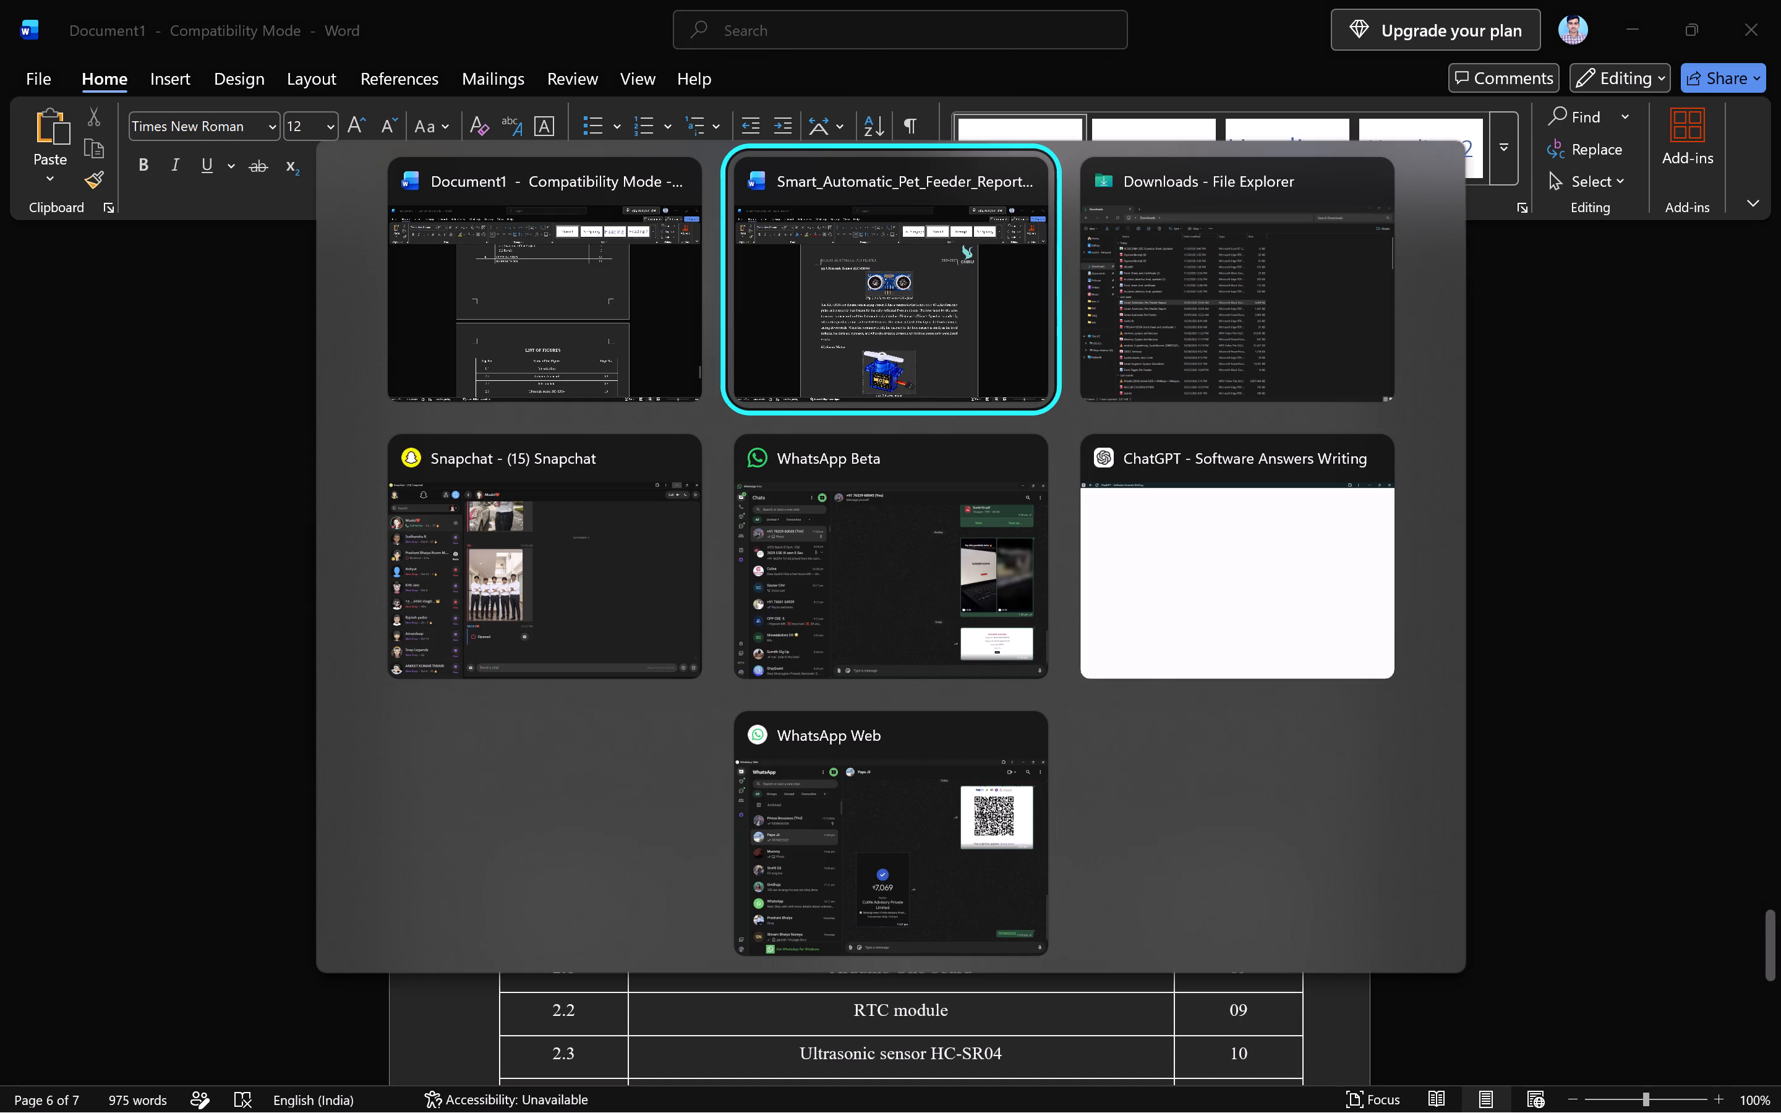
scroll(822, 865, "down", 14)
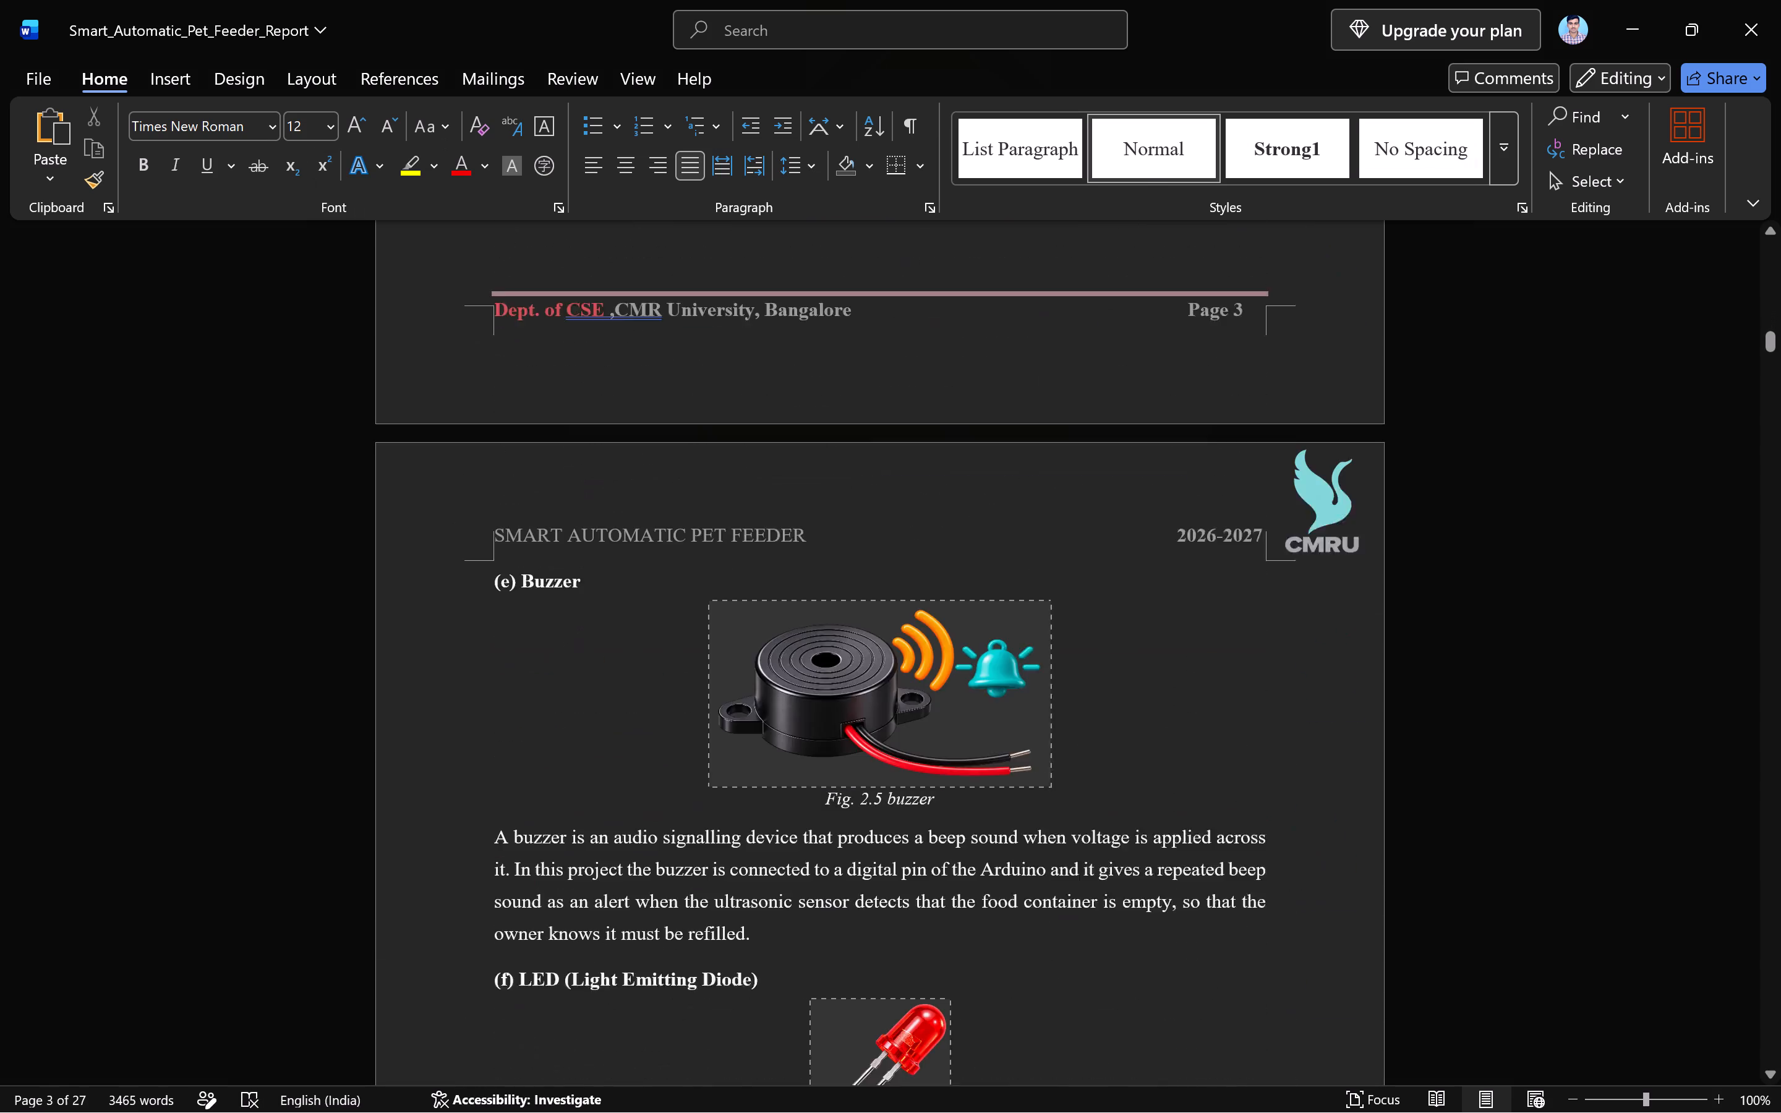
scroll(821, 865, "down", 16)
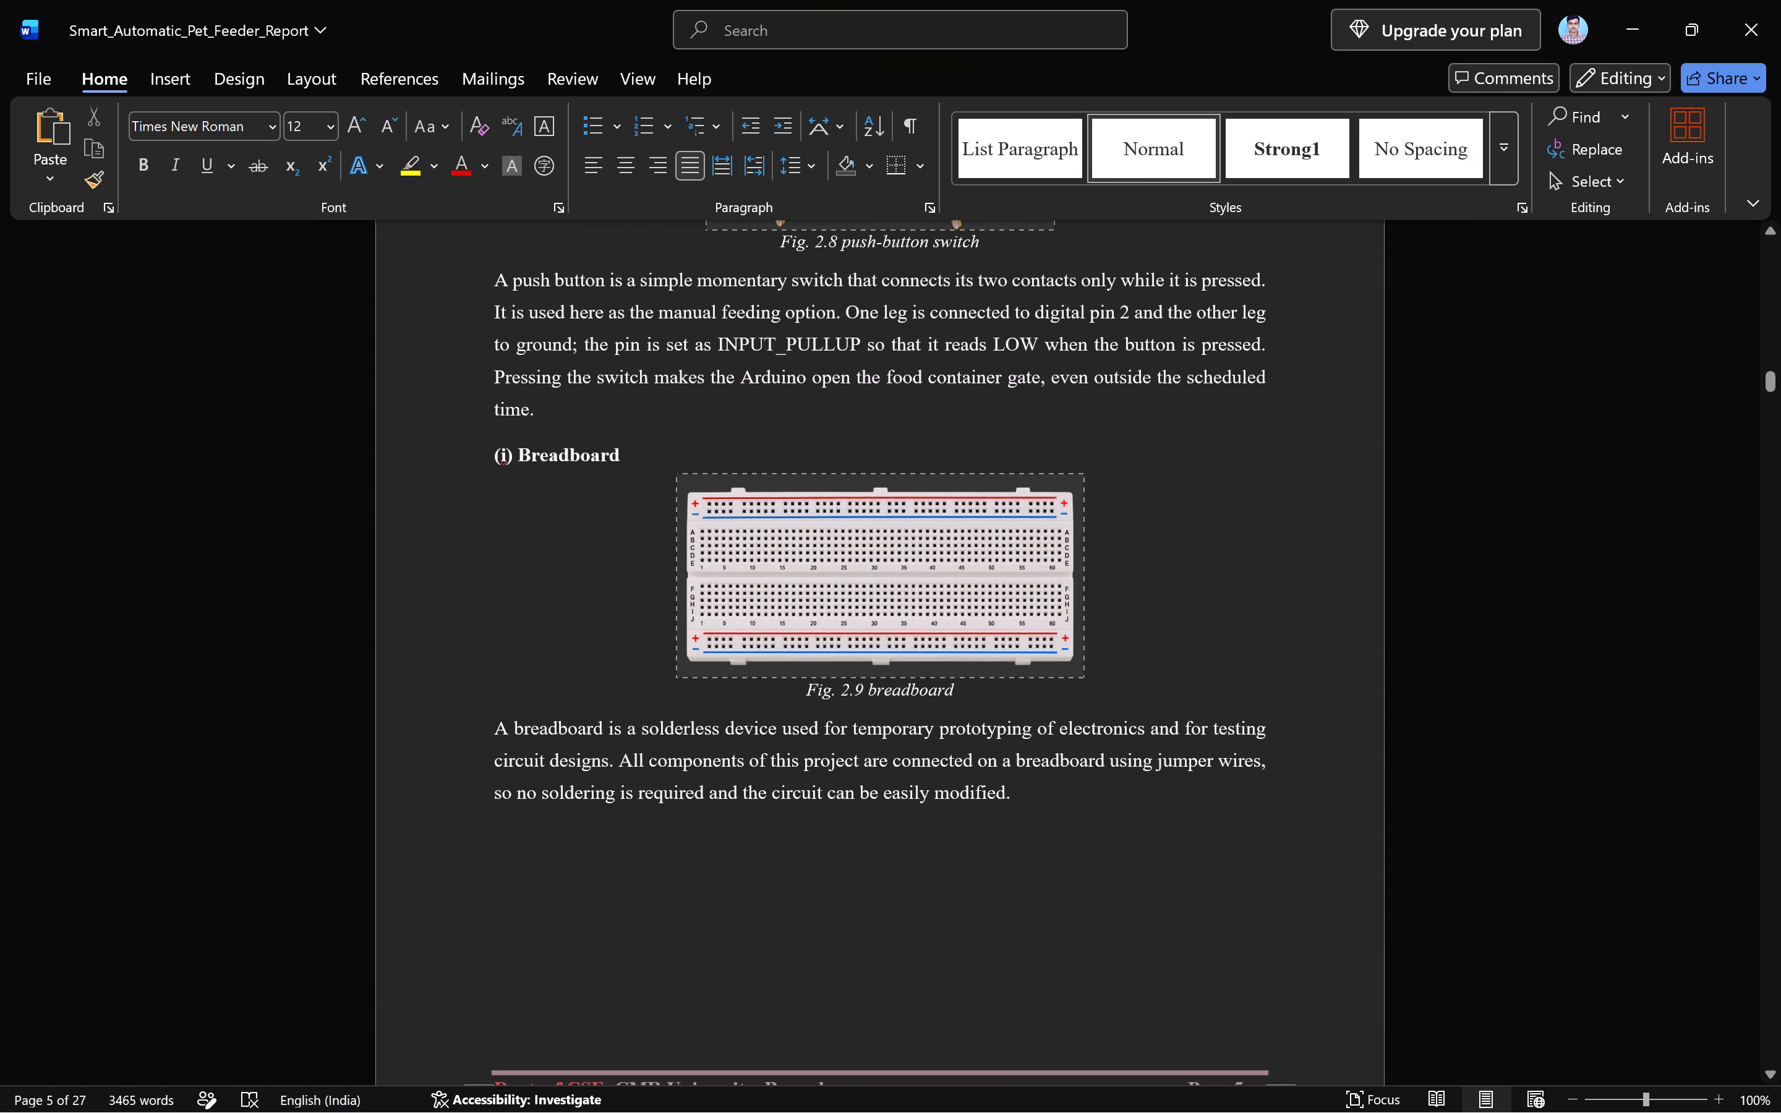
left_click_drag(1769, 369, 1768, 446)
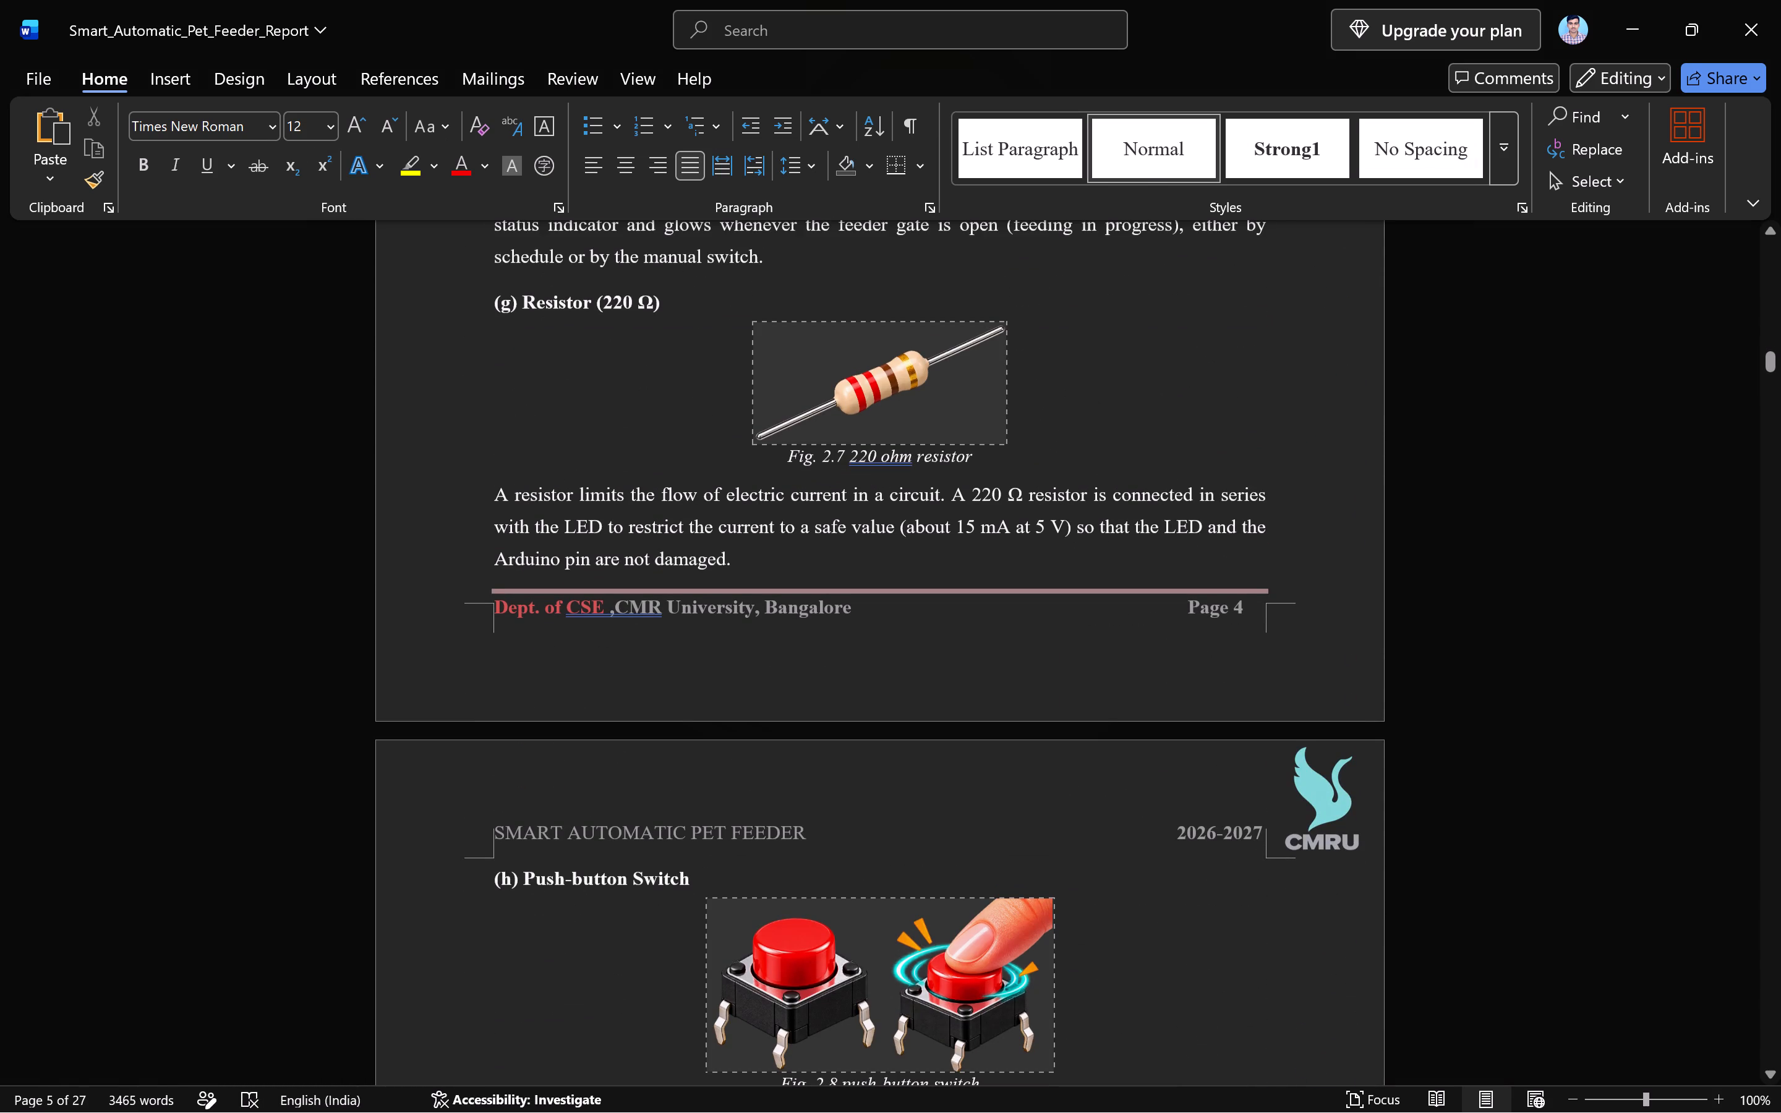
left_click_drag(1768, 360, 1745, 908)
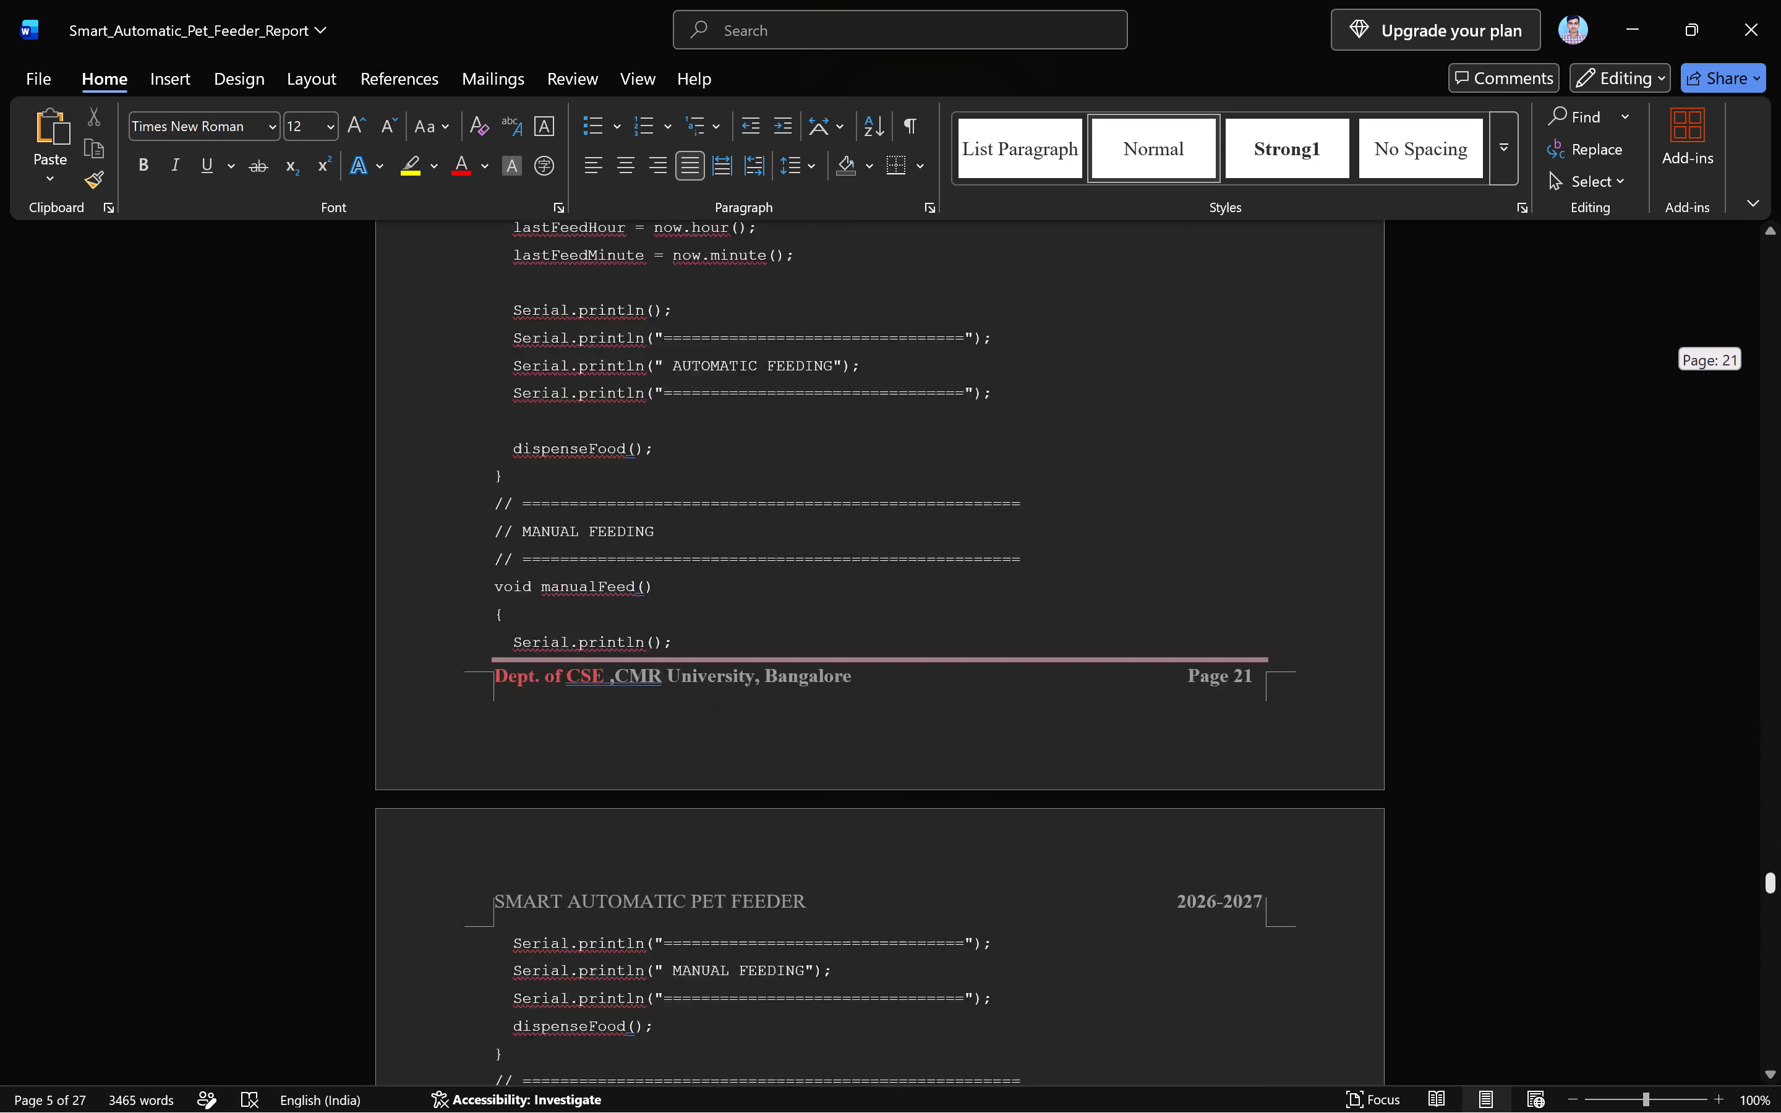
left_click_drag(1745, 908, 1715, 1083)
scroll(1496, 892, "up", 9)
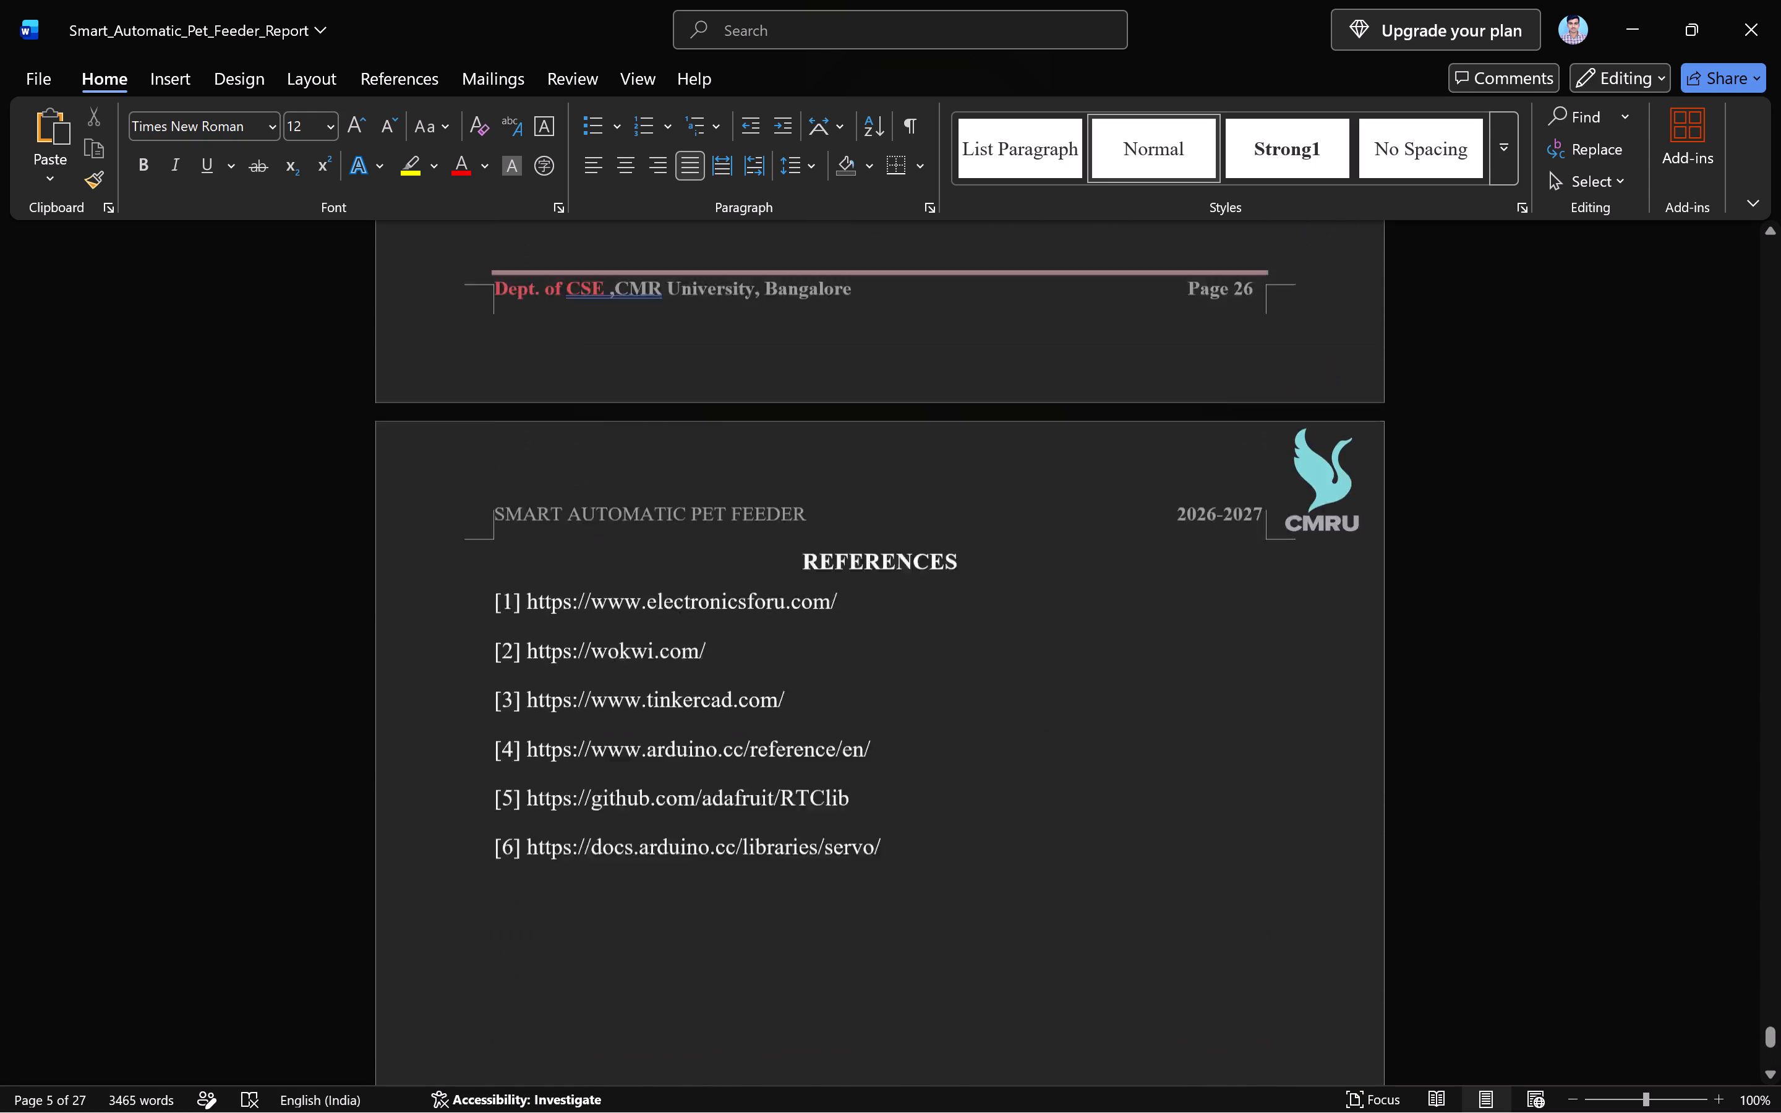
Look back through the report from the References to the Introduction and the Hardware and Software requirements chapter.
scroll(1492, 866, "up", 16)
scroll(1493, 847, "up", 7)
scroll(1496, 709, "up", 5)
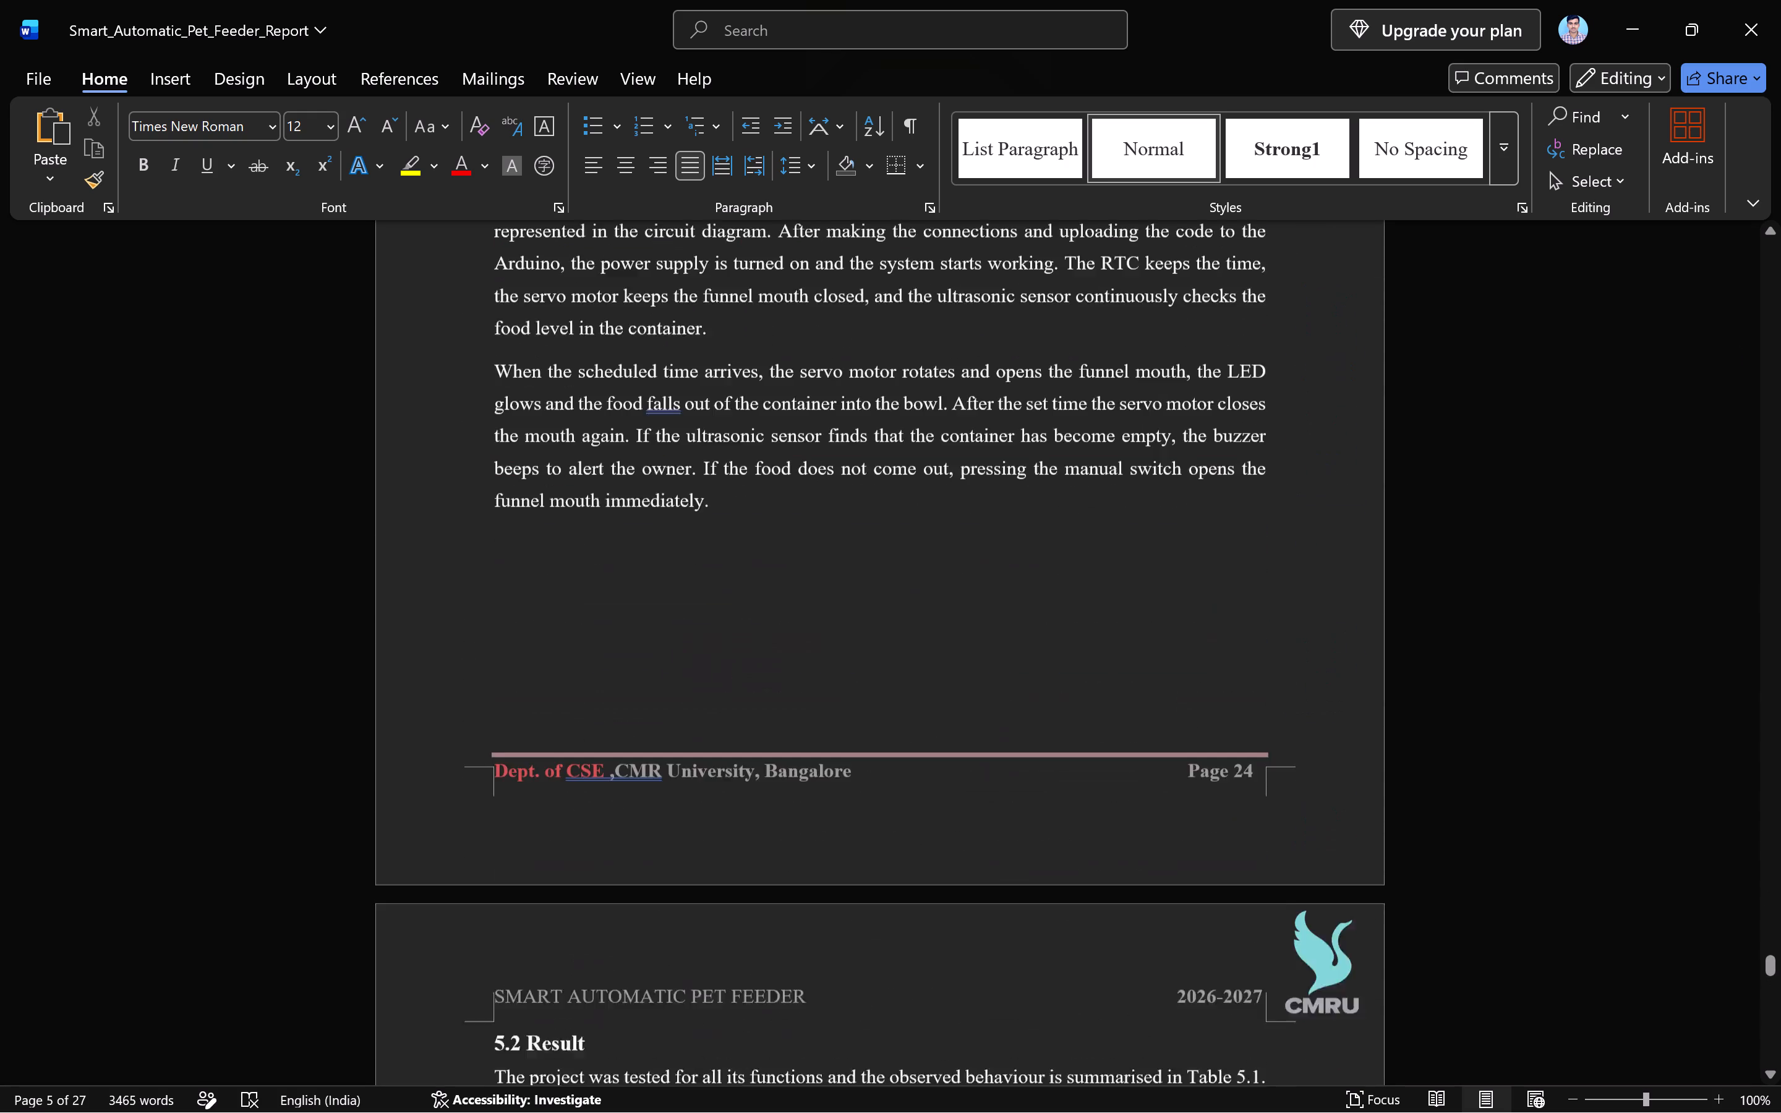
scroll(1496, 696, "up", 8)
scroll(1493, 656, "up", 17)
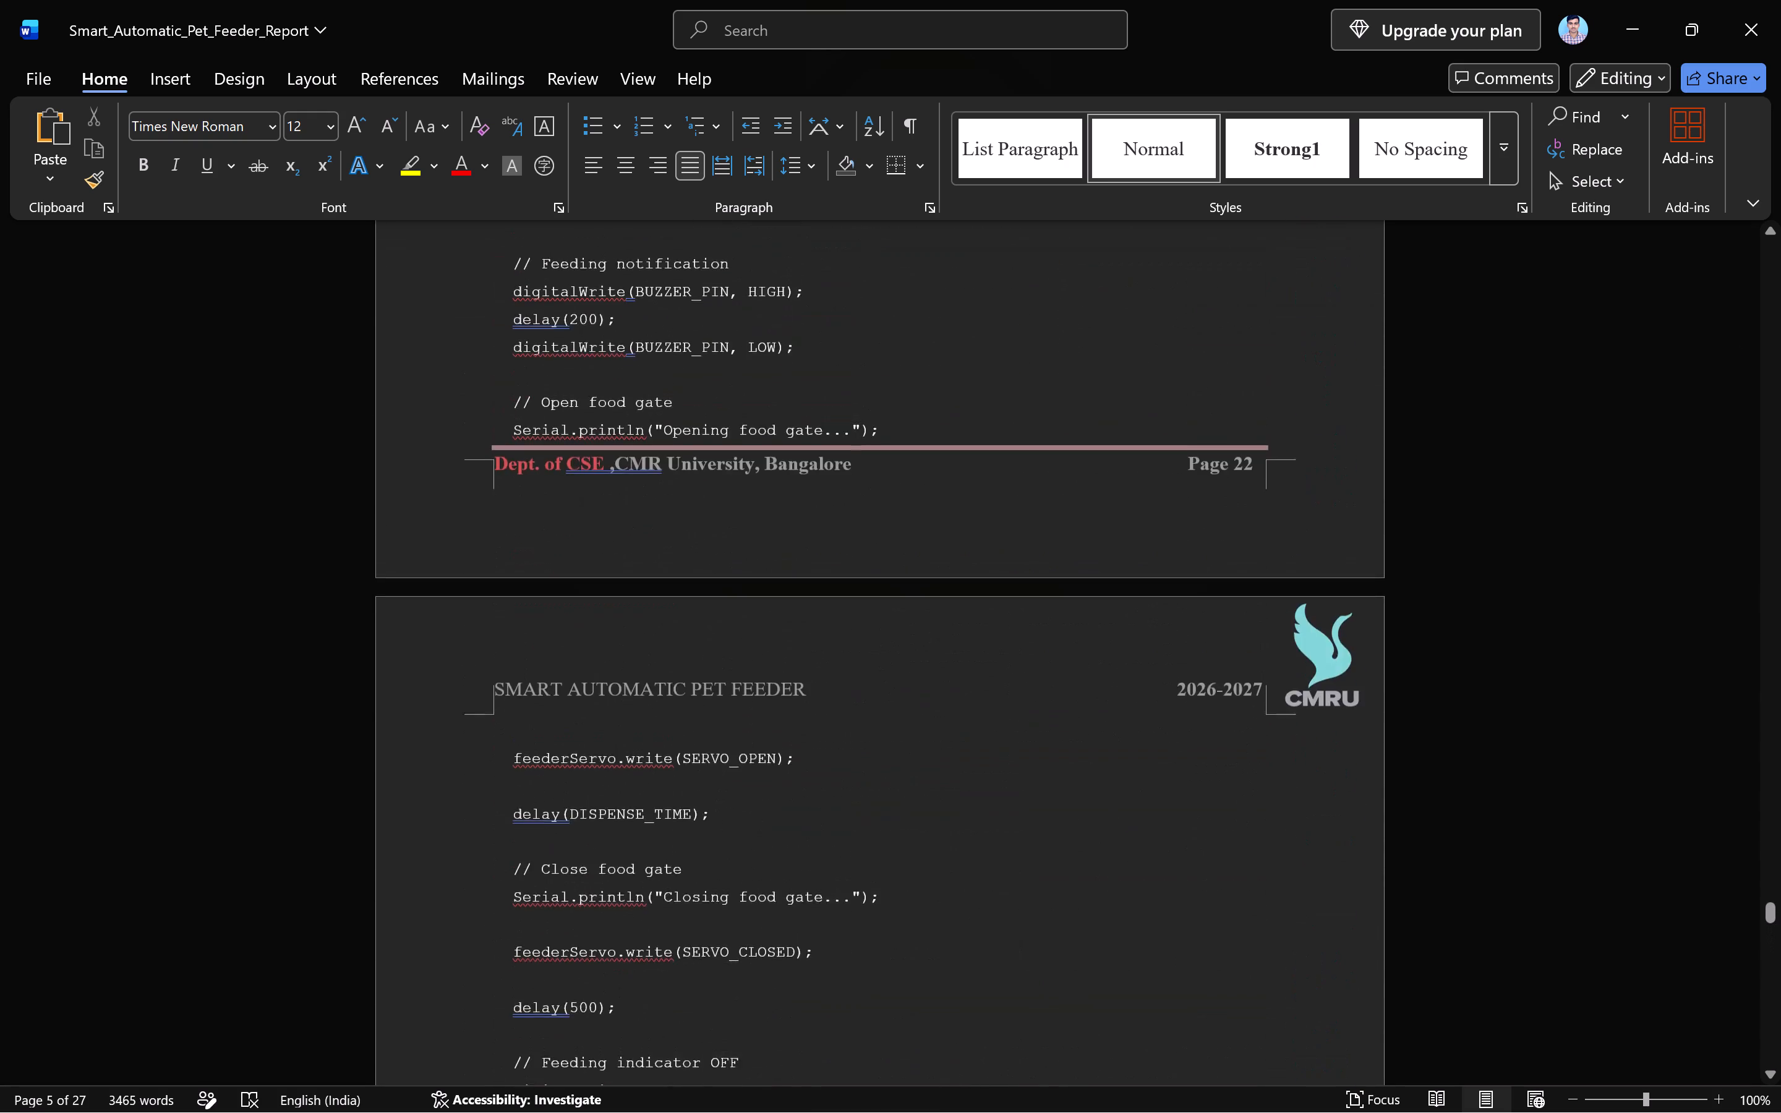
scroll(1493, 655, "up", 20)
scroll(1493, 655, "up", 20)
scroll(1493, 655, "up", 20)
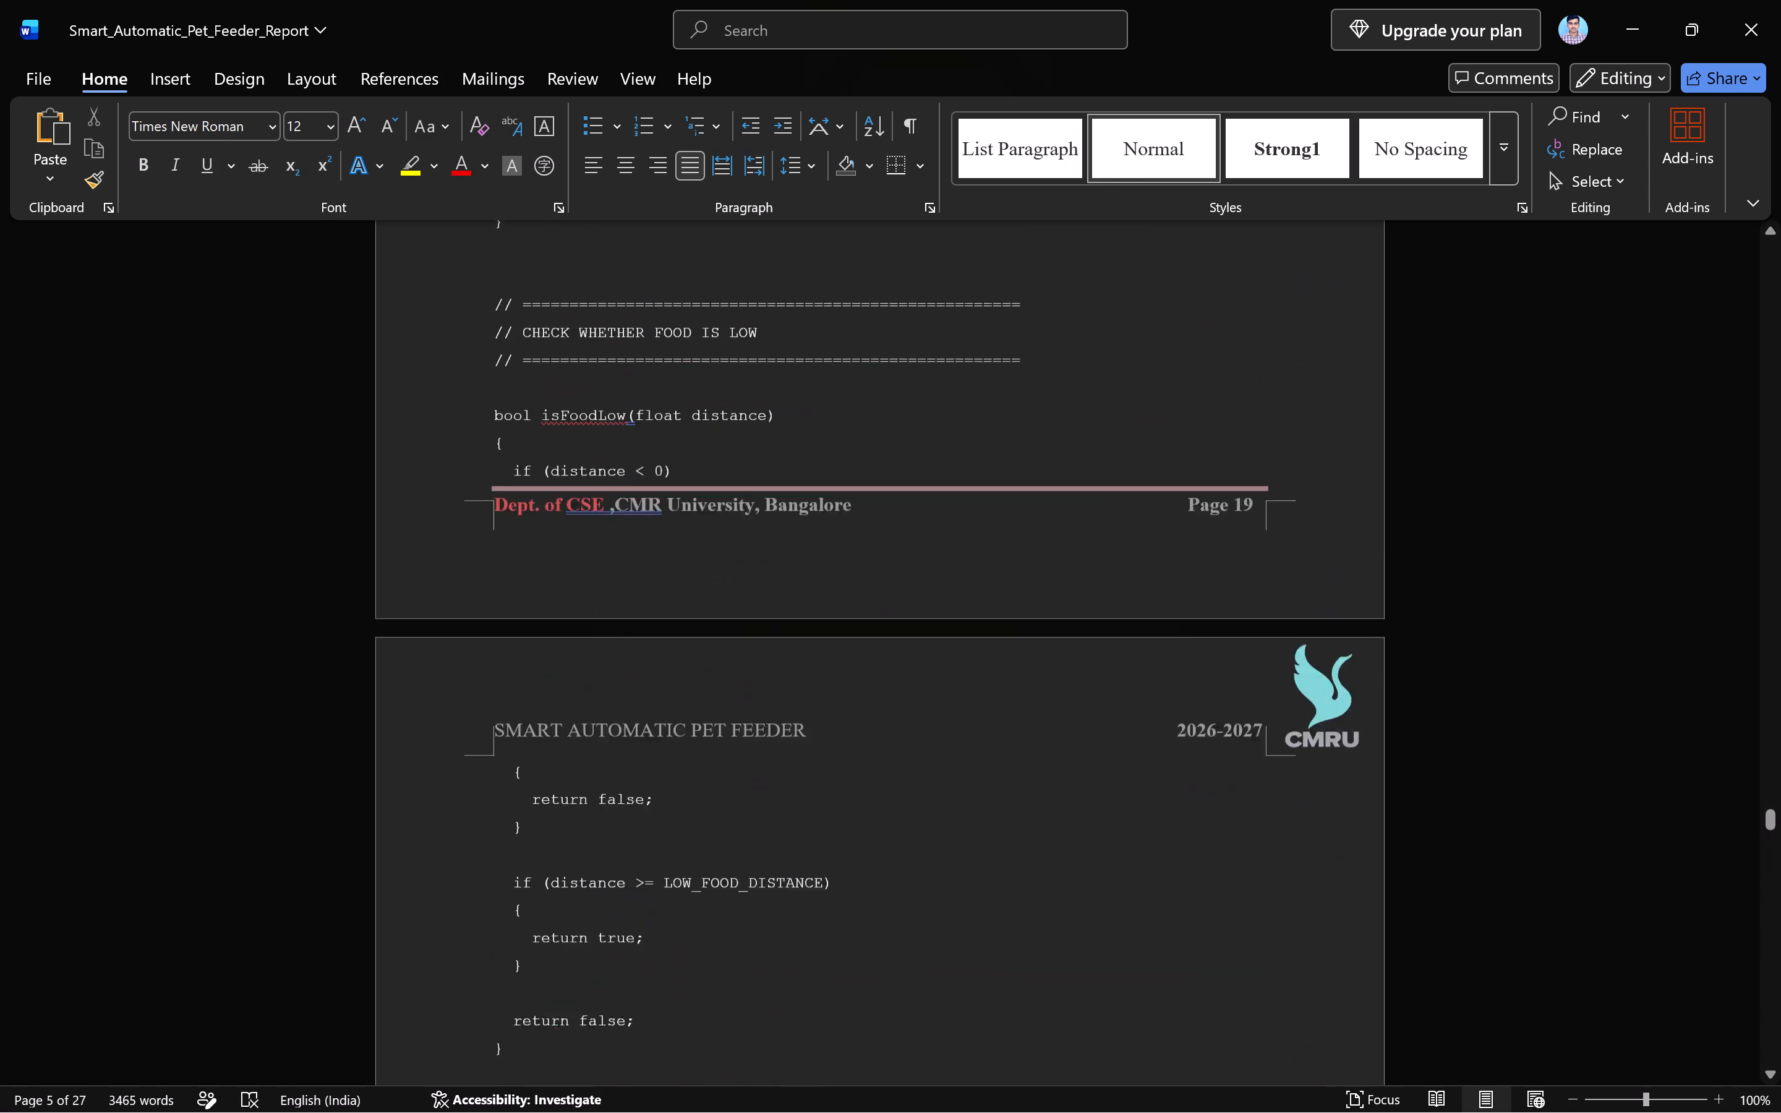
scroll(1457, 560, "up", 20)
scroll(1457, 560, "up", 20)
scroll(1457, 560, "up", 20)
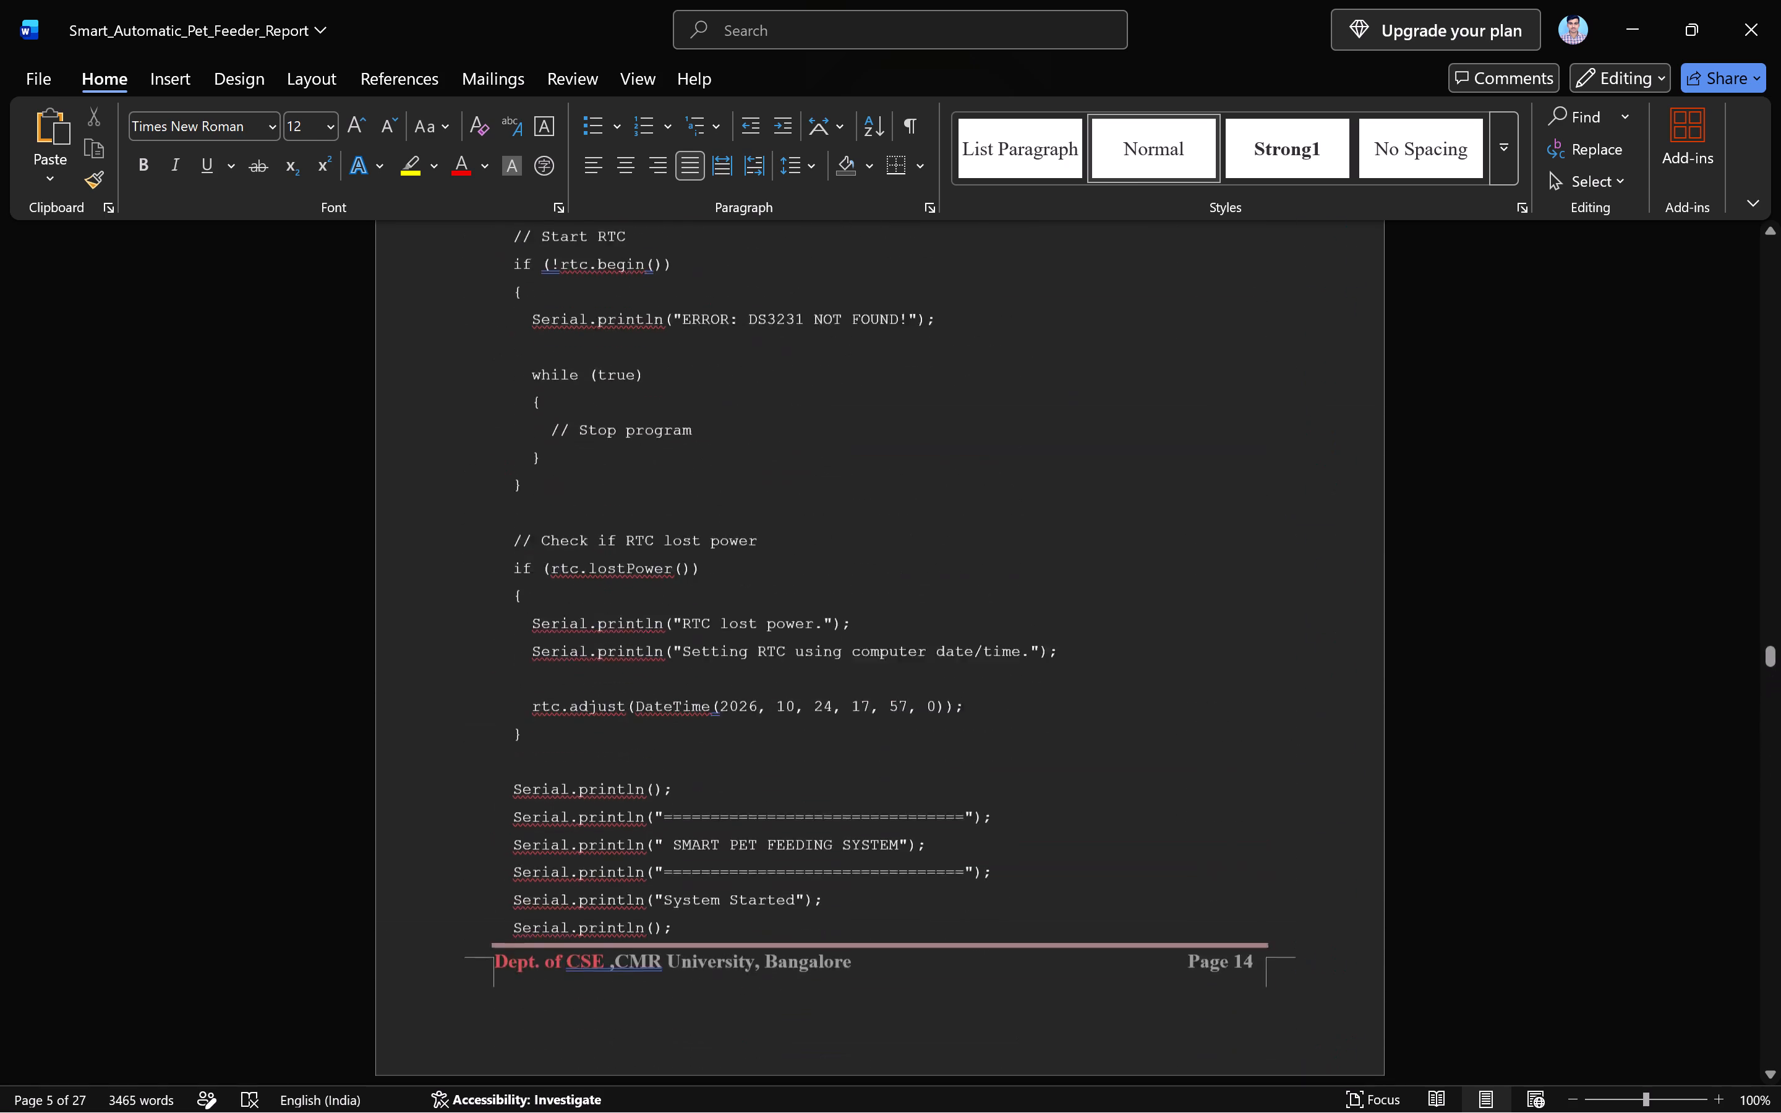
scroll(1449, 466, "up", 20)
scroll(1023, 527, "up", 8)
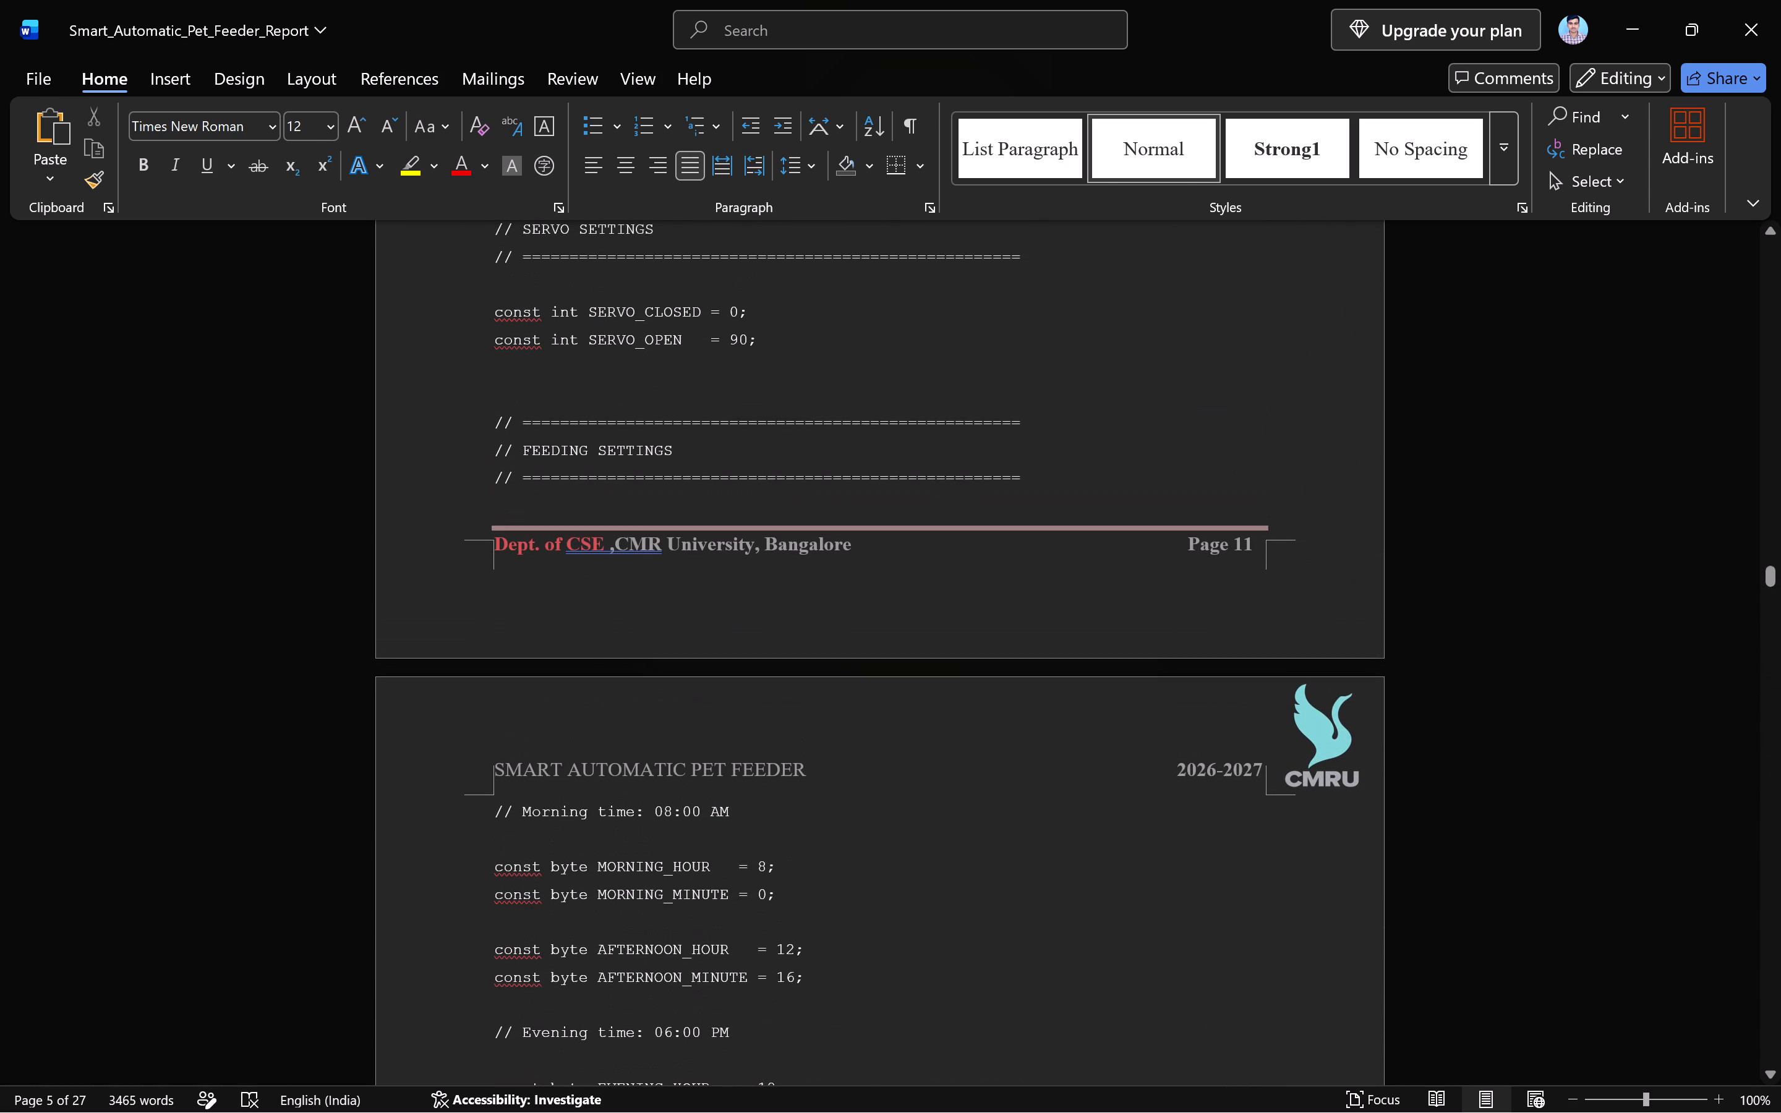
left_click(1769, 275)
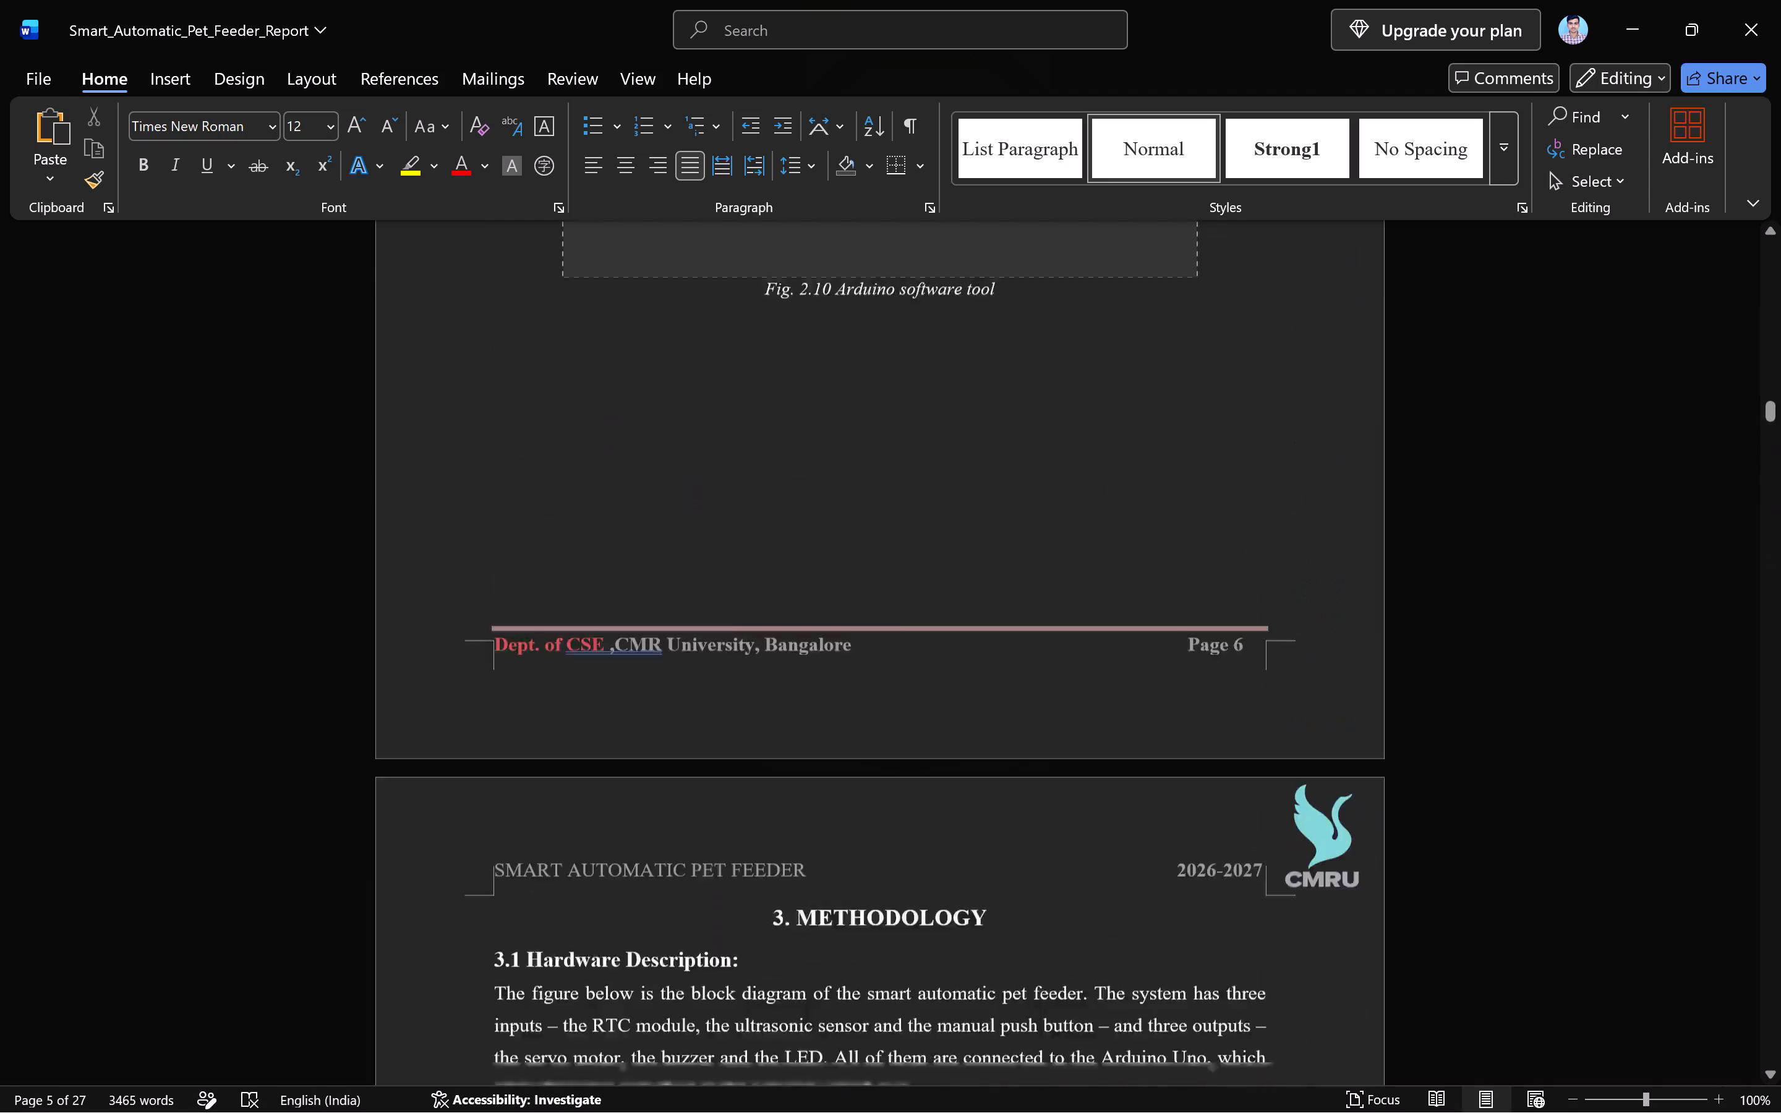
scroll(1763, 290, "up", 7)
scroll(1309, 398, "up", 7)
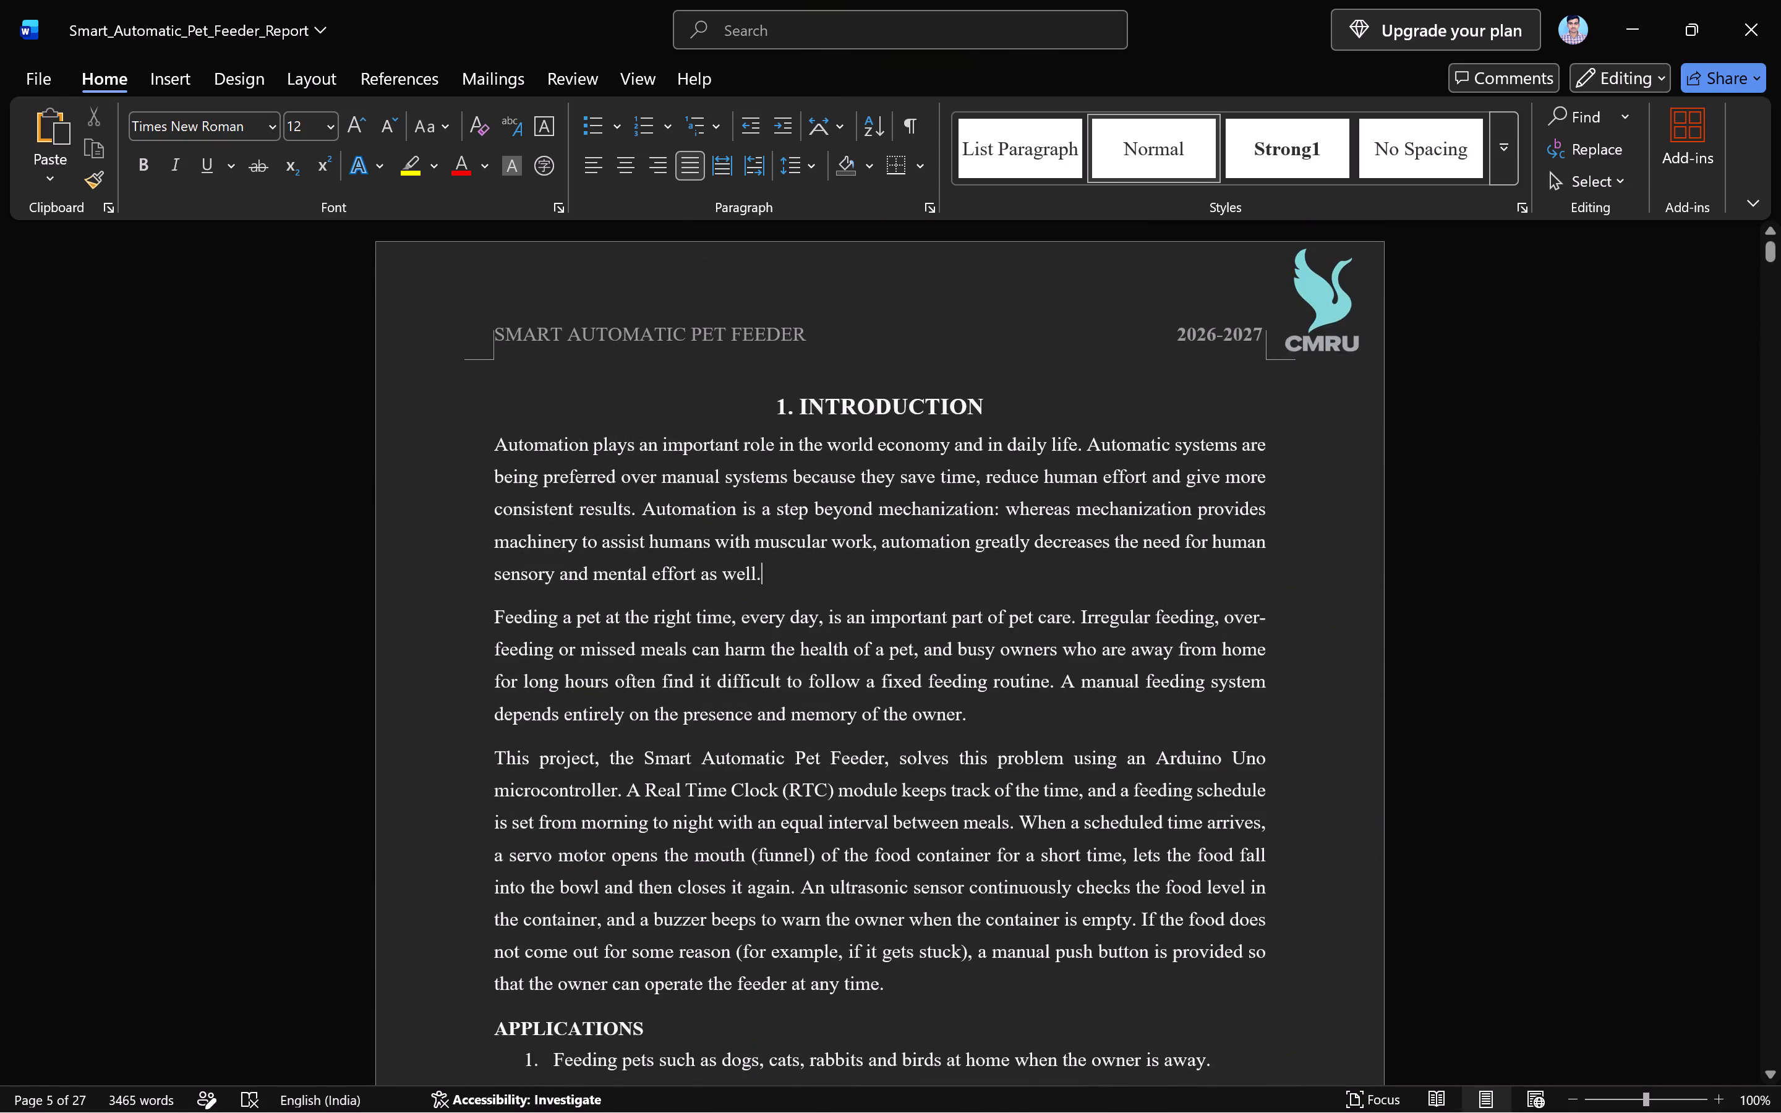
scroll(1213, 280, "down", 14)
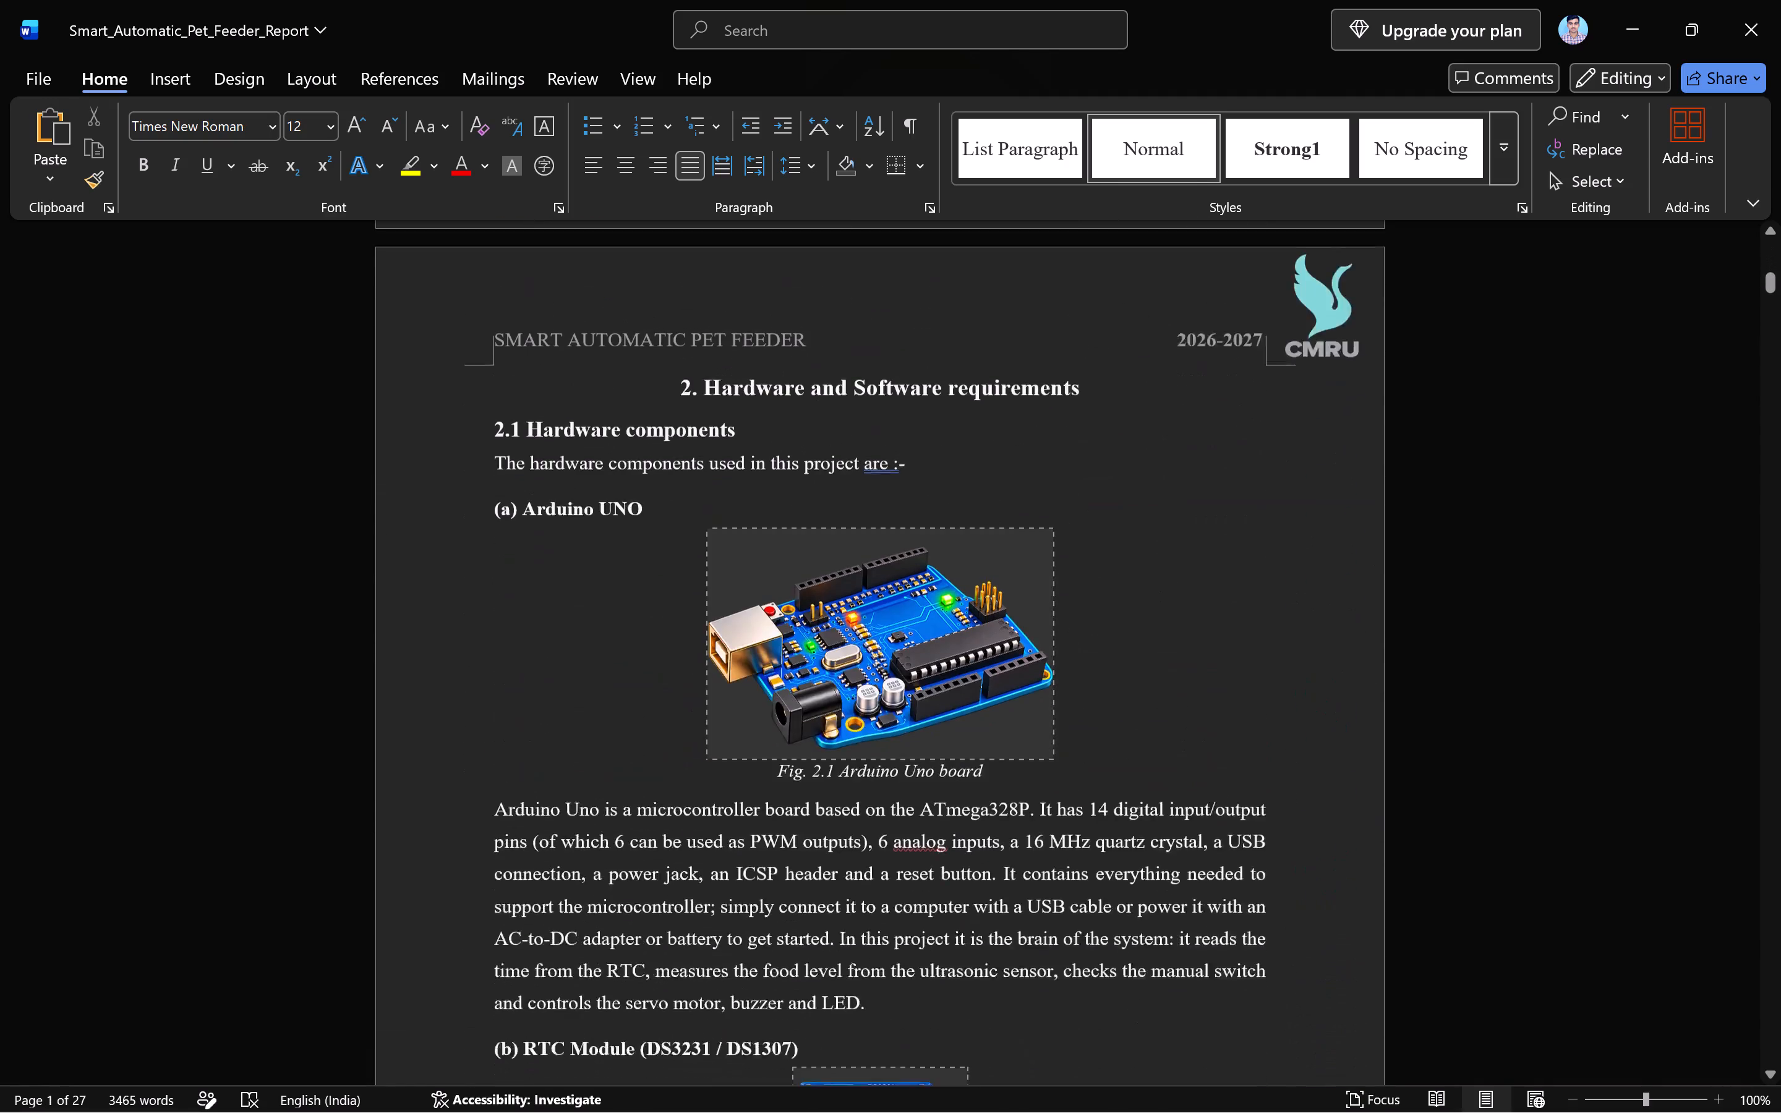
Switch to the unsaved front matter document and save it in Documents as "front sheet pet feeder" in .docx format.
key("alt+Tab")
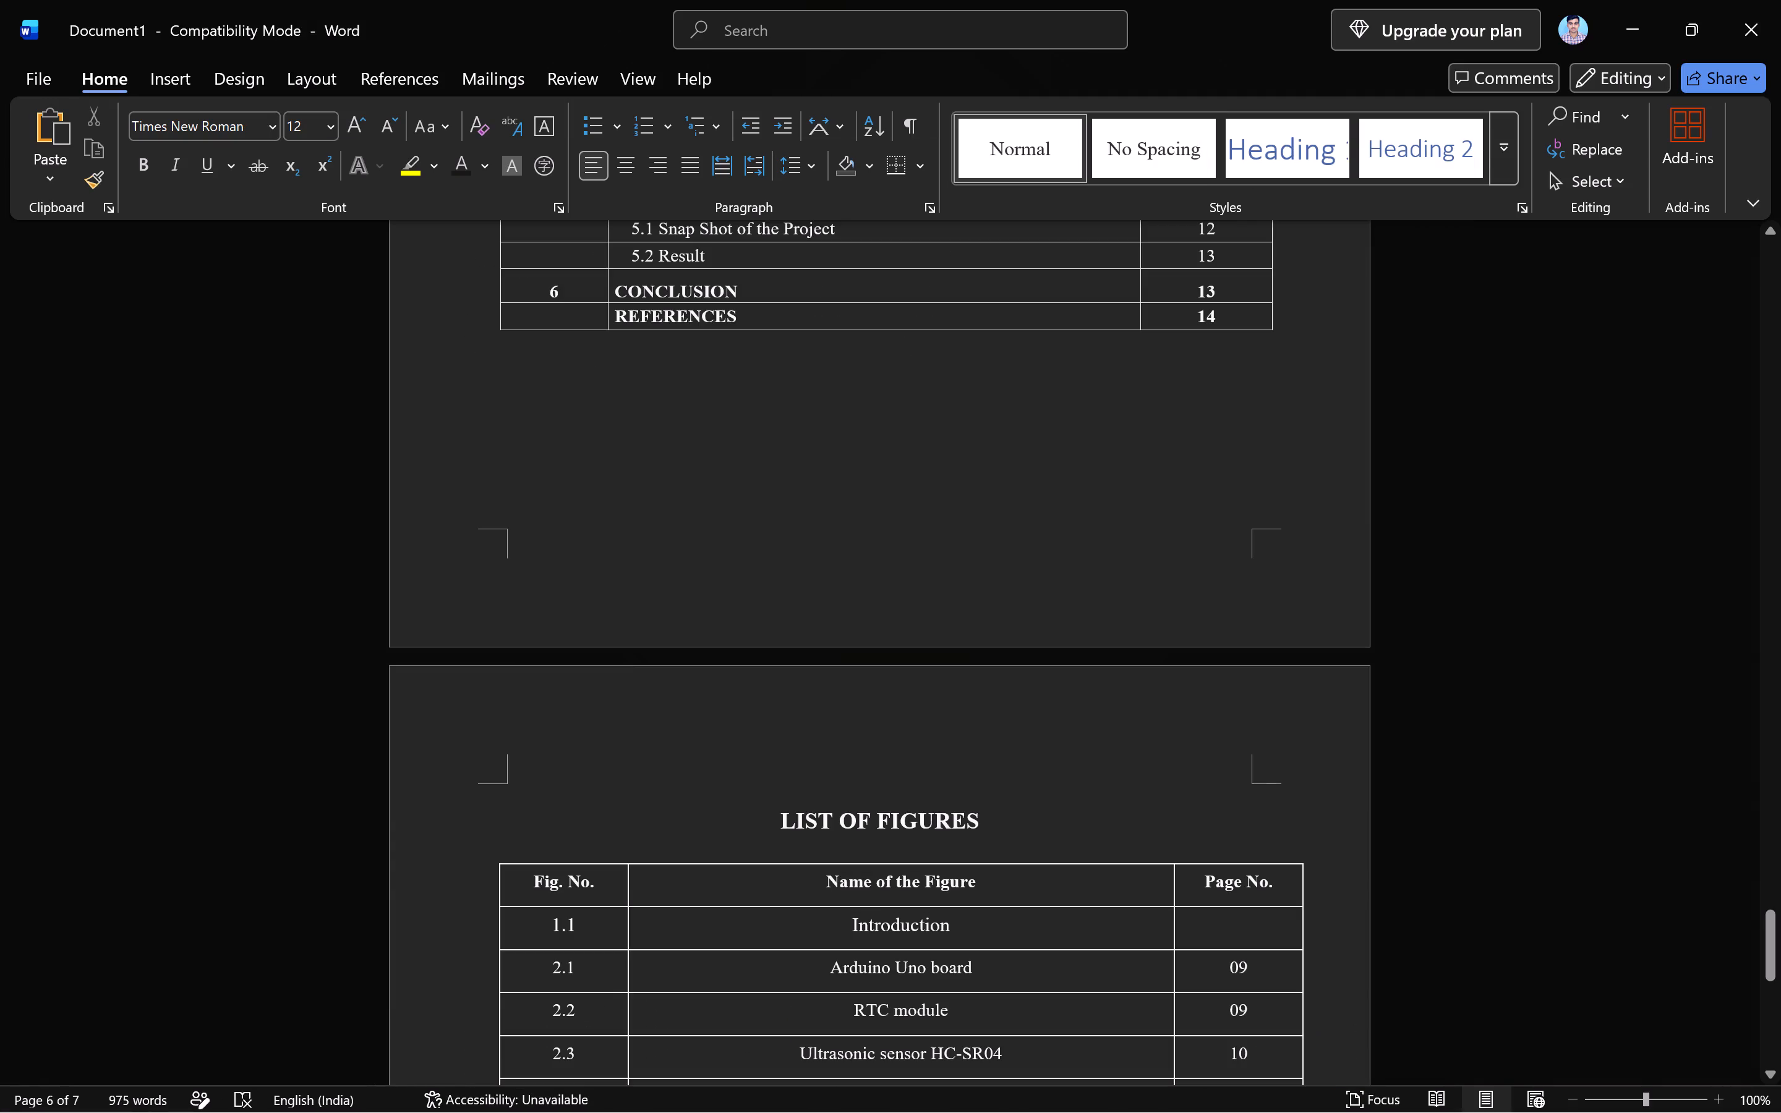
key("ctrl+s")
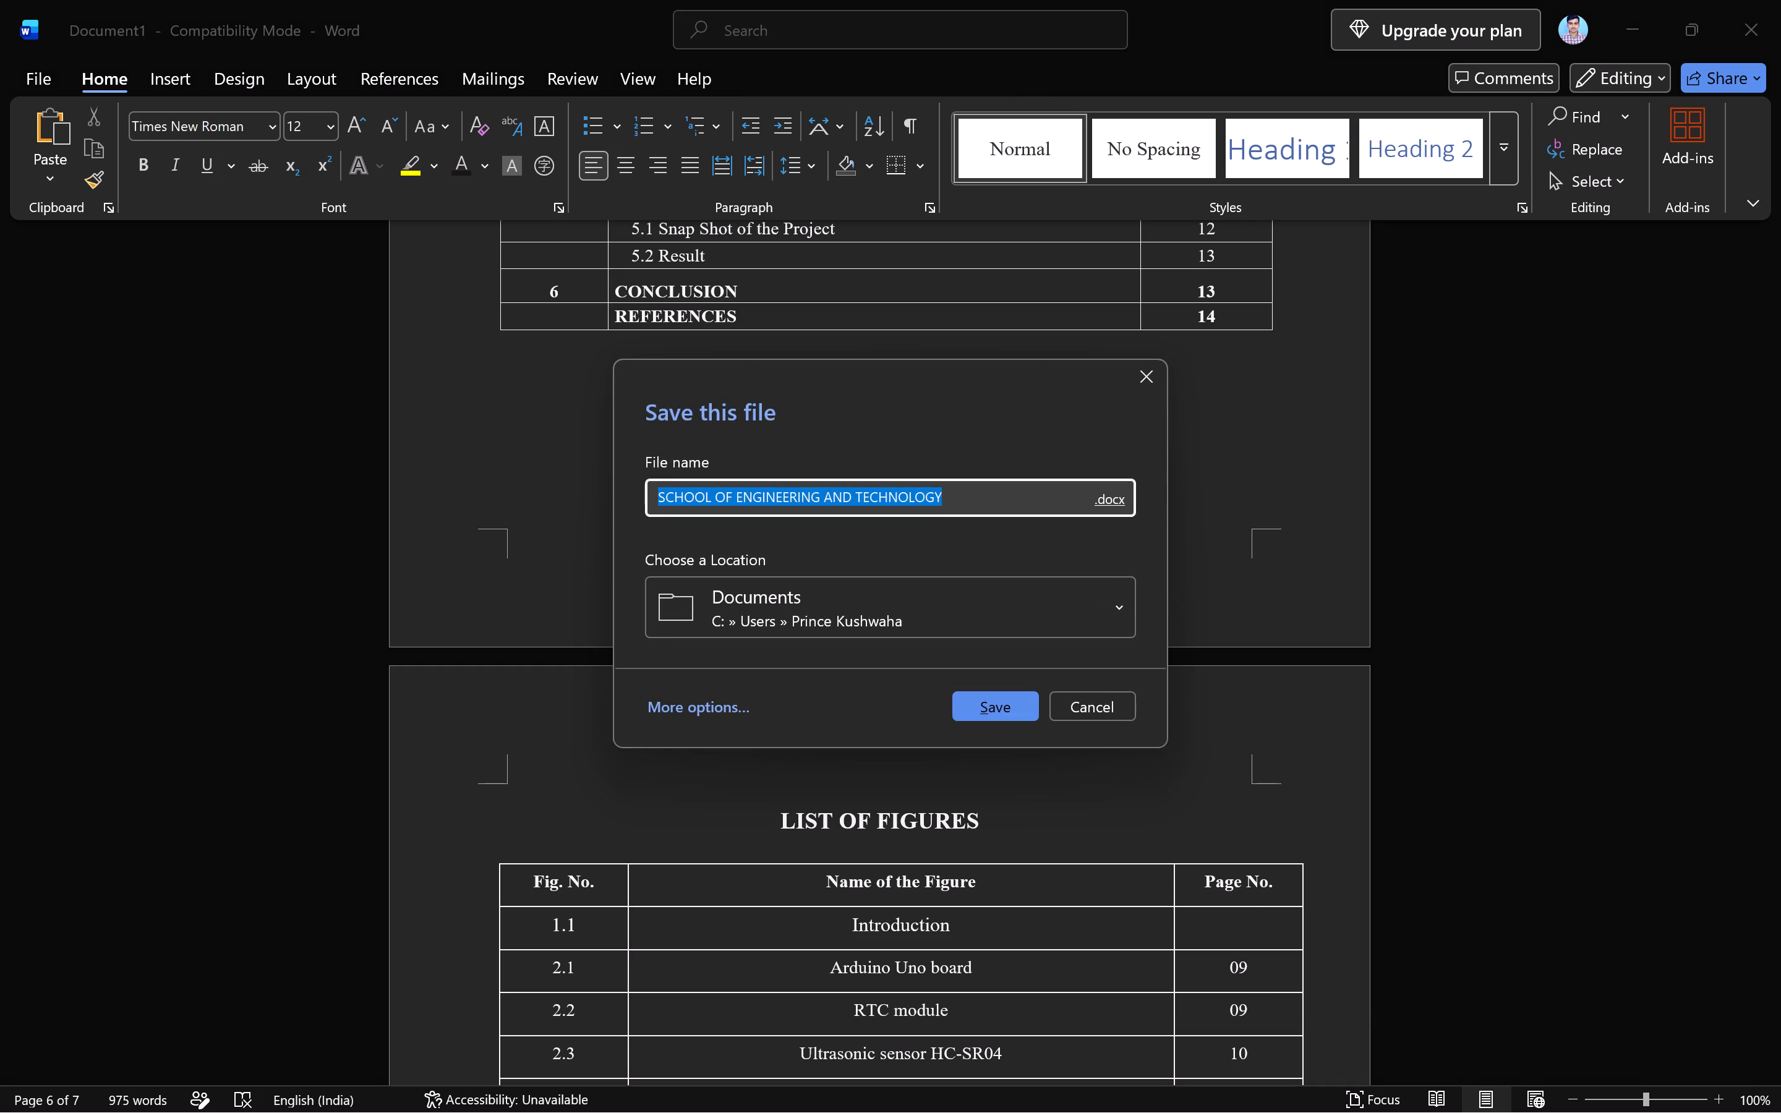
left_click(1096, 501)
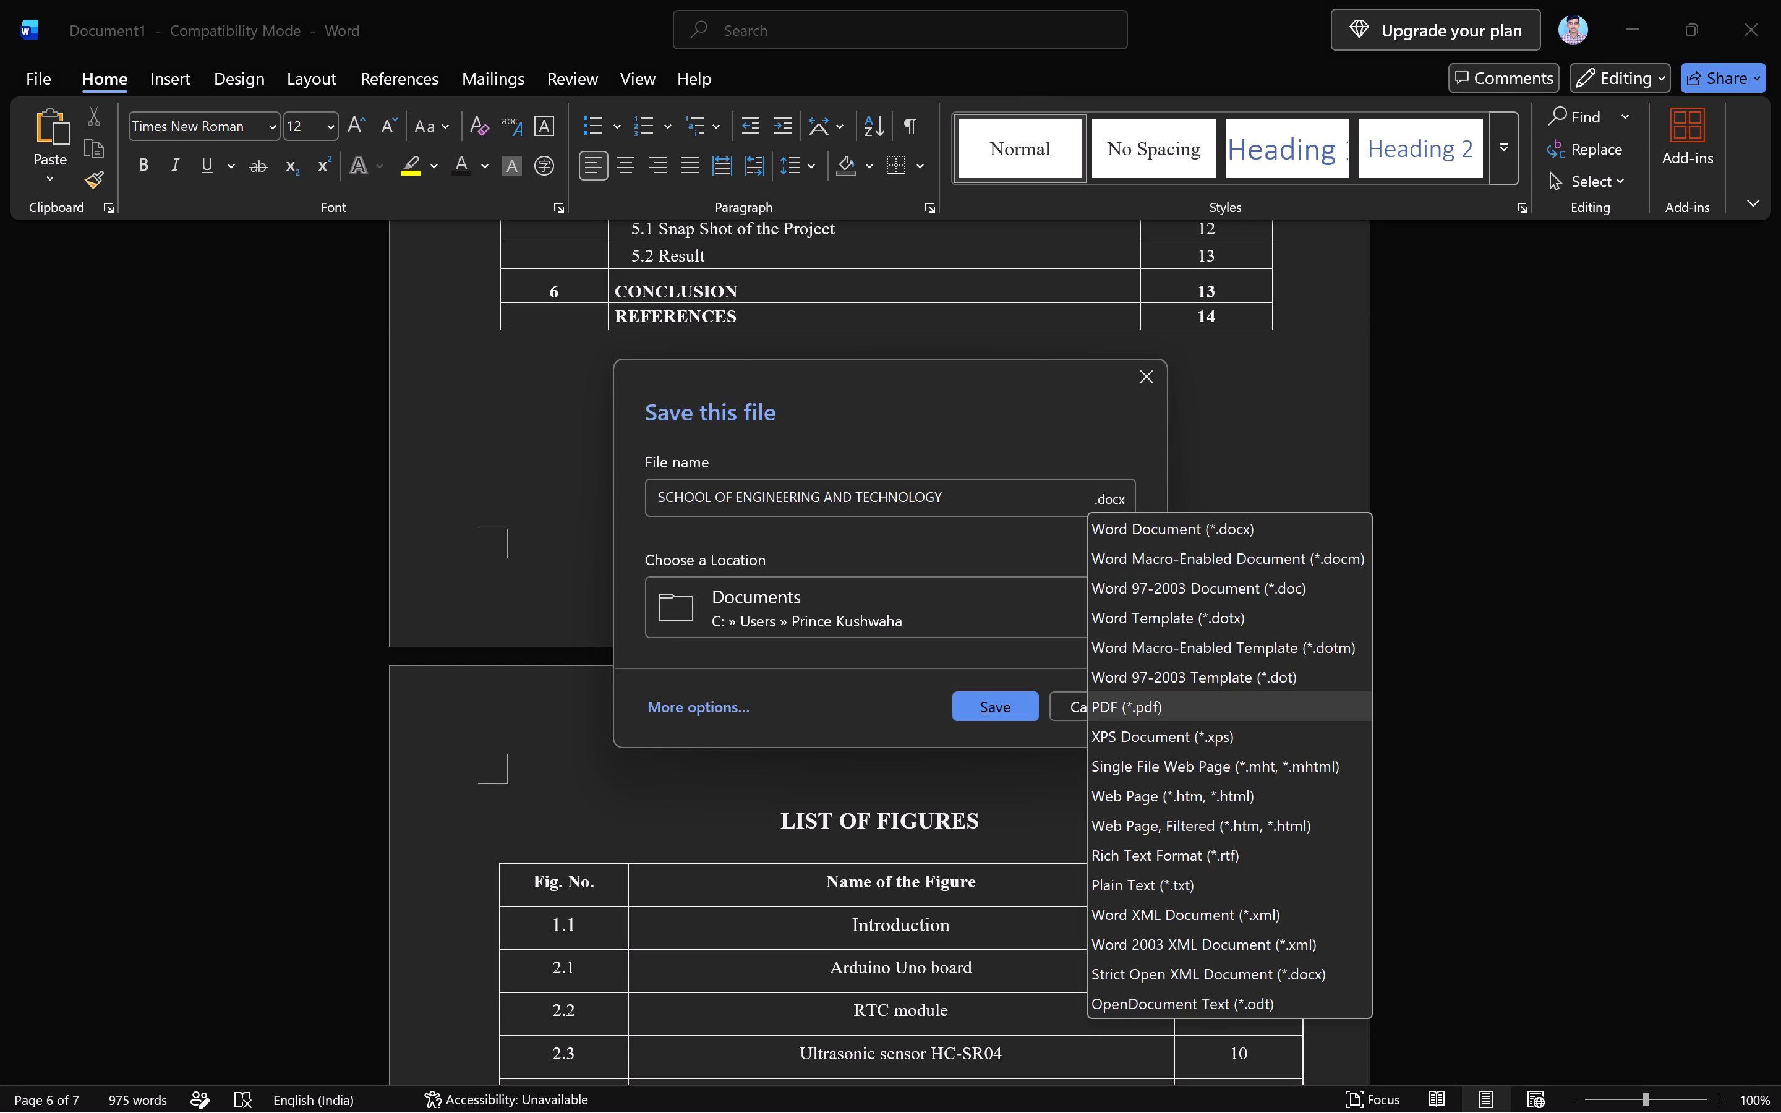
triple_click(978, 498)
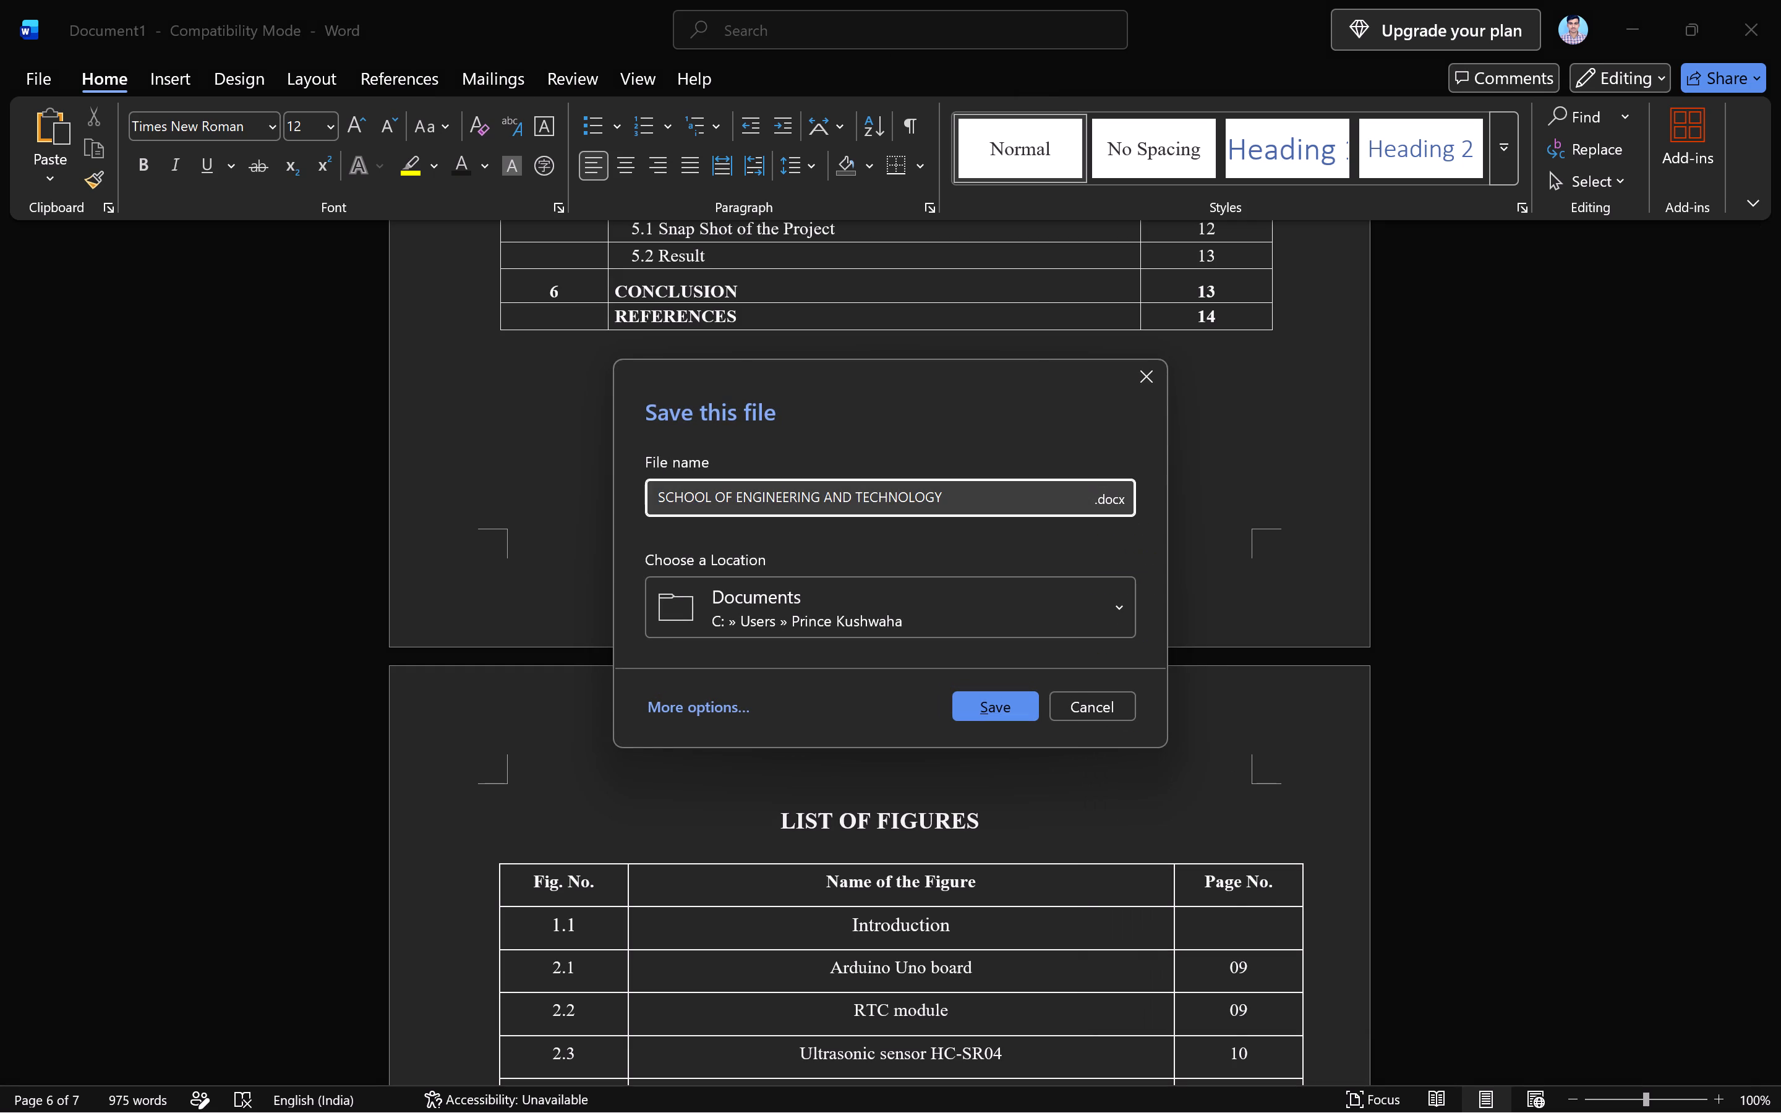
left_click_drag(966, 496, 634, 486)
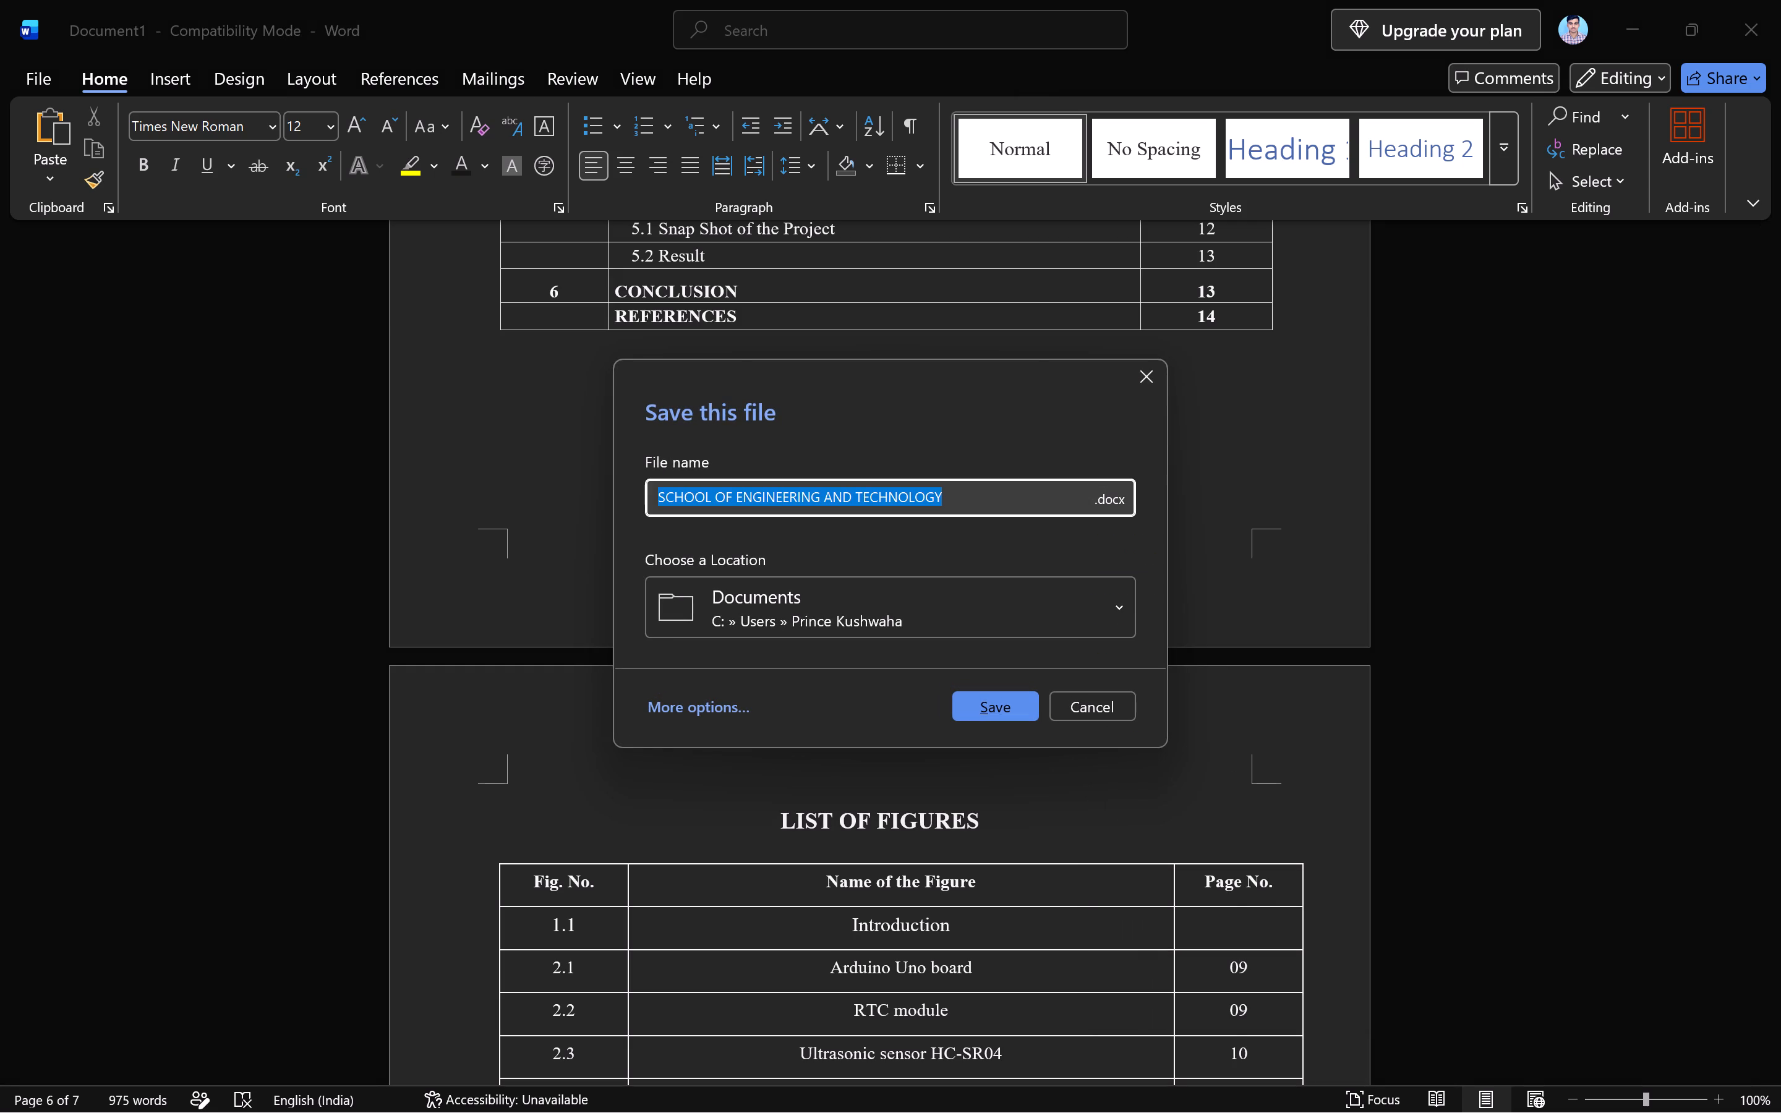
type("fromt")
key("space")
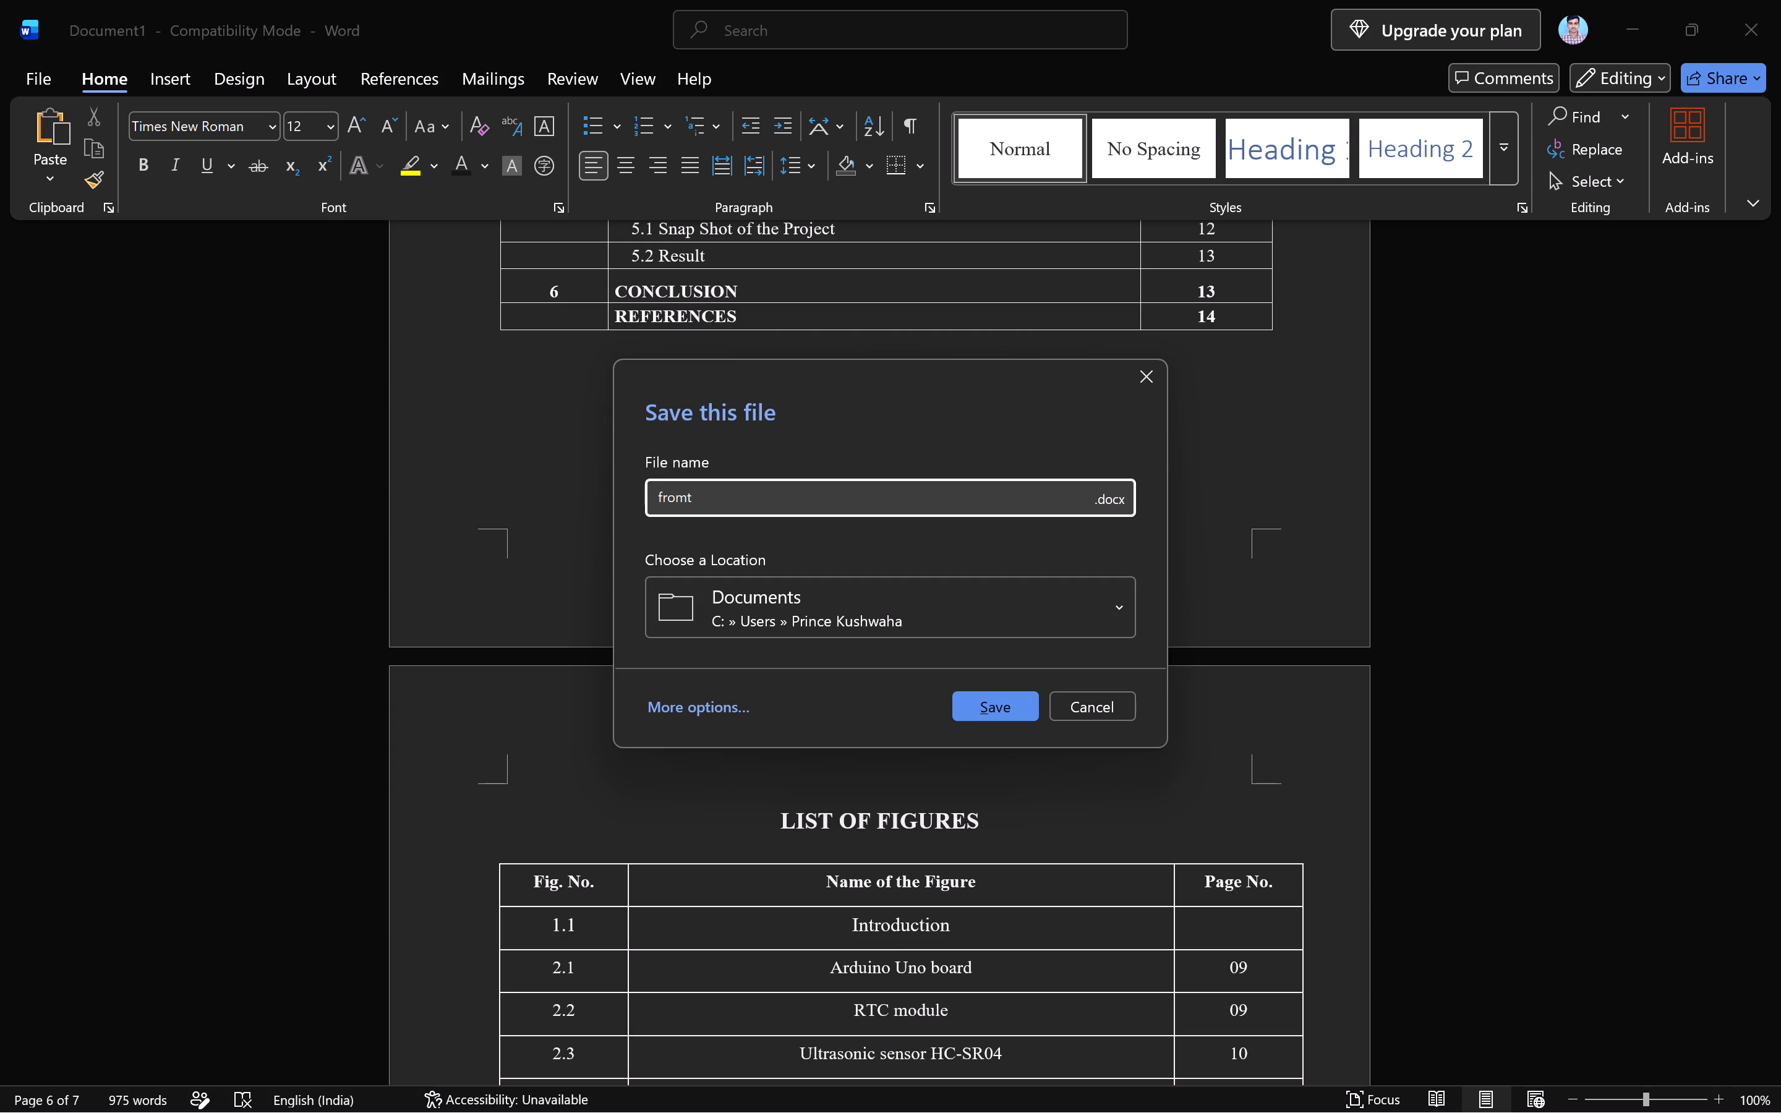
key("BackSpace")
key("BackSpace")
key("BackSpace")
type("nt sheet")
key("space")
type("pet feeder")
key("Return")
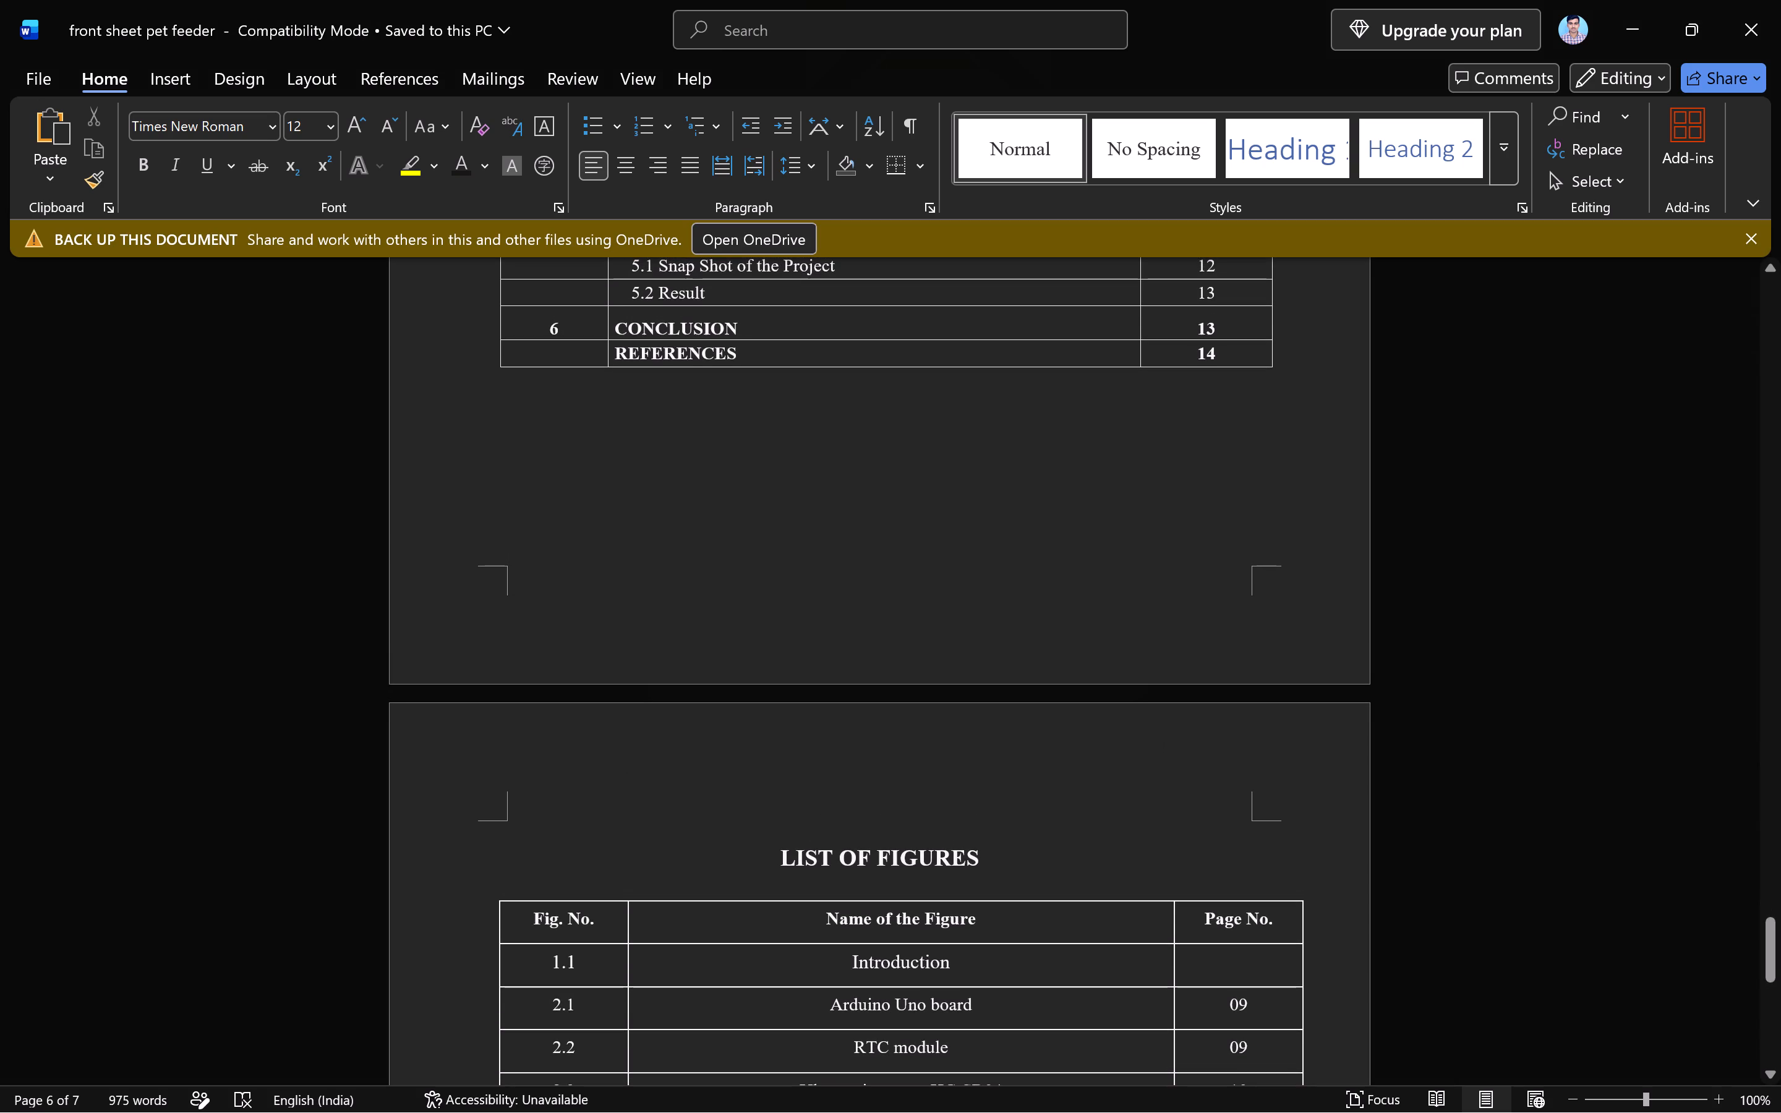
left_click(1757, 231)
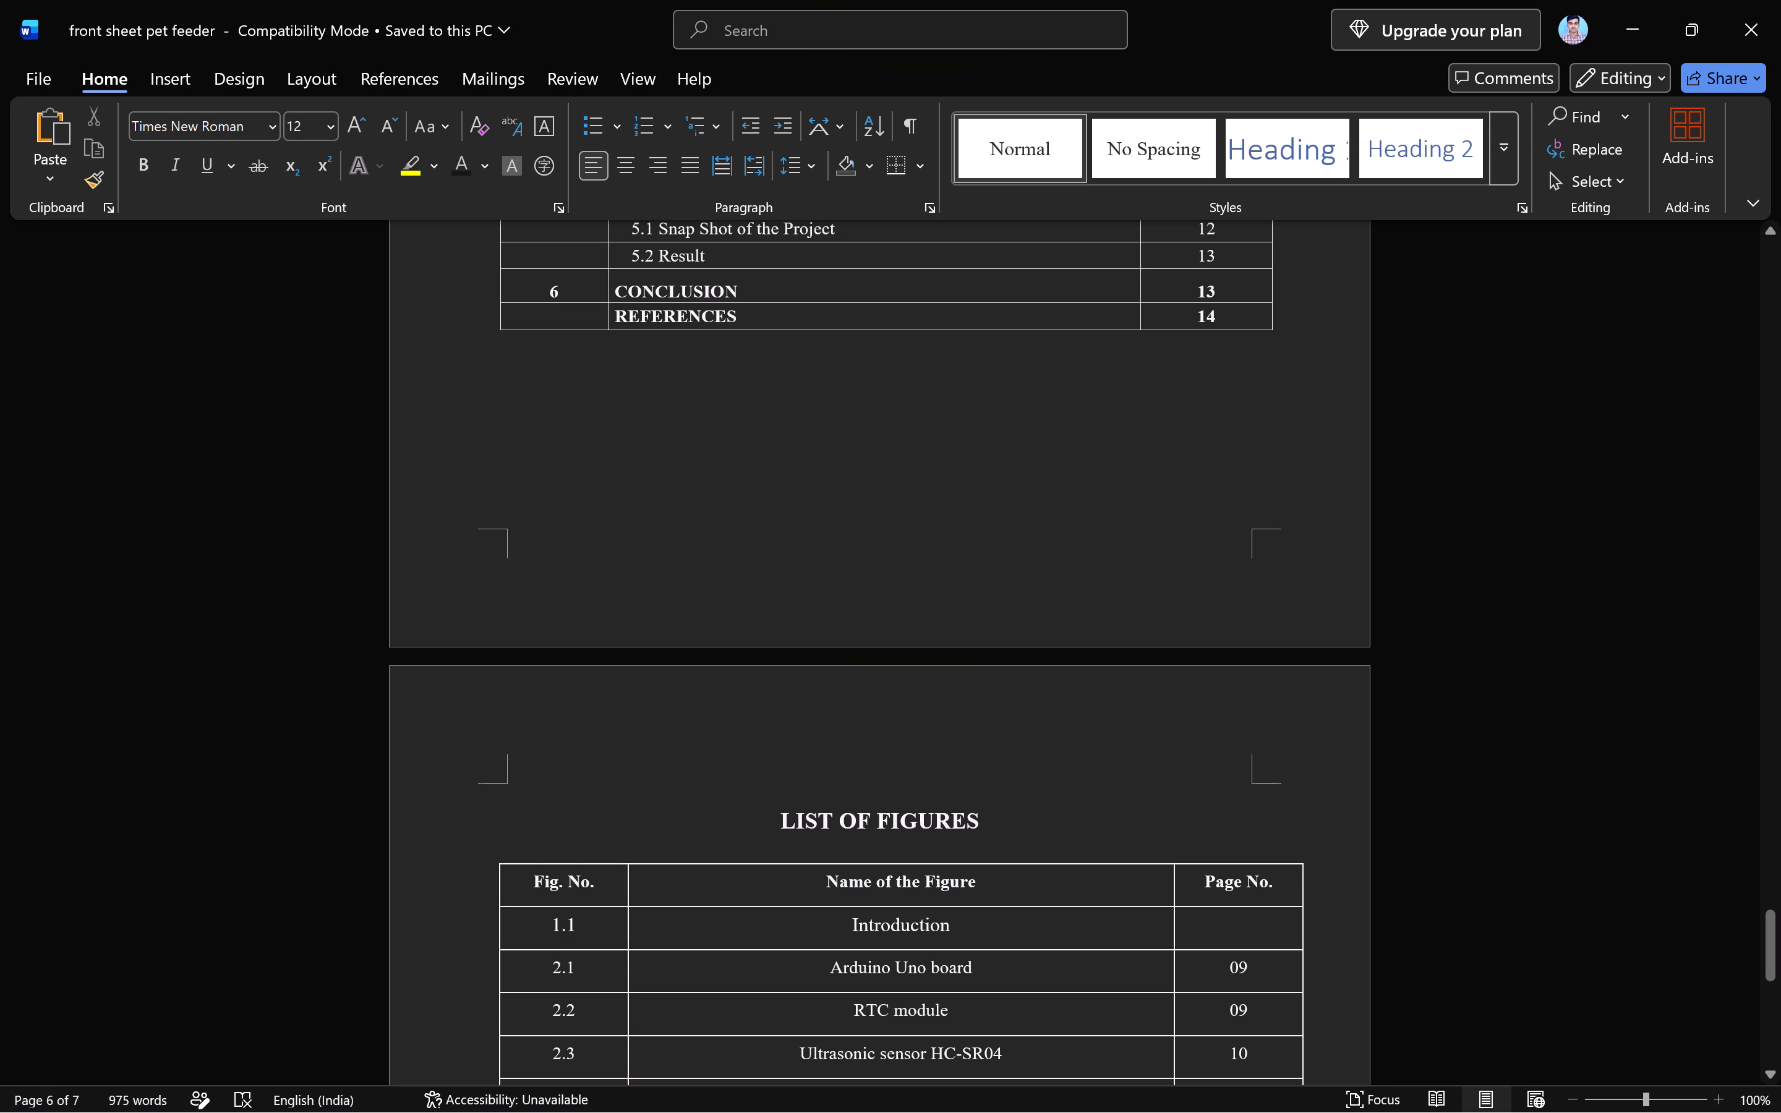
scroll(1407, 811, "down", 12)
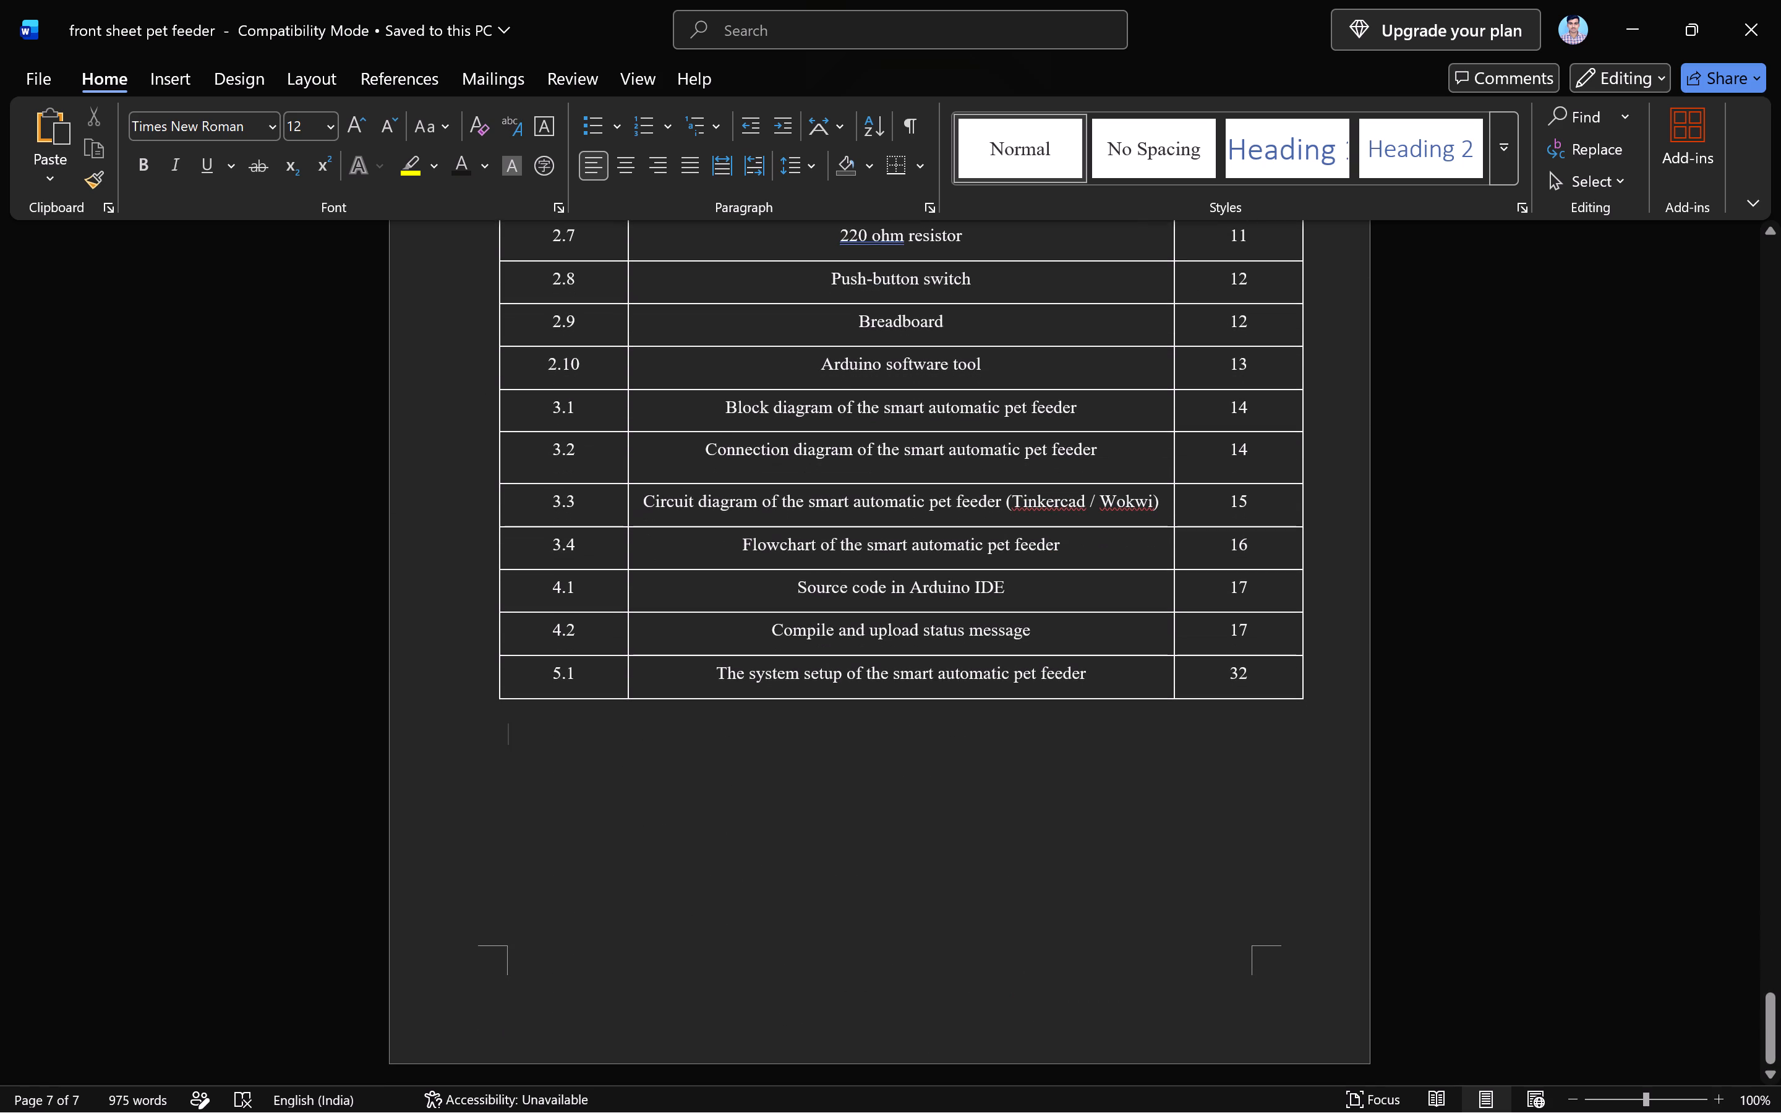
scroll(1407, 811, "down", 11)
Switch from the front sheet document to another open application window.
key("alt+Tab")
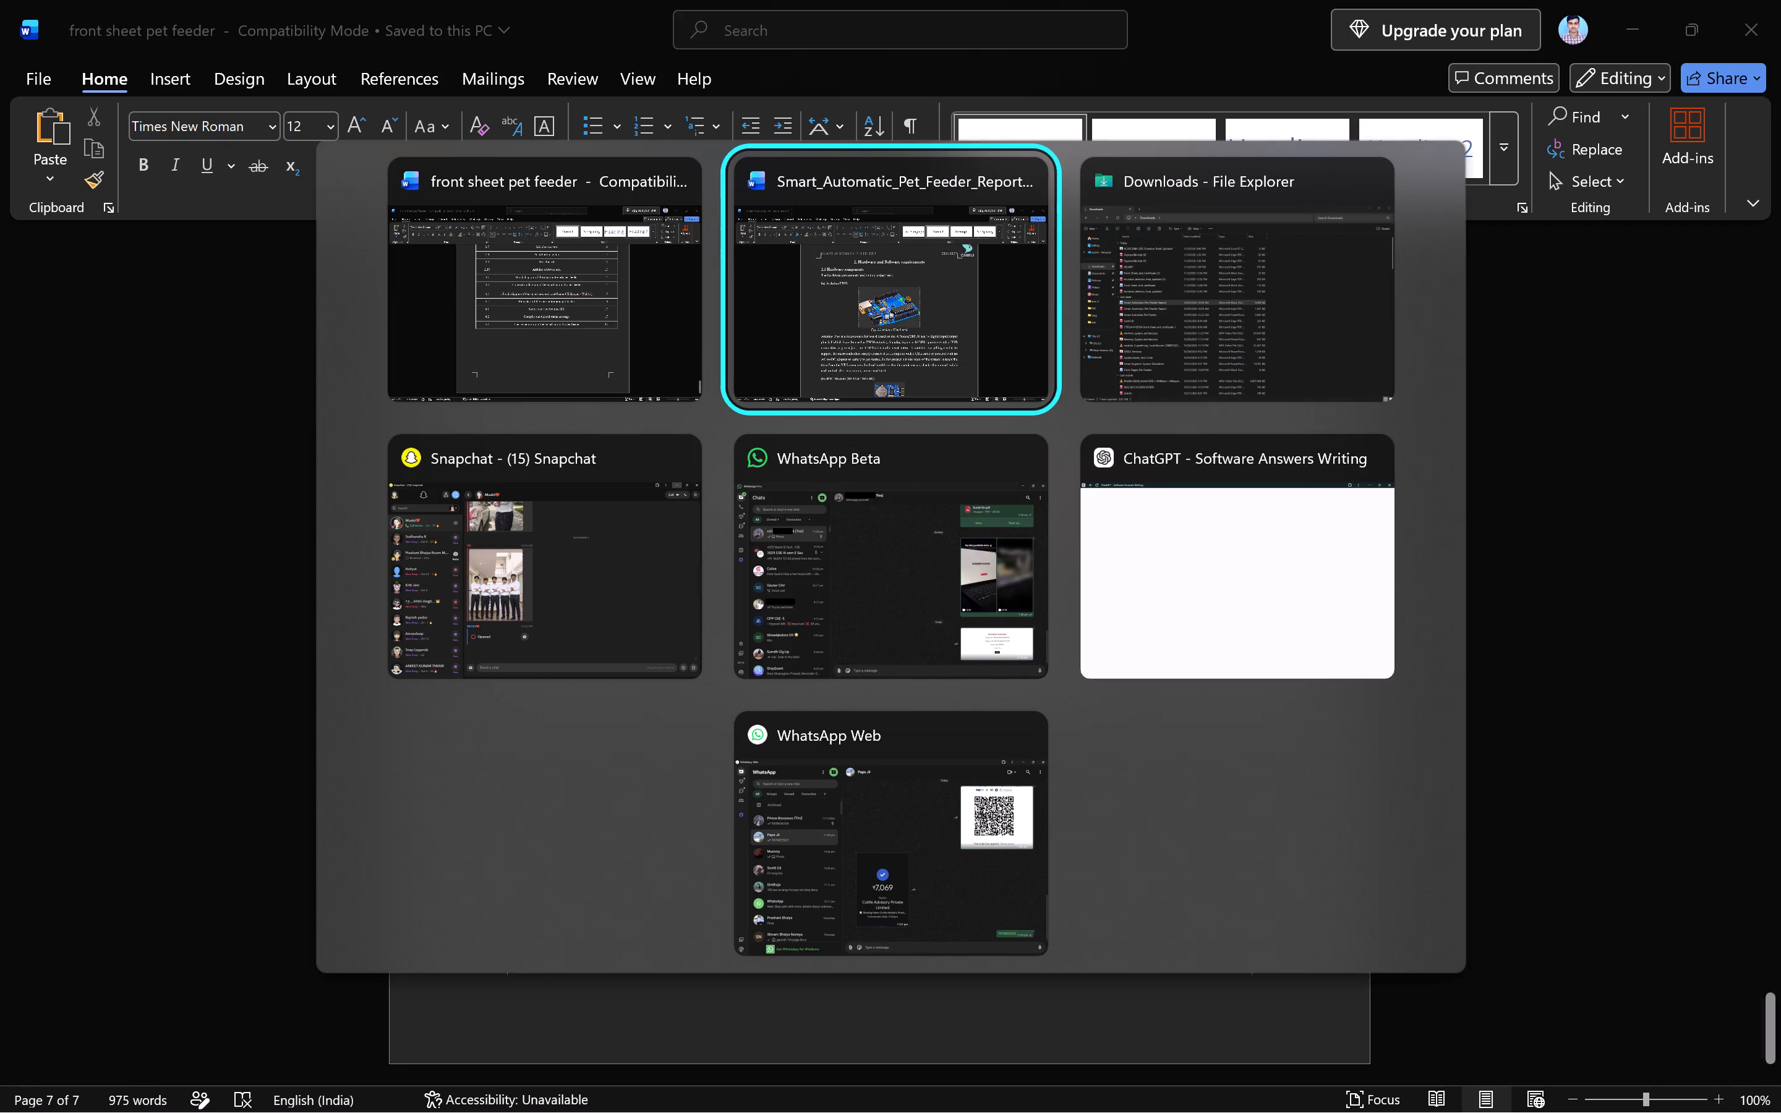
key("alt+Tab")
key("alt+Tab")
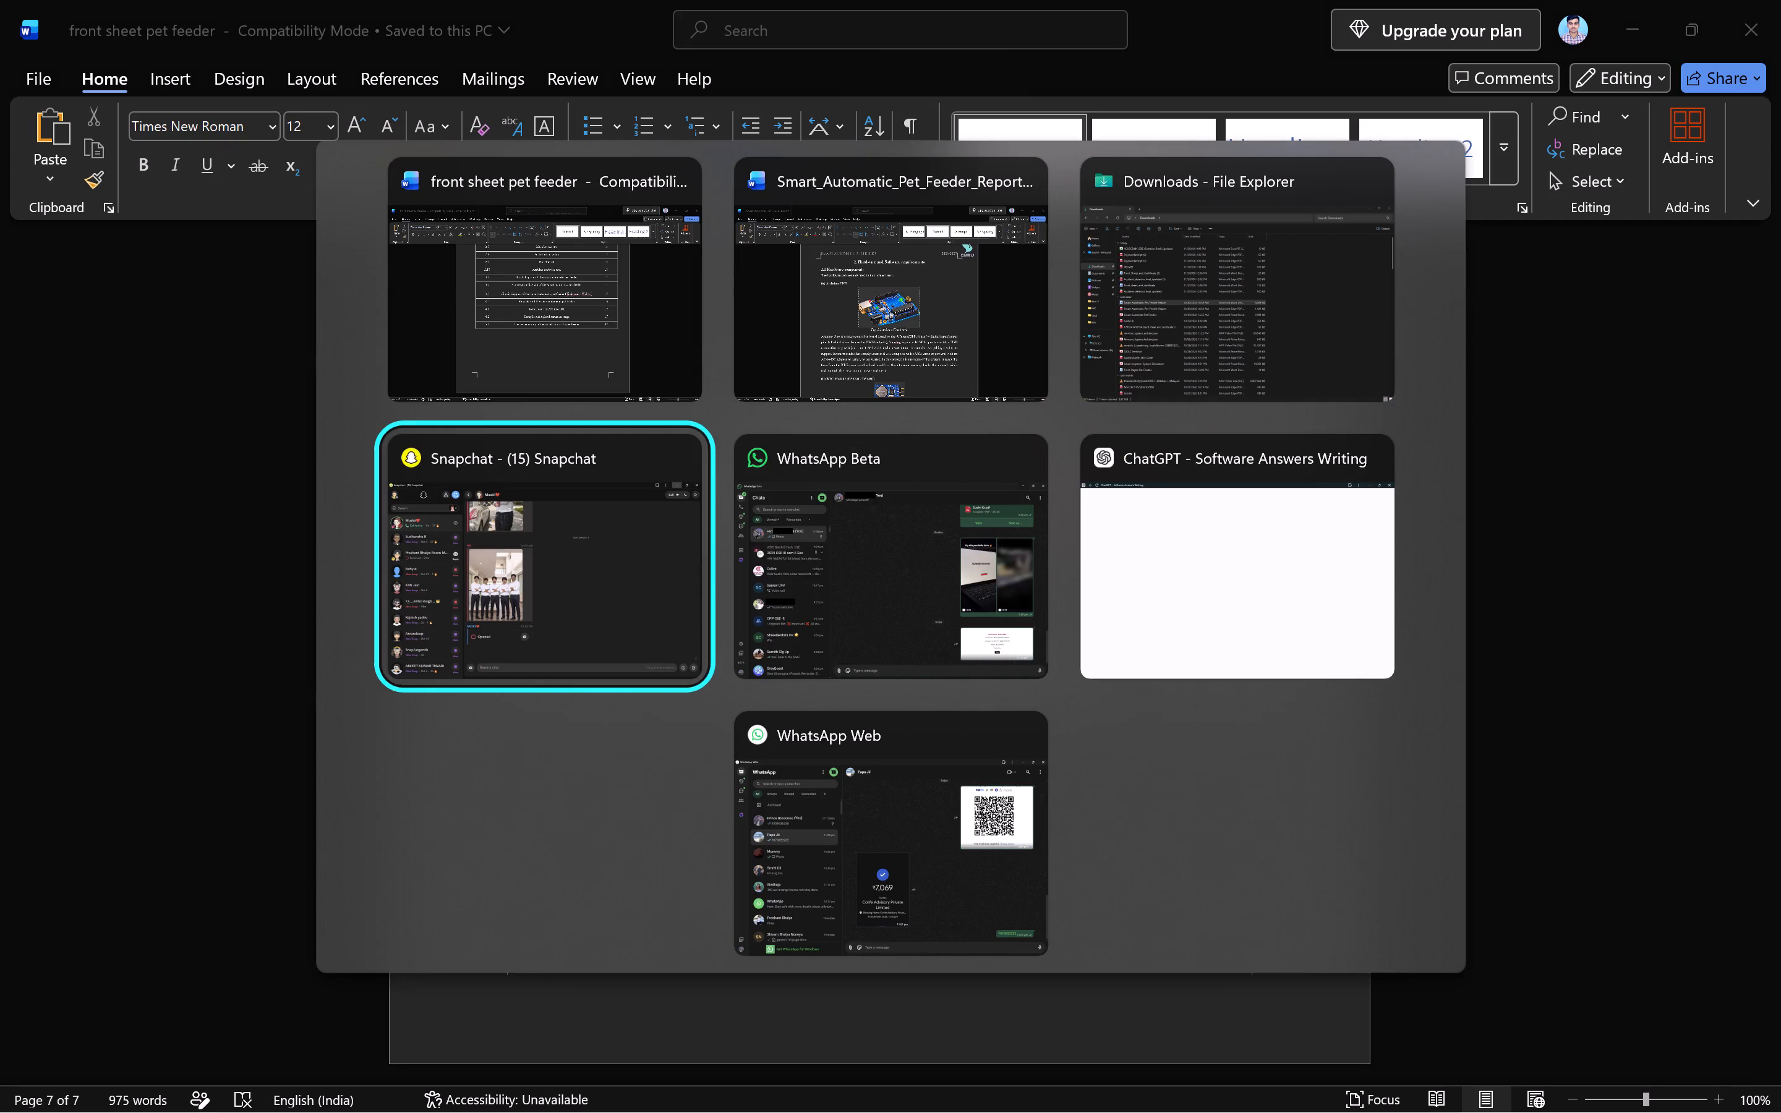
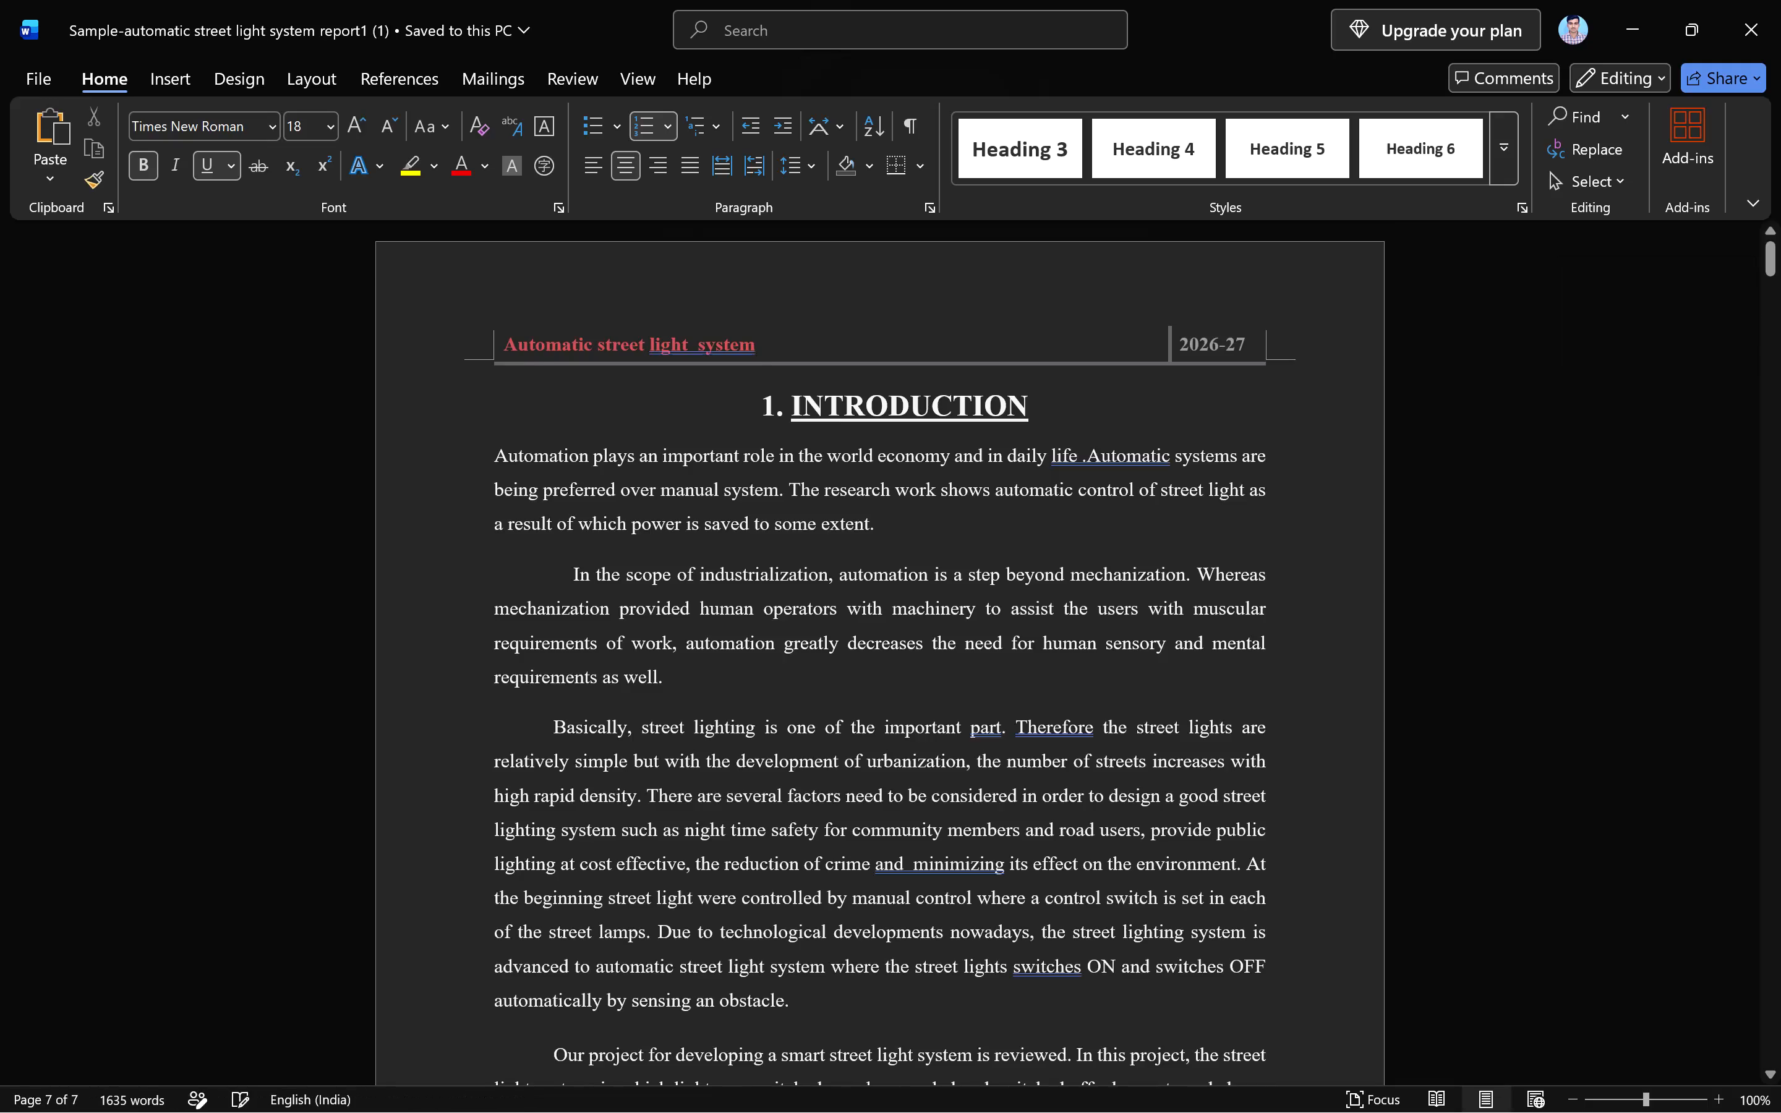
Look through the sample street light report from the Introduction to the circuit diagram instruction and picture in the Methodology chapter.
scroll(785, 841, "down", 7)
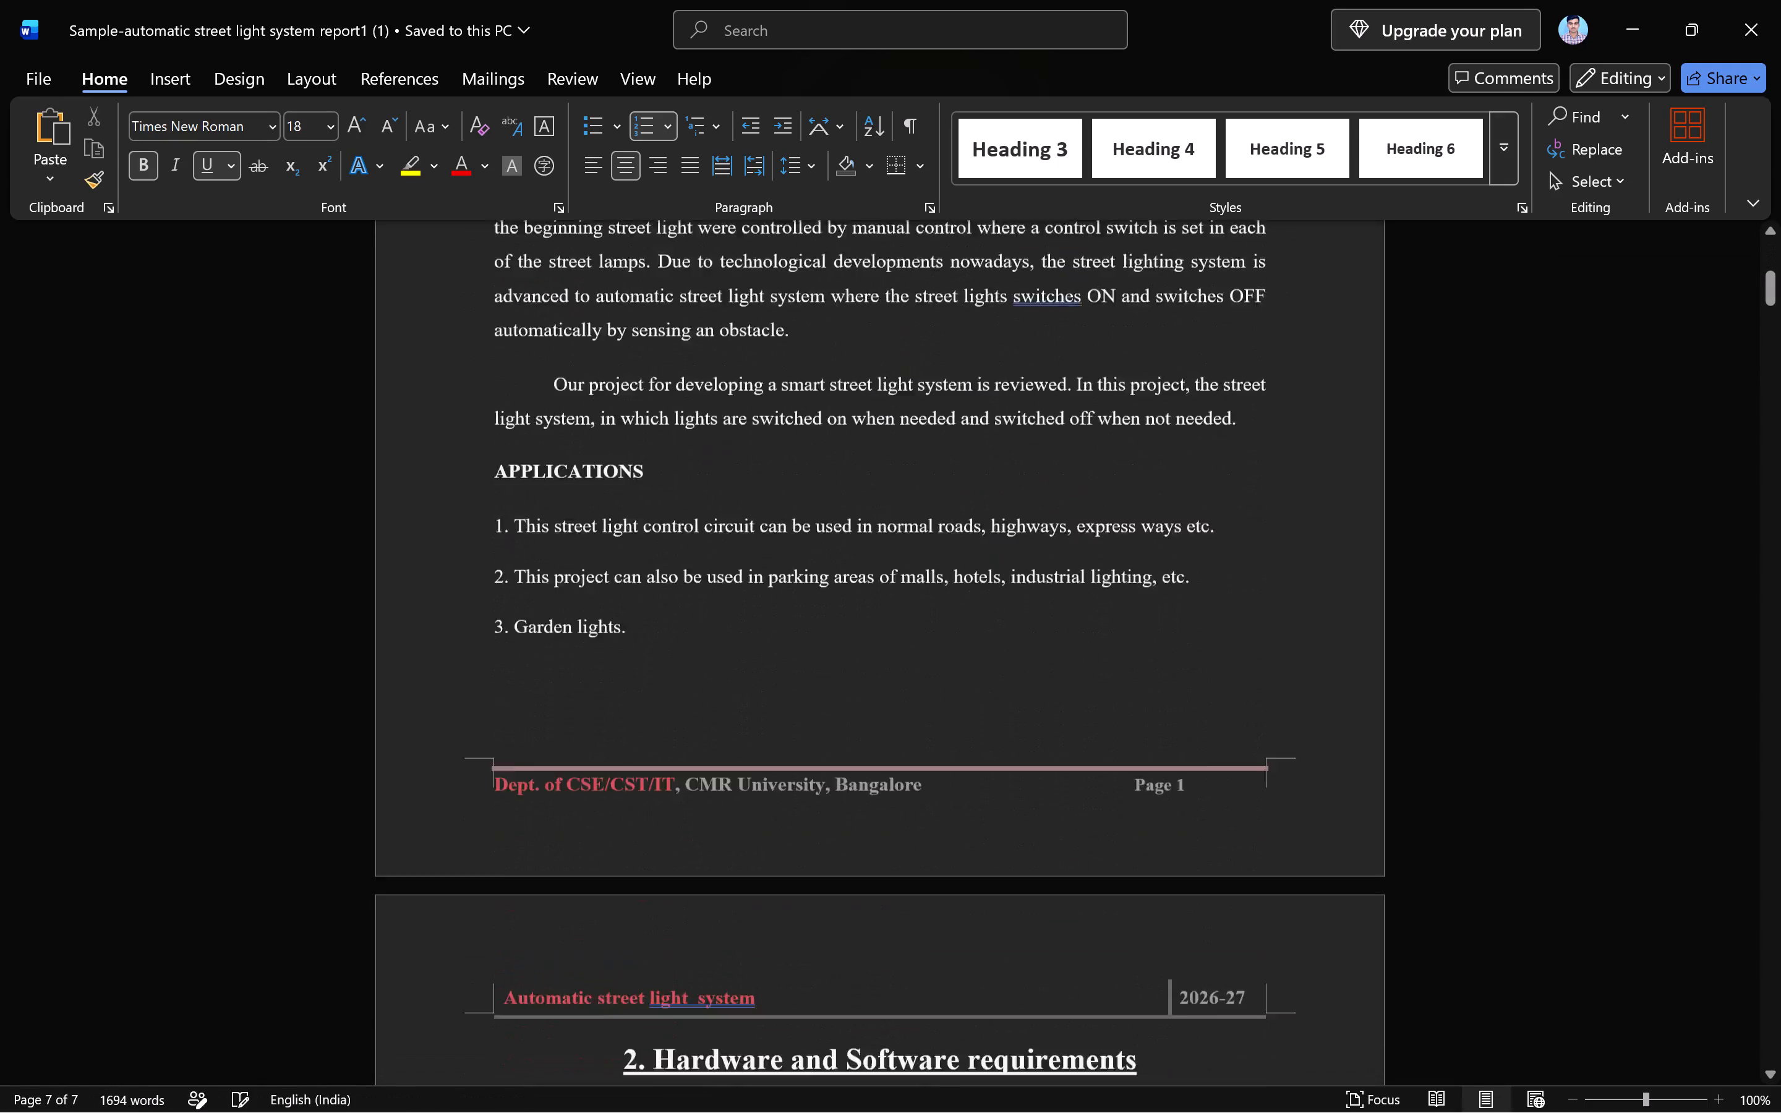
scroll(785, 841, "down", 5)
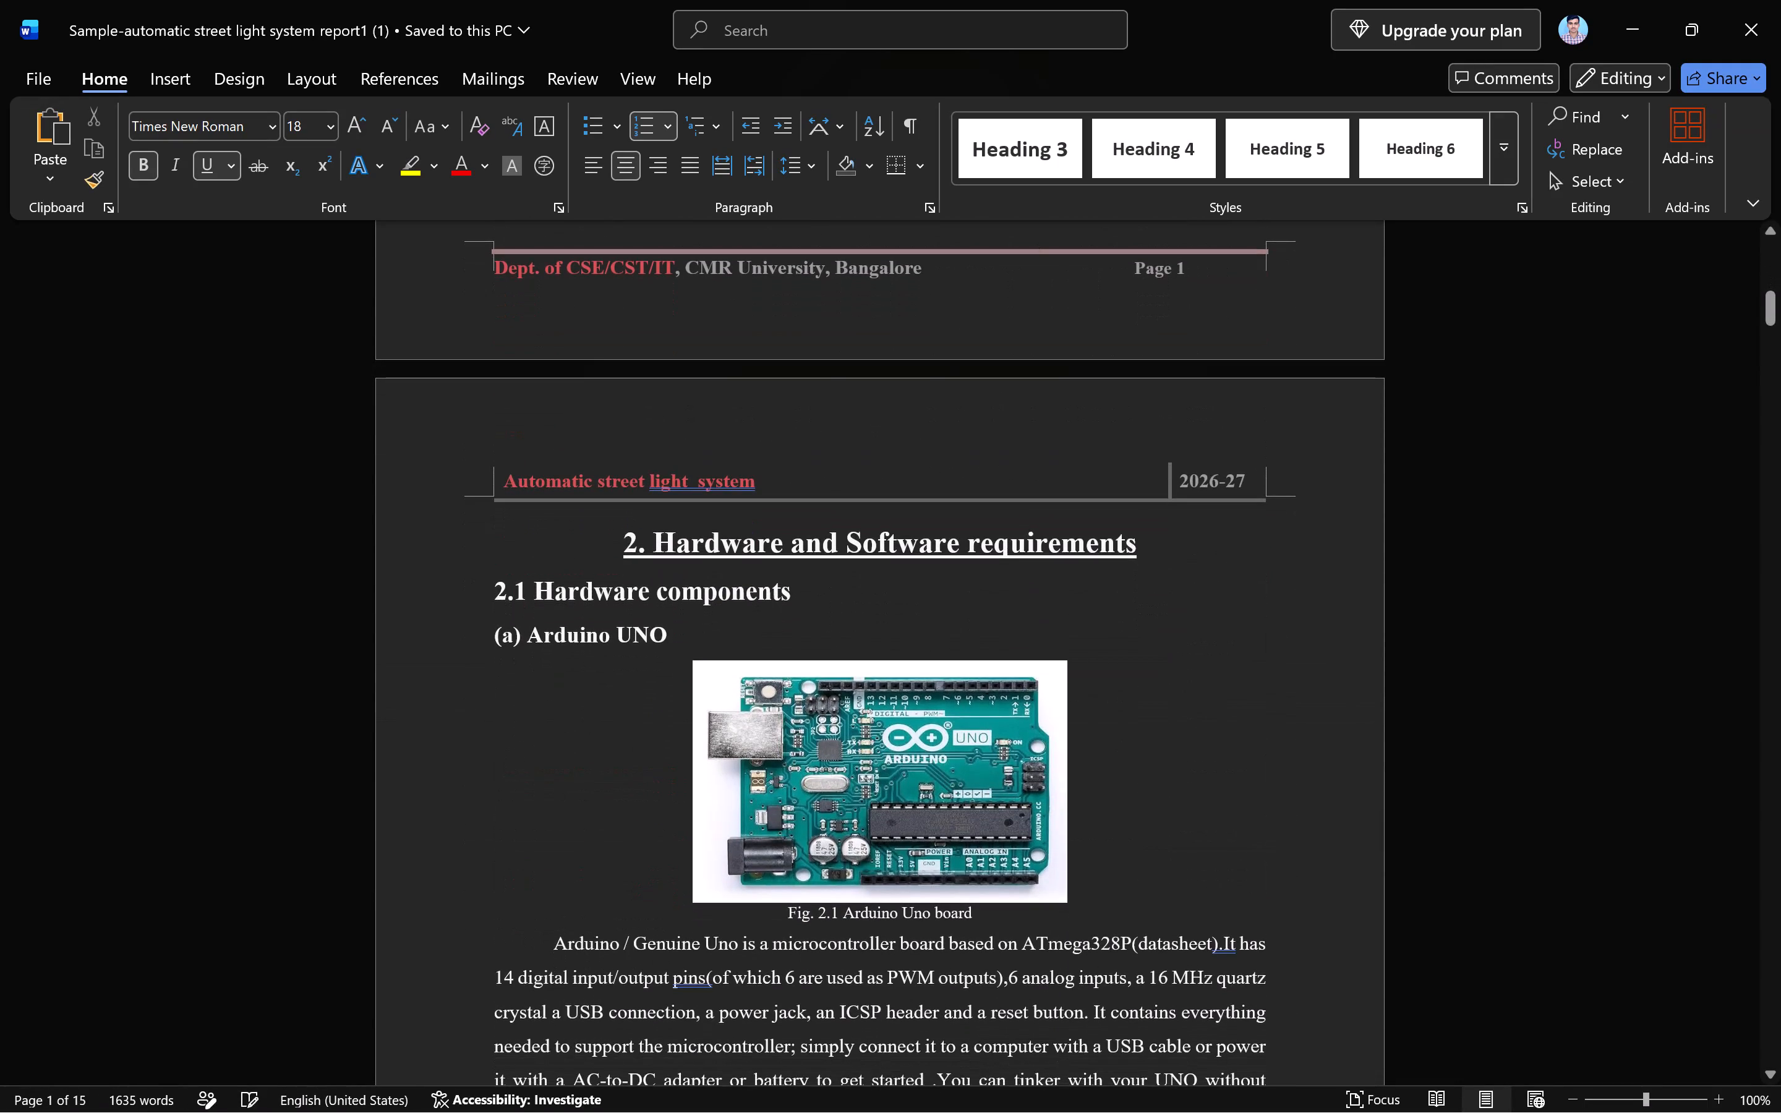
scroll(785, 841, "down", 9)
scroll(785, 841, "down", 20)
scroll(785, 841, "down", 3)
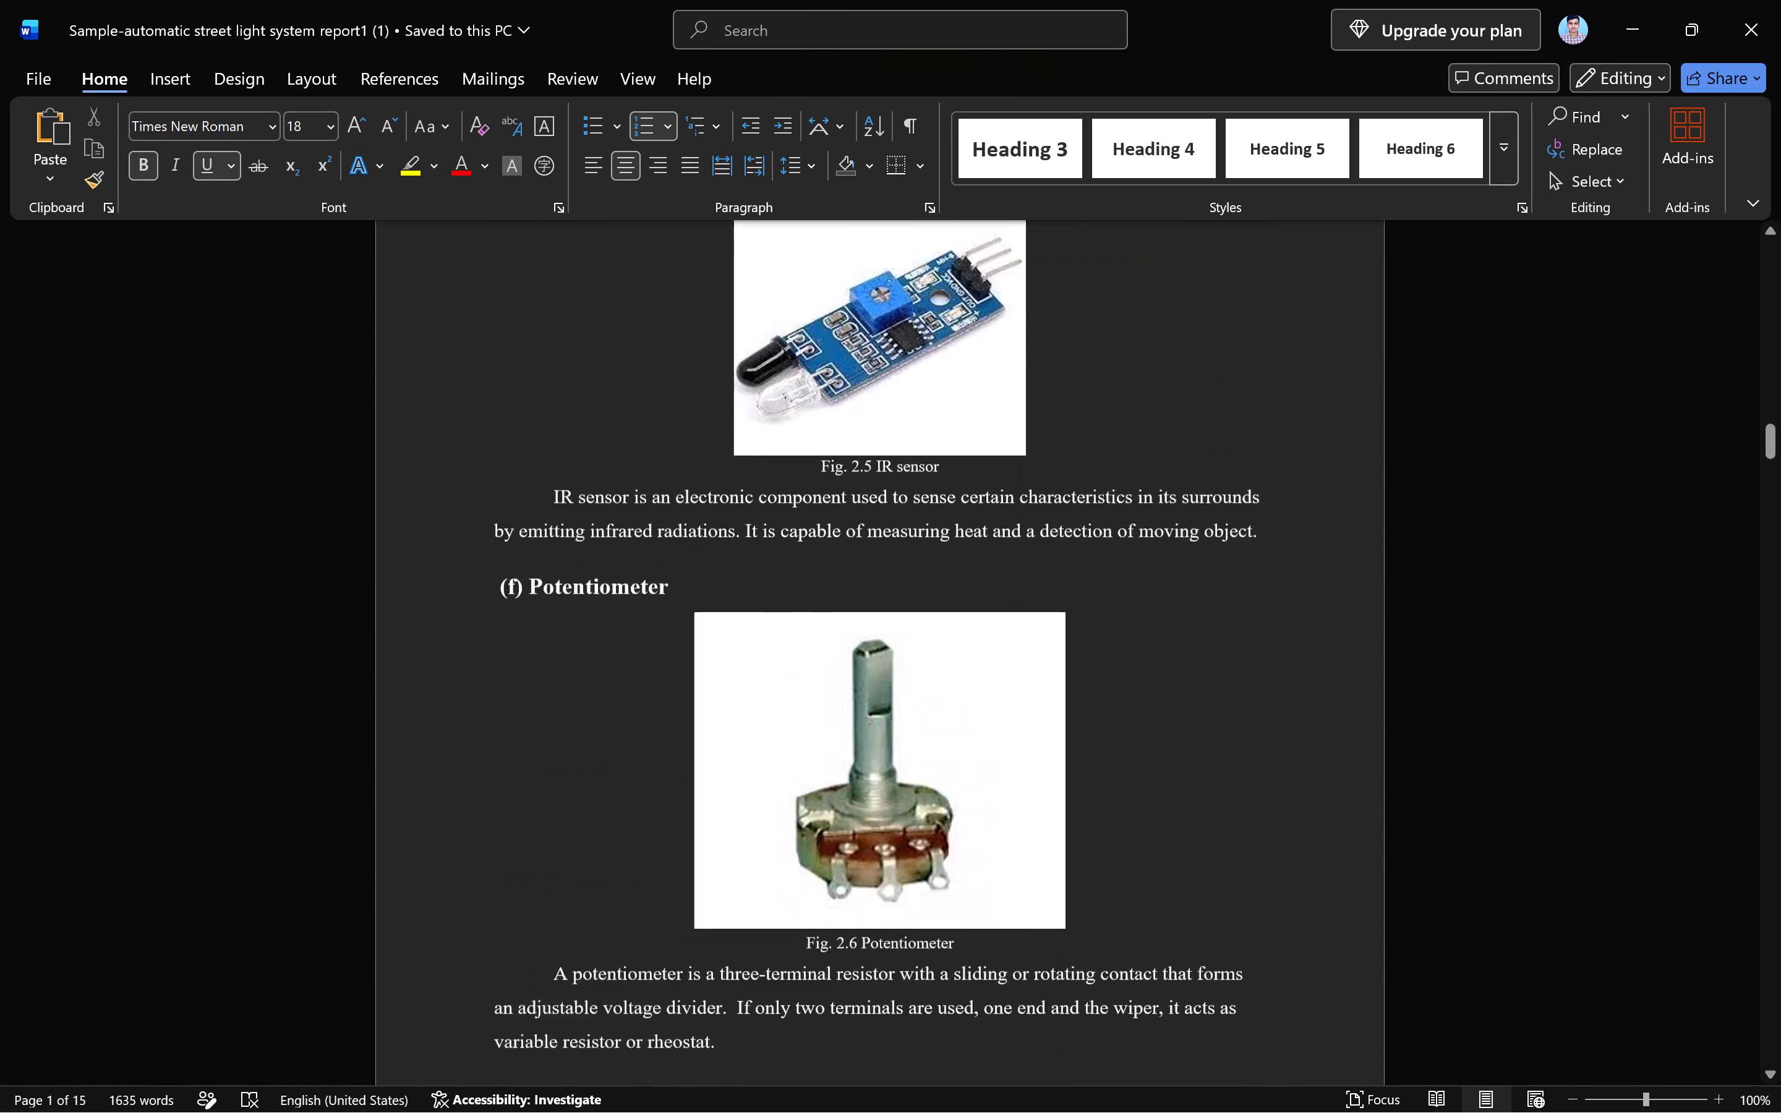
scroll(785, 835, "down", 14)
scroll(785, 834, "down", 10)
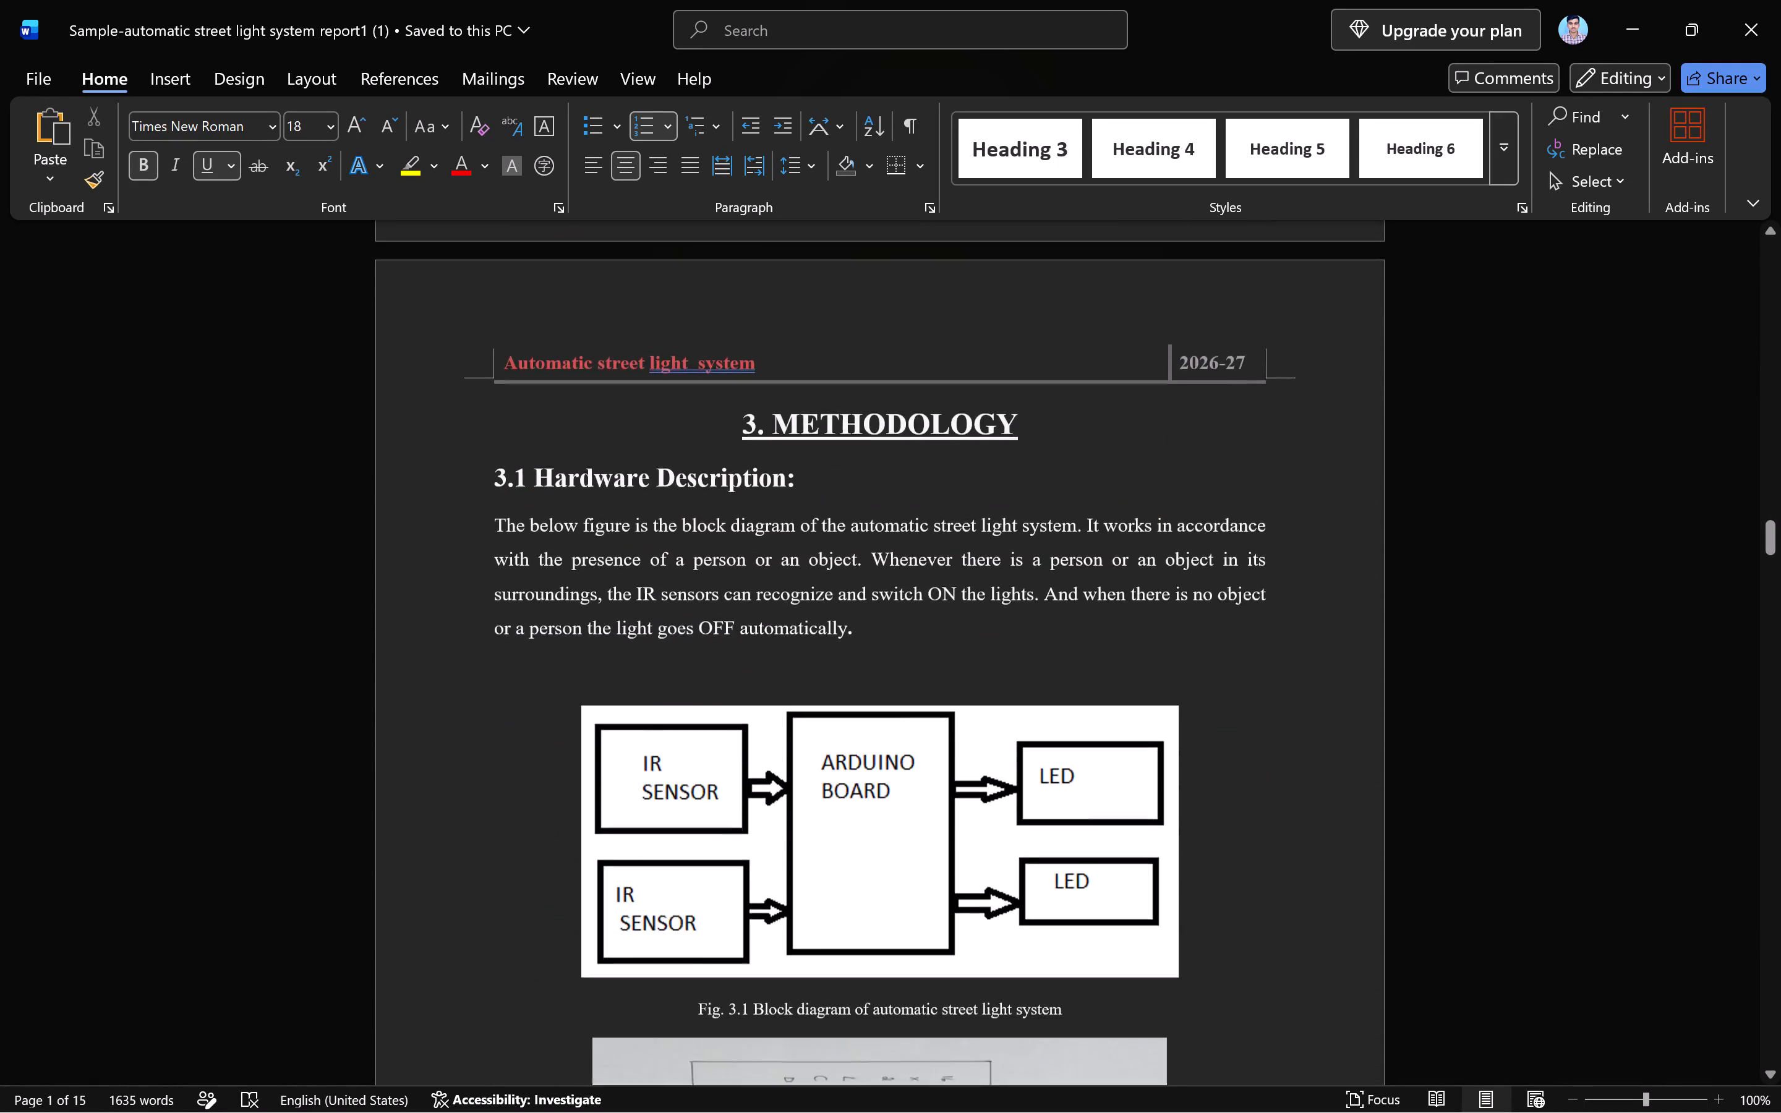
scroll(785, 834, "down", 15)
scroll(785, 834, "up", 5)
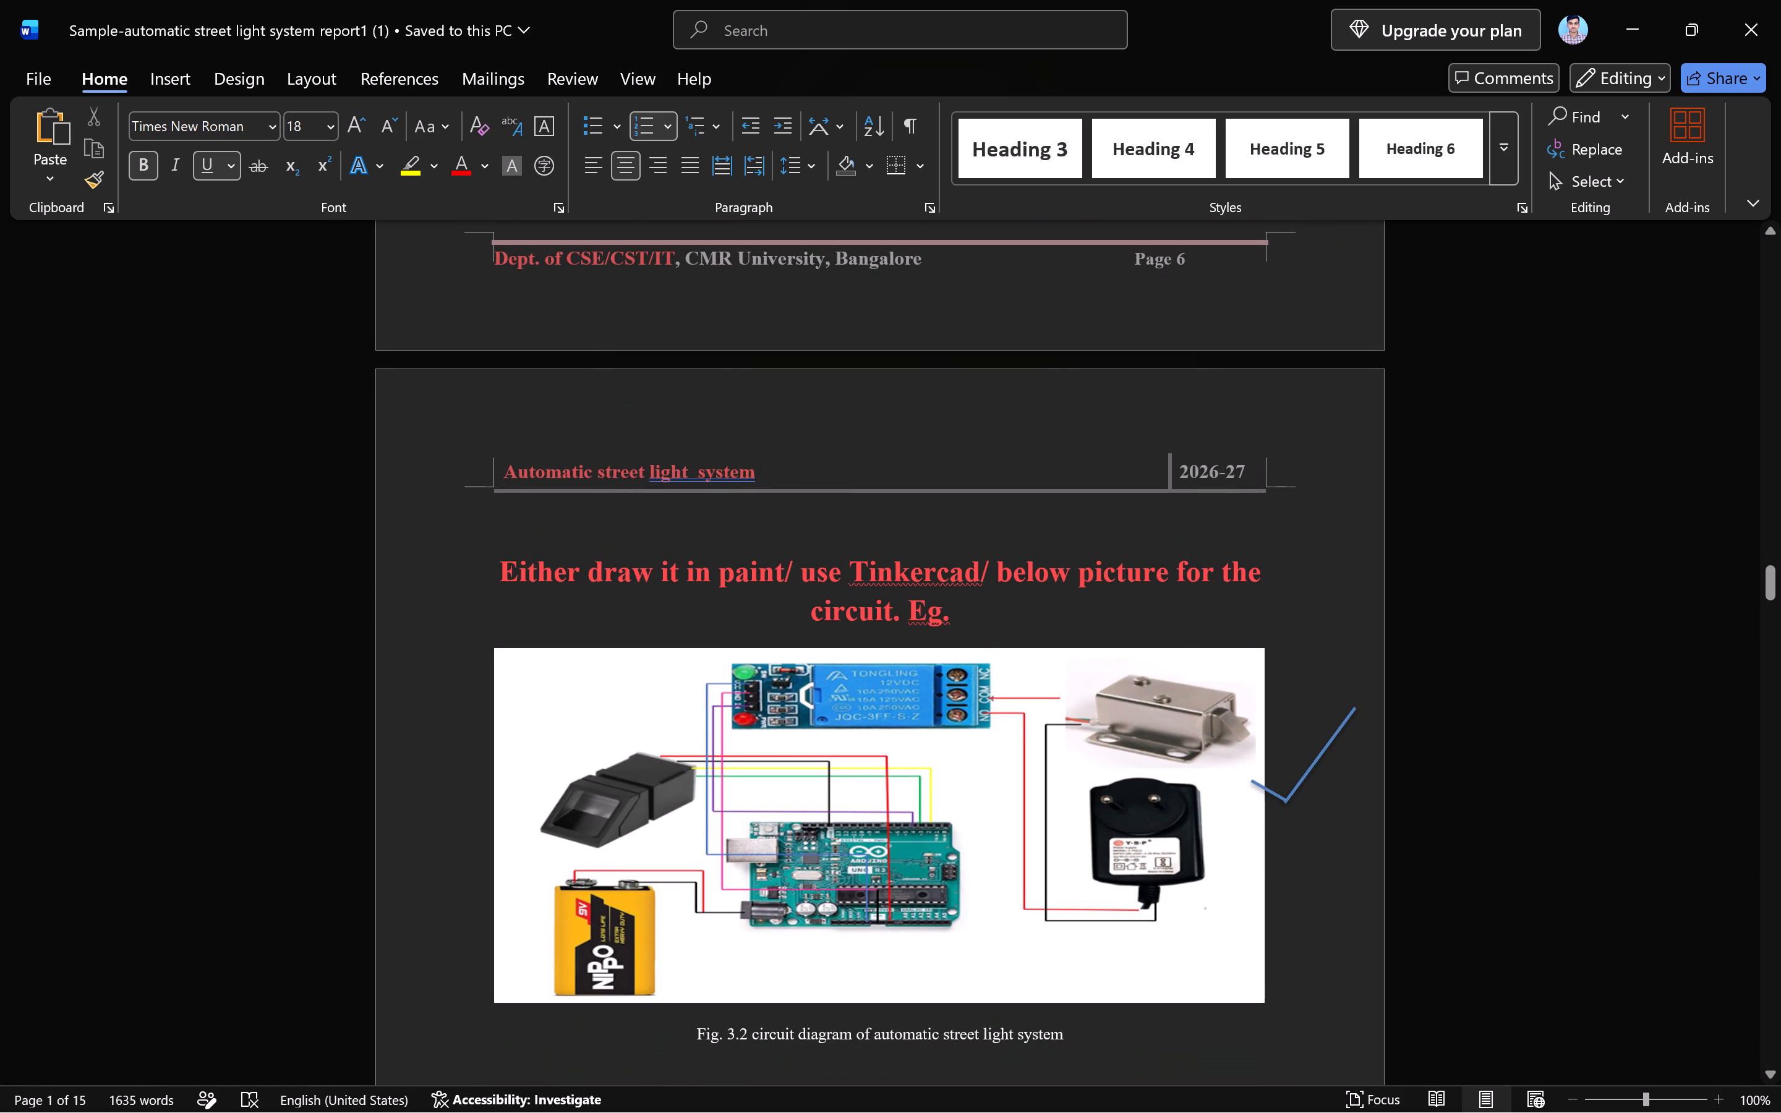
left_click_drag(986, 613, 806, 577)
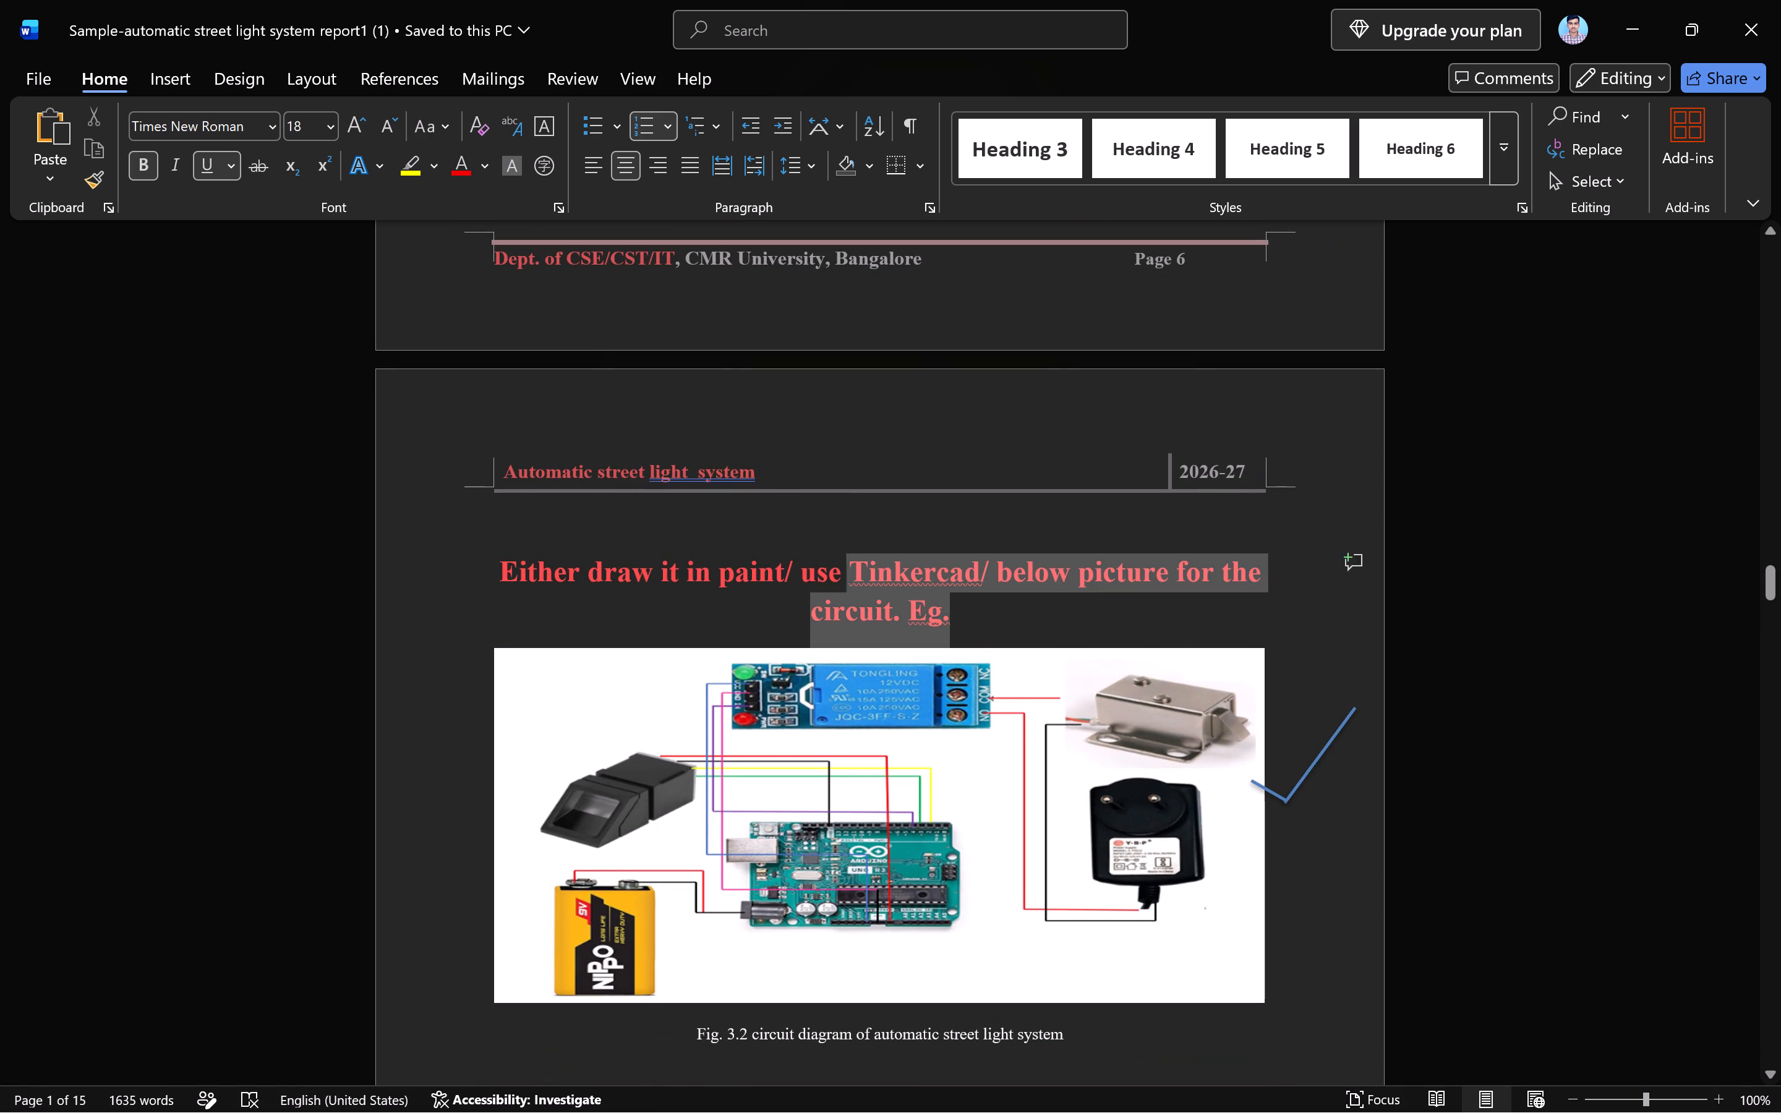
left_click_drag(806, 577, 497, 552)
left_click(1096, 702)
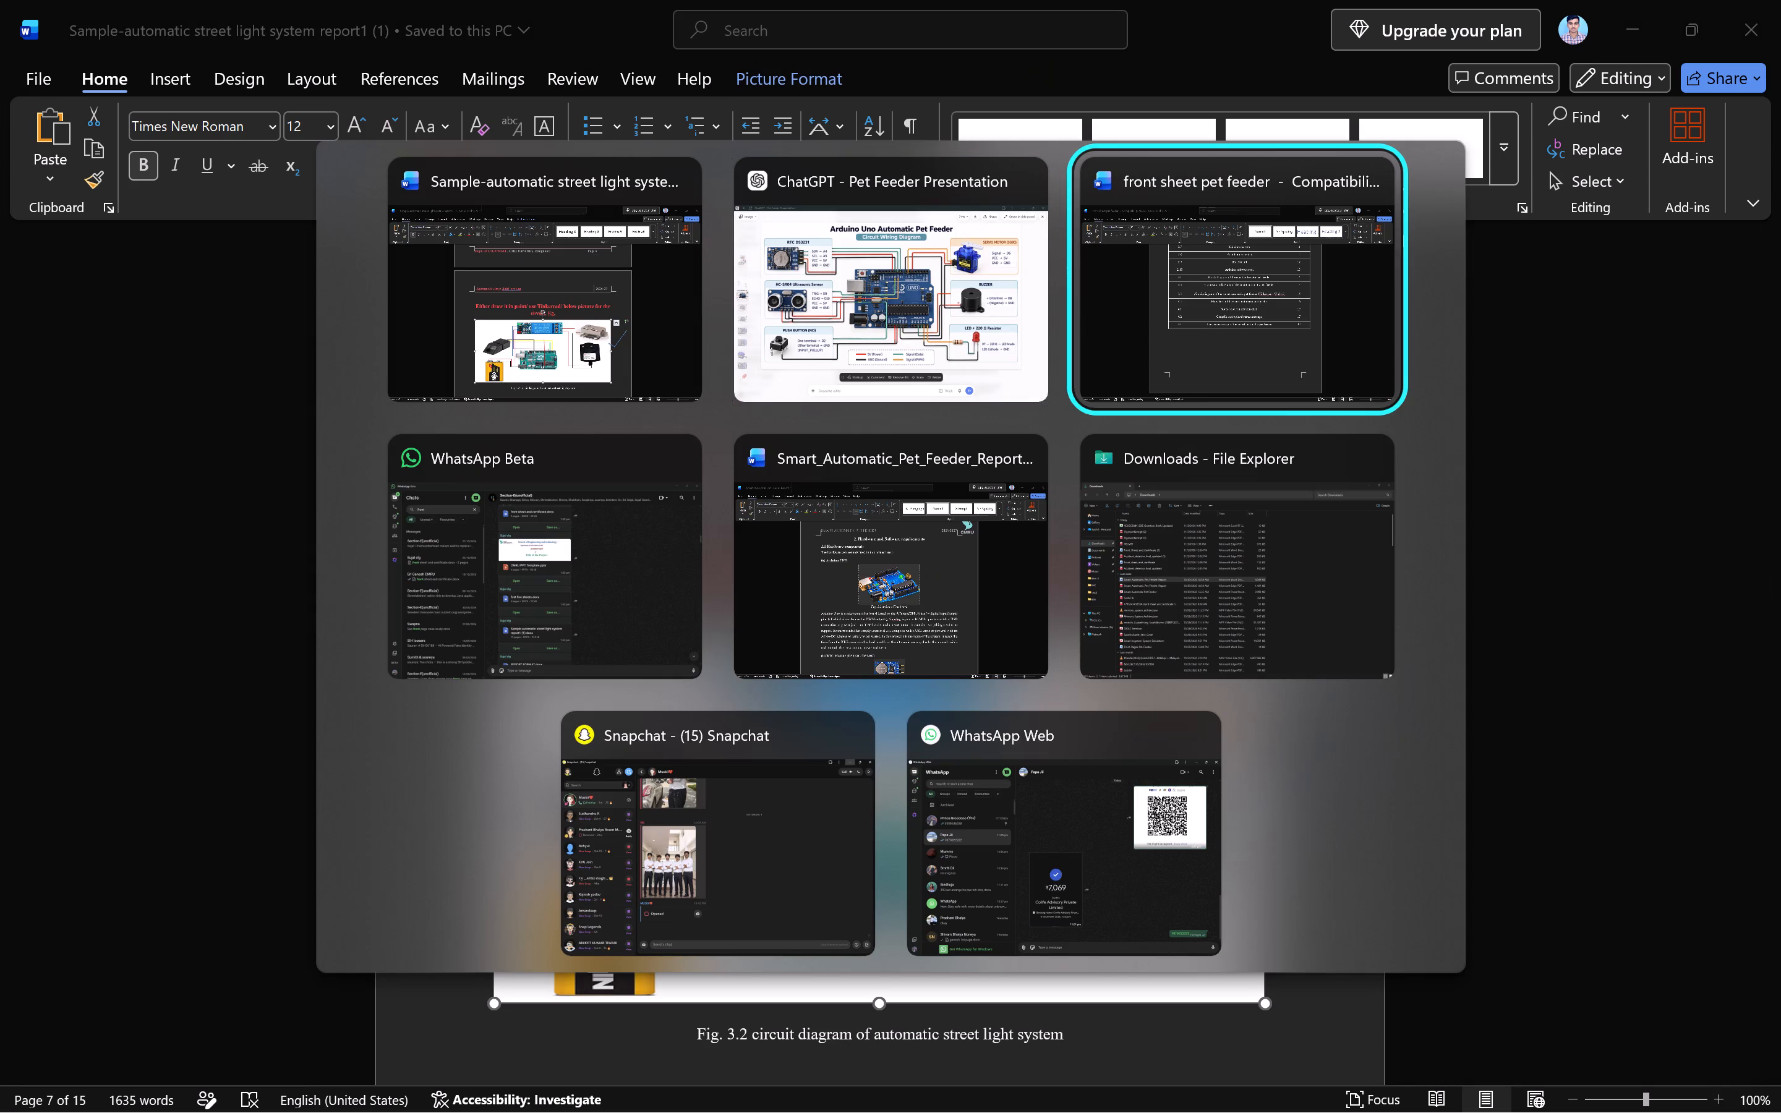
key("alt+Tab")
key("alt+Tab")
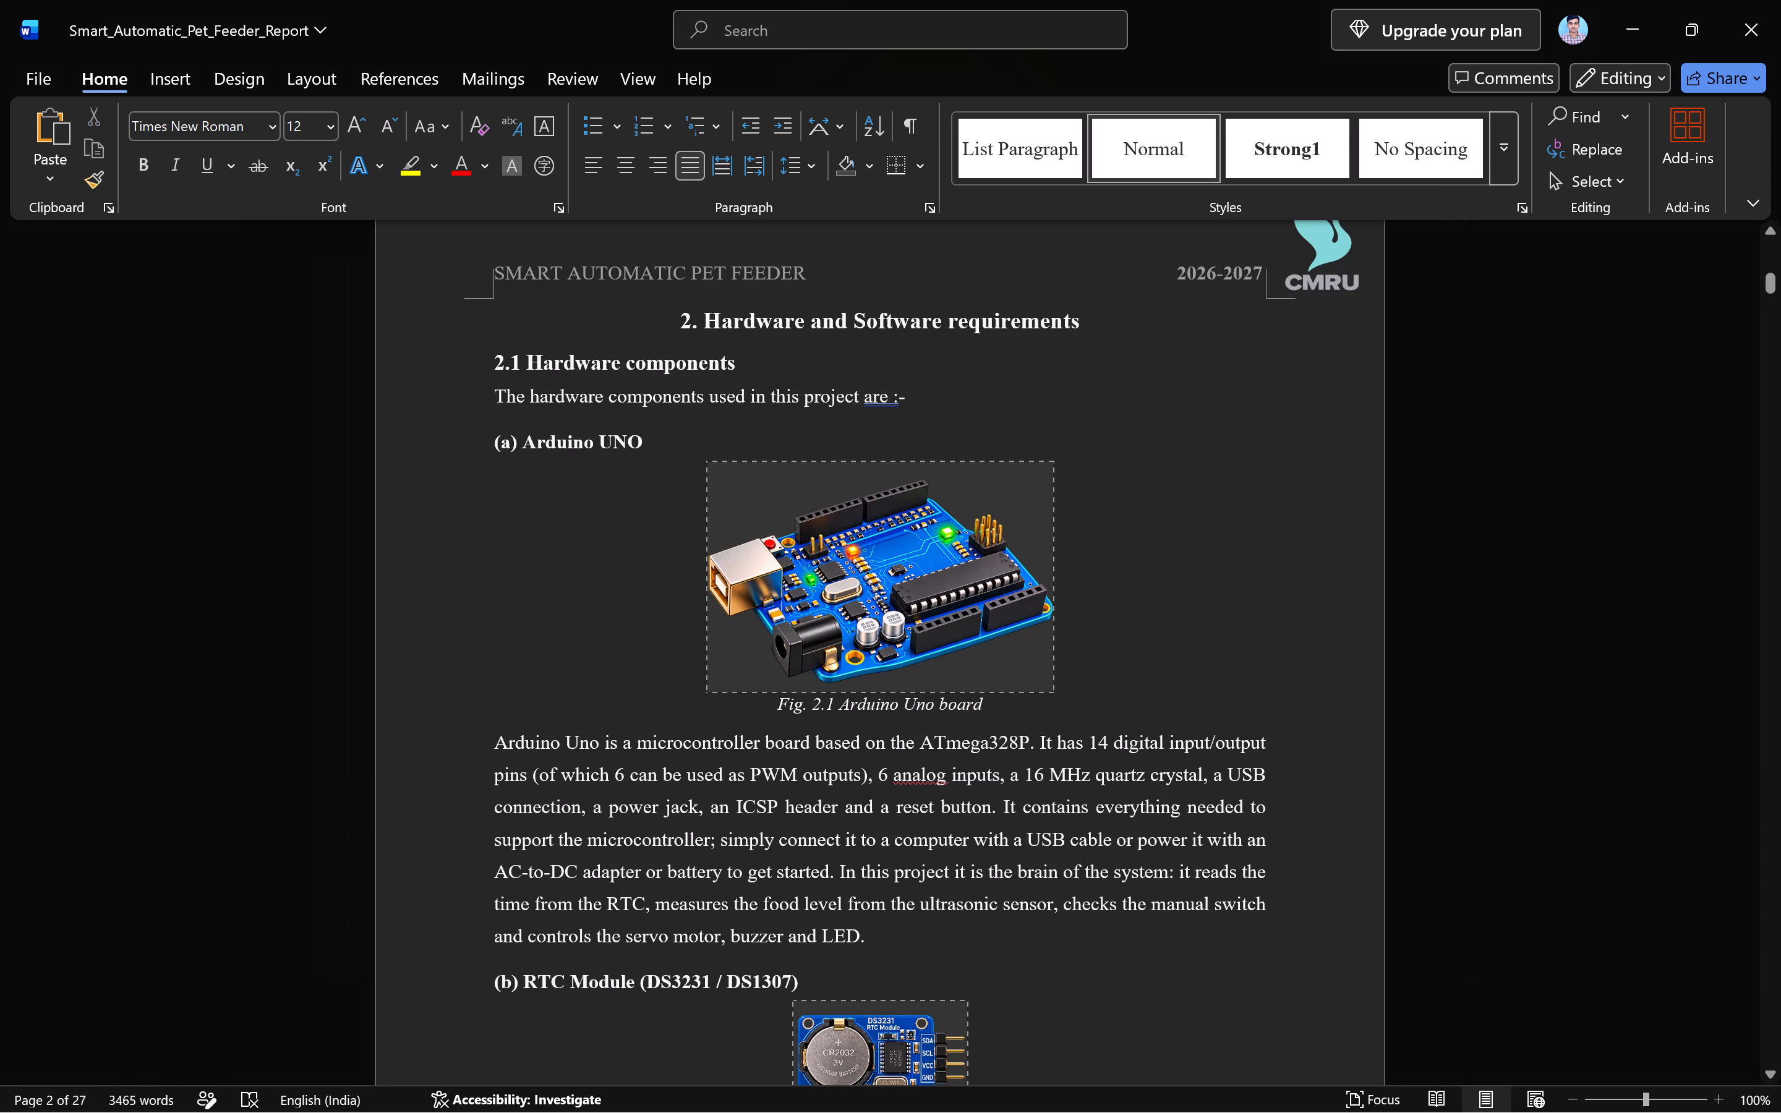
Delete the existing Arduino wiring picture above Table 3.1 Pin connections in the Methodology chapter.
scroll(725, 623, "down", 3)
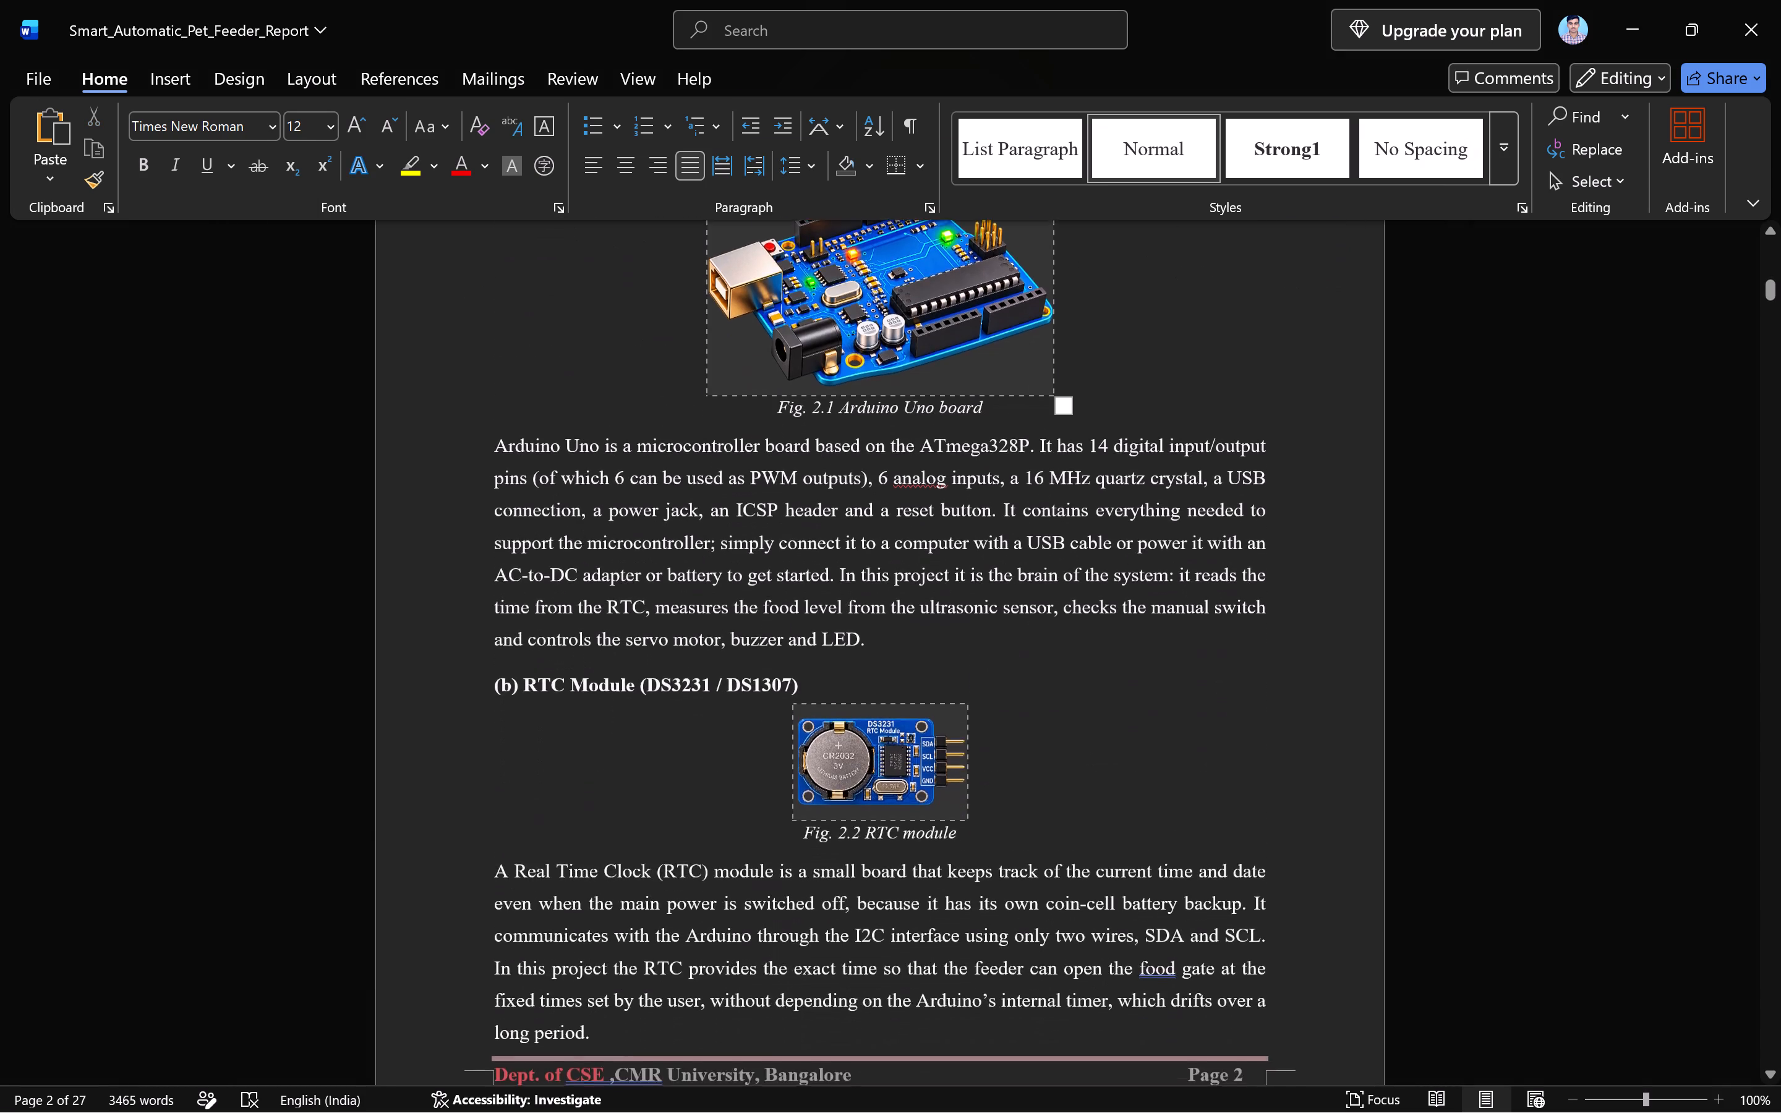
scroll(725, 623, "down", 20)
scroll(725, 623, "down", 10)
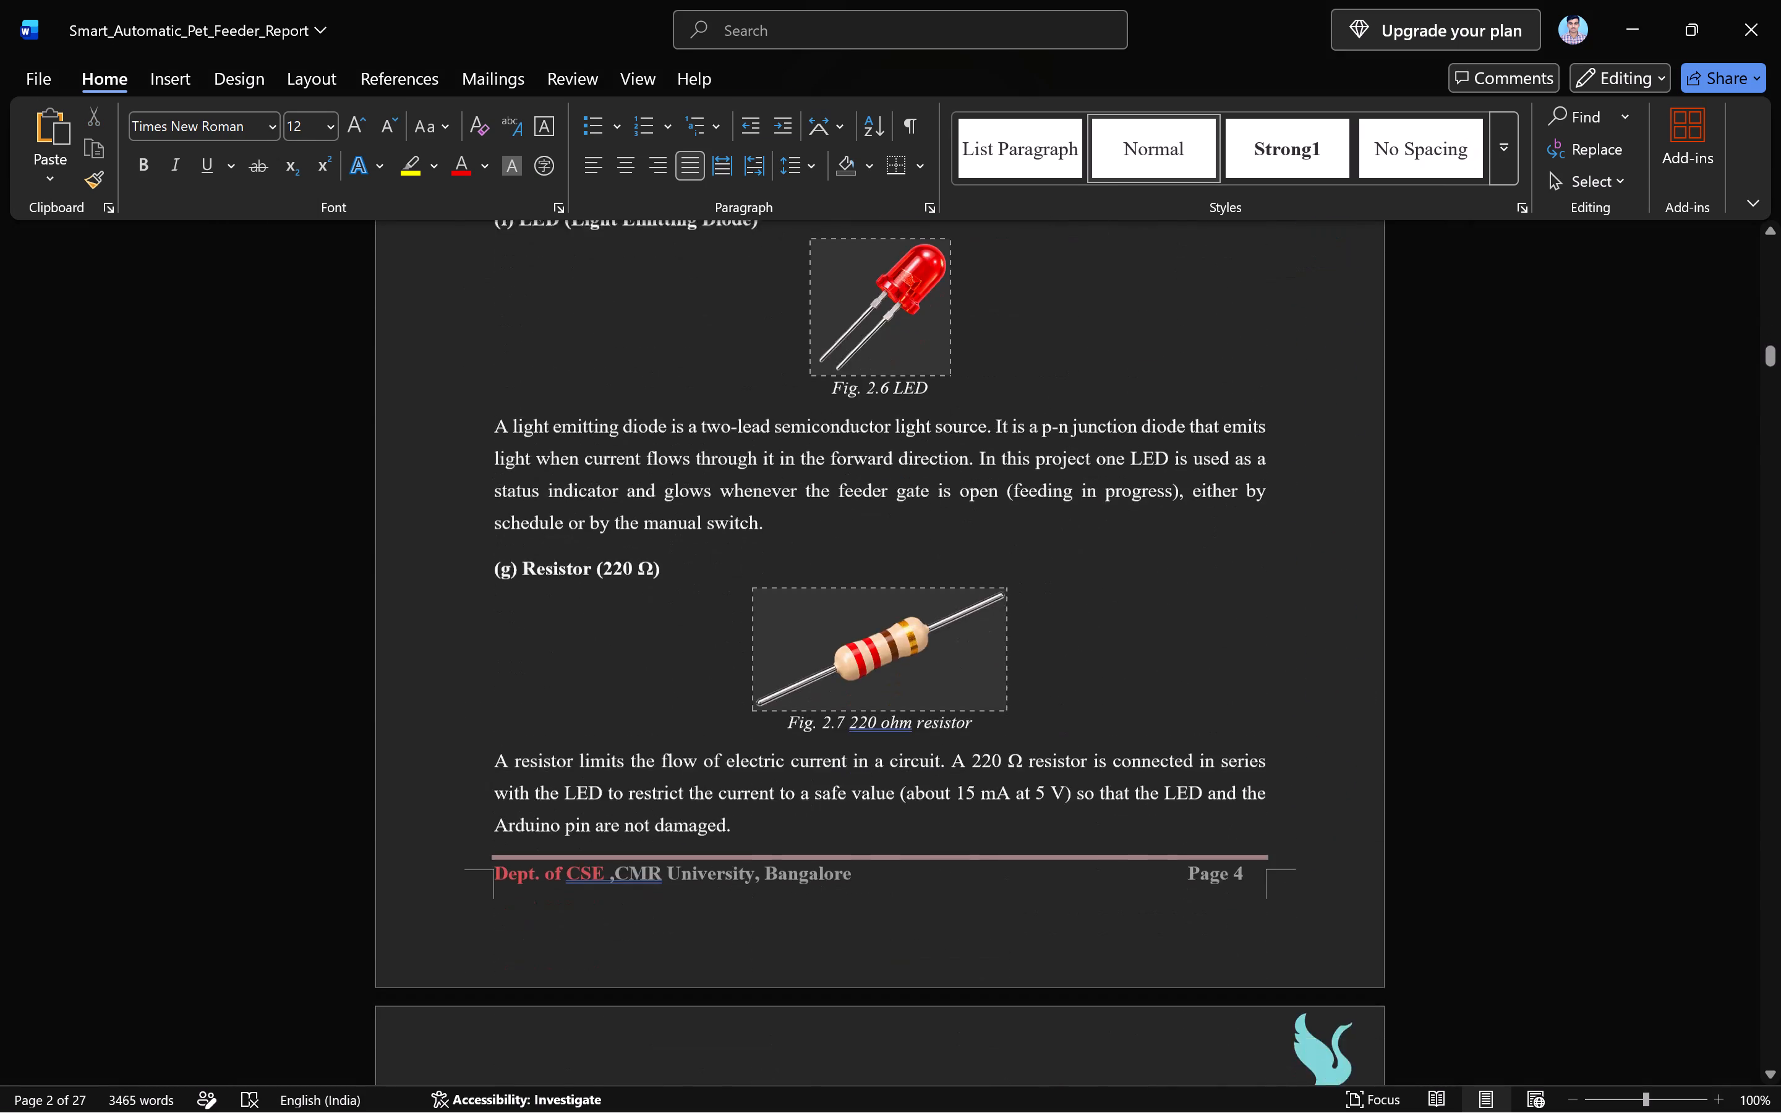
scroll(737, 621, "down", 17)
scroll(738, 619, "down", 13)
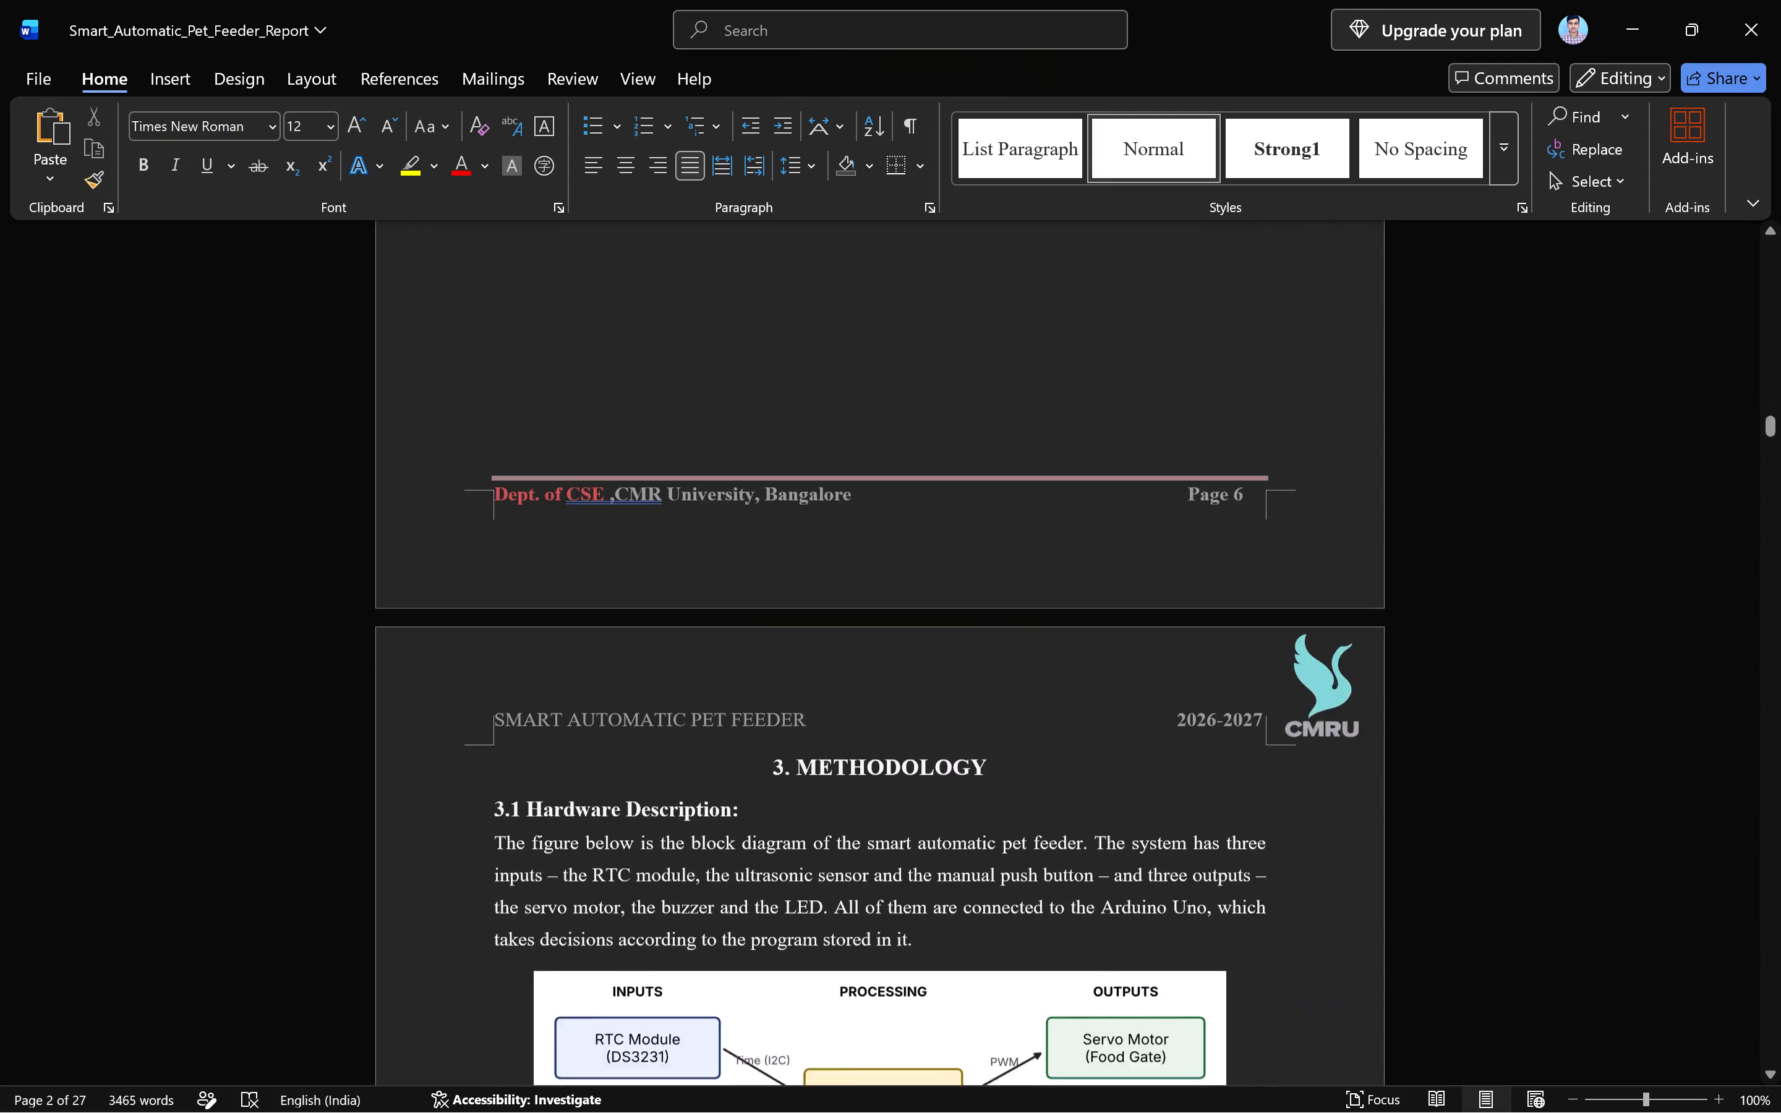
scroll(738, 619, "down", 5)
scroll(753, 623, "up", 2)
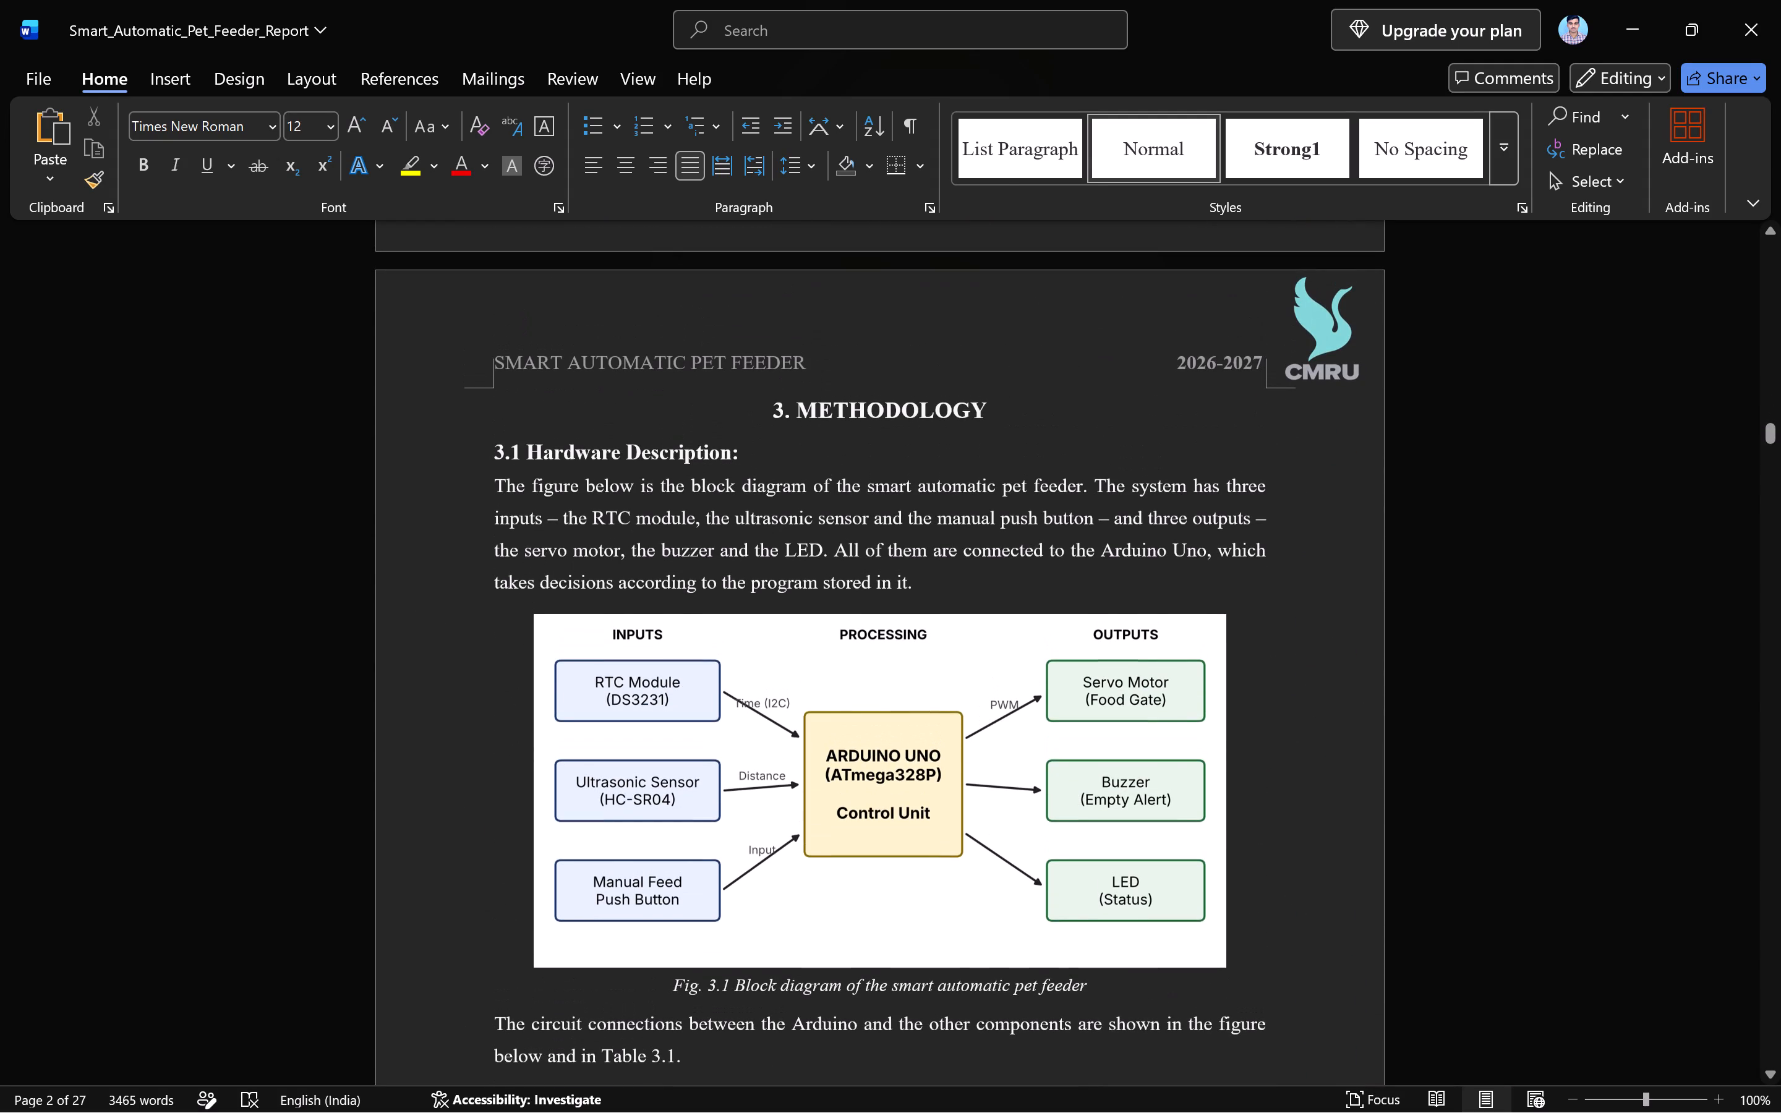
left_click(801, 791)
scroll(803, 793, "down", 4)
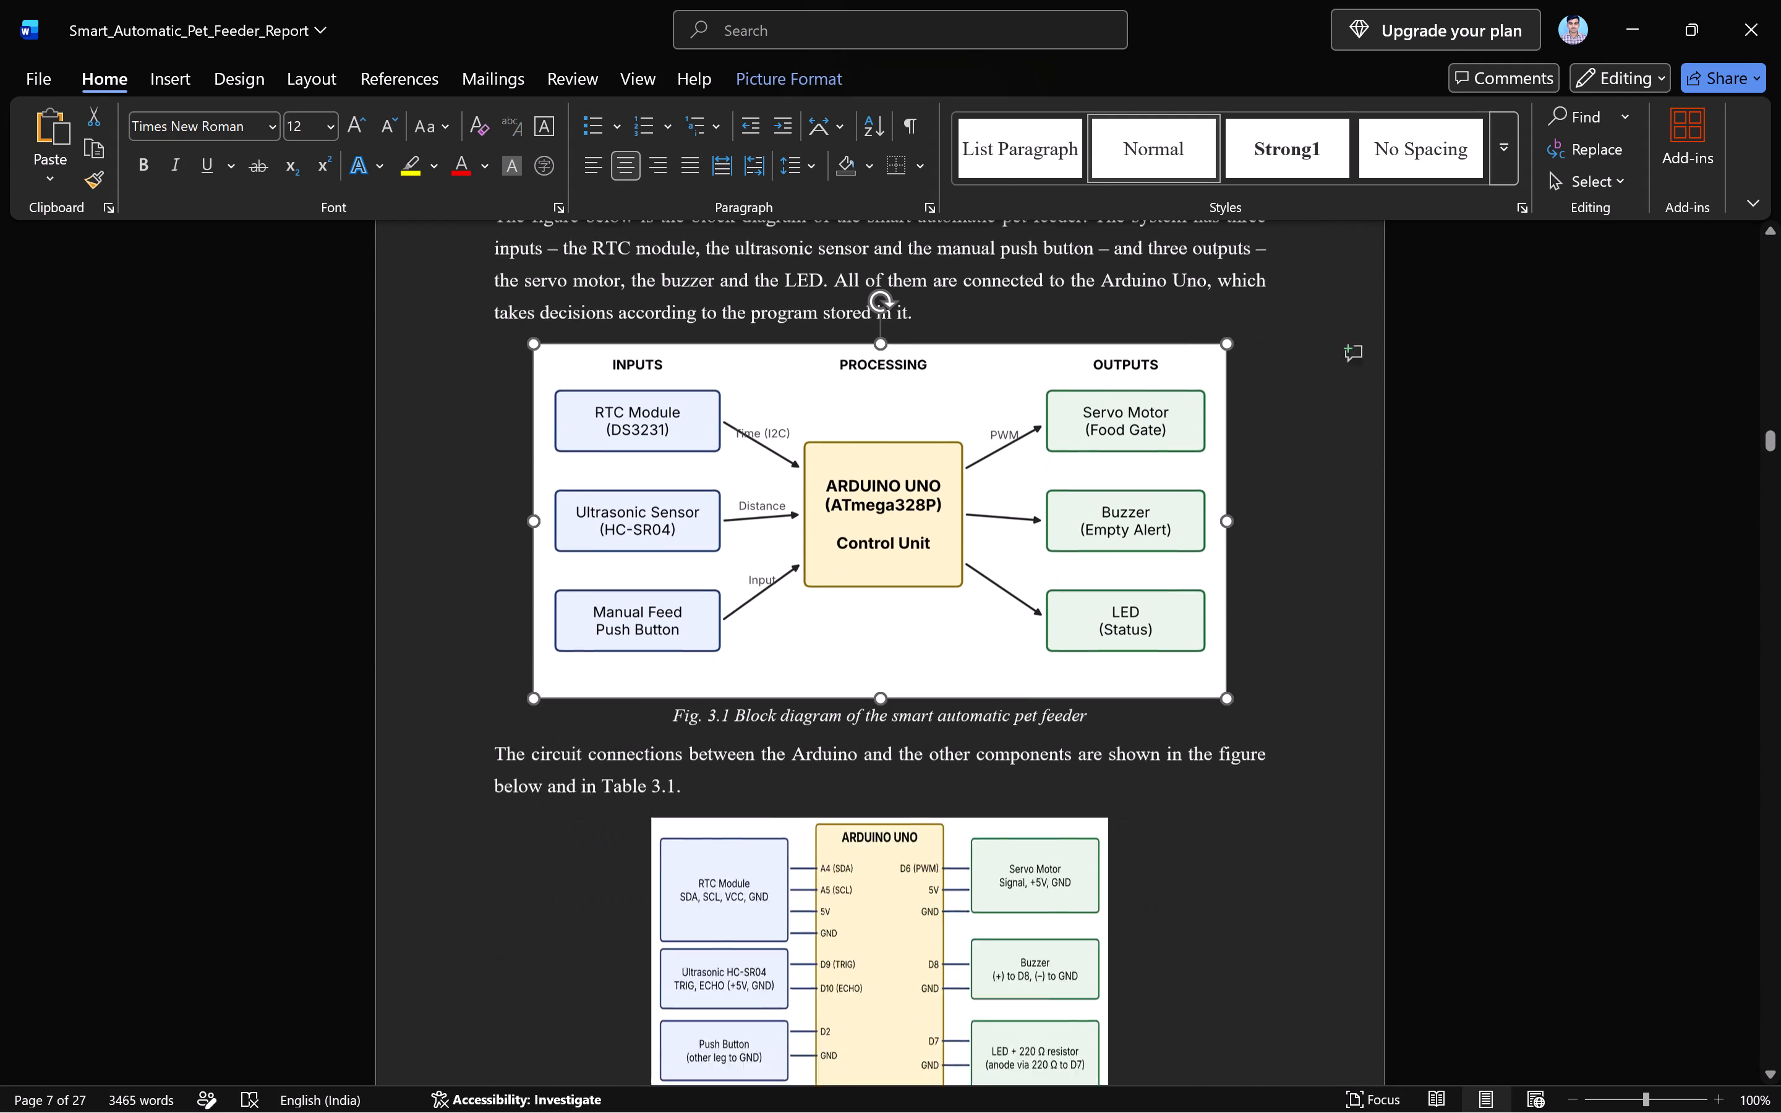
scroll(803, 793, "down", 4)
scroll(803, 793, "up", 3)
scroll(803, 793, "down", 5)
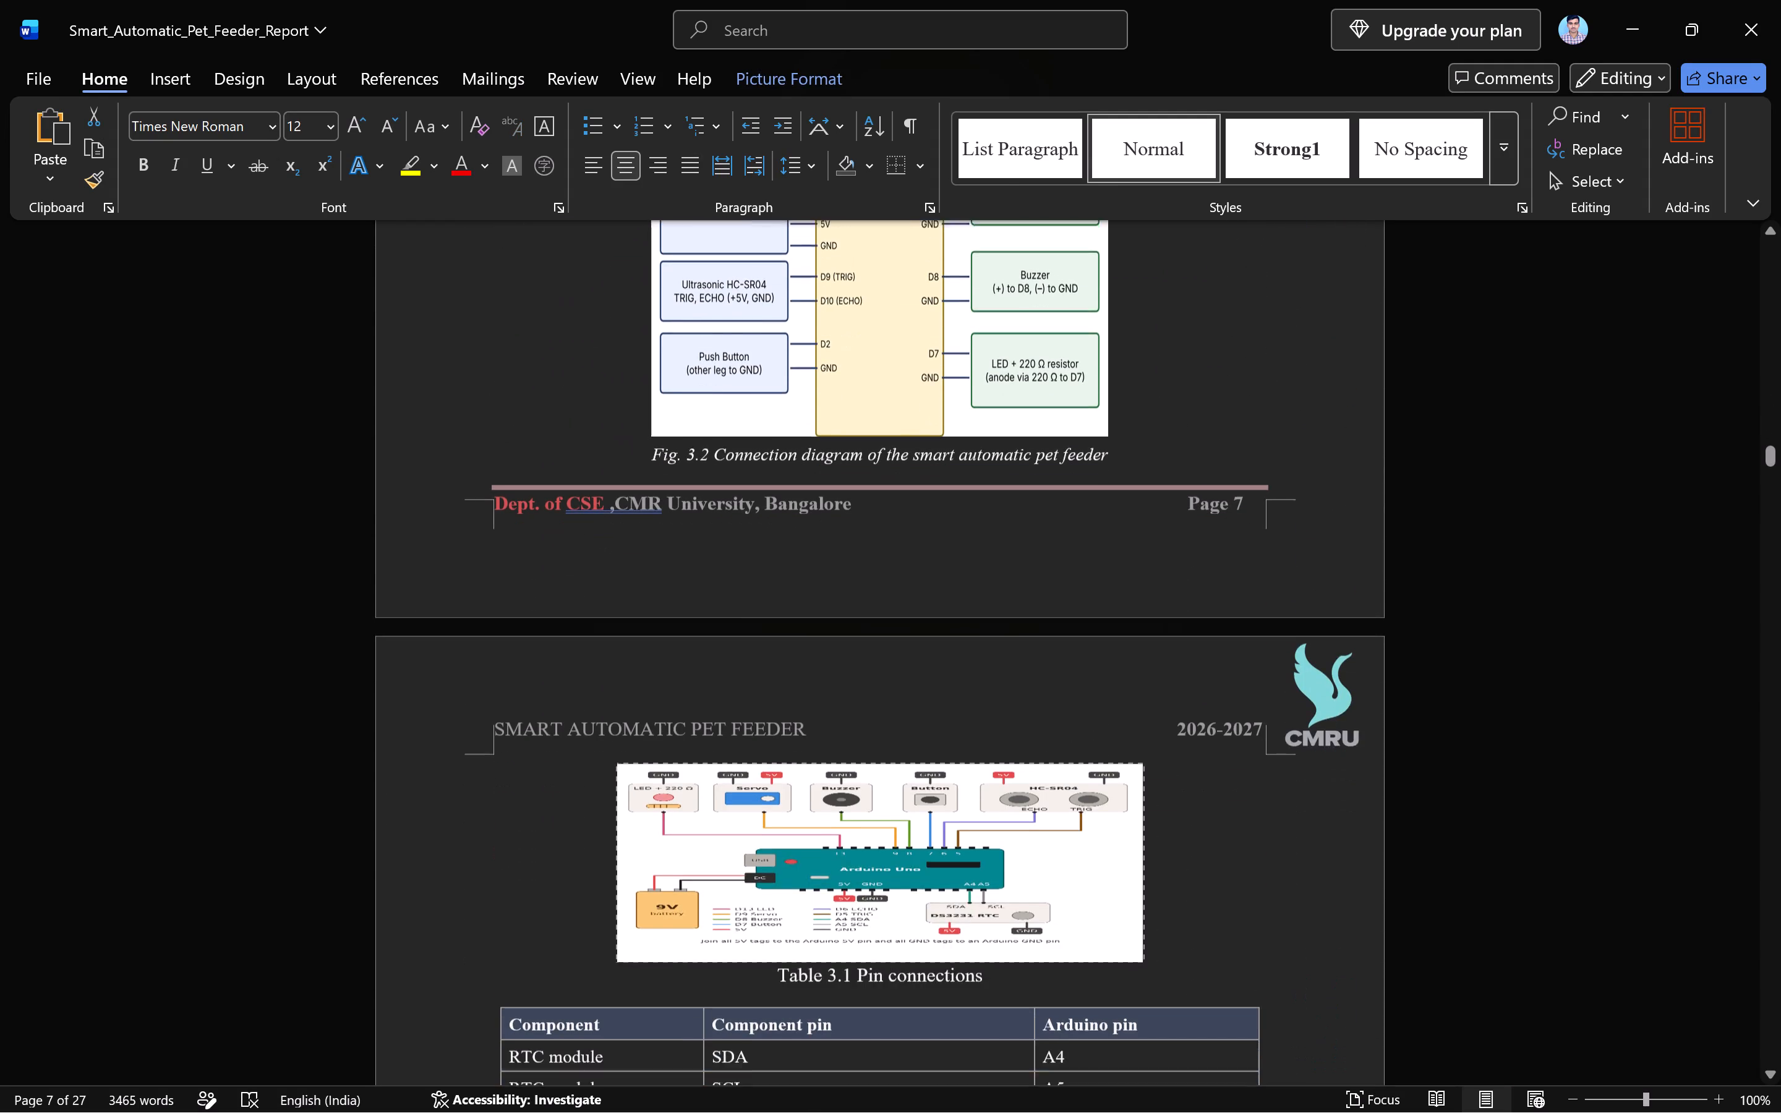
left_click(865, 887)
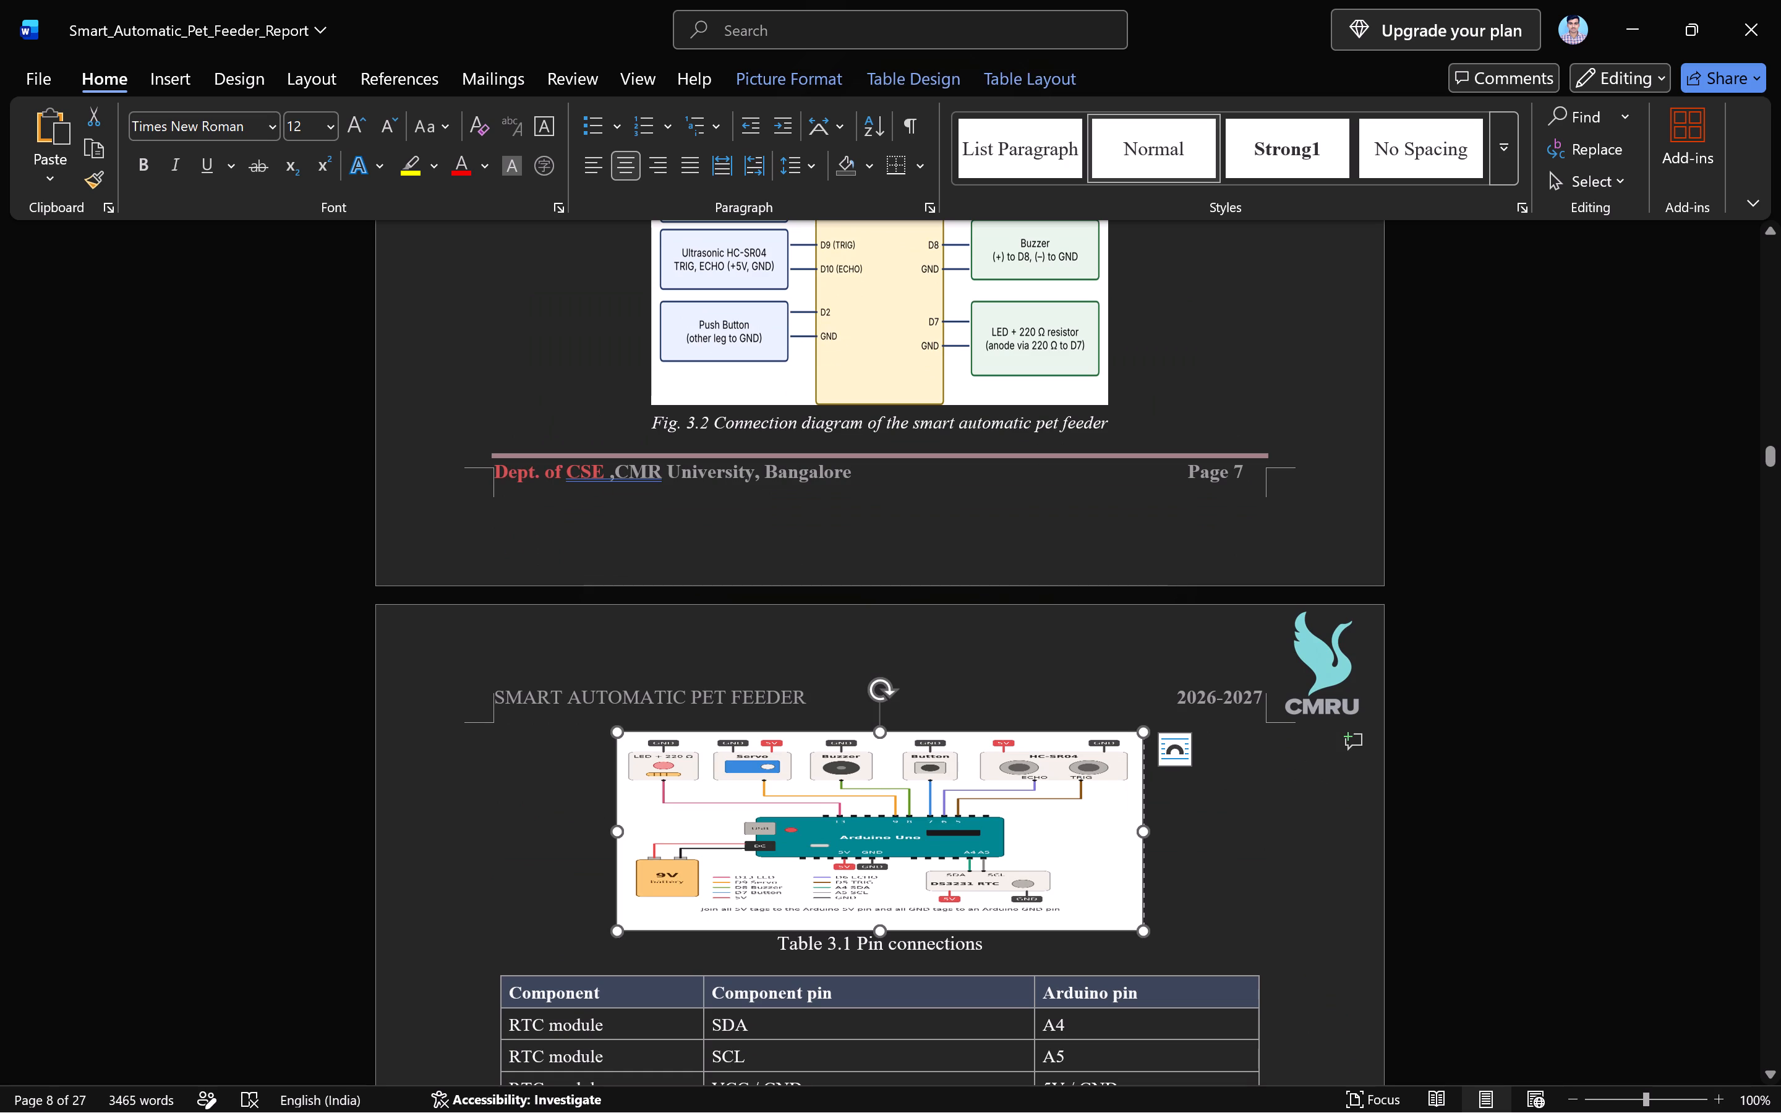
left_click_drag(881, 934, 892, 1062)
left_click(890, 958)
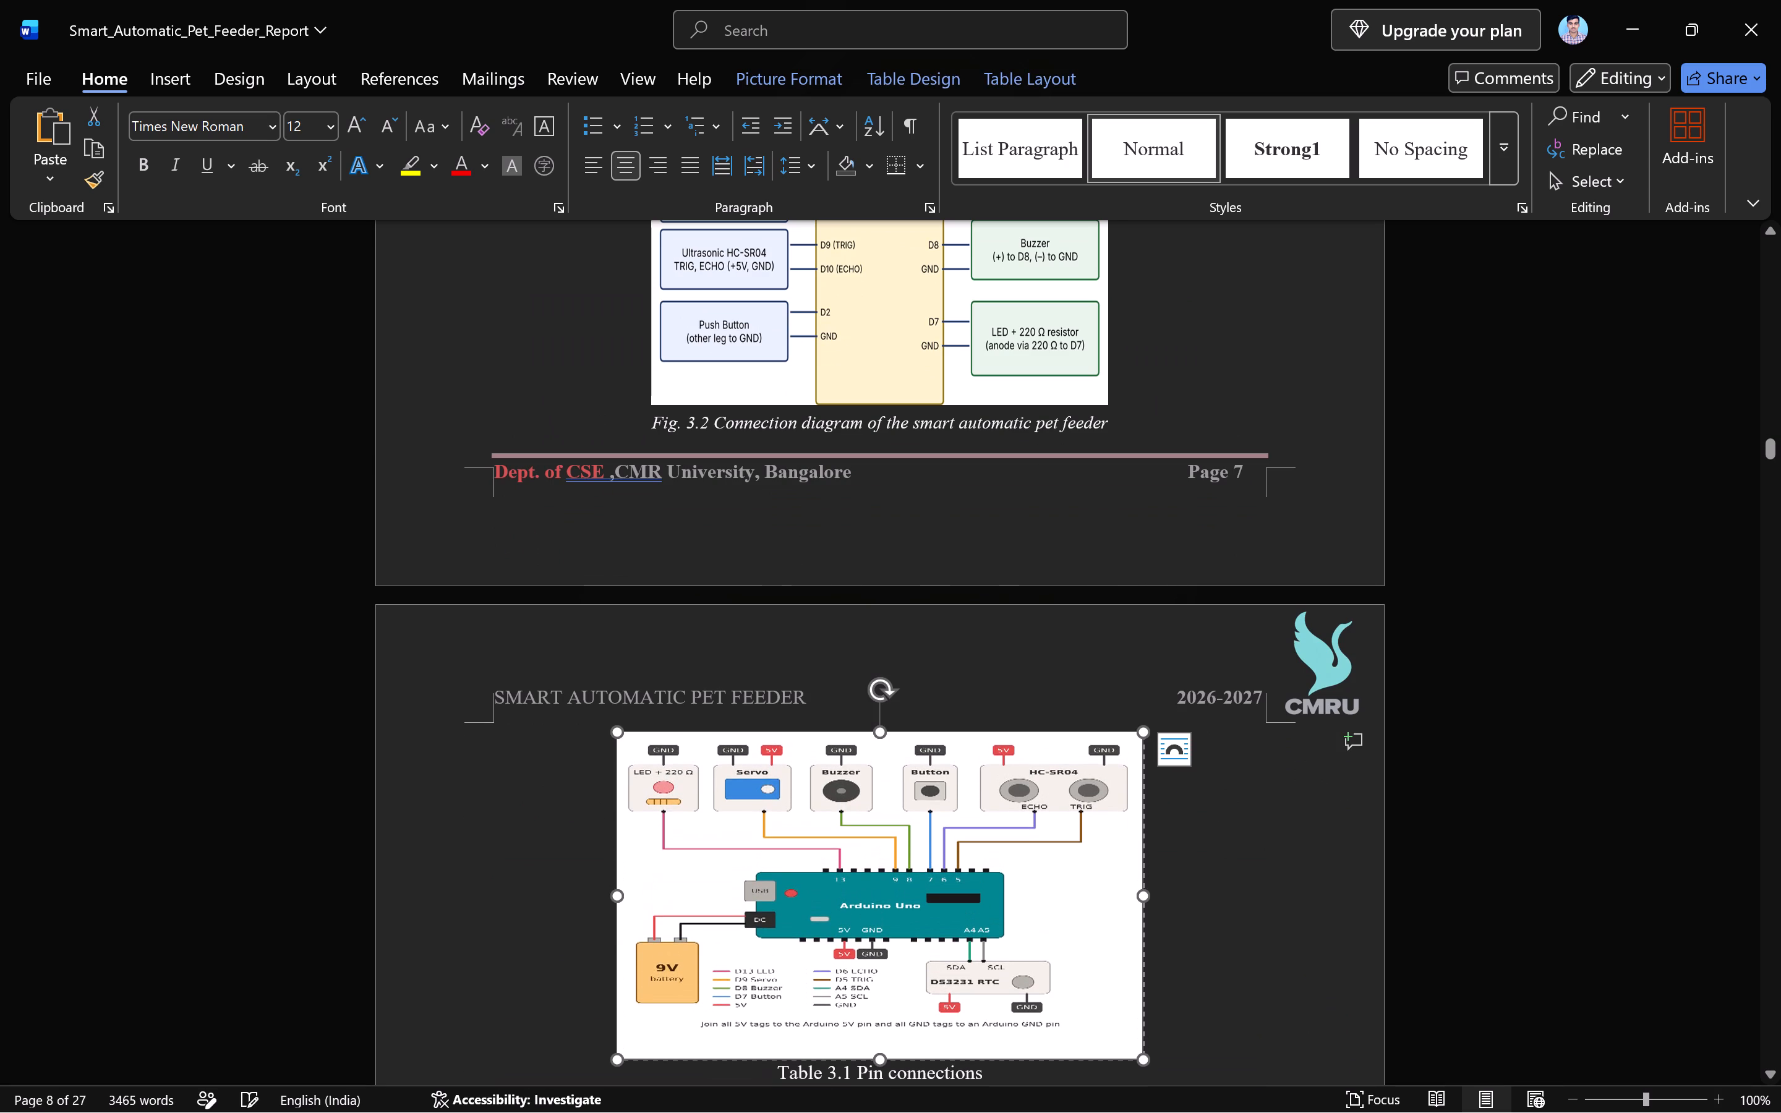
key("Delete")
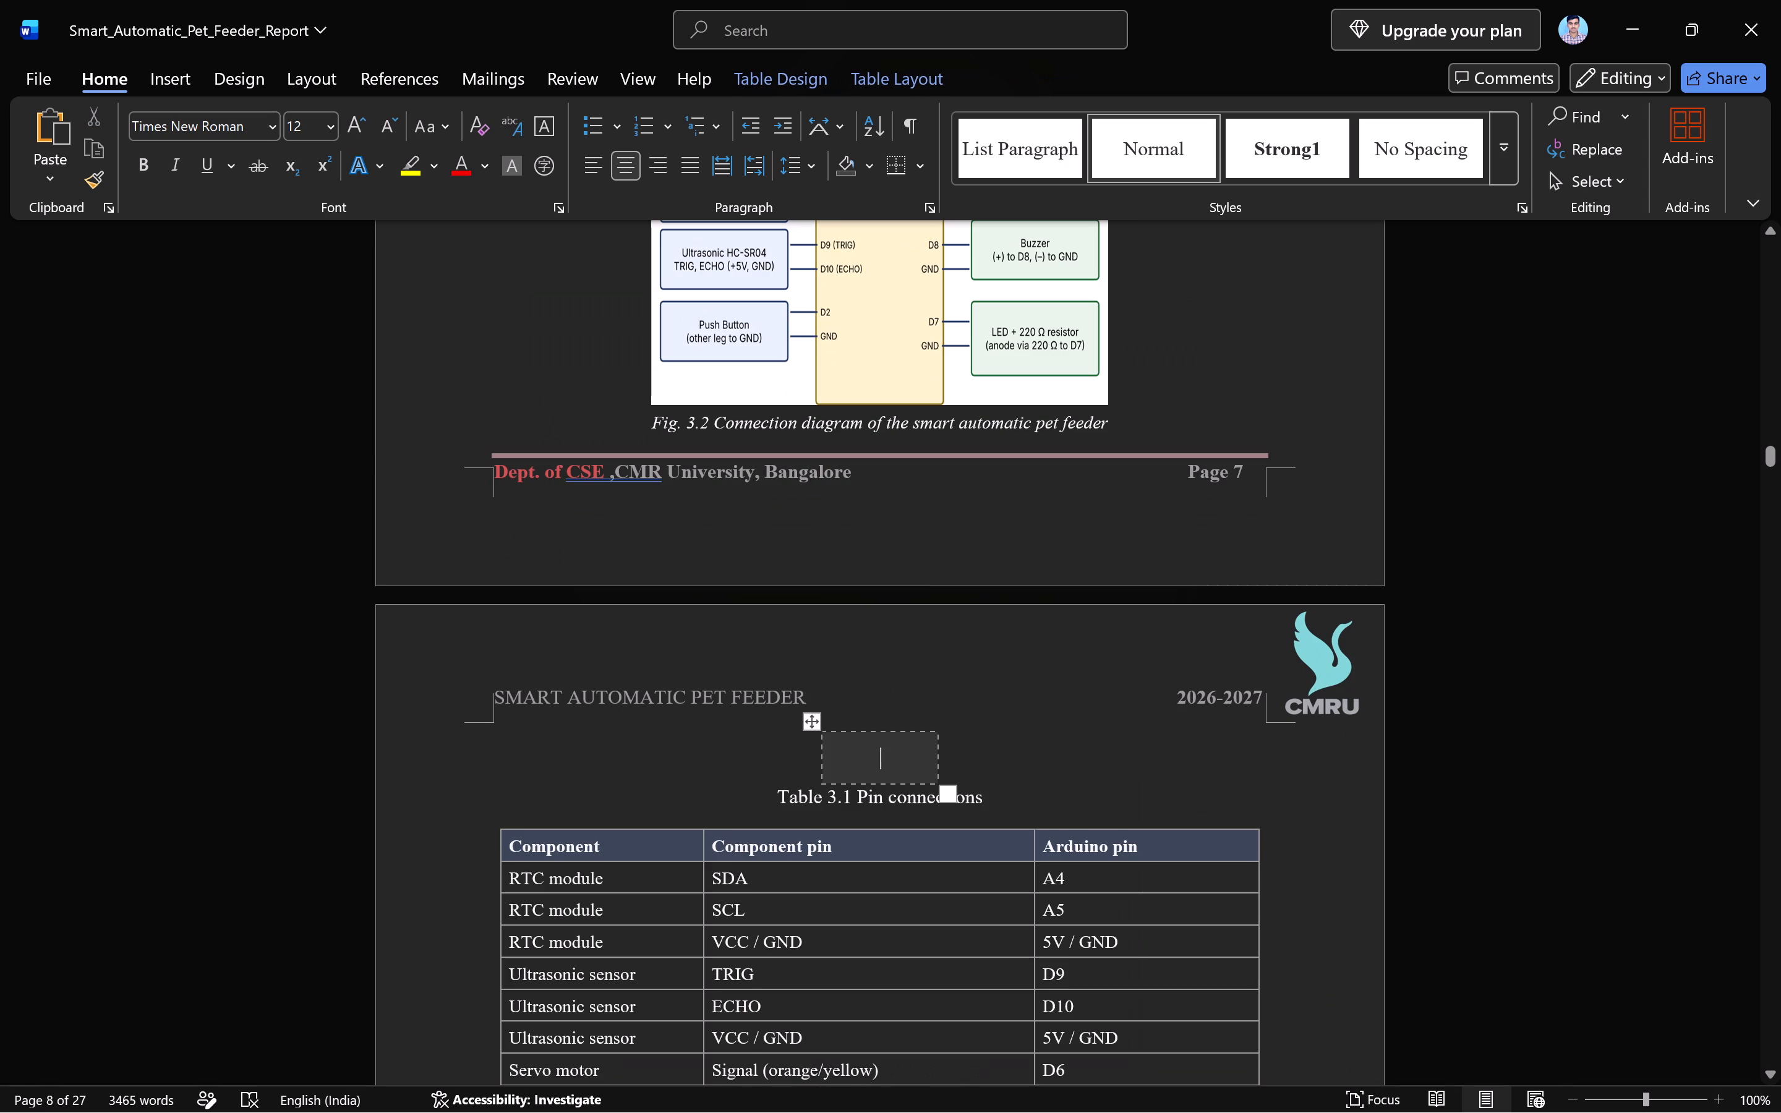
Paste the copied Arduino Uno Automatic Pet Feeder circuit wiring diagram into the emptied frame above Table 3.1.
key("ctrl+v")
left_click(961, 792)
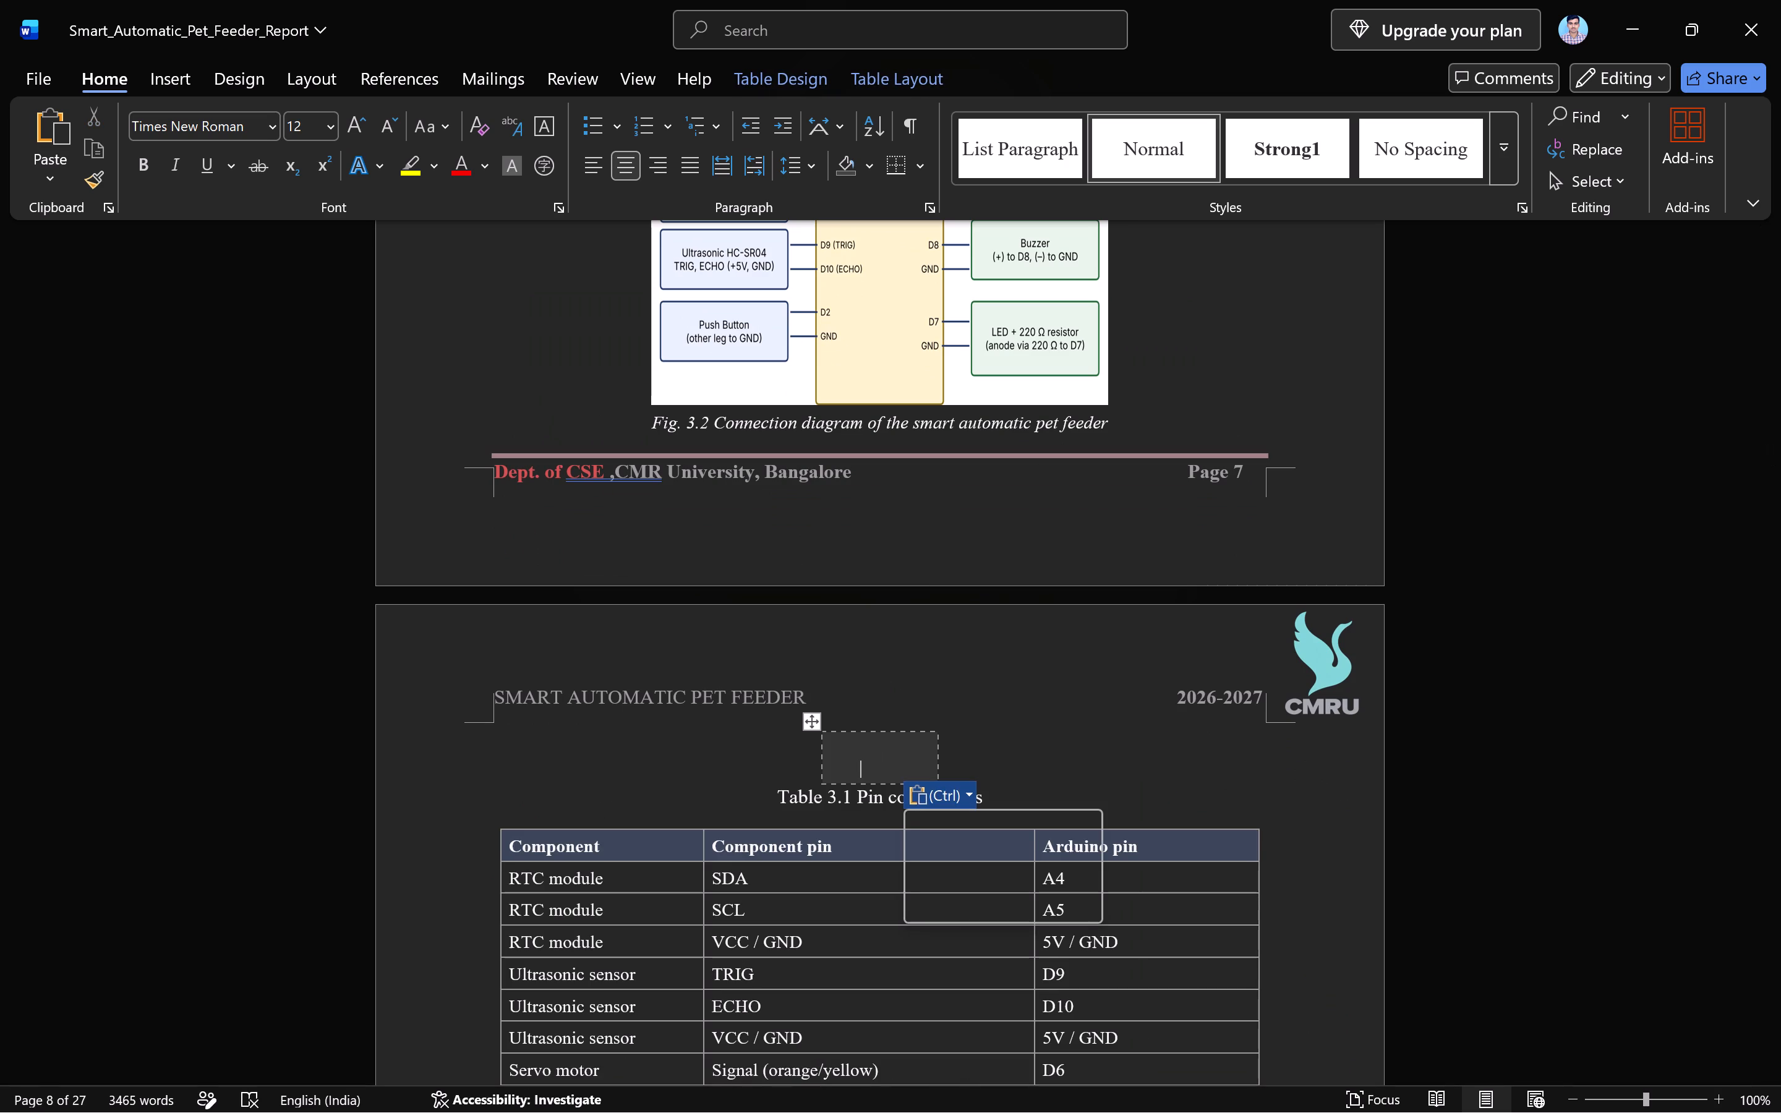
left_click(995, 862)
left_click(601, 438)
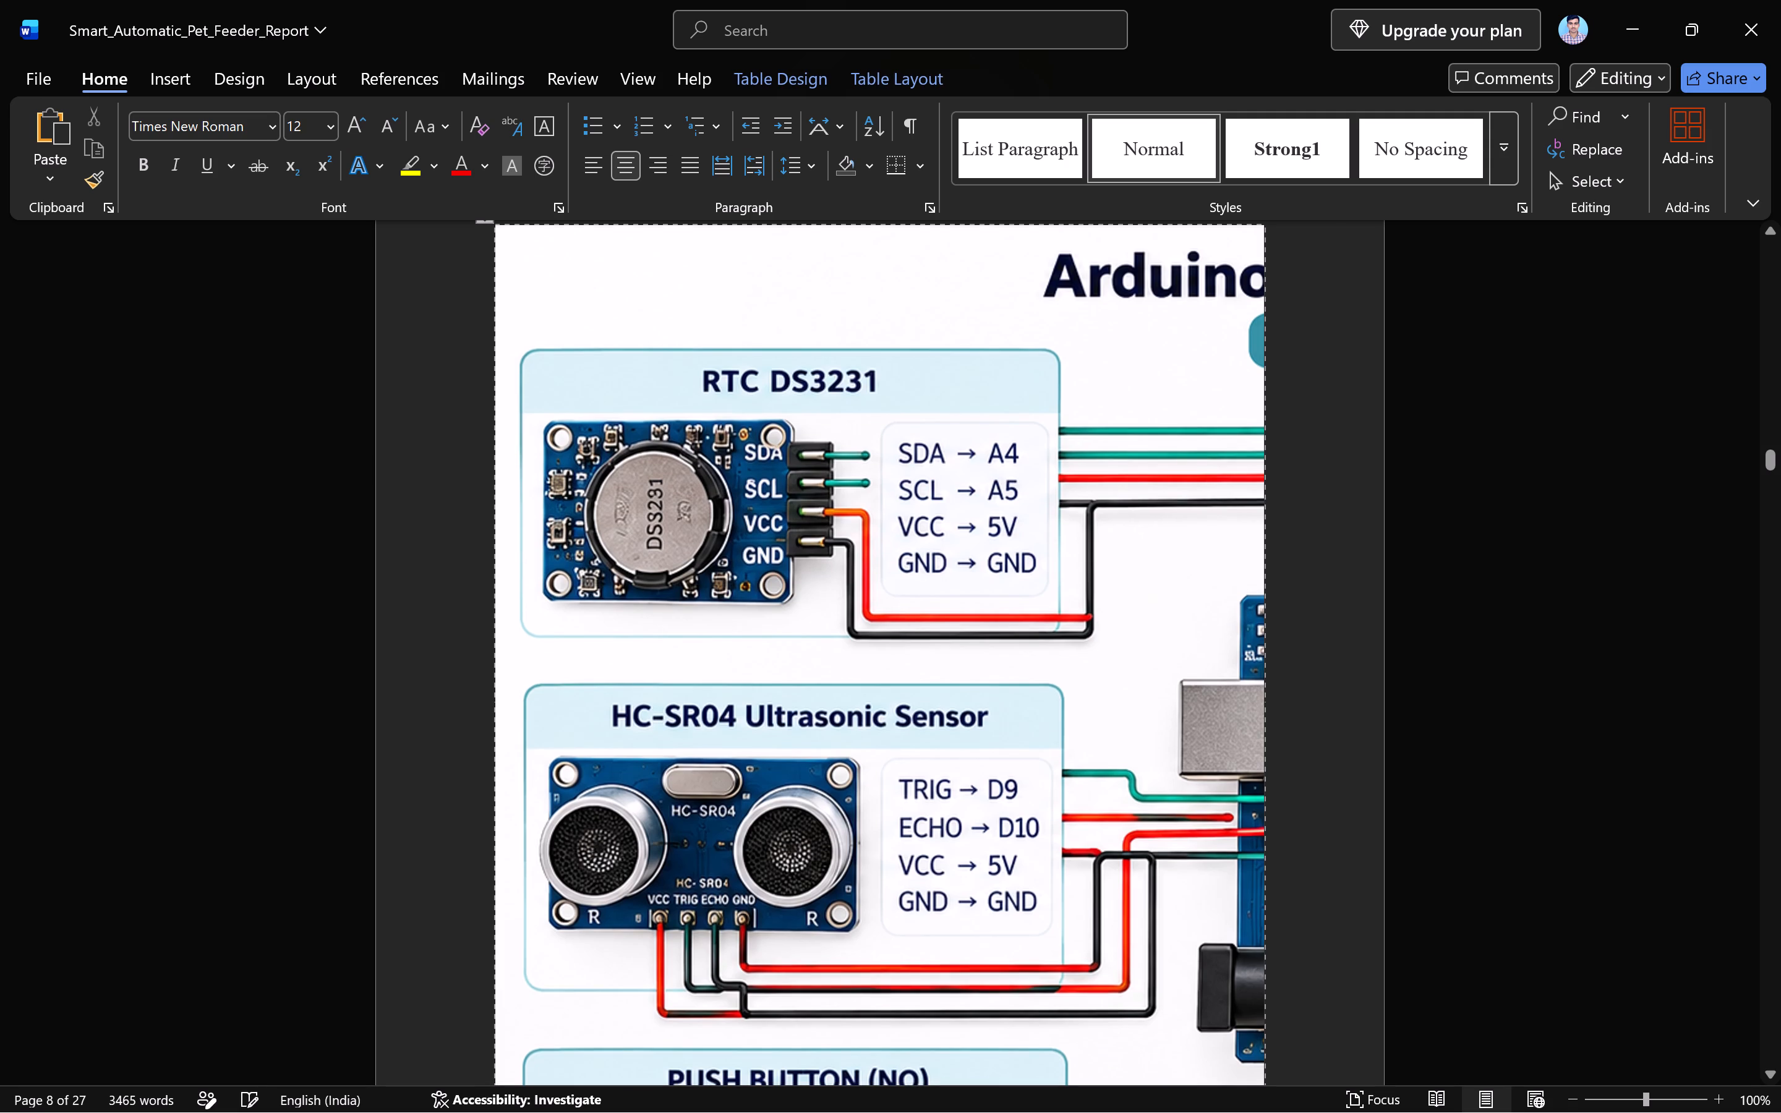
Scale the pasted wiring diagram down proportionally so it fits just within the text width above Table 3.1.
scroll(601, 437, "up", 3)
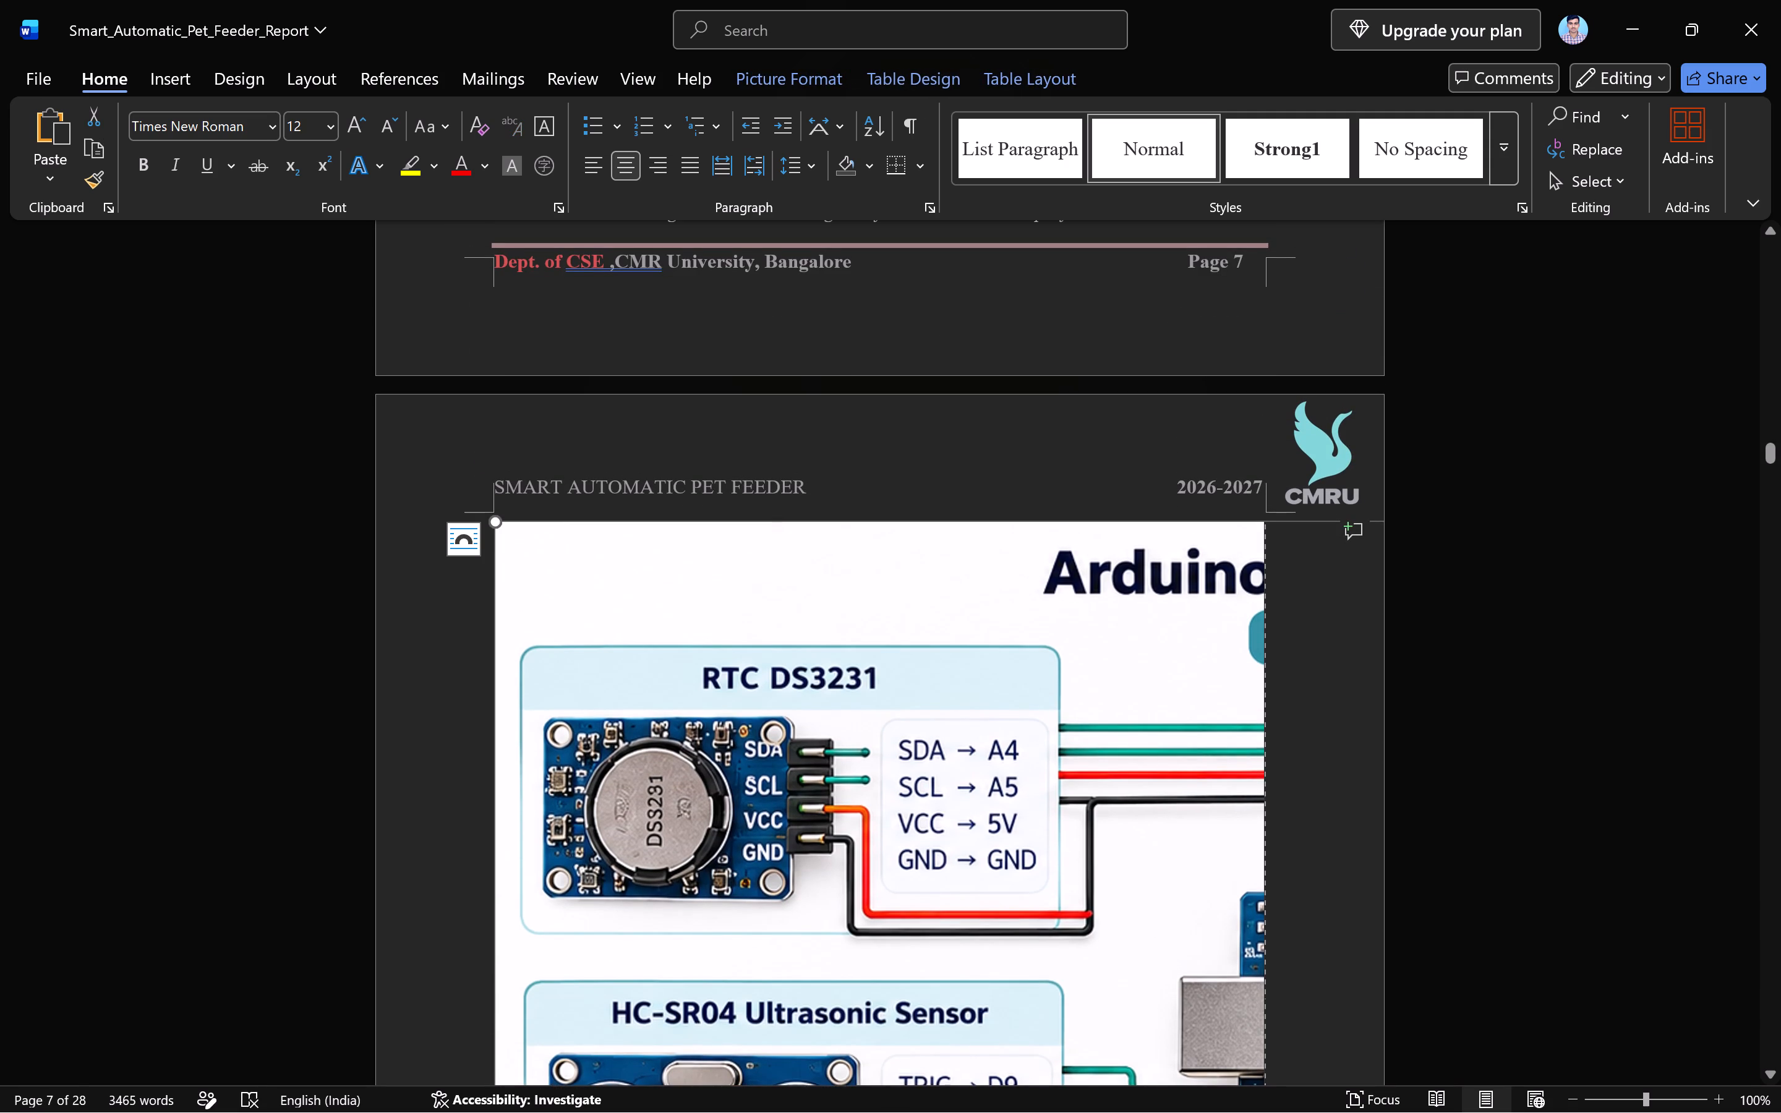
left_click_drag(498, 526, 1039, 905)
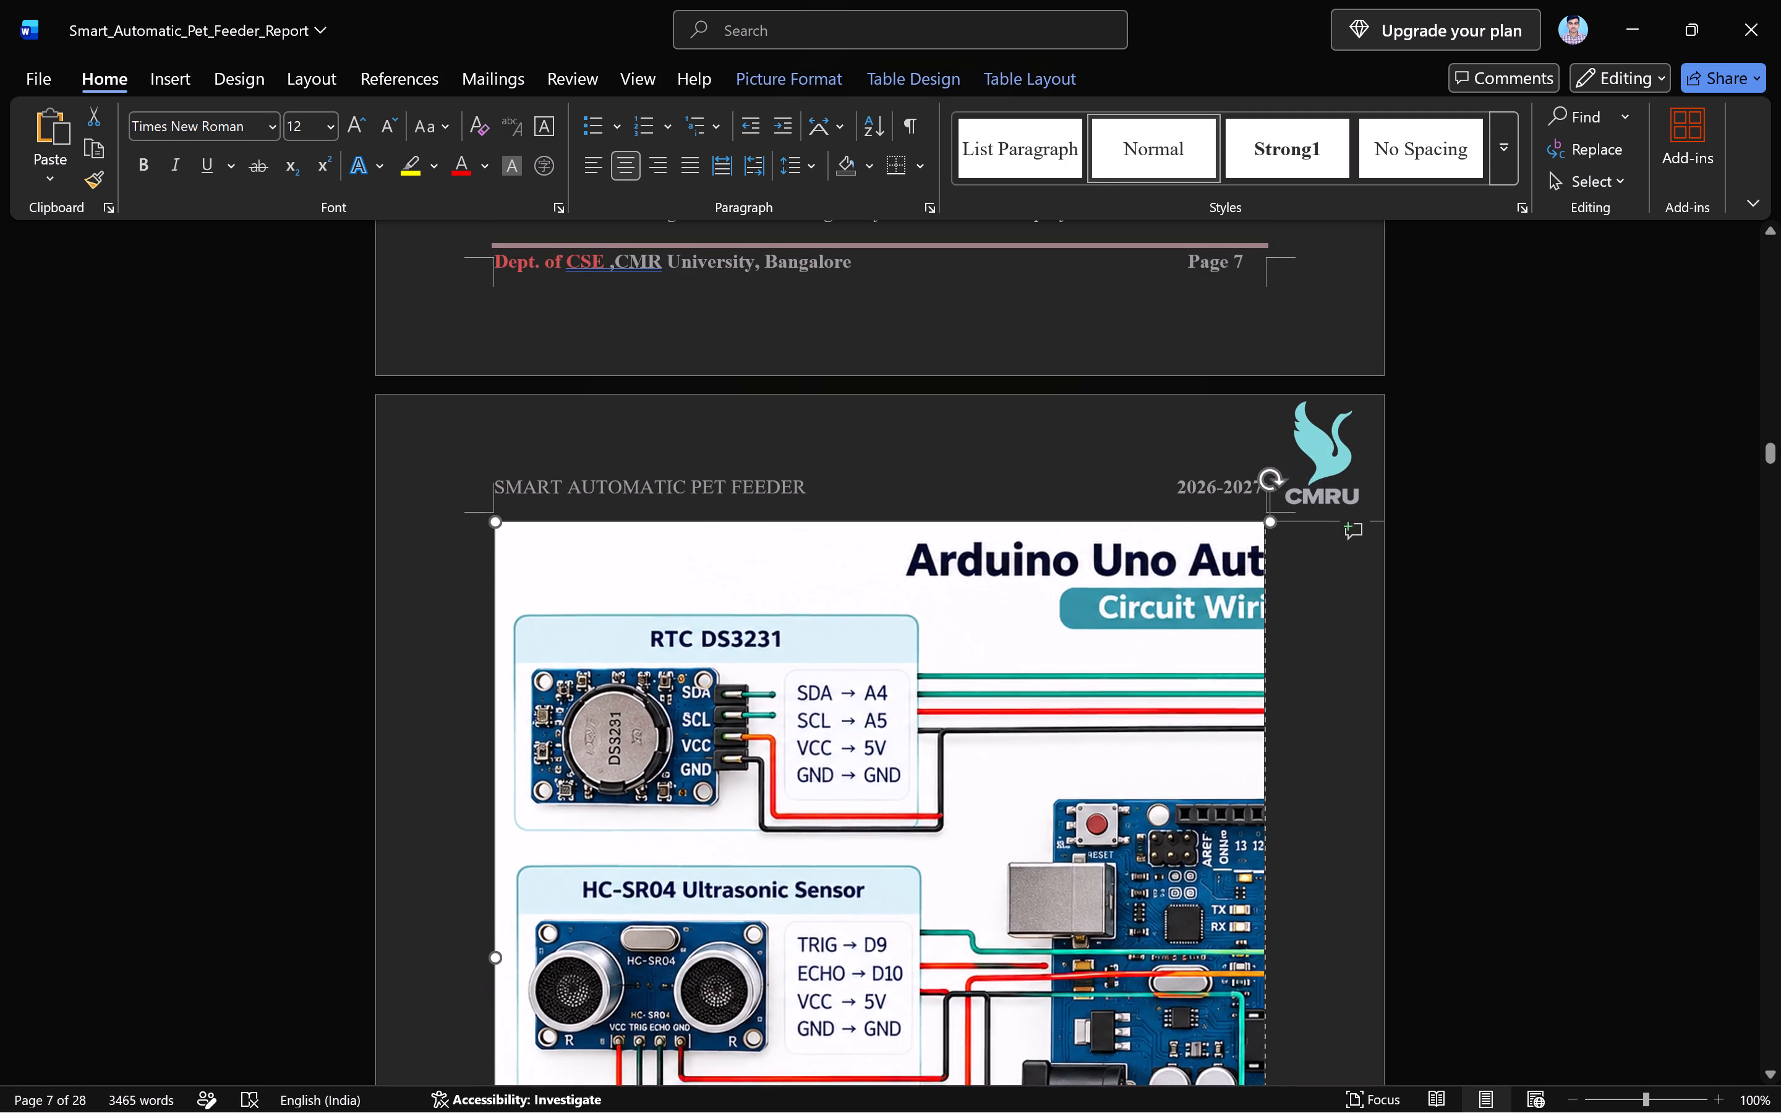
left_click_drag(1039, 905, 1377, 1099)
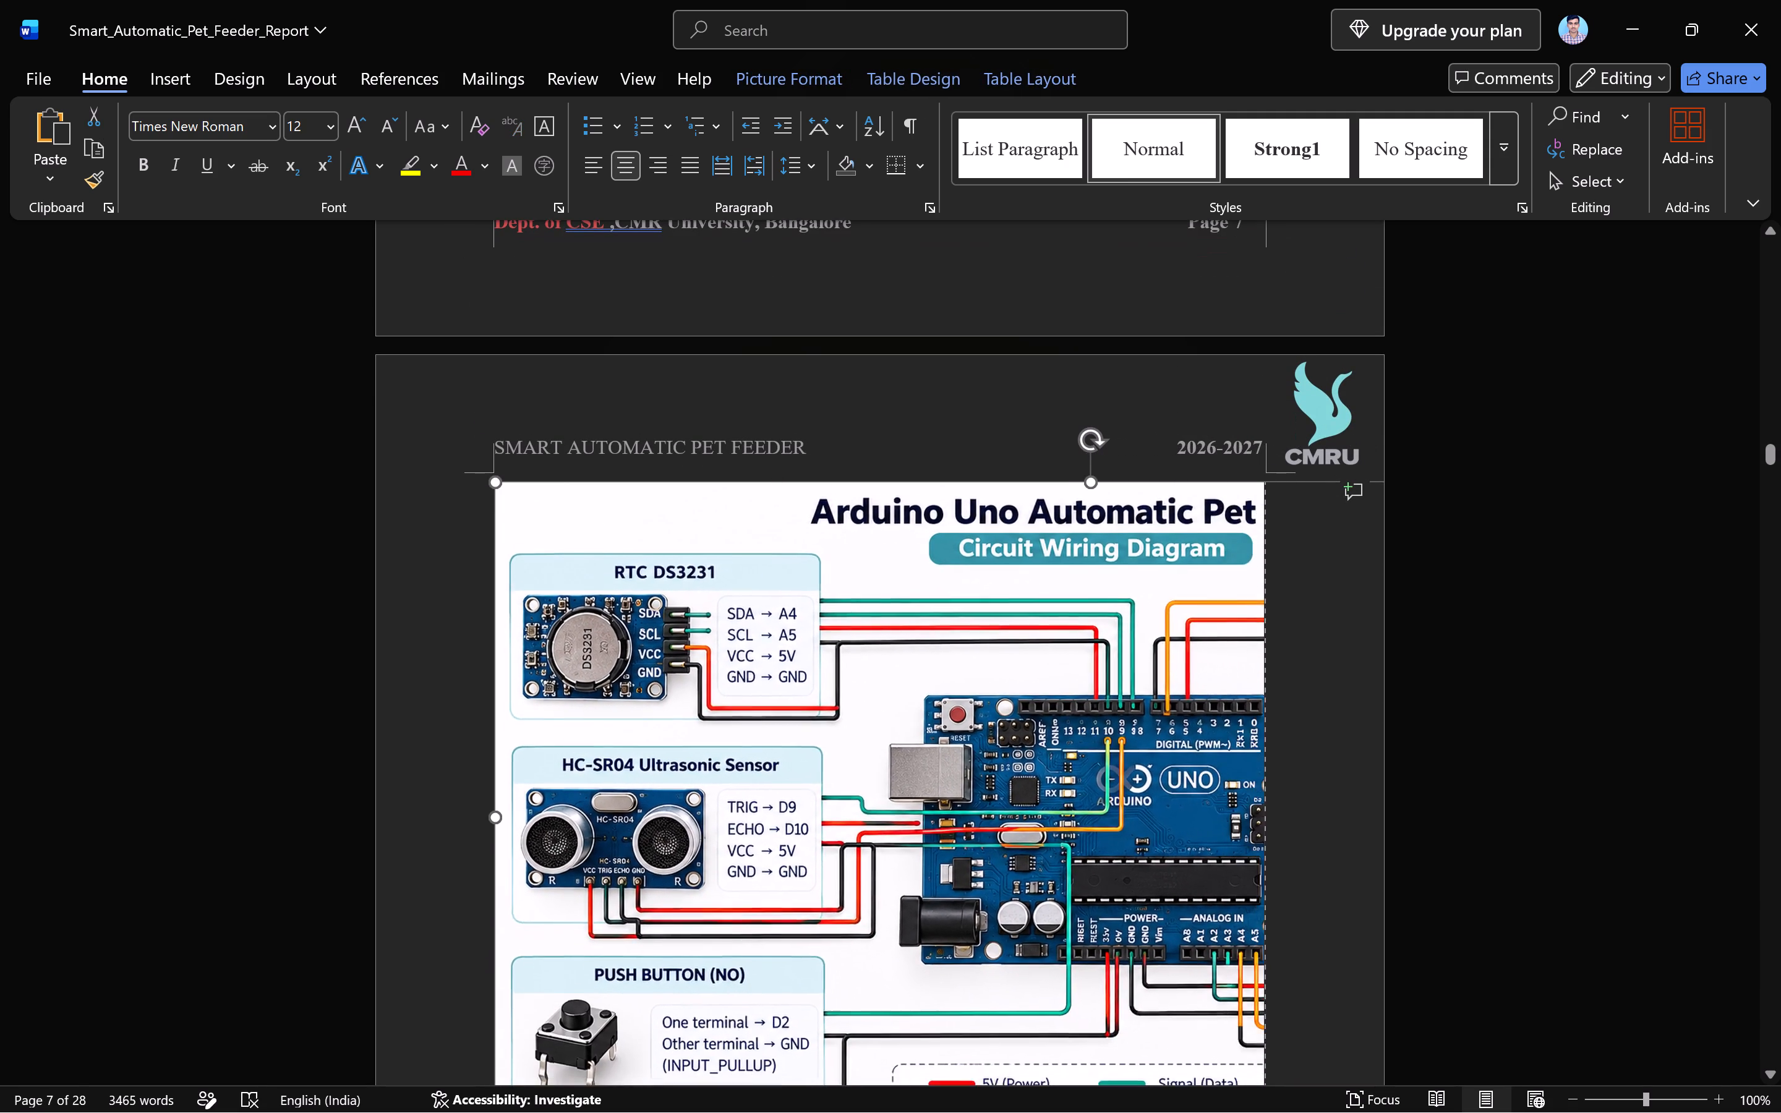
left_click_drag(1377, 1099, 1750, 1112)
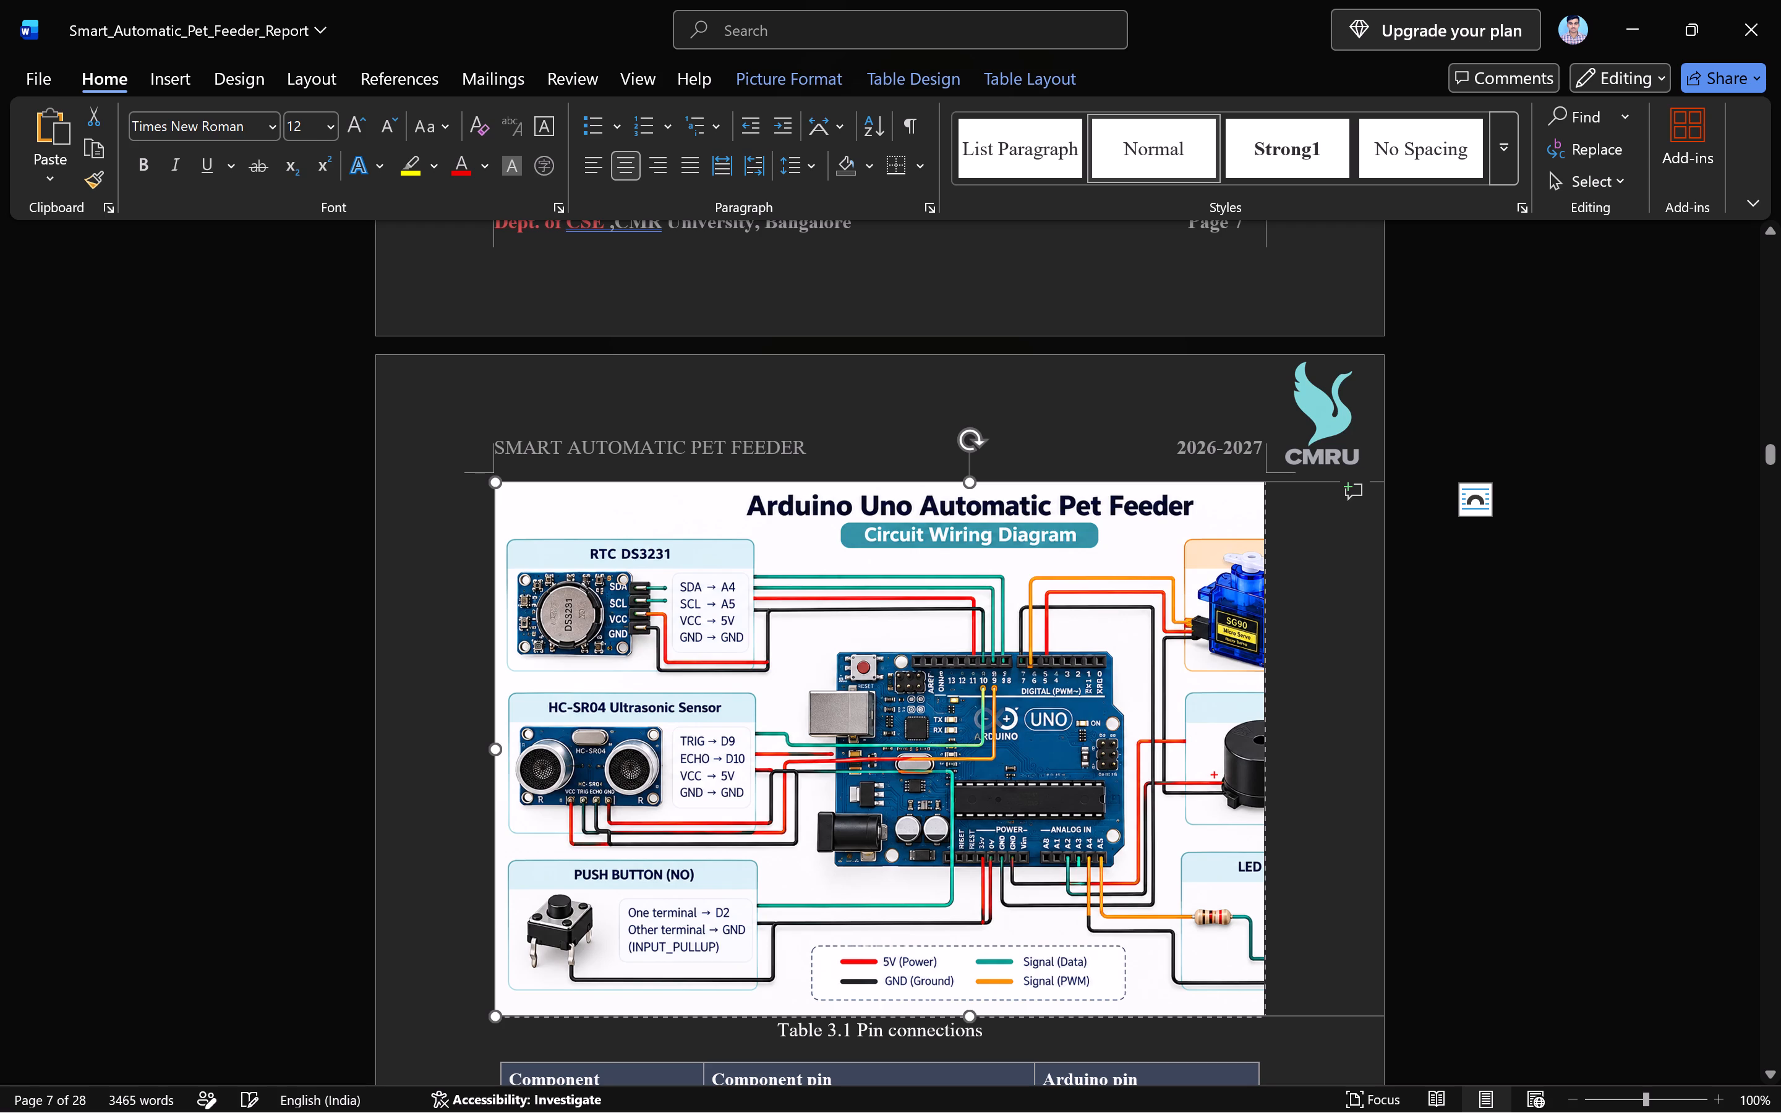
left_click_drag(496, 487, 506, 488)
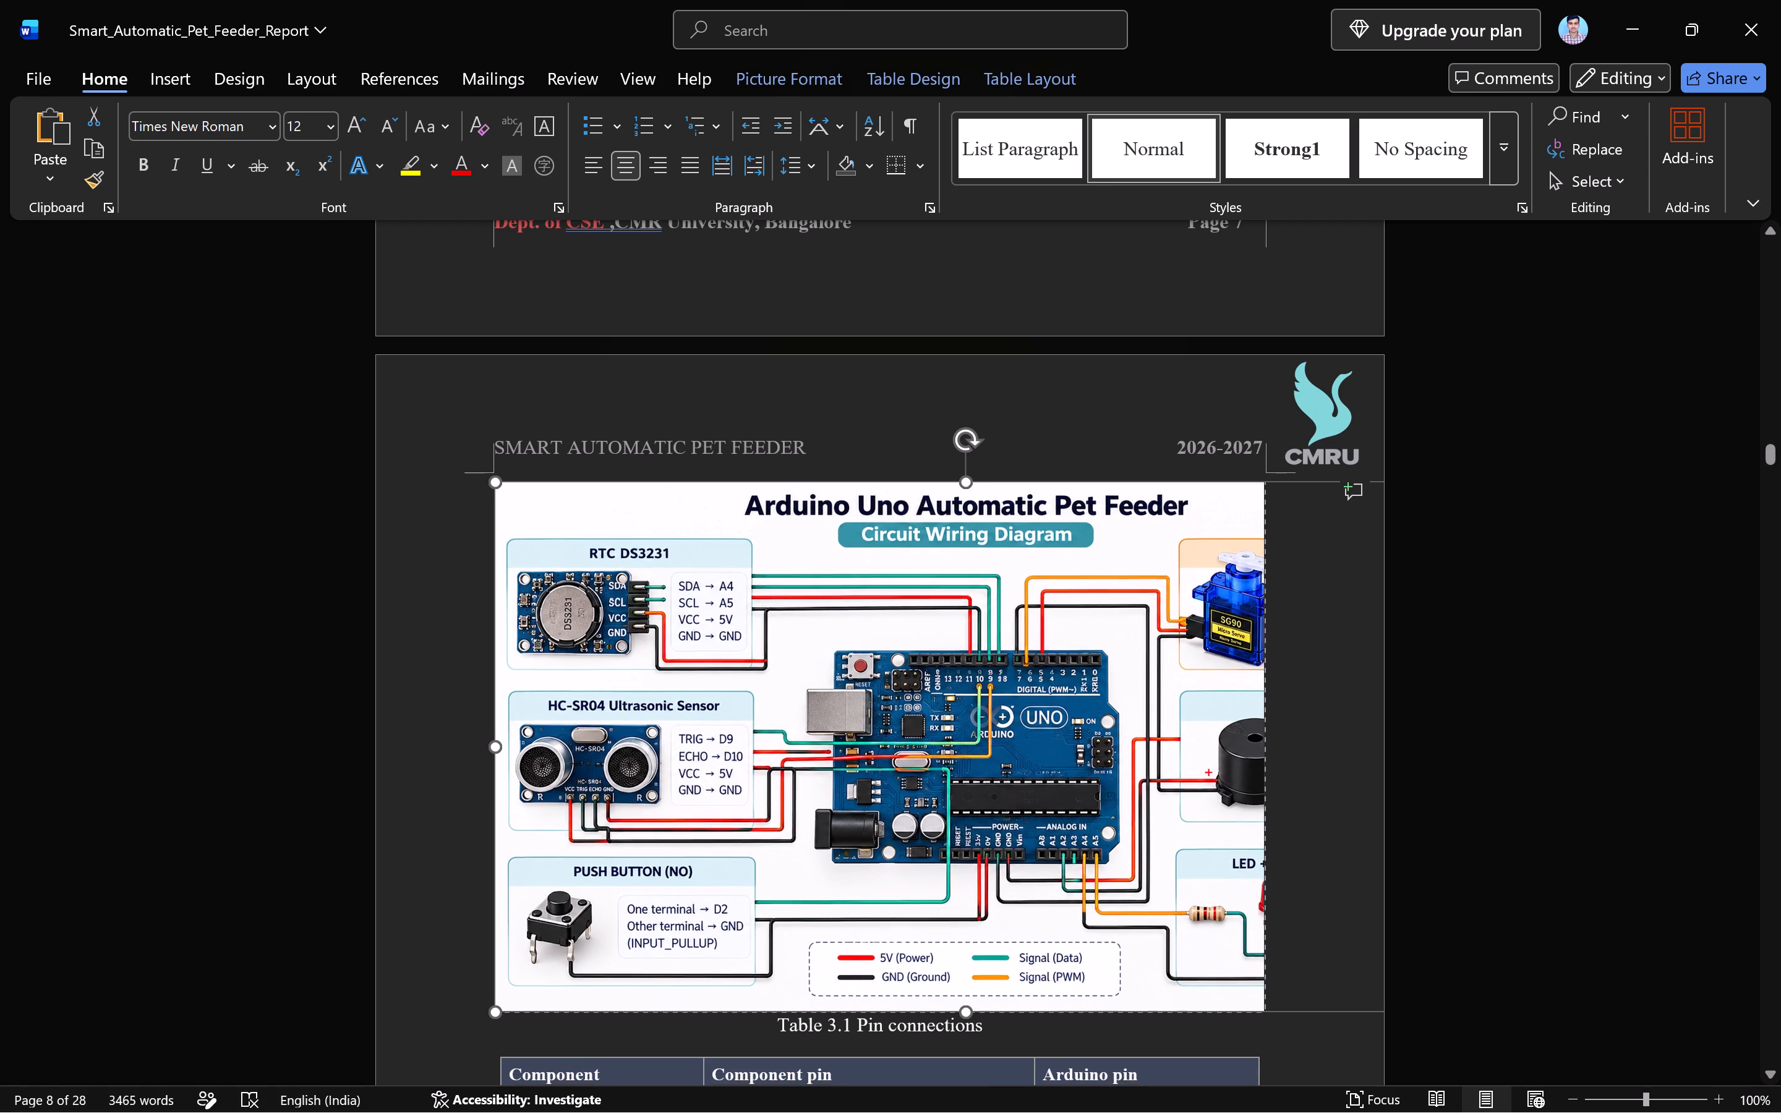
left_click_drag(506, 488, 725, 654)
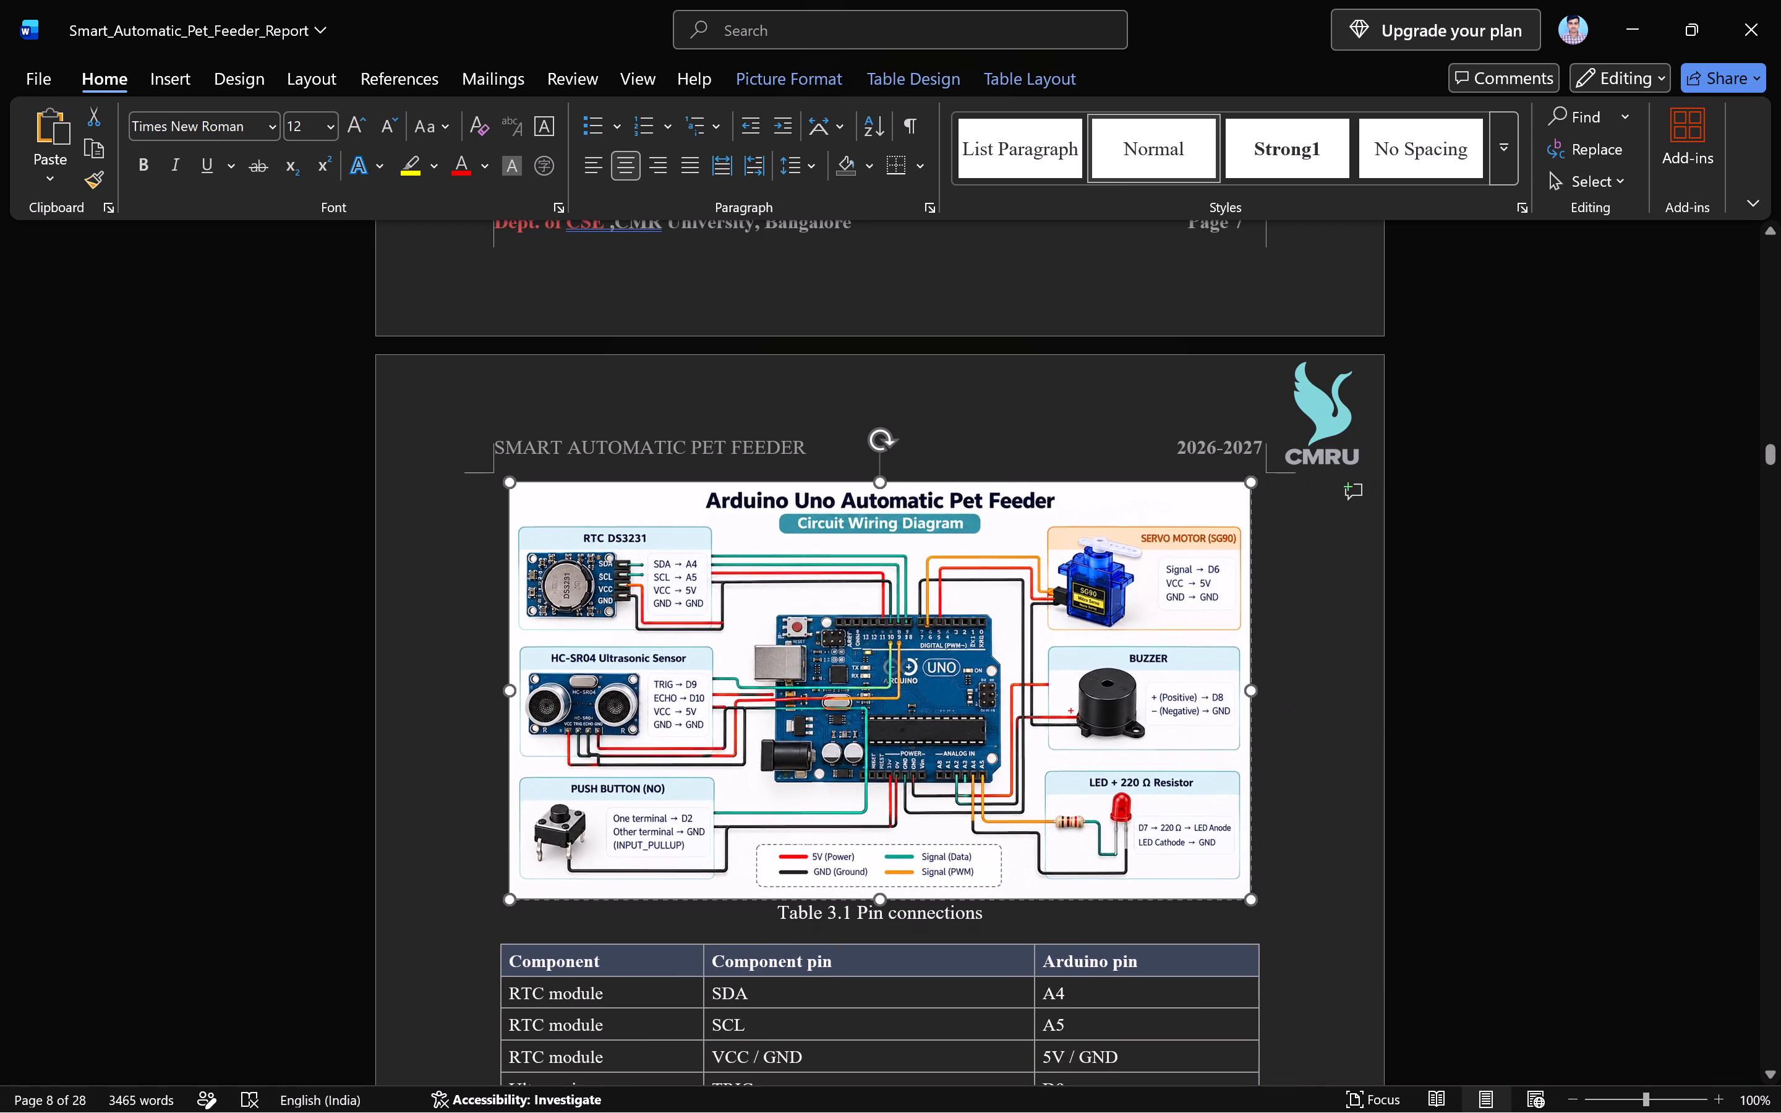
left_click_drag(725, 654, 971, 785)
scroll(1179, 704, "down", 4)
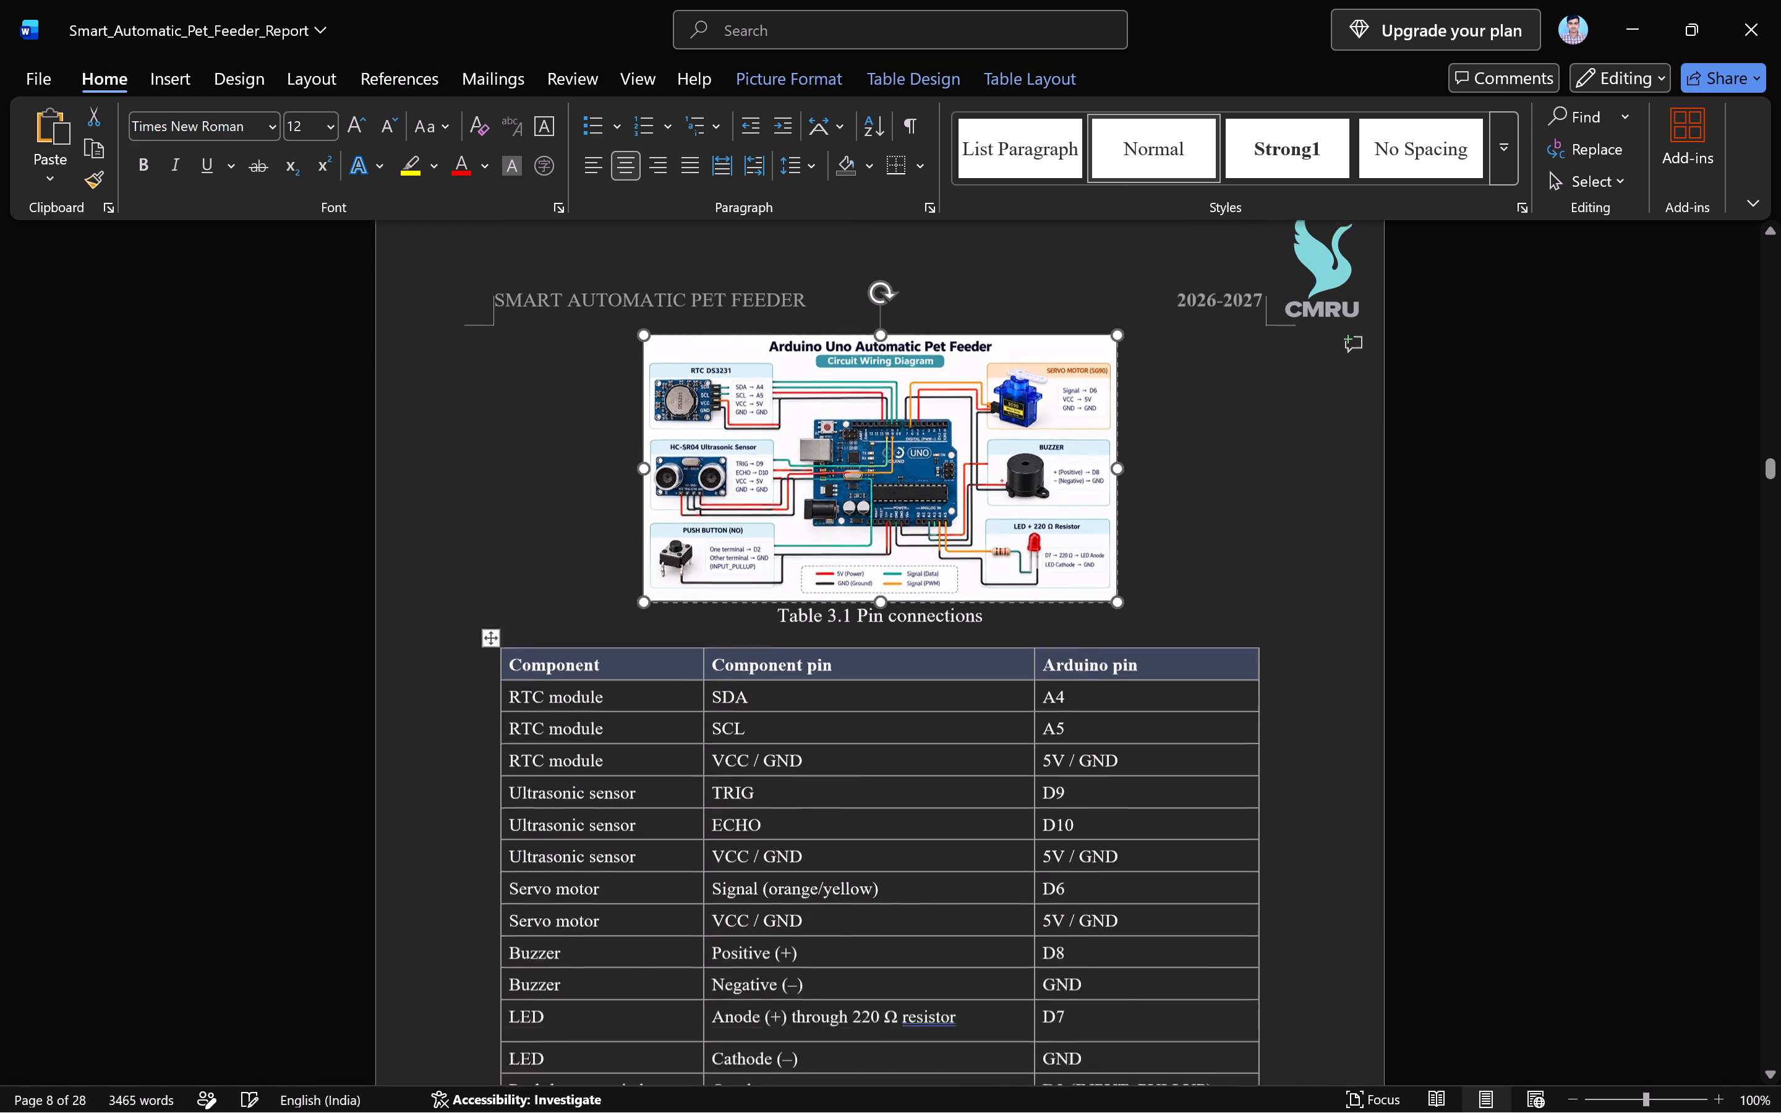
scroll(1181, 704, "down", 8)
scroll(1181, 702, "up", 5)
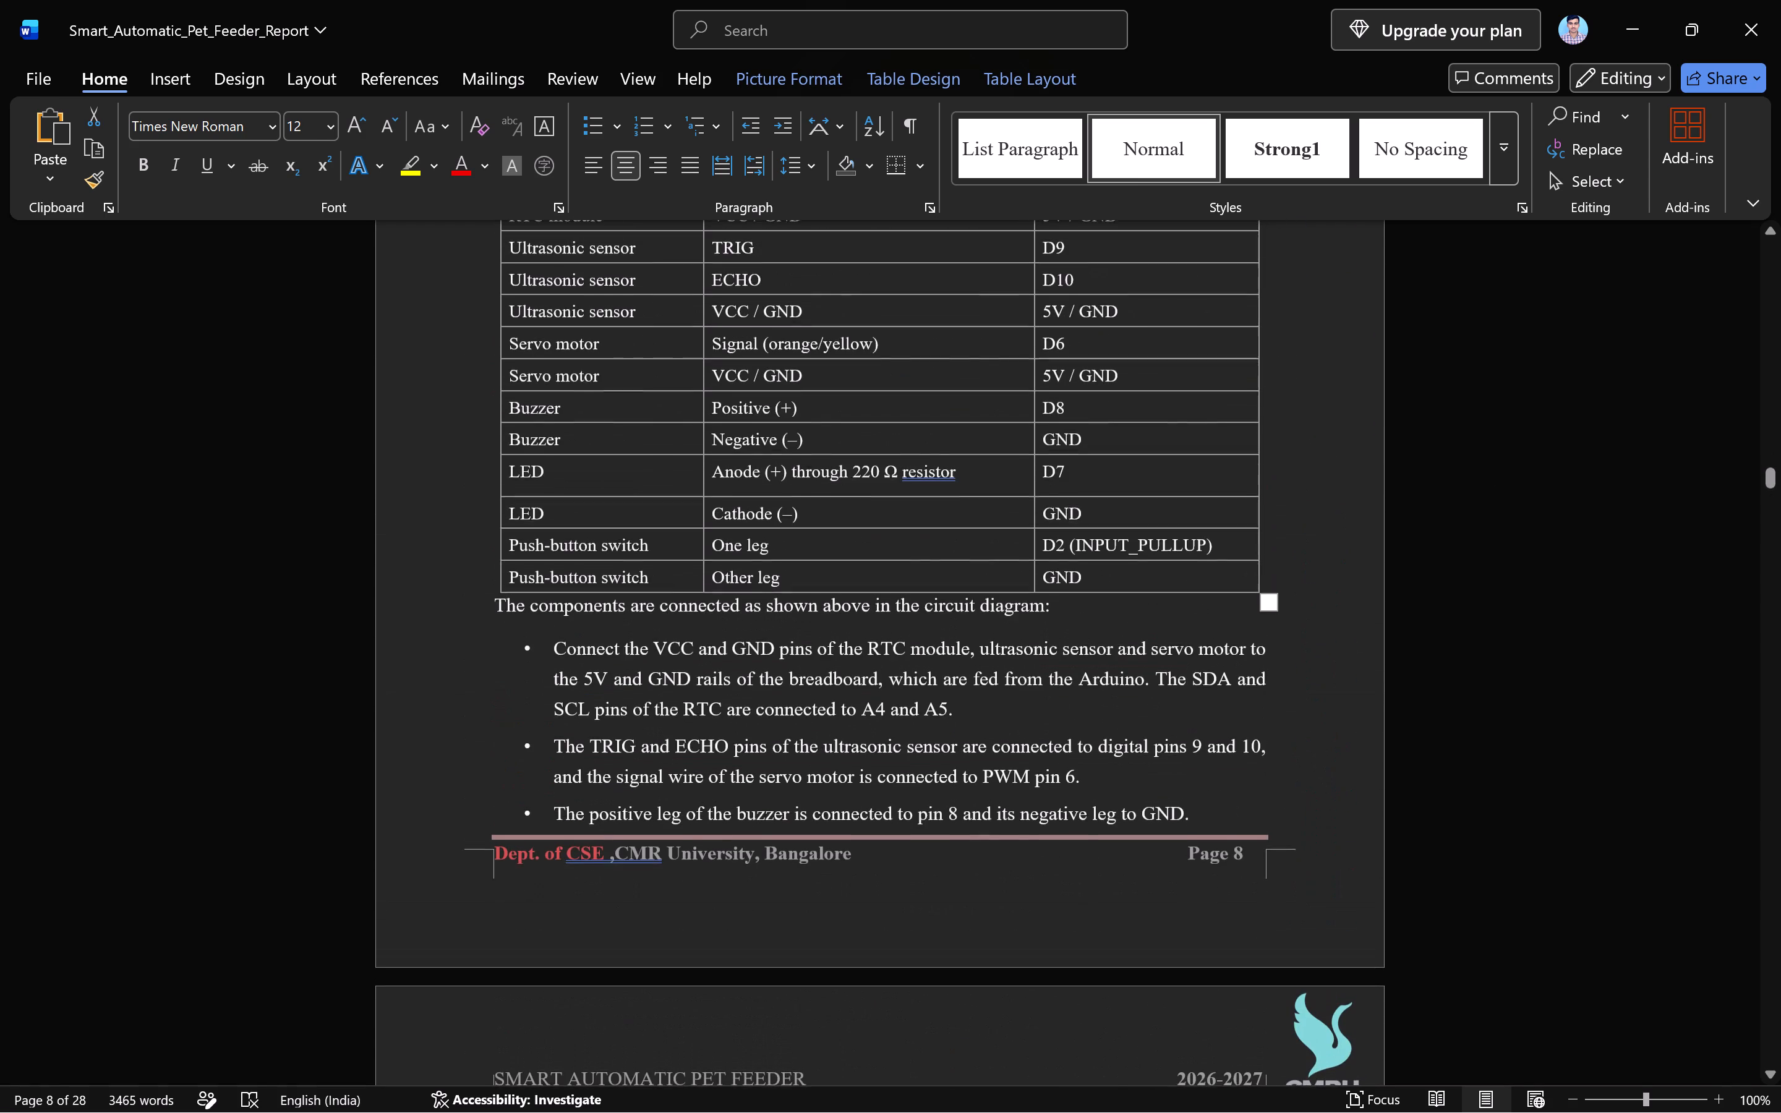
scroll(1164, 696, "up", 7)
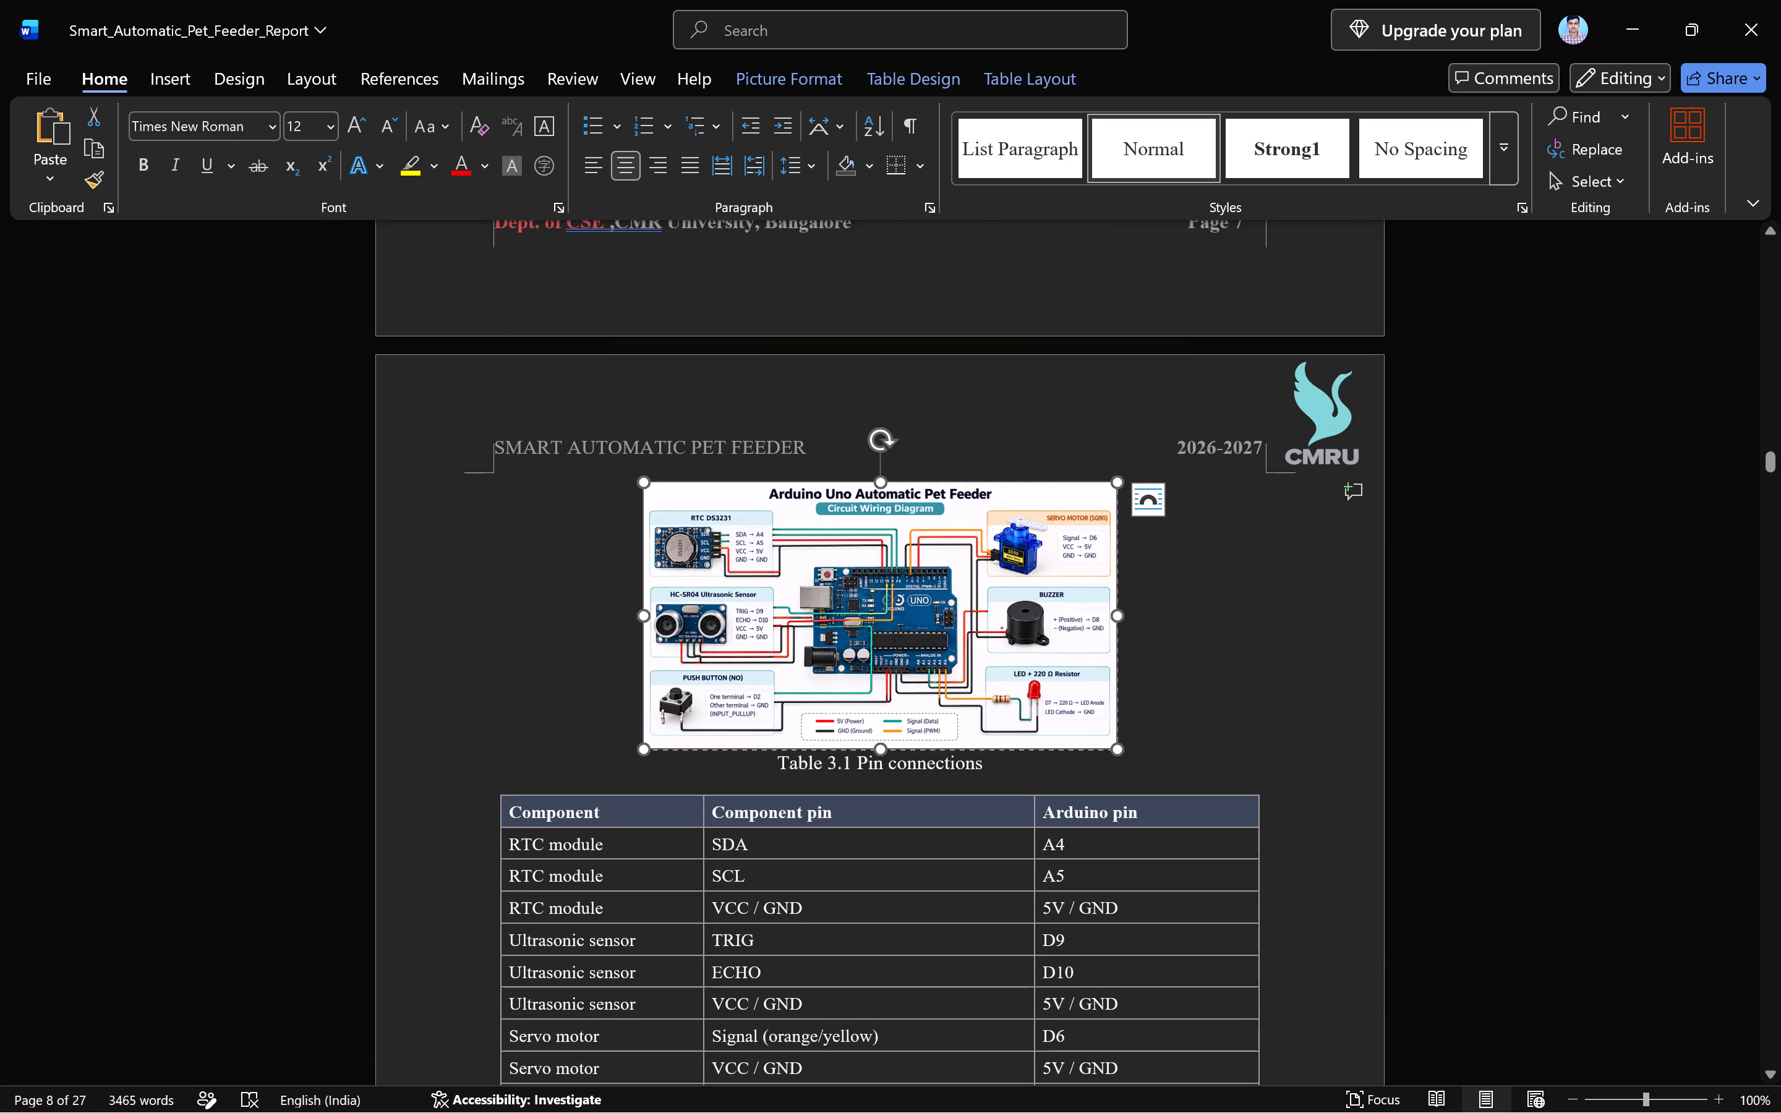
left_click_drag(1113, 753, 1245, 887)
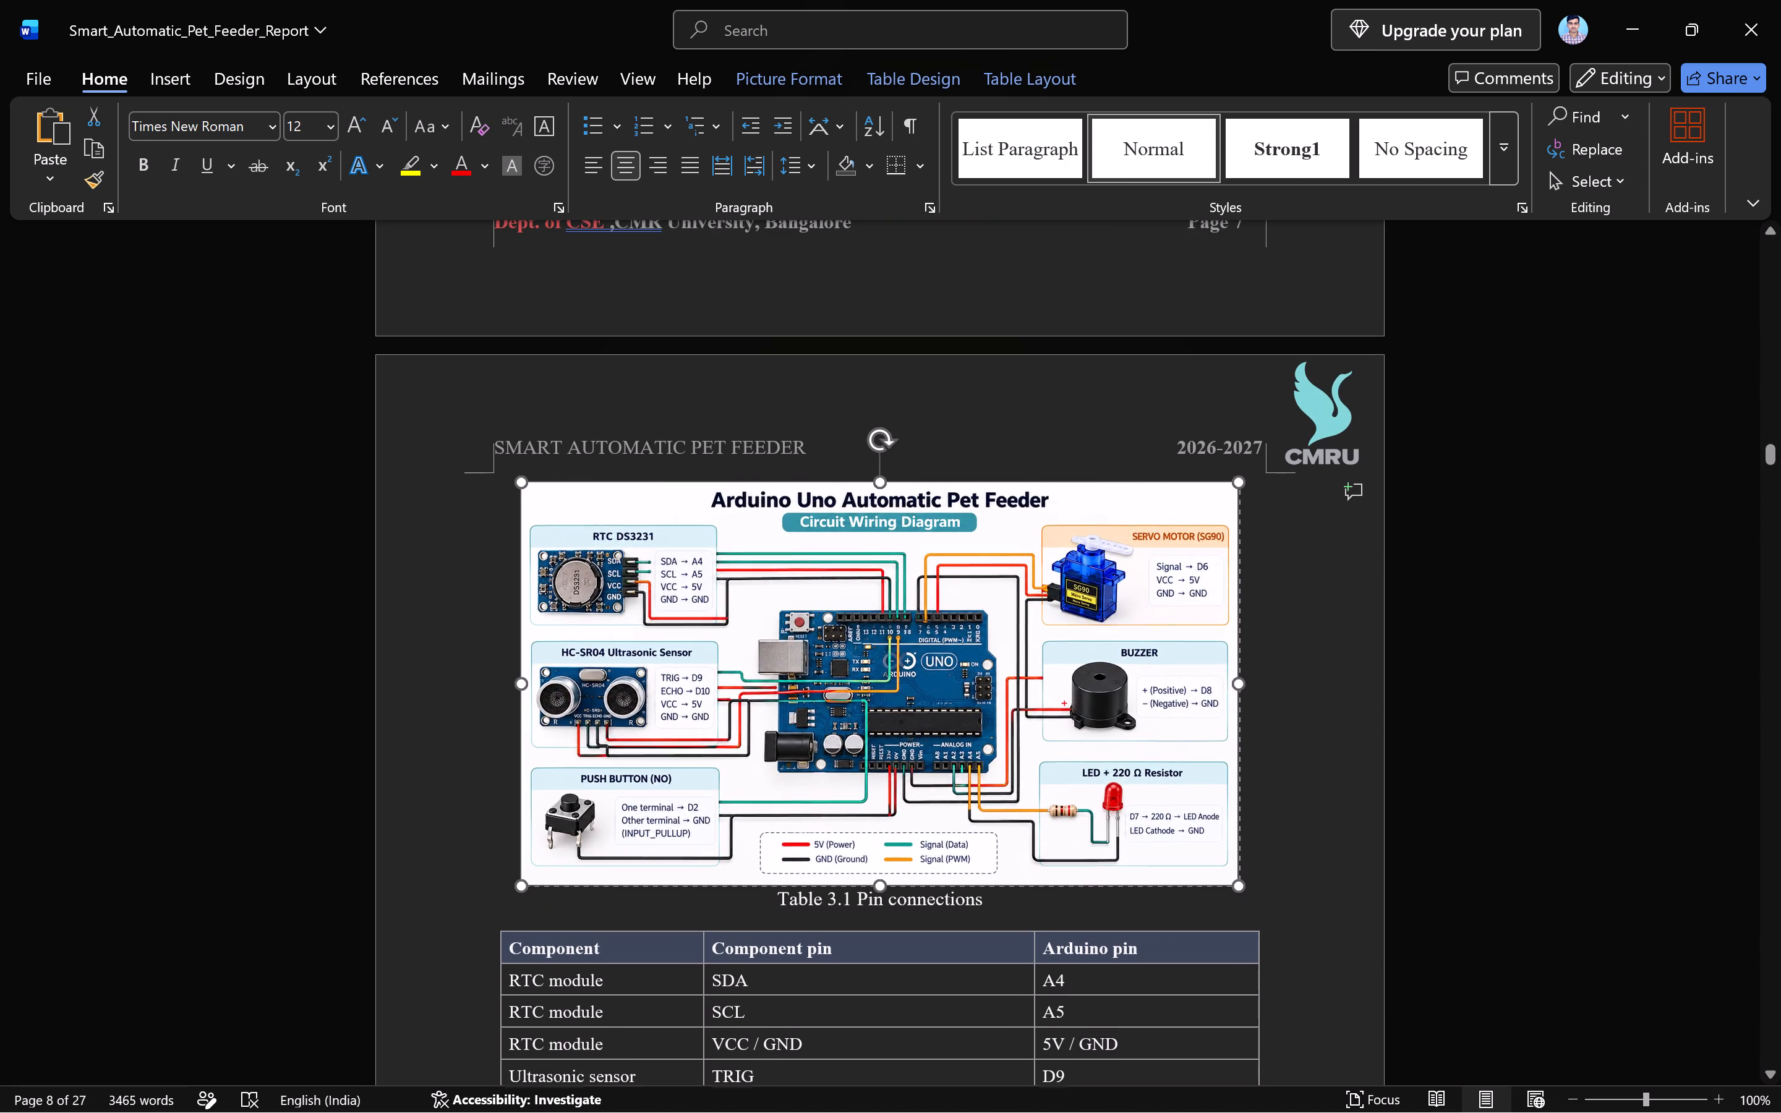
left_click_drag(1245, 887, 1245, 886)
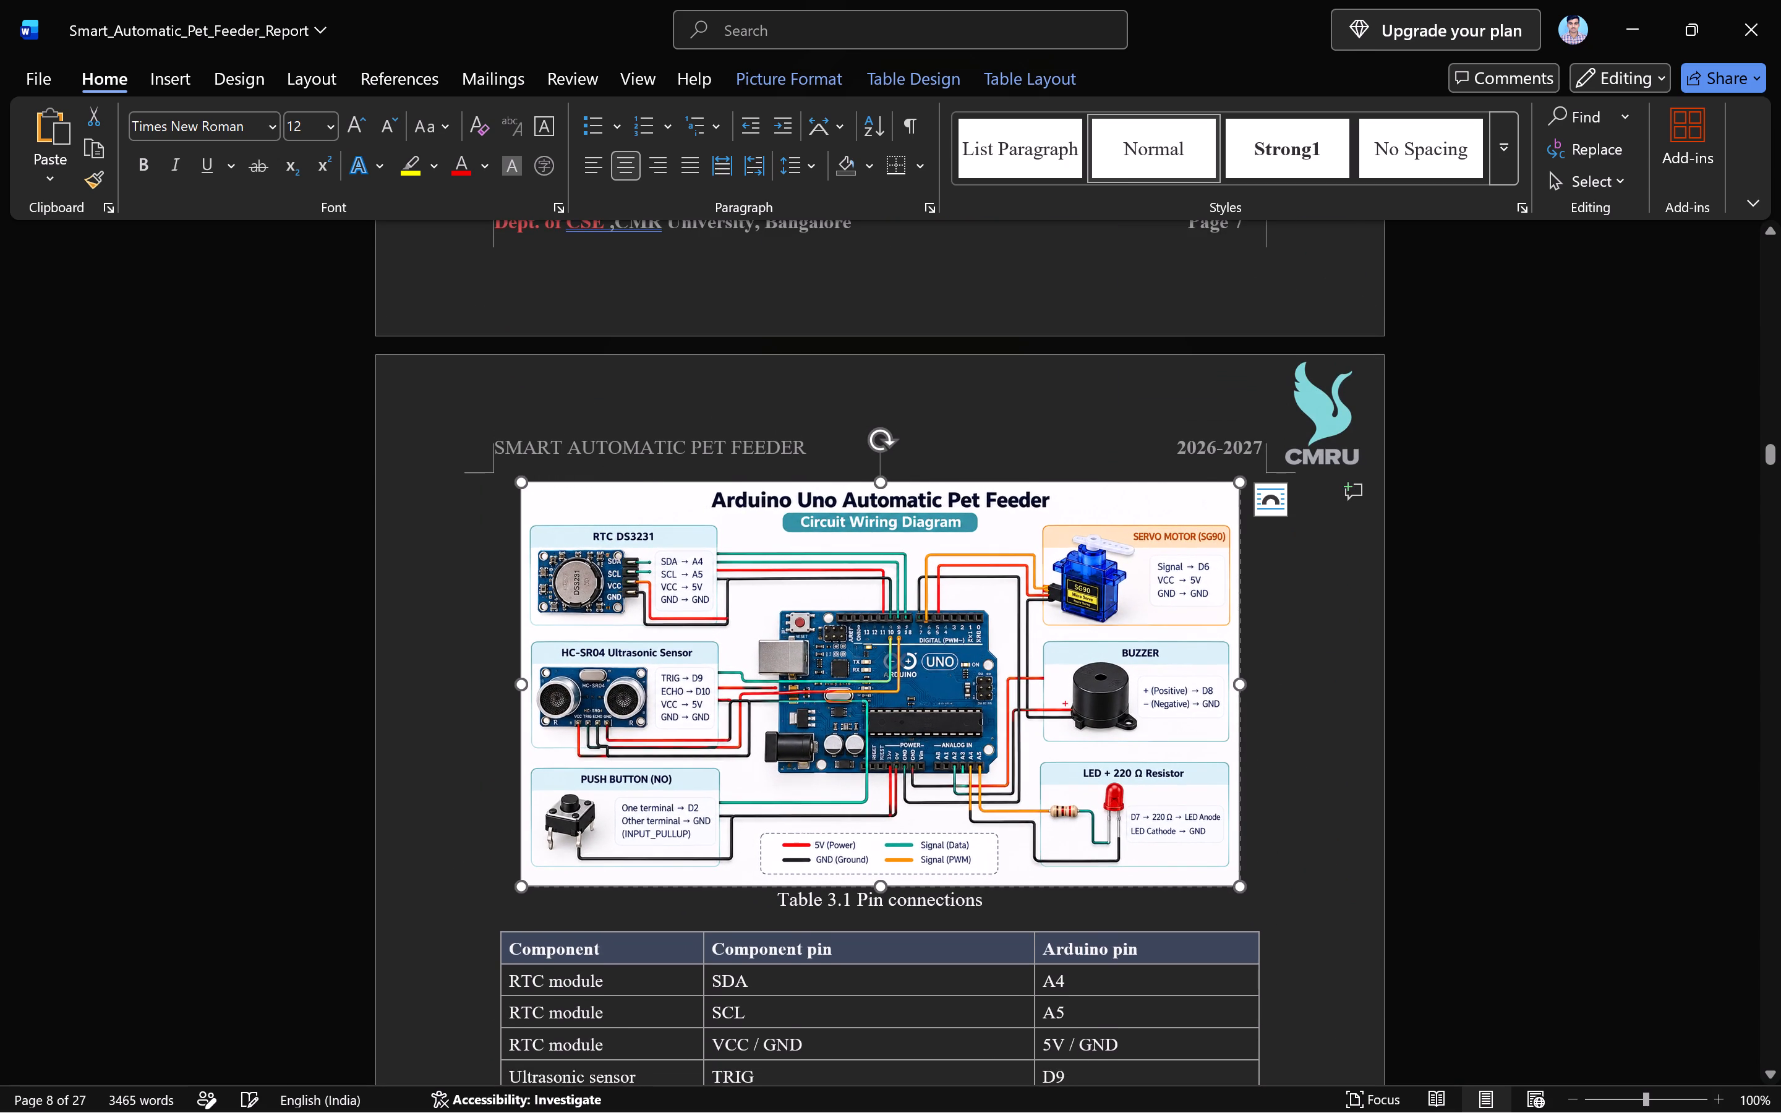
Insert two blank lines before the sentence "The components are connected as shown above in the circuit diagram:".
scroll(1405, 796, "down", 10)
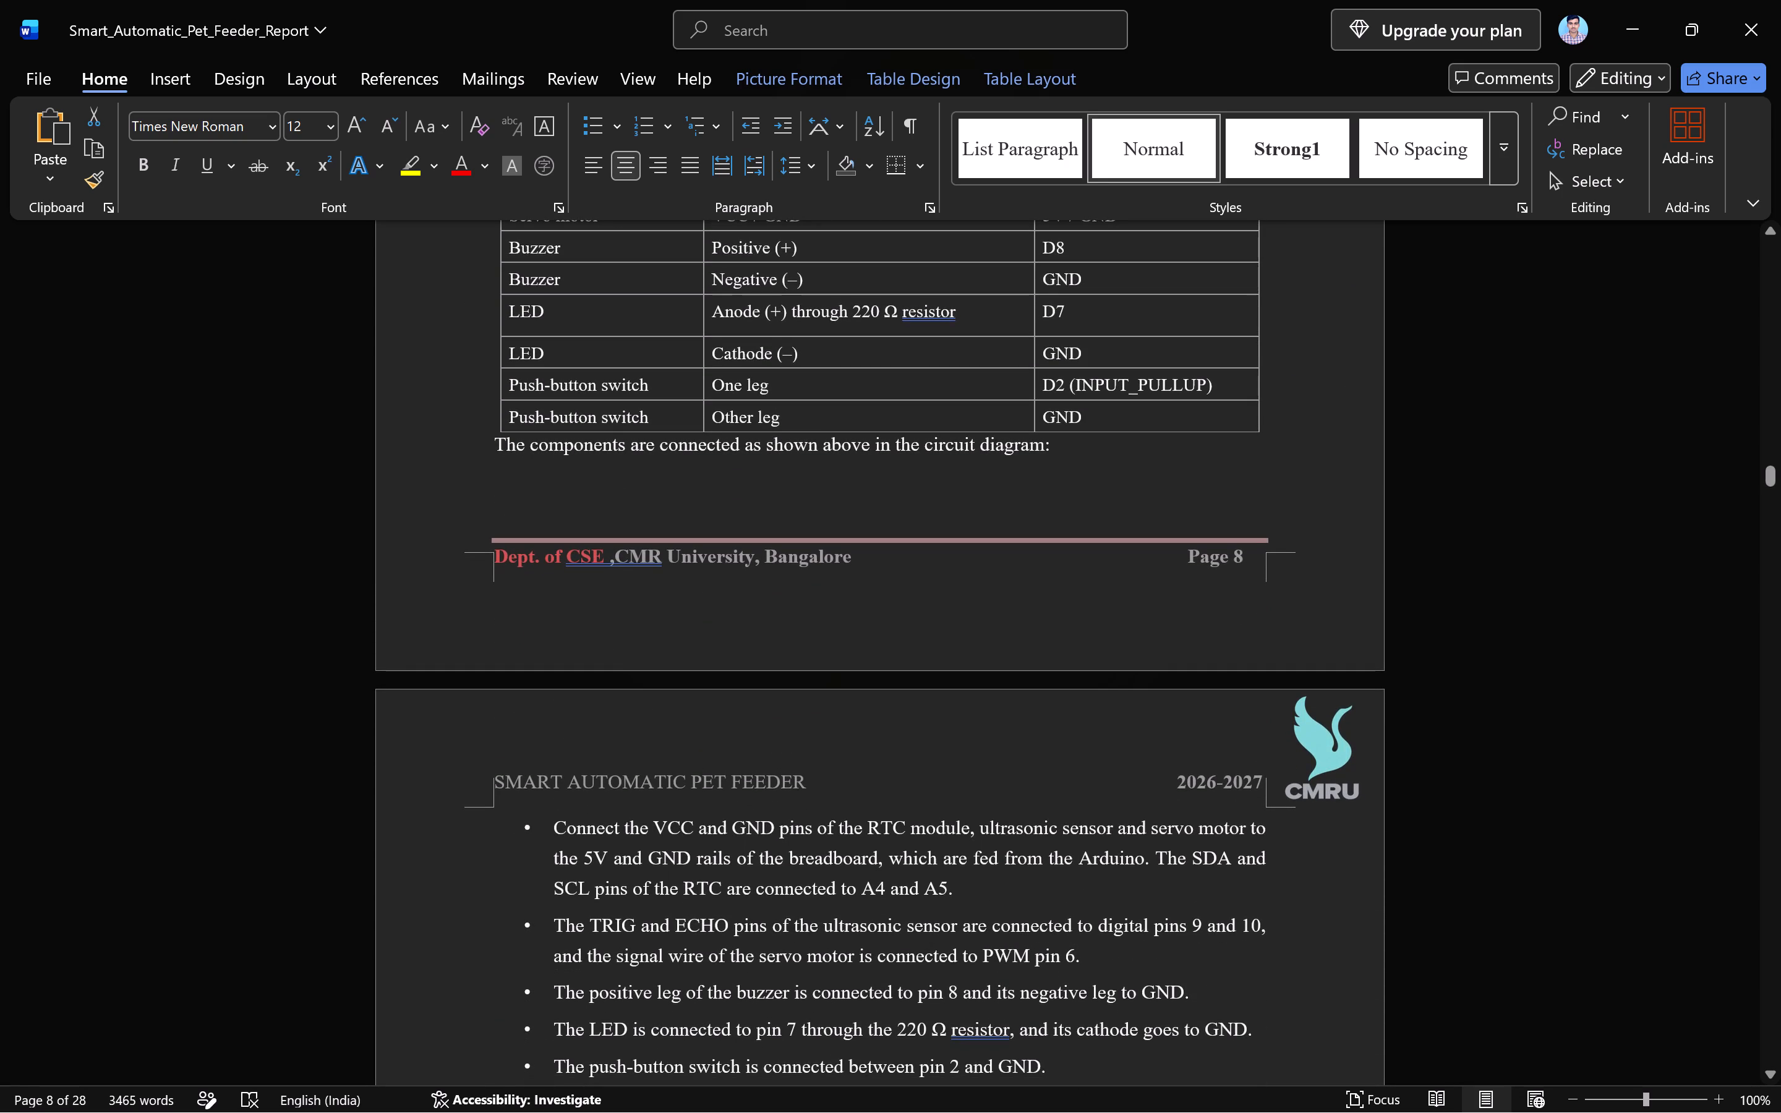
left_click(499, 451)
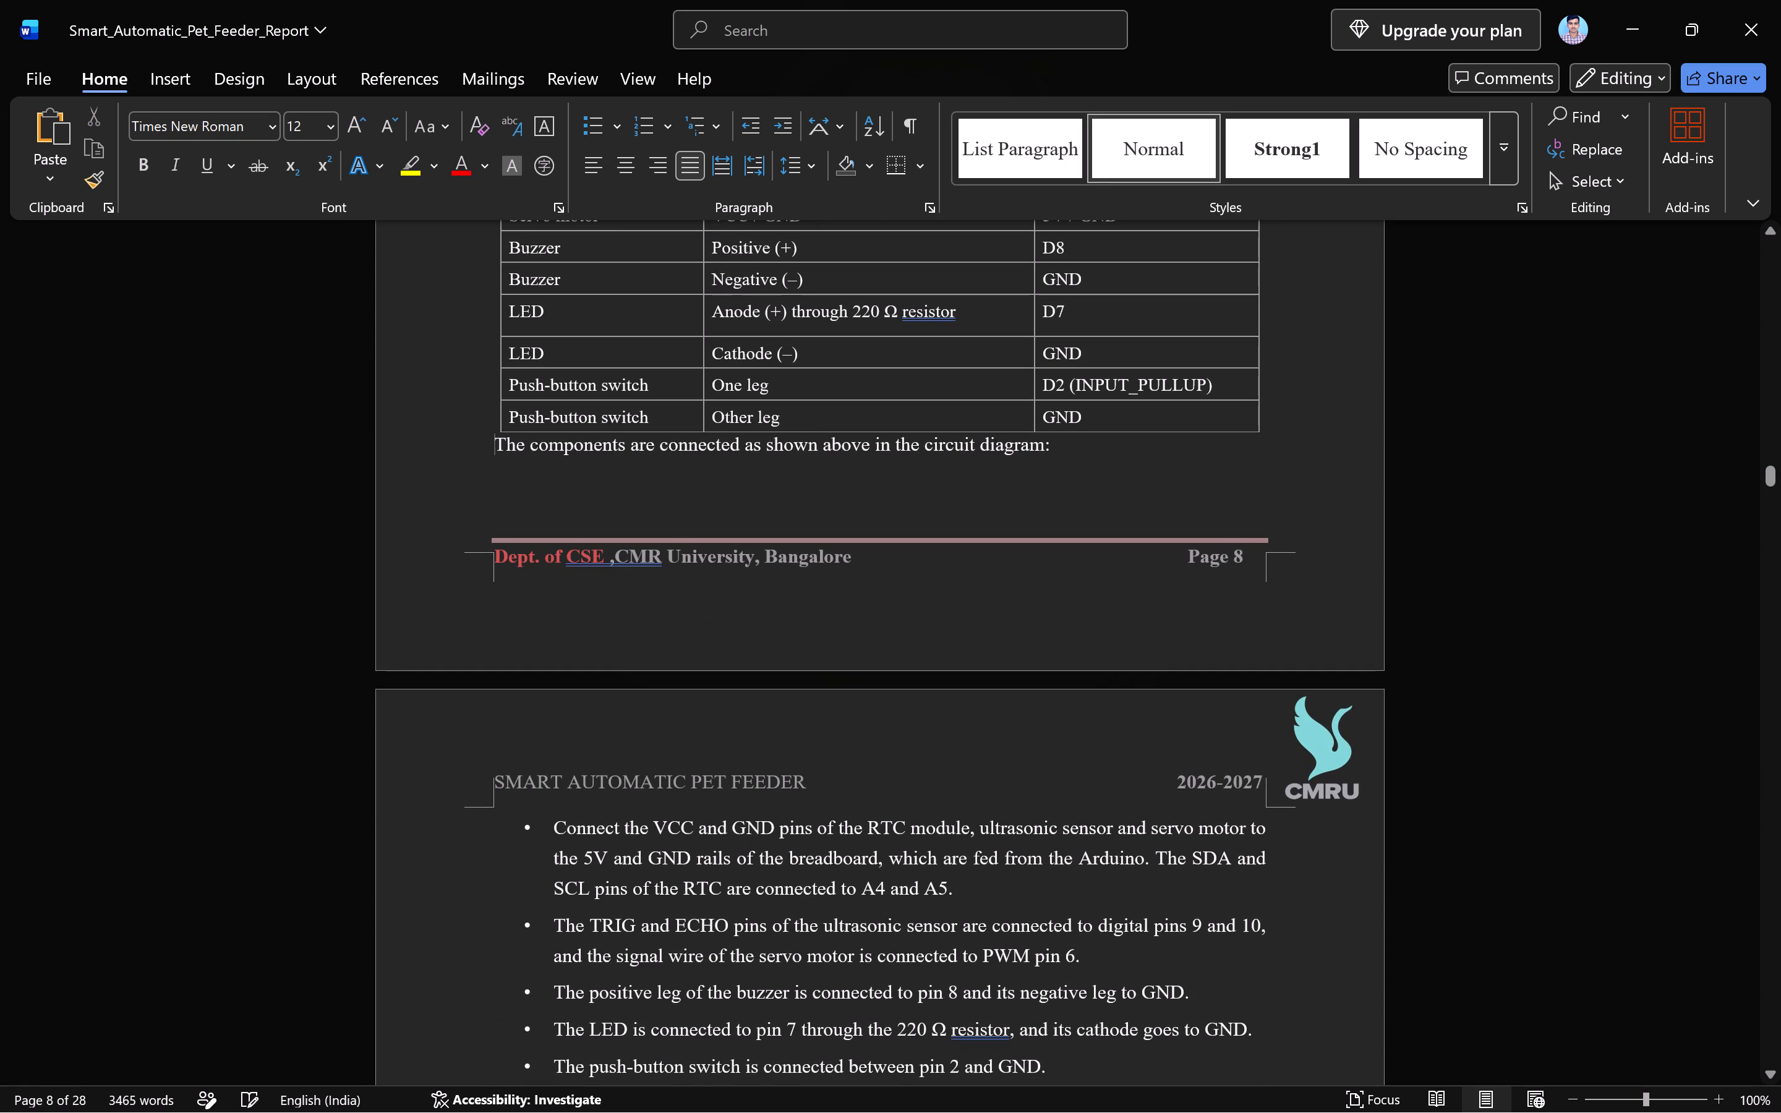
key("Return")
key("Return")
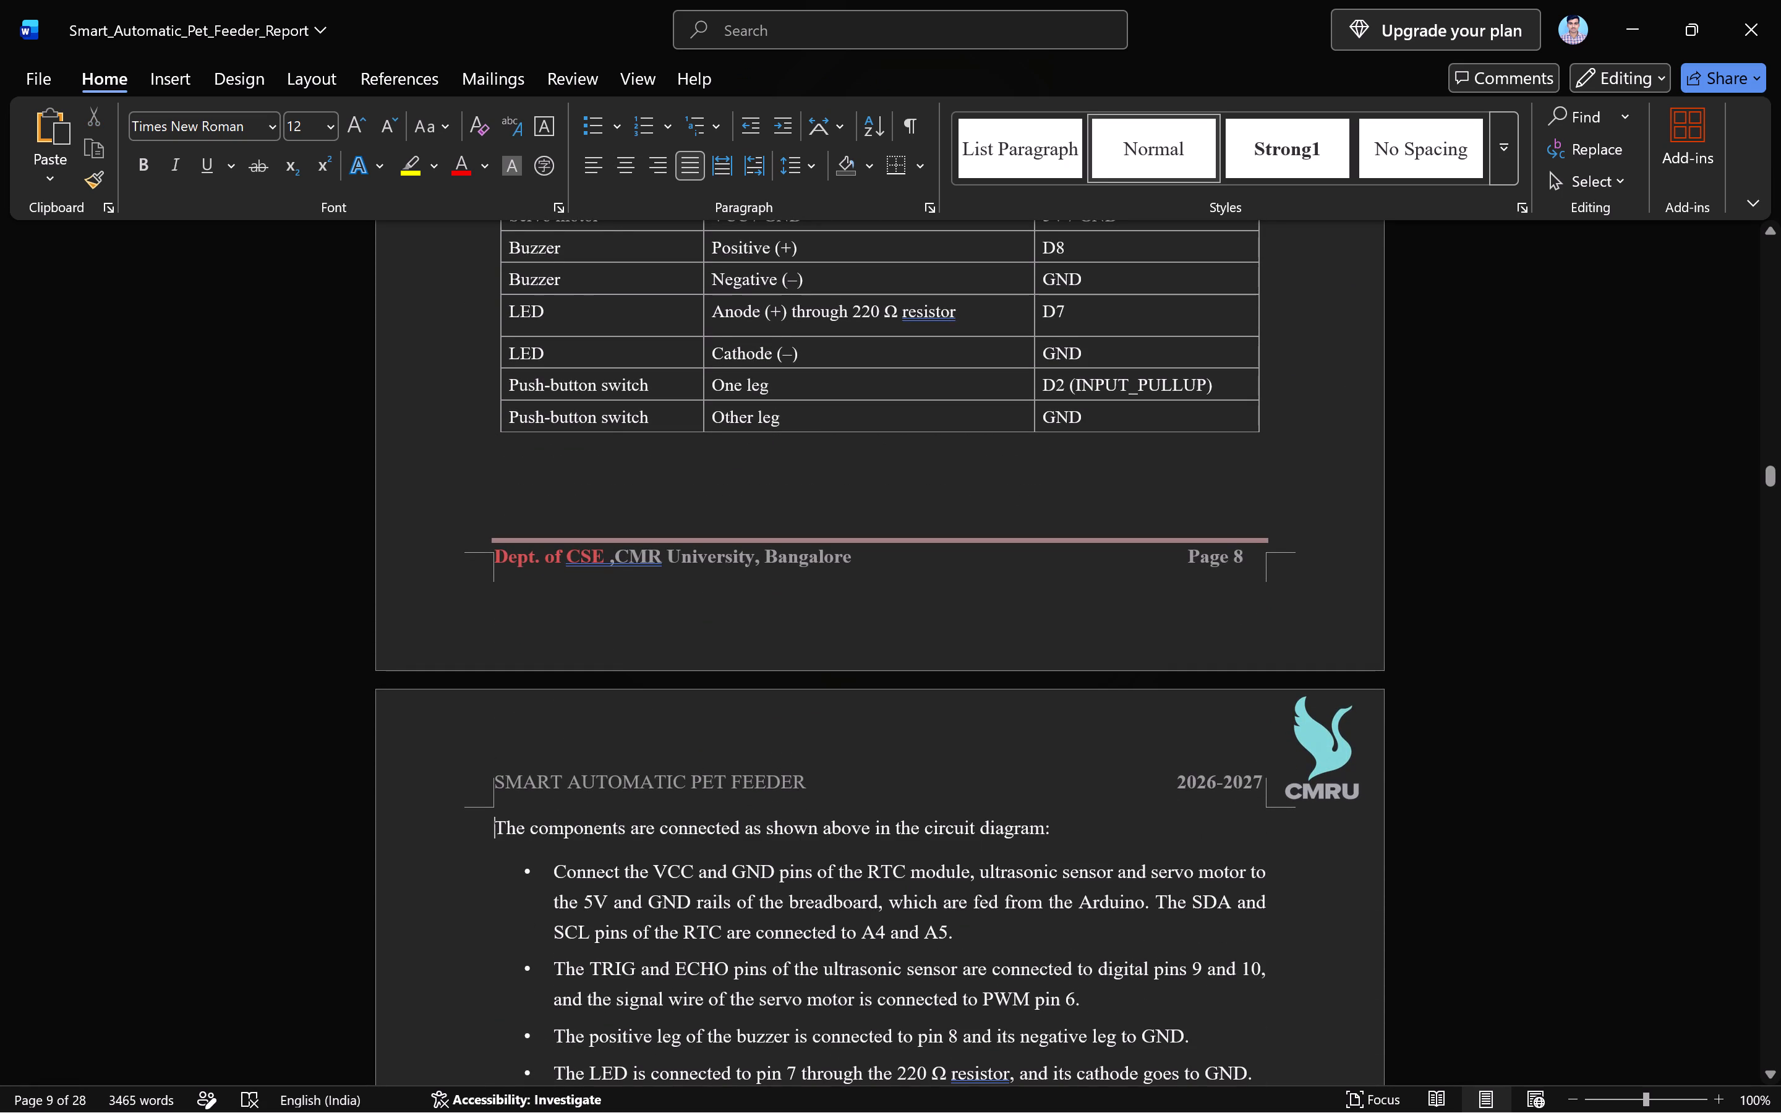
Stretch the wiring diagram taller so the pin connections table extends down to the page footer.
scroll(701, 451, "up", 6)
left_click(821, 452)
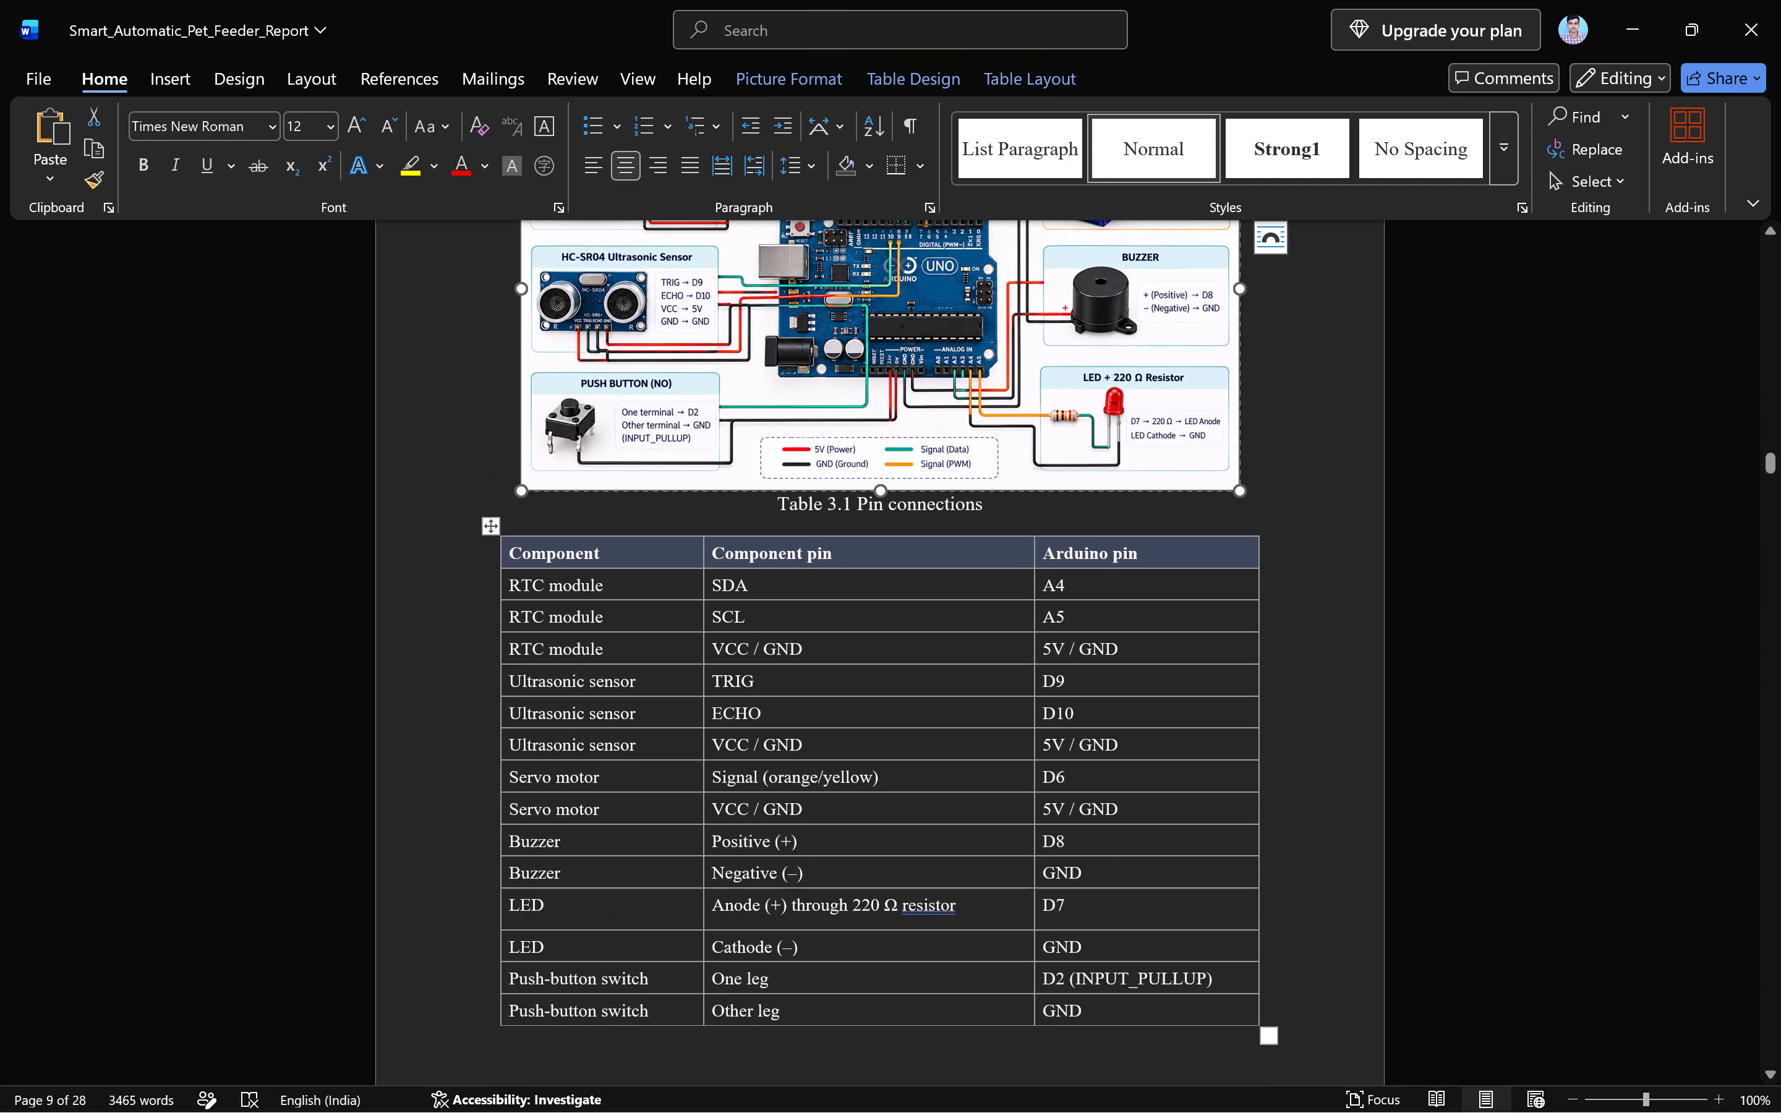
left_click_drag(882, 484, 884, 518)
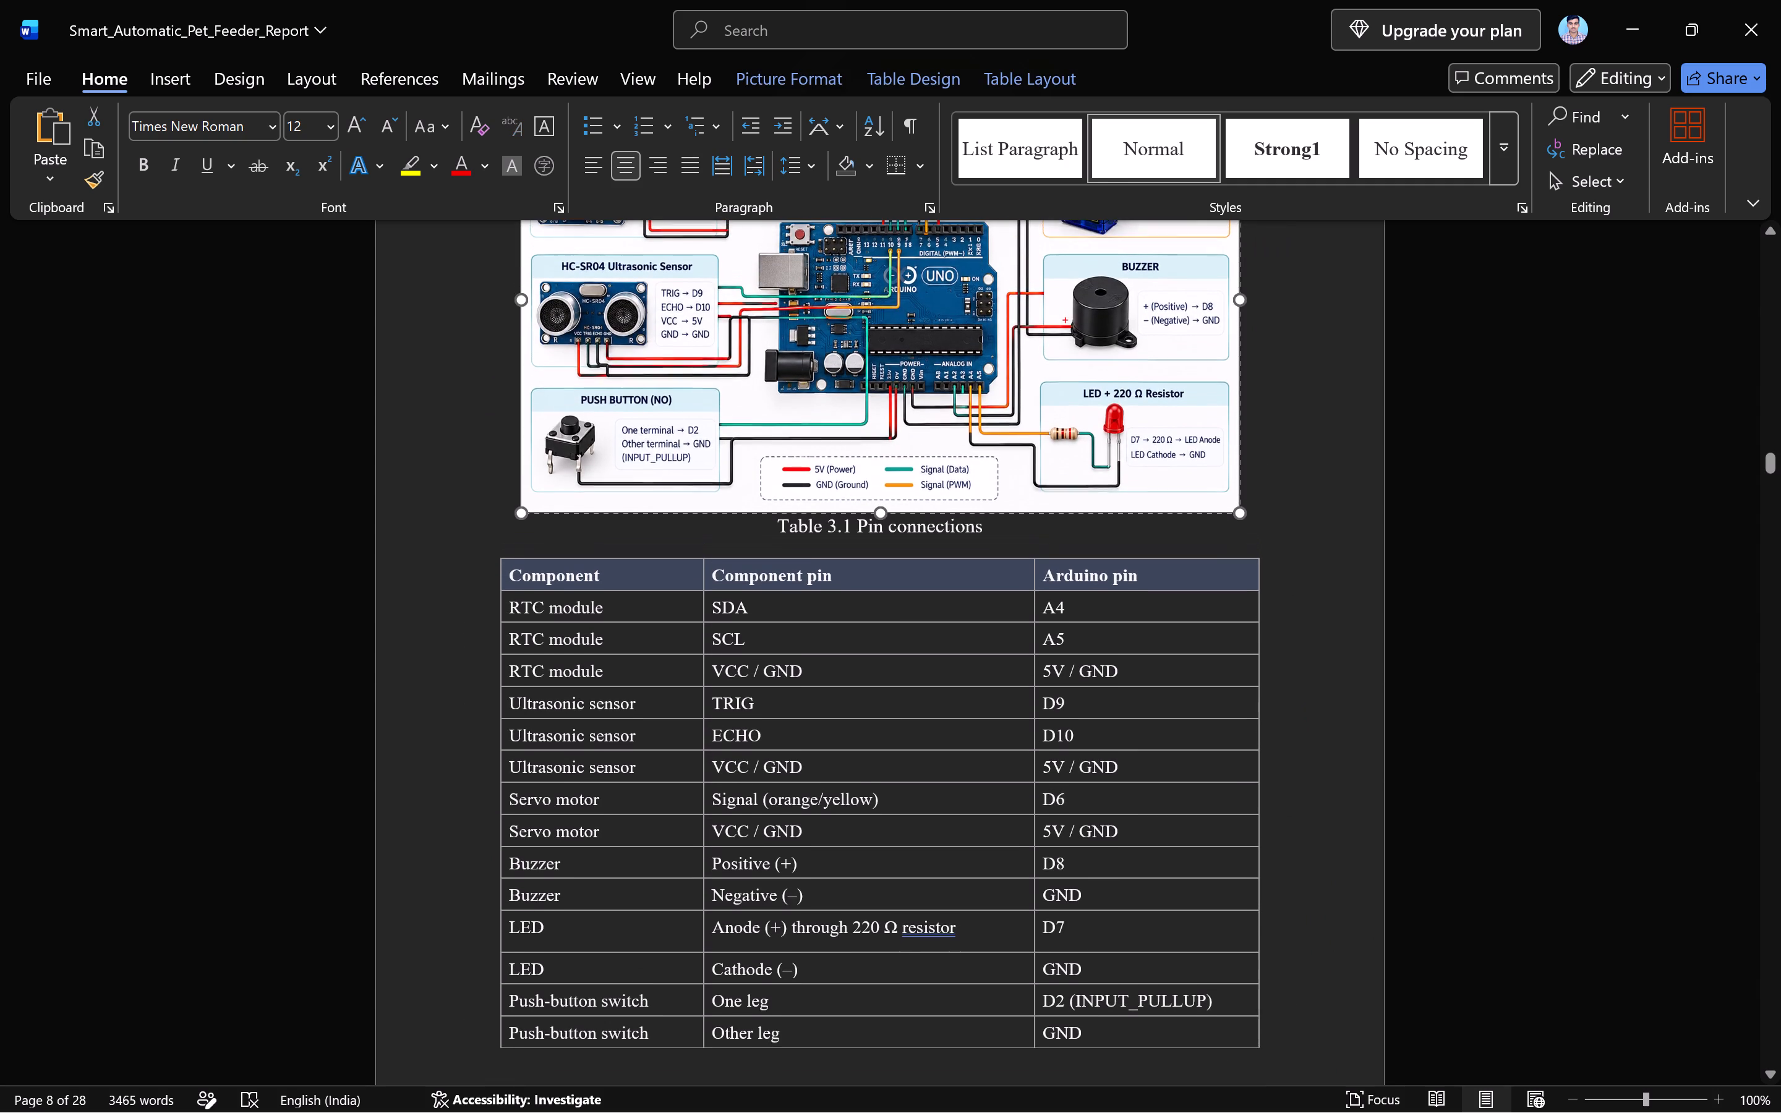
left_click_drag(884, 518, 884, 589)
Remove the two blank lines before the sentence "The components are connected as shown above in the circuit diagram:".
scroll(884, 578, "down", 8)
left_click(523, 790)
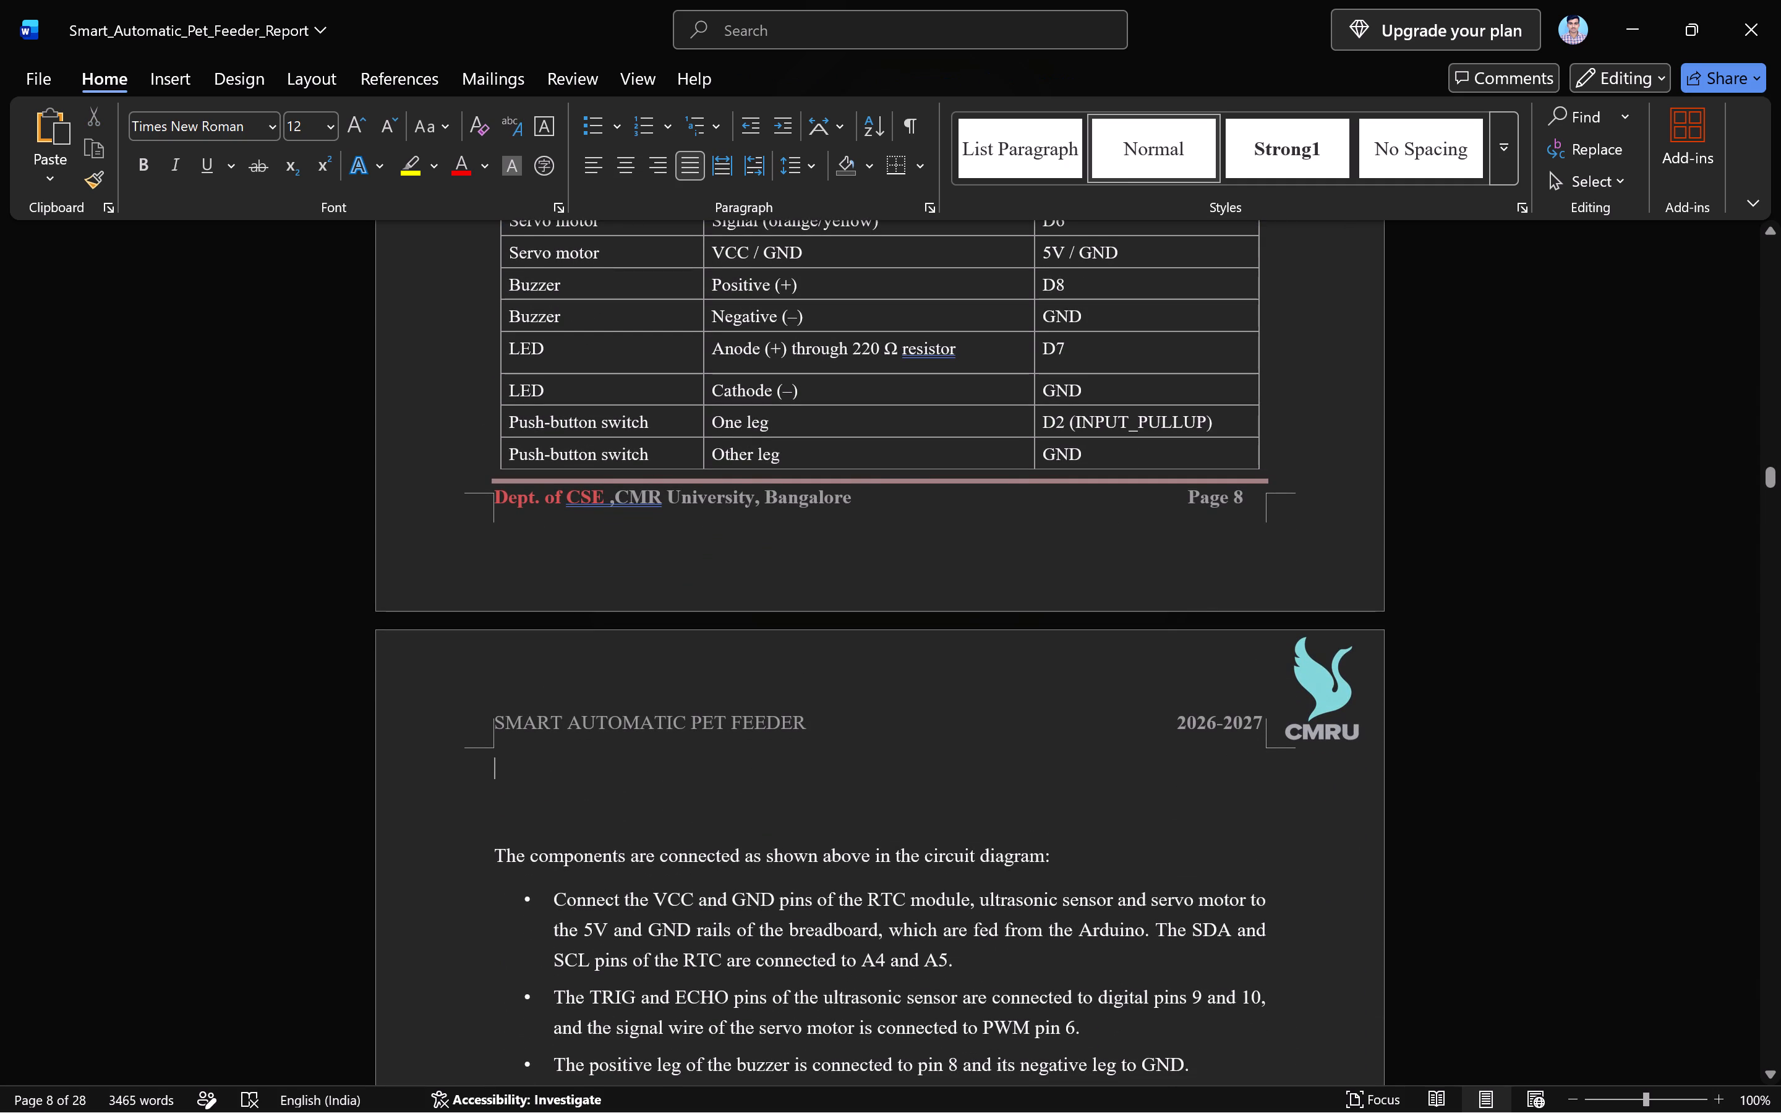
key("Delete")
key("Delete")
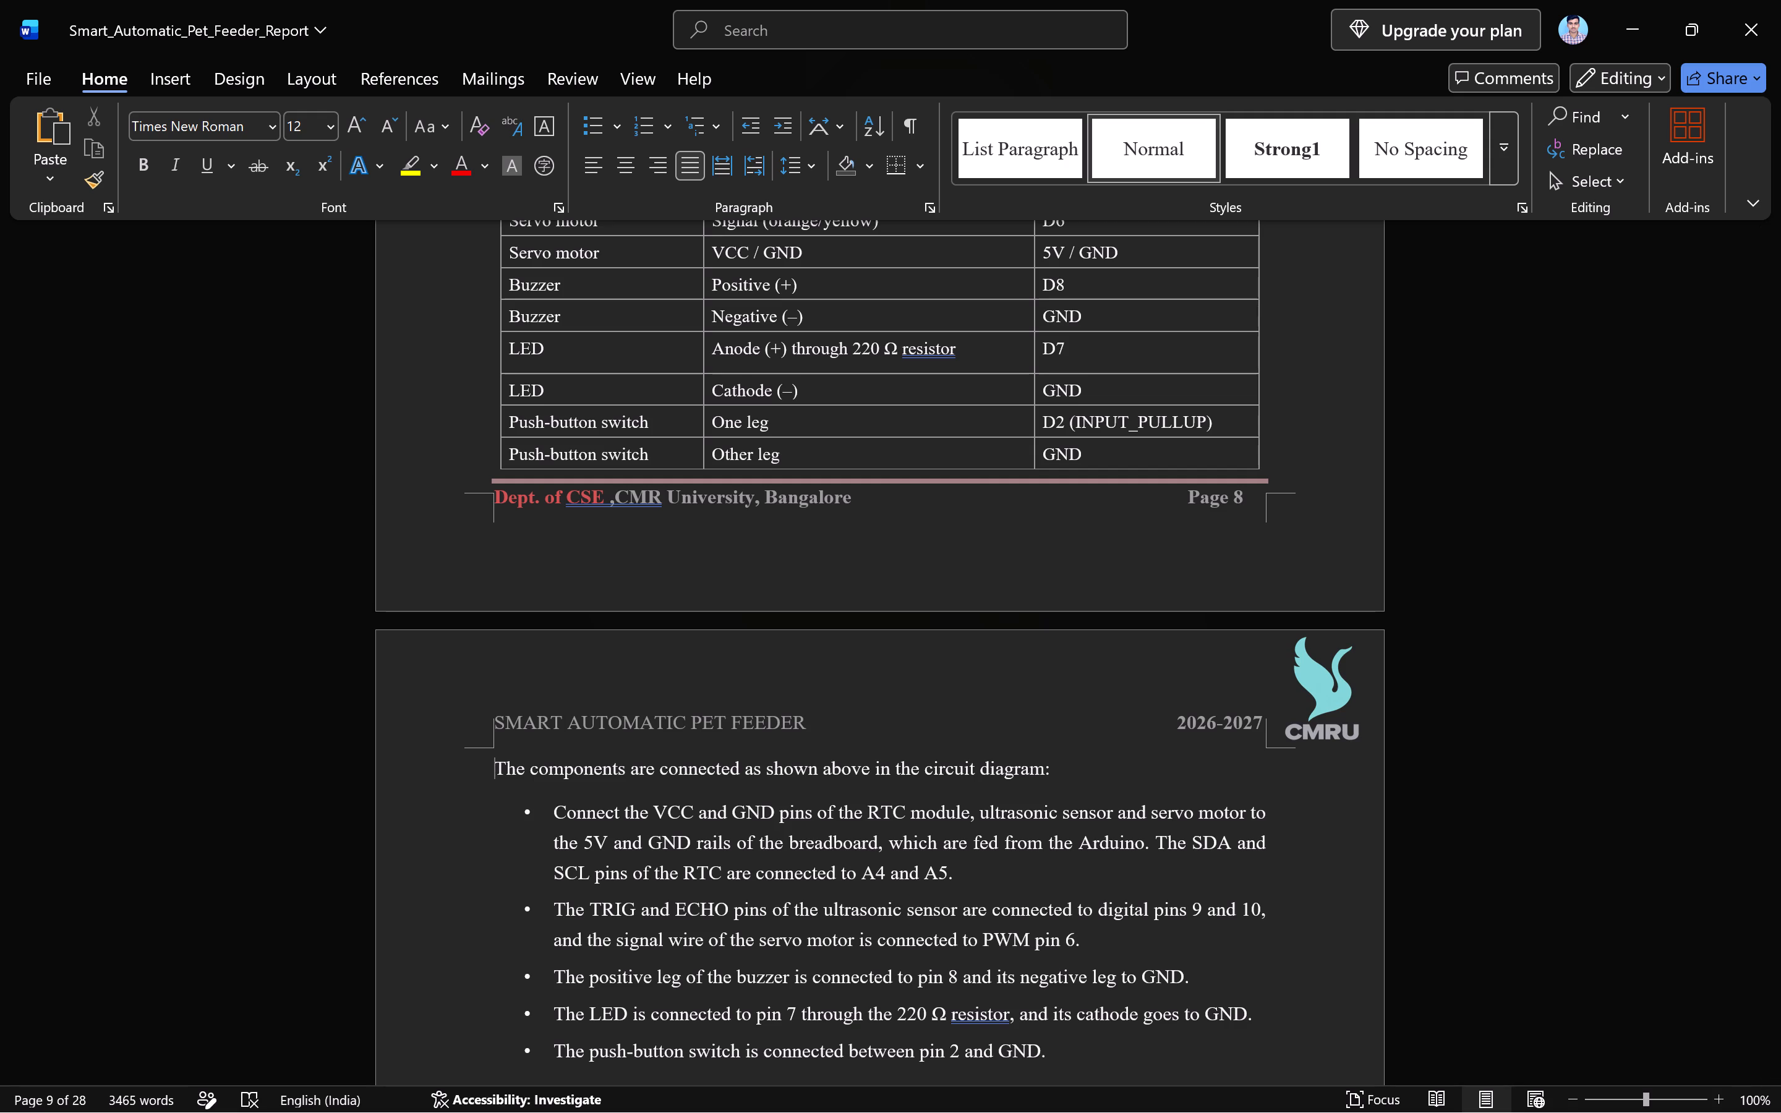
Review the pages from the component connections through Working Principle, the Software Description chapter and the source code listing.
scroll(727, 694, "down", 5)
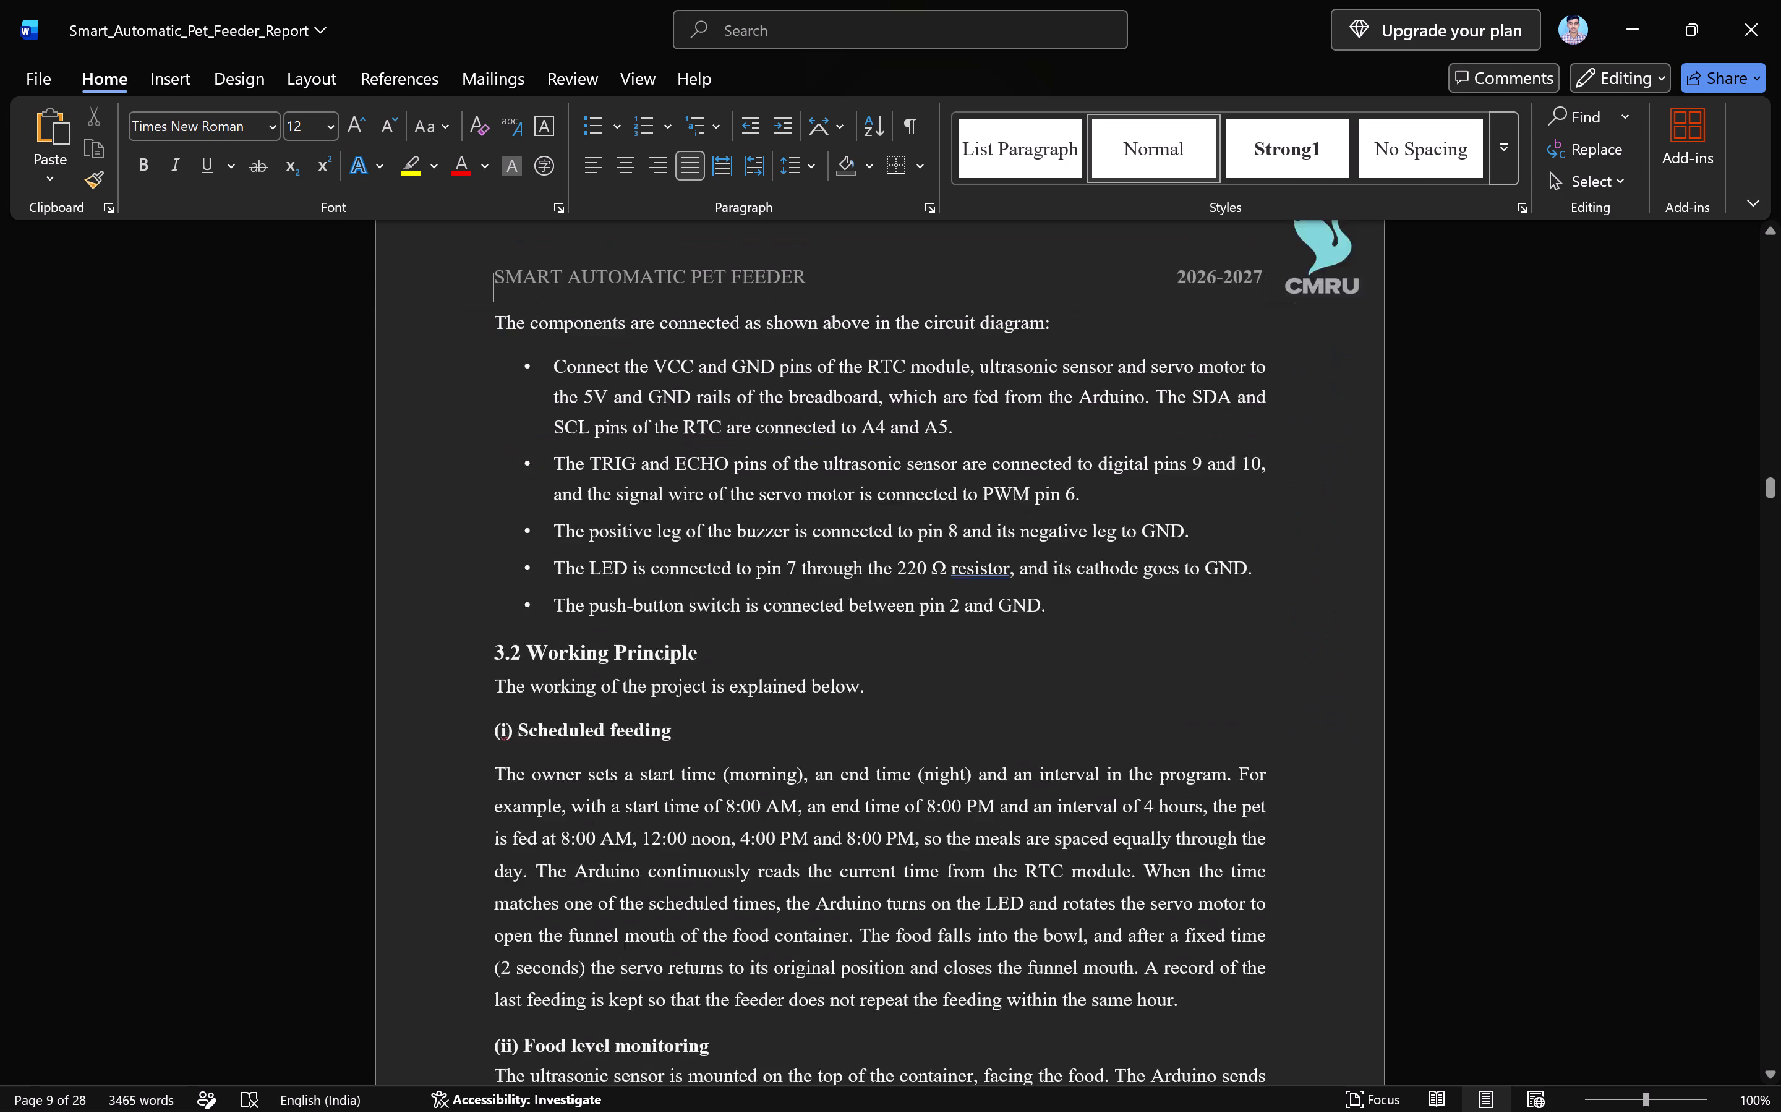
scroll(728, 698, "down", 8)
scroll(728, 698, "up", 2)
scroll(728, 698, "down", 13)
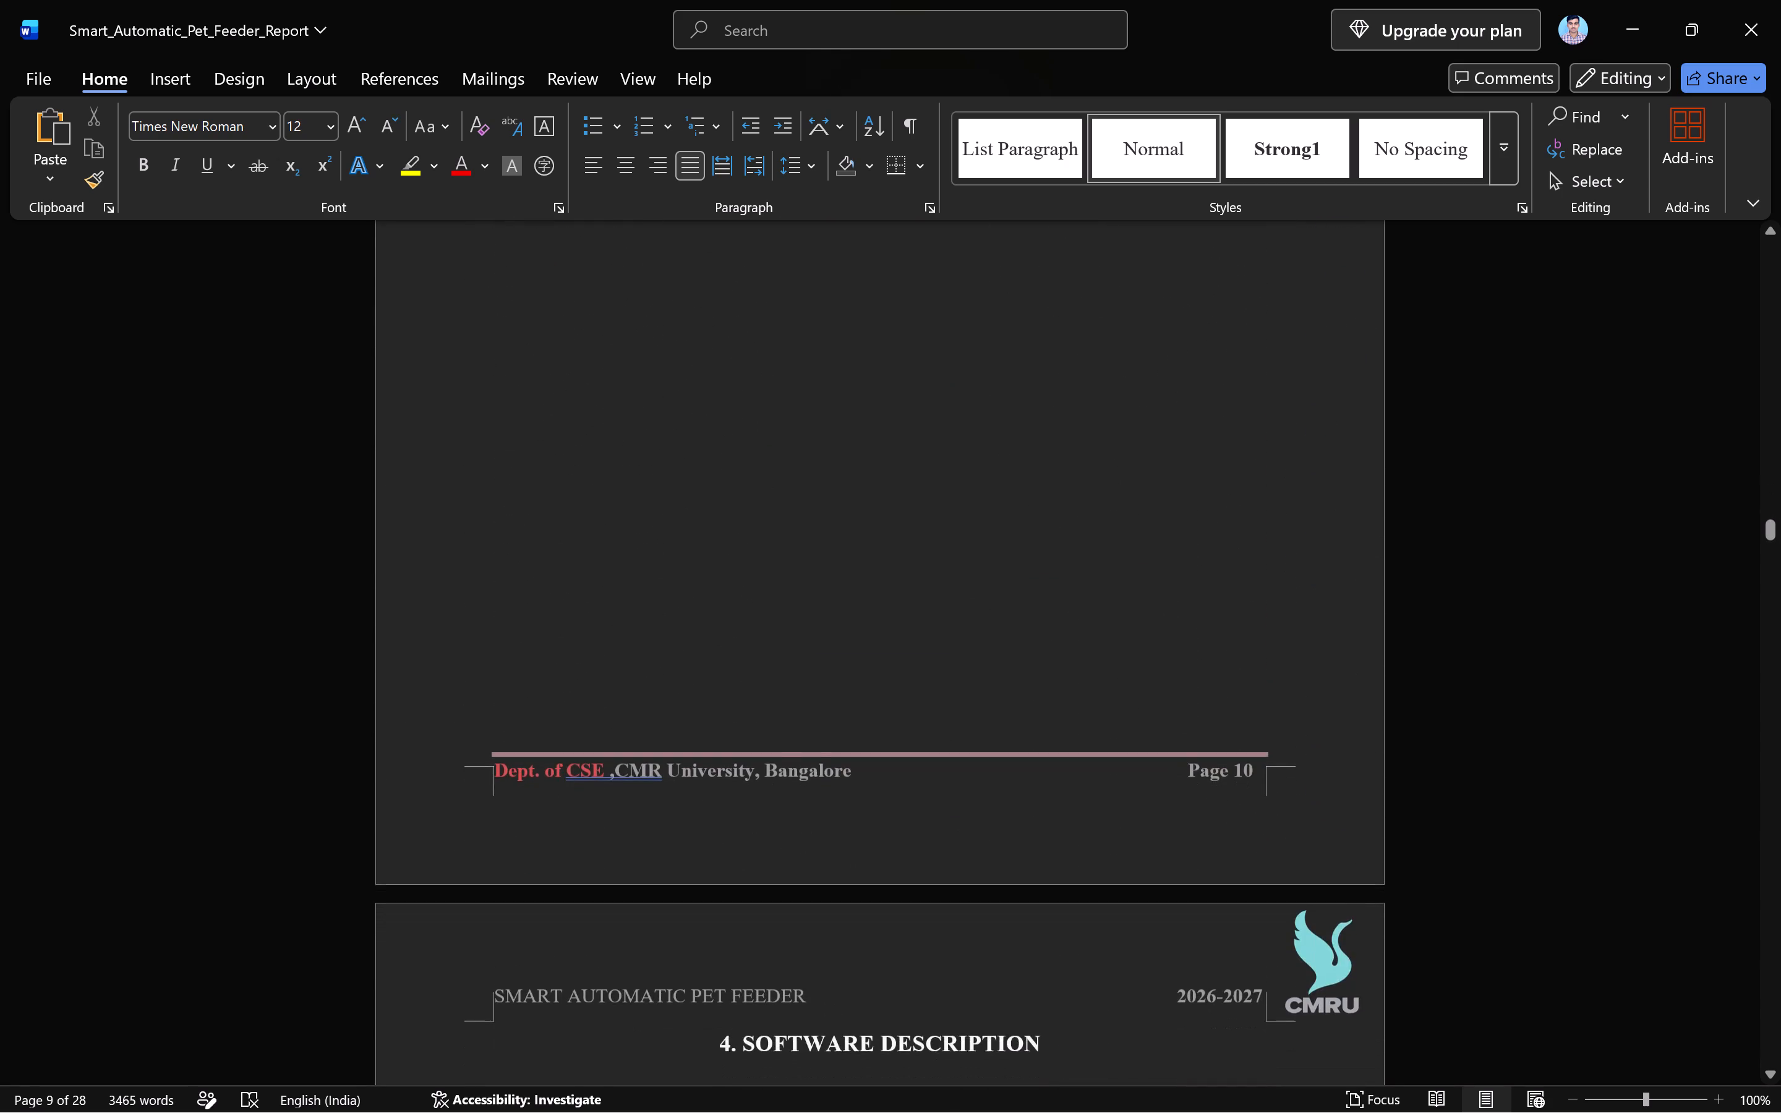
scroll(728, 698, "down", 13)
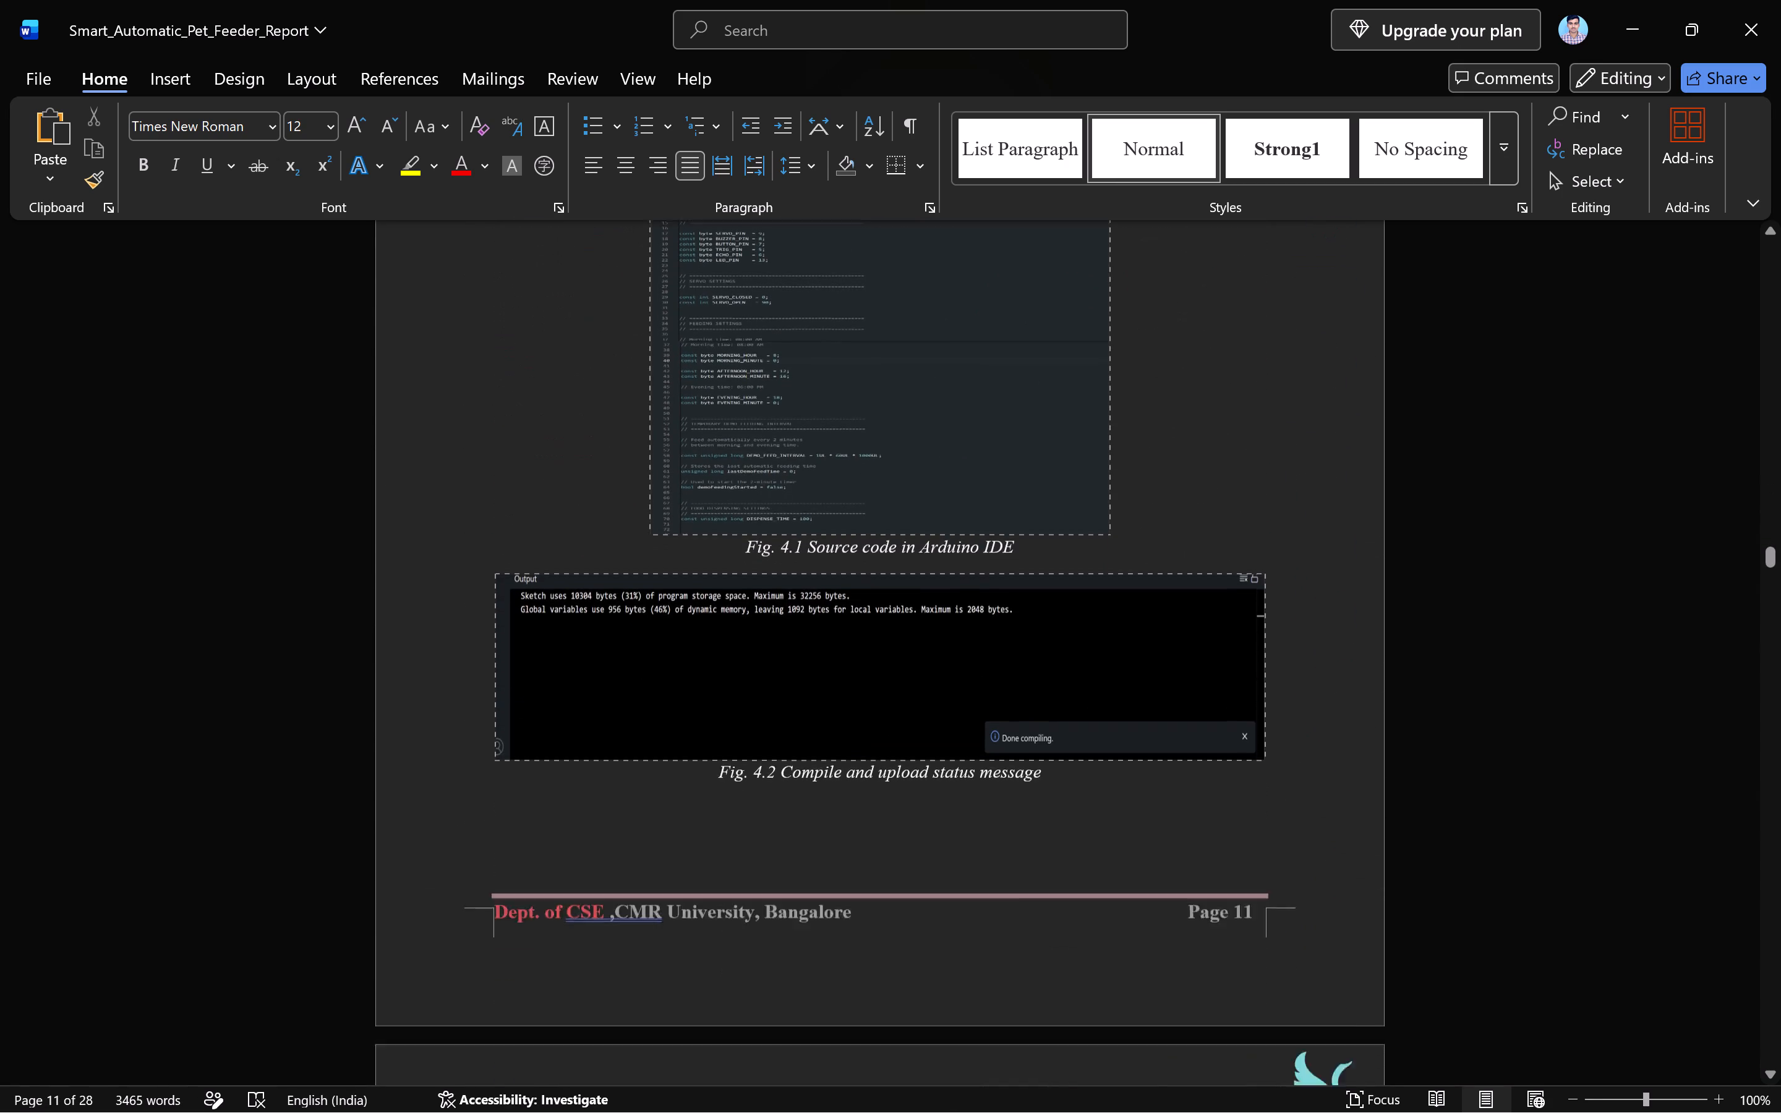
scroll(728, 699, "down", 12)
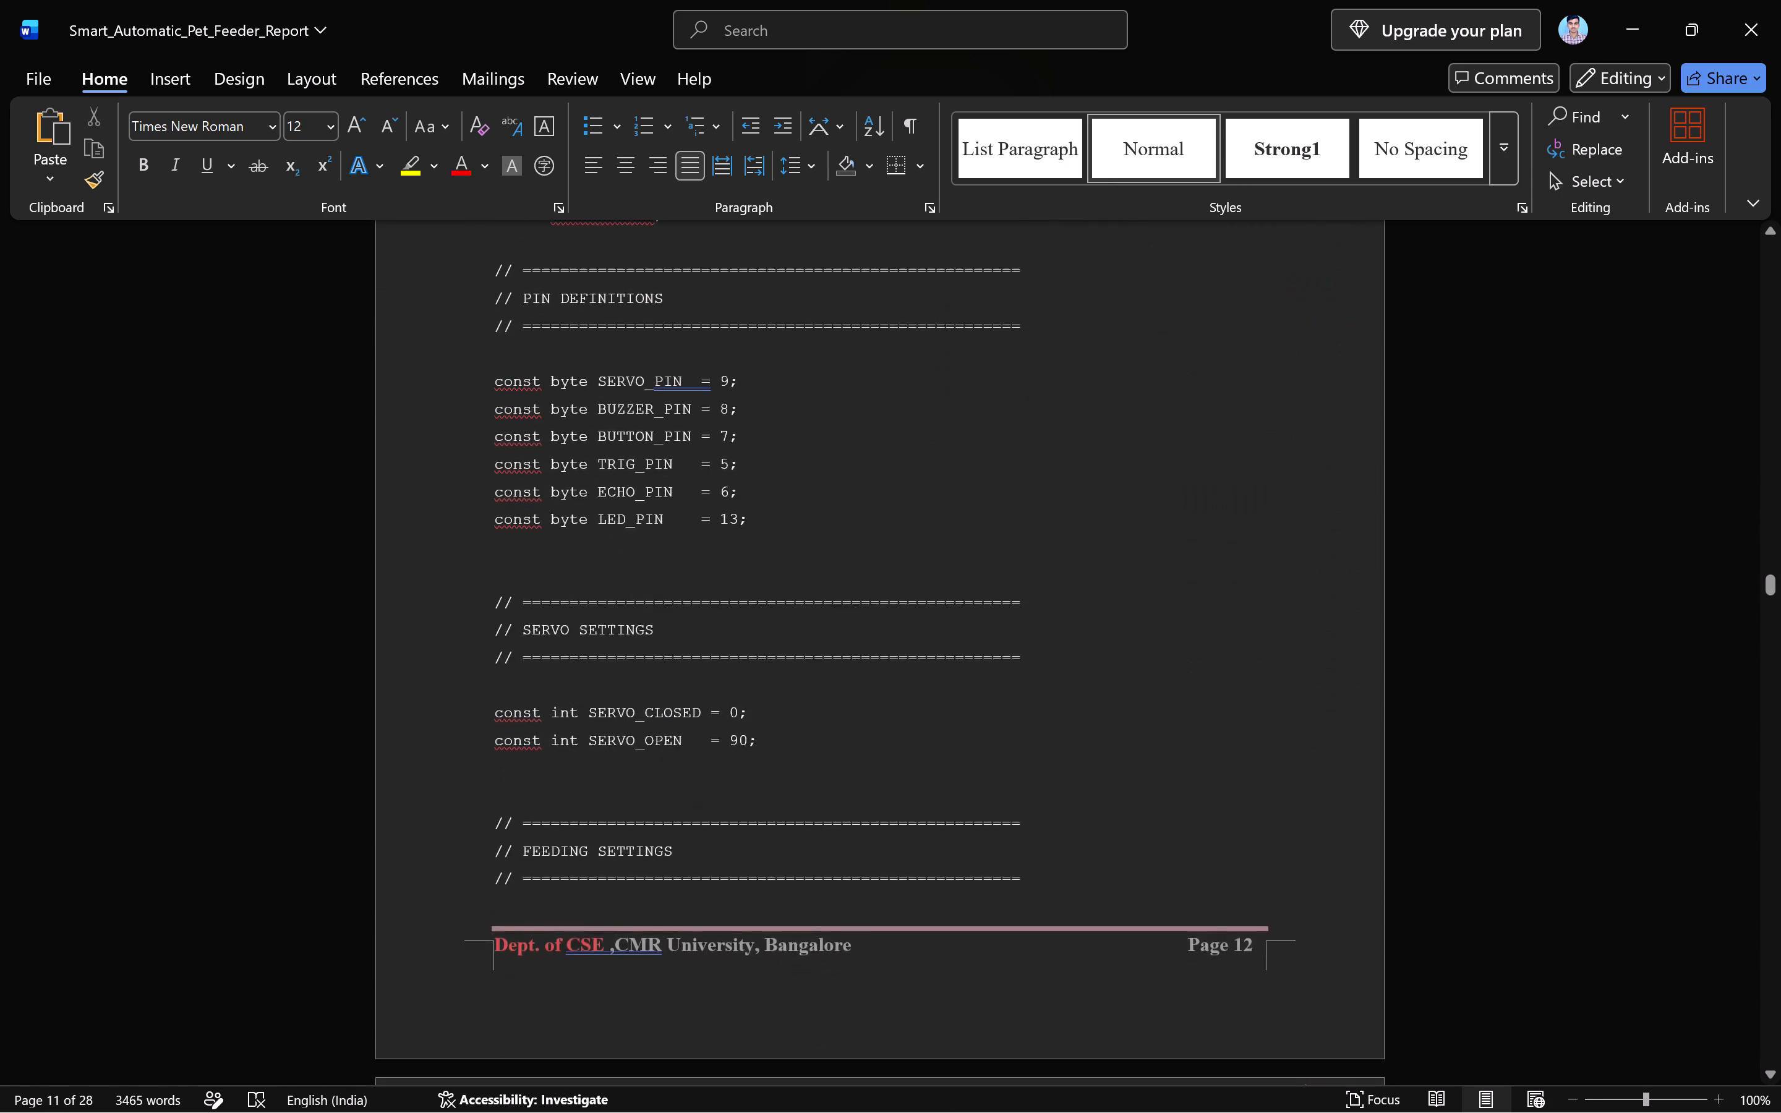
scroll(733, 697, "down", 16)
scroll(732, 927, "down", 8)
scroll(732, 927, "up", 7)
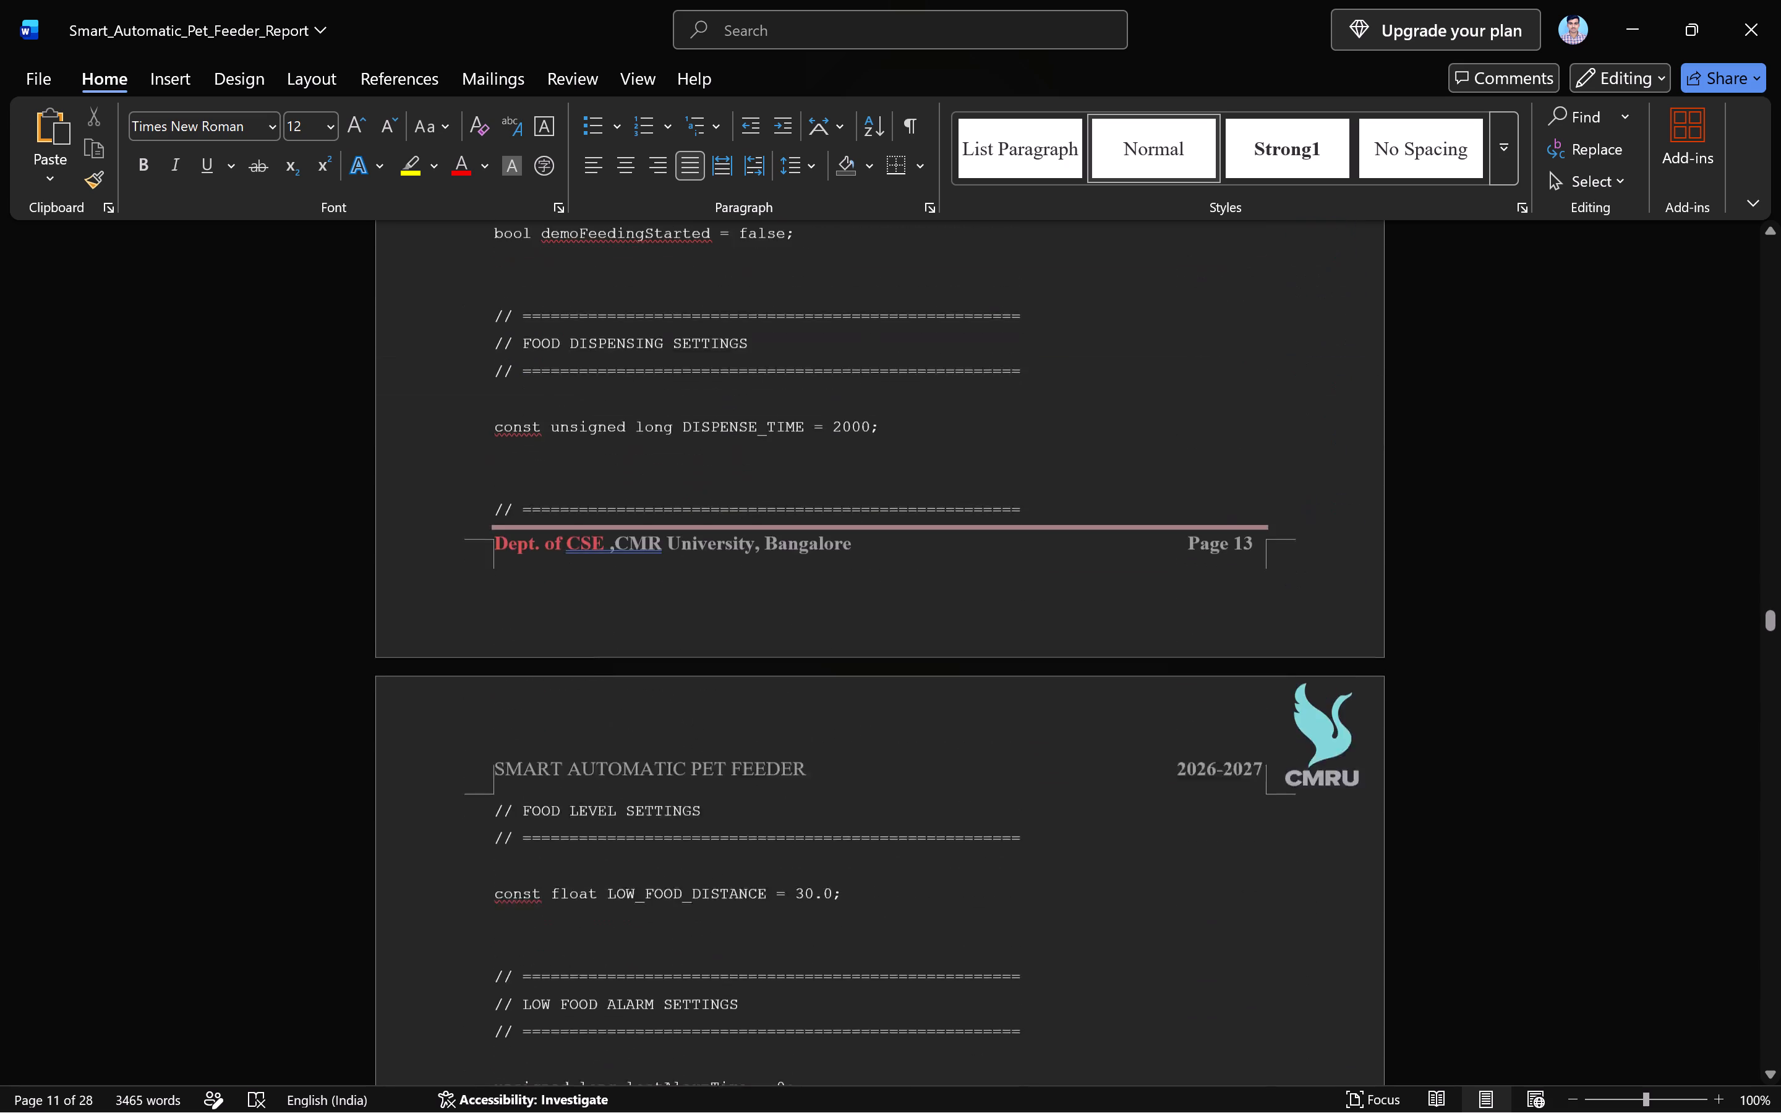
scroll(732, 927, "up", 20)
scroll(732, 927, "up", 20)
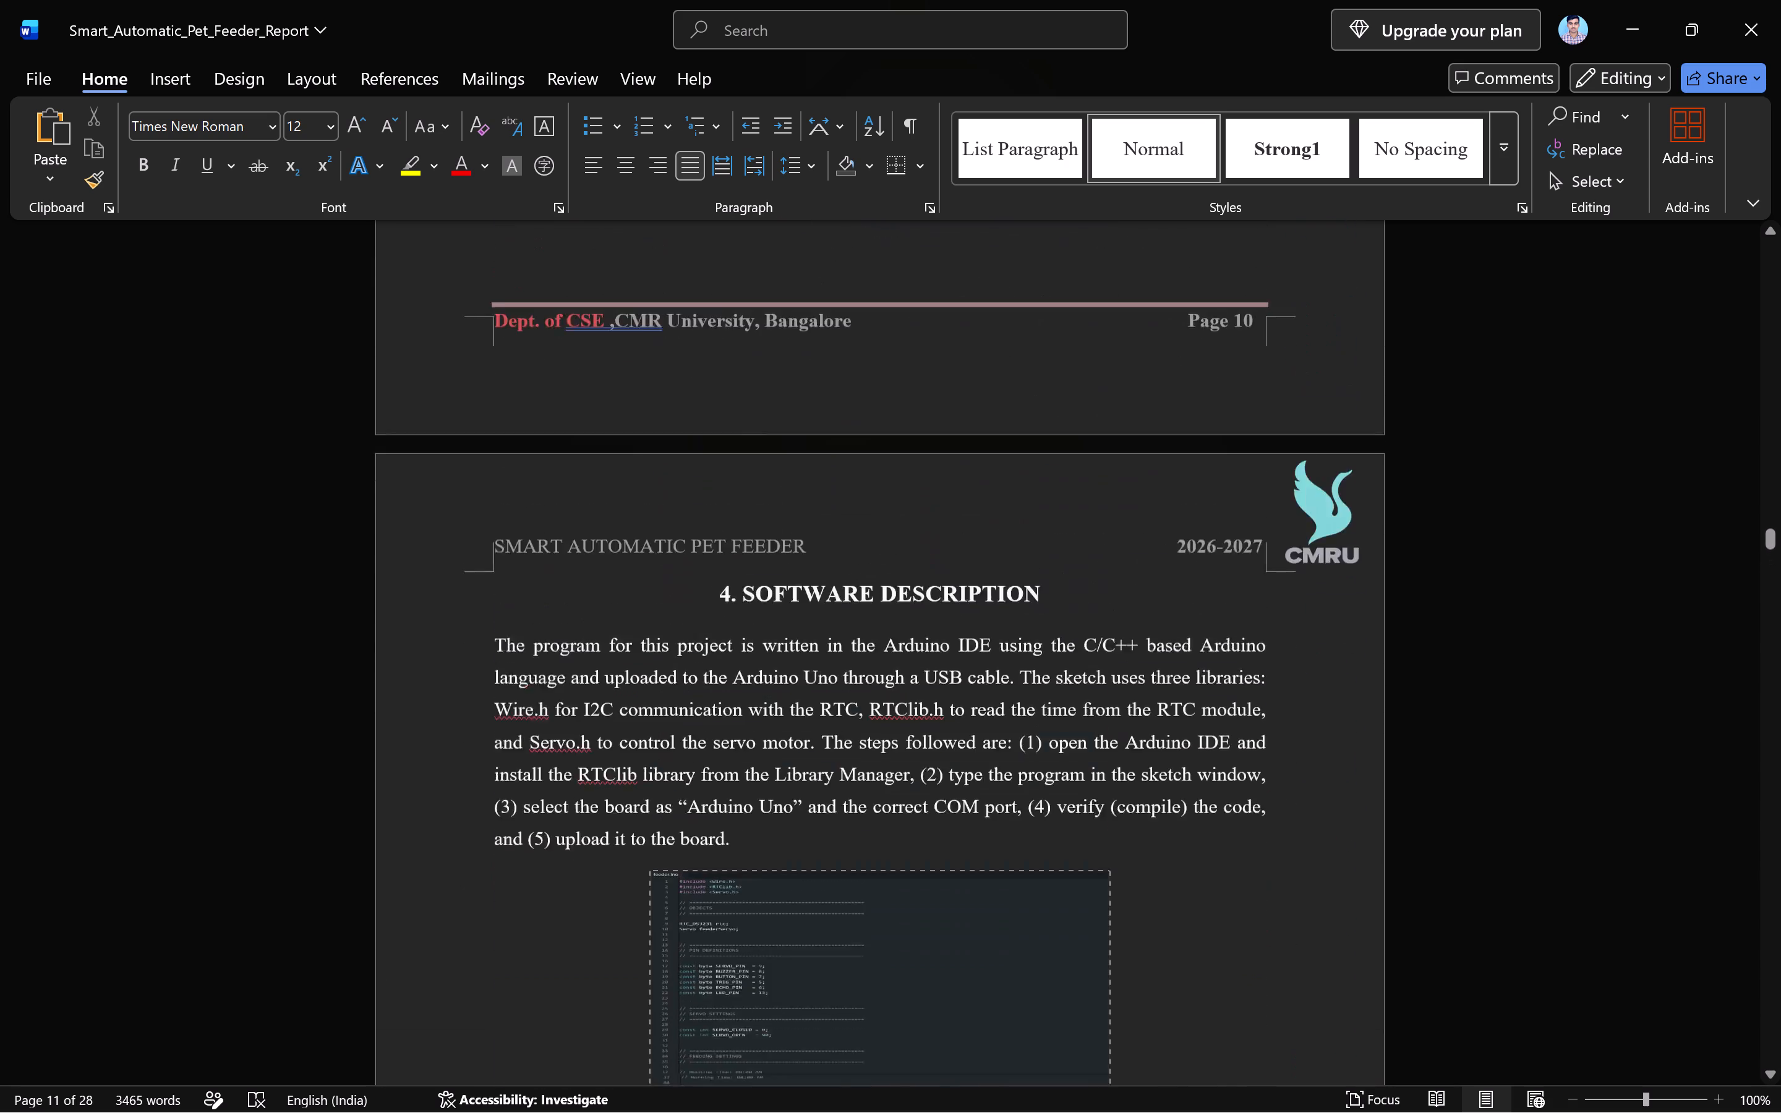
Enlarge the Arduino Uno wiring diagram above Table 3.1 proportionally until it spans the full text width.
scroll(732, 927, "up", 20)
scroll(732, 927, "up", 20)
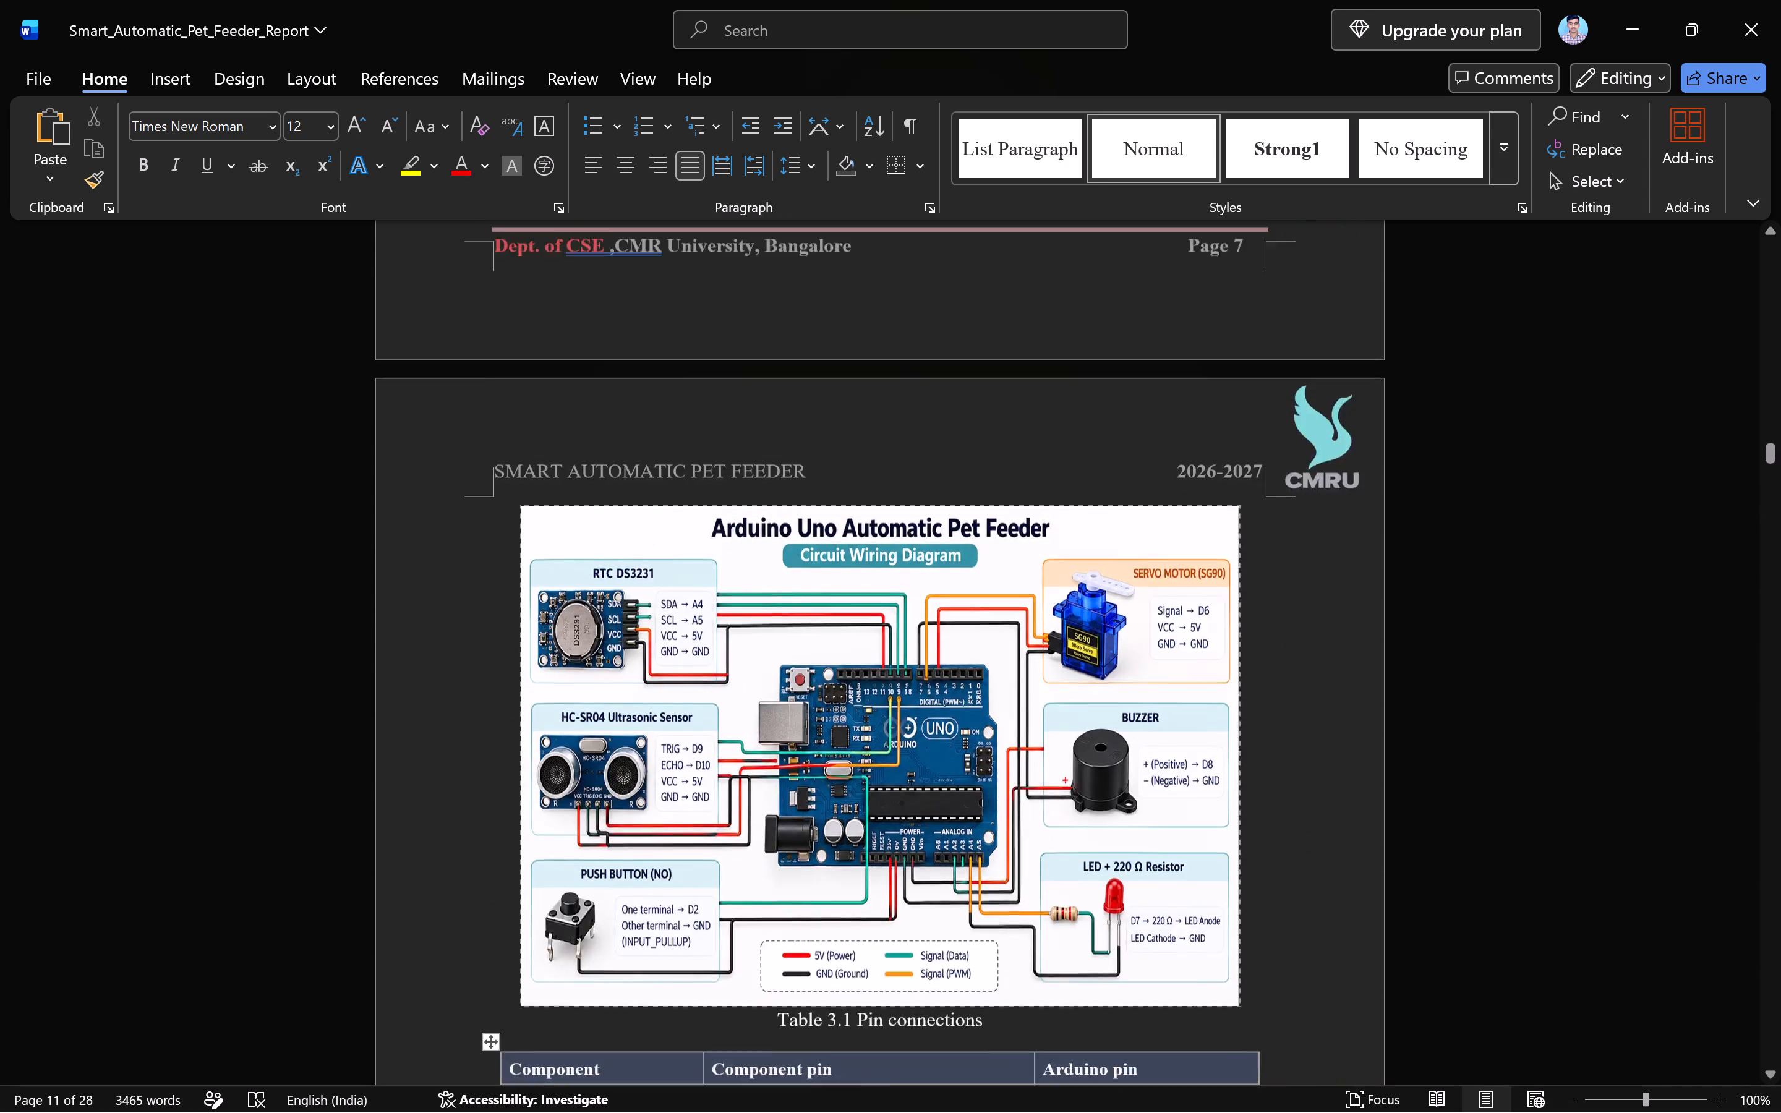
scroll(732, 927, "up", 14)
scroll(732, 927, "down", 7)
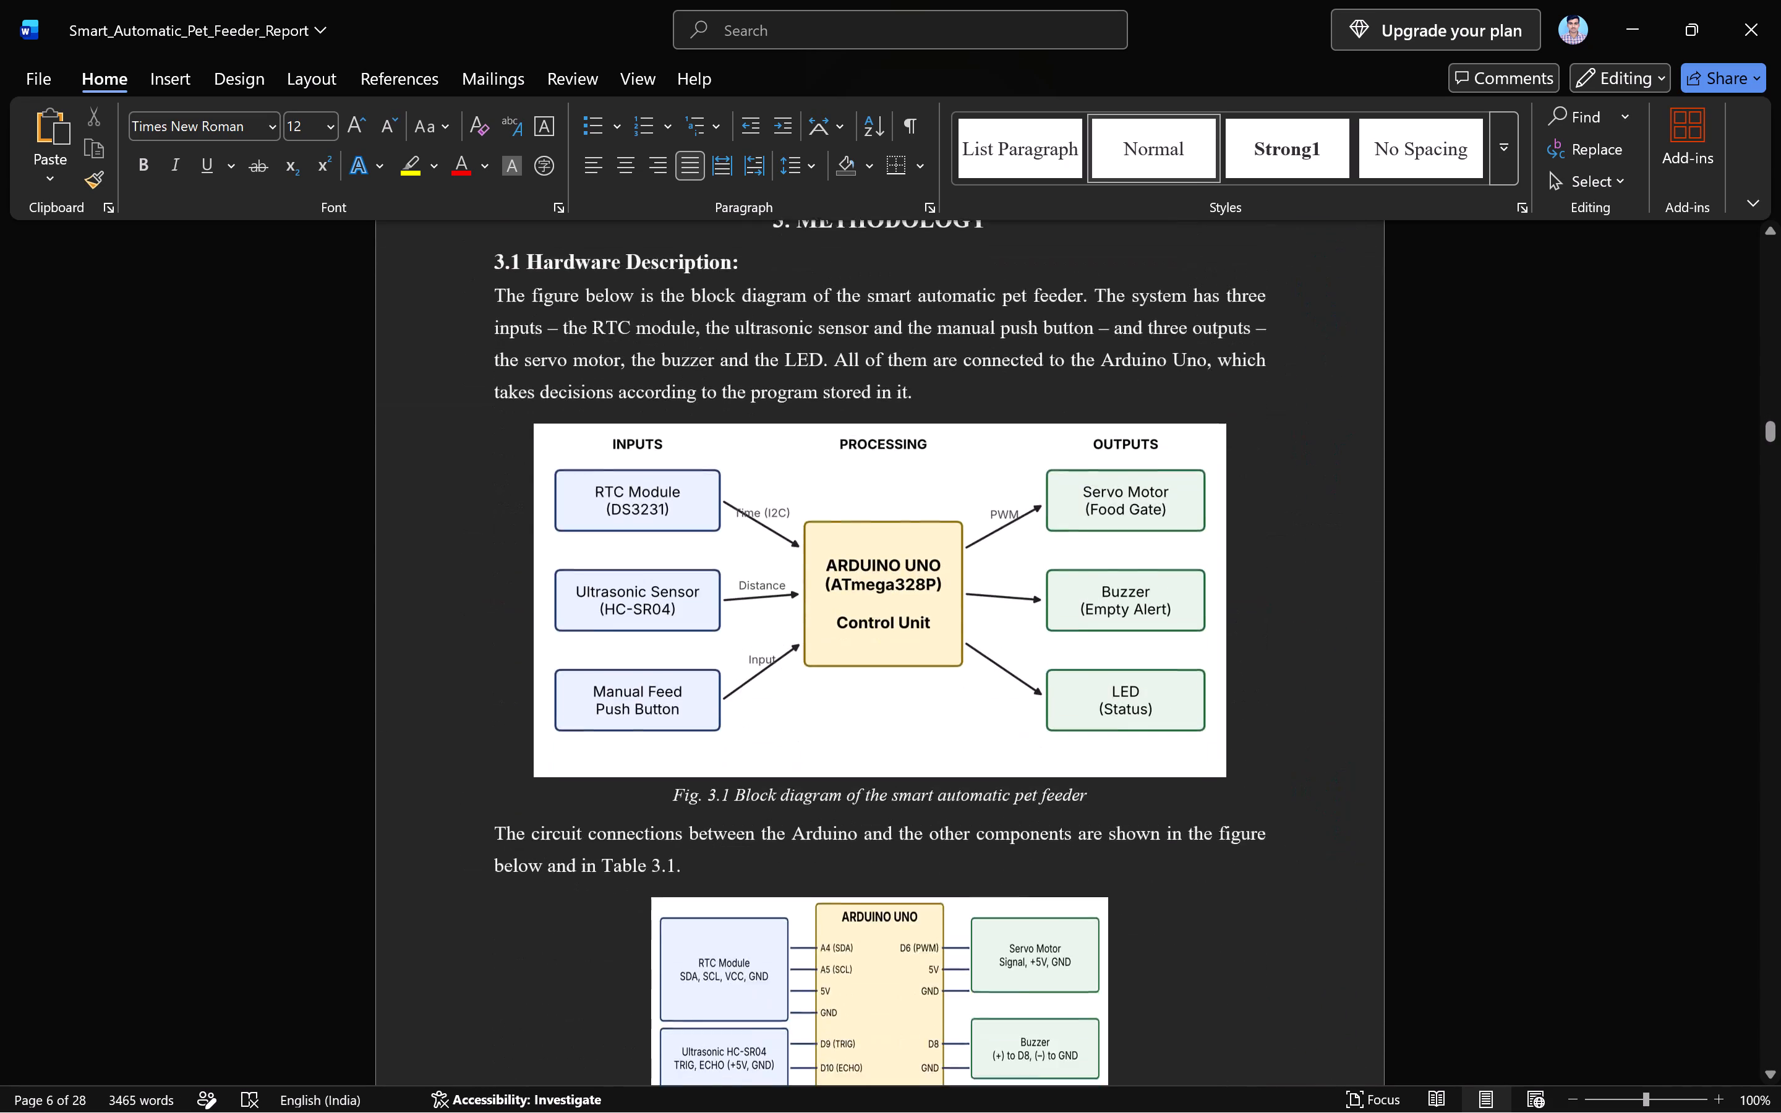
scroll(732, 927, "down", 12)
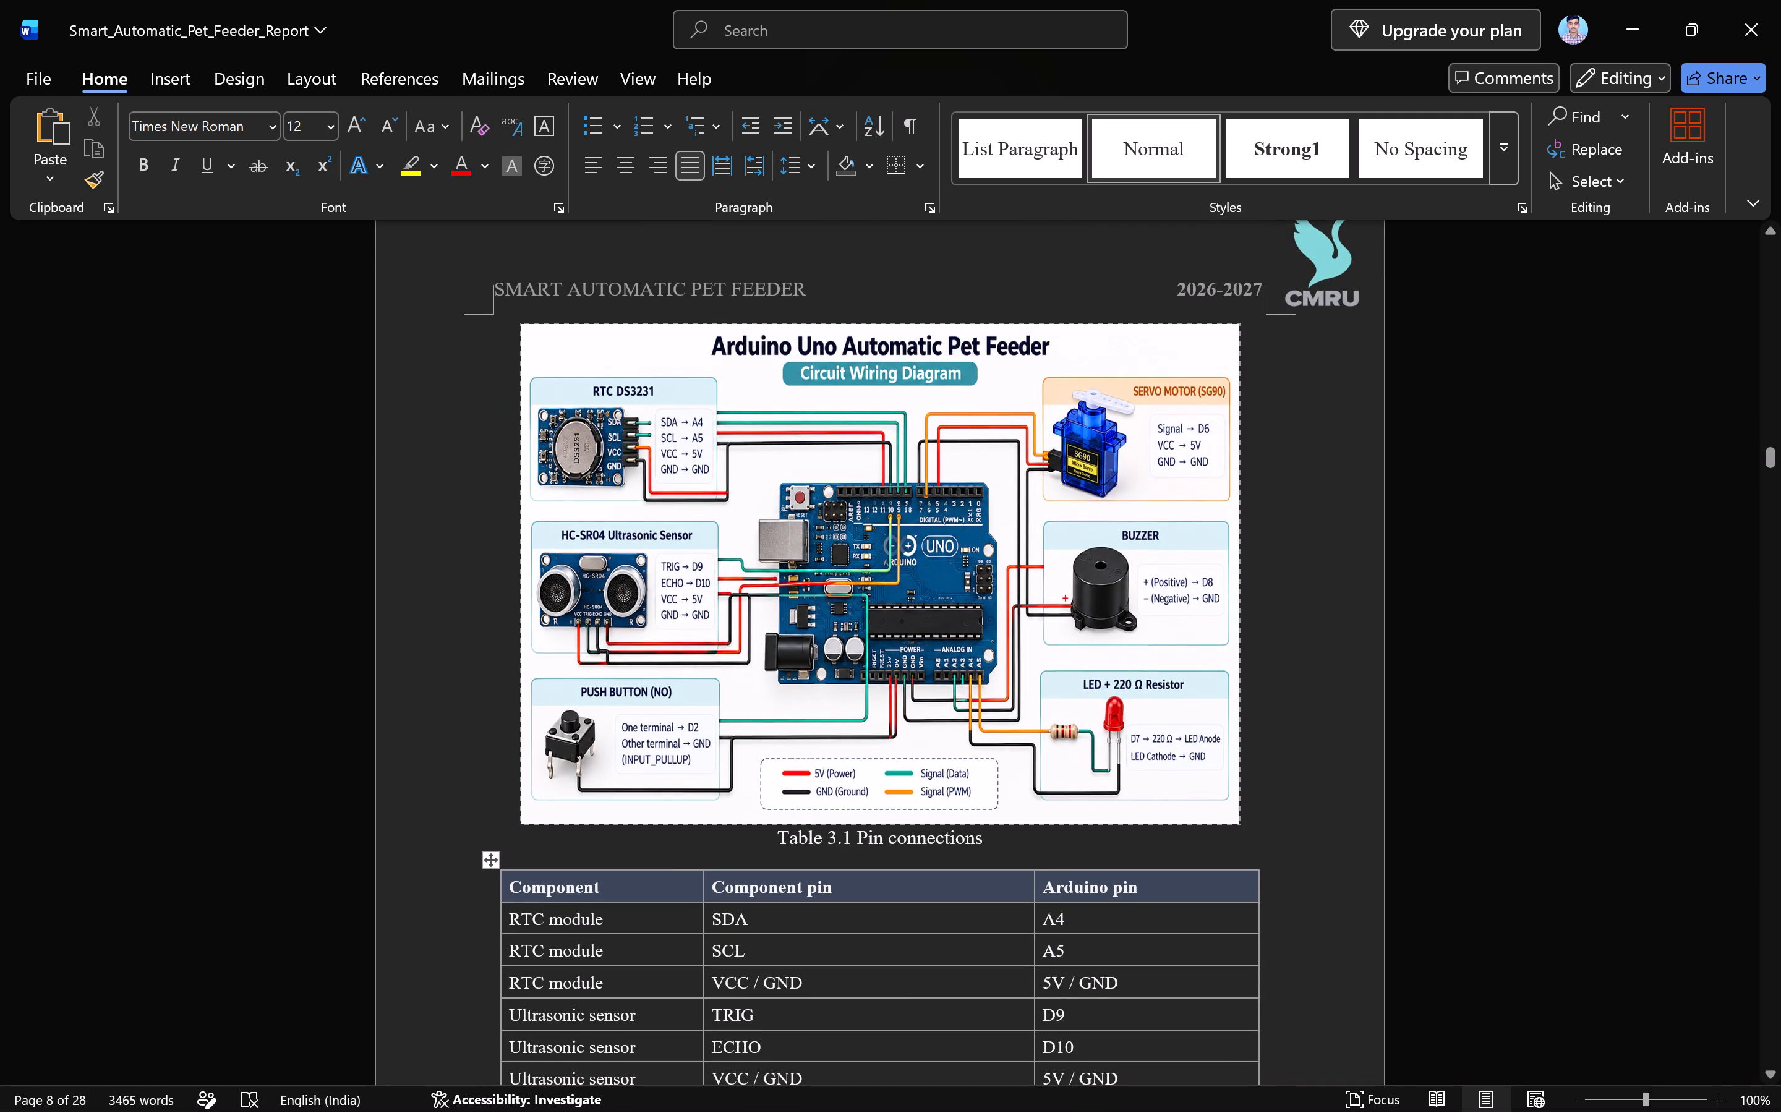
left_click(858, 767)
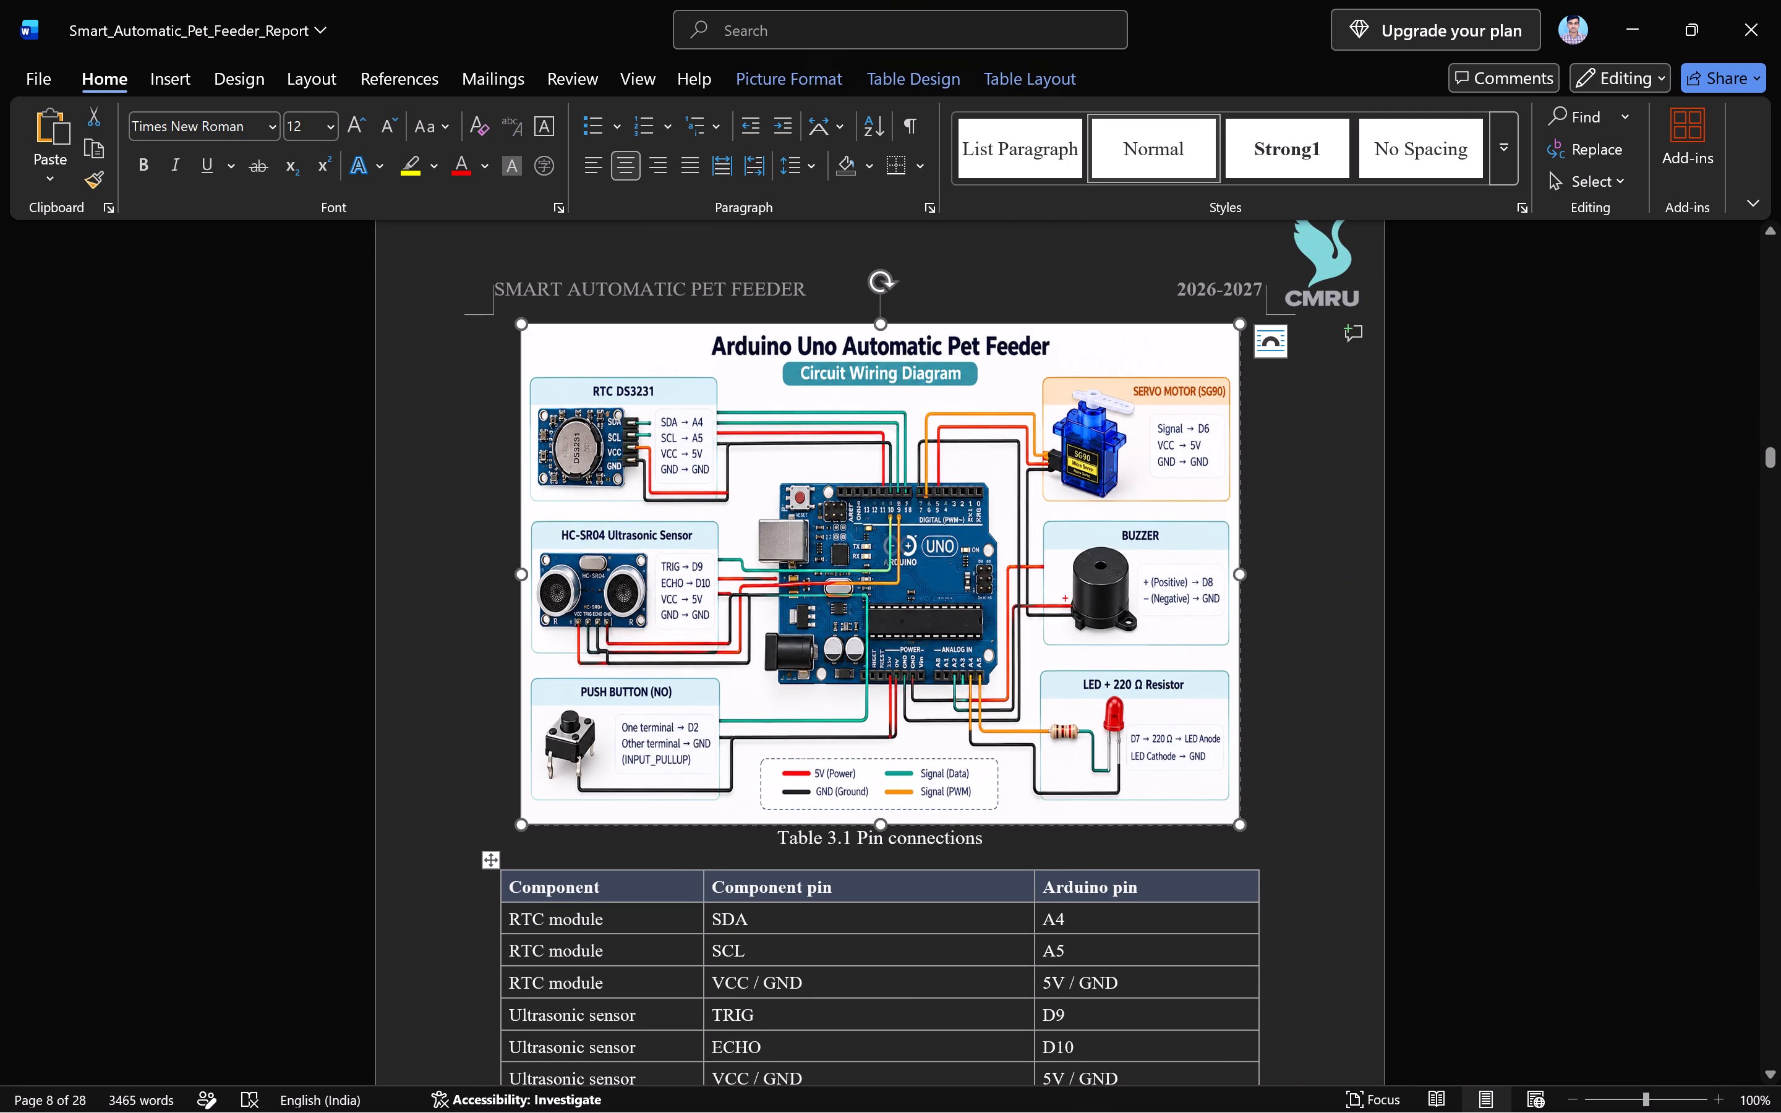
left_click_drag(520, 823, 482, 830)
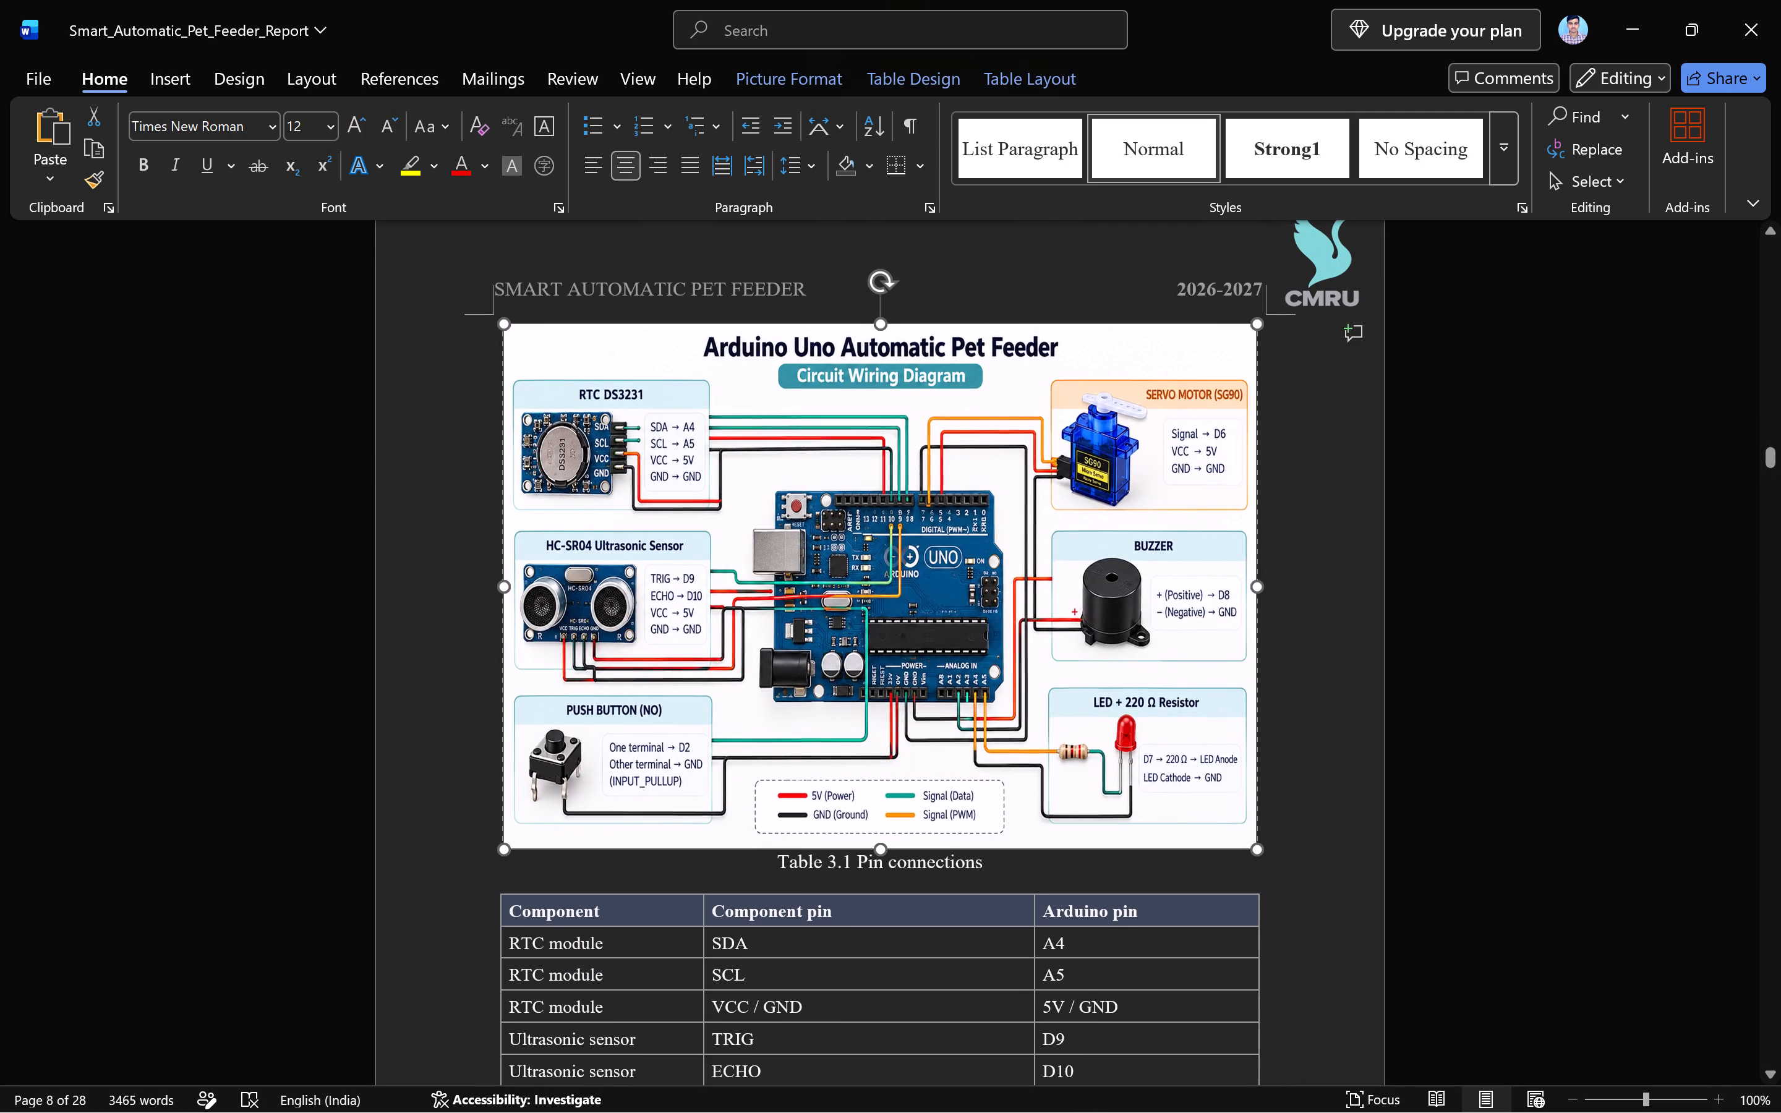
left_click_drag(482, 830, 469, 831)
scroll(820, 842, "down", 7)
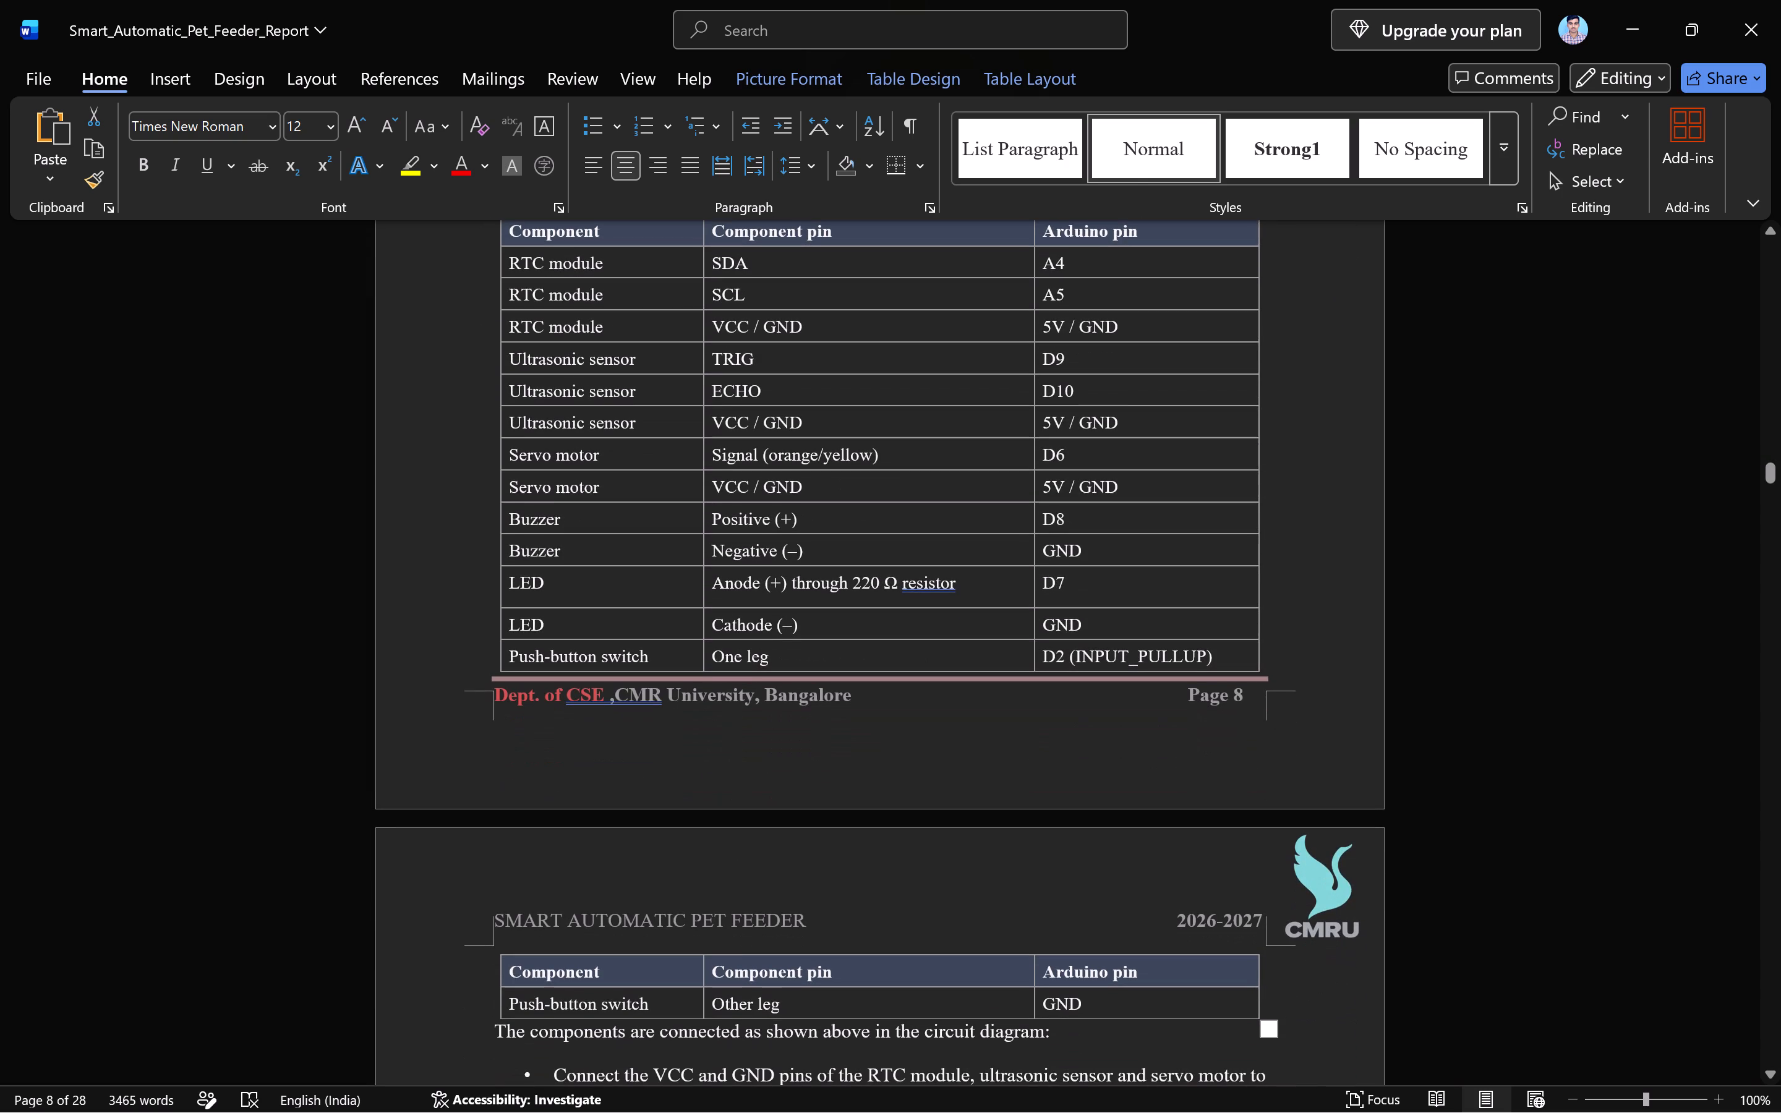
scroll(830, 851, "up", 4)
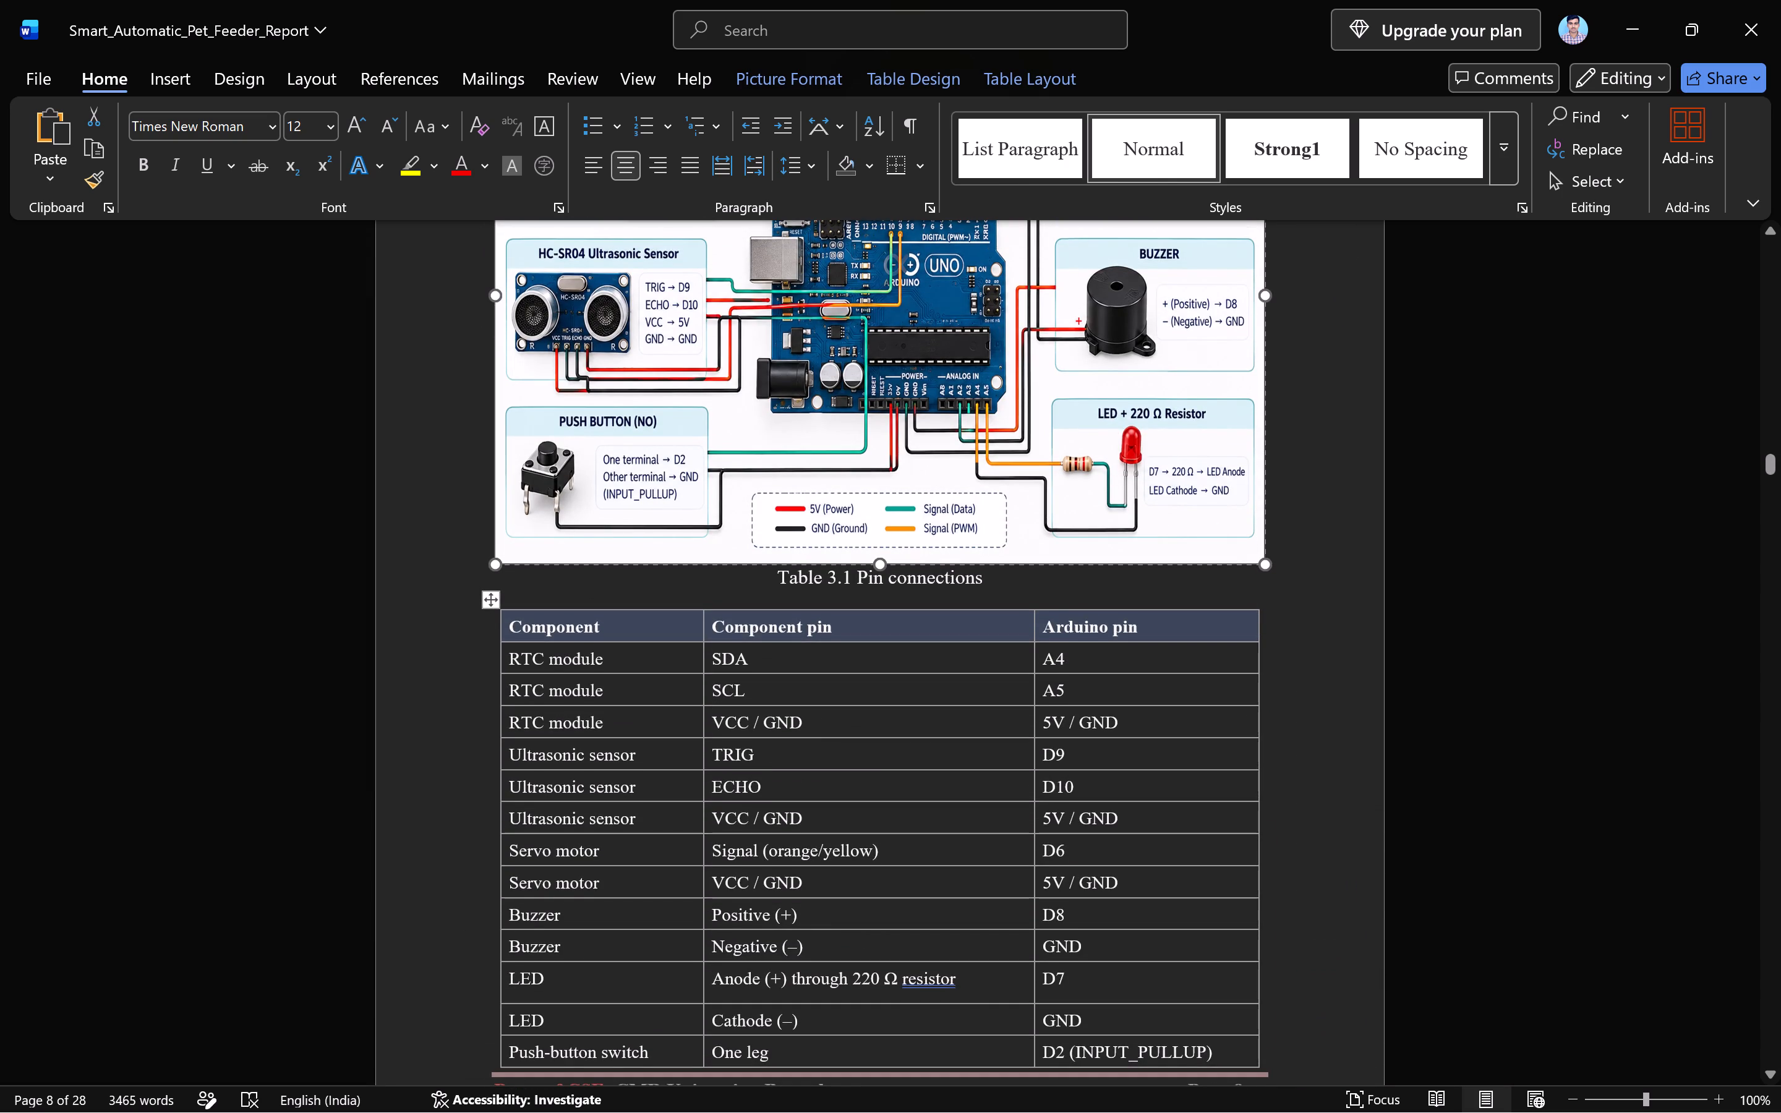
Shrink the wiring diagram proportionally until the whole pin connections table and the sentence after it fit on page 8 with space below.
left_click_drag(491, 571, 590, 535)
scroll(646, 623, "down", 6)
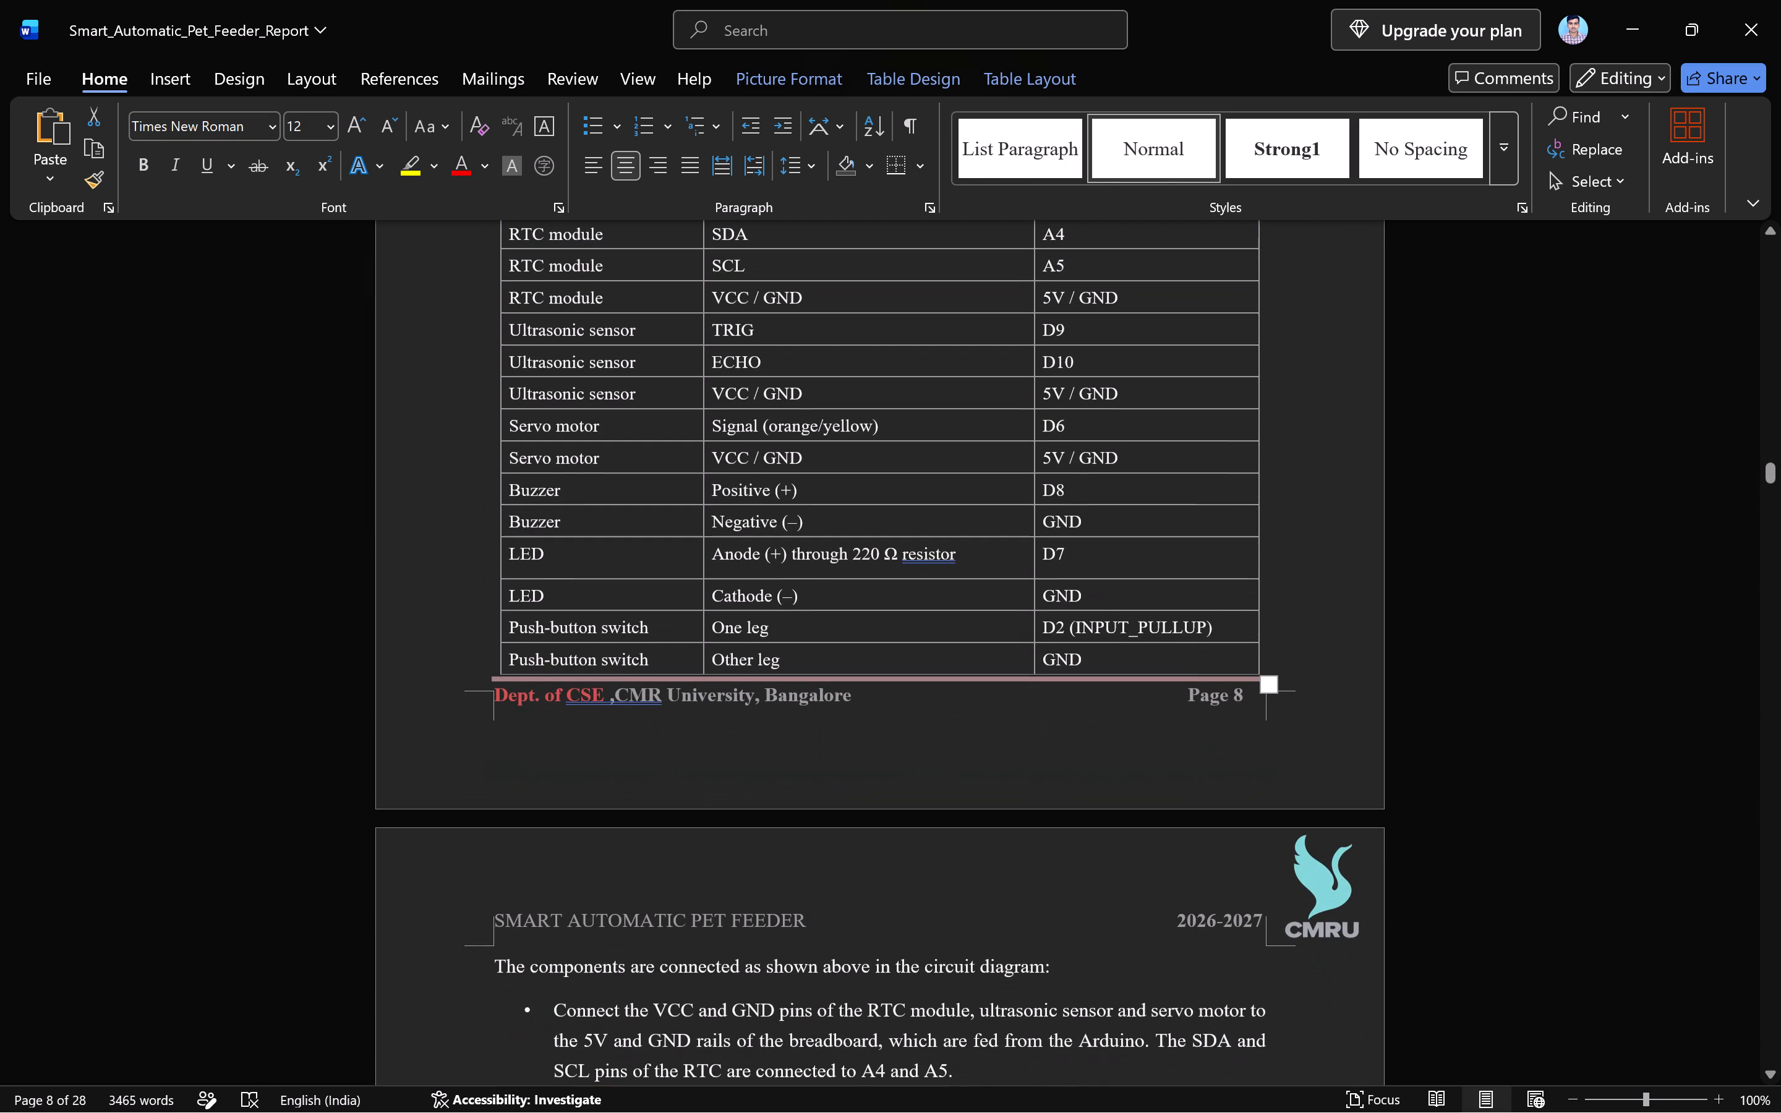
scroll(780, 637, "up", 5)
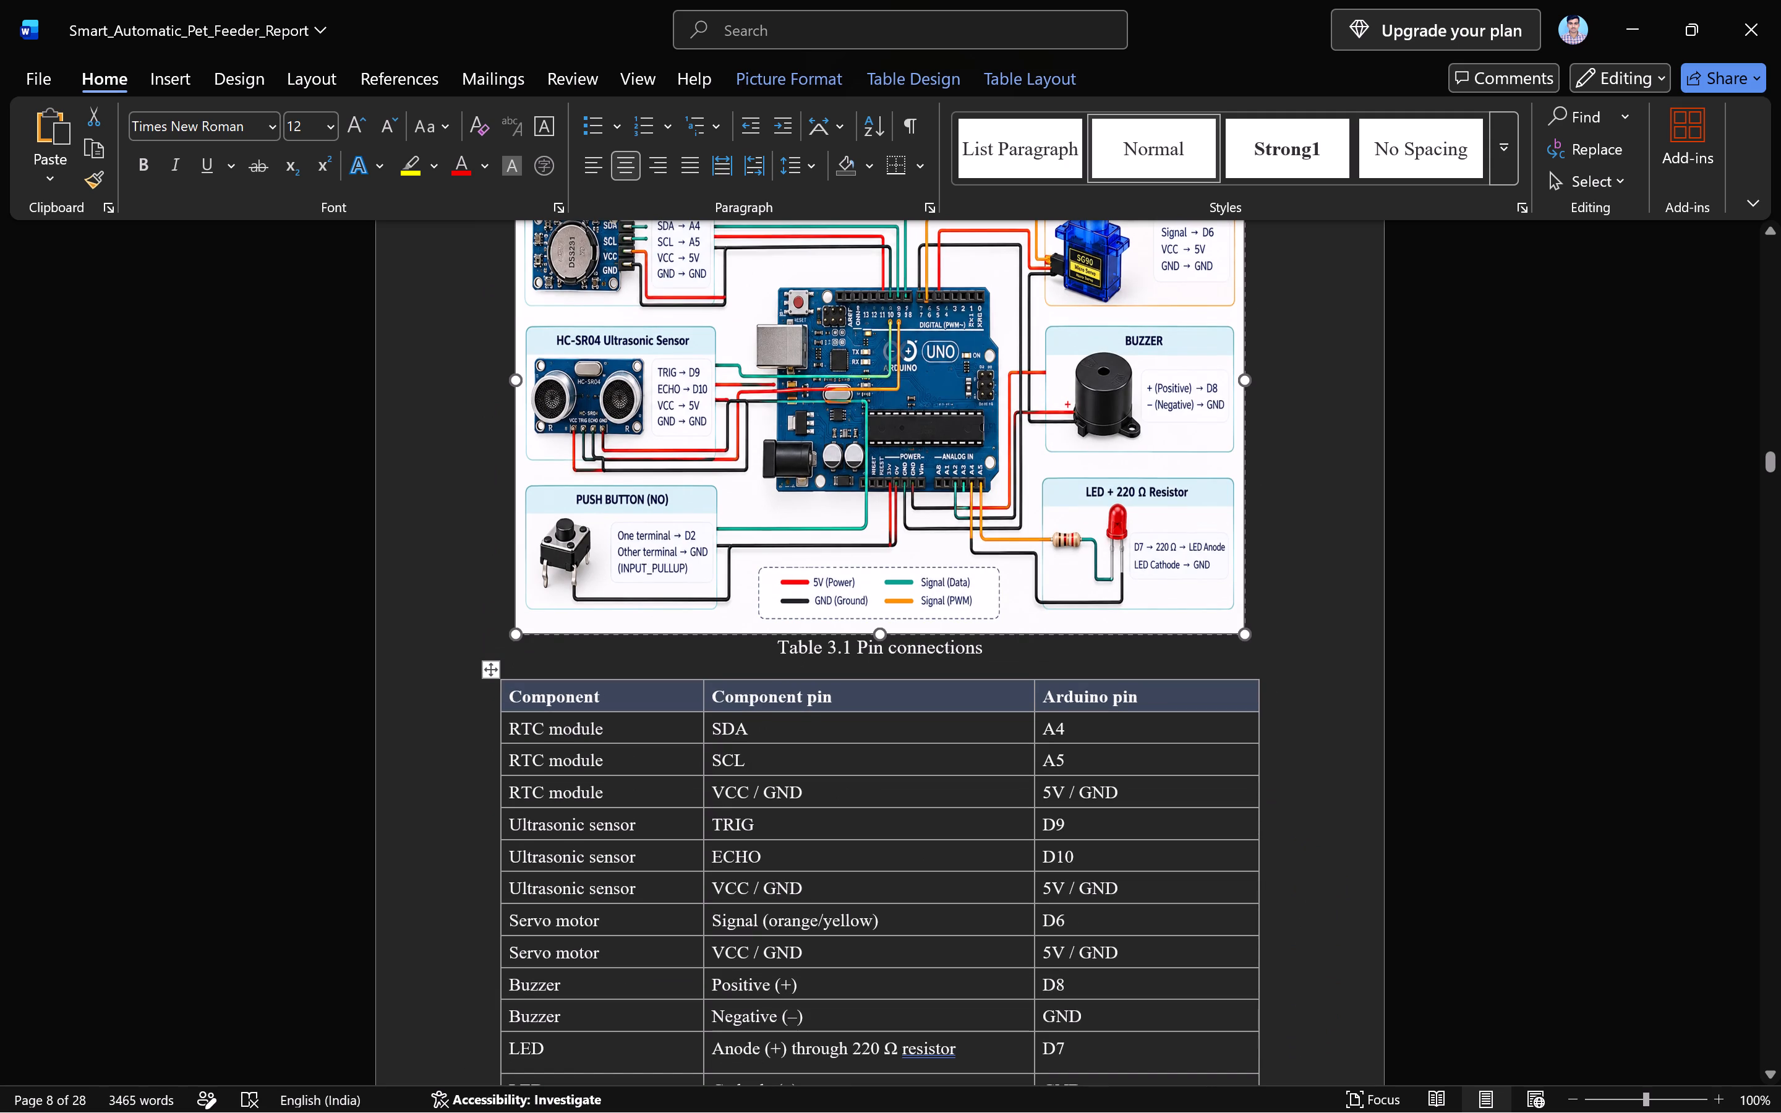
left_click_drag(519, 638, 634, 605)
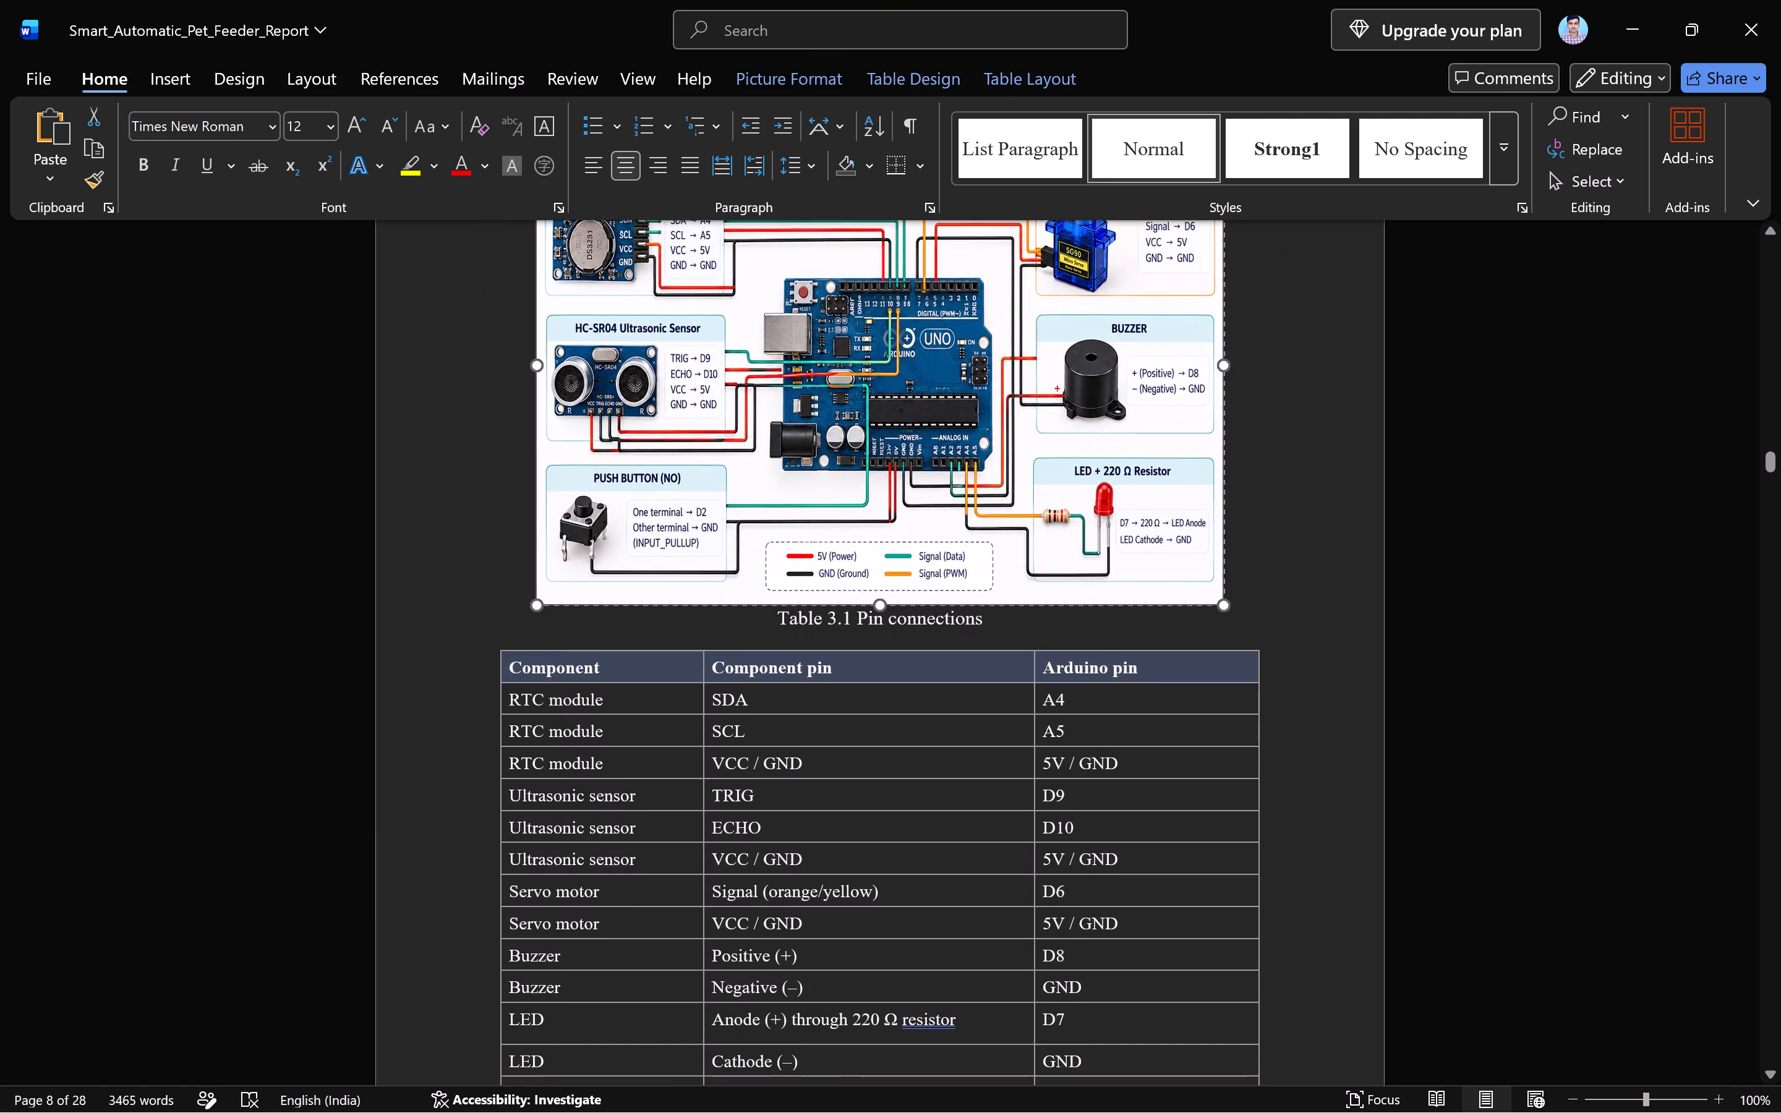
scroll(638, 604, "down", 6)
scroll(689, 654, "up", 5)
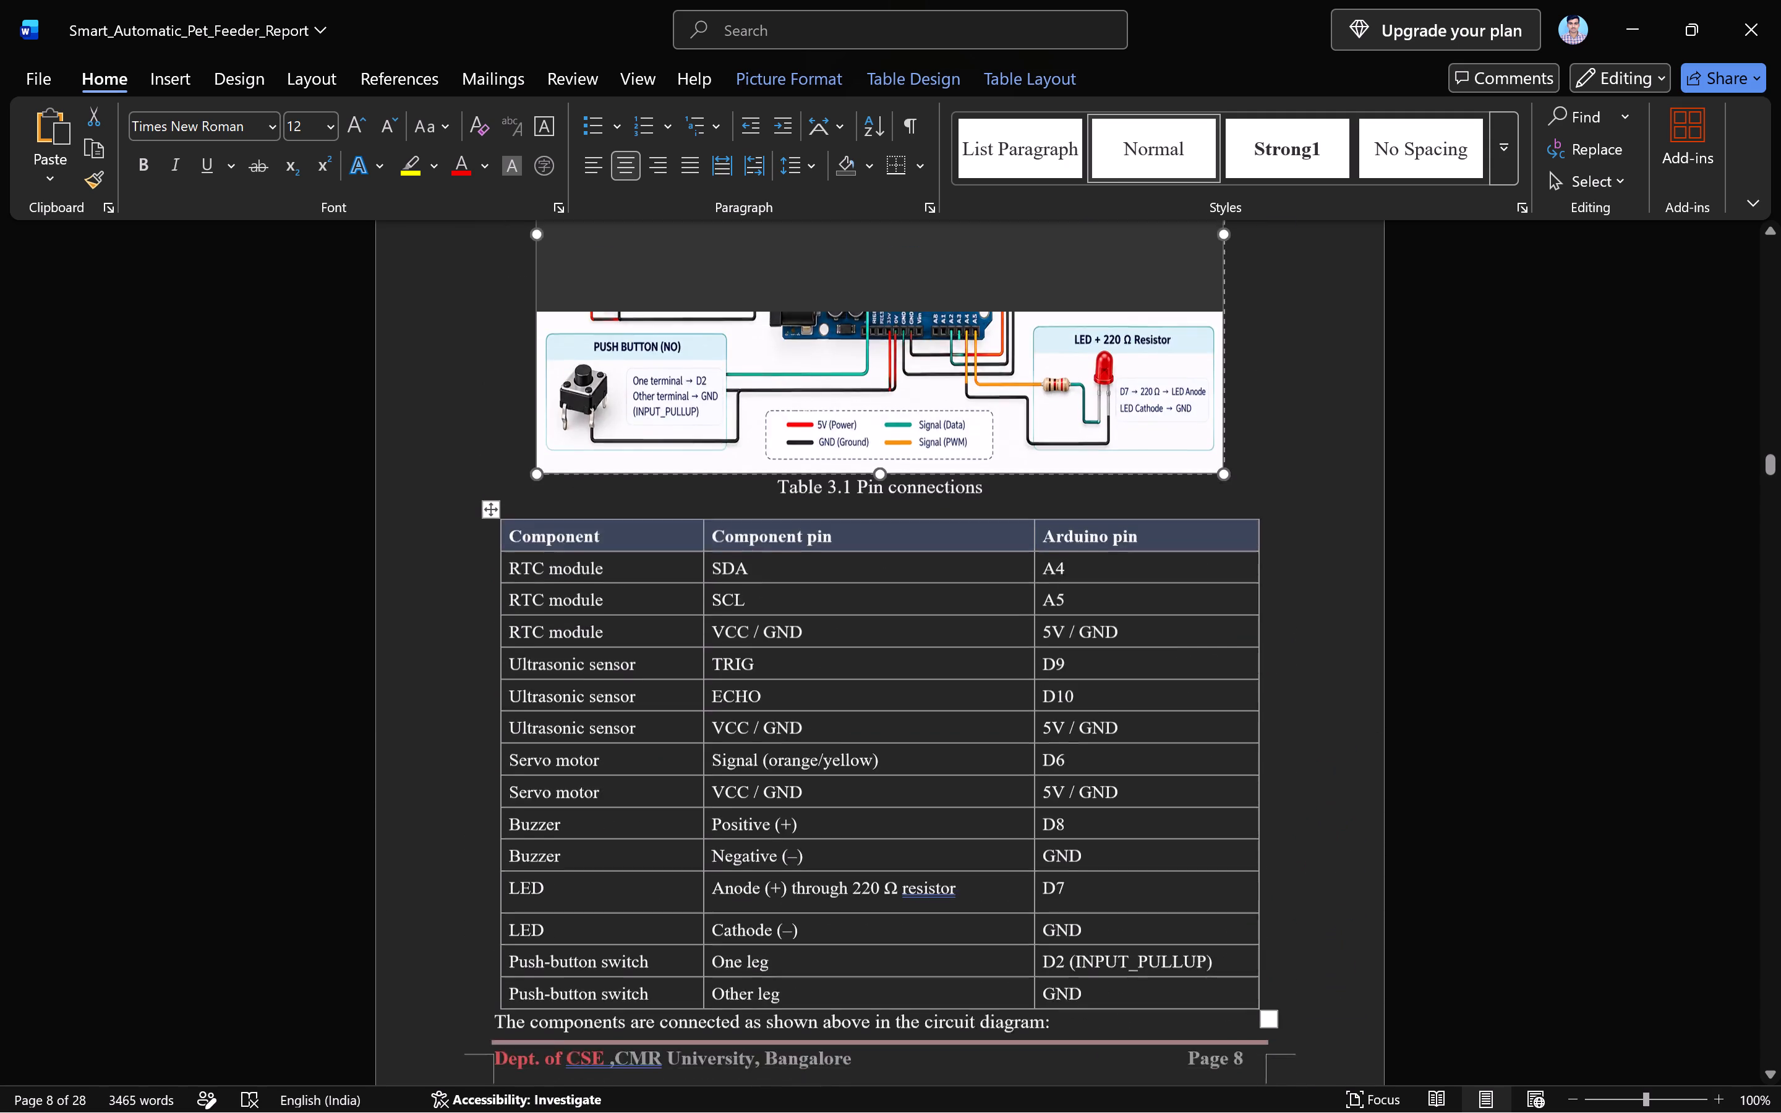
left_click_drag(539, 505, 547, 505)
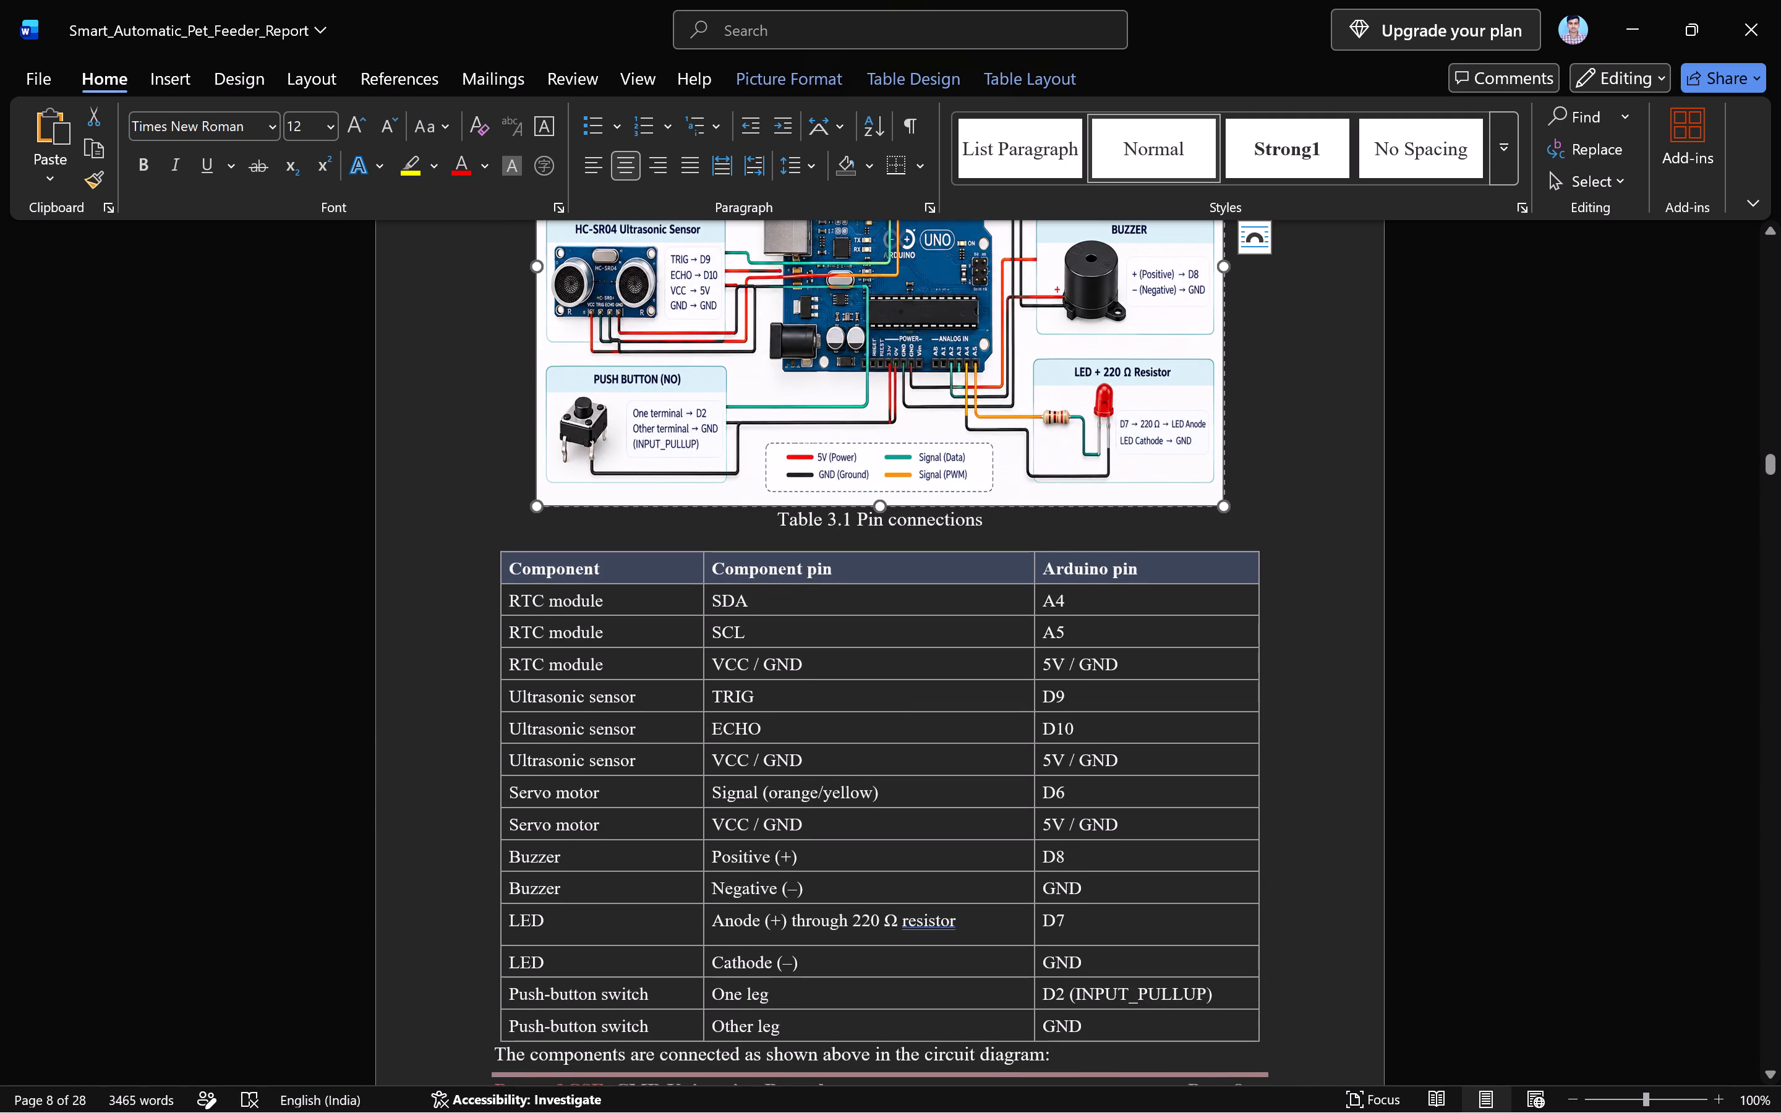
left_click_drag(547, 505, 709, 448)
scroll(739, 517, "down", 4)
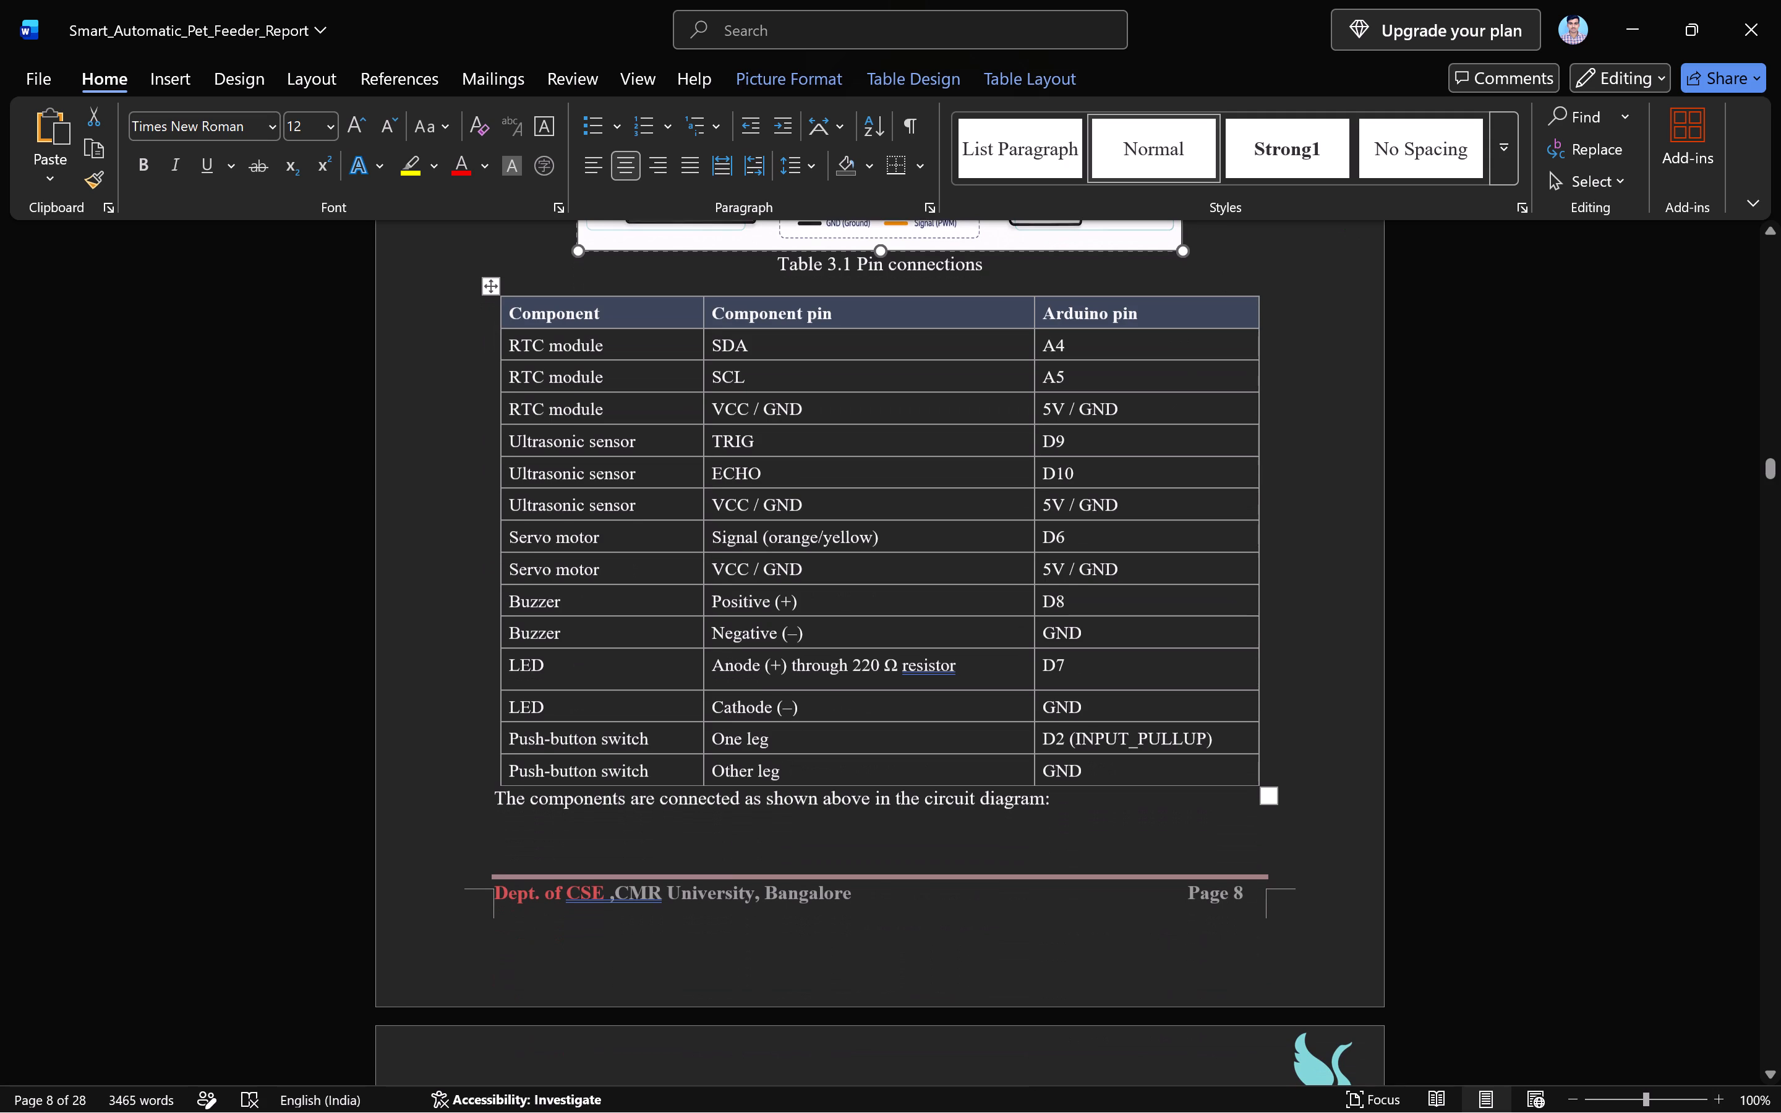
Push the sentence "The components are connected as shown above in the circuit diagram:" onto page 9 by inserting two line breaks before it.
left_click(496, 796)
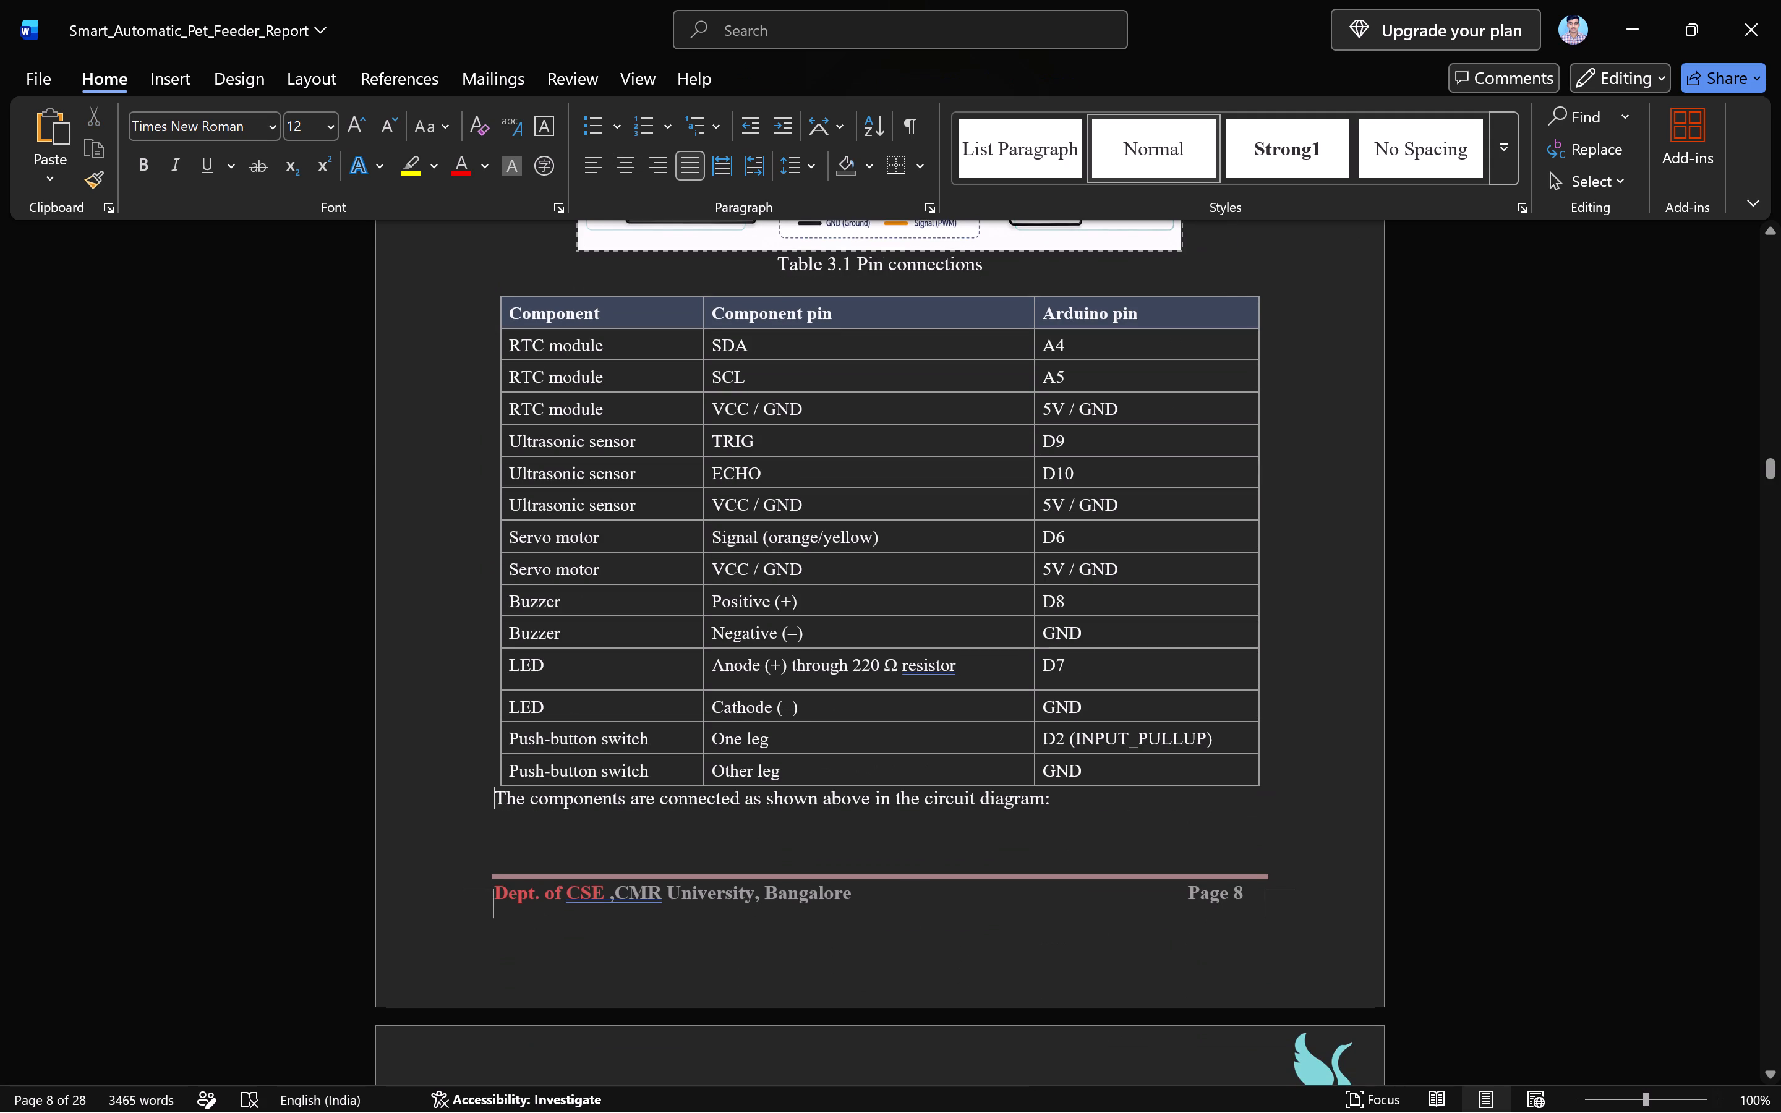
key("Return")
key("Return")
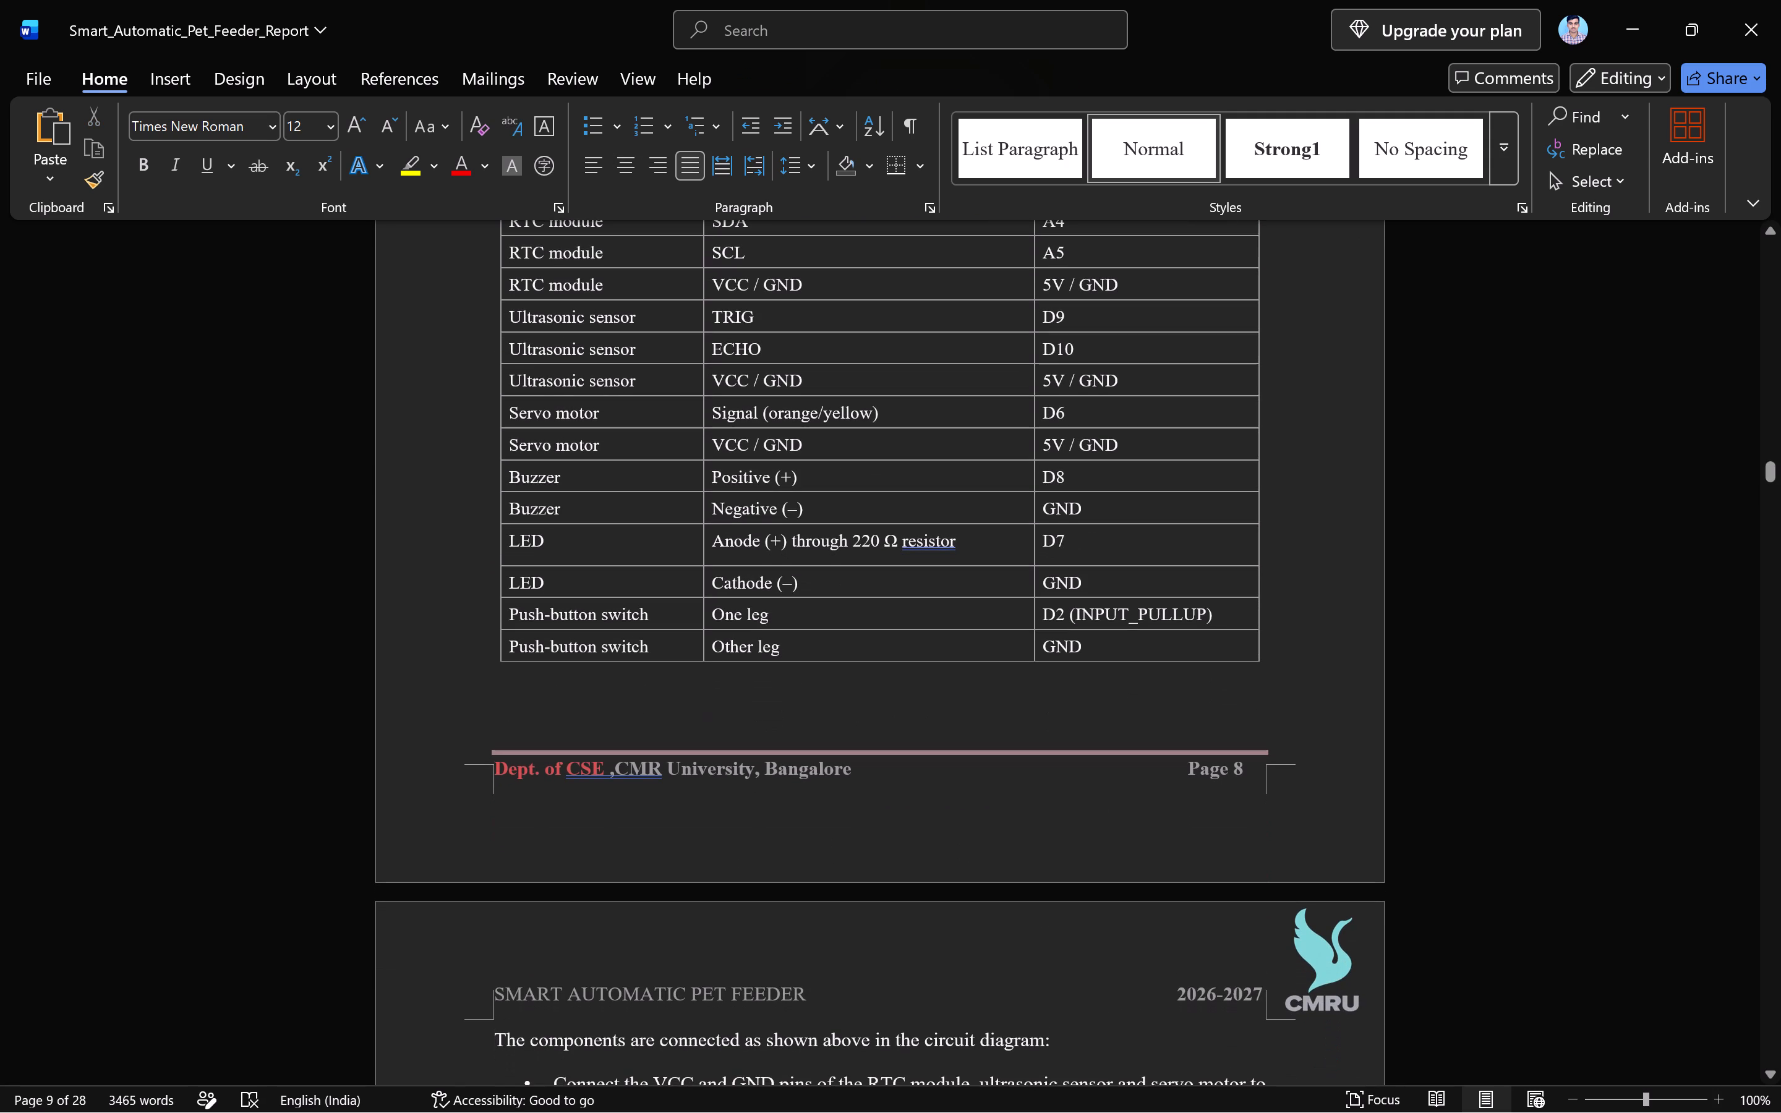
Review the page layout from the component connections to the flowchart, and back through the hardware component pages to the Introduction and Applications.
scroll(699, 780, "down", 15)
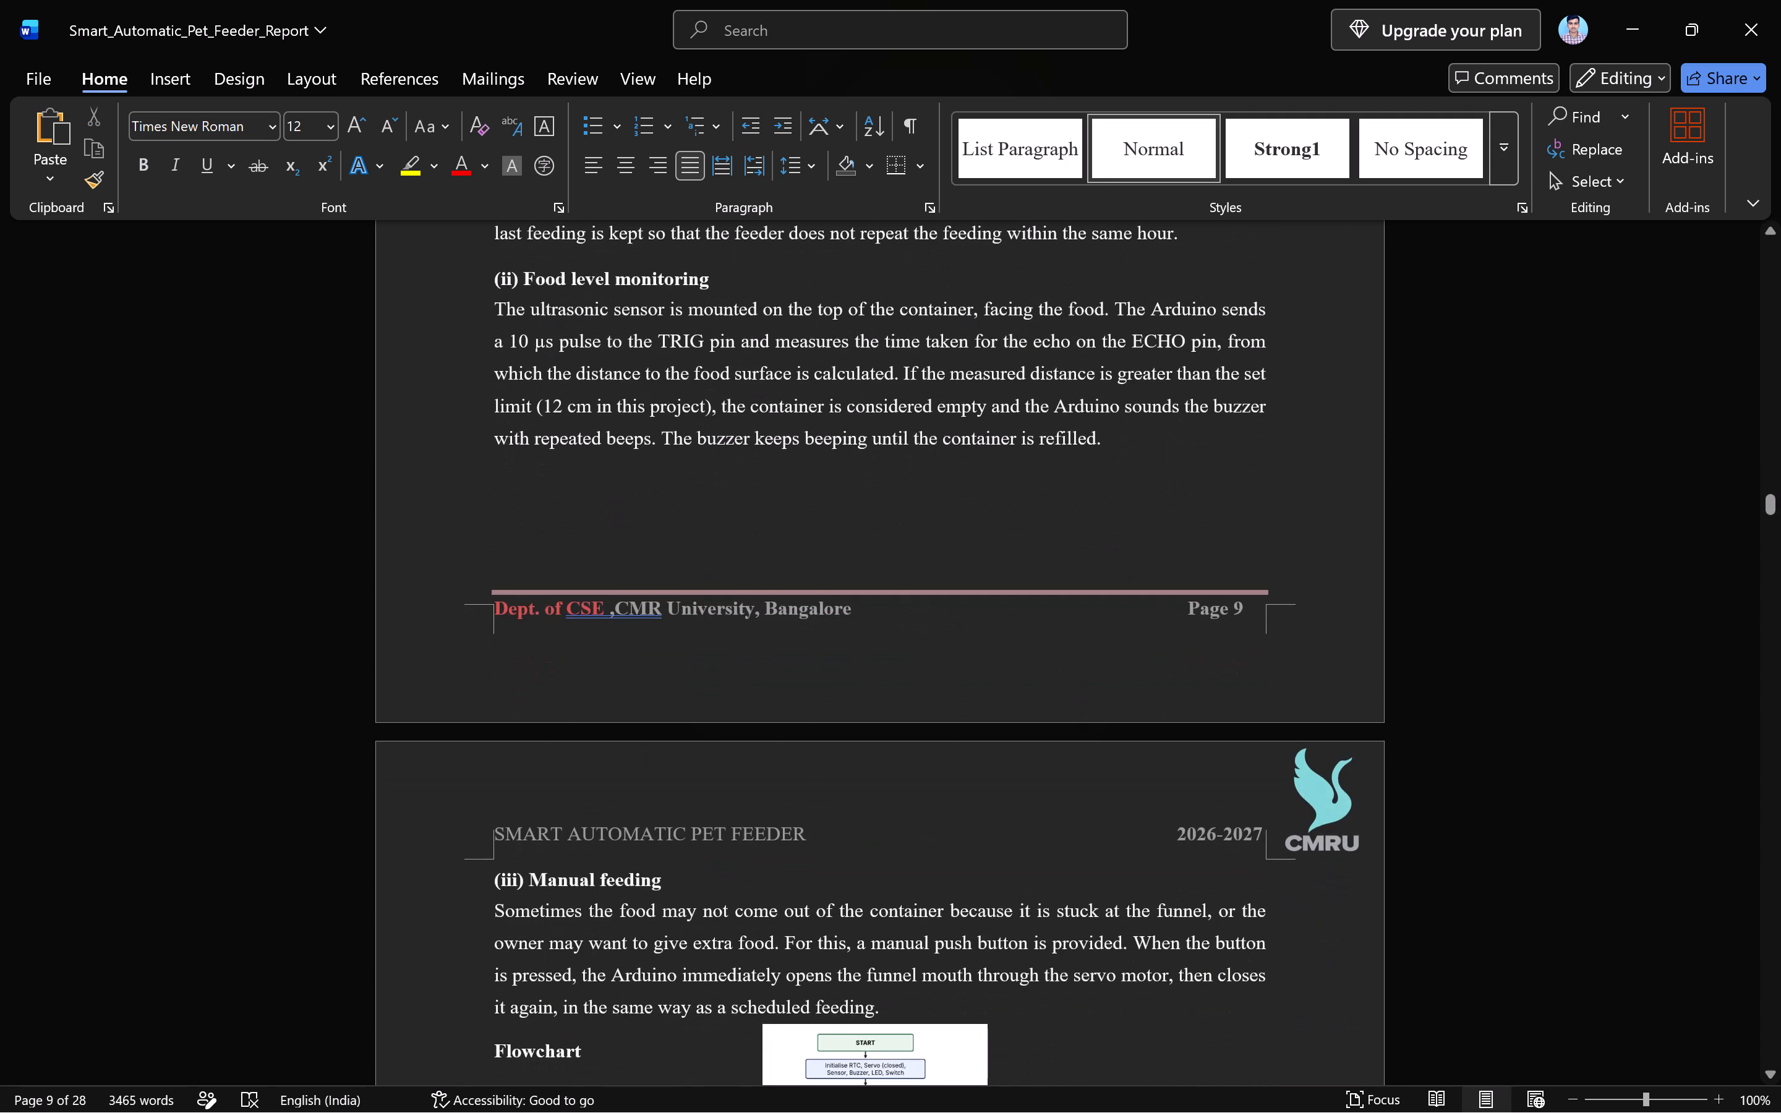
scroll(732, 788, "down", 4)
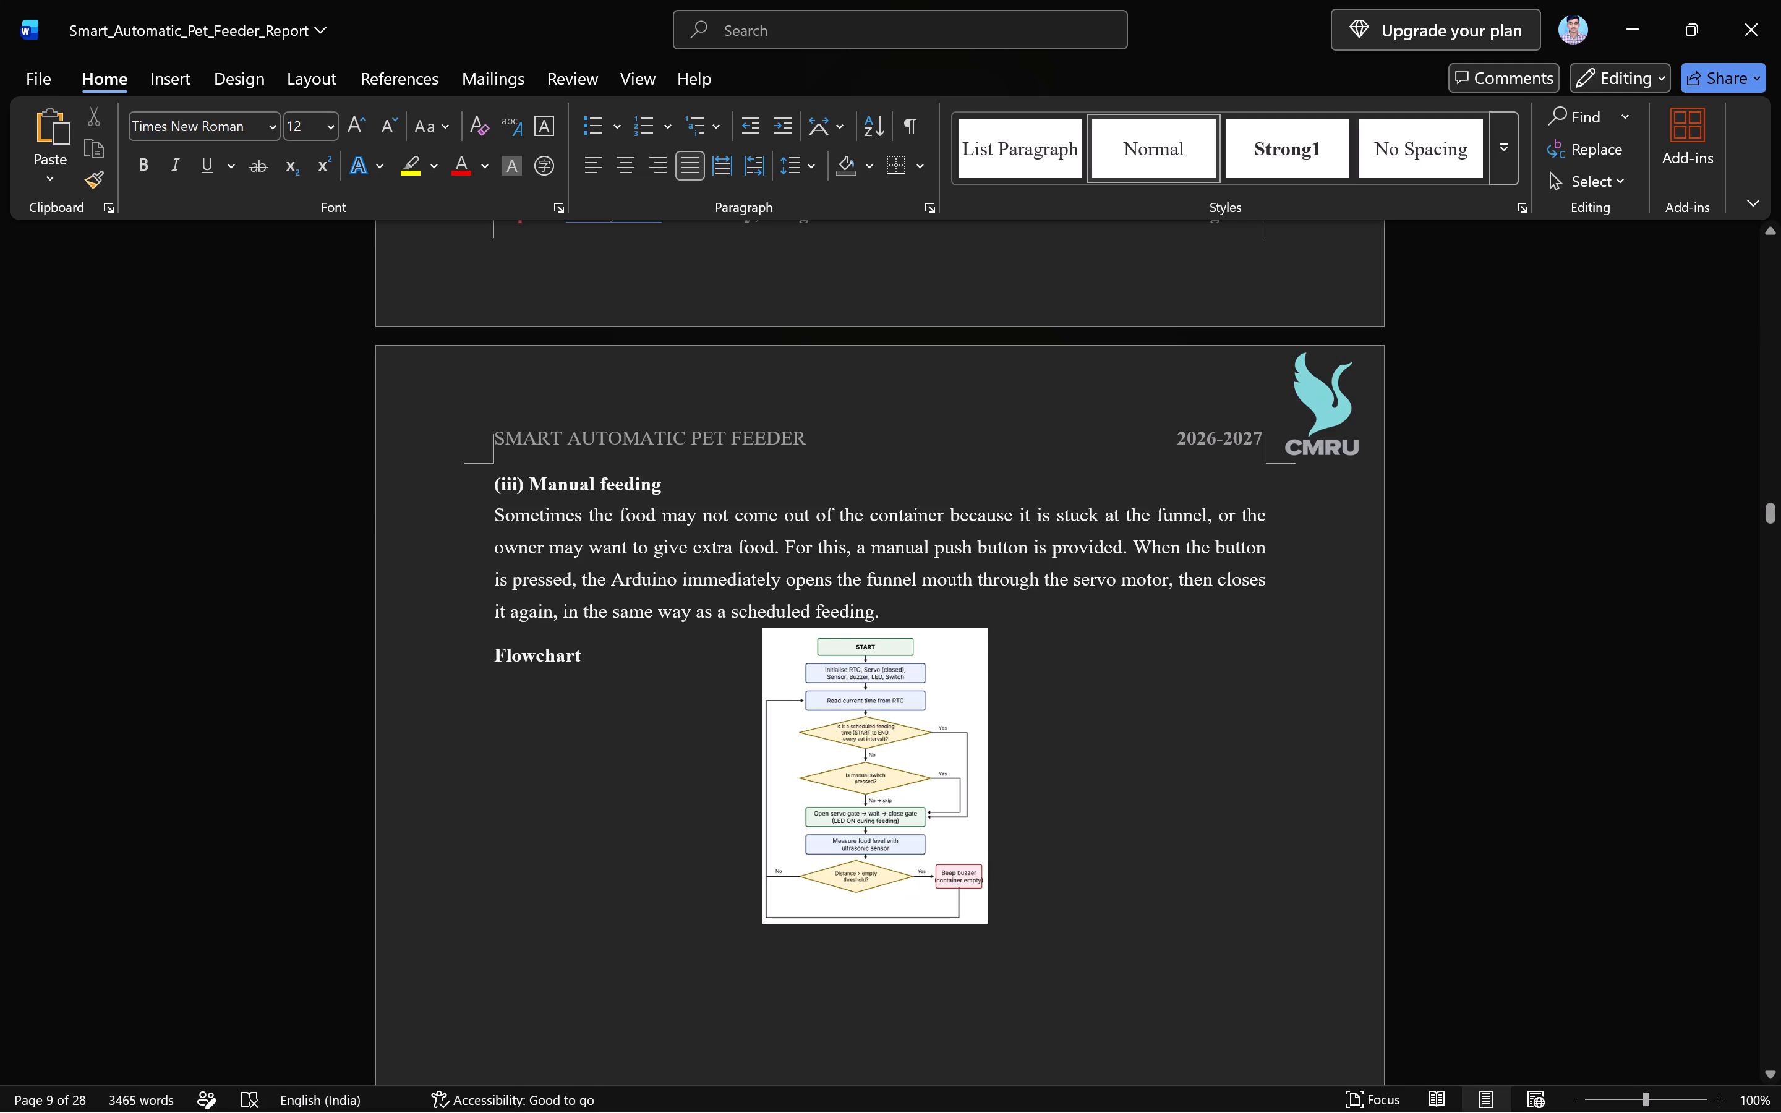
scroll(1046, 710, "up", 15)
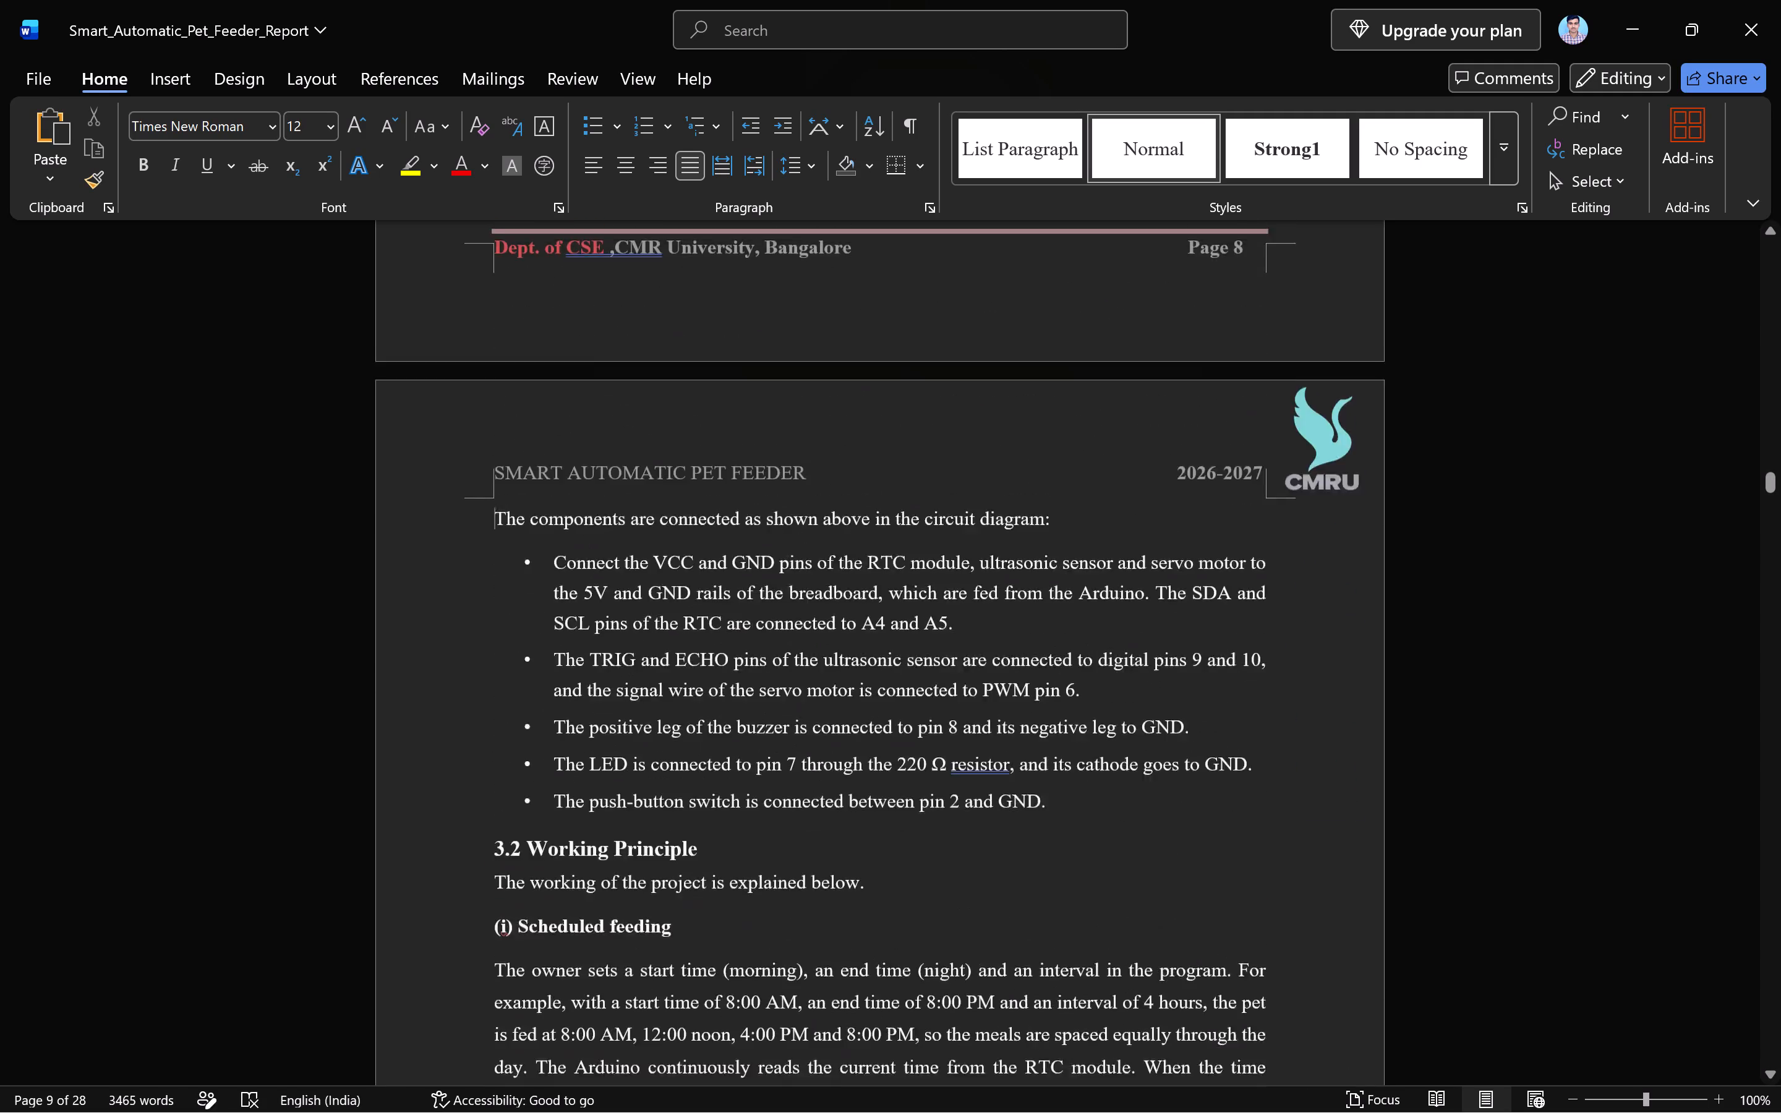
scroll(1048, 709, "up", 20)
scroll(1048, 709, "up", 15)
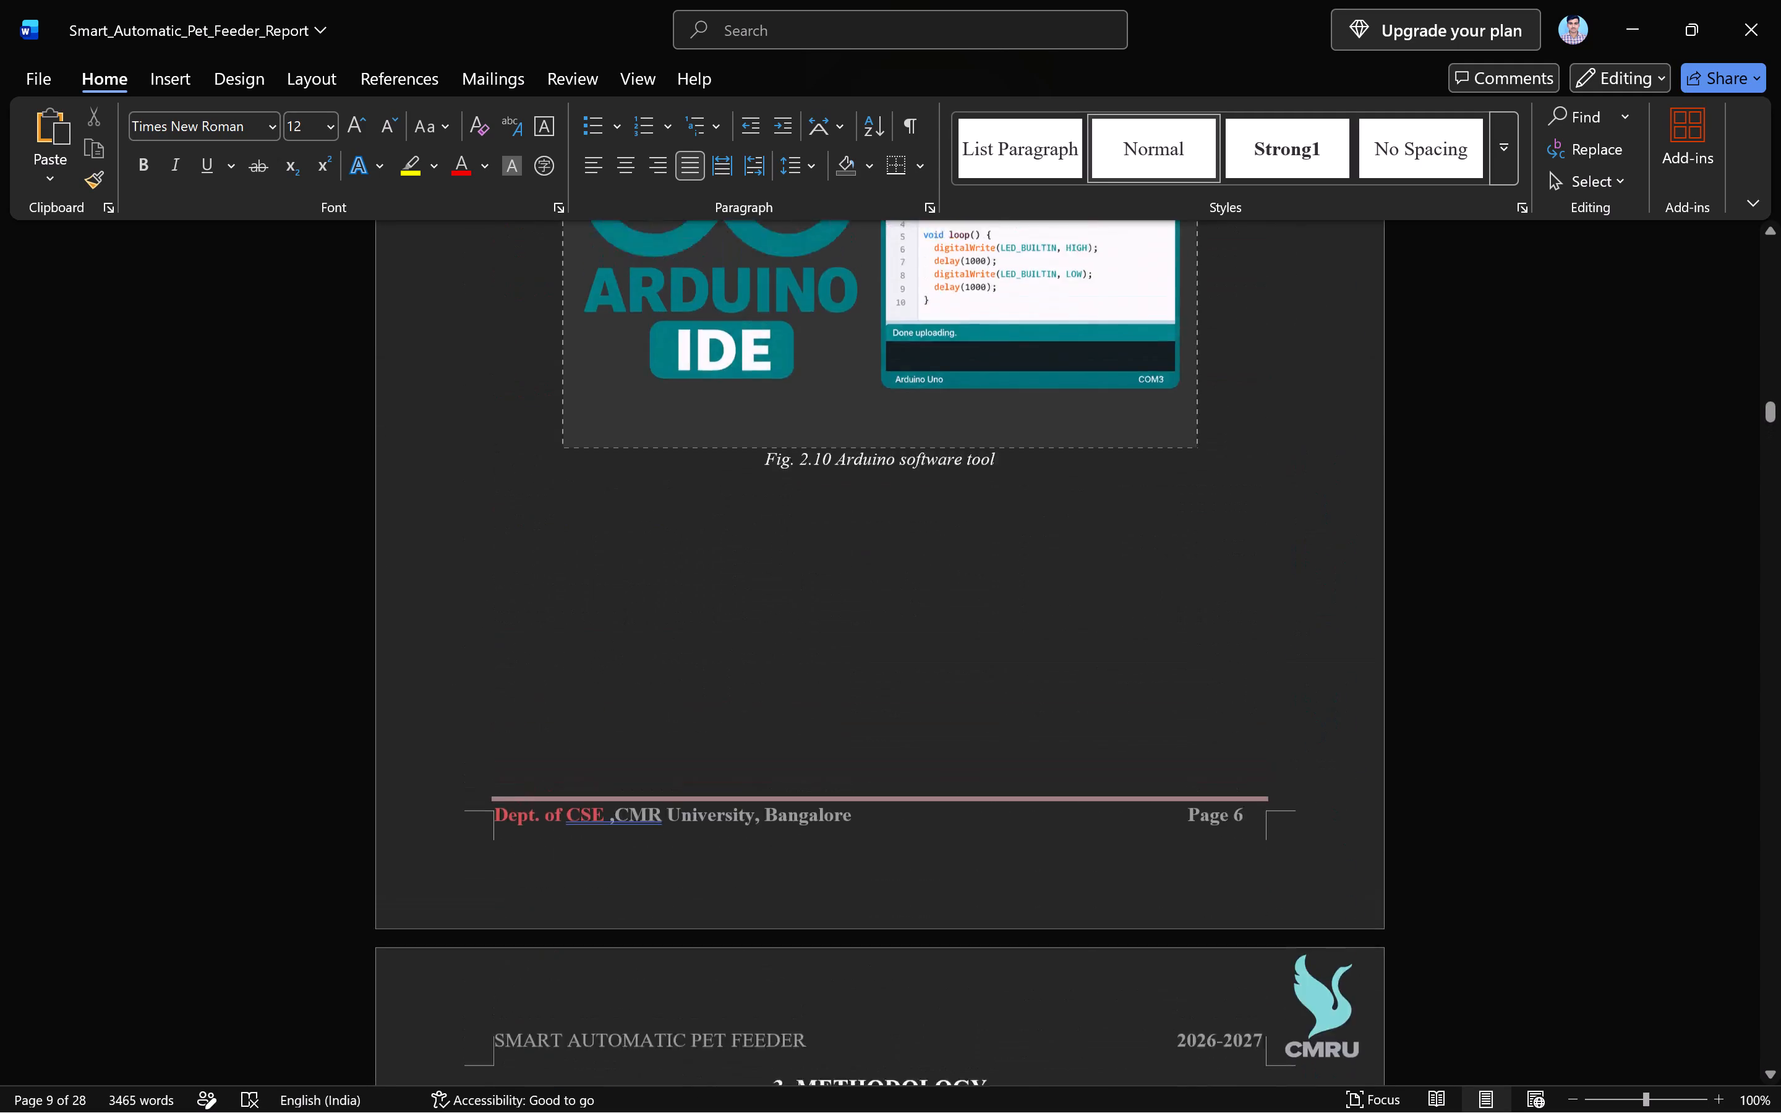
scroll(1047, 699, "up", 16)
scroll(1047, 699, "up", 14)
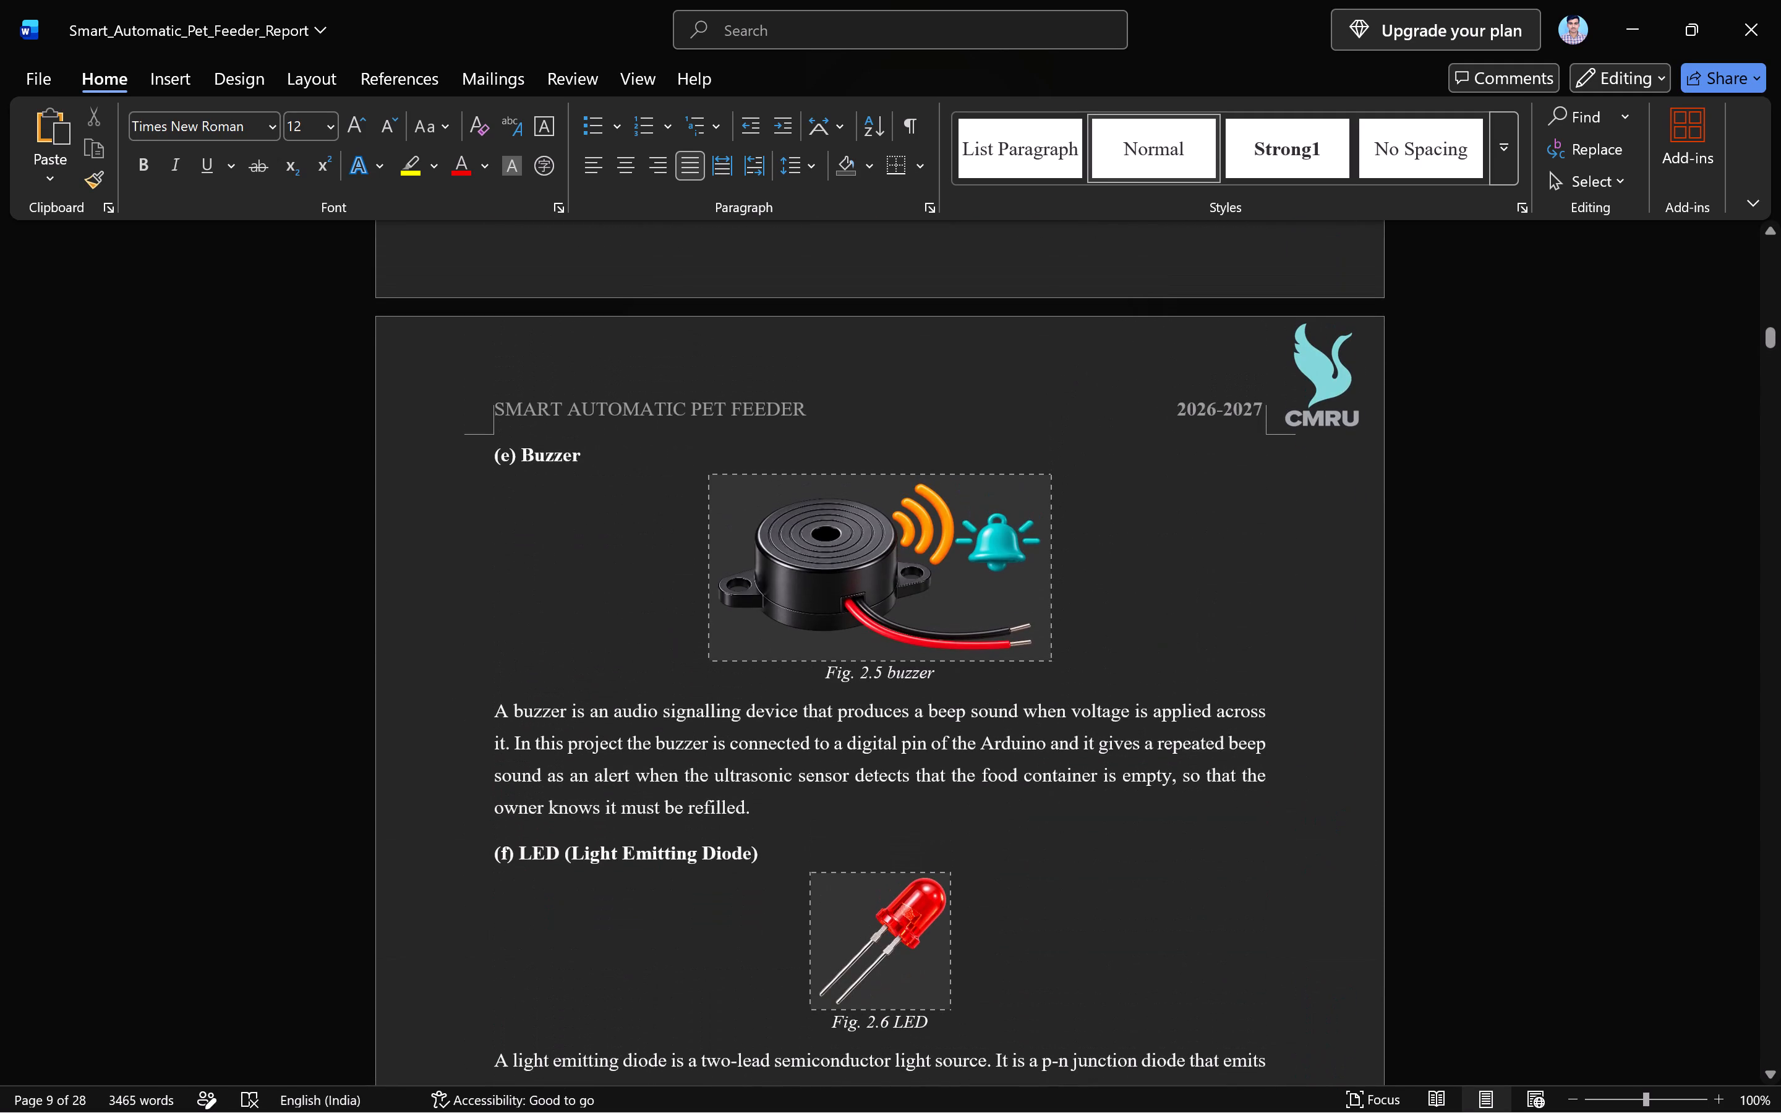
scroll(1047, 699, "up", 16)
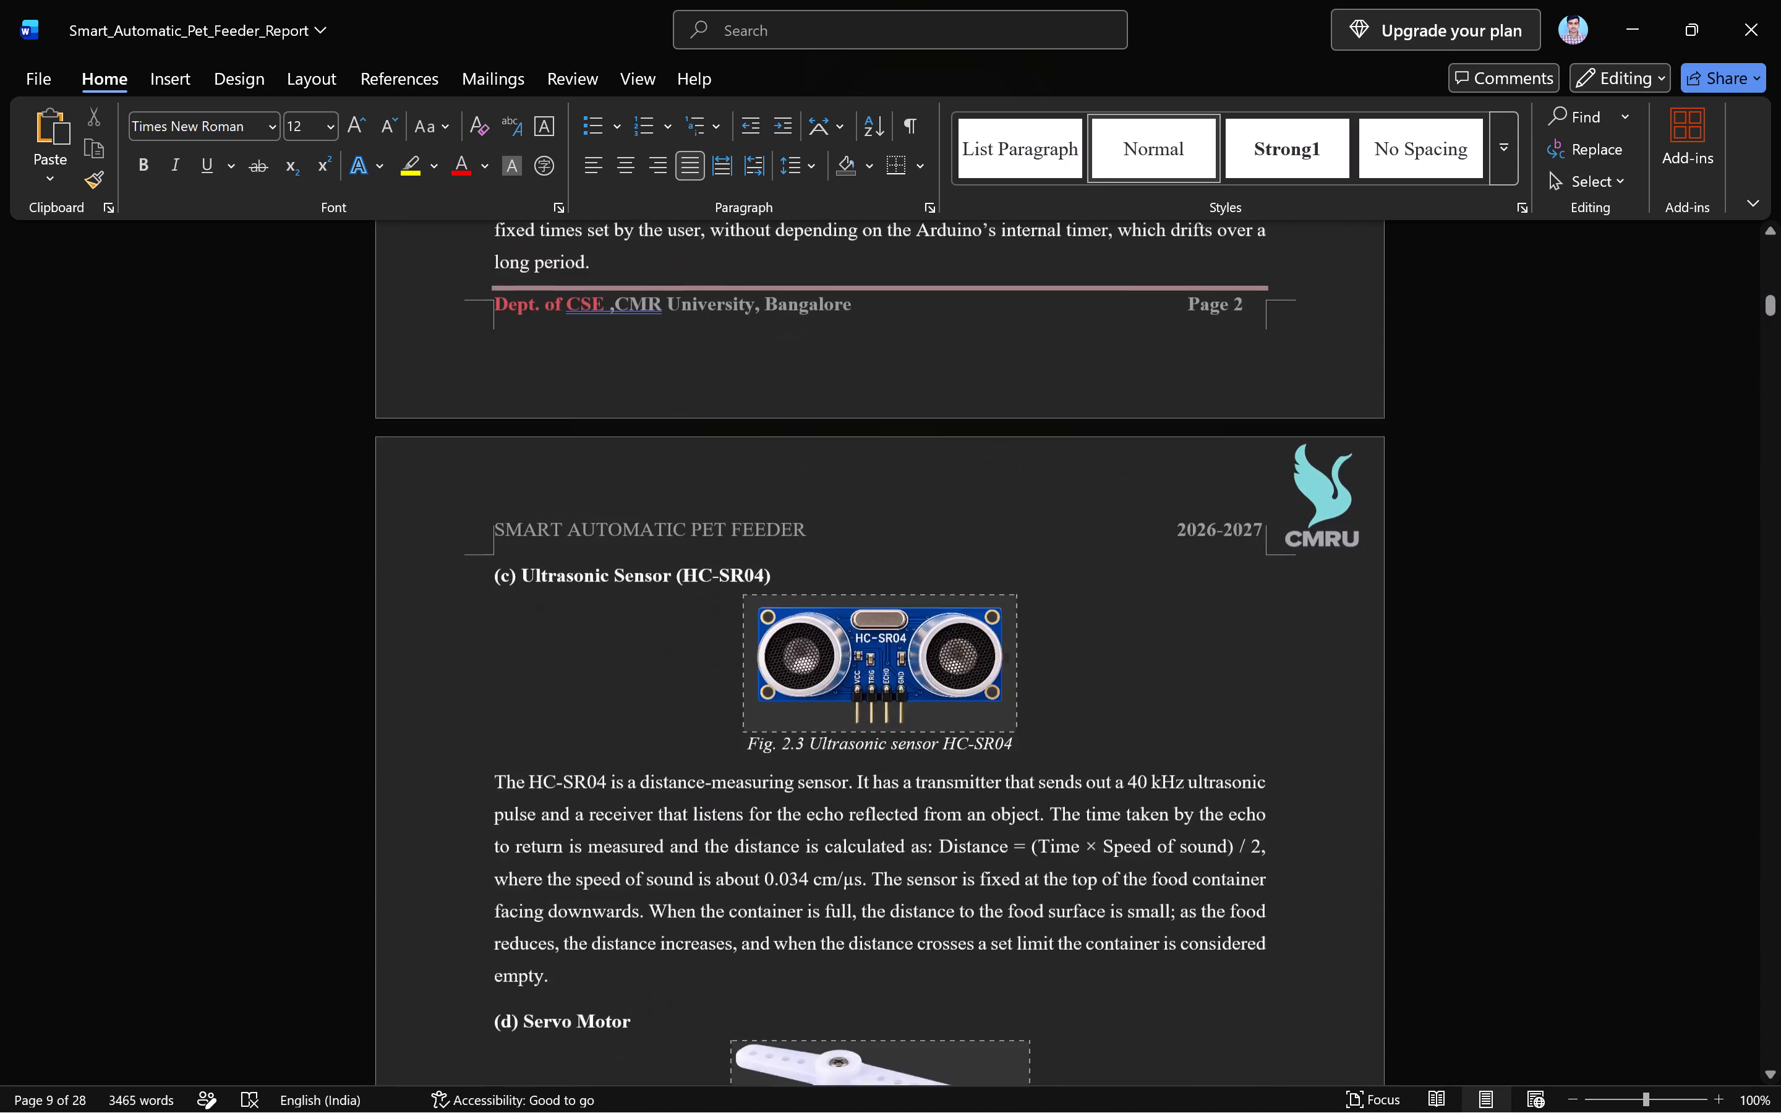
scroll(1047, 699, "up", 20)
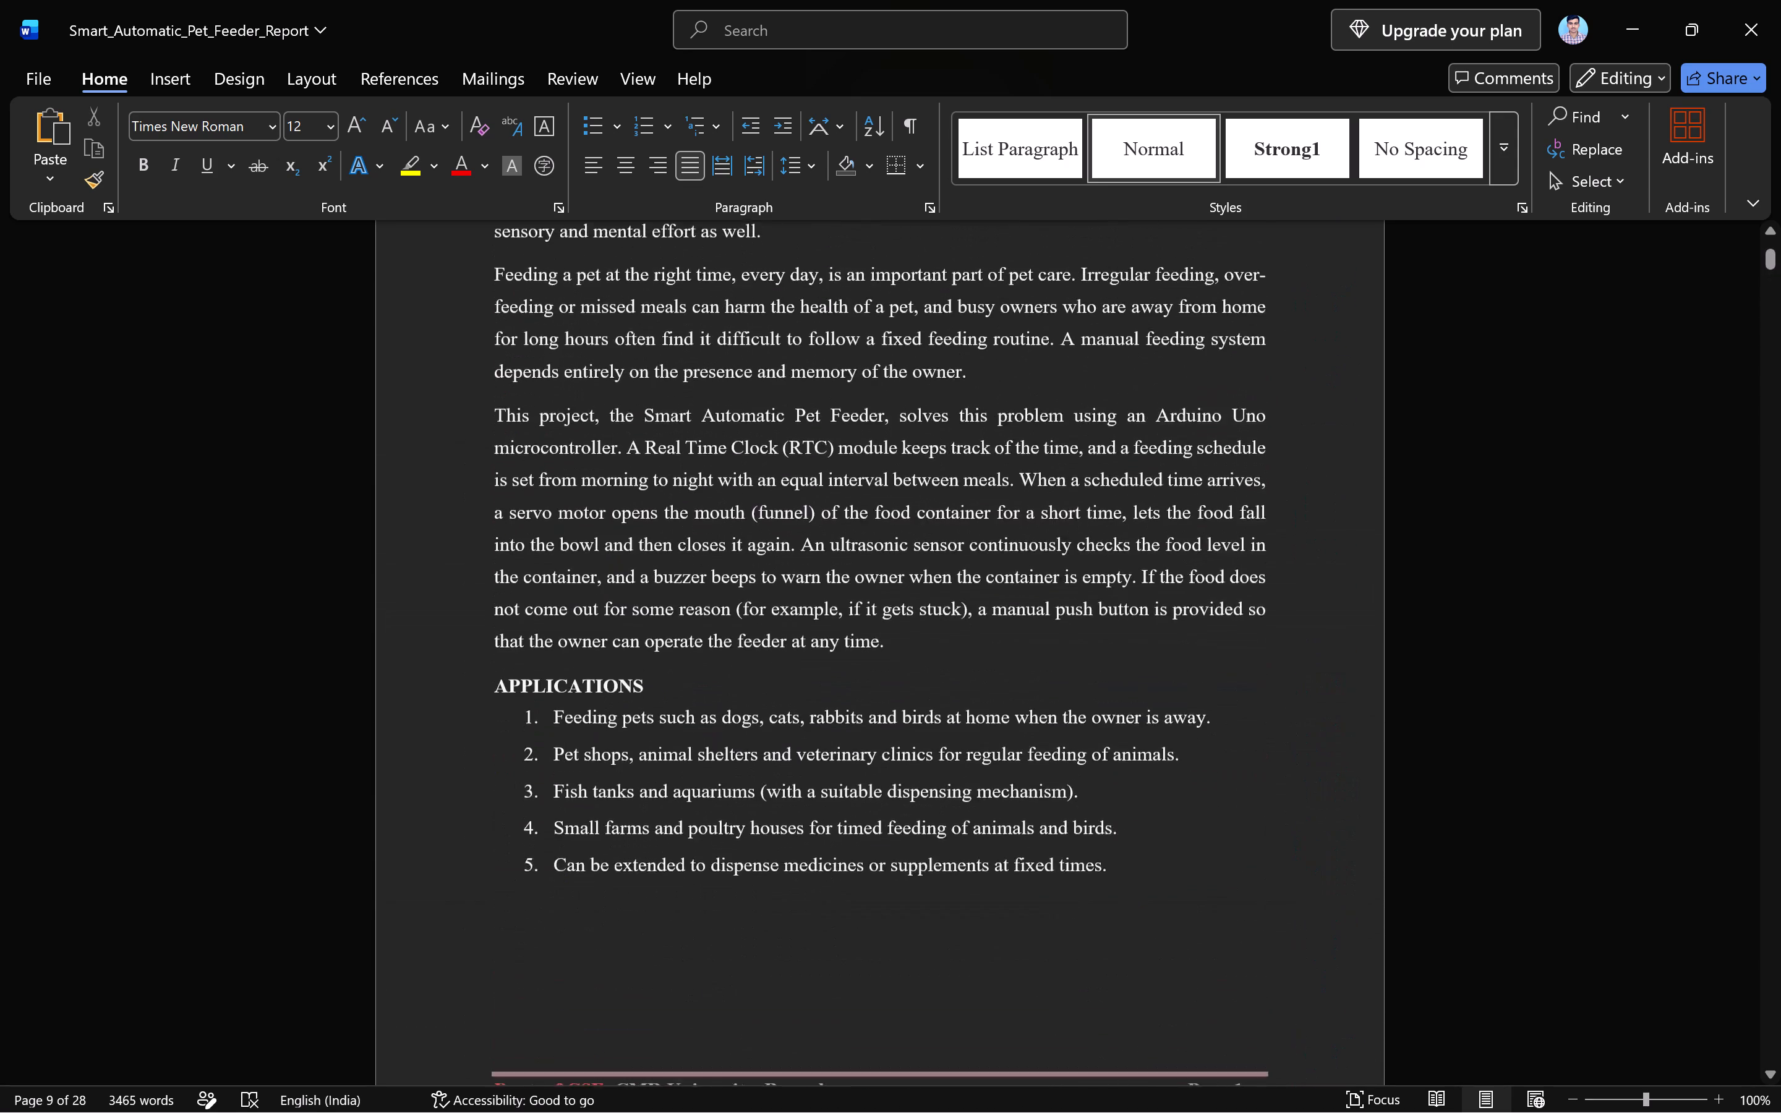
scroll(1045, 697, "up", 6)
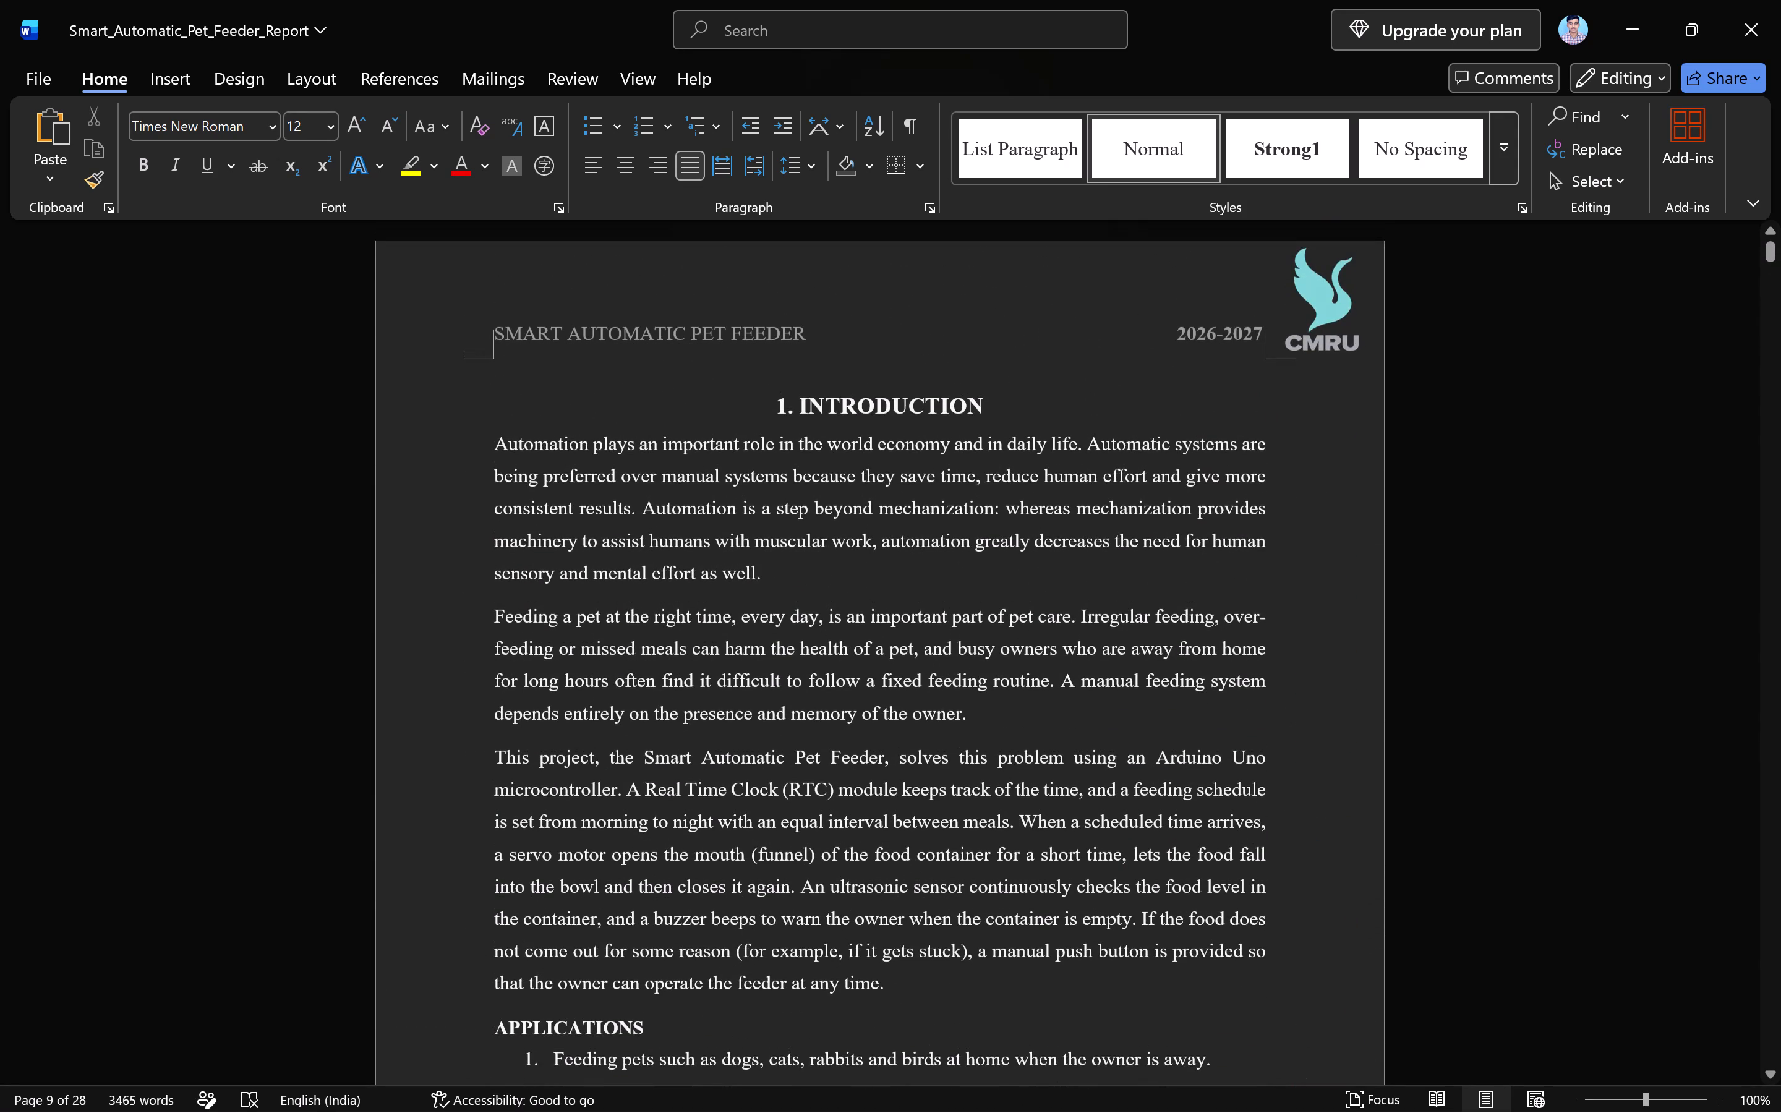
scroll(933, 694, "down", 3)
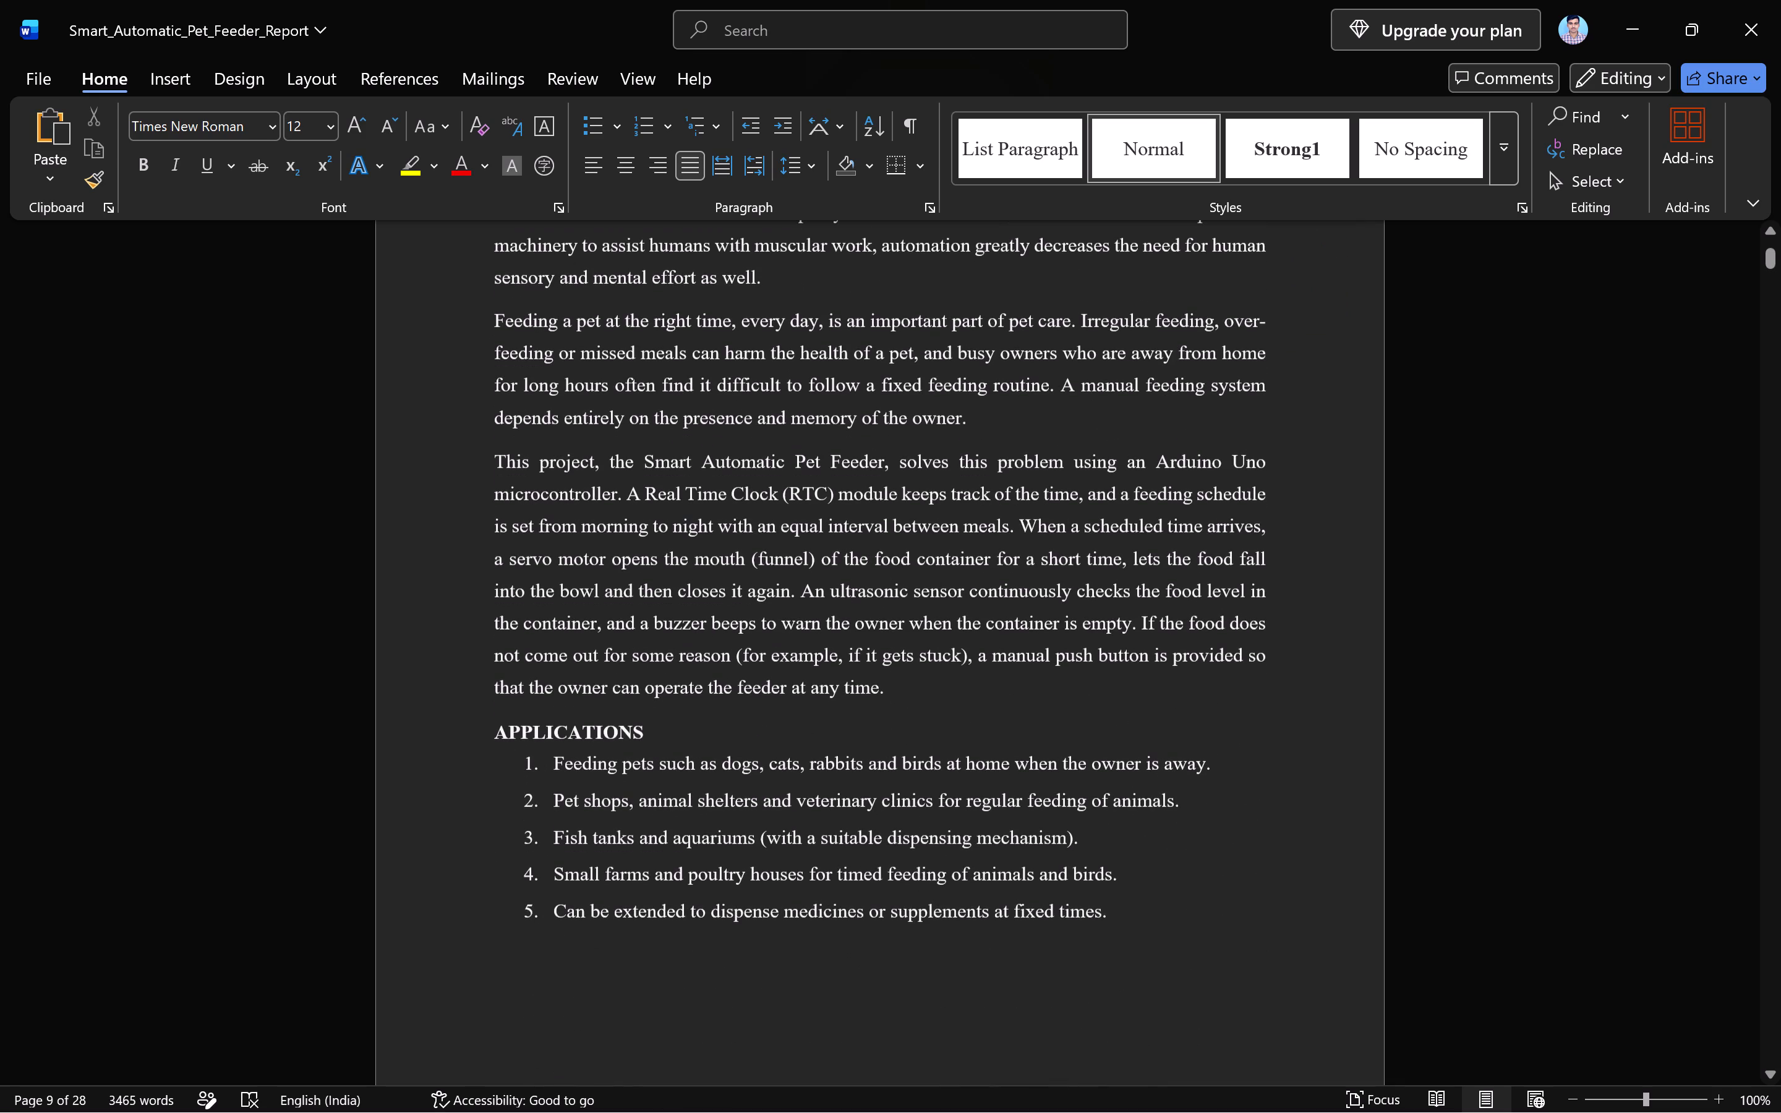
Save the pet feeder report.
key("ctrl+s")
key("ctrl+s")
key("ctrl+s")
key("ctrl+s")
key("ctrl+s")
key("ctrl+s")
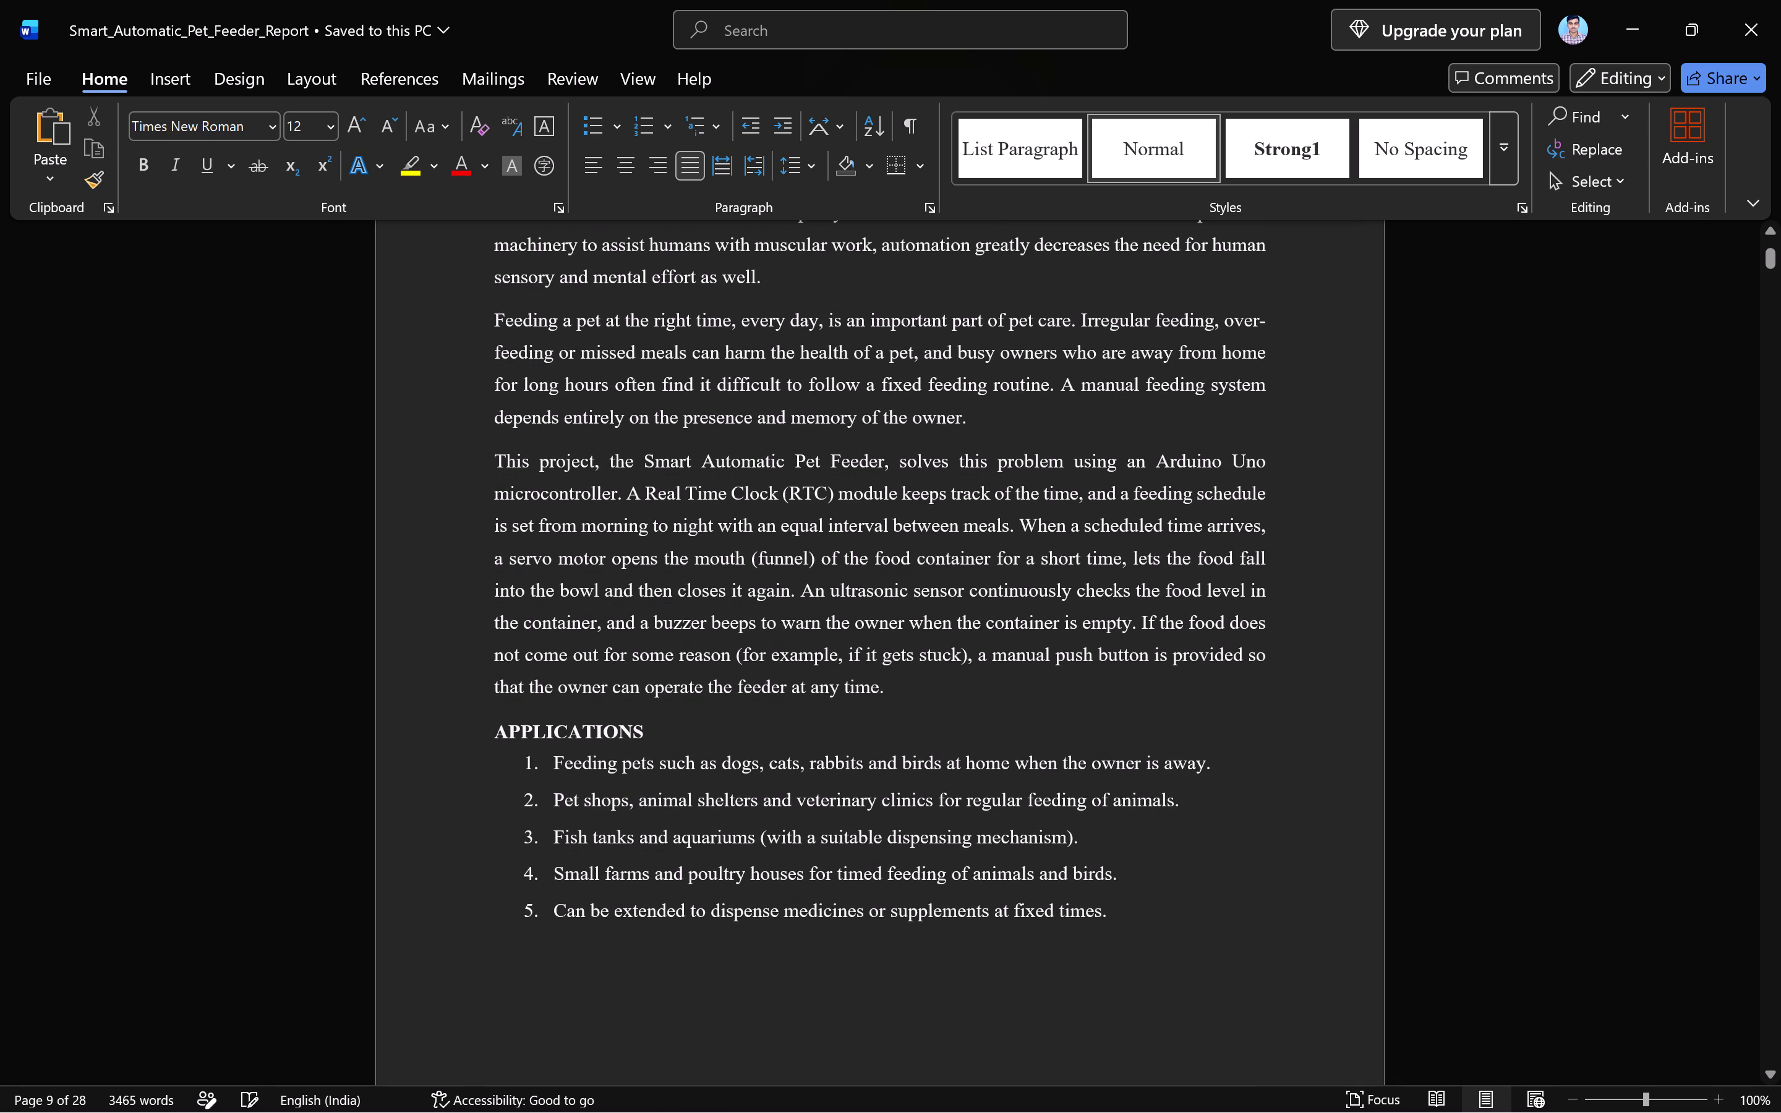
key("ctrl+s")
Switch to the sample automatic street light system document.
key("alt+Tab")
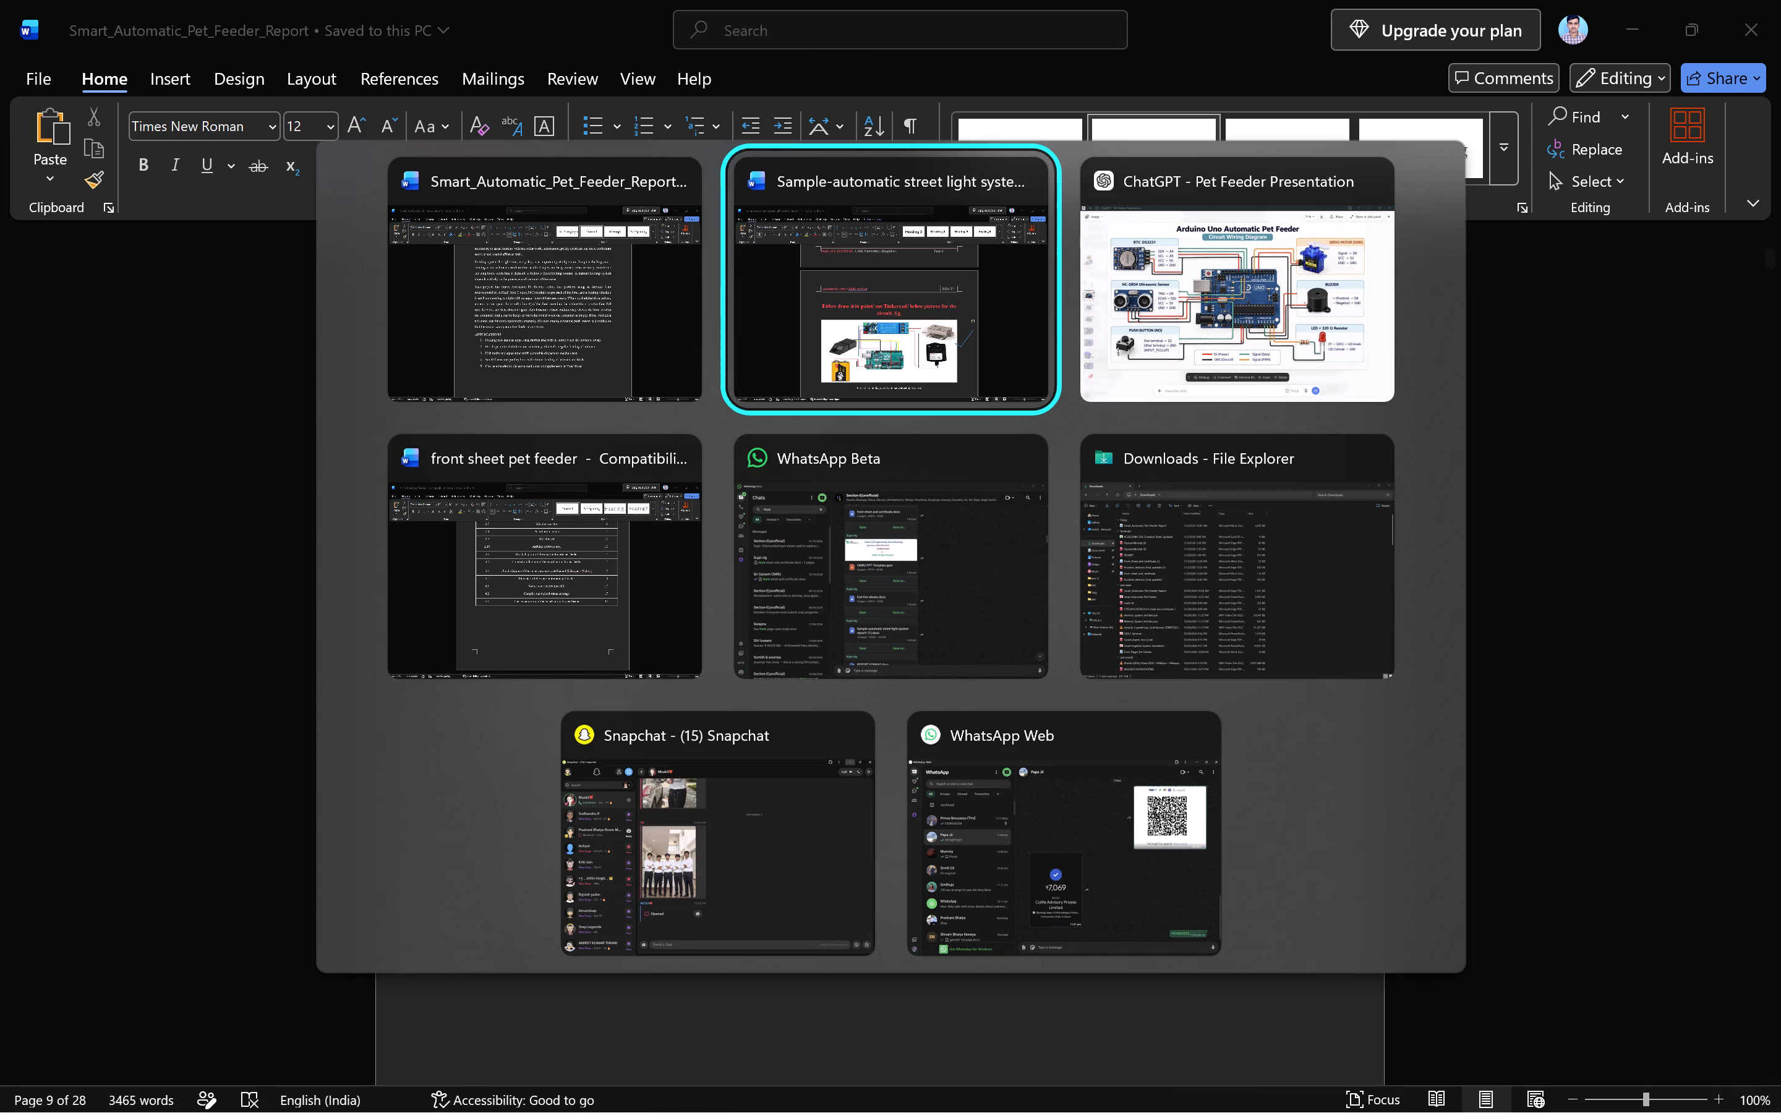
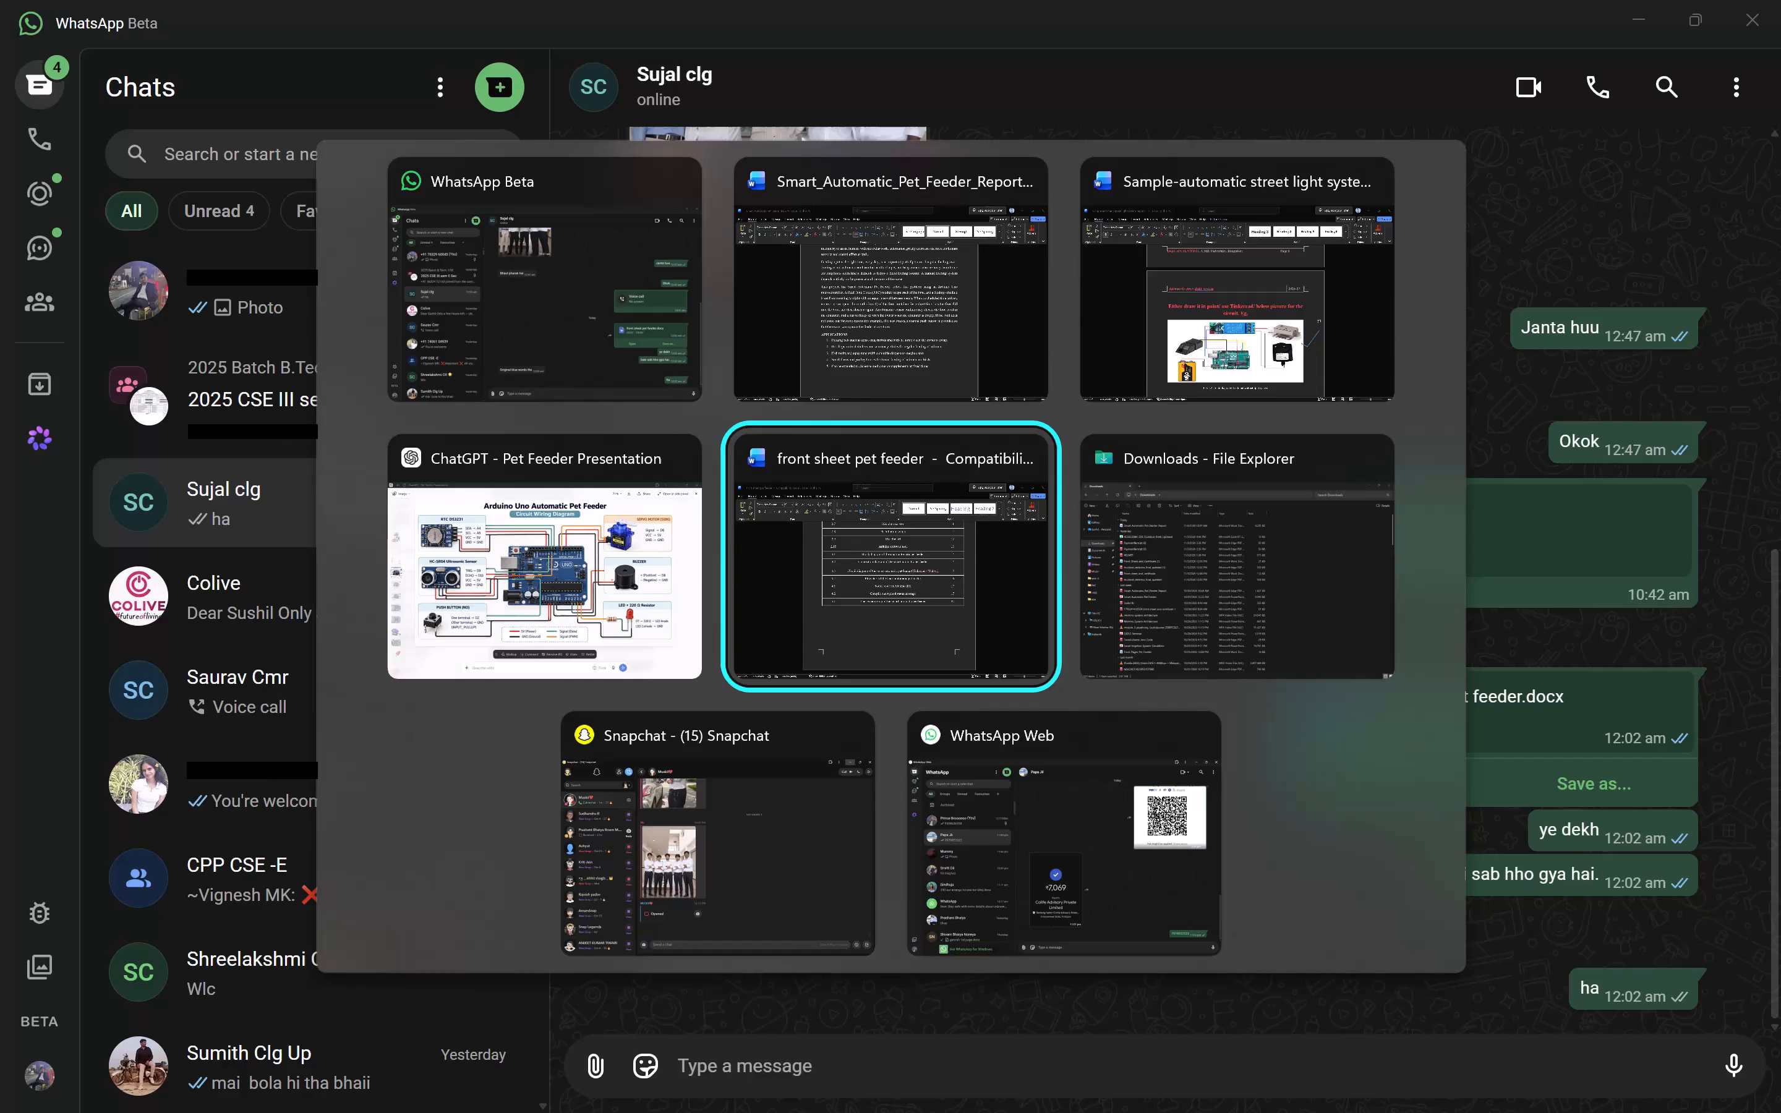
Look over the List of Figures and Table of Contents pages in the front sheet pet feeder document.
scroll(758, 1071, "up", 9)
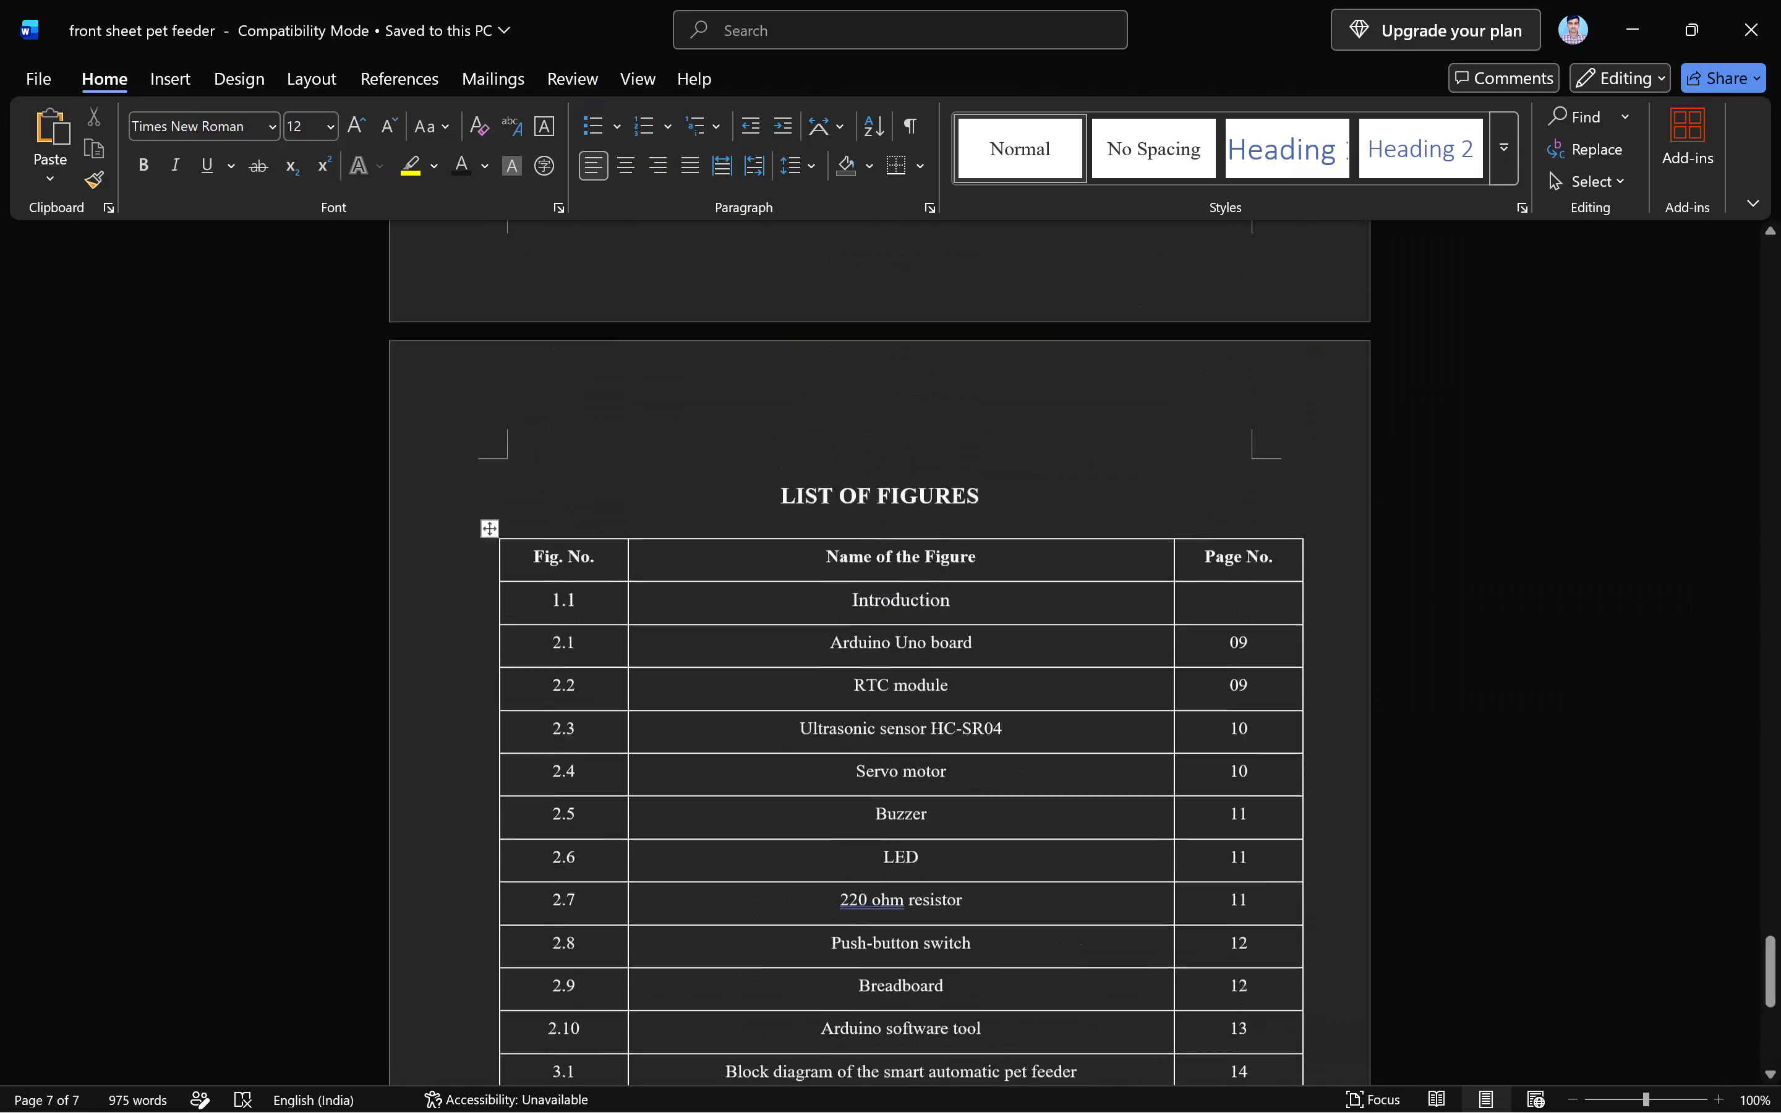
scroll(787, 1030, "up", 16)
Switch to the sample automatic street light system report and view its opening Introduction page for reference.
key("alt+Tab")
key("alt+Tab")
key("alt+Tab")
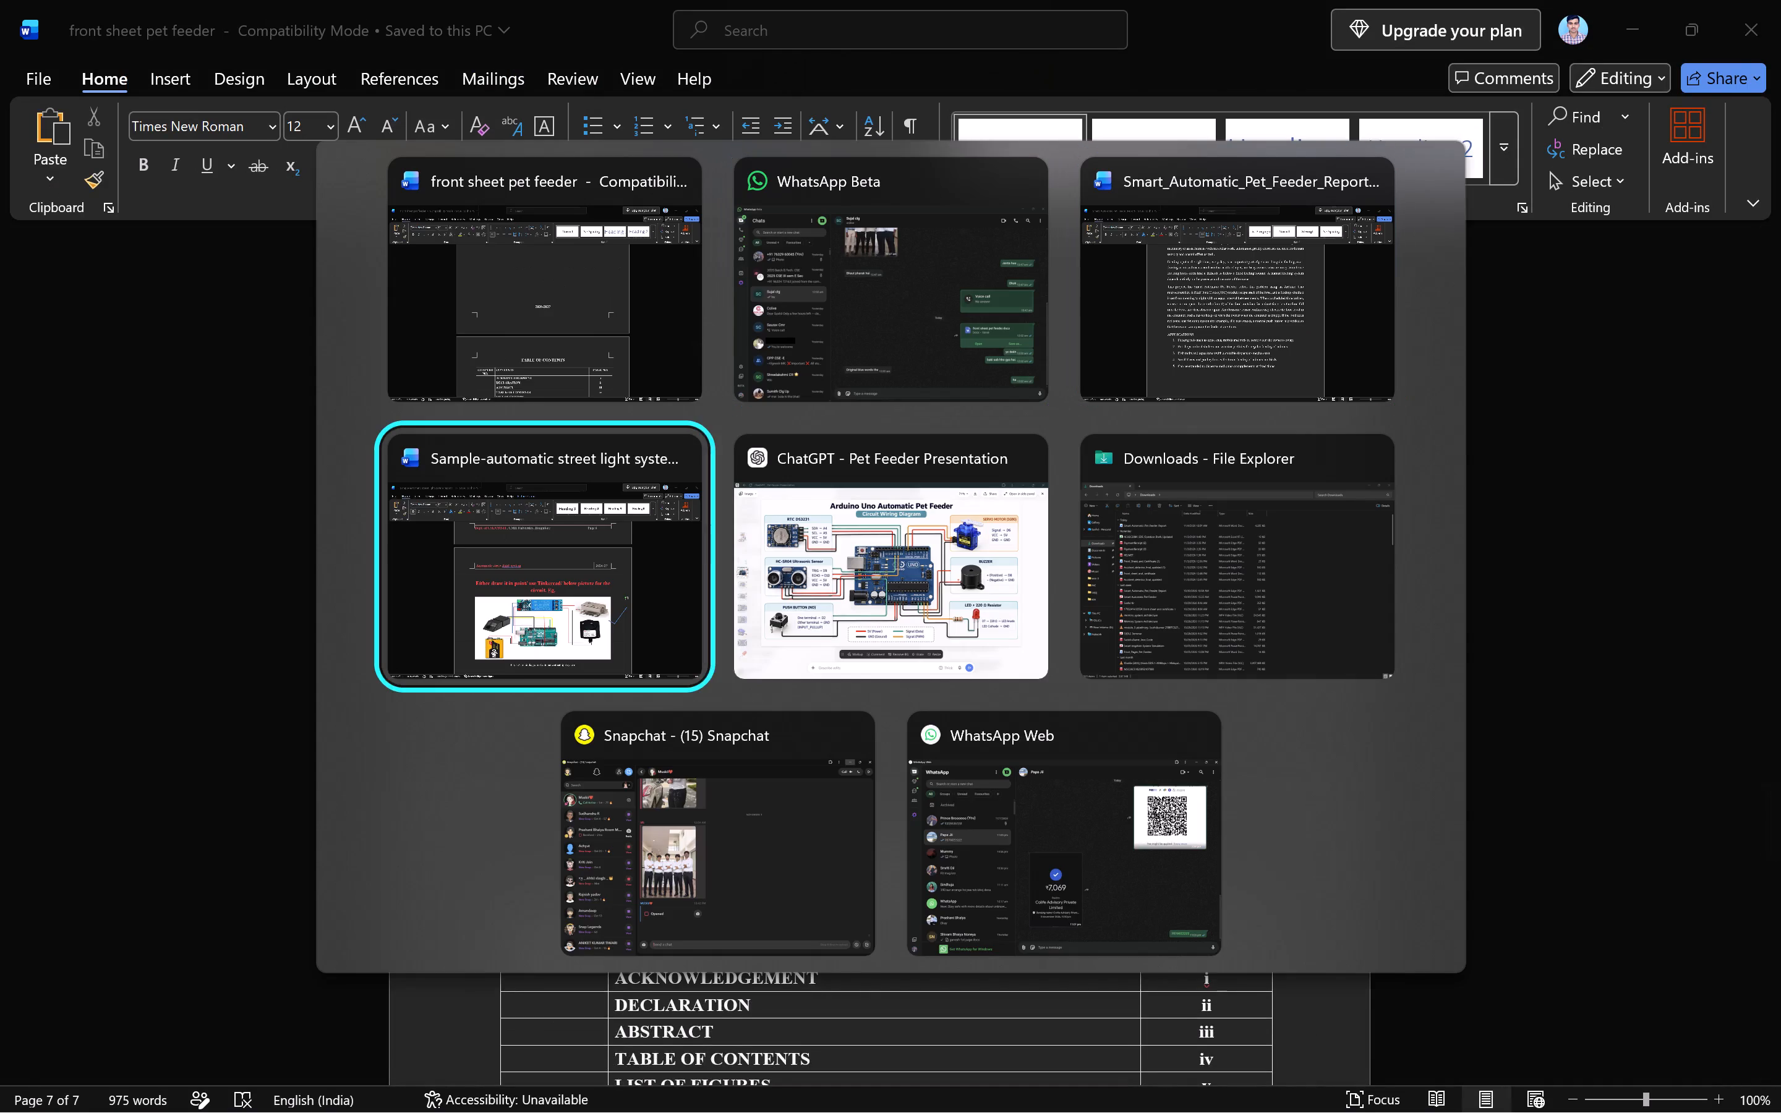
key("alt+Tab")
left_click(534, 634, "alt")
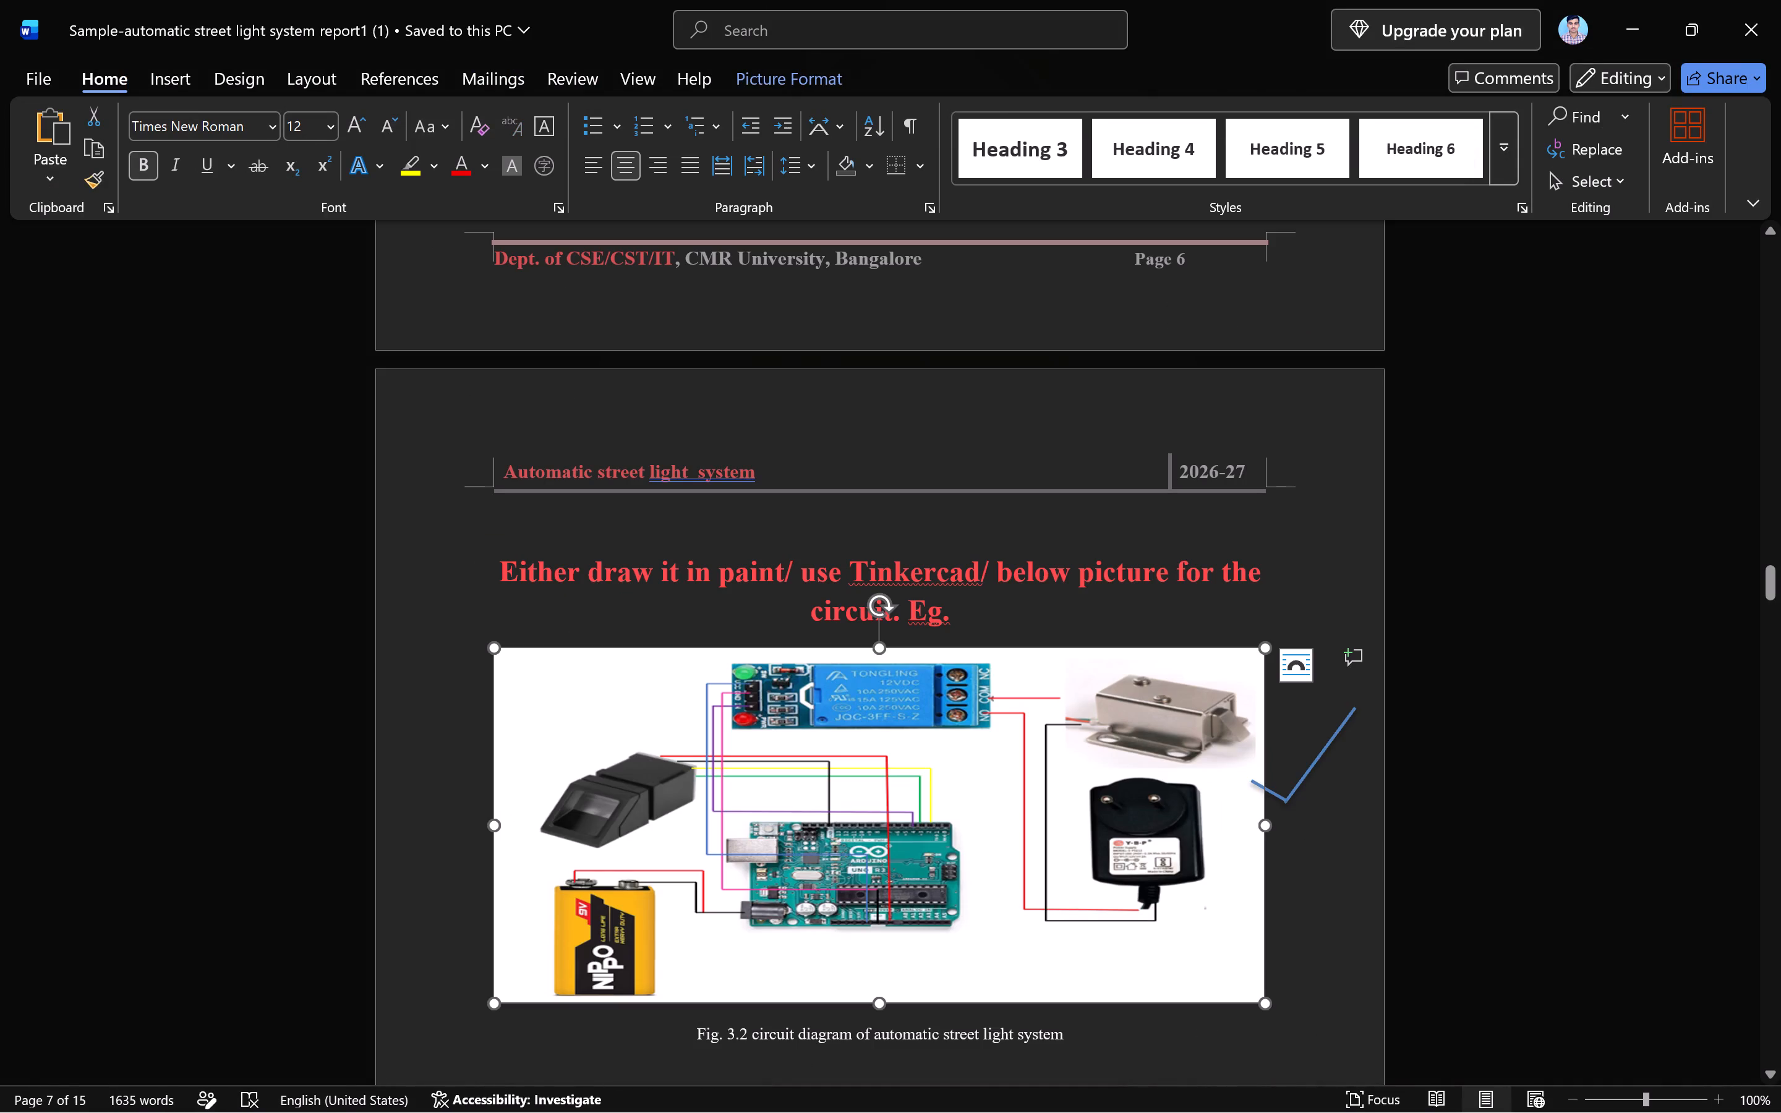
left_click(1768, 271)
scroll(1269, 426, "up", 14)
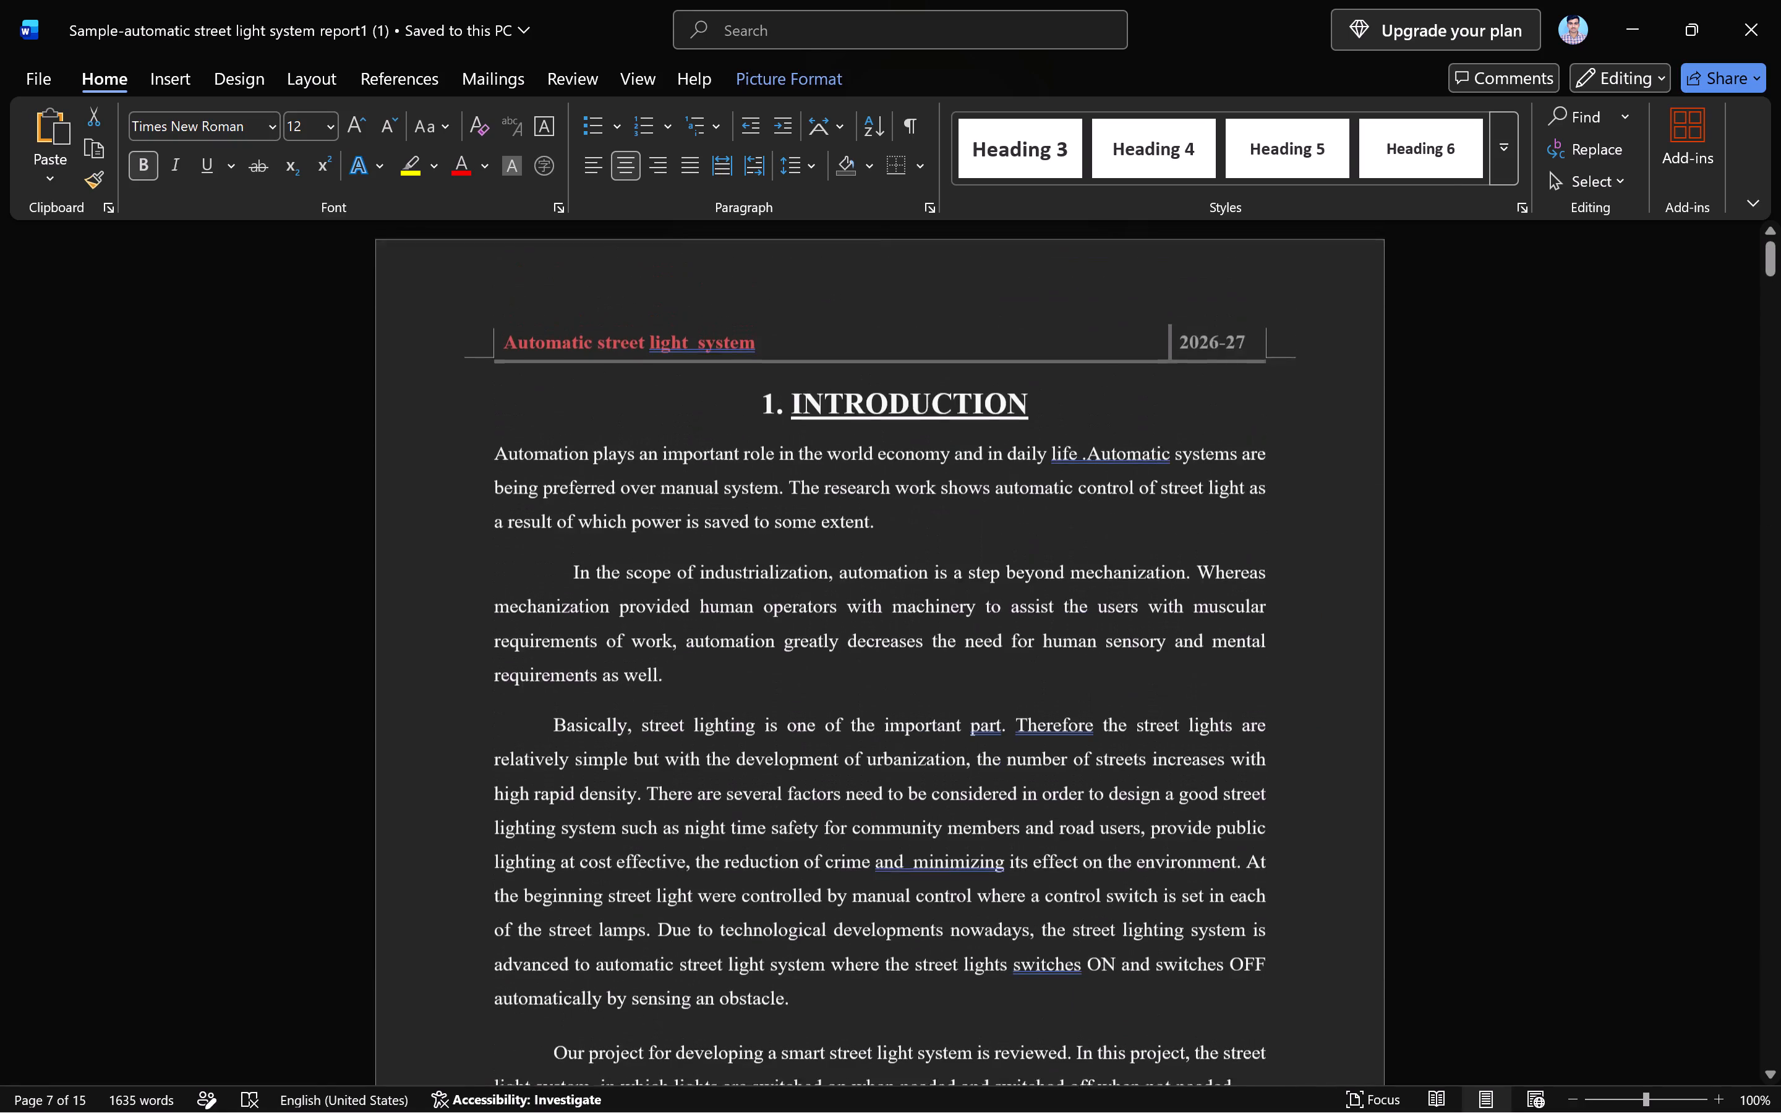
scroll(1266, 423, "up", 2)
Switch back to the front sheet pet feeder document.
key("alt+Tab")
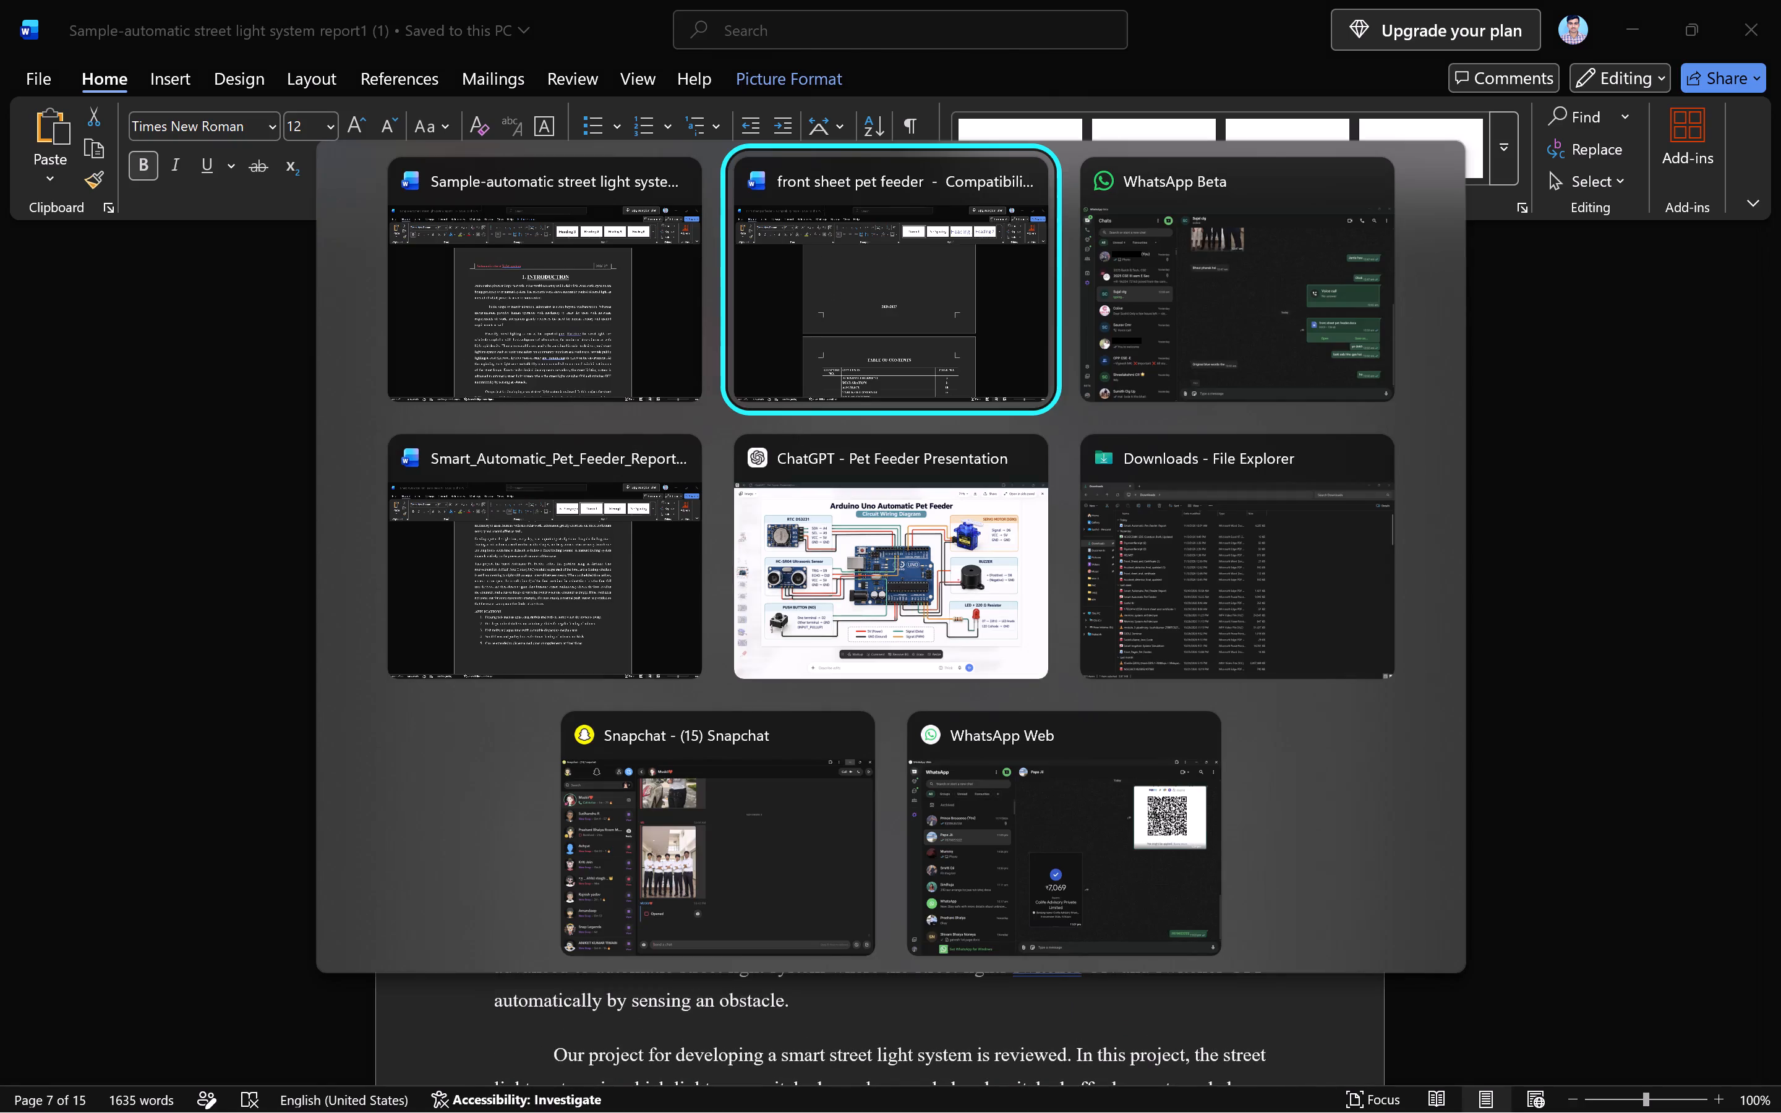
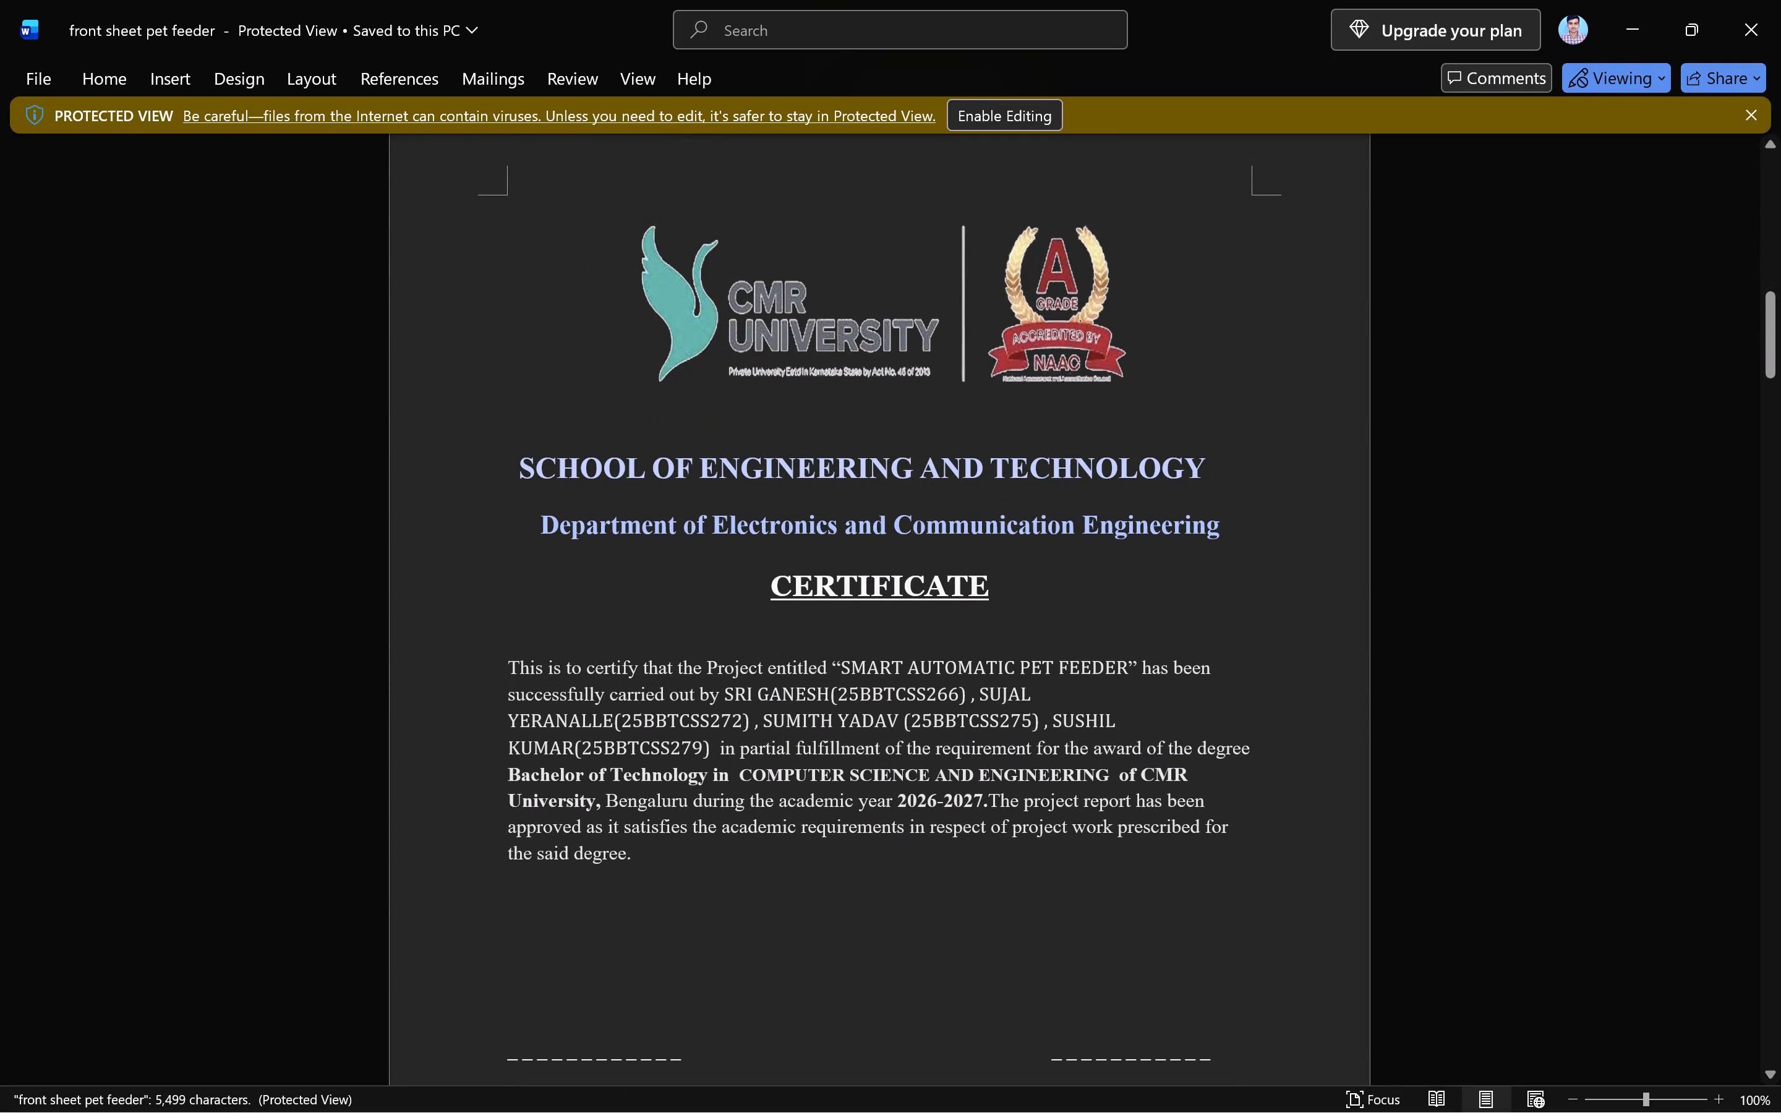
Review the front sheet from the Certificate page through to the Acknowledgement page.
scroll(984, 701, "down", 11)
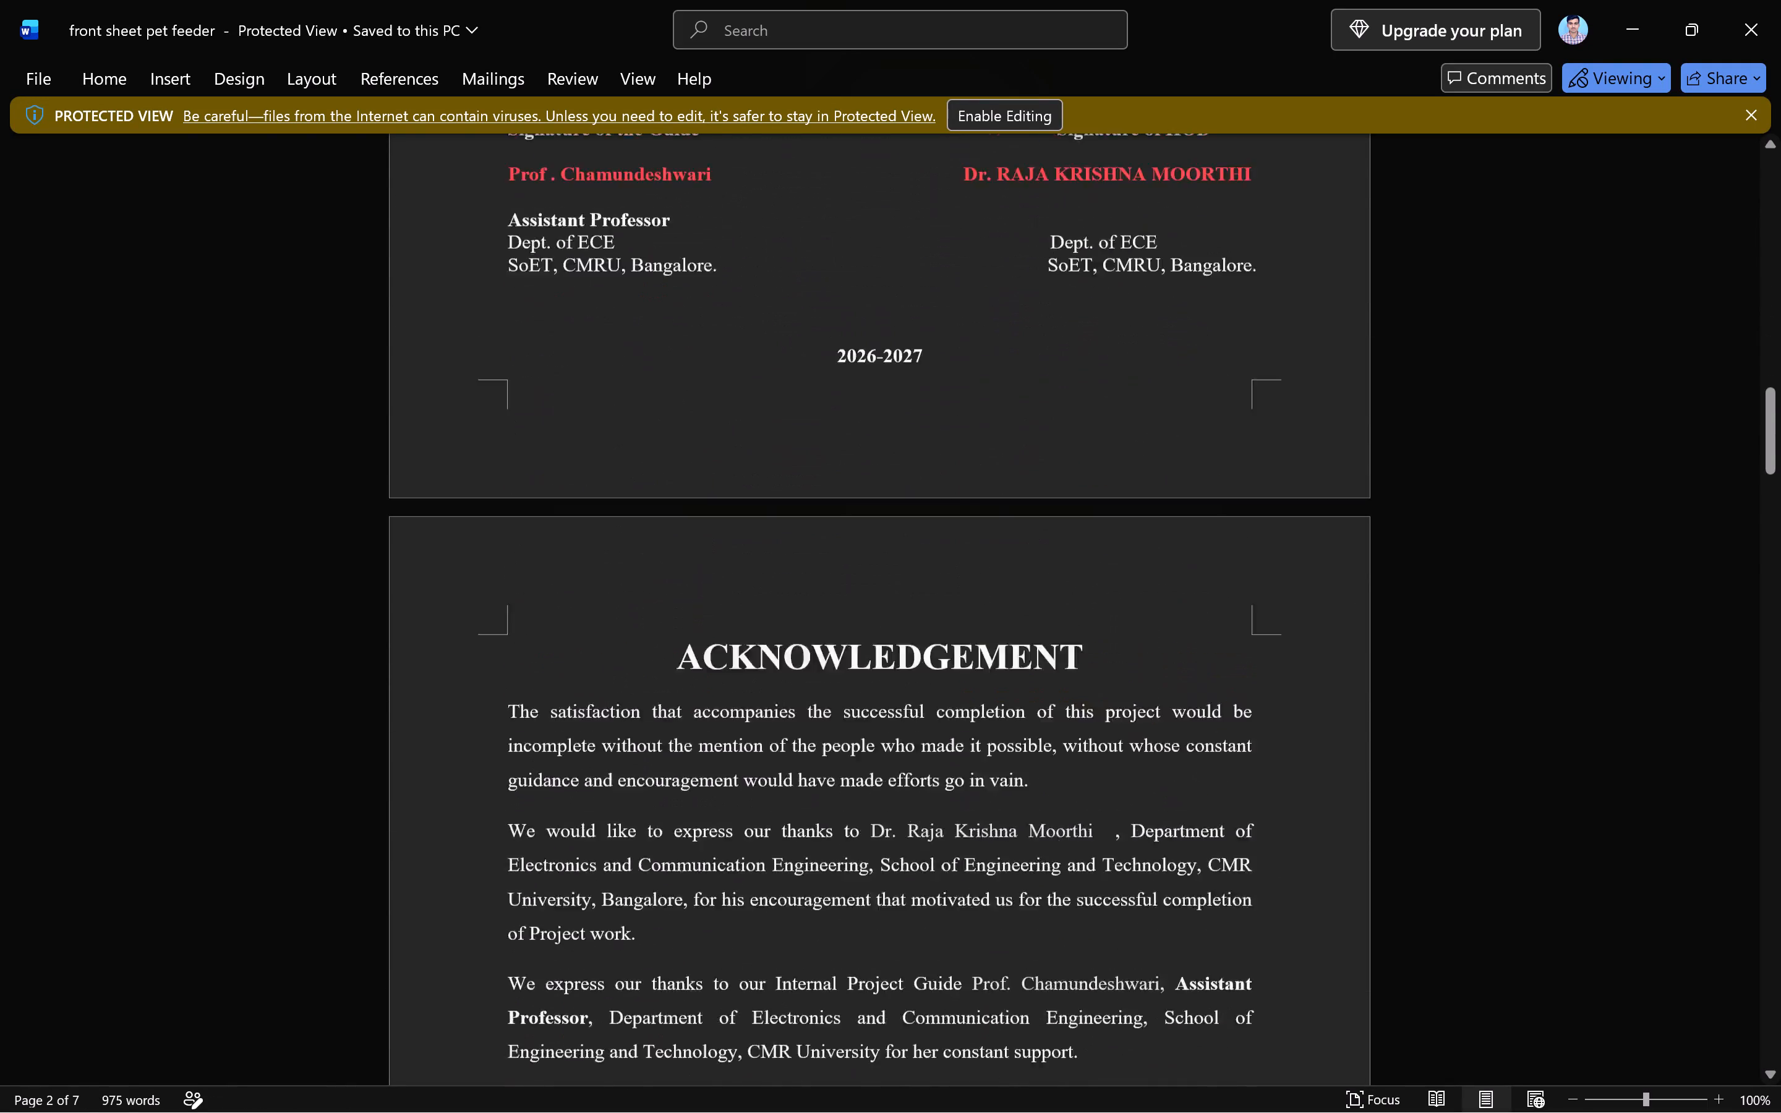
Review the front sheet from the Acknowledgement page through the Declaration and Abstract pages to the Table of Contents.
scroll(984, 701, "down", 3)
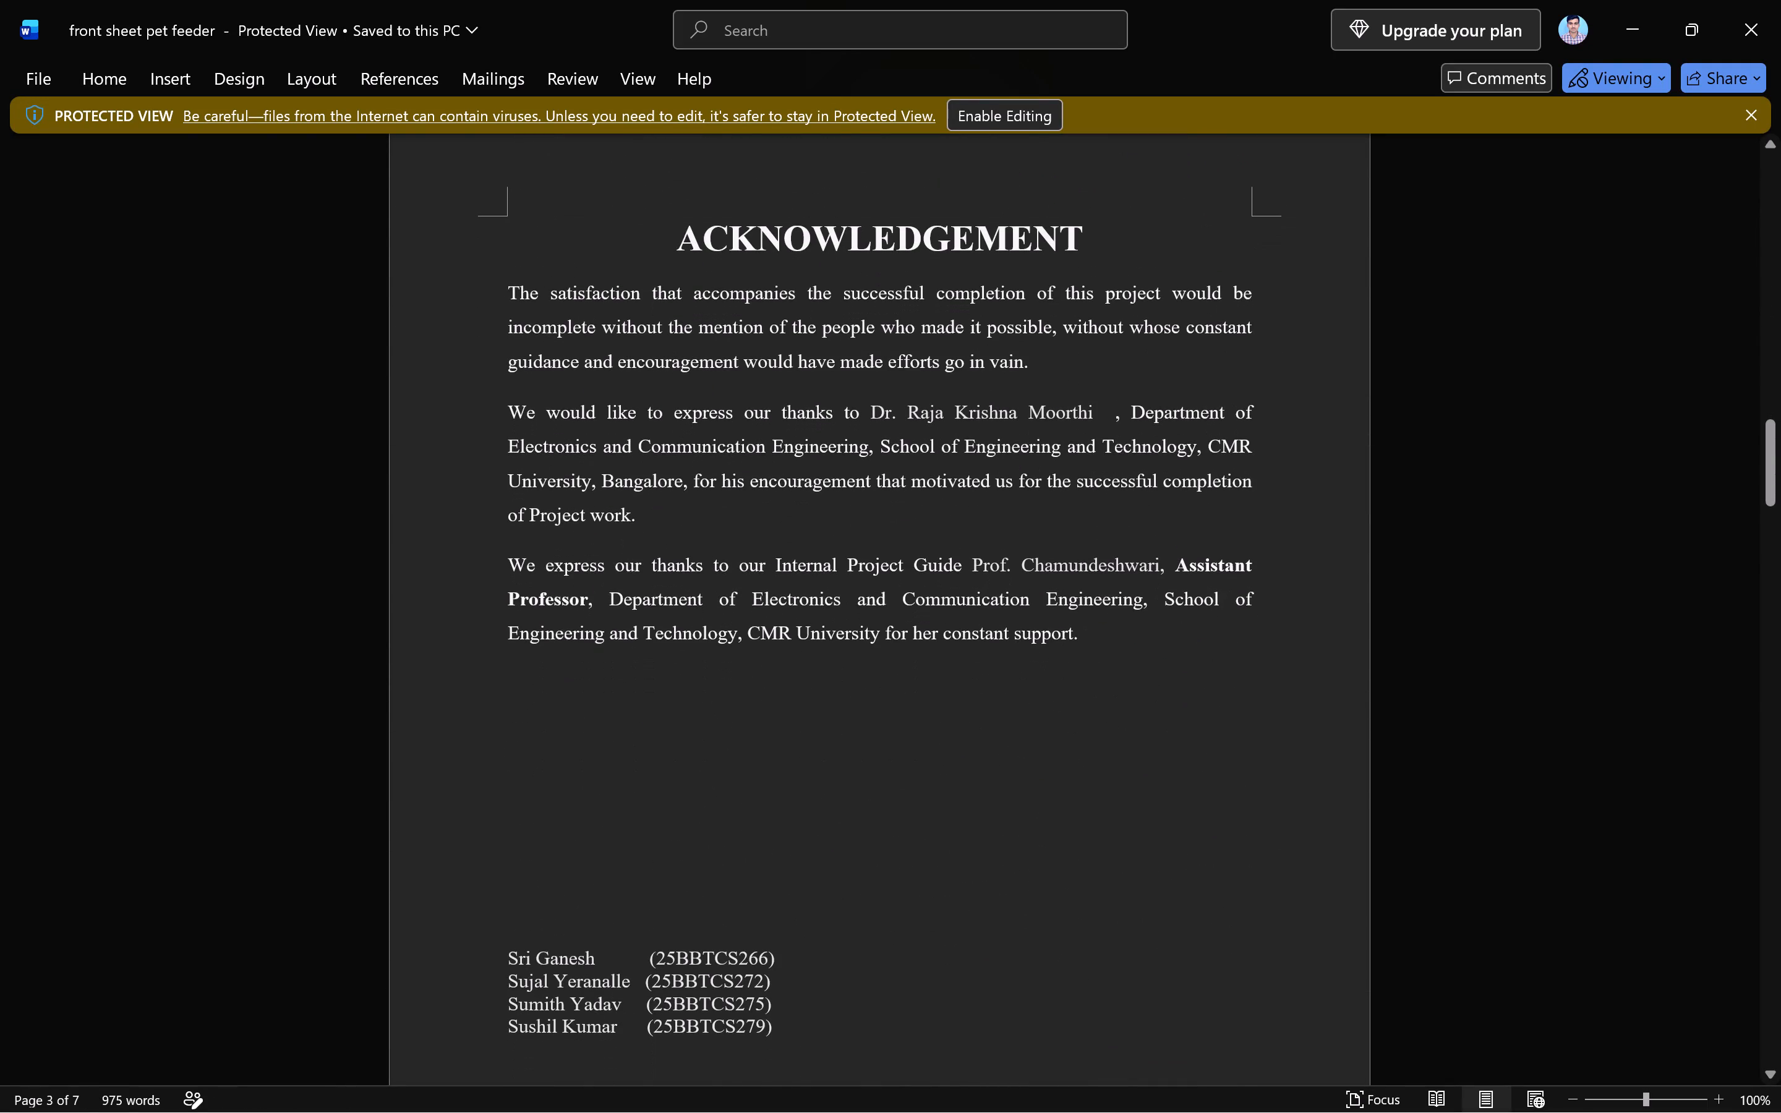
scroll(1038, 450, "down", 7)
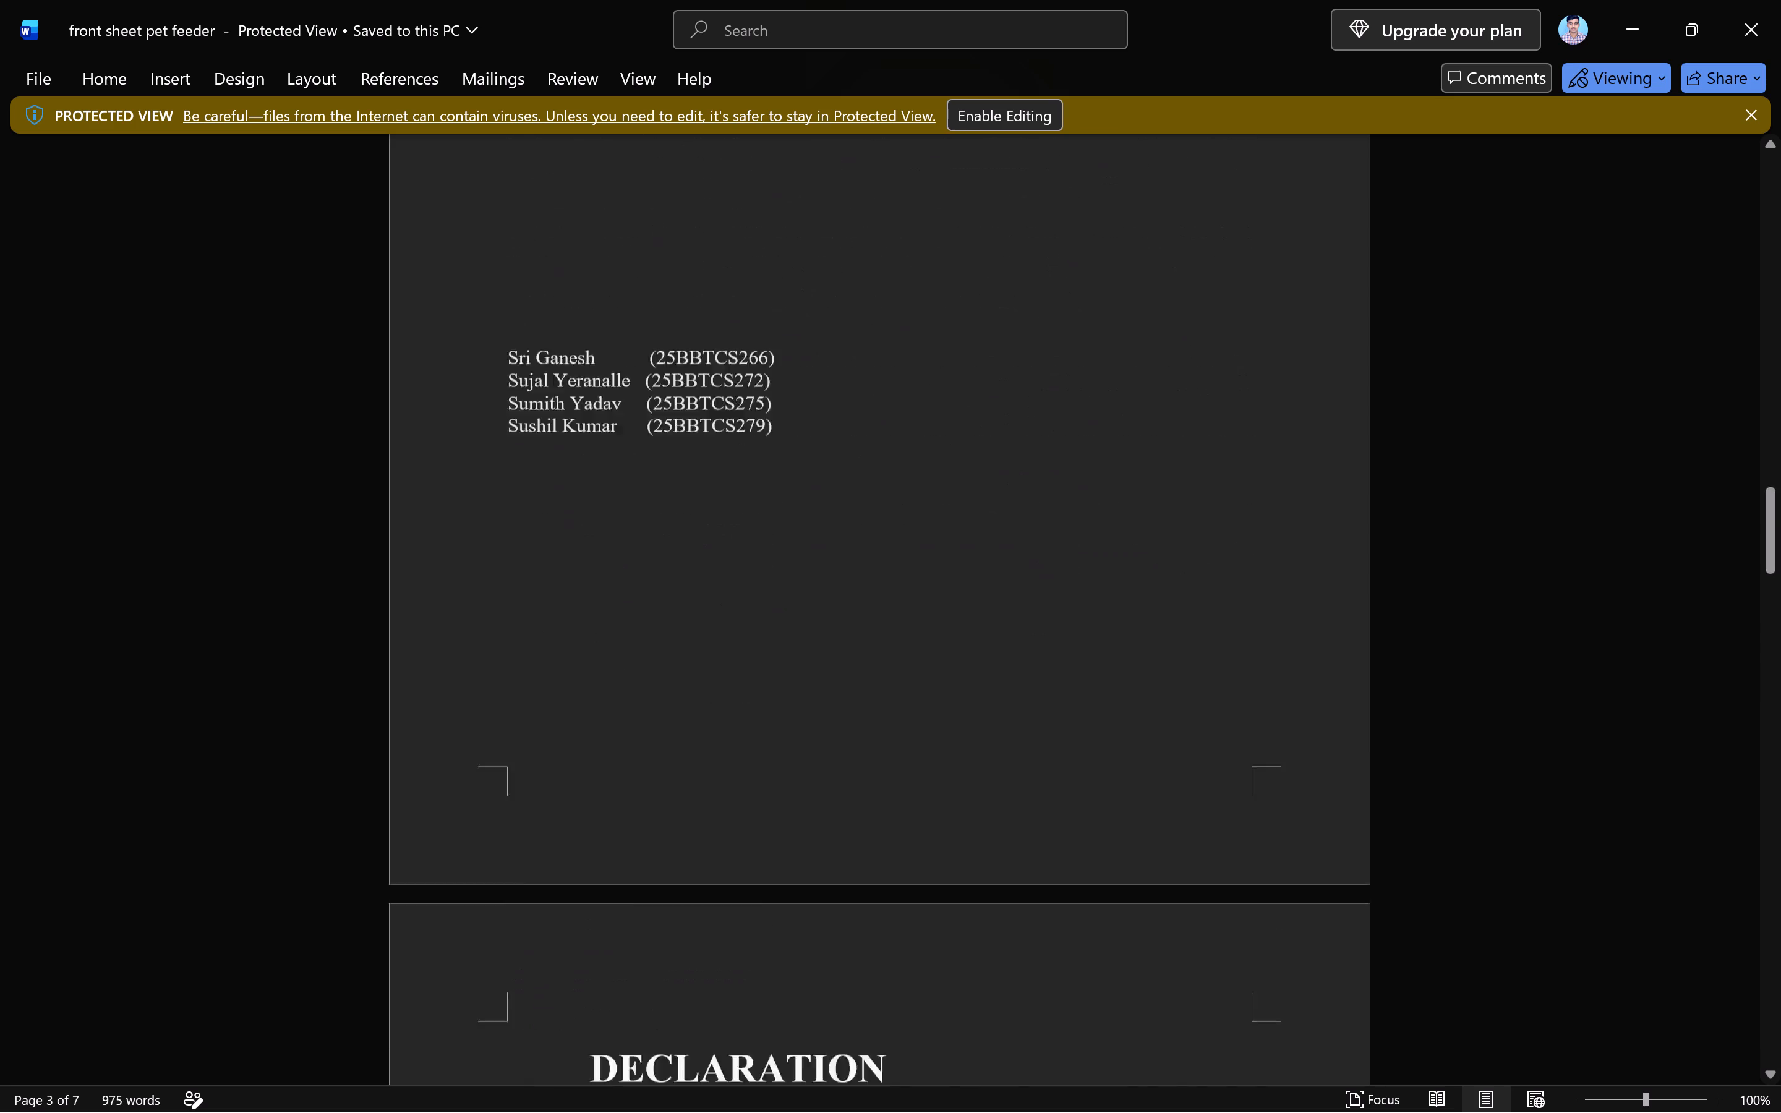
scroll(1002, 508, "down", 10)
scroll(951, 555, "down", 6)
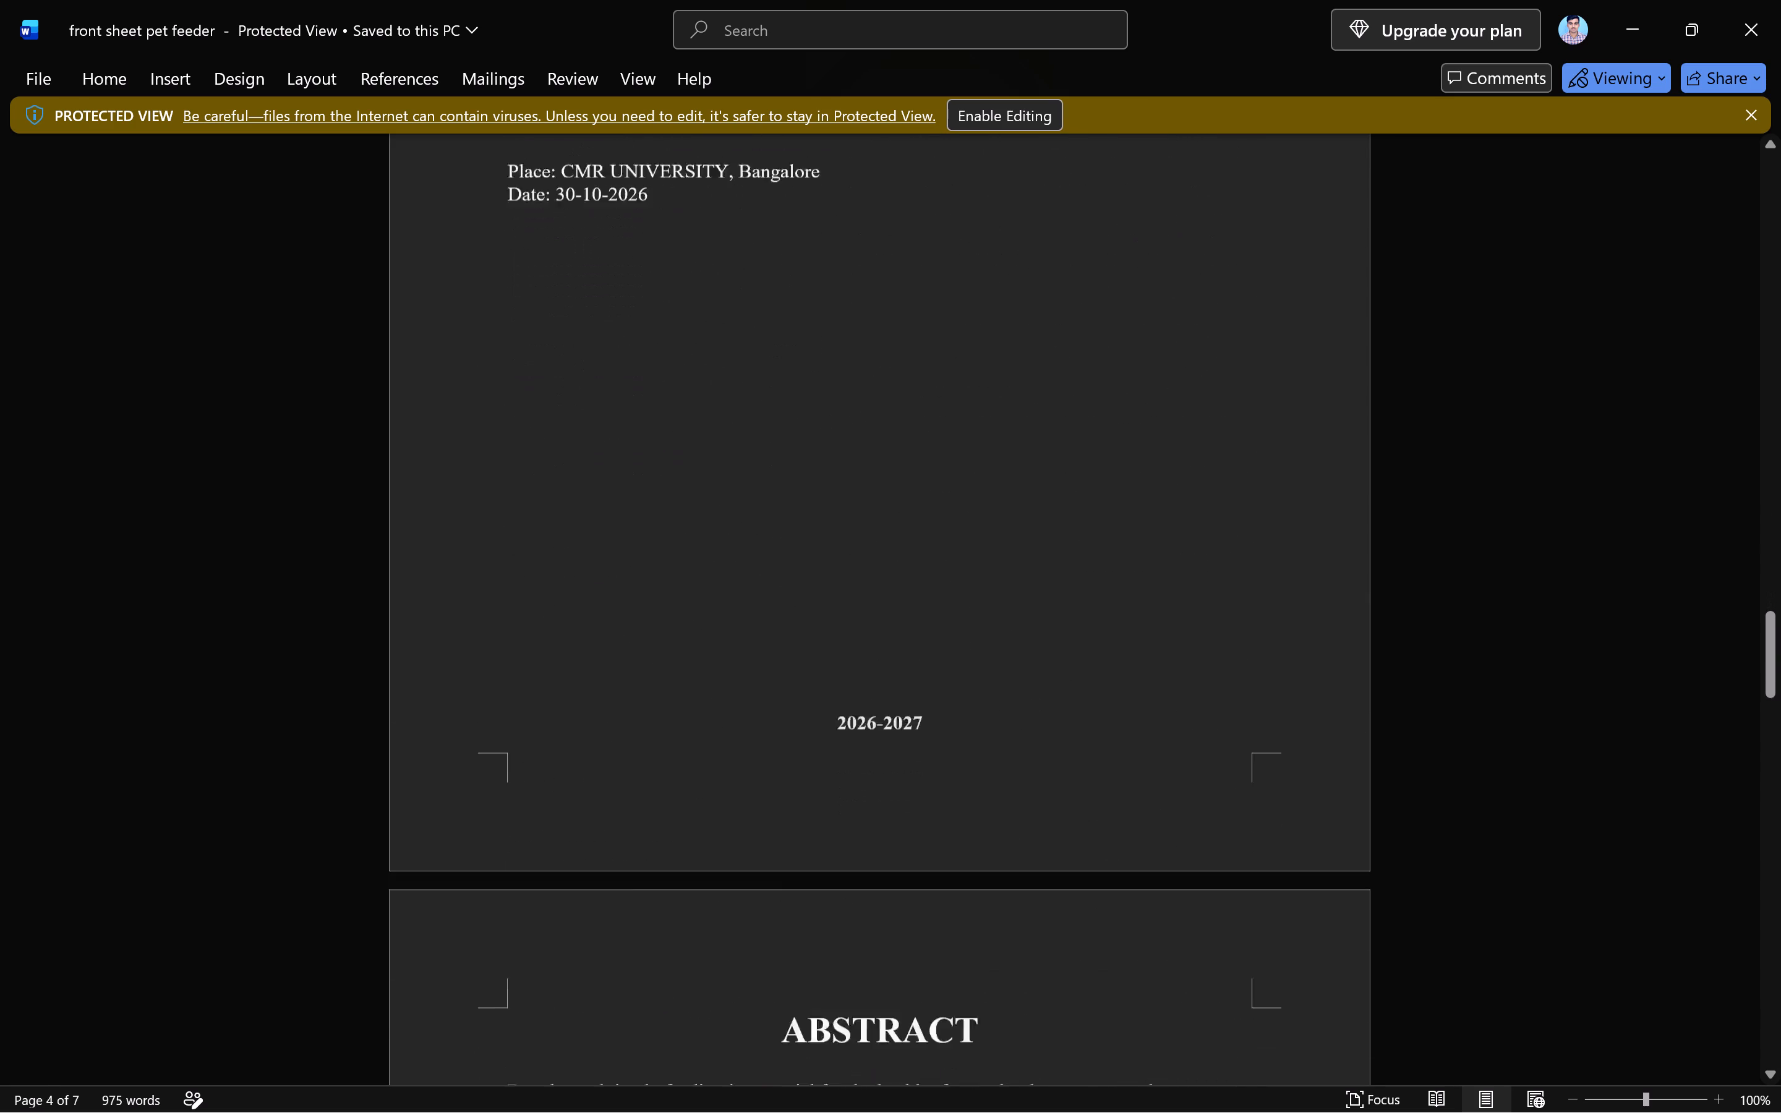
scroll(951, 555, "down", 18)
Recheck the Declaration and Acknowledgement pages, going back to the front sheet's title page and examining its full layout.
scroll(951, 555, "up", 5)
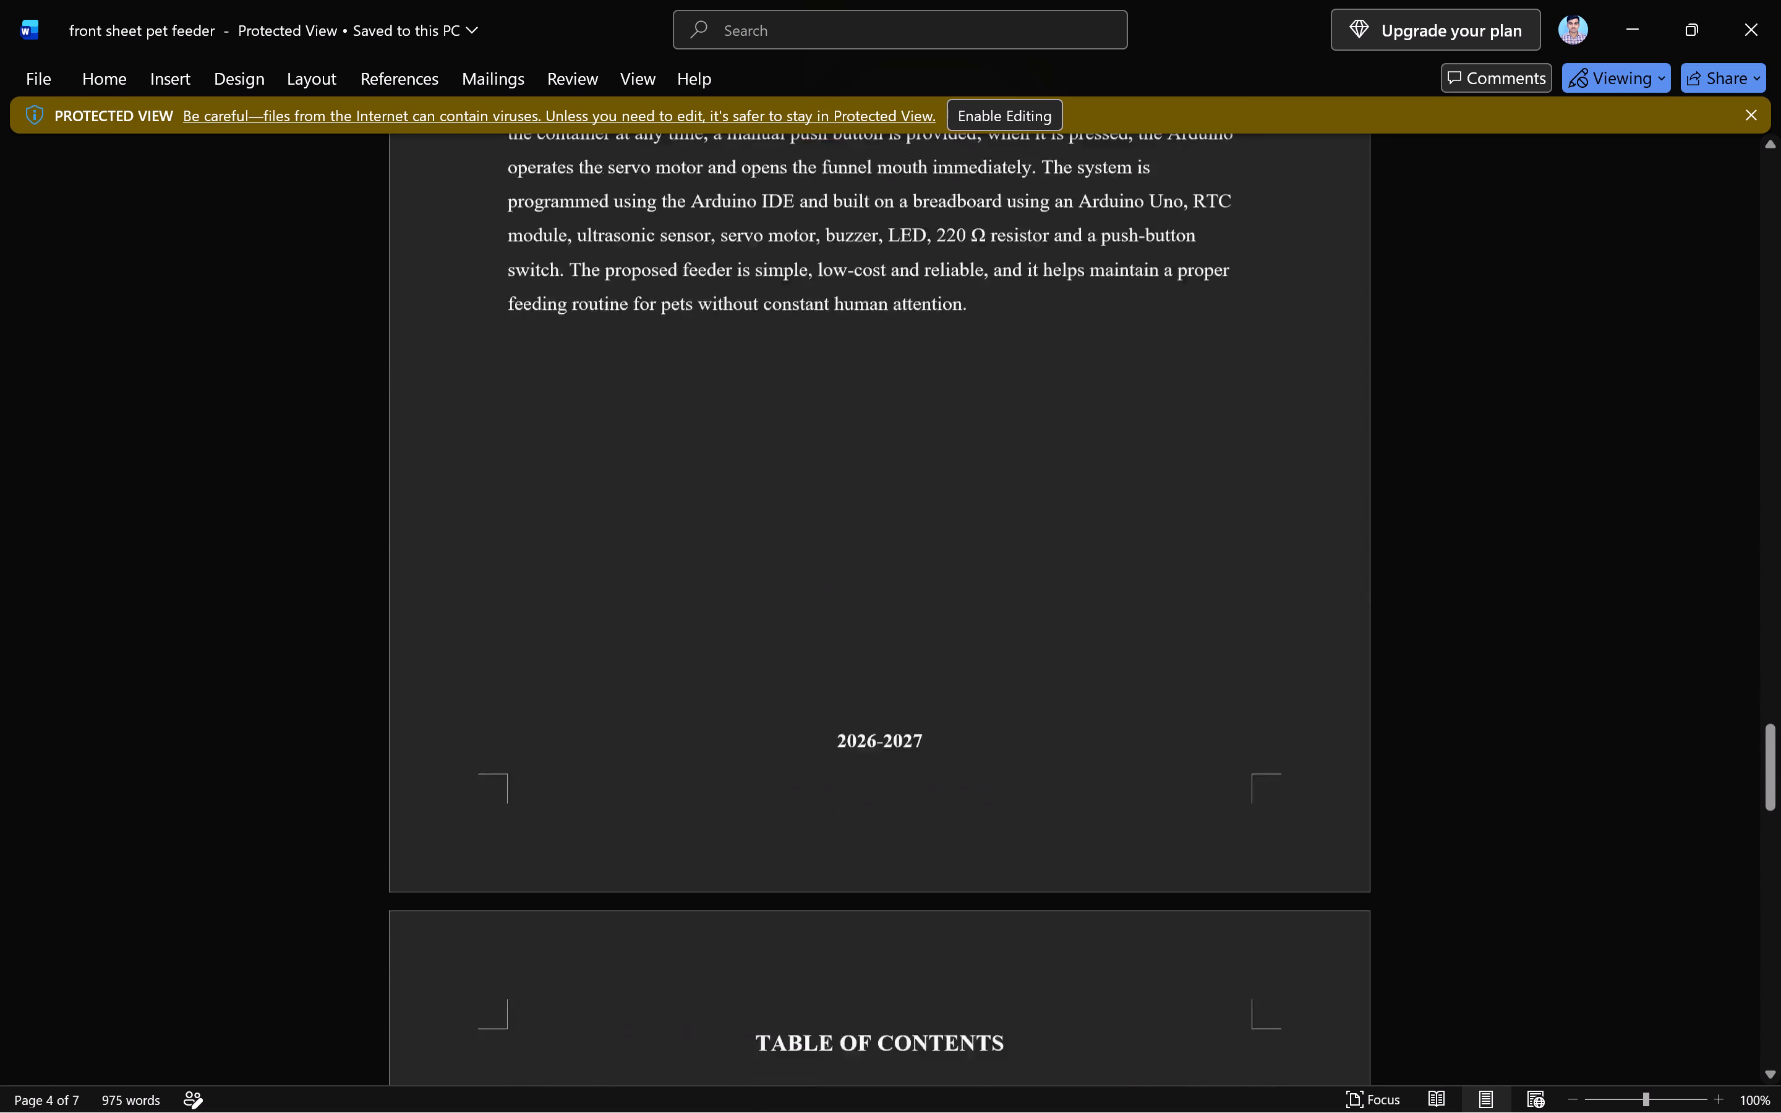
scroll(951, 555, "up", 20)
scroll(951, 555, "up", 10)
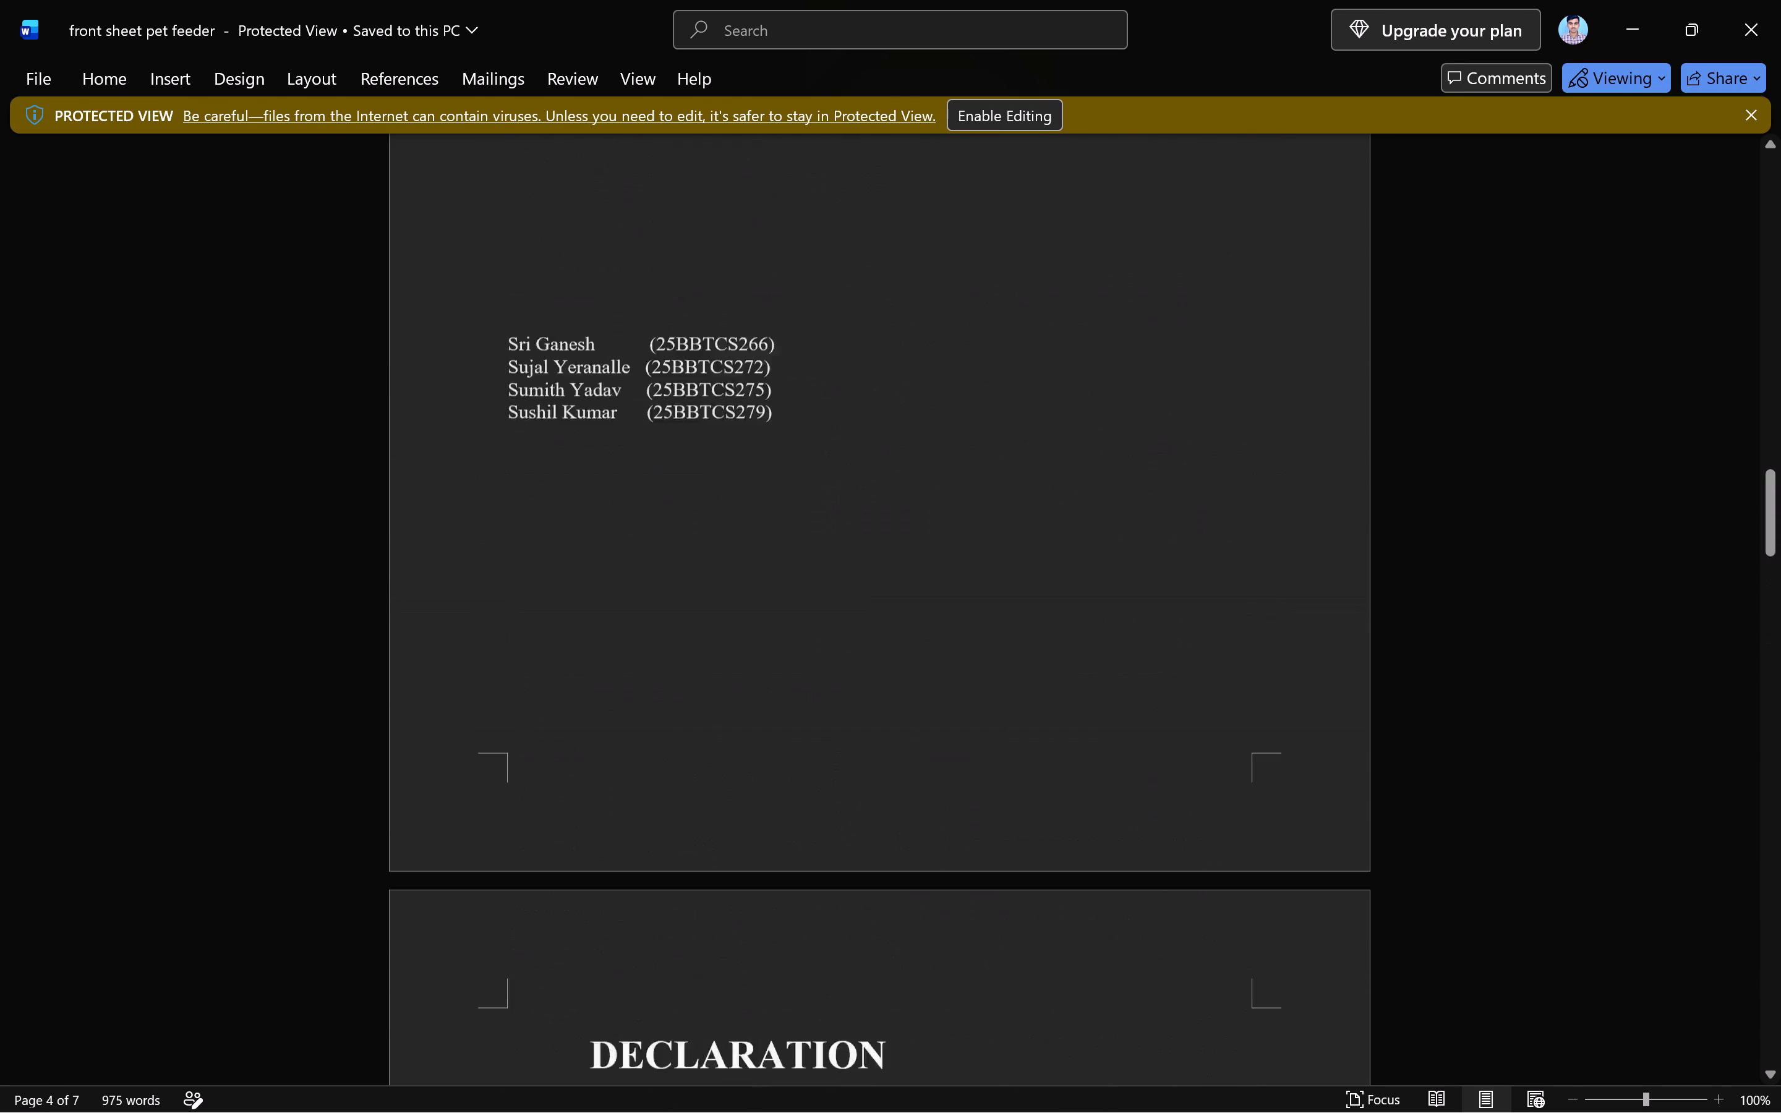
scroll(951, 555, "up", 5)
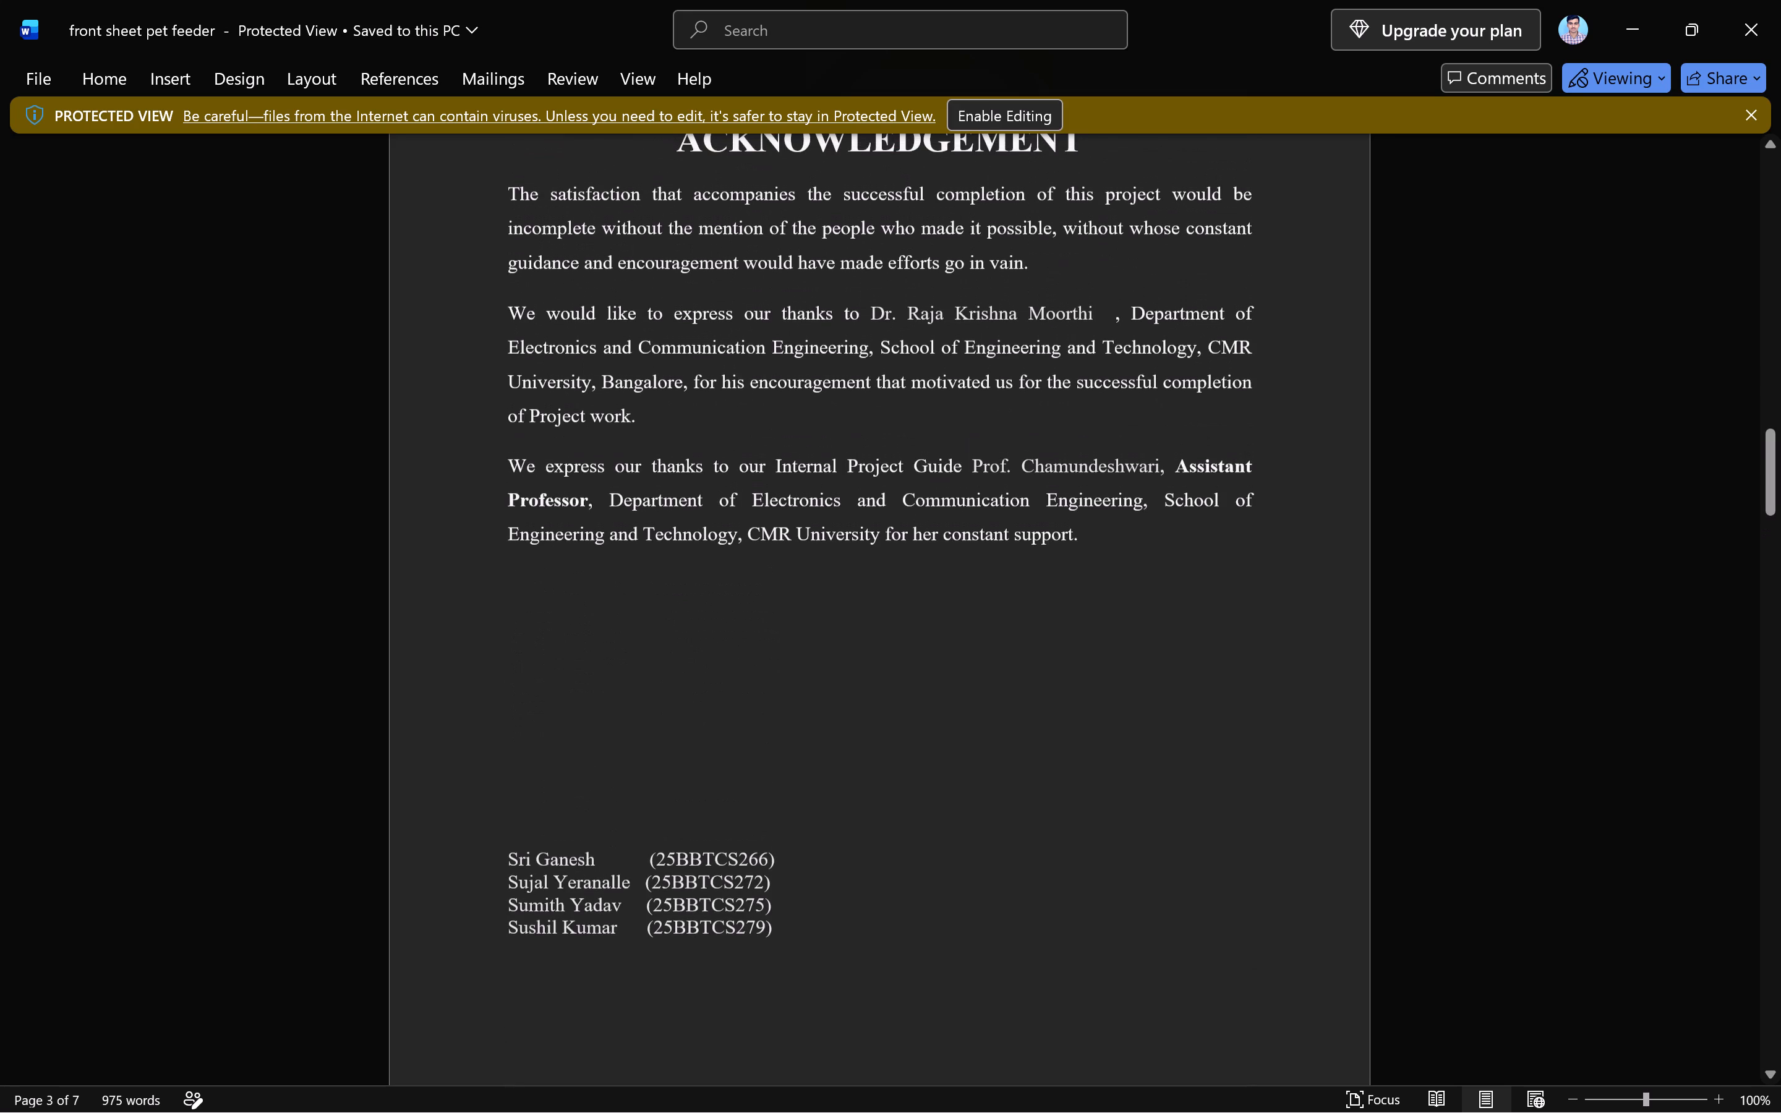
scroll(951, 556, "up", 8)
scroll(951, 556, "down", 16)
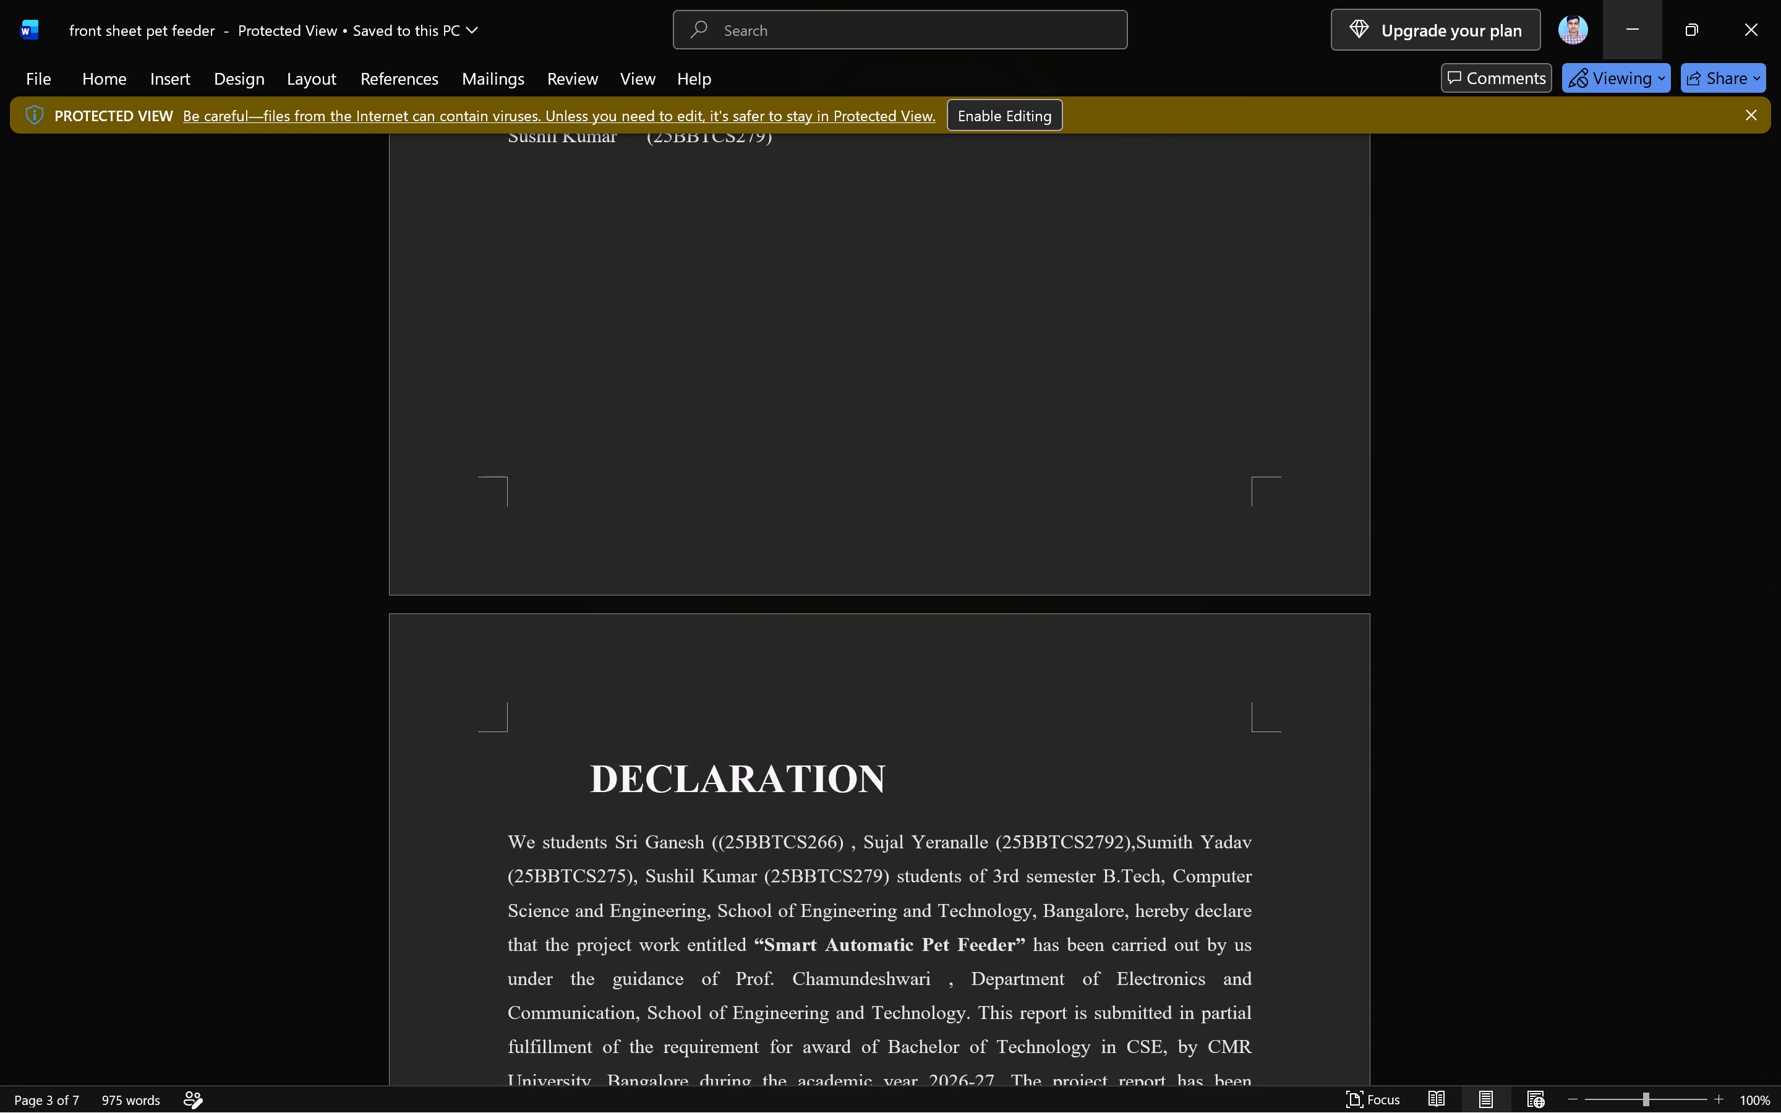
scroll(506, 464, "up", 7)
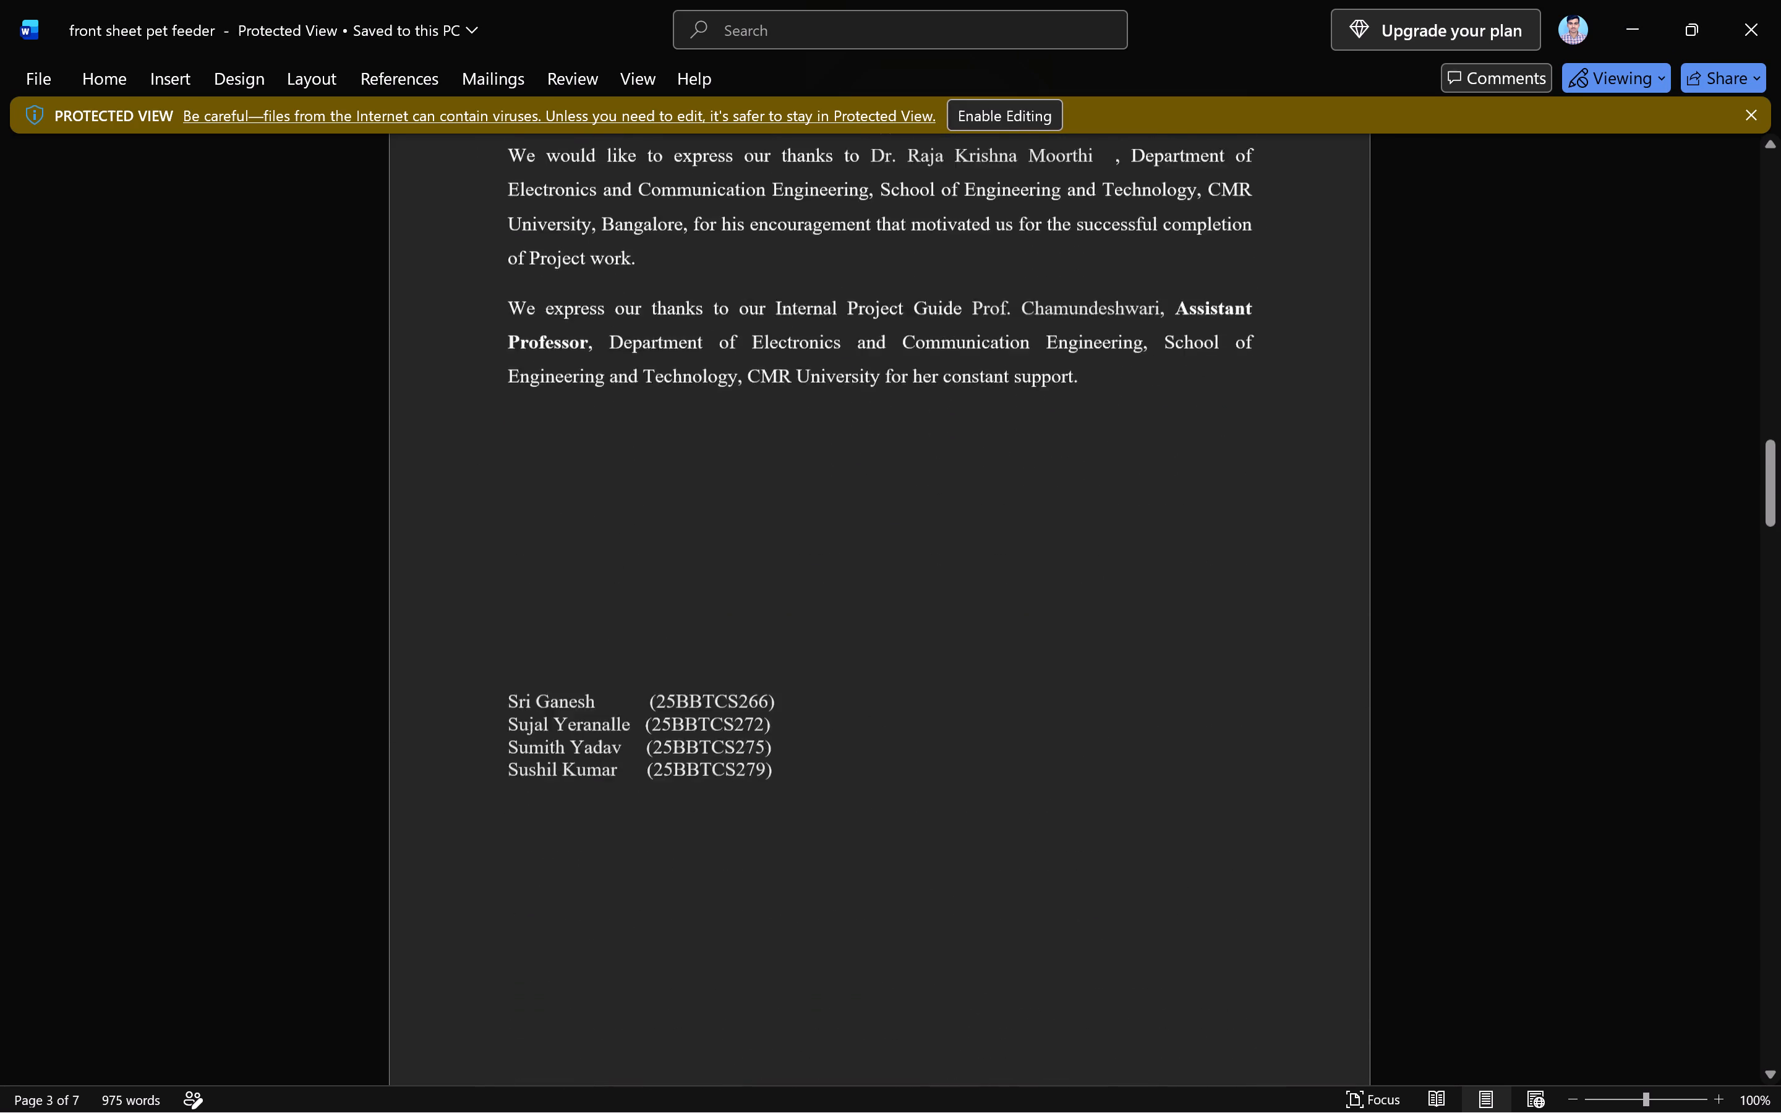
scroll(506, 463, "up", 19)
scroll(521, 451, "up", 7)
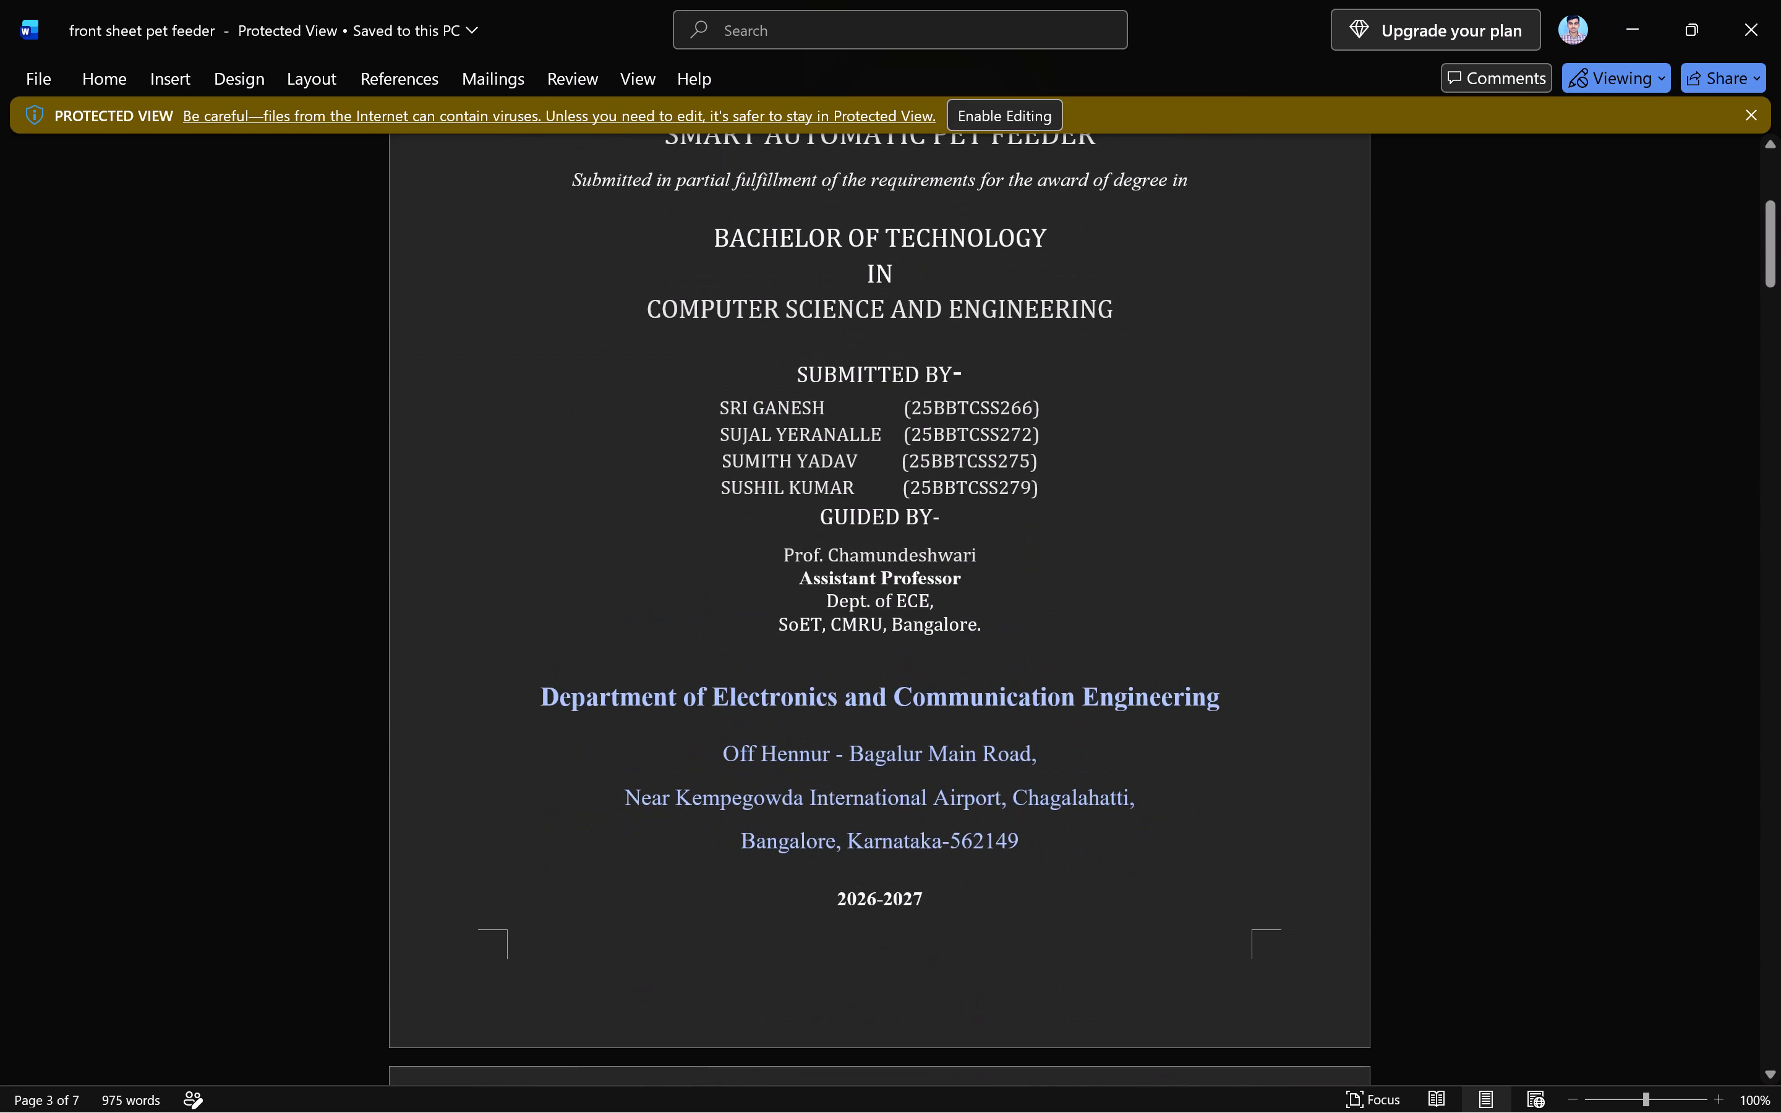
scroll(795, 522, "down", 3, "ctrl")
scroll(800, 524, "up", 6, "ctrl")
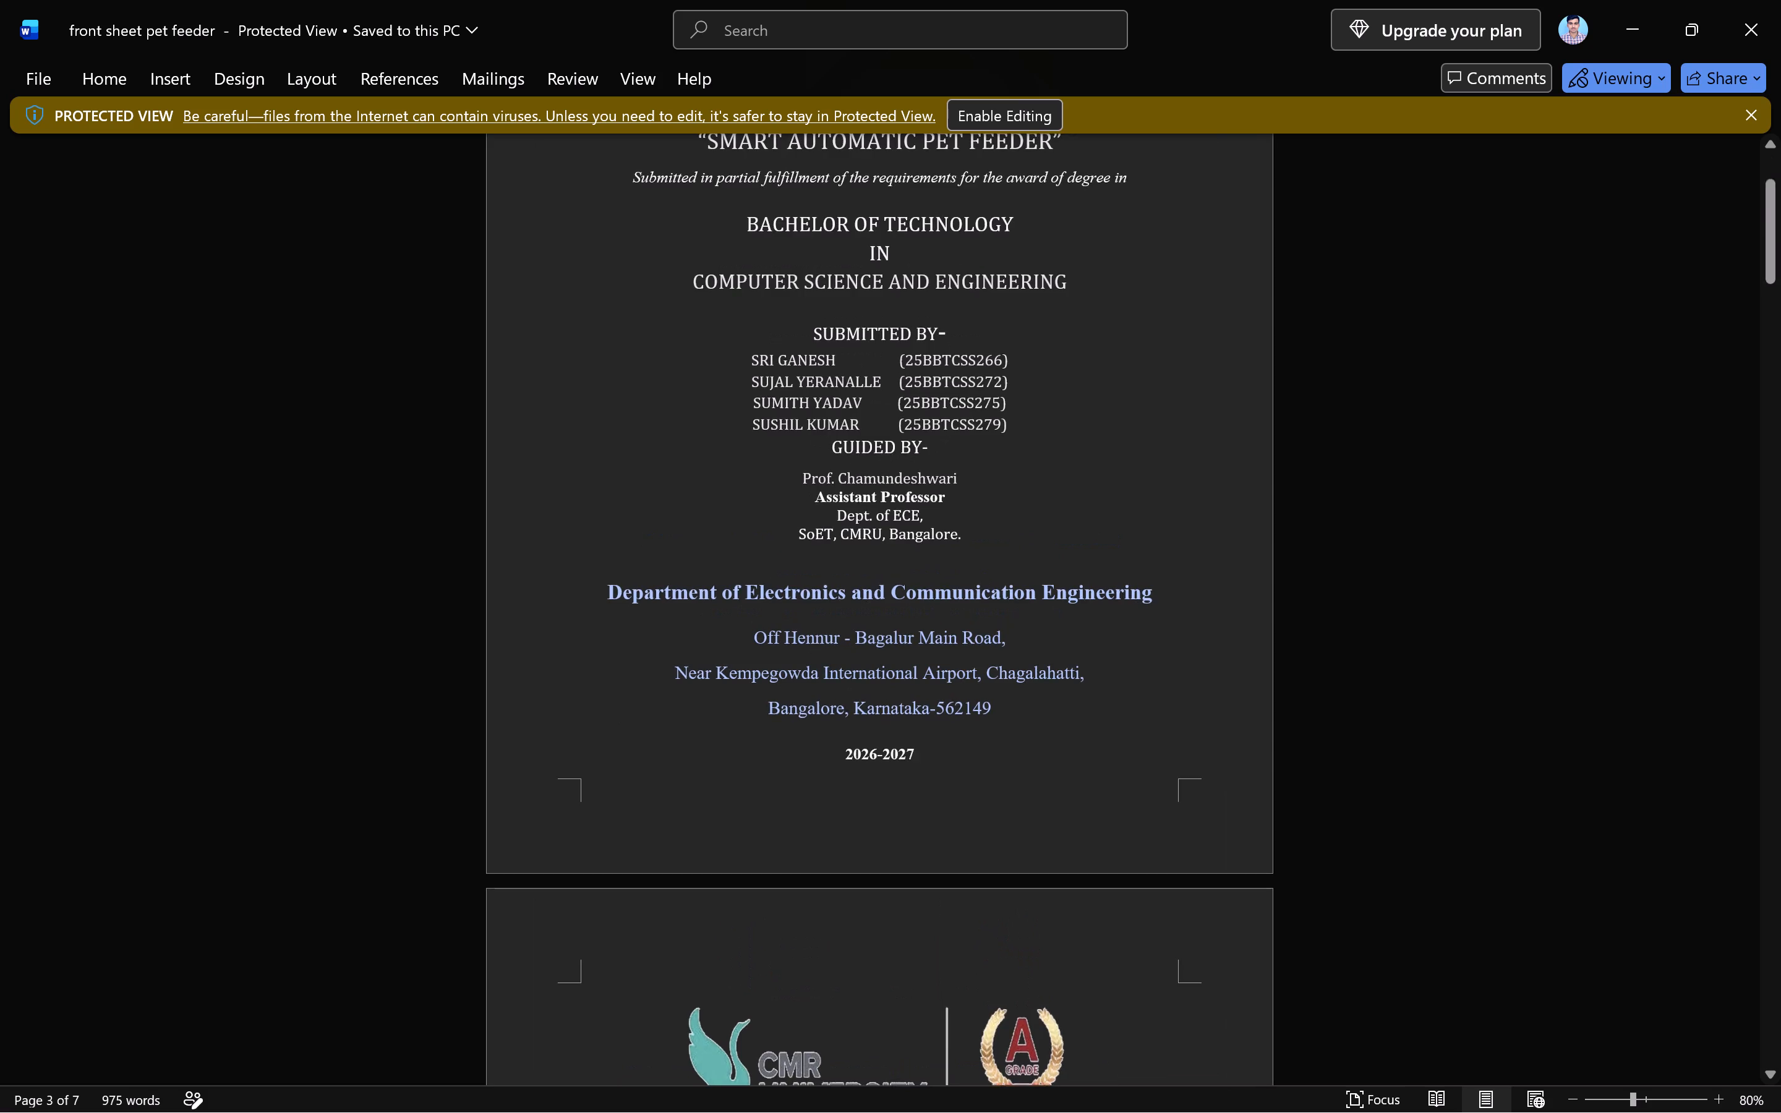
scroll(800, 524, "up", 5)
scroll(800, 524, "down", 1)
scroll(800, 524, "down", 1, "ctrl")
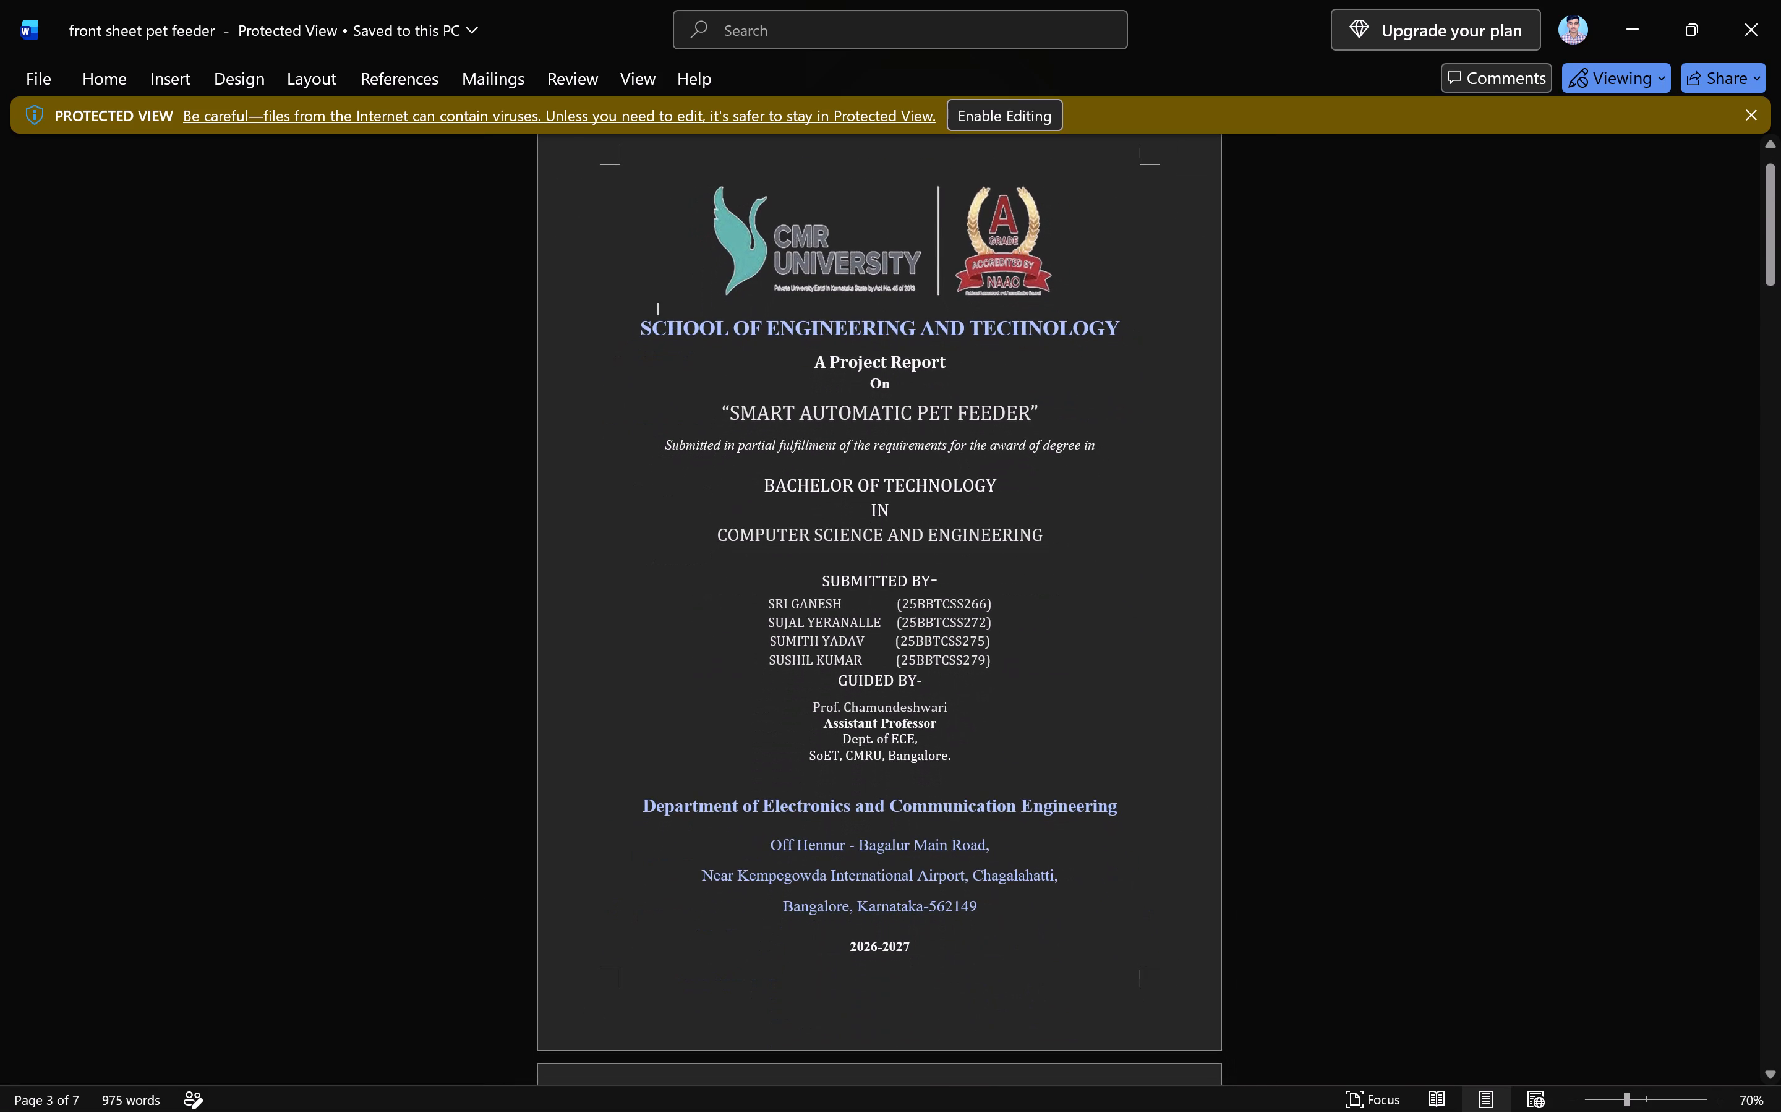
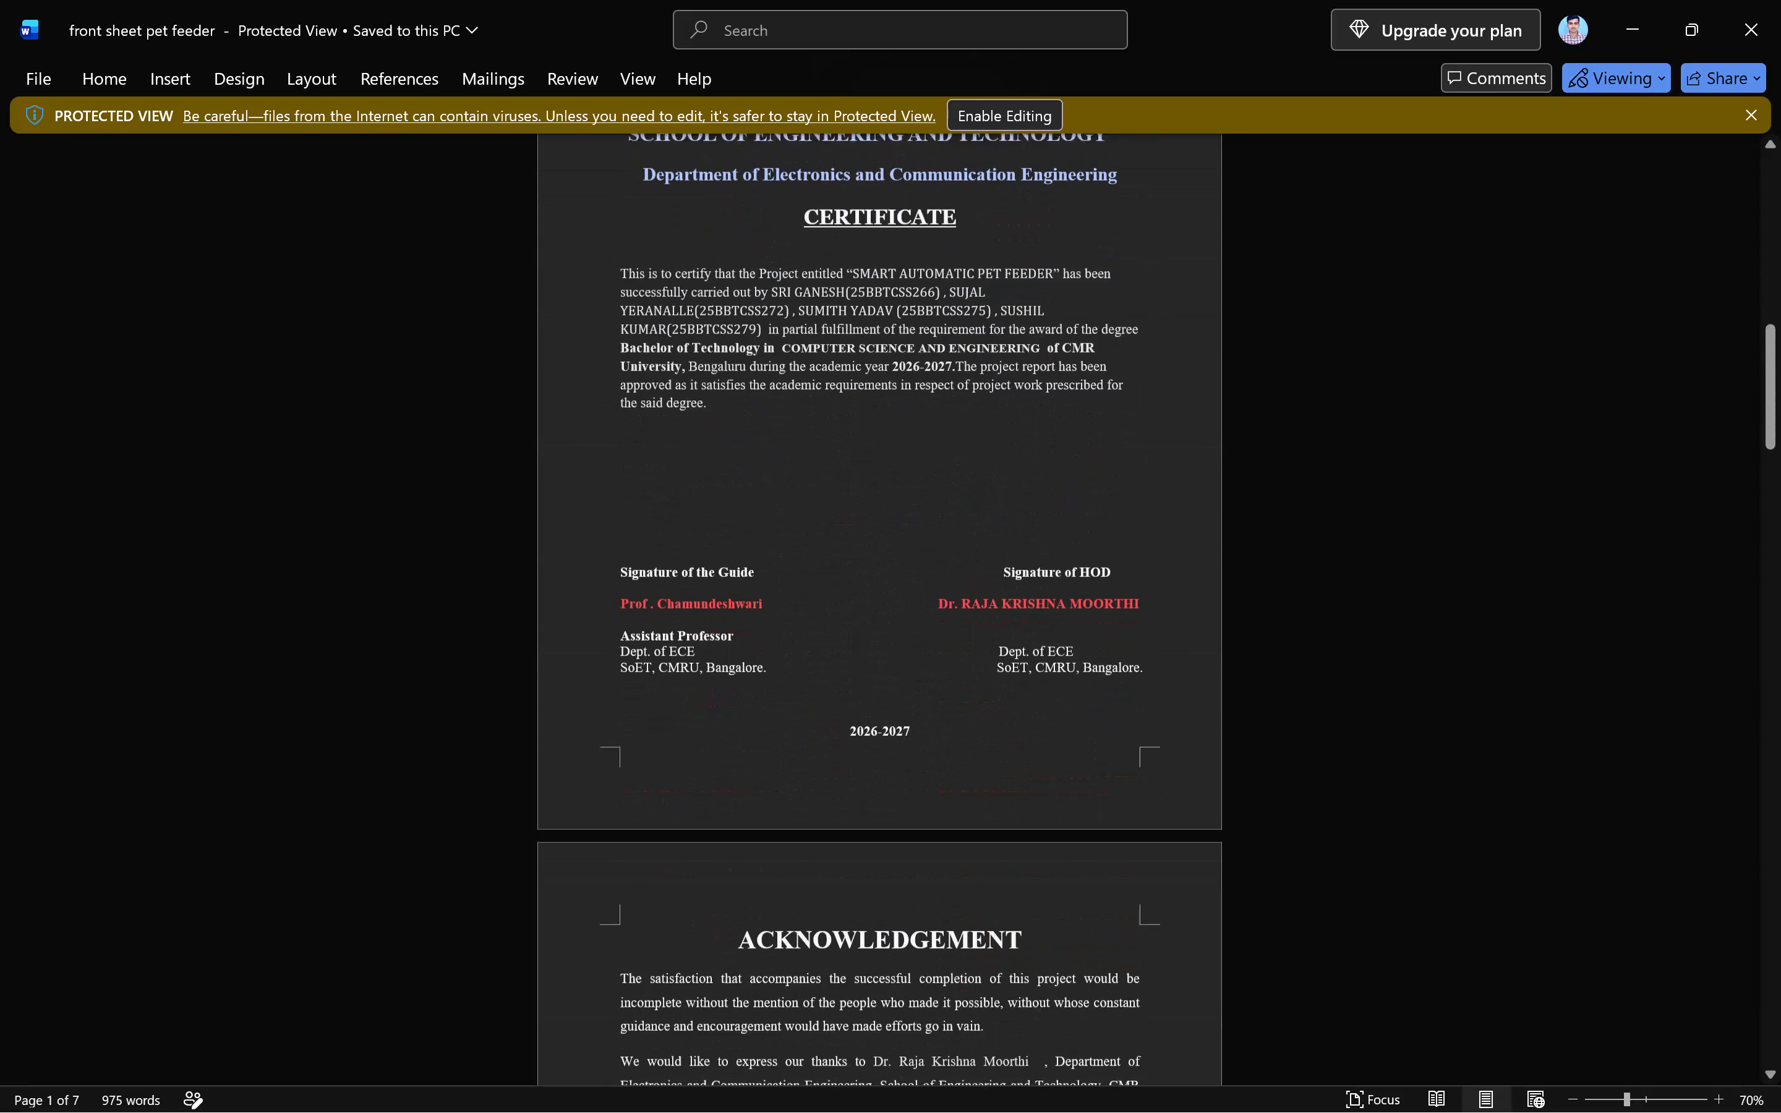
Take the front sheet pet feeder document out of Protected View by enabling editing.
triple_click(738, 576)
left_click(738, 576)
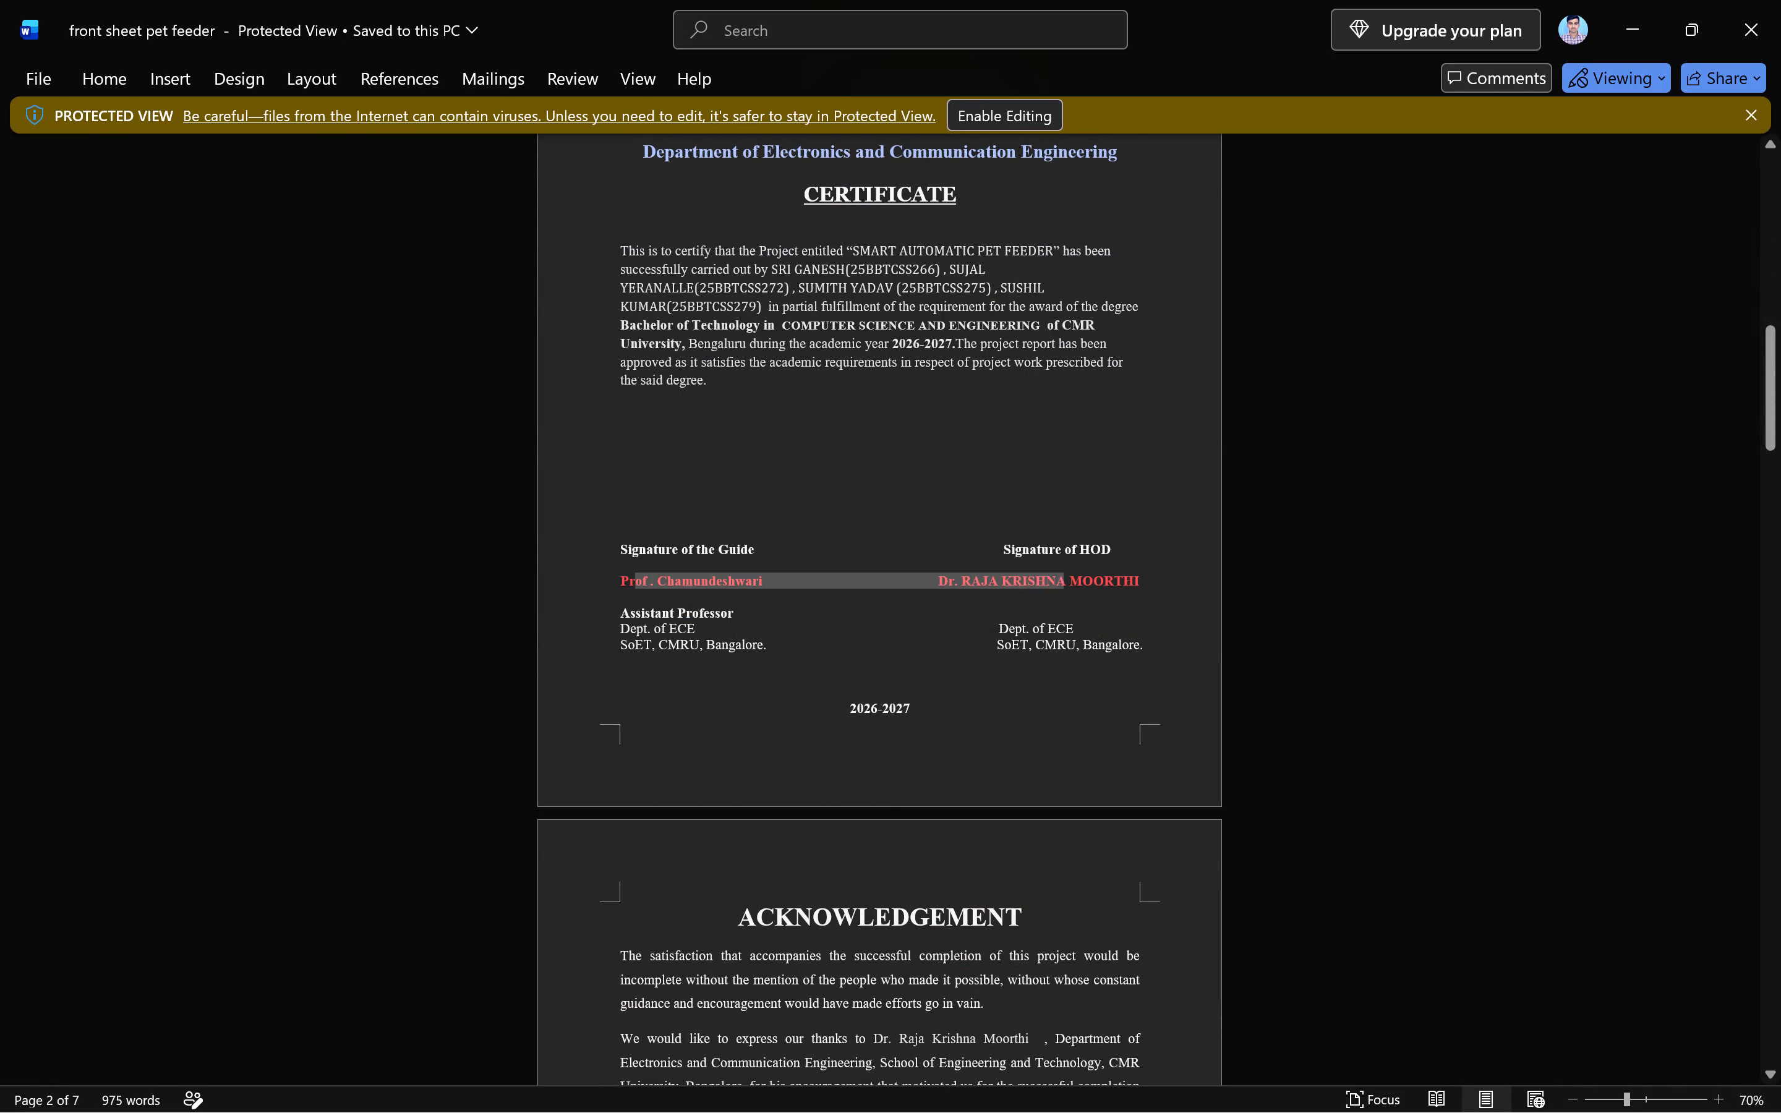
double_click(738, 576)
double_click(738, 576)
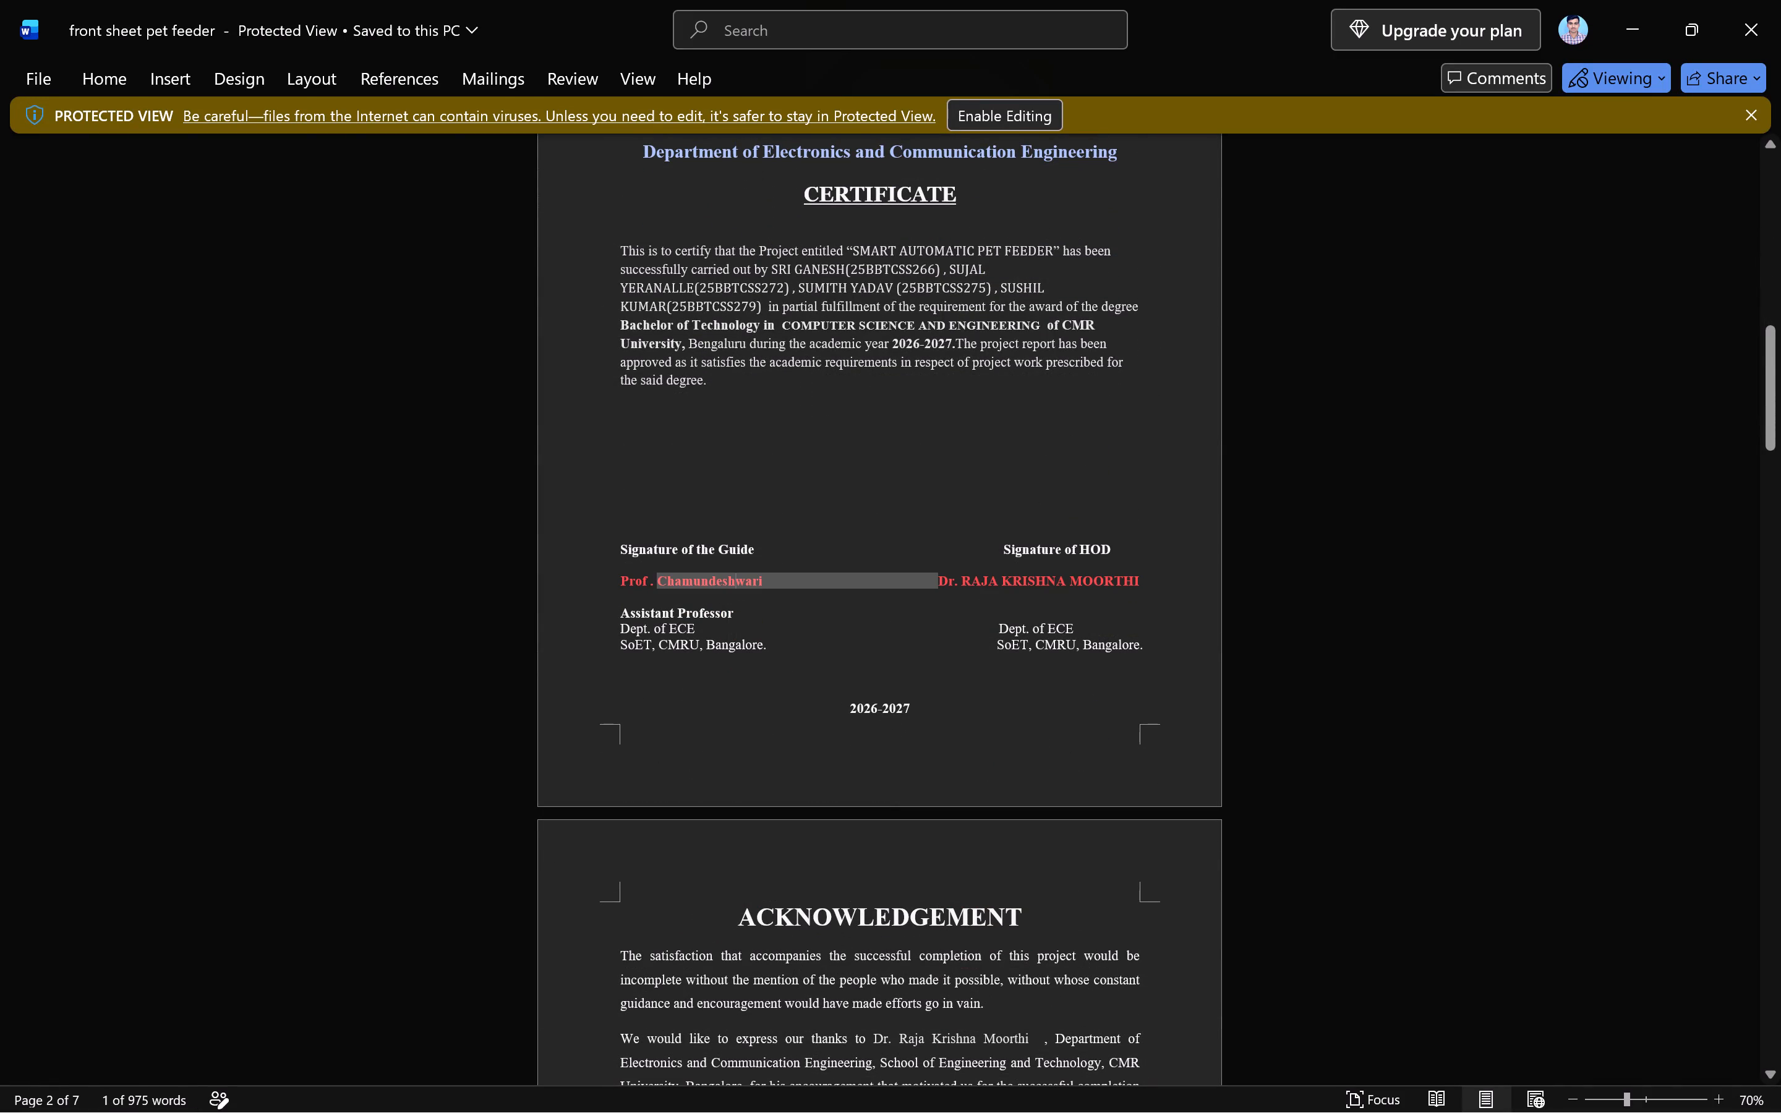
key("ctrl+a")
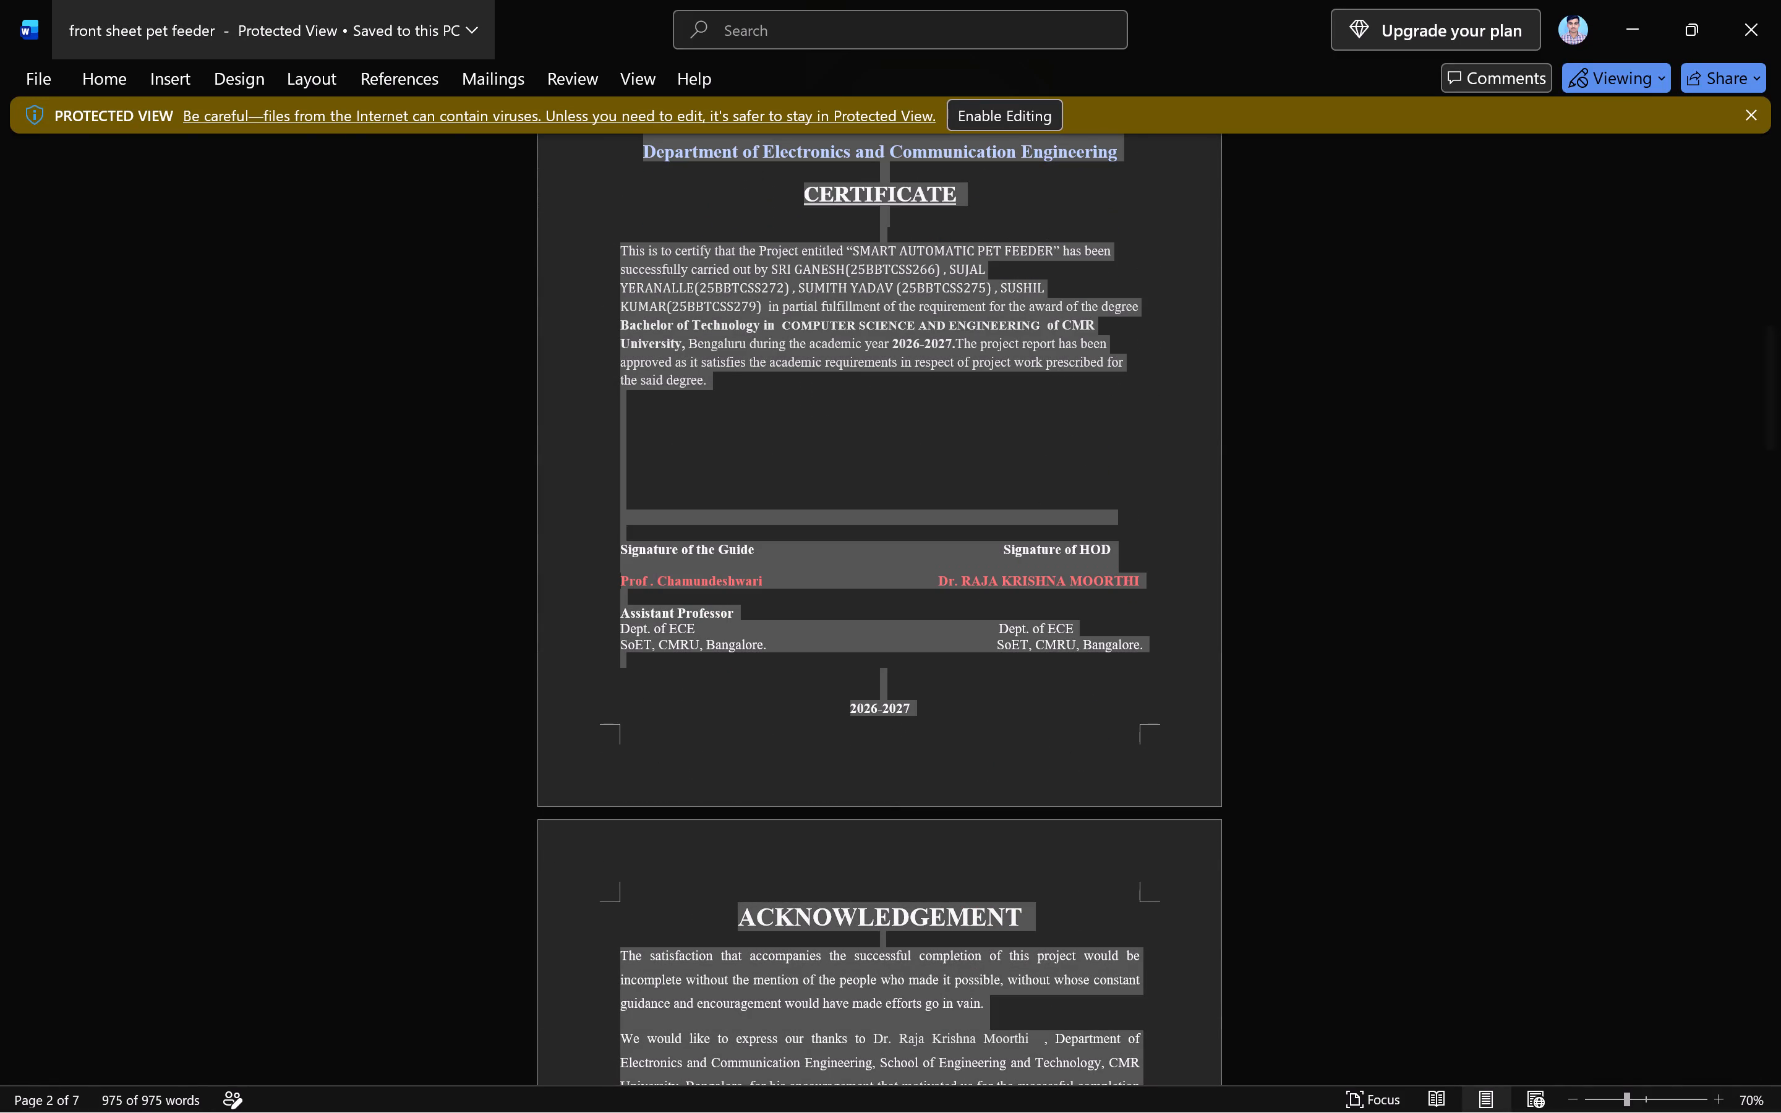
left_click(1007, 109)
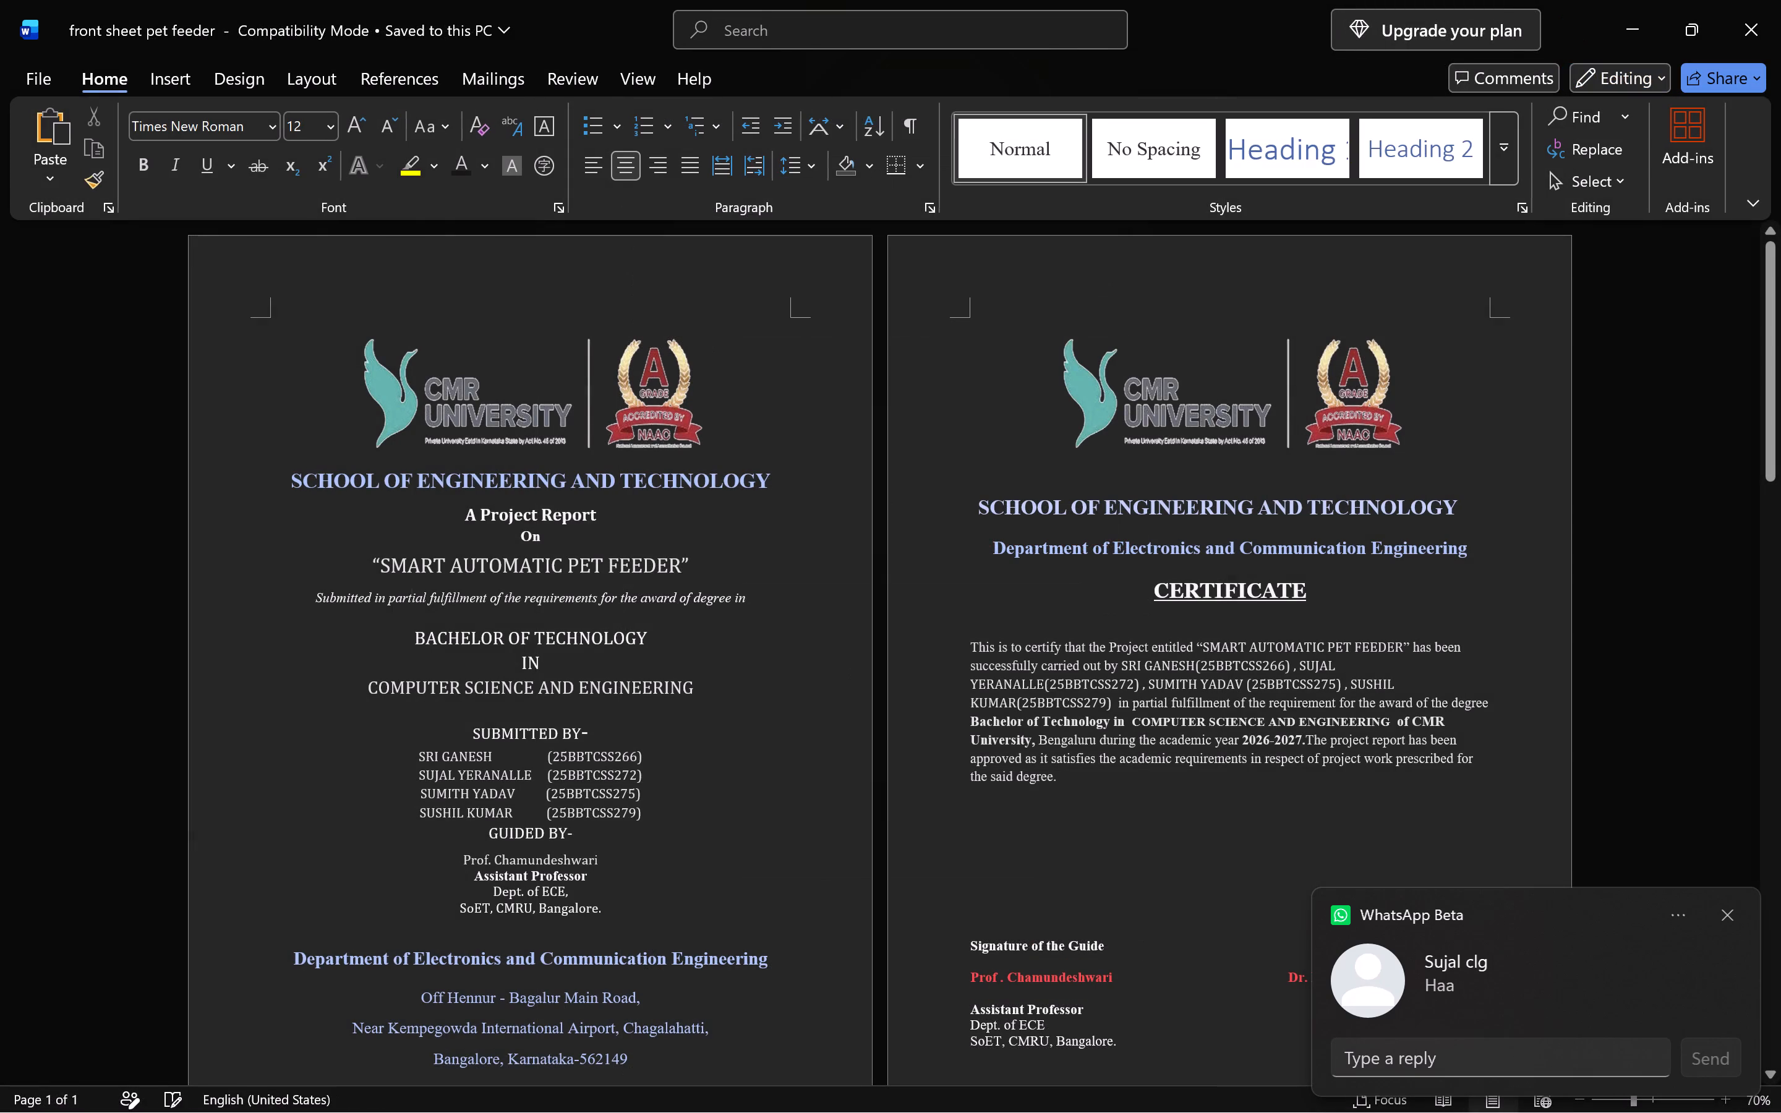
Recolour the blue department name and address lines at the bottom of the cover page to match the plain body text.
scroll(527, 372, "down", 8)
scroll(549, 400, "down", 13)
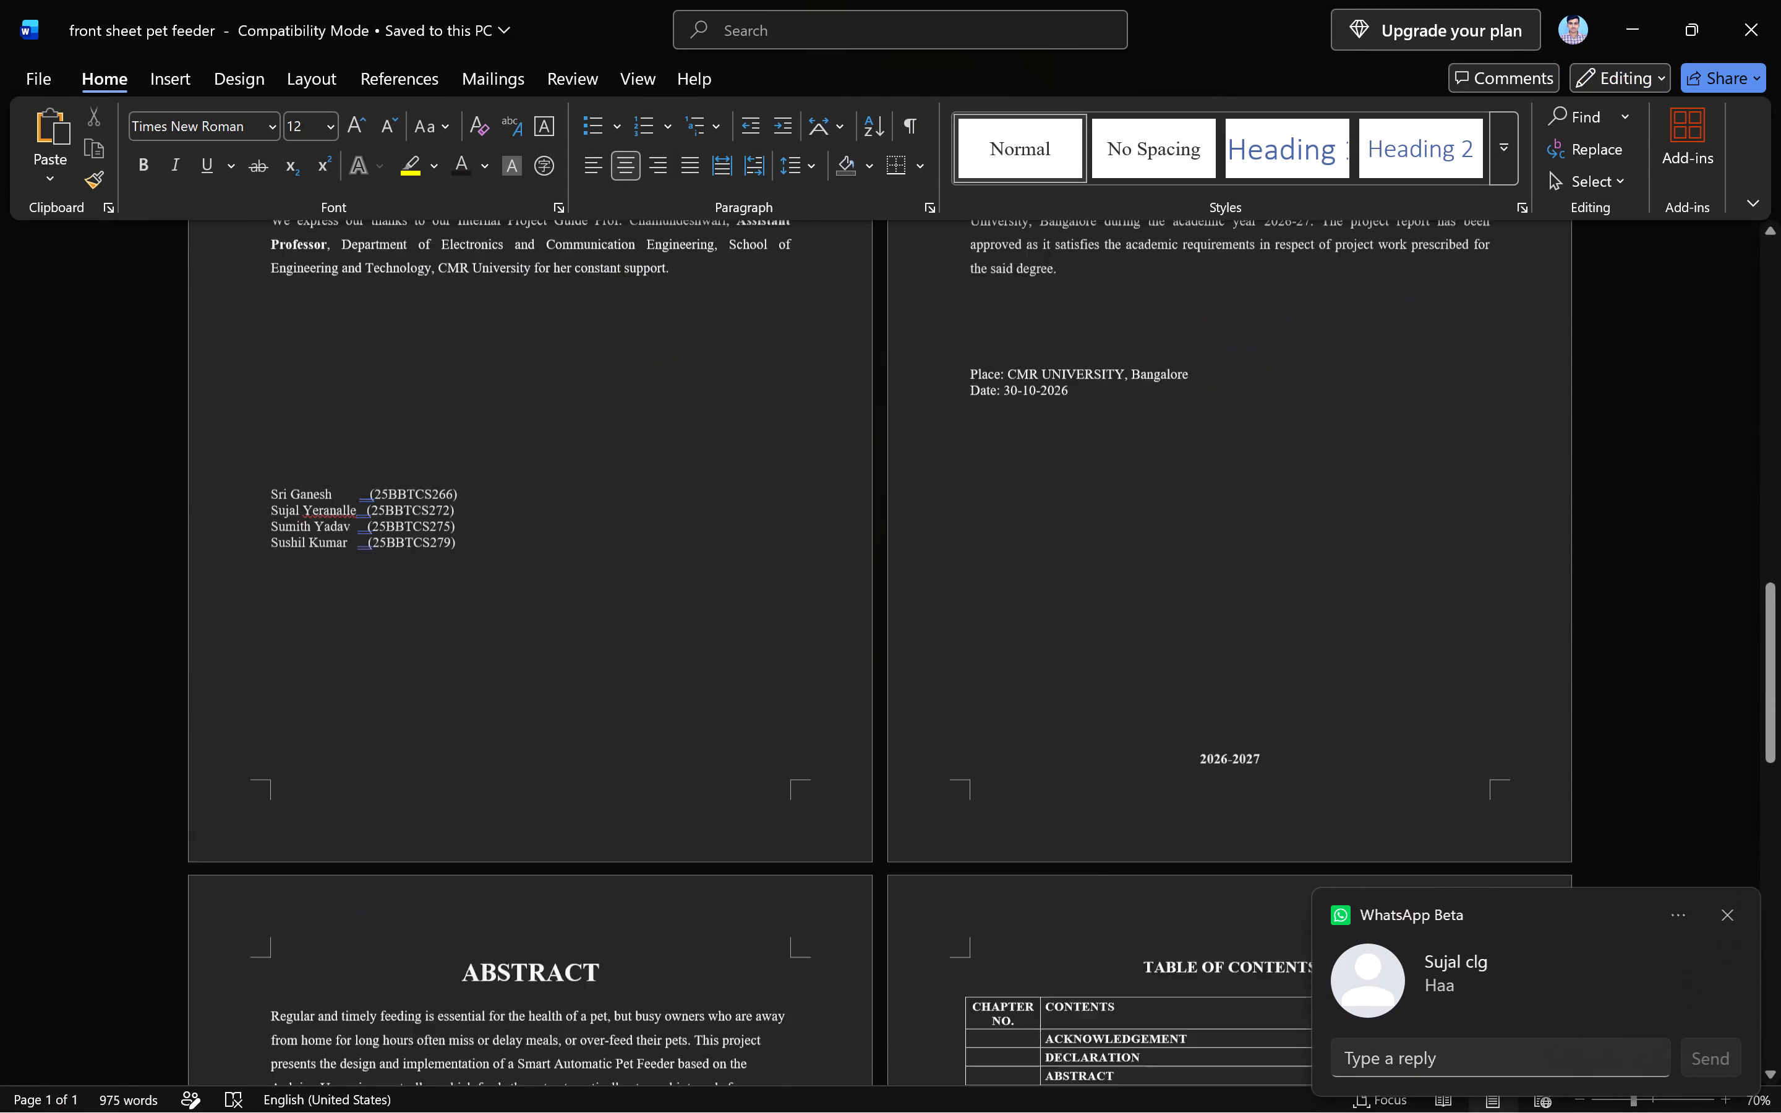
scroll(550, 412, "down", 20)
scroll(550, 412, "down", 1)
scroll(545, 412, "up", 20)
scroll(545, 412, "up", 2)
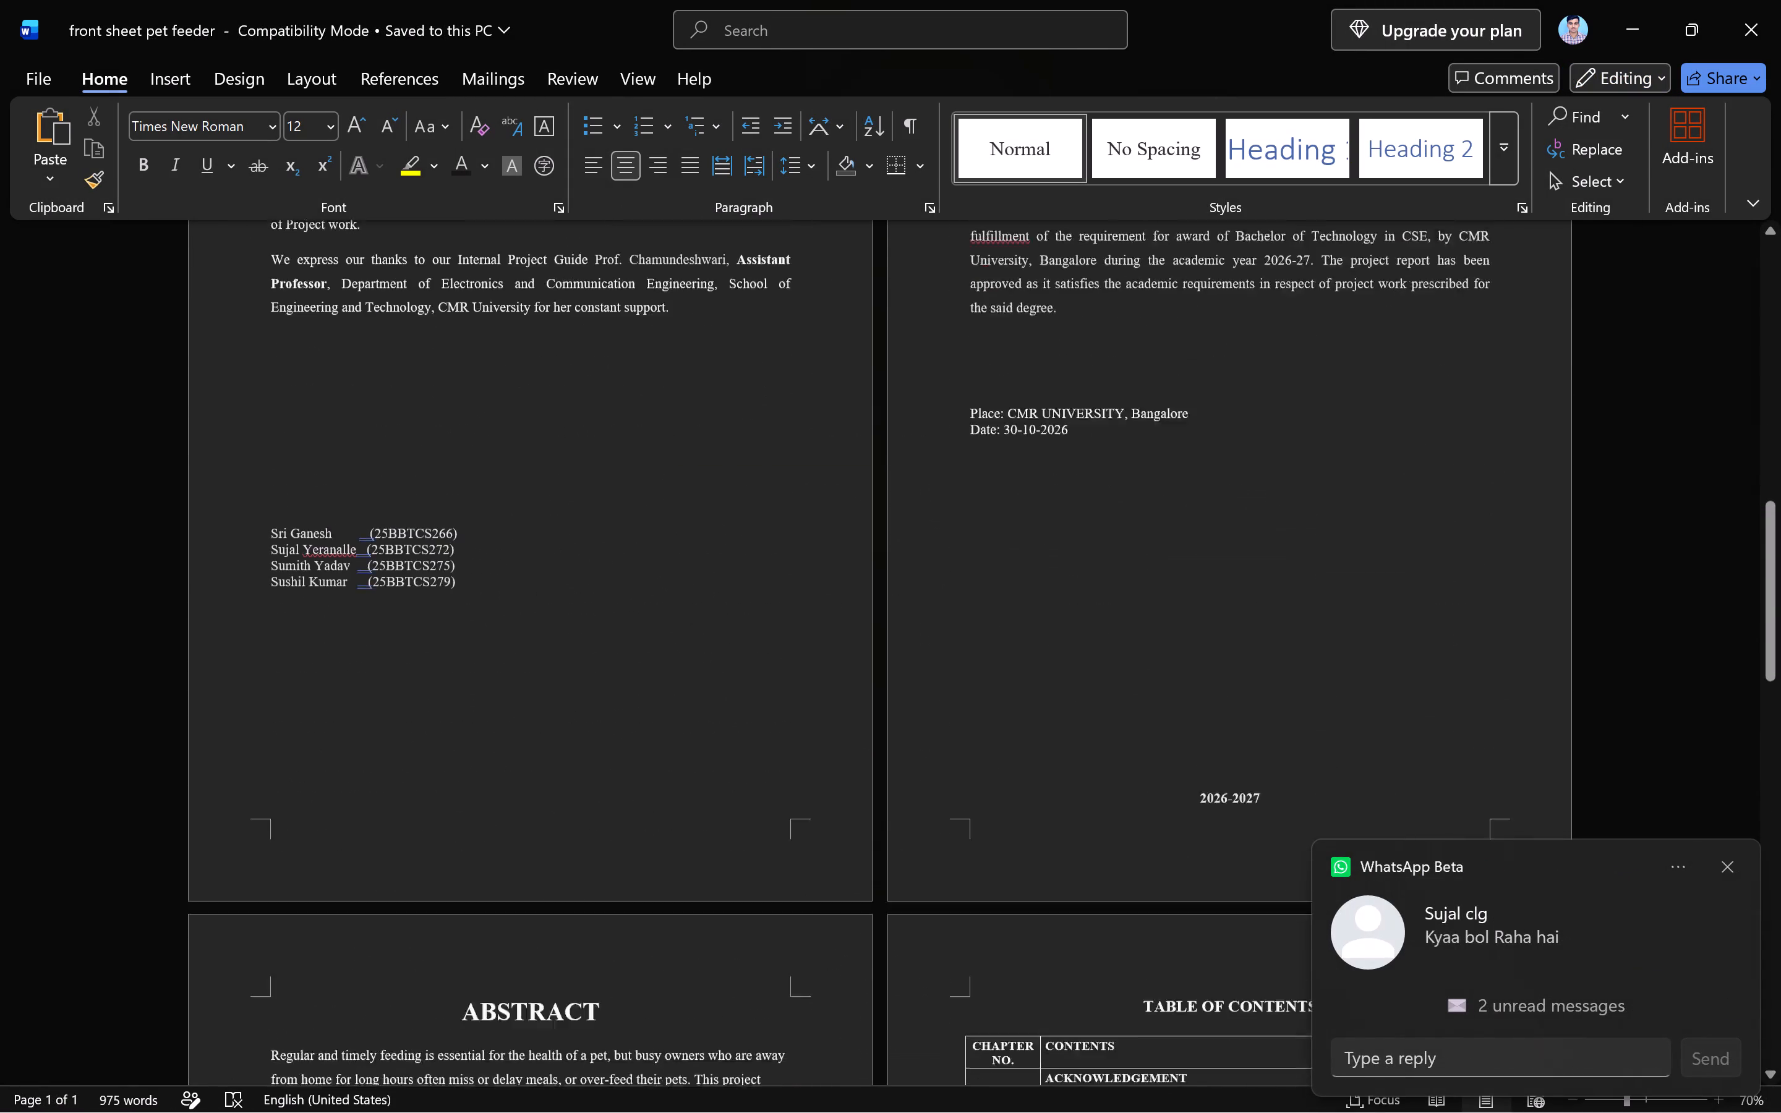
scroll(547, 382, "up", 11)
left_click_drag(651, 461, 560, 443)
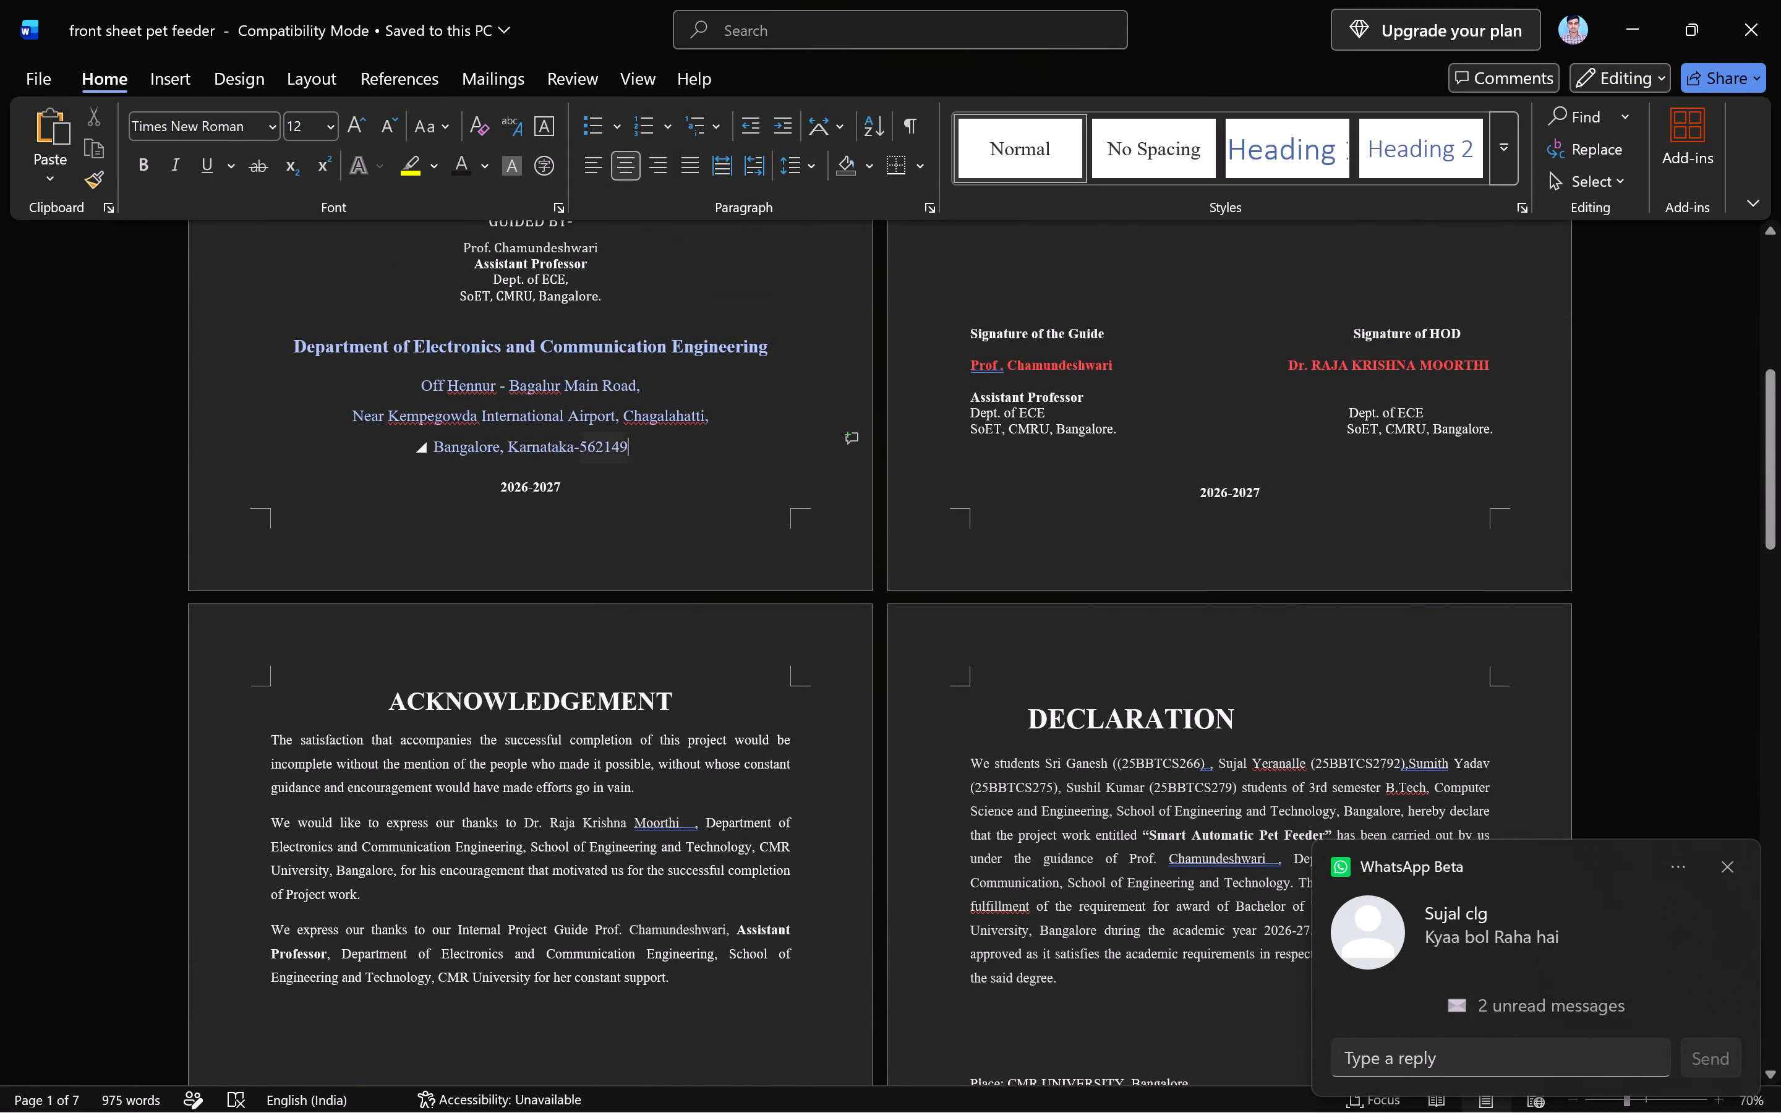
left_click_drag(560, 443, 304, 336)
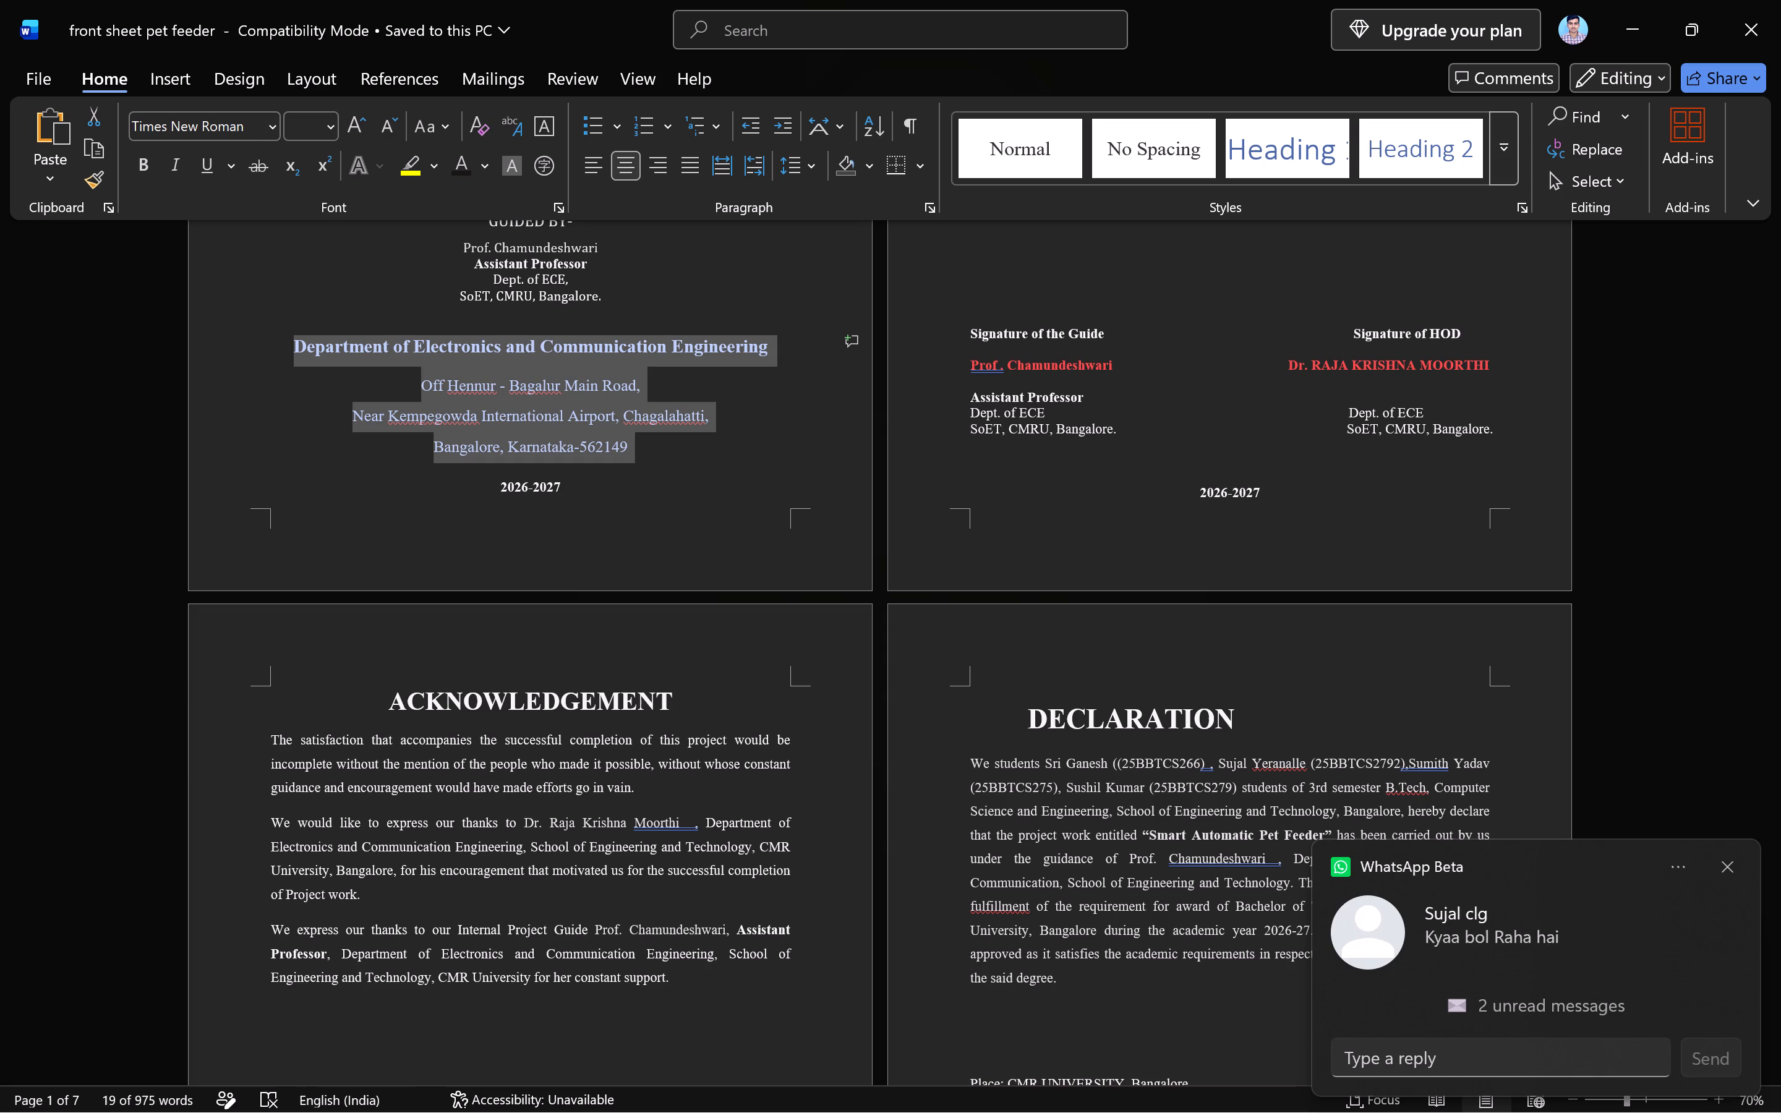
left_click(465, 163)
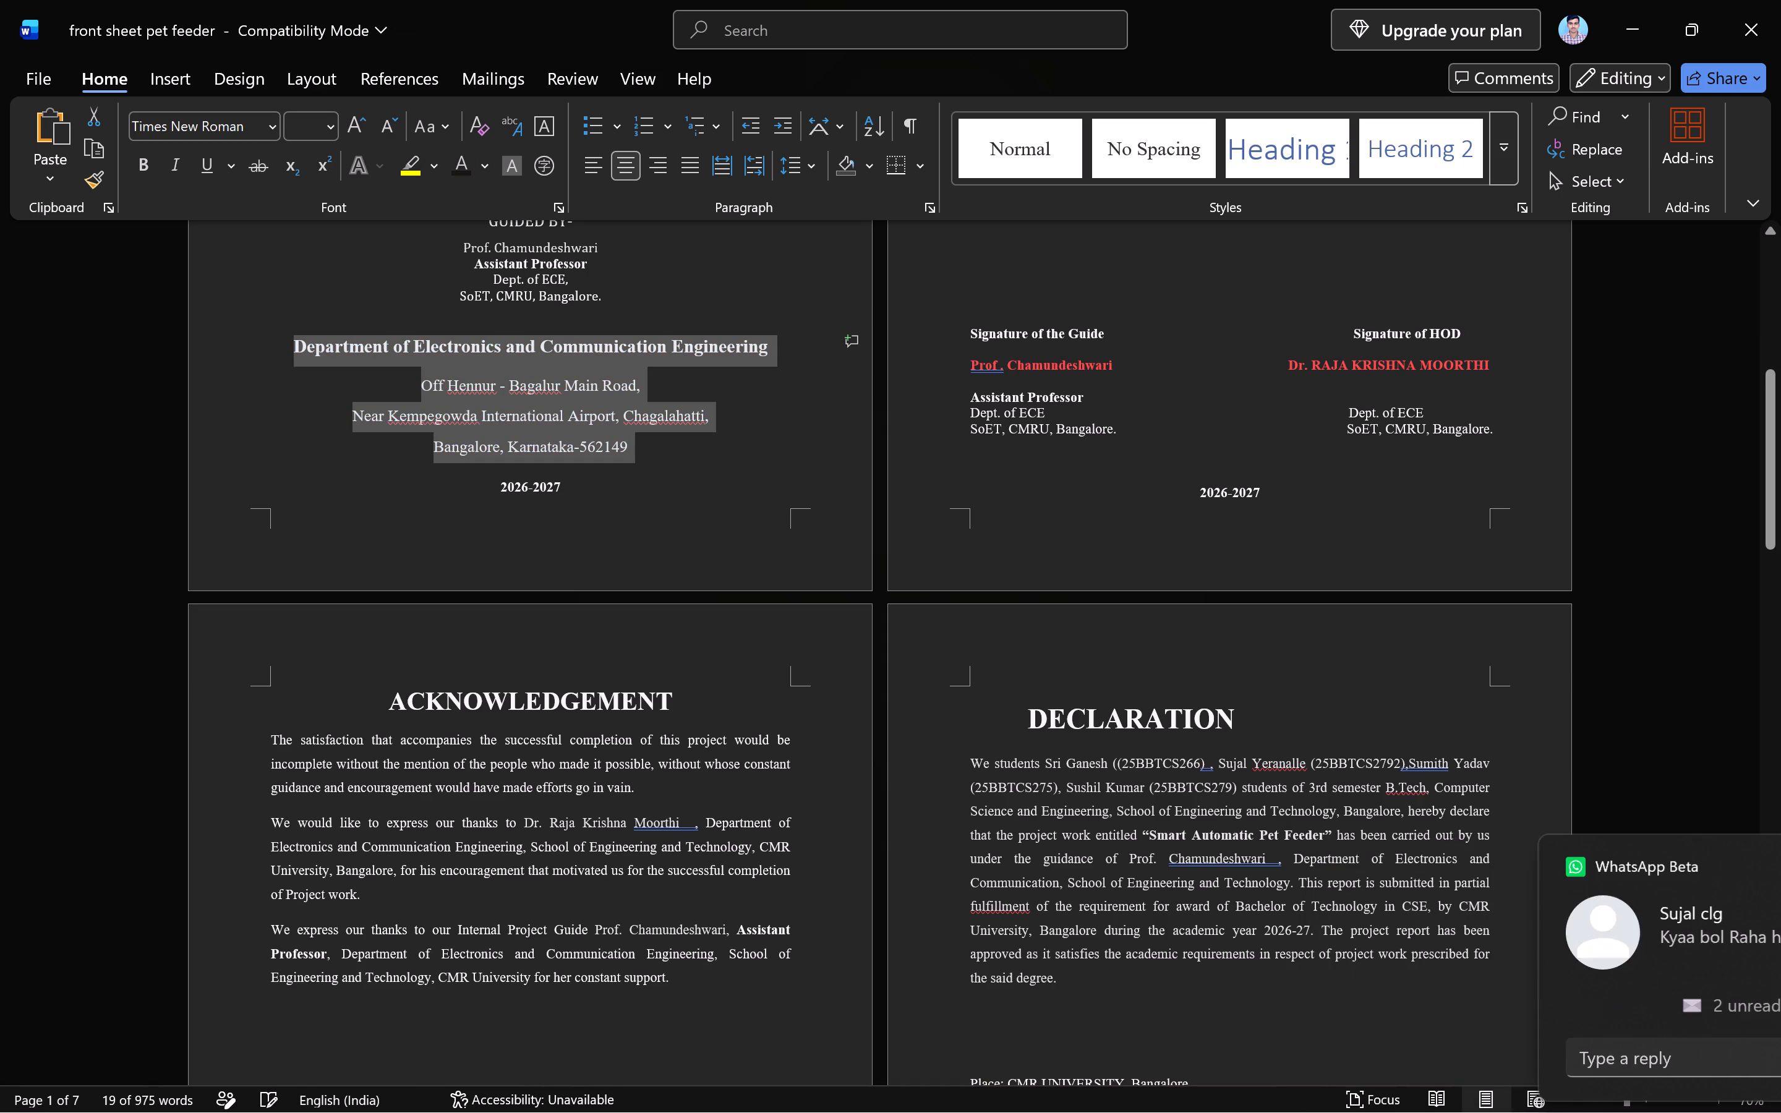
Recolour the red guide and HOD name line on the Certificate page to match the plain body text.
triple_click(1078, 367)
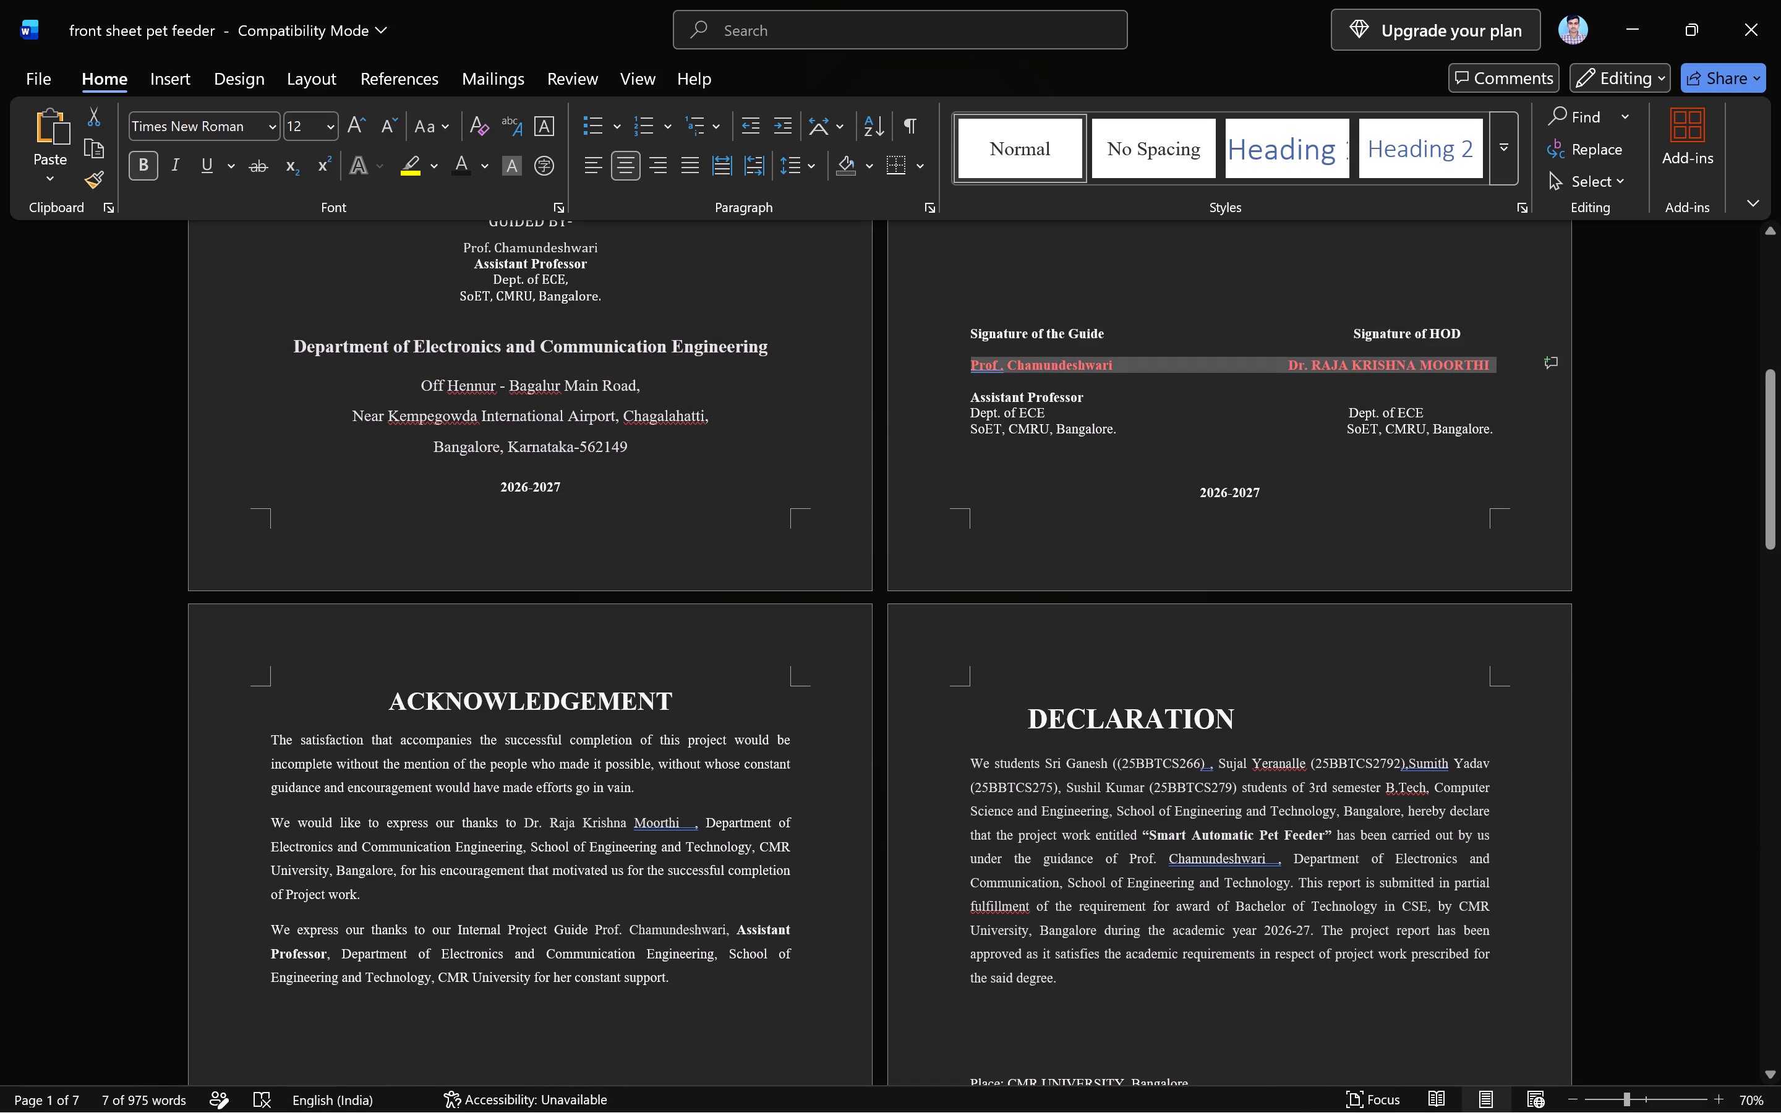
left_click(464, 167)
left_click(1126, 539)
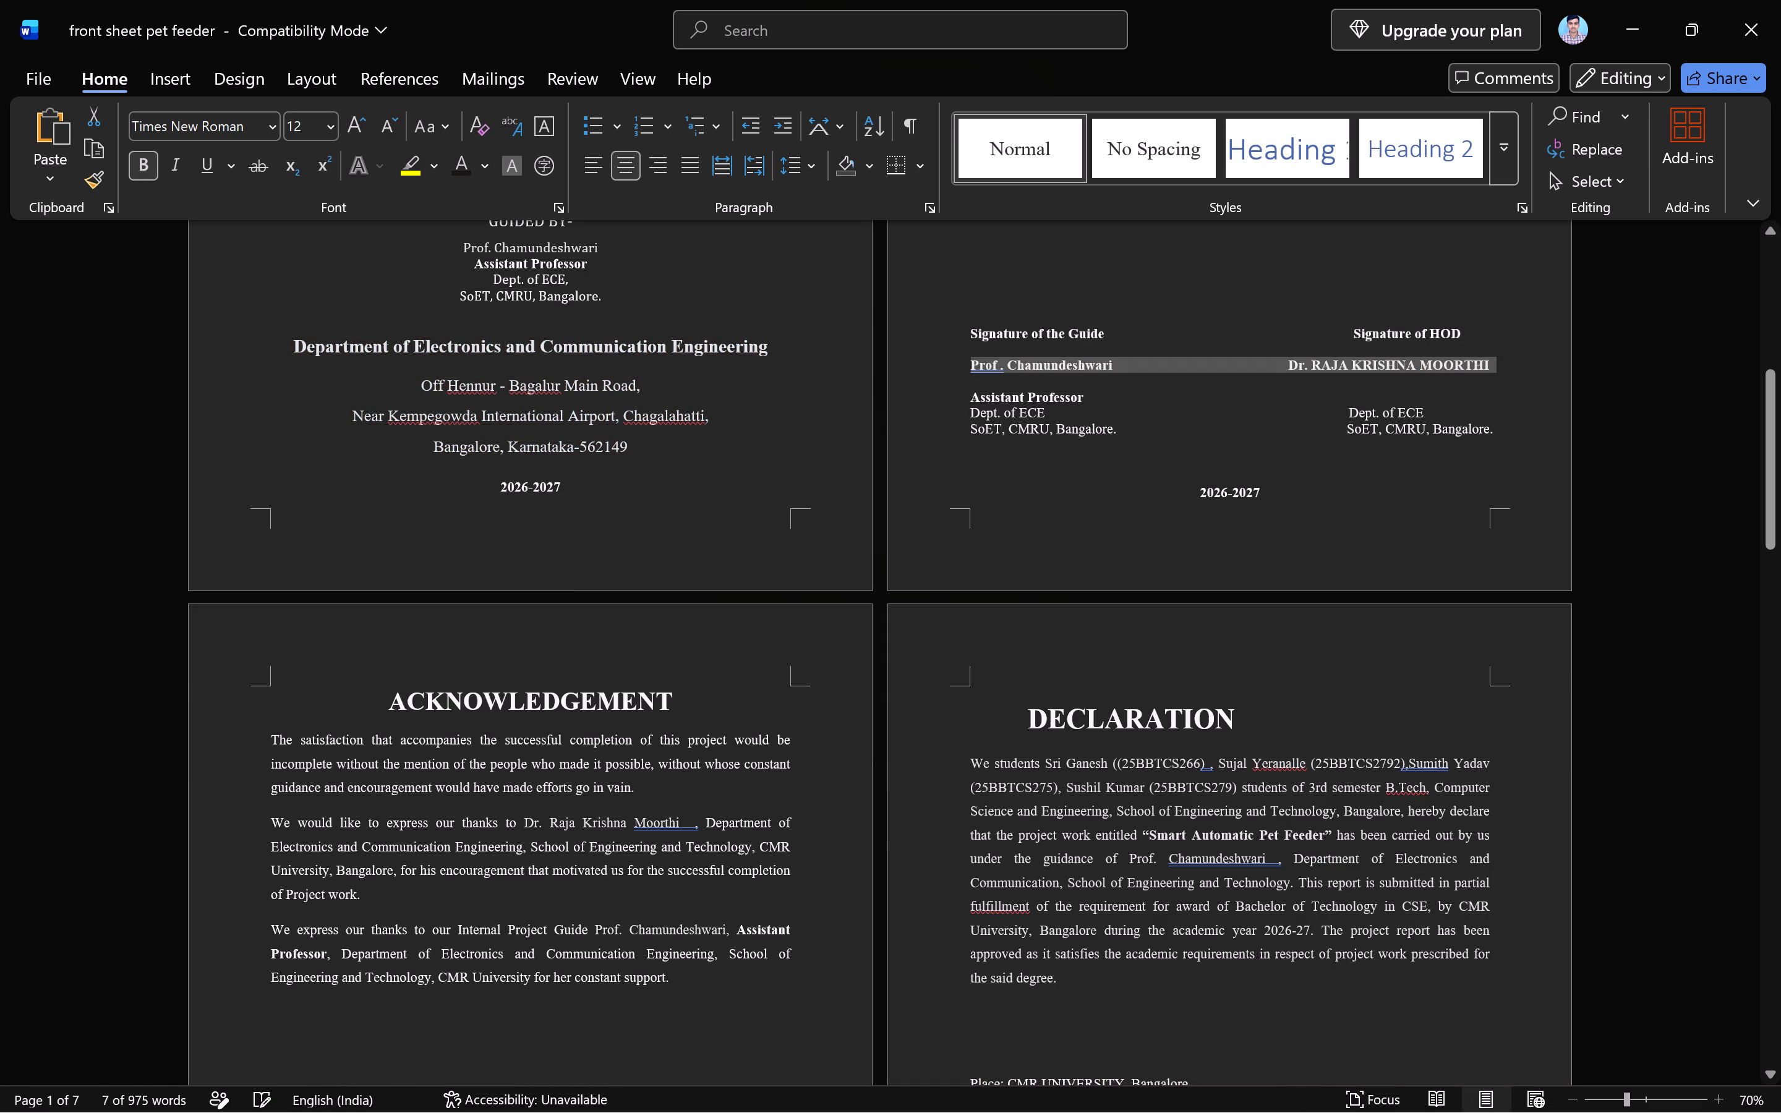
Save the front sheet pet feeder document.
key("ctrl+s")
key("ctrl+s")
key("ctrl+s")
key("ctrl+s")
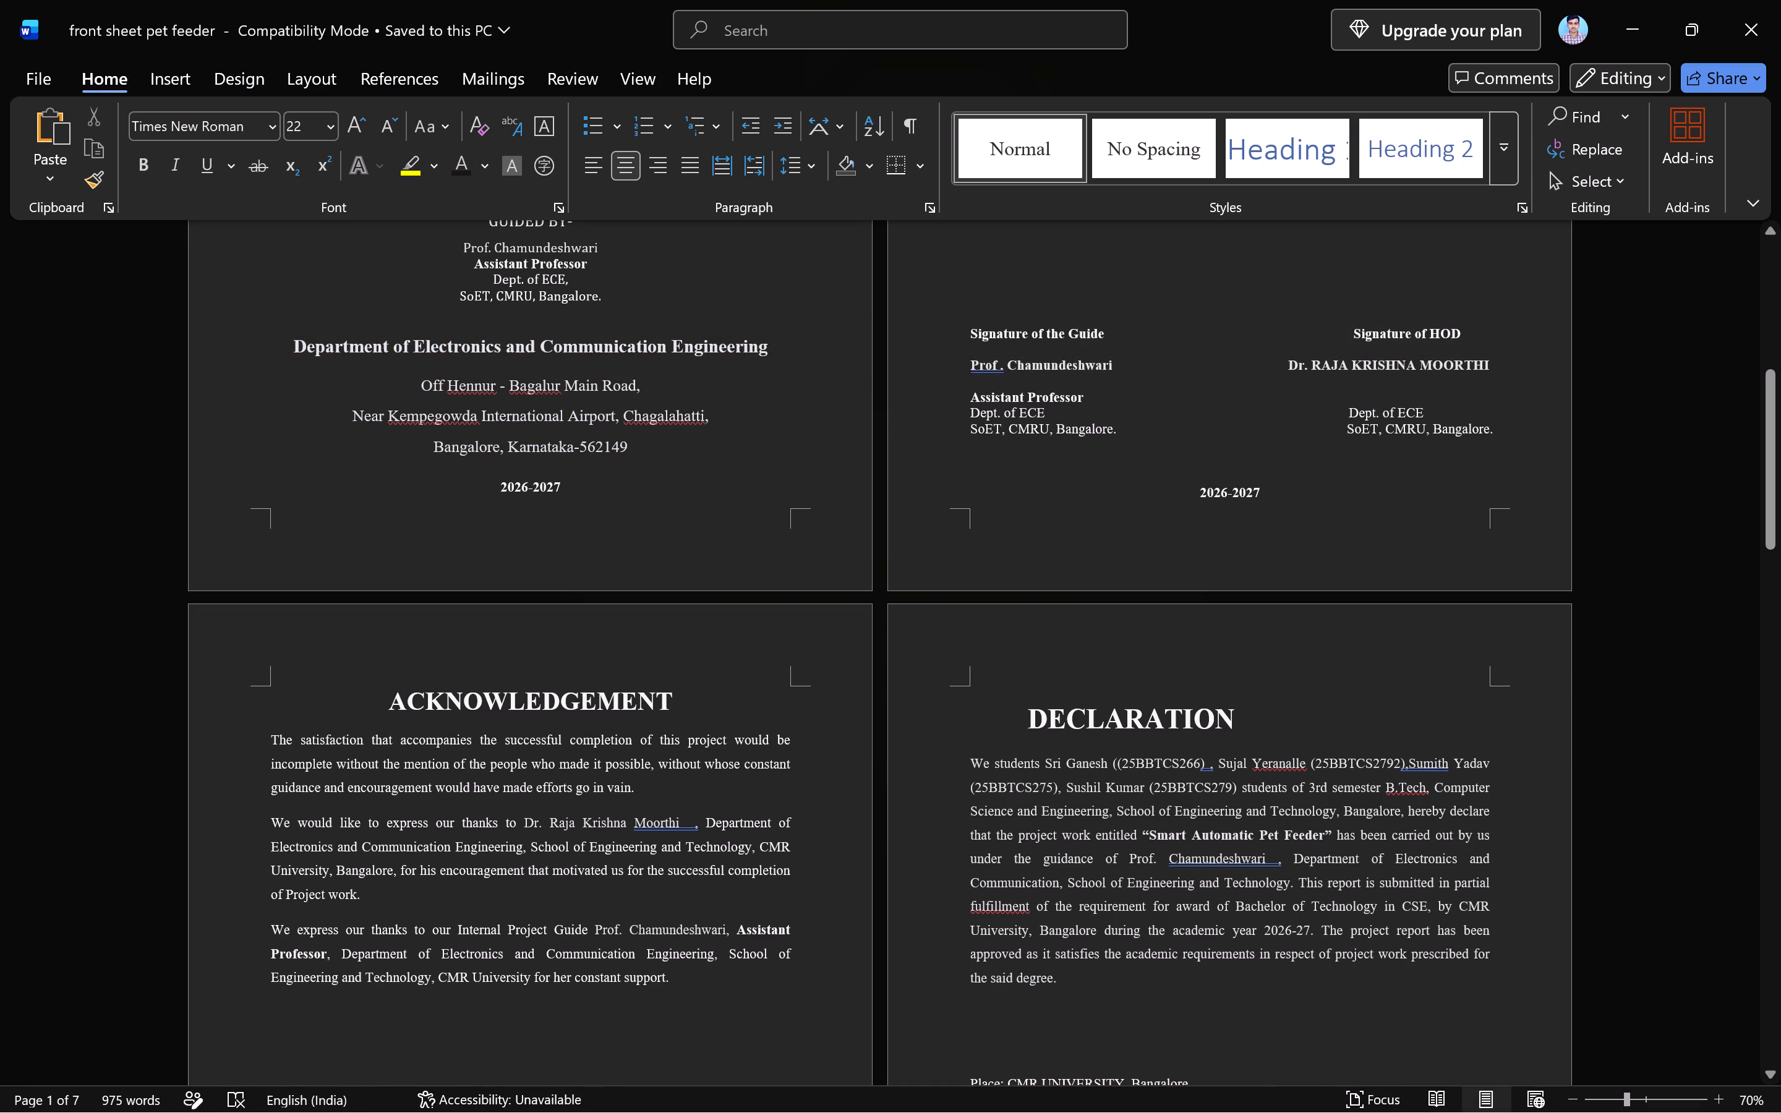
key("ctrl+s")
key("ctrl+s")
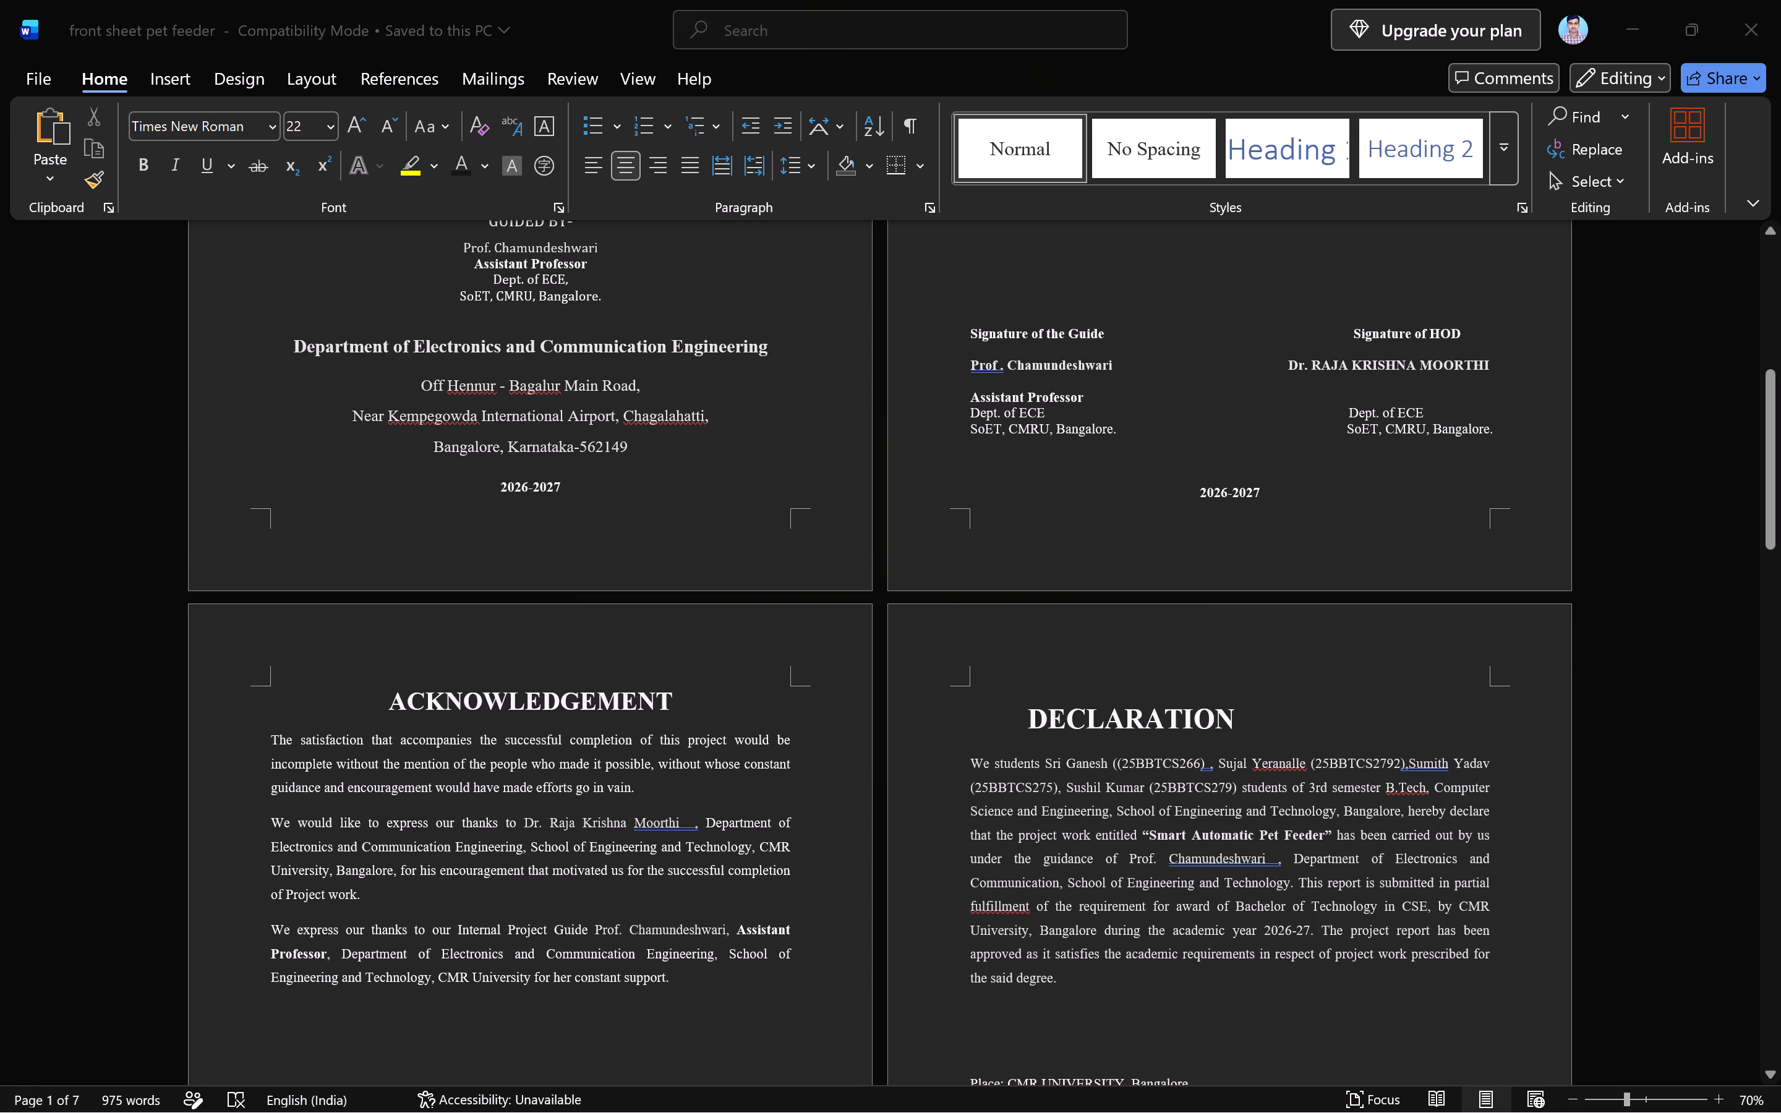
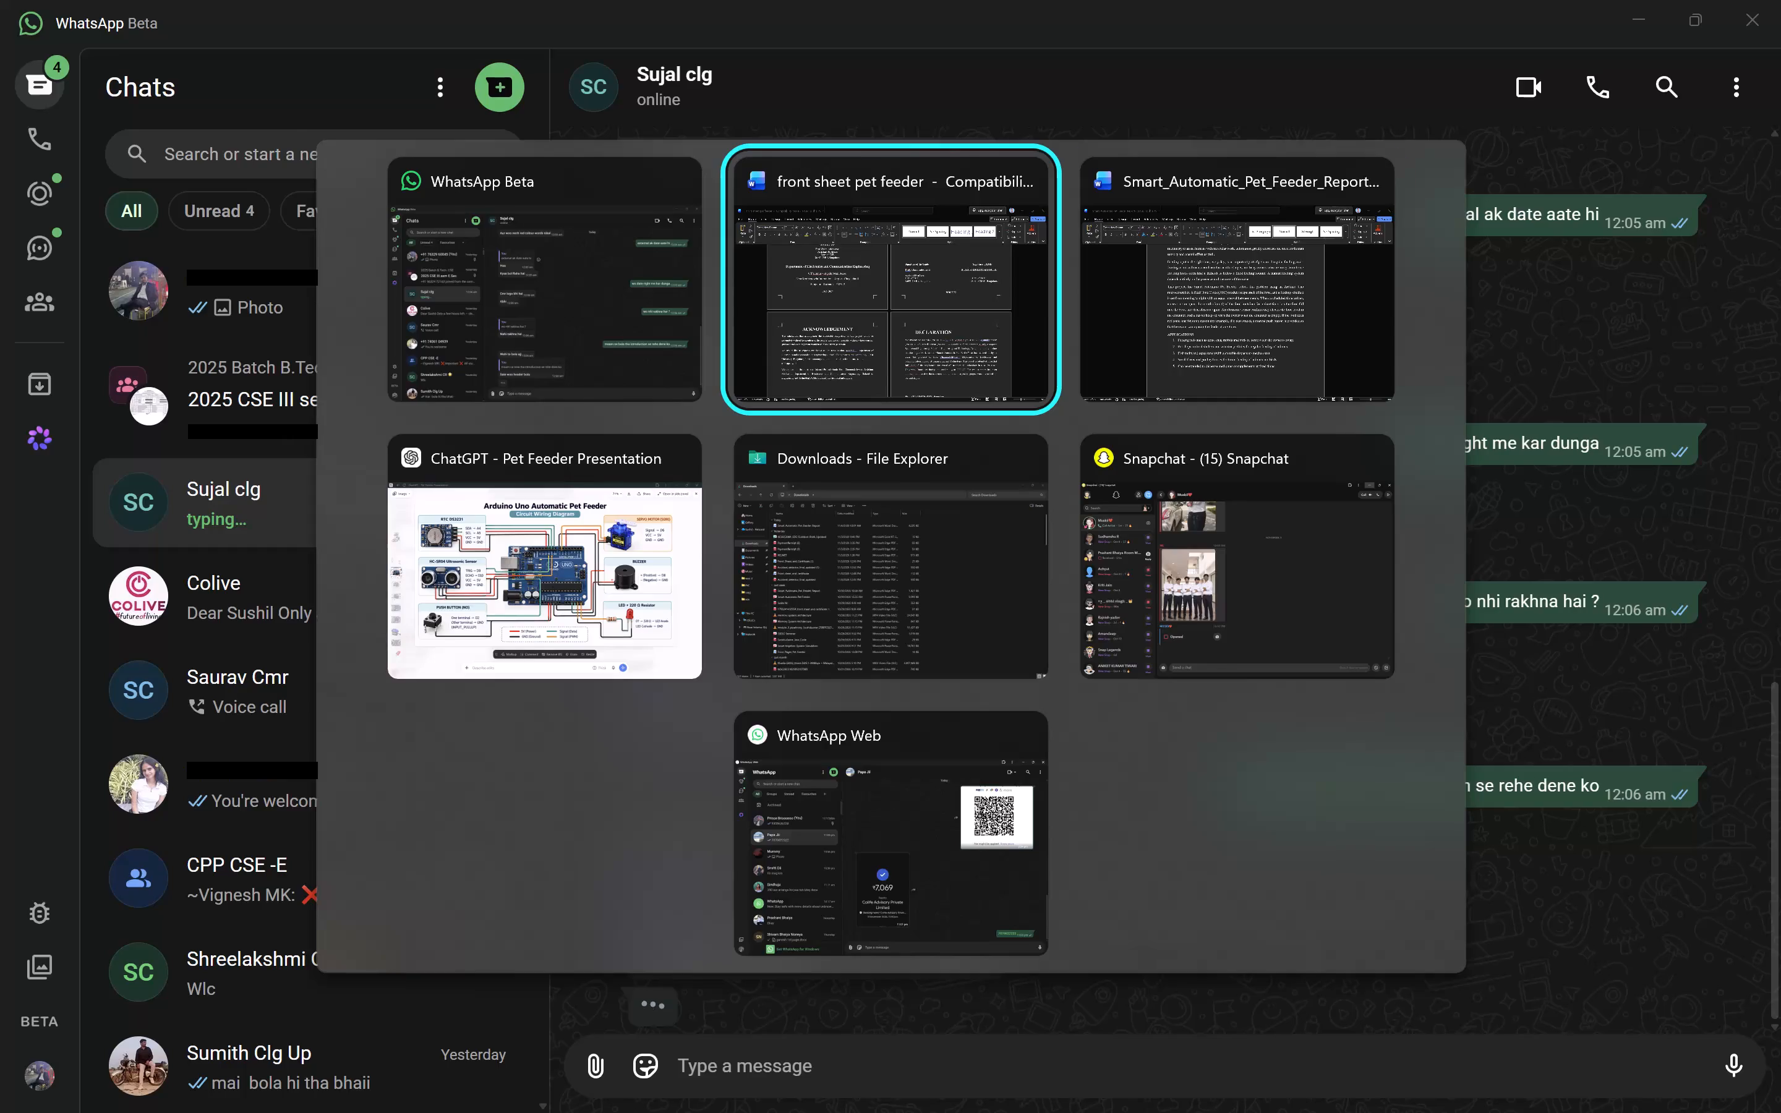
Switch to the Smart Automatic Pet Feeder report in Word and delete the CMRU logo from the header of the Introduction page.
key("alt+Tab")
scroll(1085, 489, "up", 3)
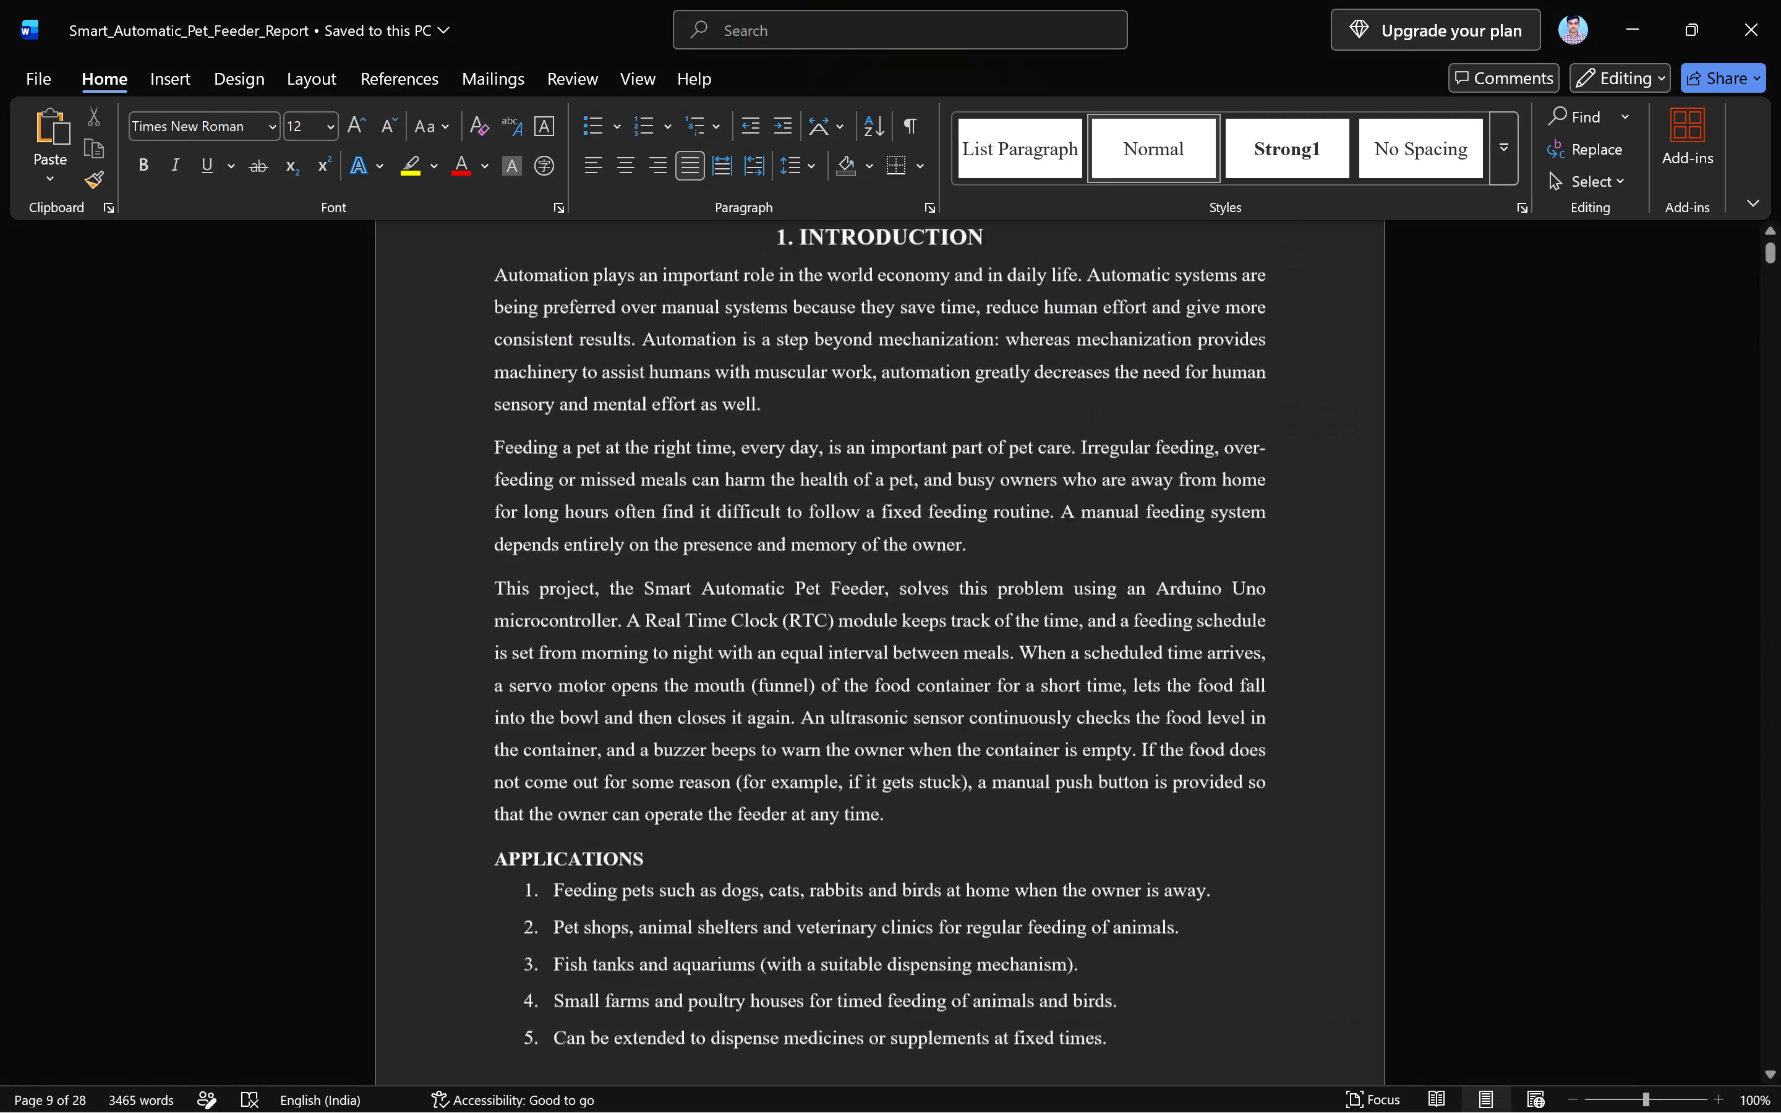
scroll(1078, 498, "up", 4)
triple_click(1329, 344)
left_click(1328, 323)
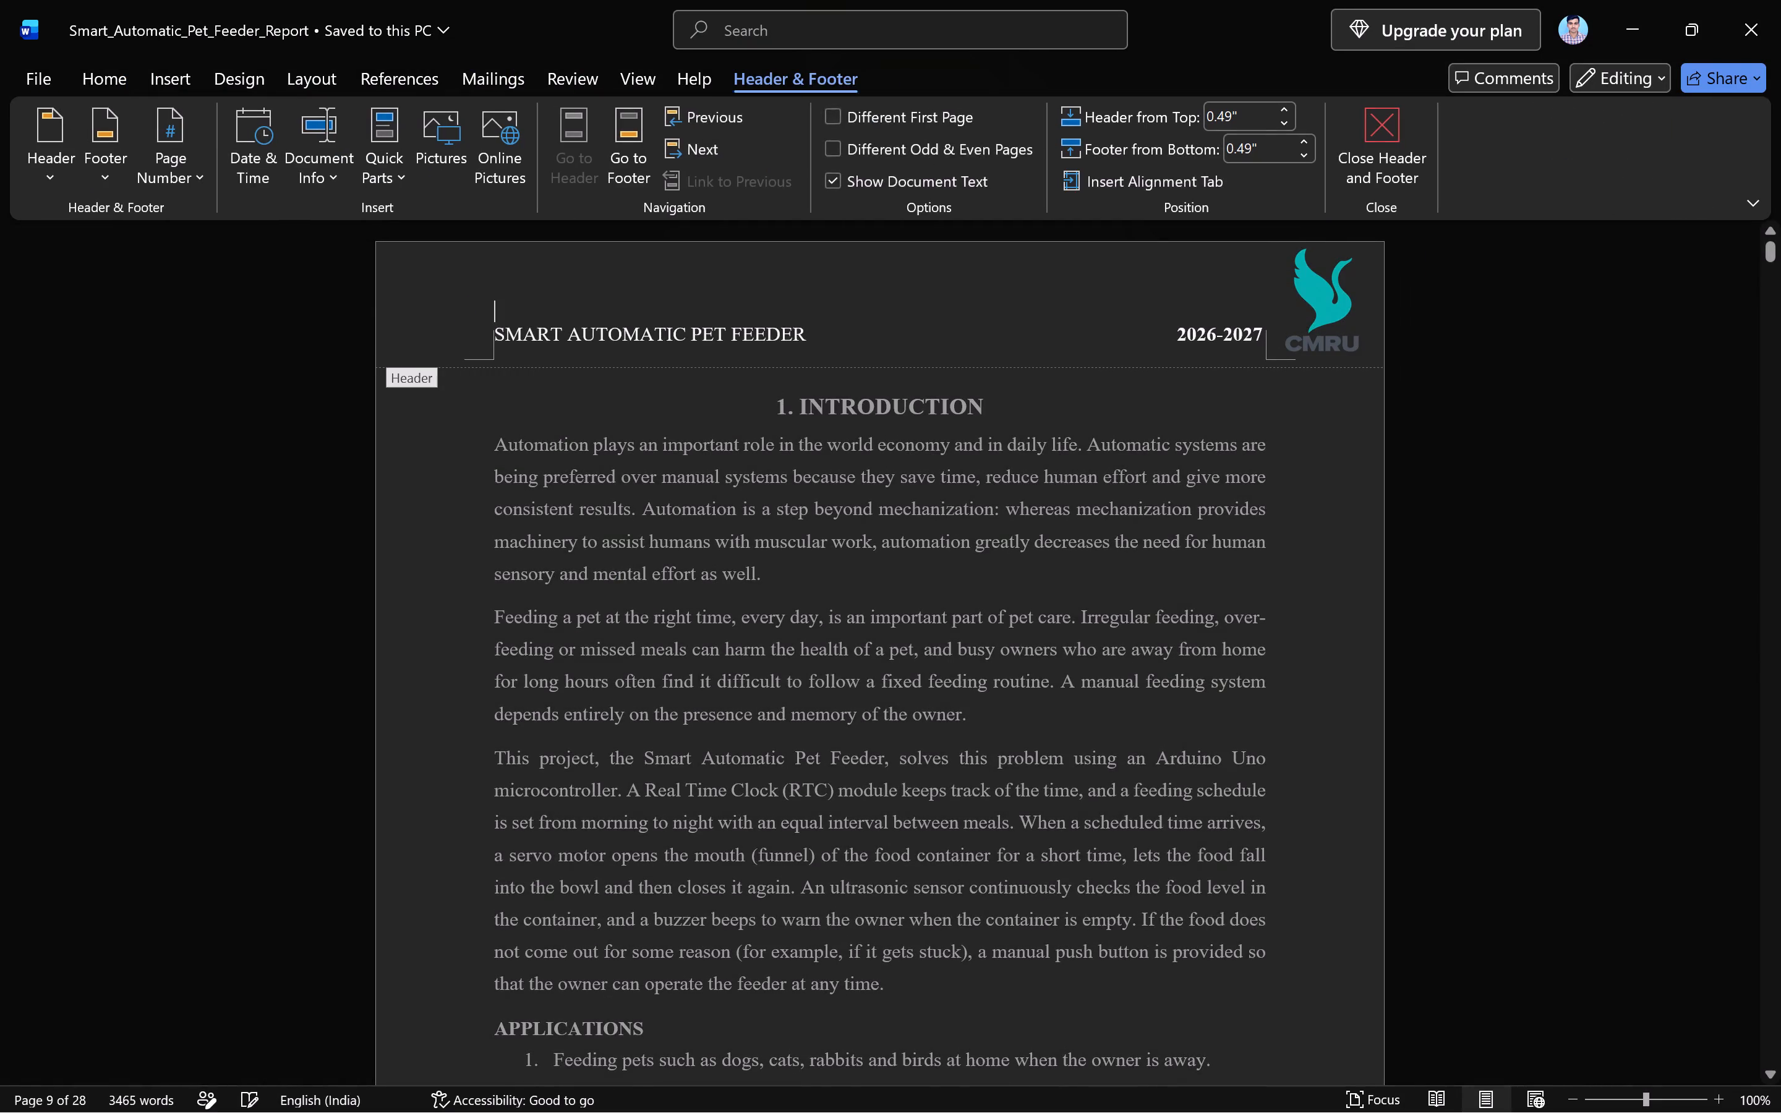
key("Delete")
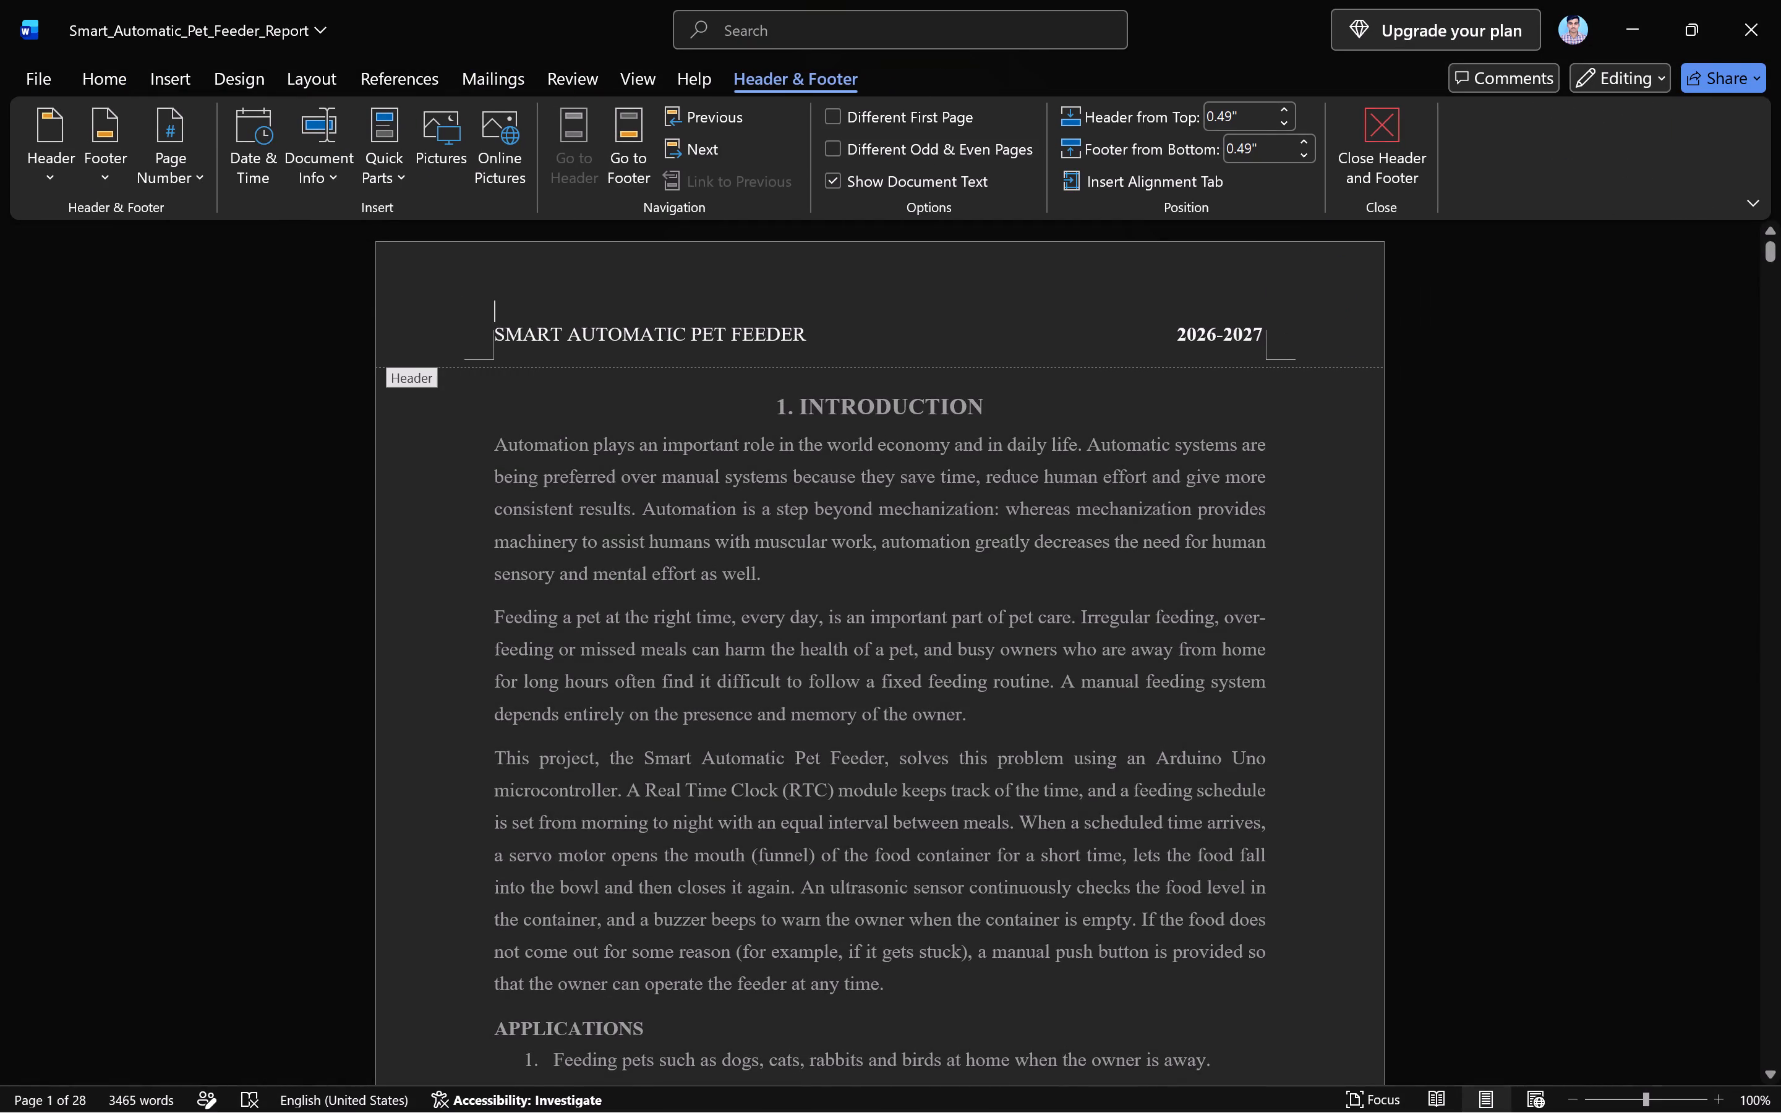
left_click(1514, 420)
double_click(1514, 420)
Review the report pages after the Introduction, through the hardware components section, checking their headers and layout.
scroll(1523, 628, "down", 16)
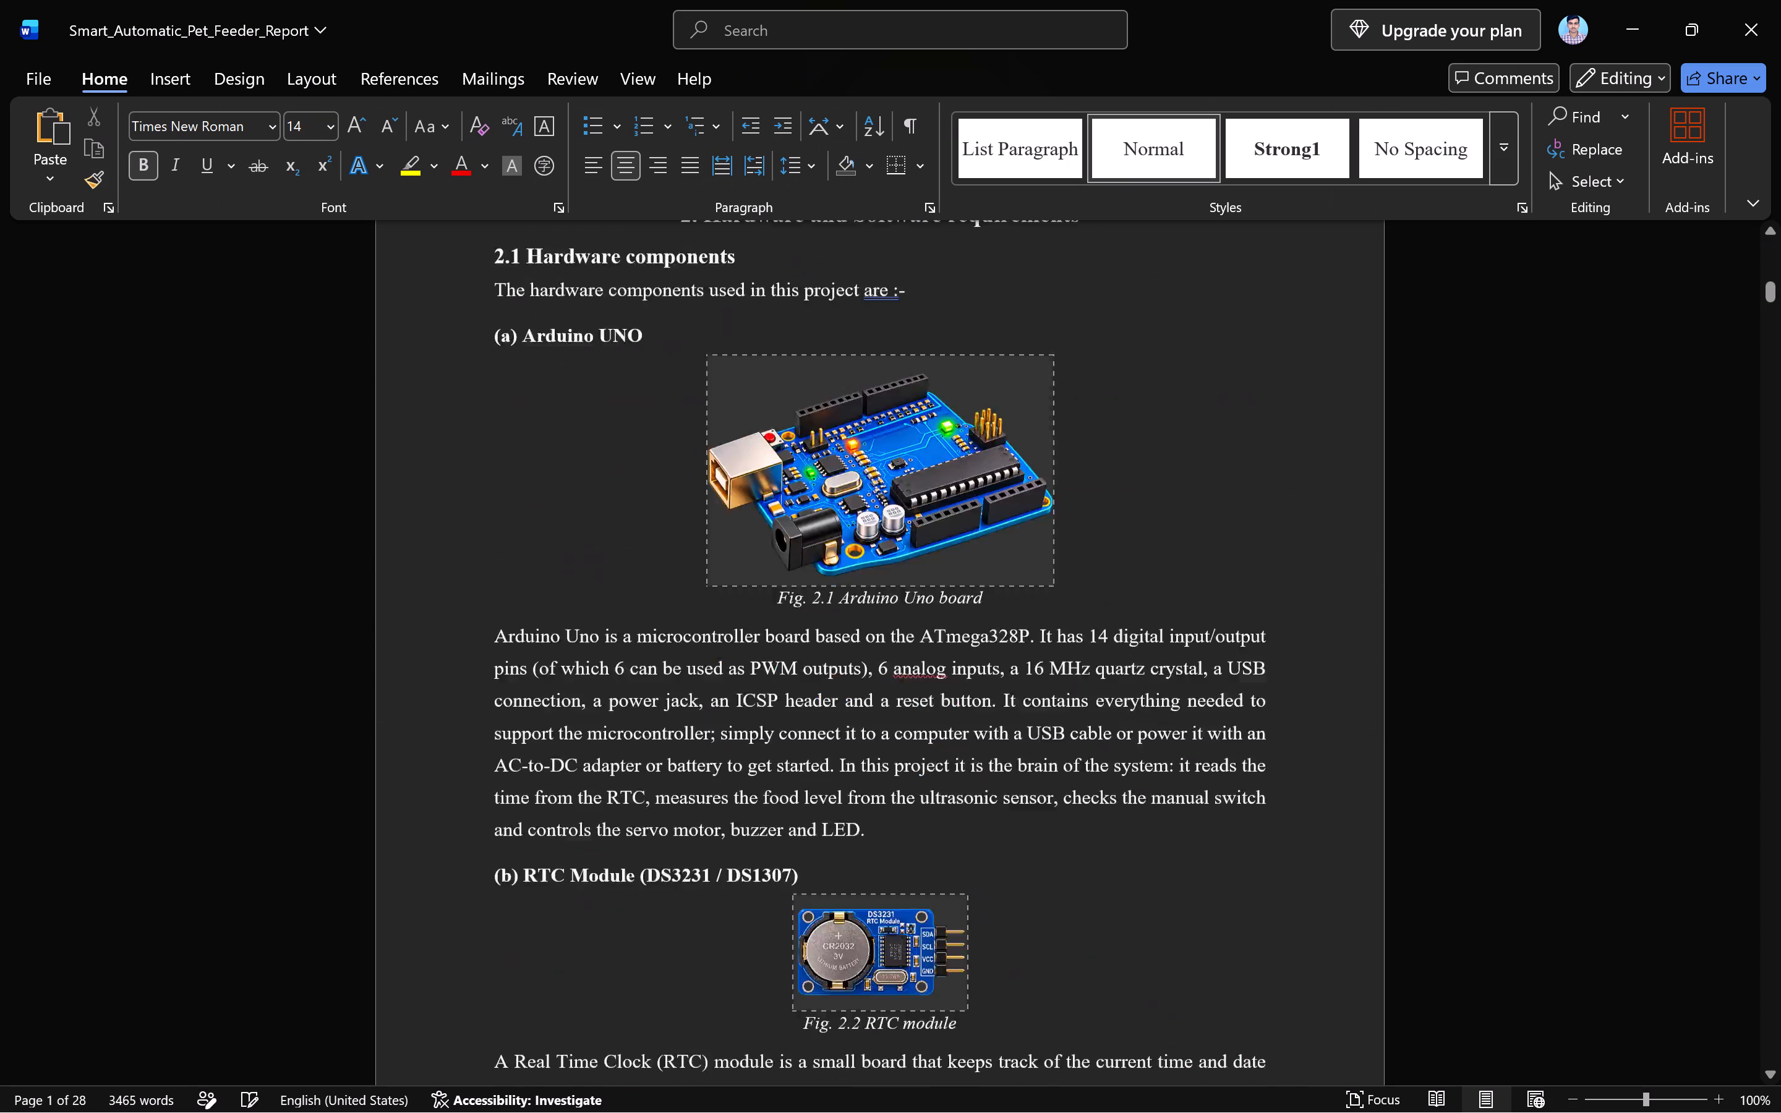
scroll(1519, 618, "down", 19)
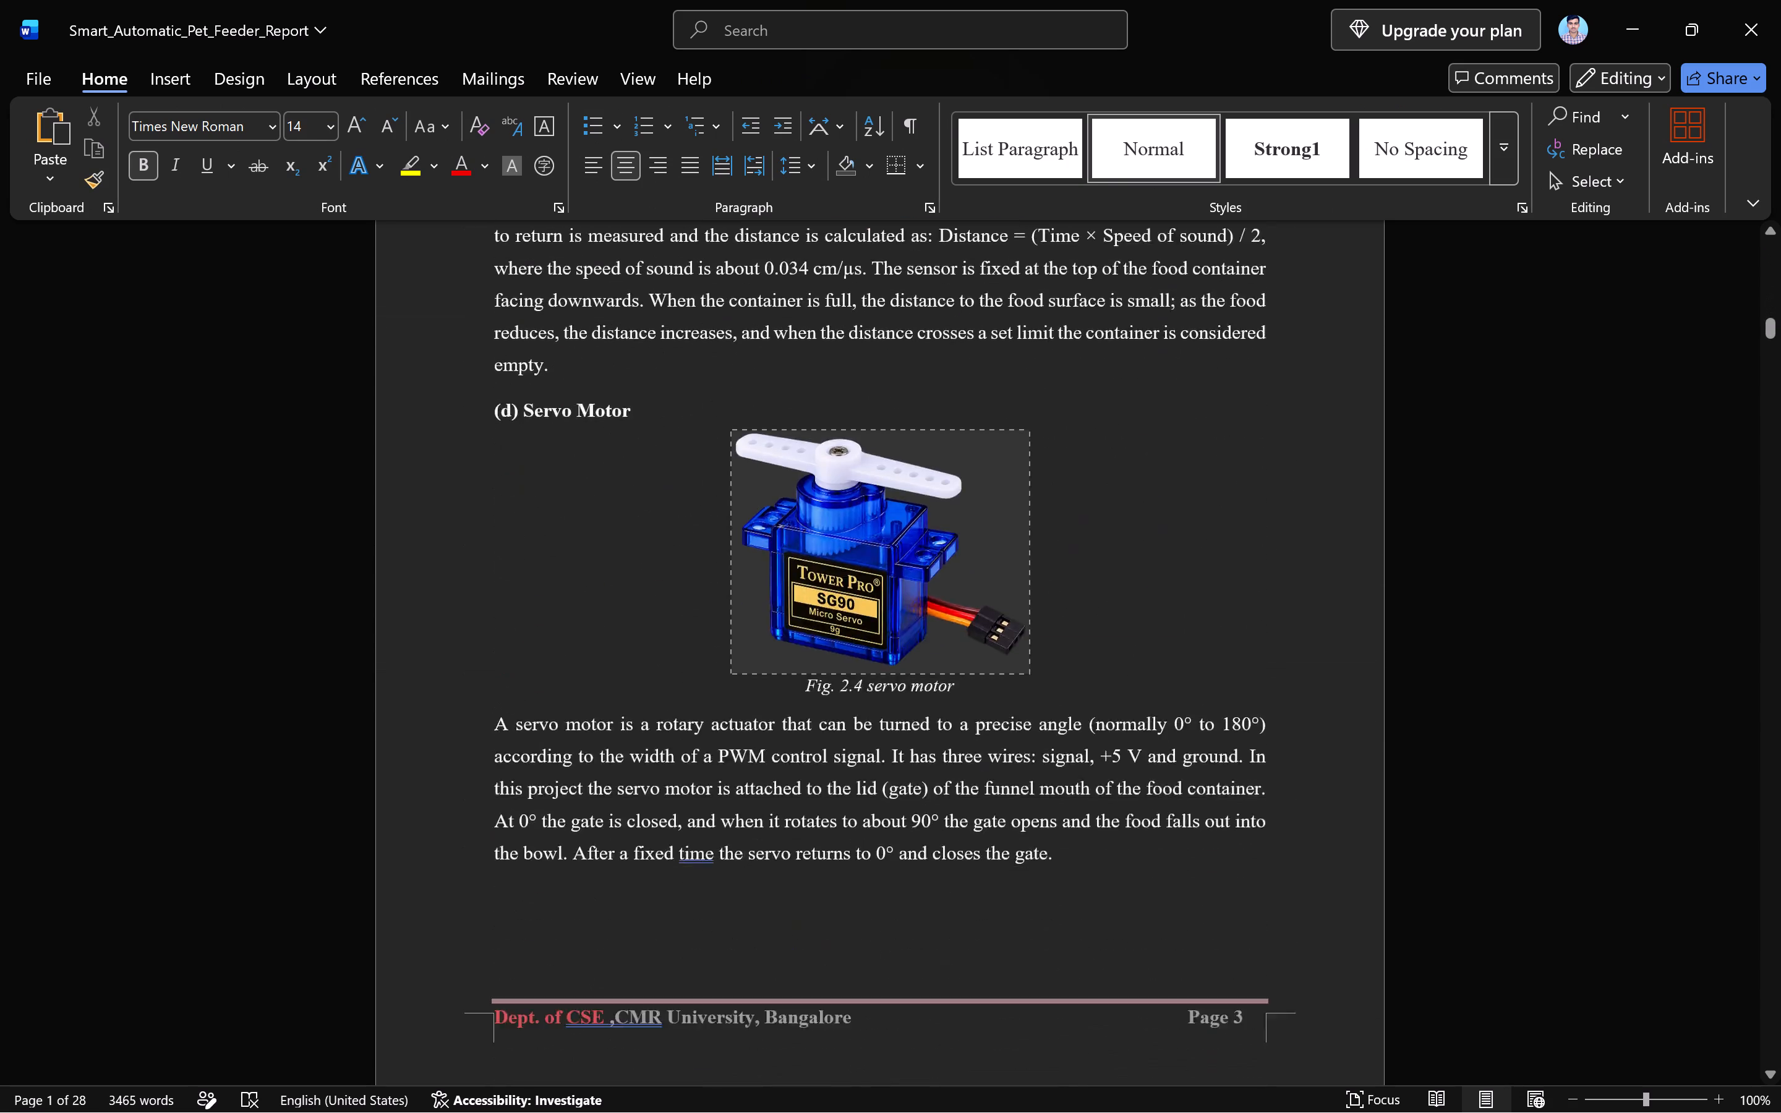
scroll(1516, 618, "down", 2)
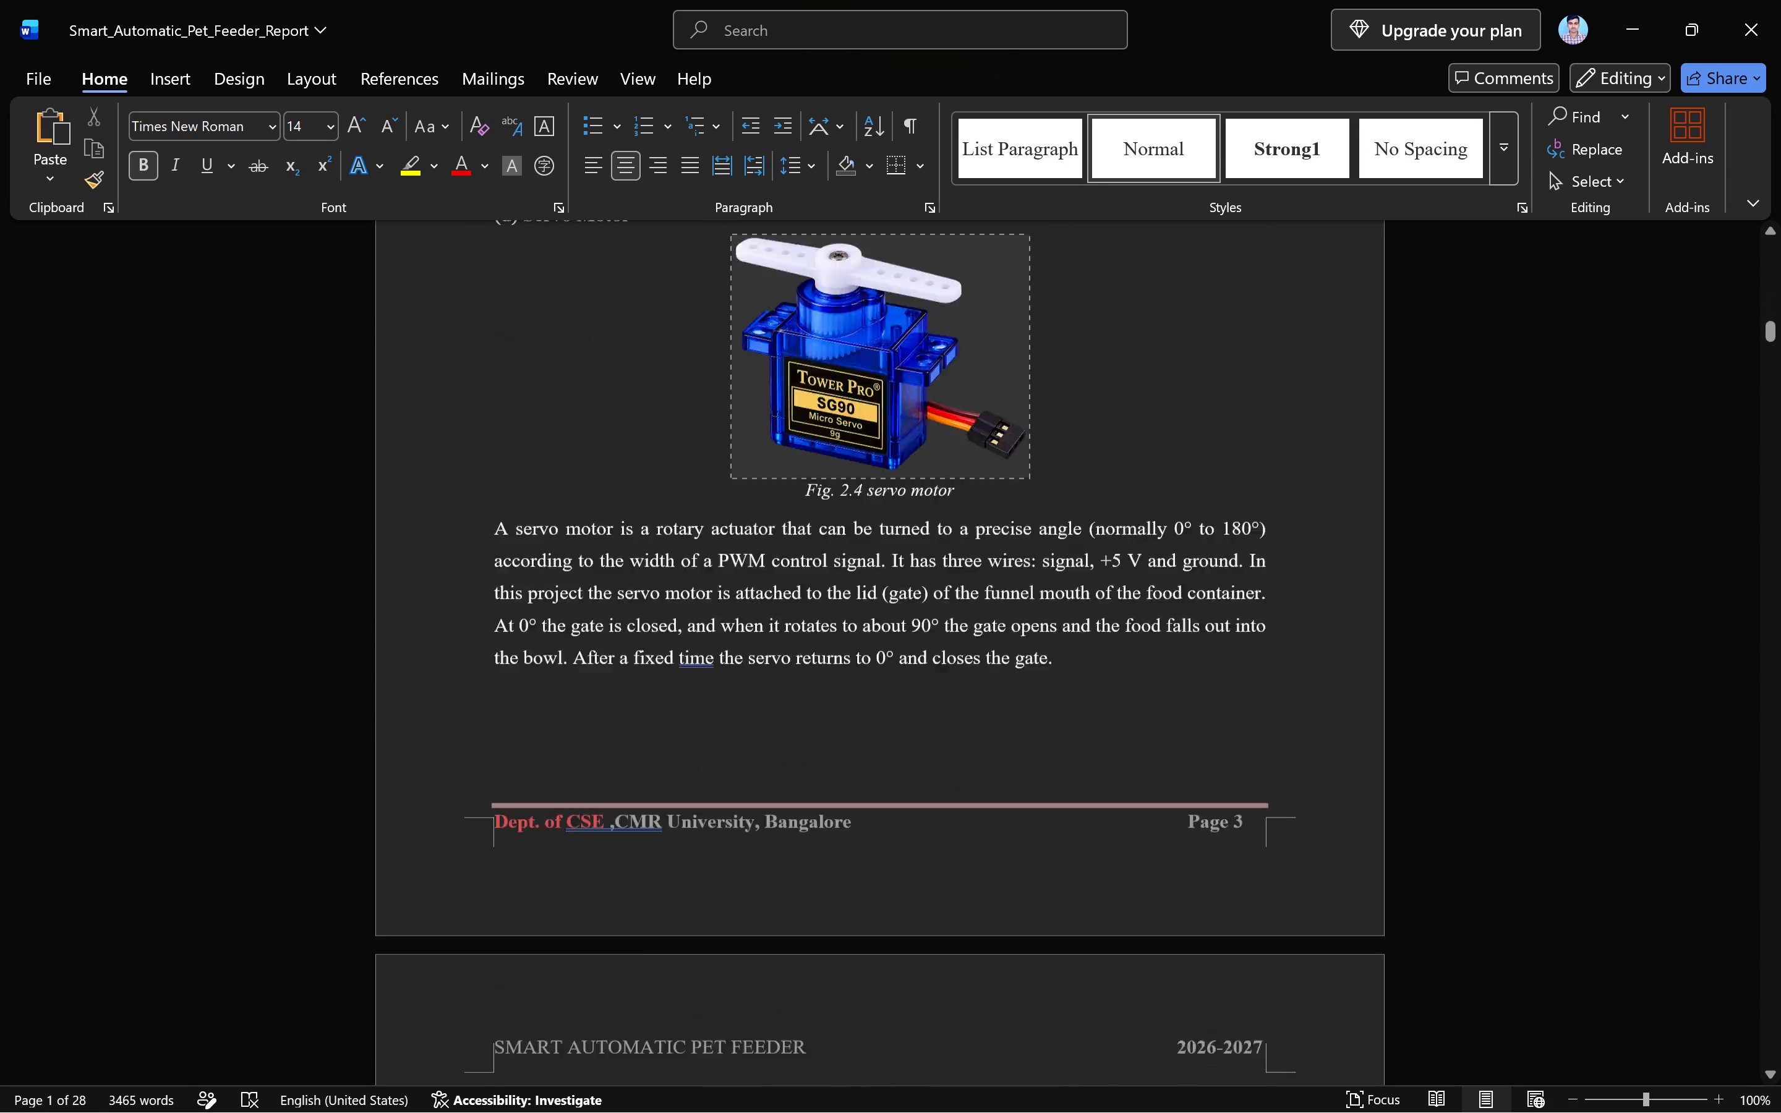
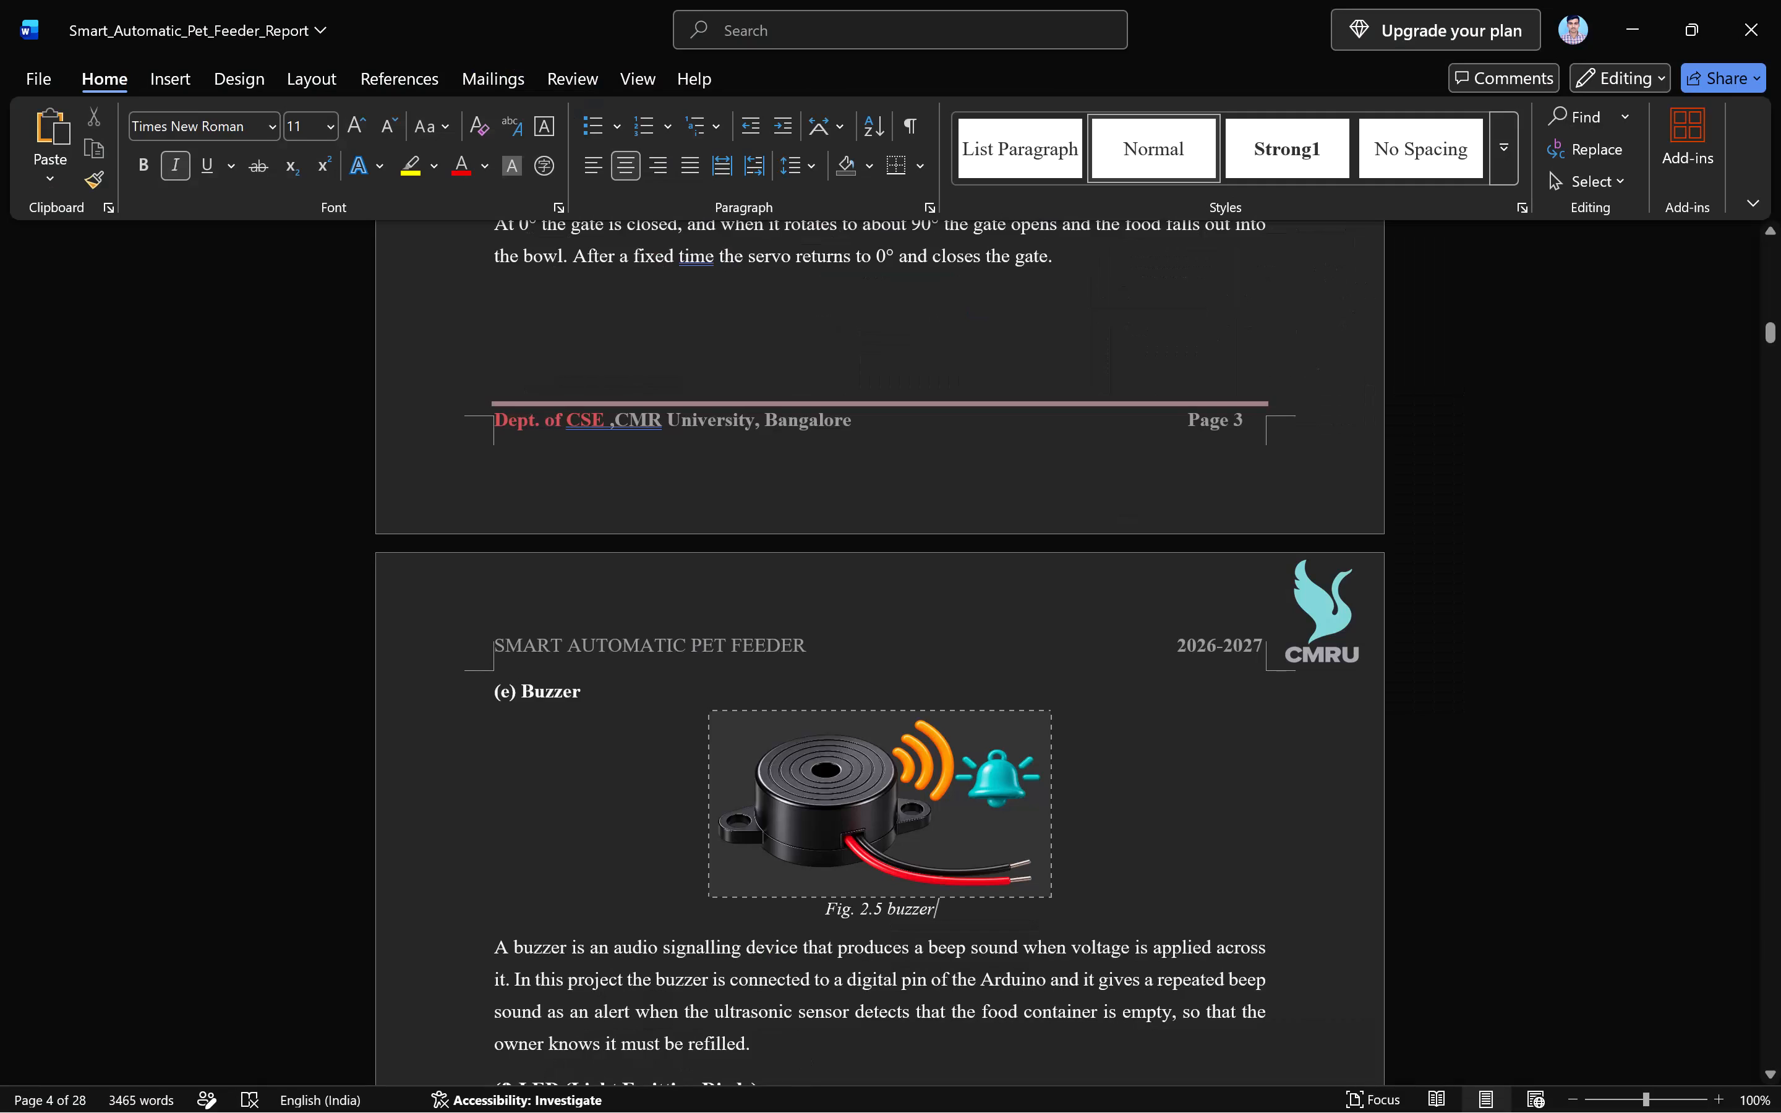
Find the Arduino circuit diagram above the component pin connection table in the Methodology chapter and bring up its picture options.
scroll(998, 910, "down", 20)
scroll(998, 910, "down", 20)
scroll(998, 910, "down", 1)
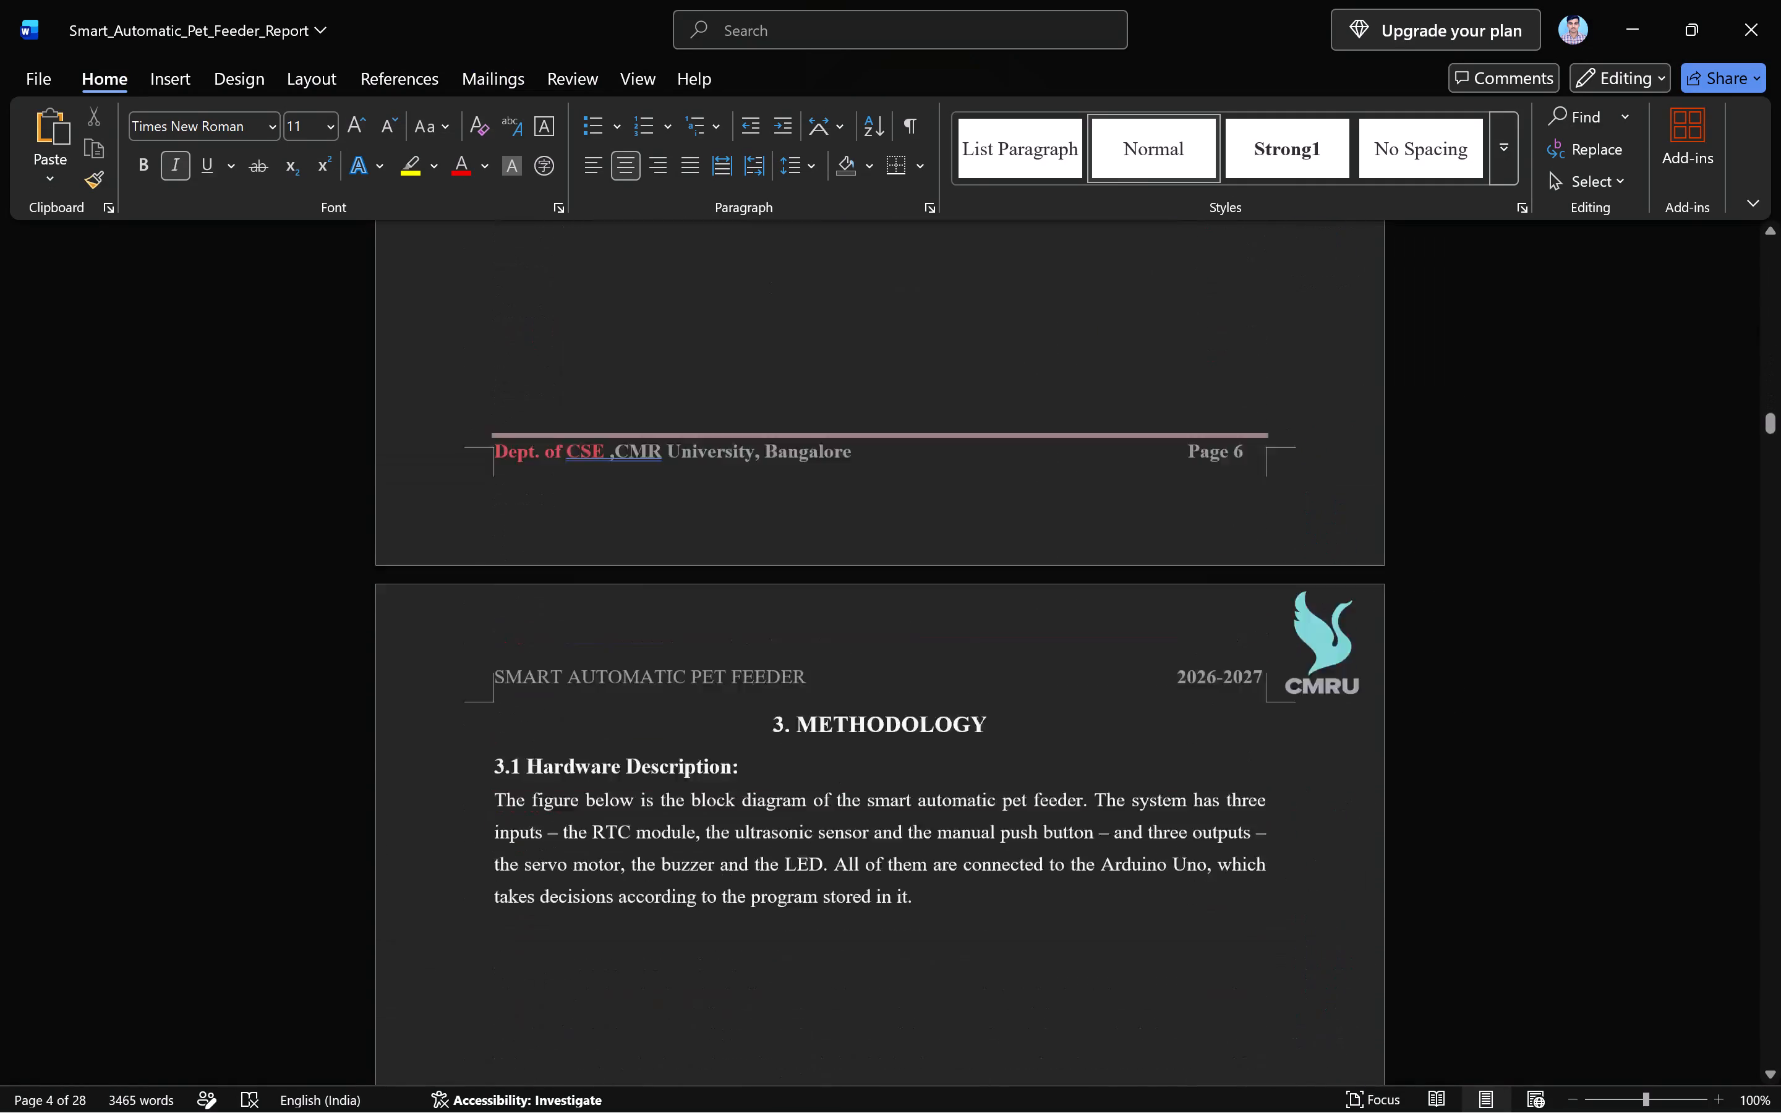
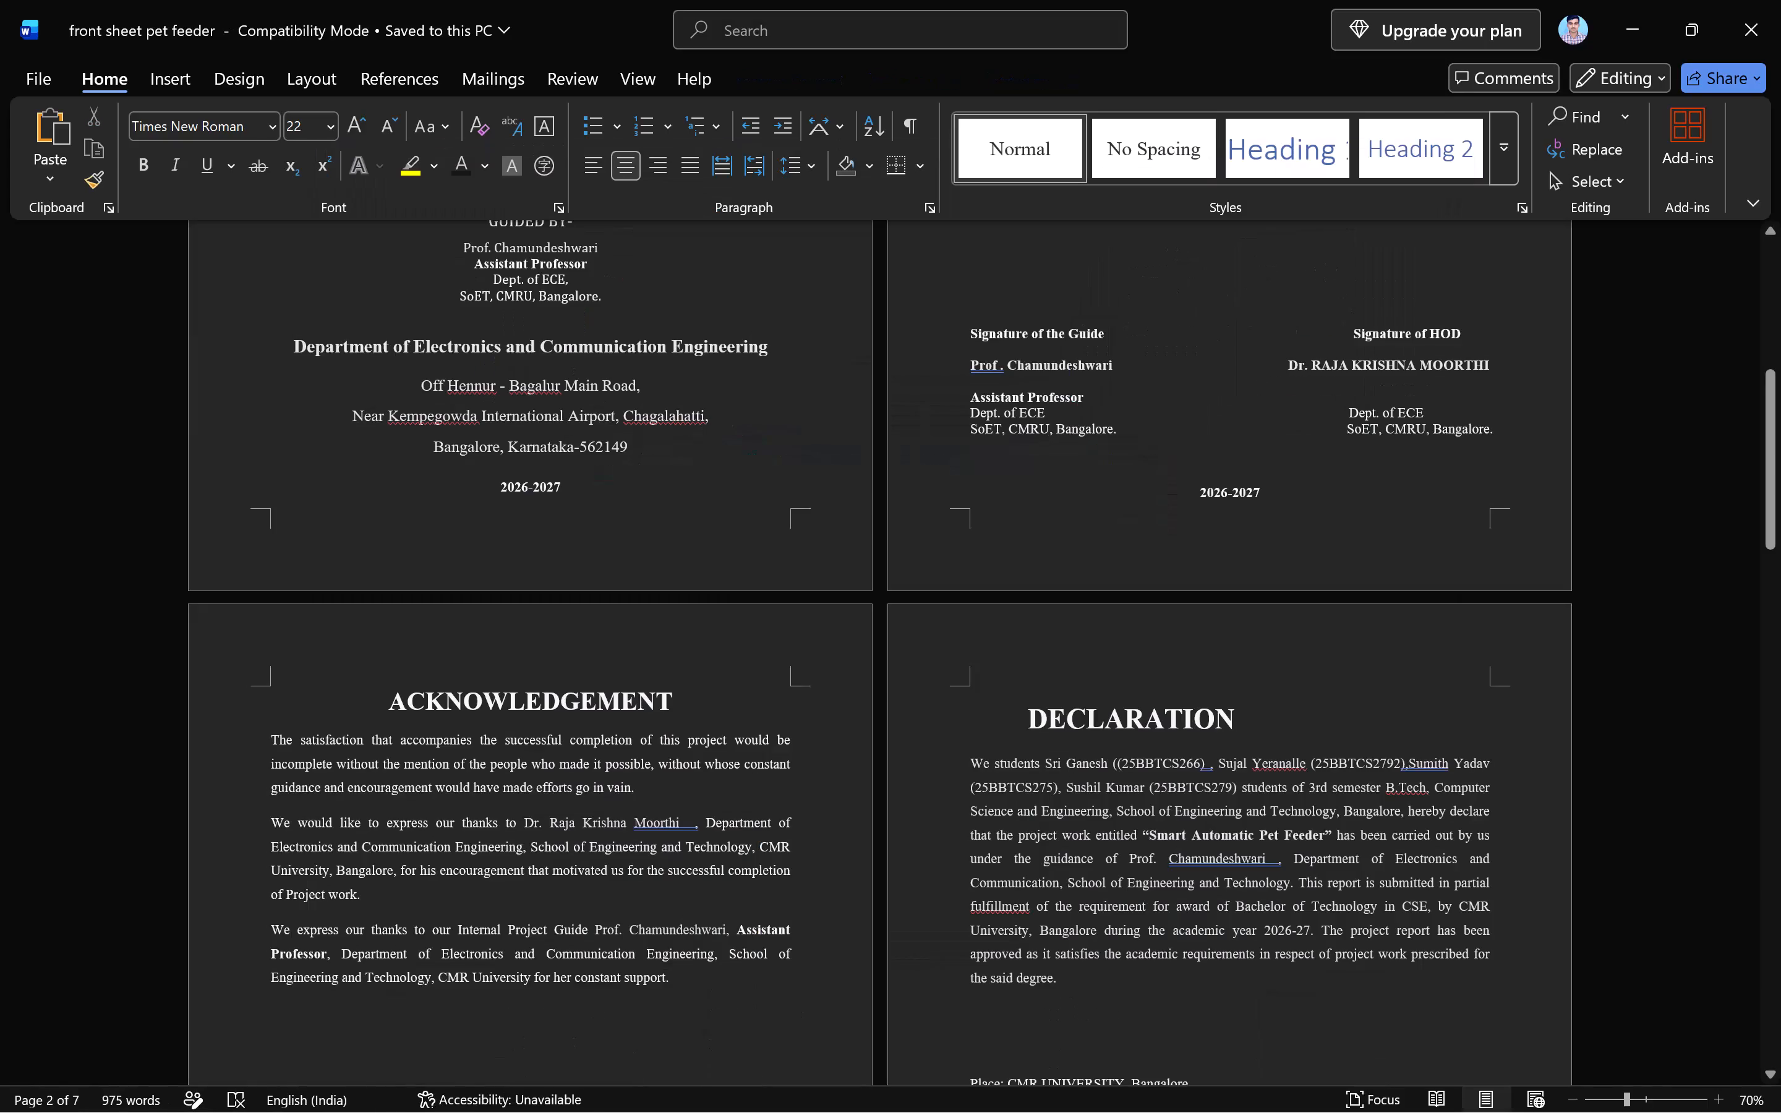
Take a screenshot snip of the body paragraphs on the front sheet's Acknowledgement page.
scroll(988, 716, "down", 2, "ctrl")
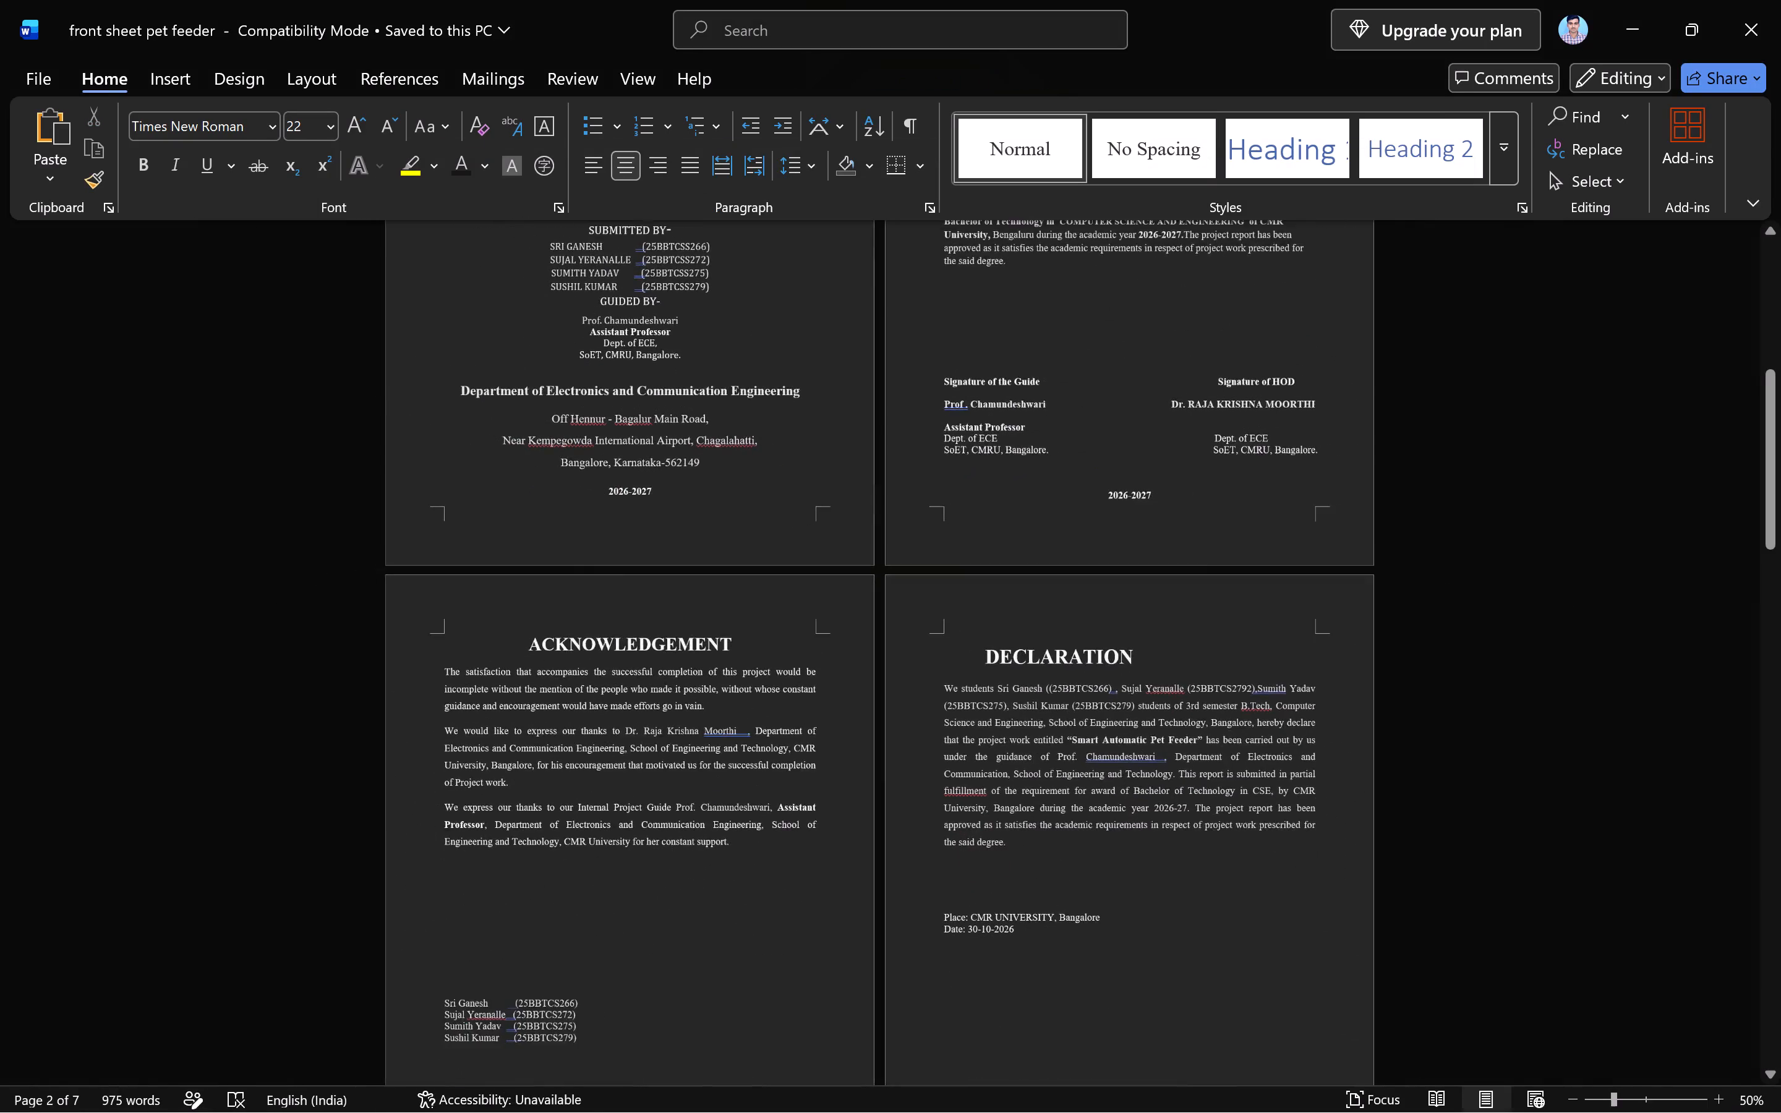
scroll(988, 716, "up", 8, "ctrl")
scroll(1004, 869, "up", 6)
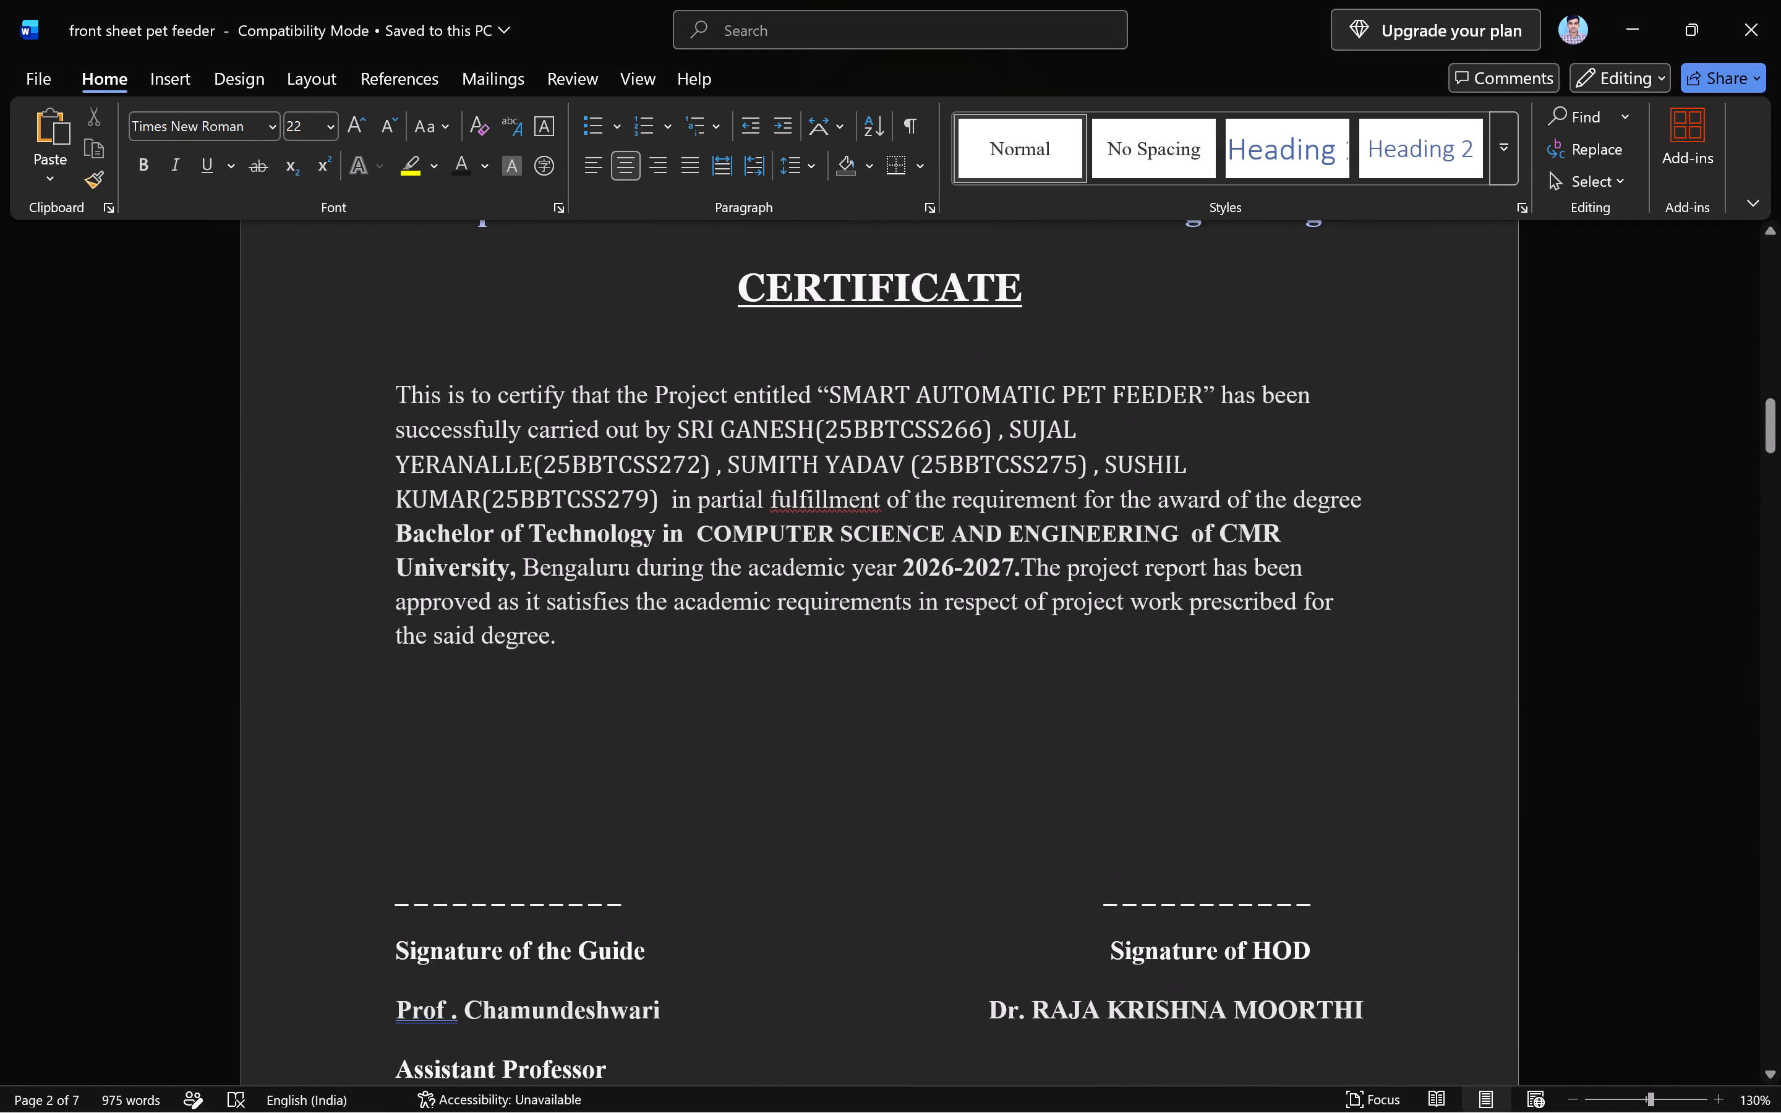
scroll(1004, 869, "up", 5)
scroll(1004, 869, "down", 18)
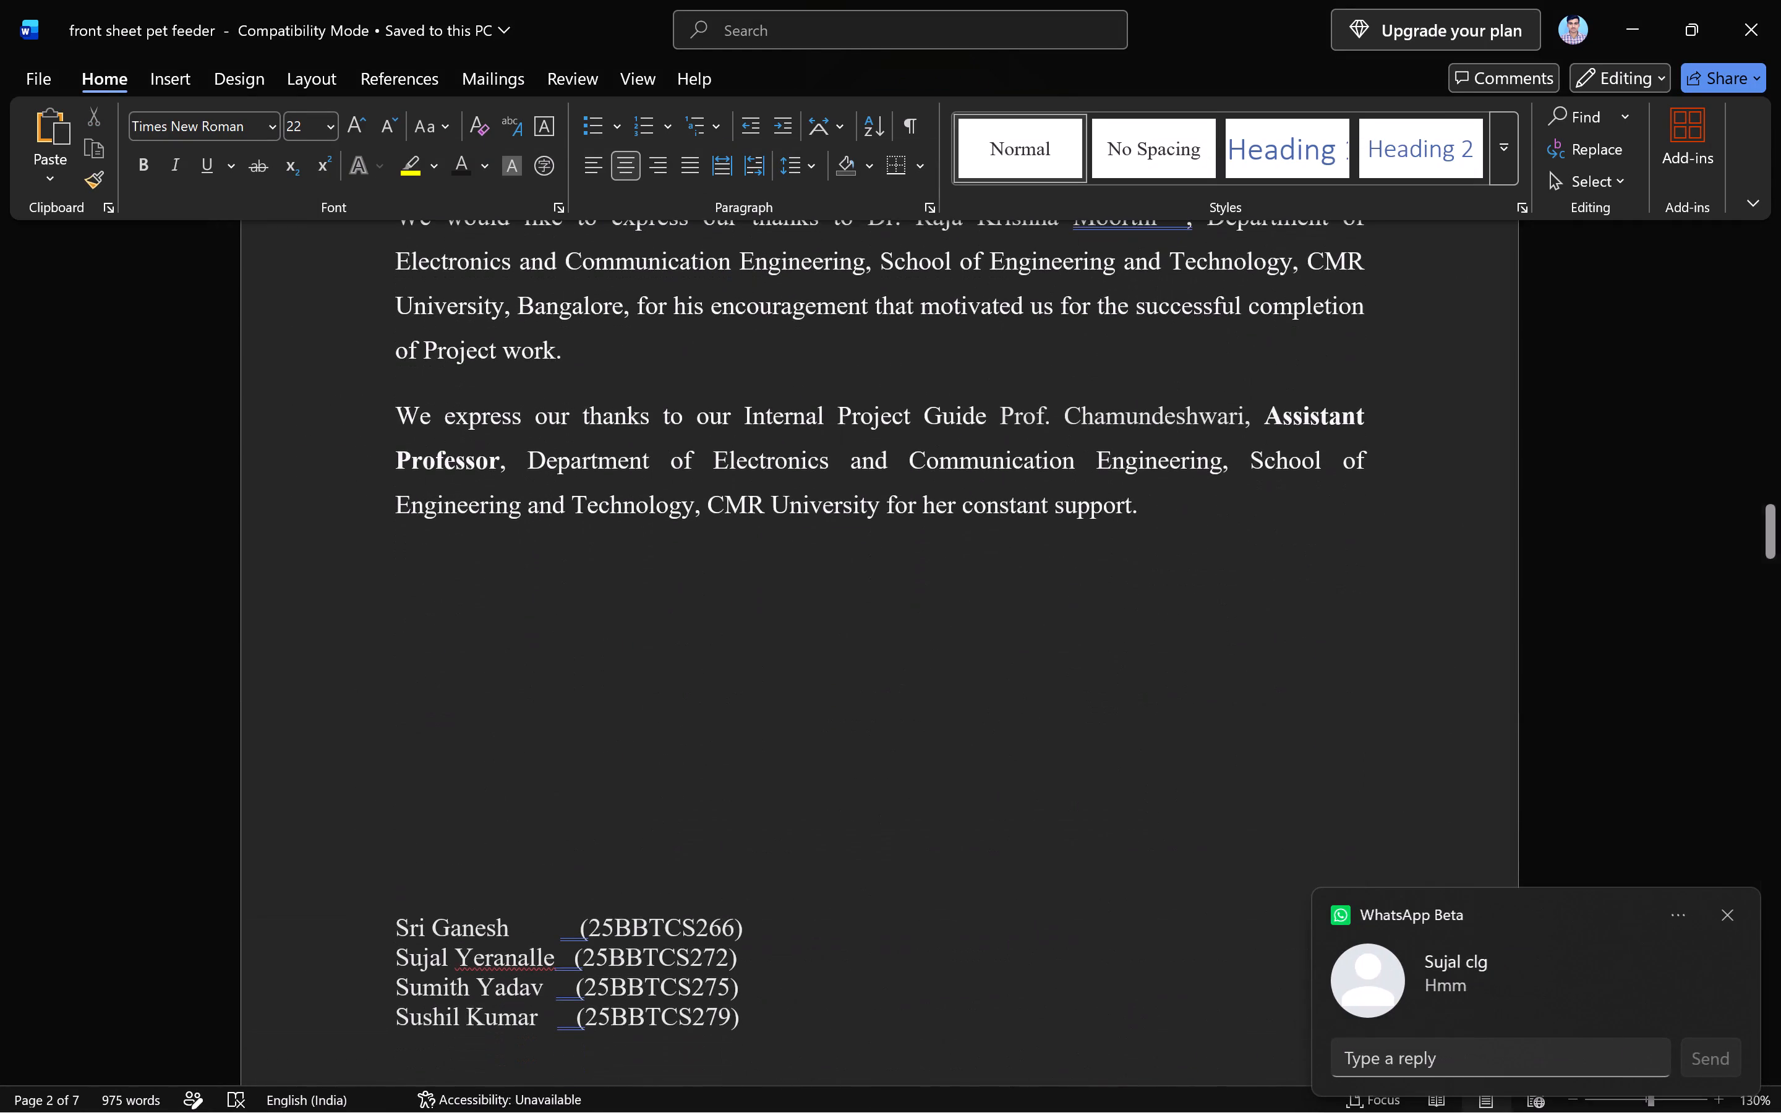
scroll(1057, 783, "up", 3)
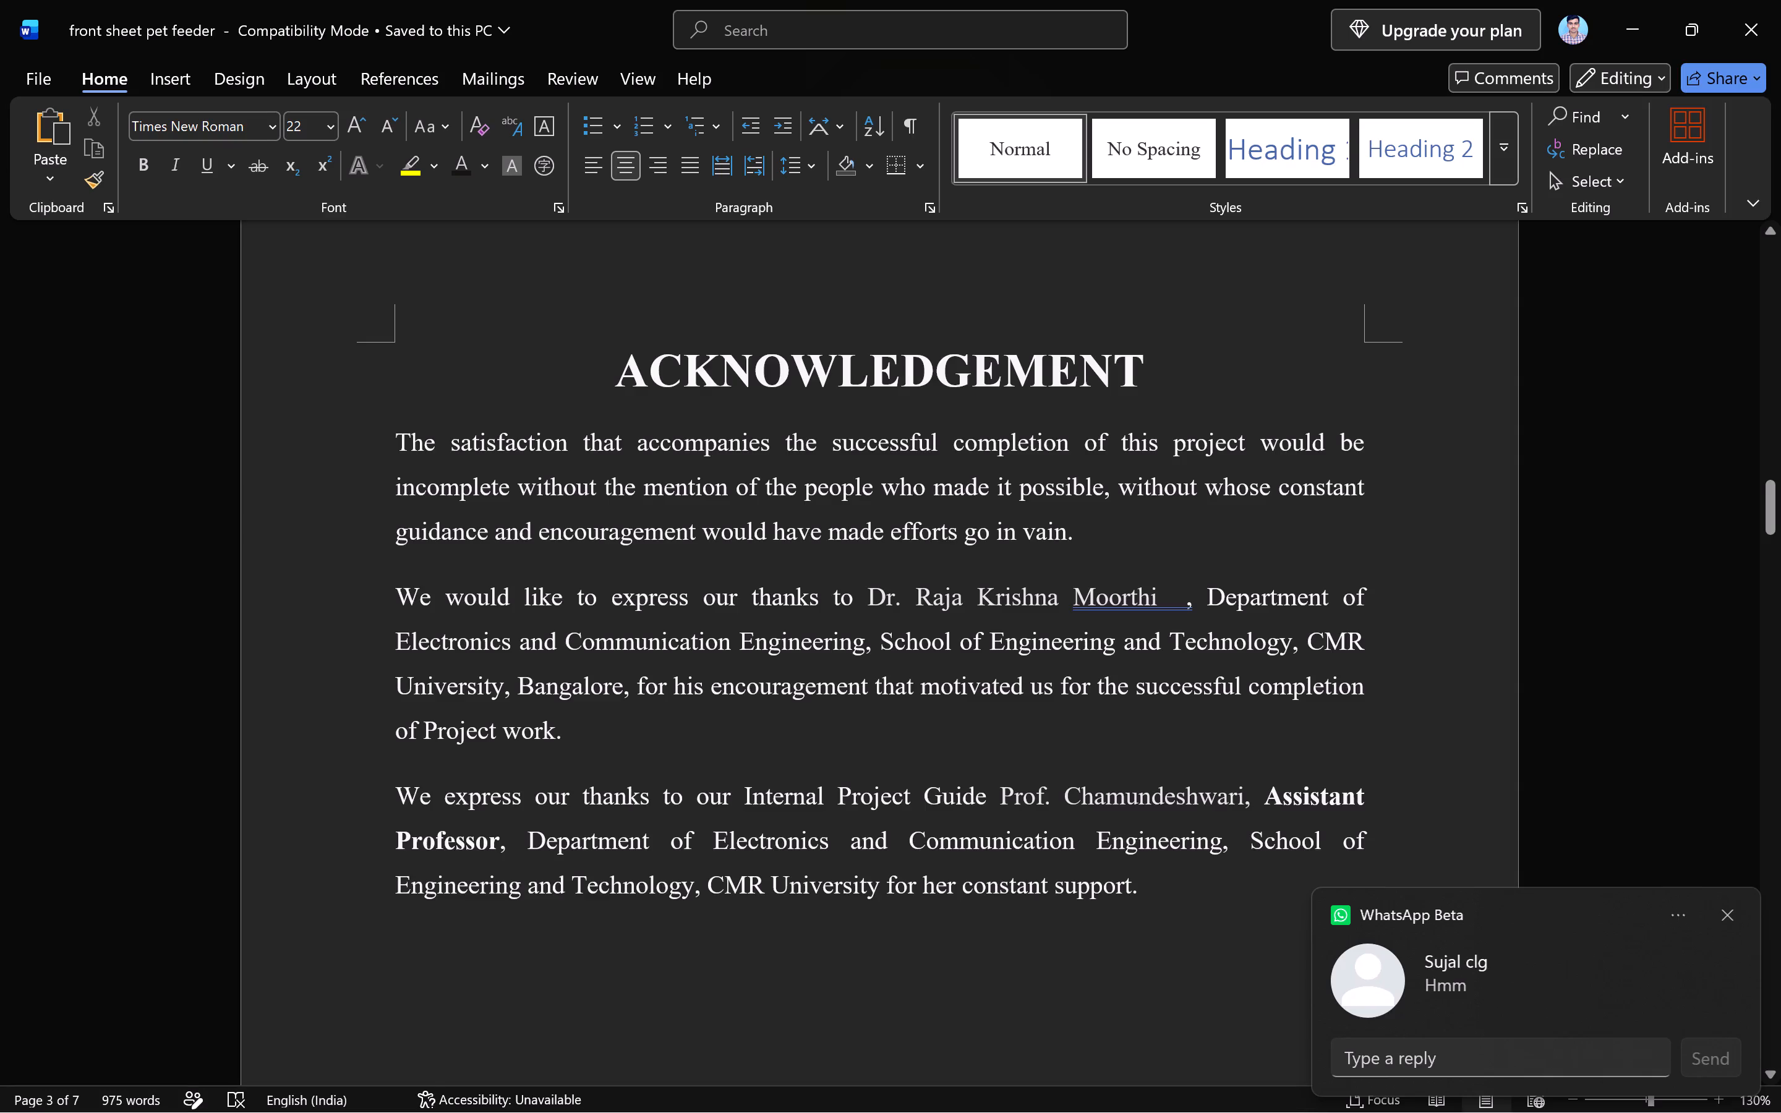
key("shift+super+s")
left_click_drag(371, 398, 1459, 868)
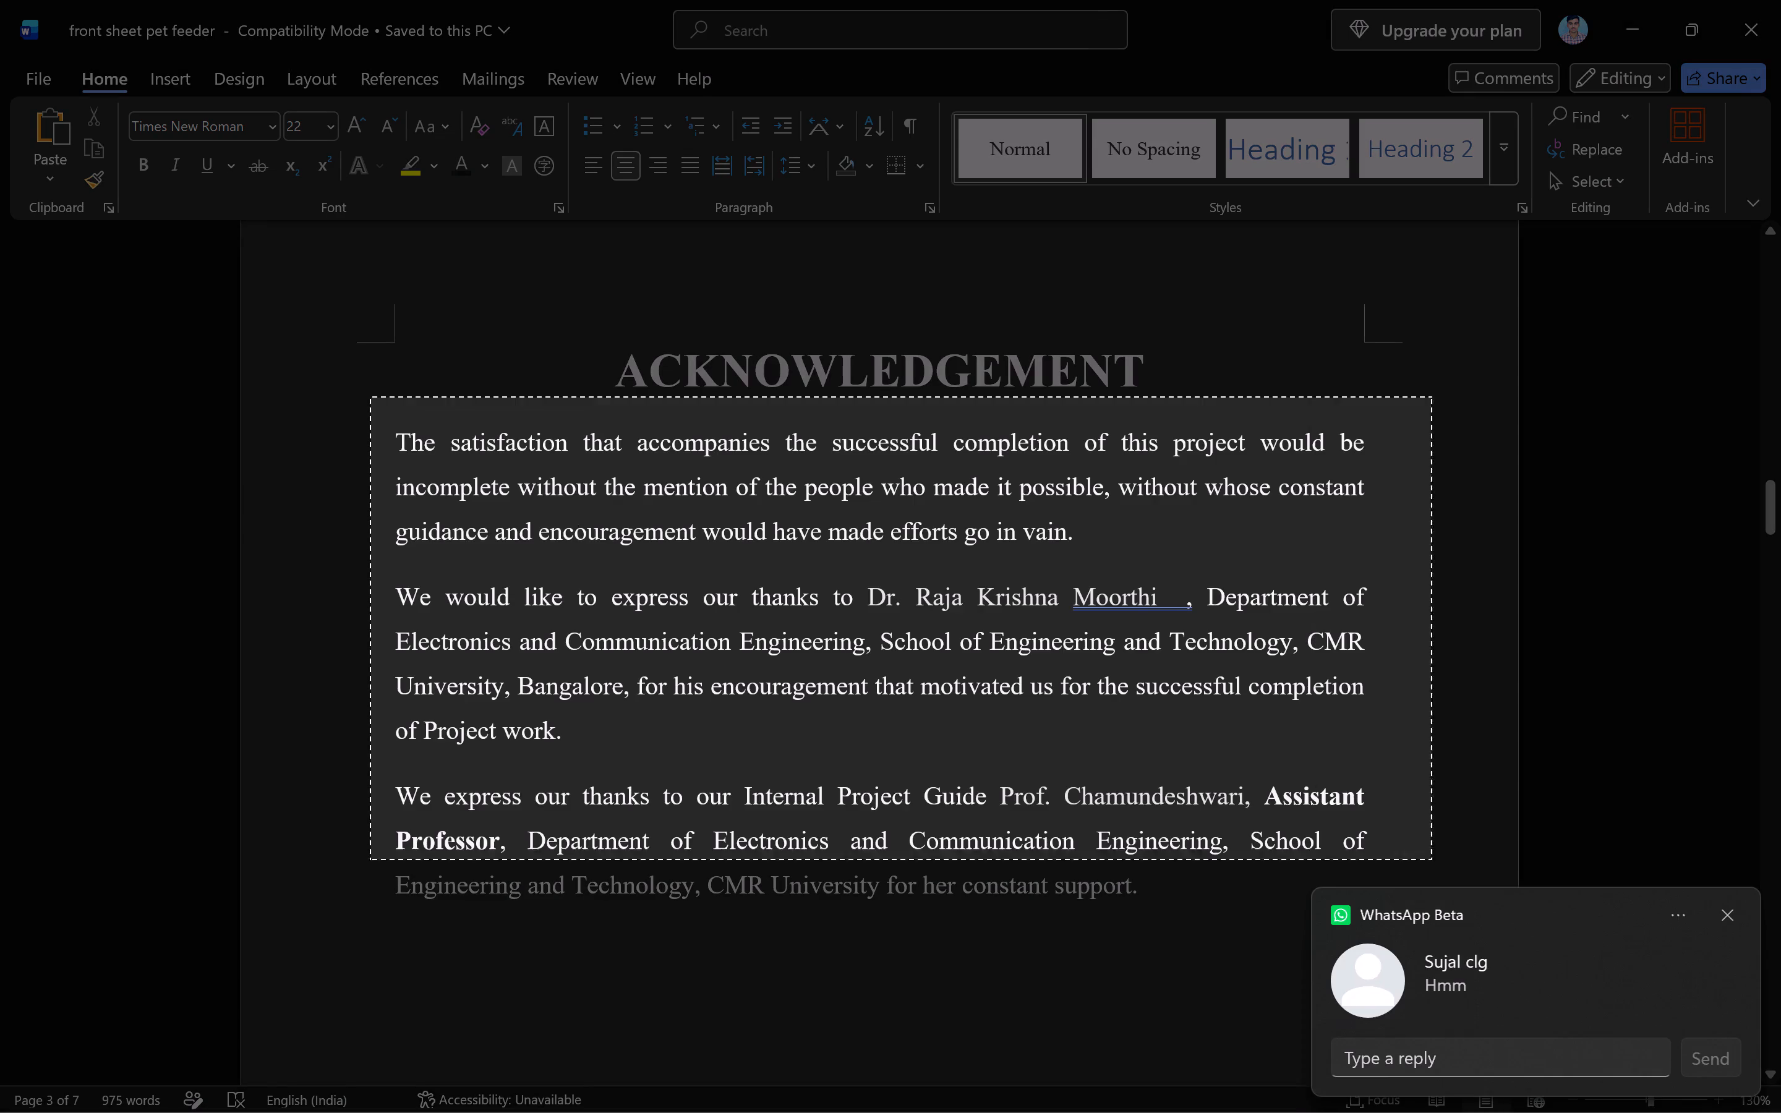
left_click_drag(1459, 868, 1544, 918)
left_click_drag(1499, 872, 1438, 859)
Switch from the front sheet document to another open window.
key("alt+Tab")
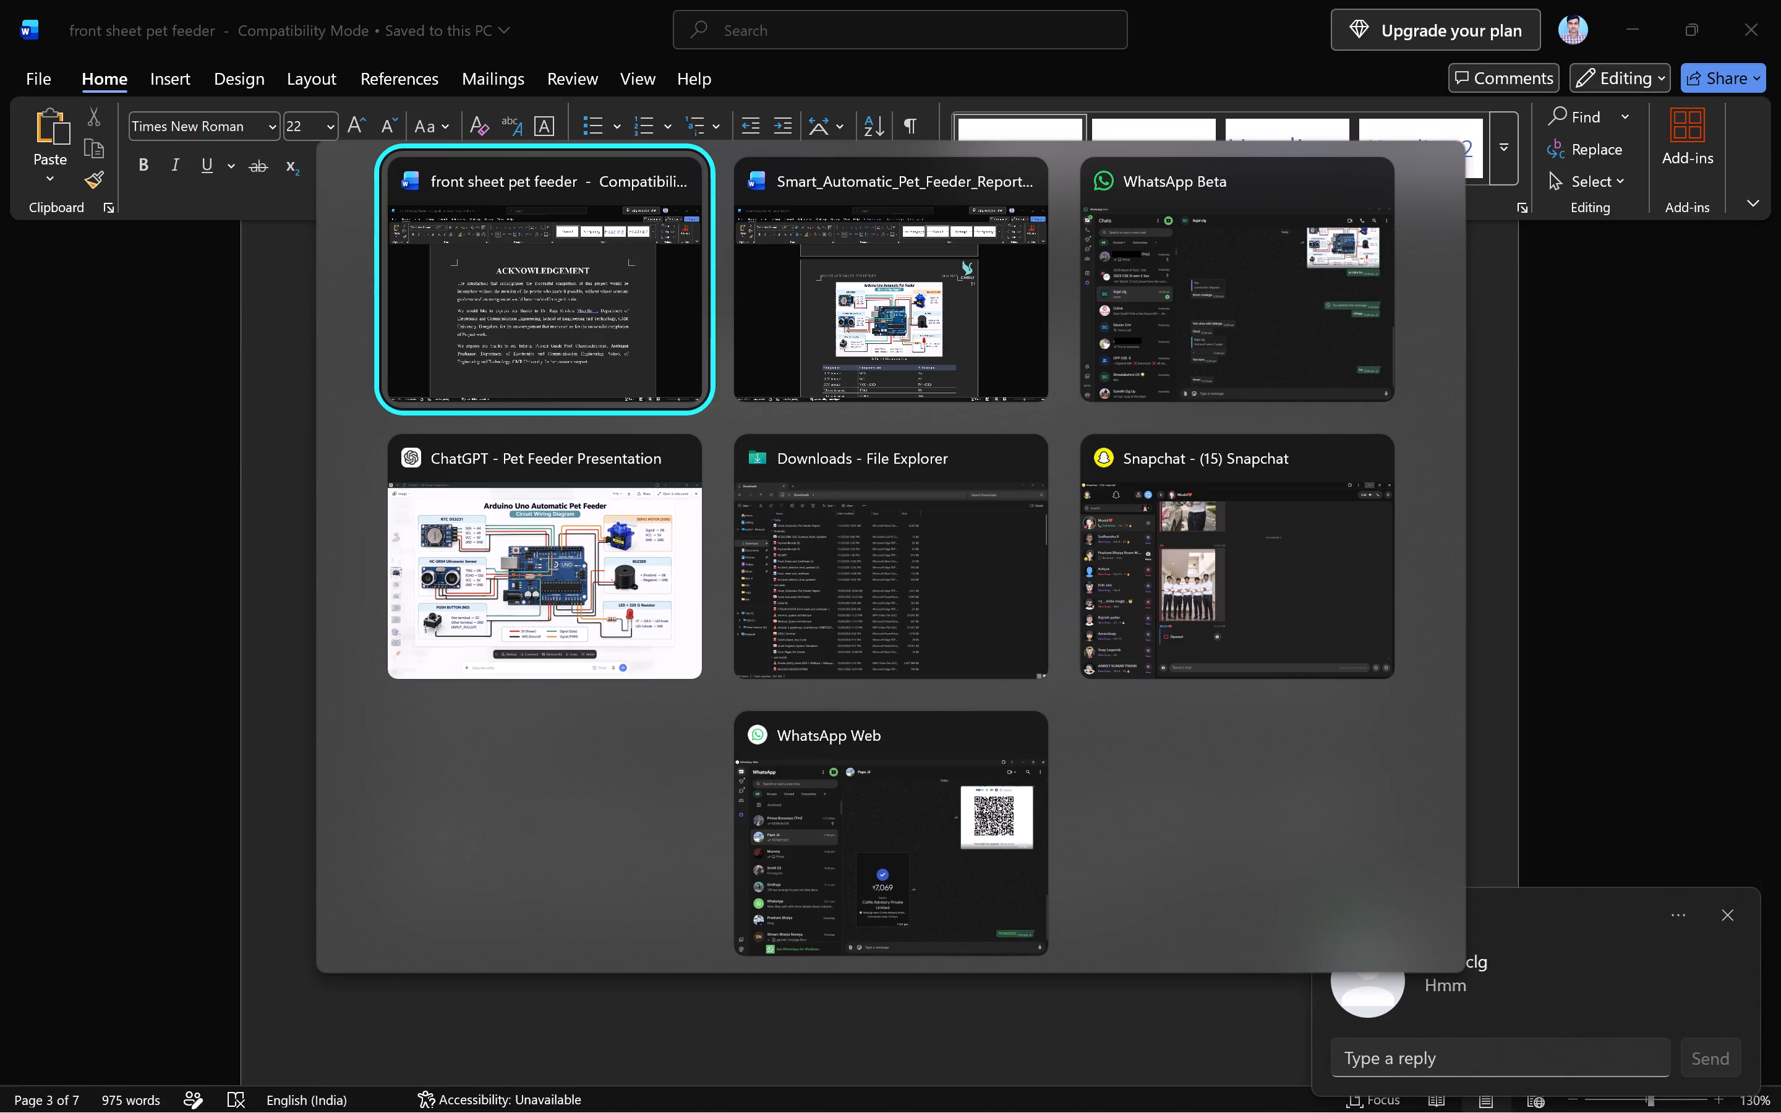
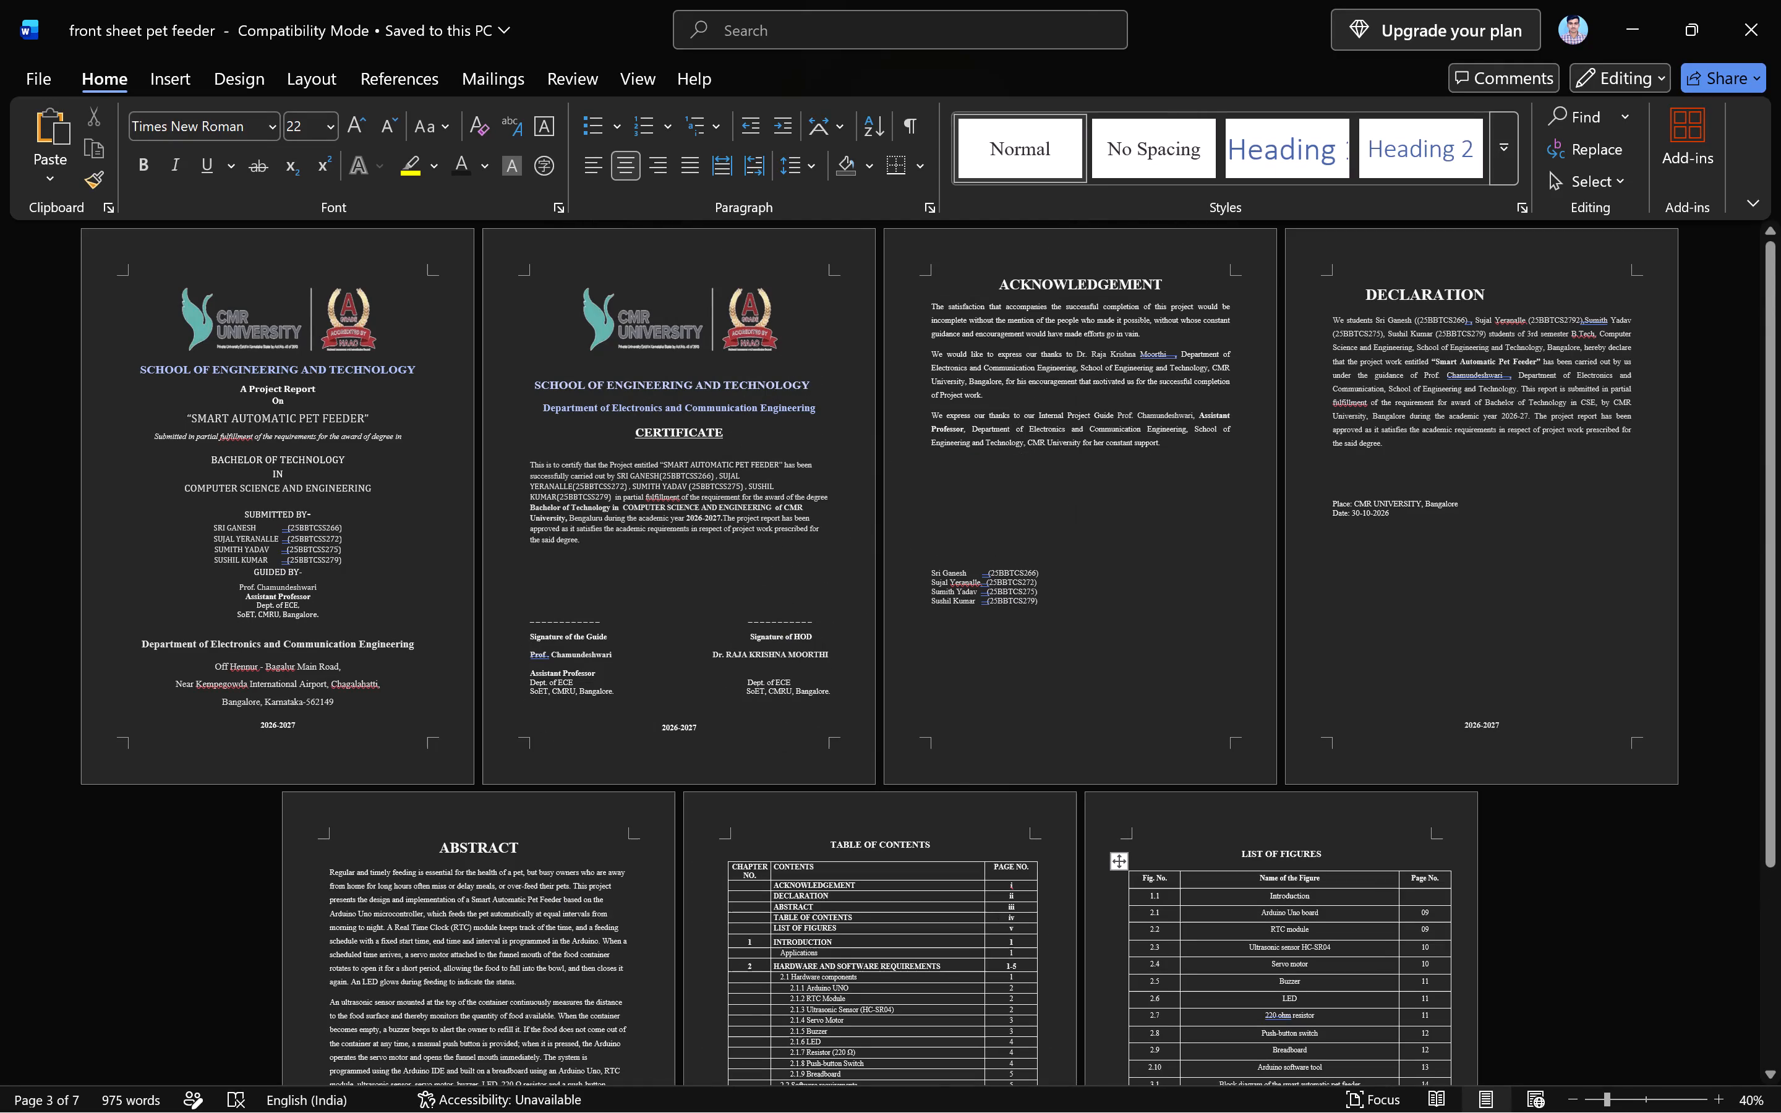
Start a screenshot capture of the front sheet document's multi-page overview.
key("shift+super+s")
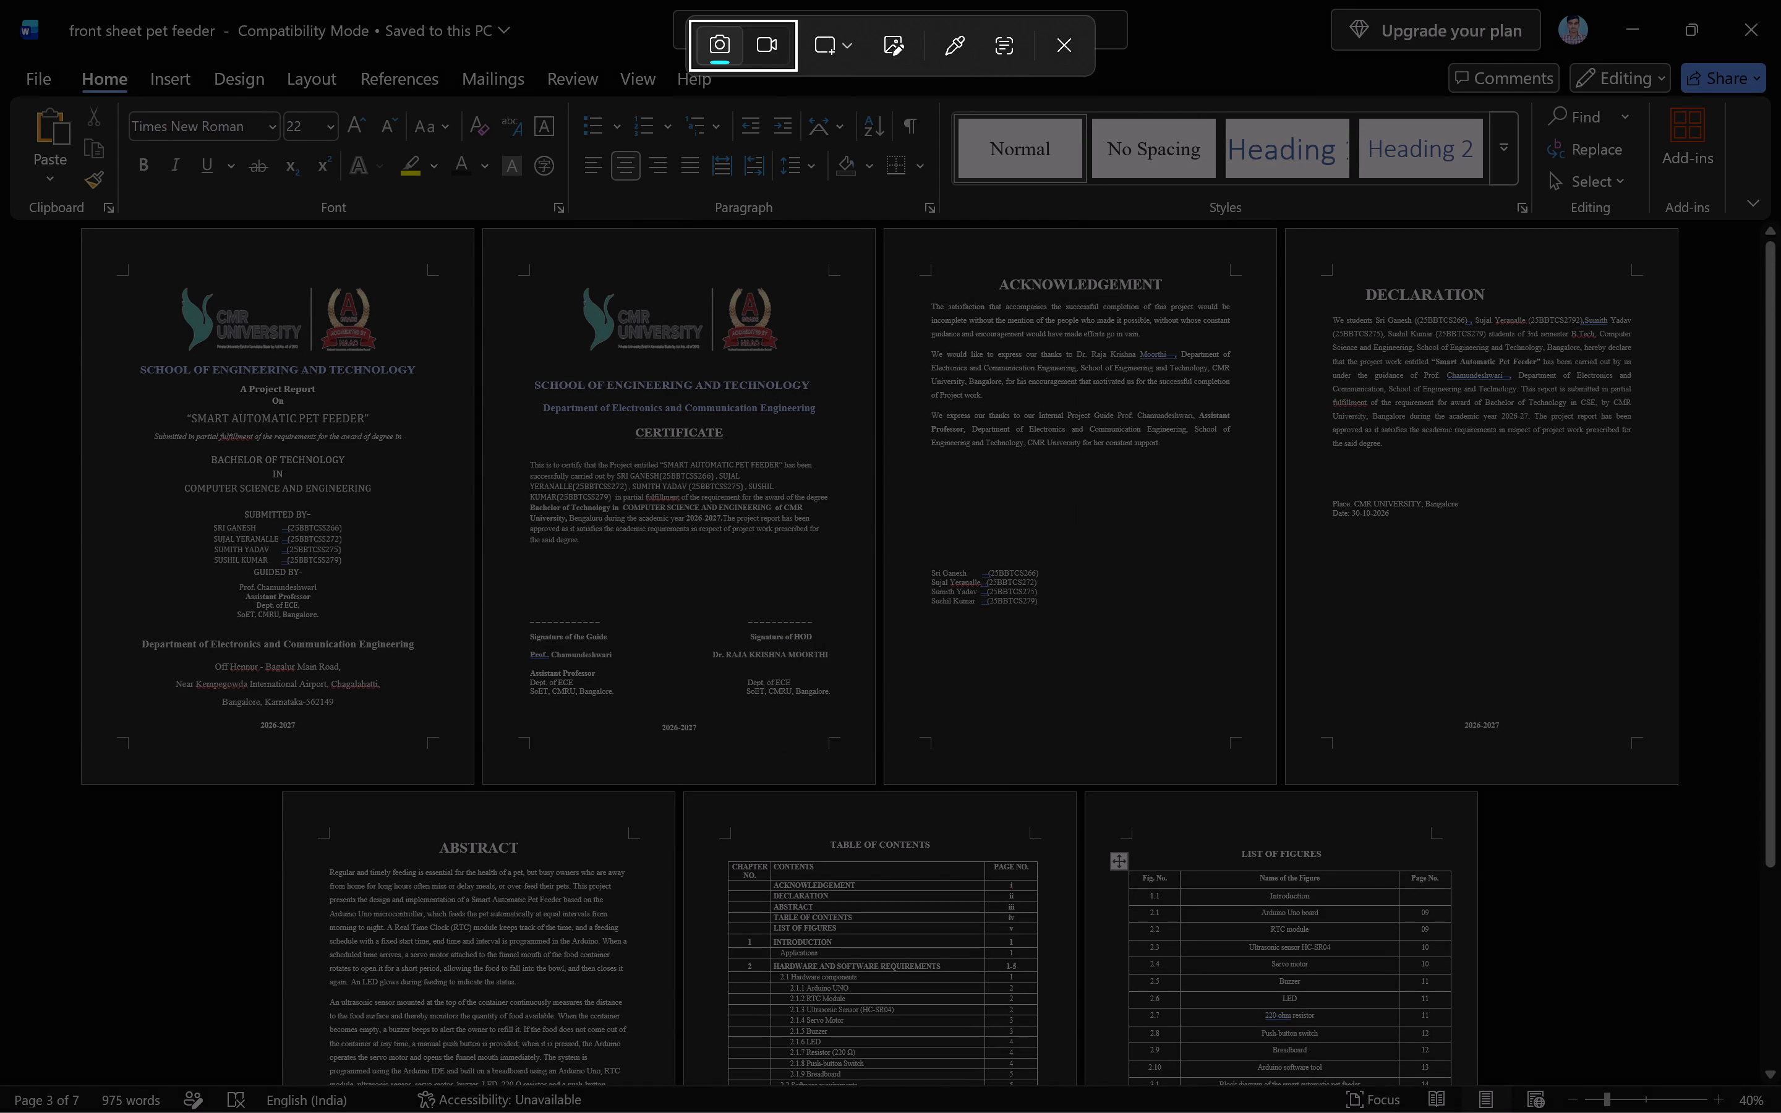
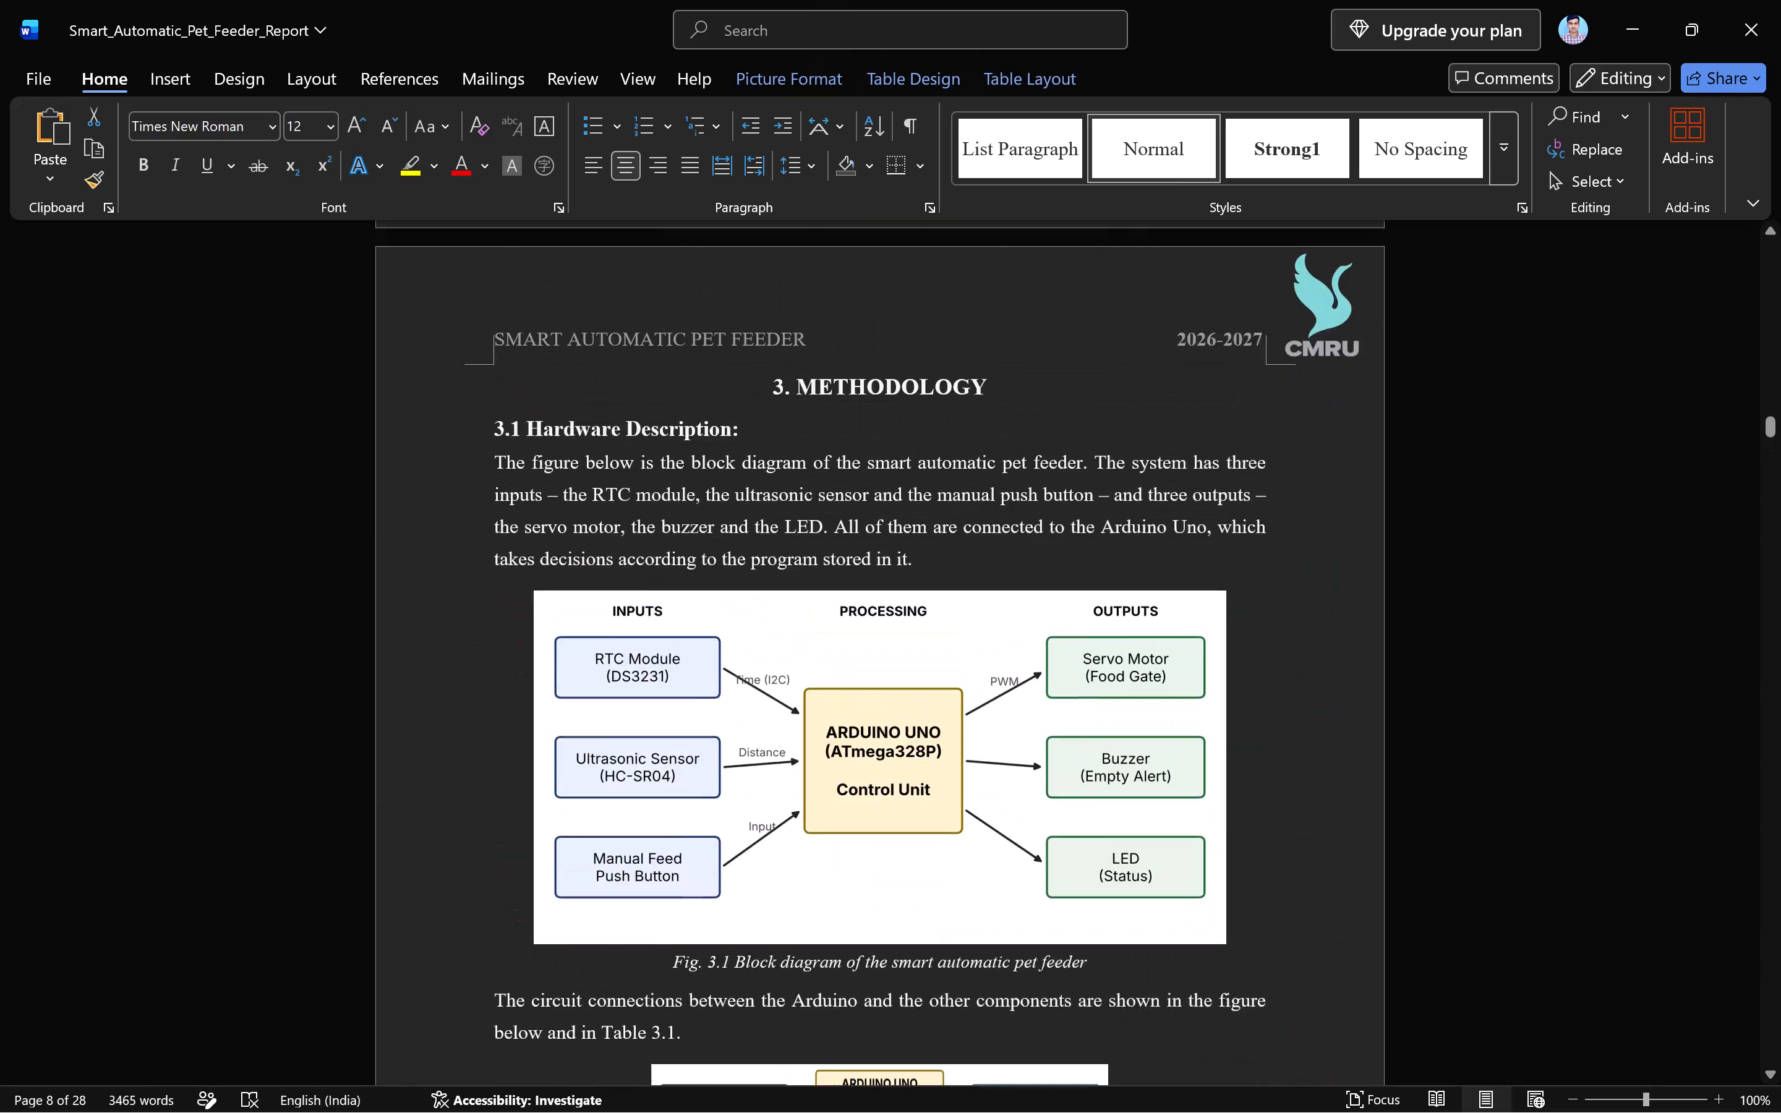
Take a screen snip of report pages 1 to 4 side by side, from the Introduction through the resistor section.
scroll(840, 672, "down", 4, "ctrl")
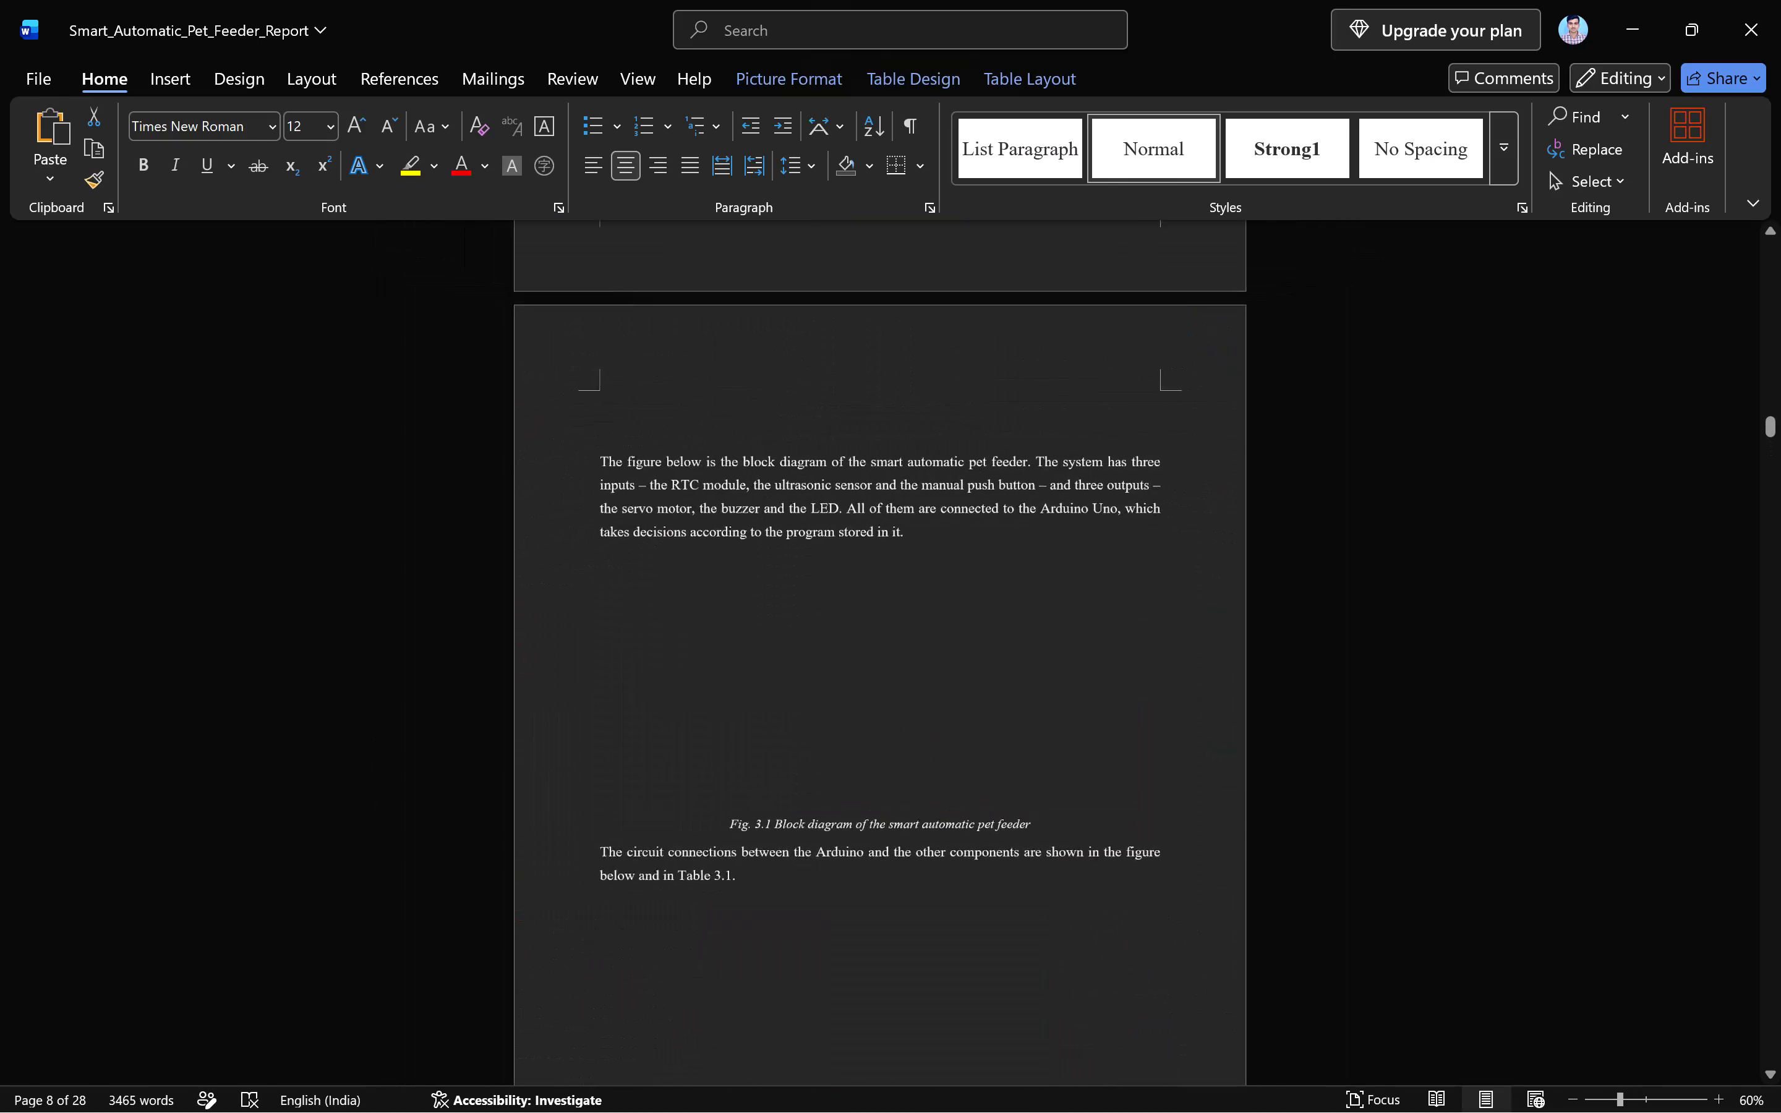
scroll(840, 672, "down", 2, "ctrl")
scroll(920, 665, "up", 8)
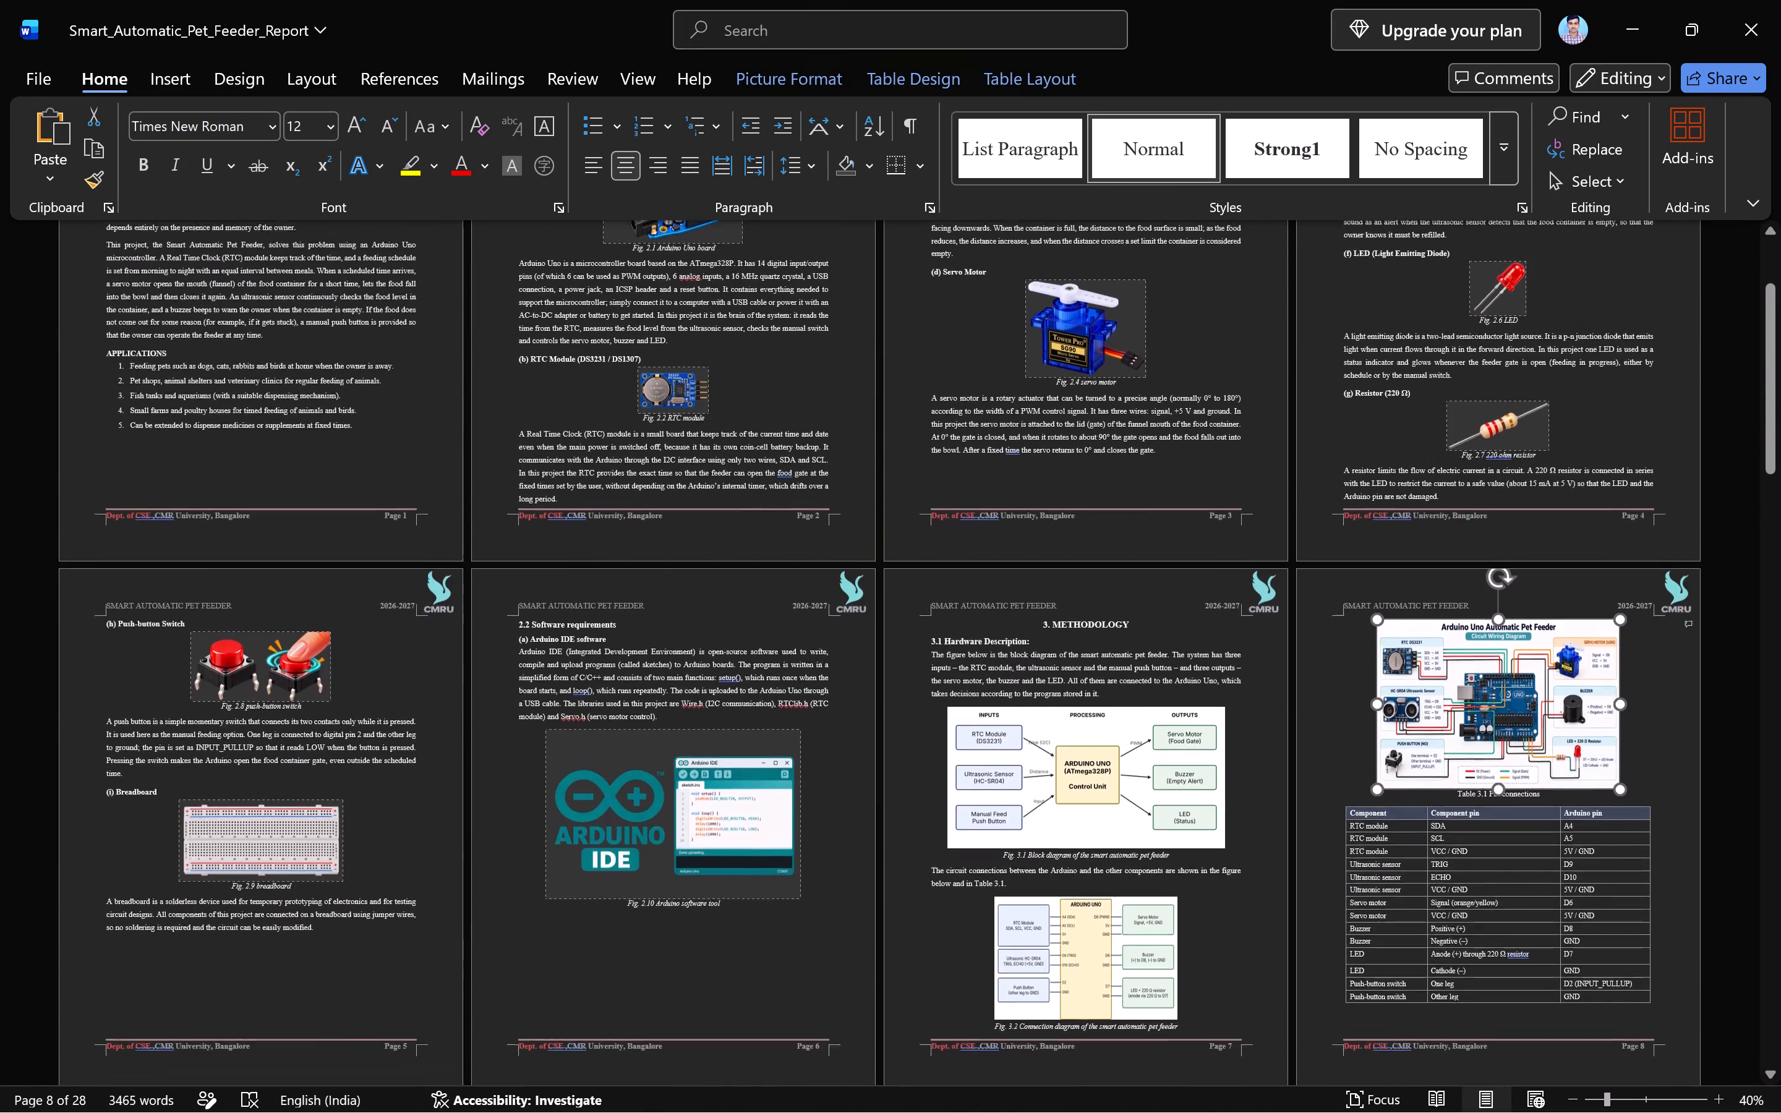
scroll(920, 665, "up", 17)
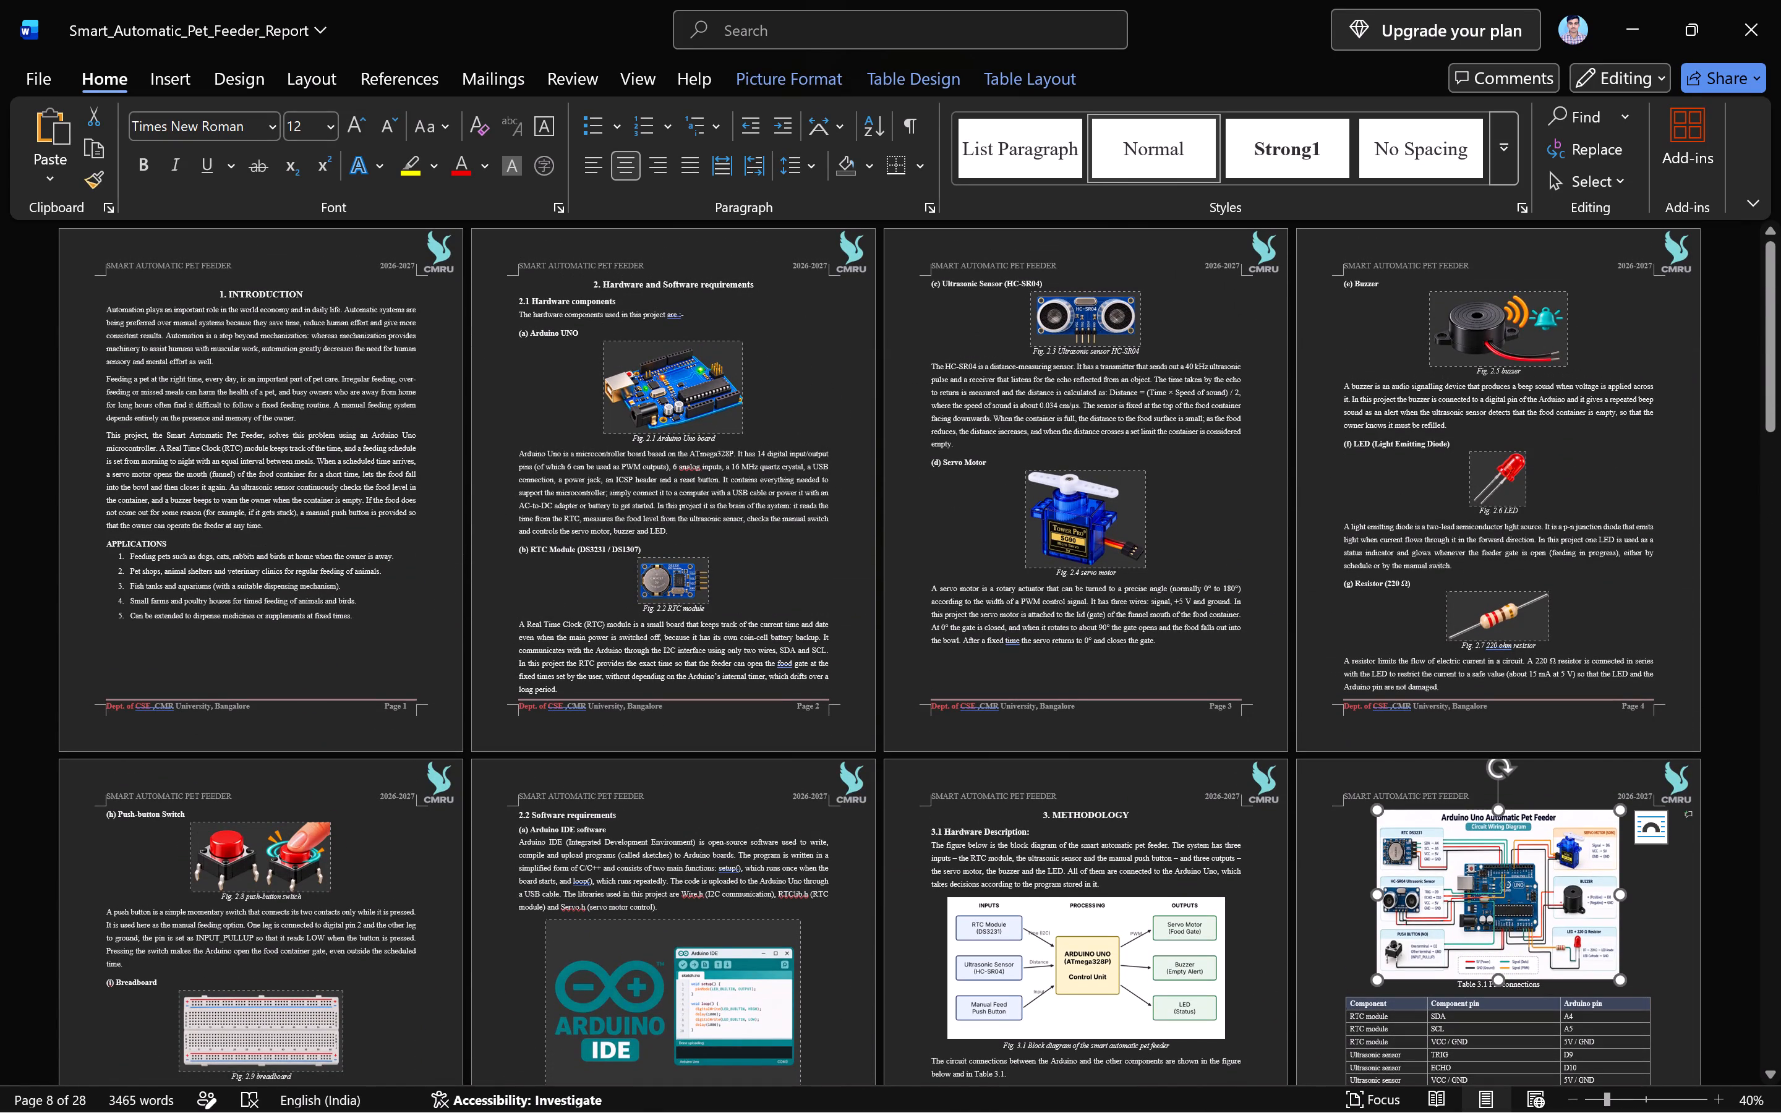
key("shift+super+s")
left_click_drag(61, 233, 1450, 1112)
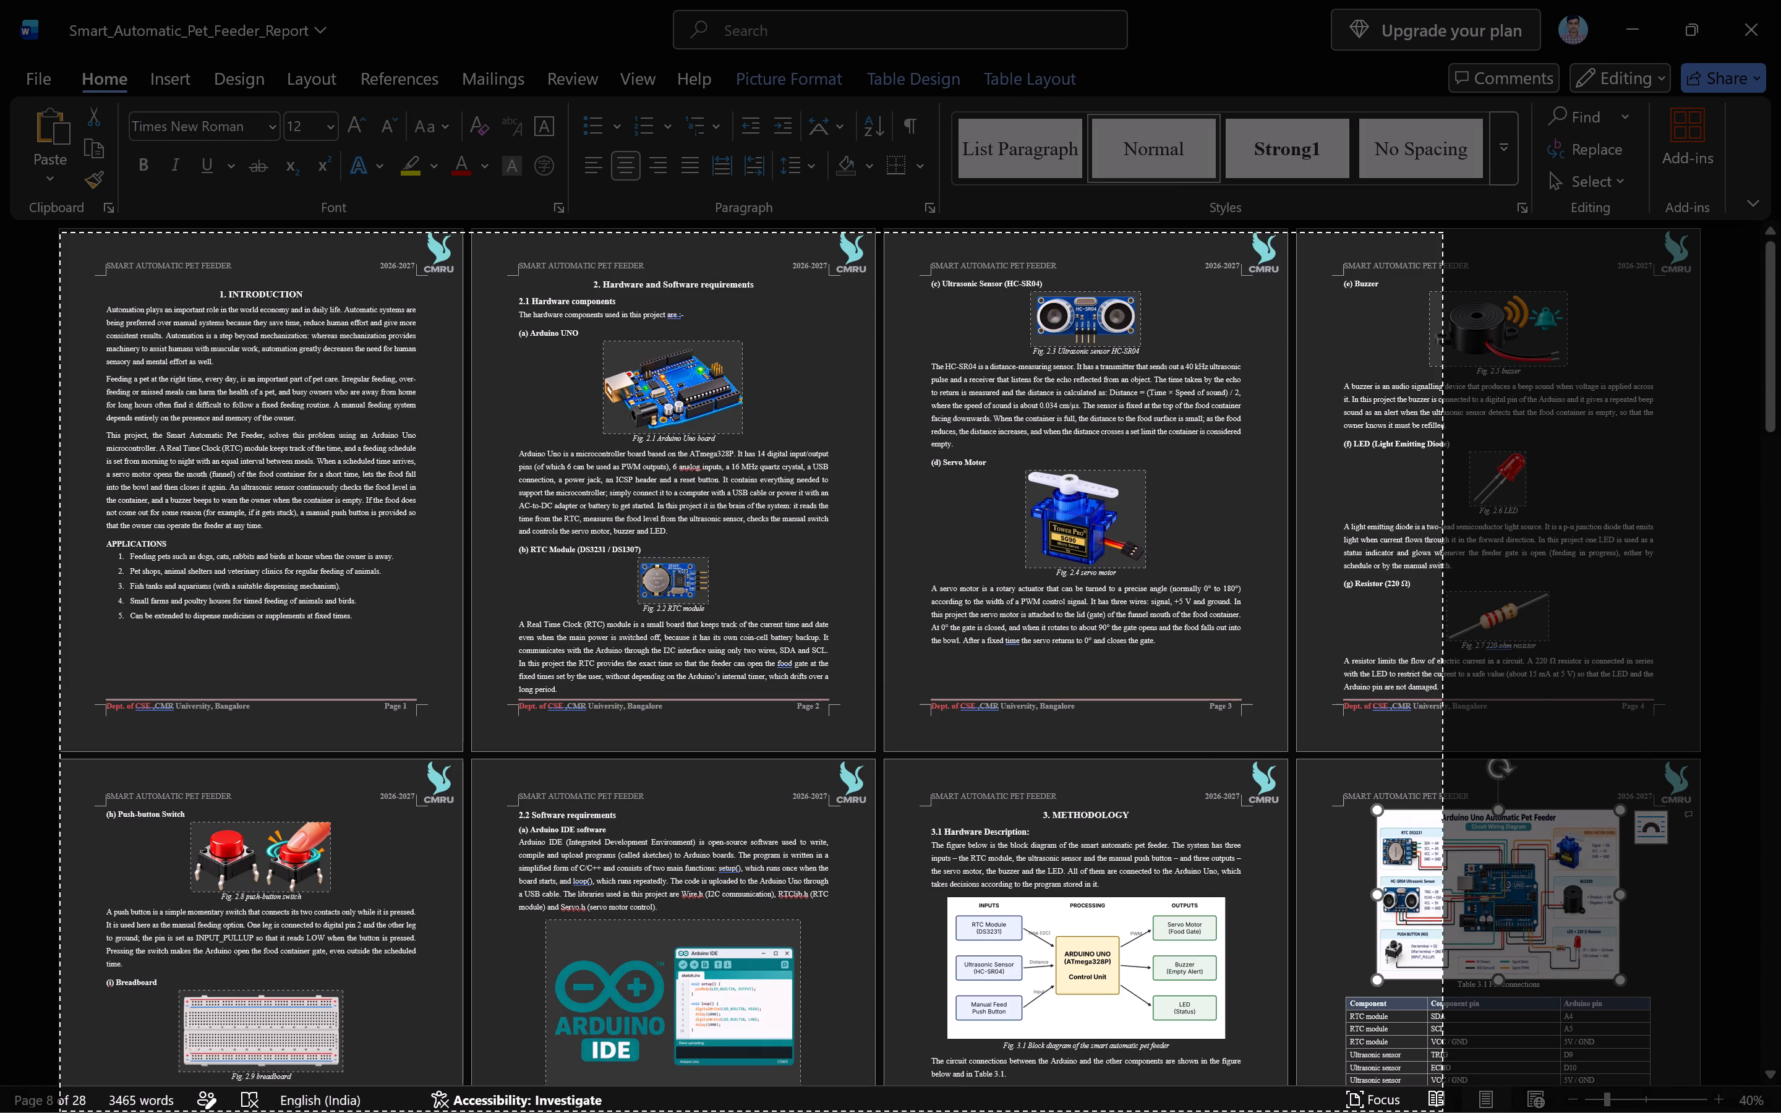
left_click_drag(1450, 1112, 1747, 753)
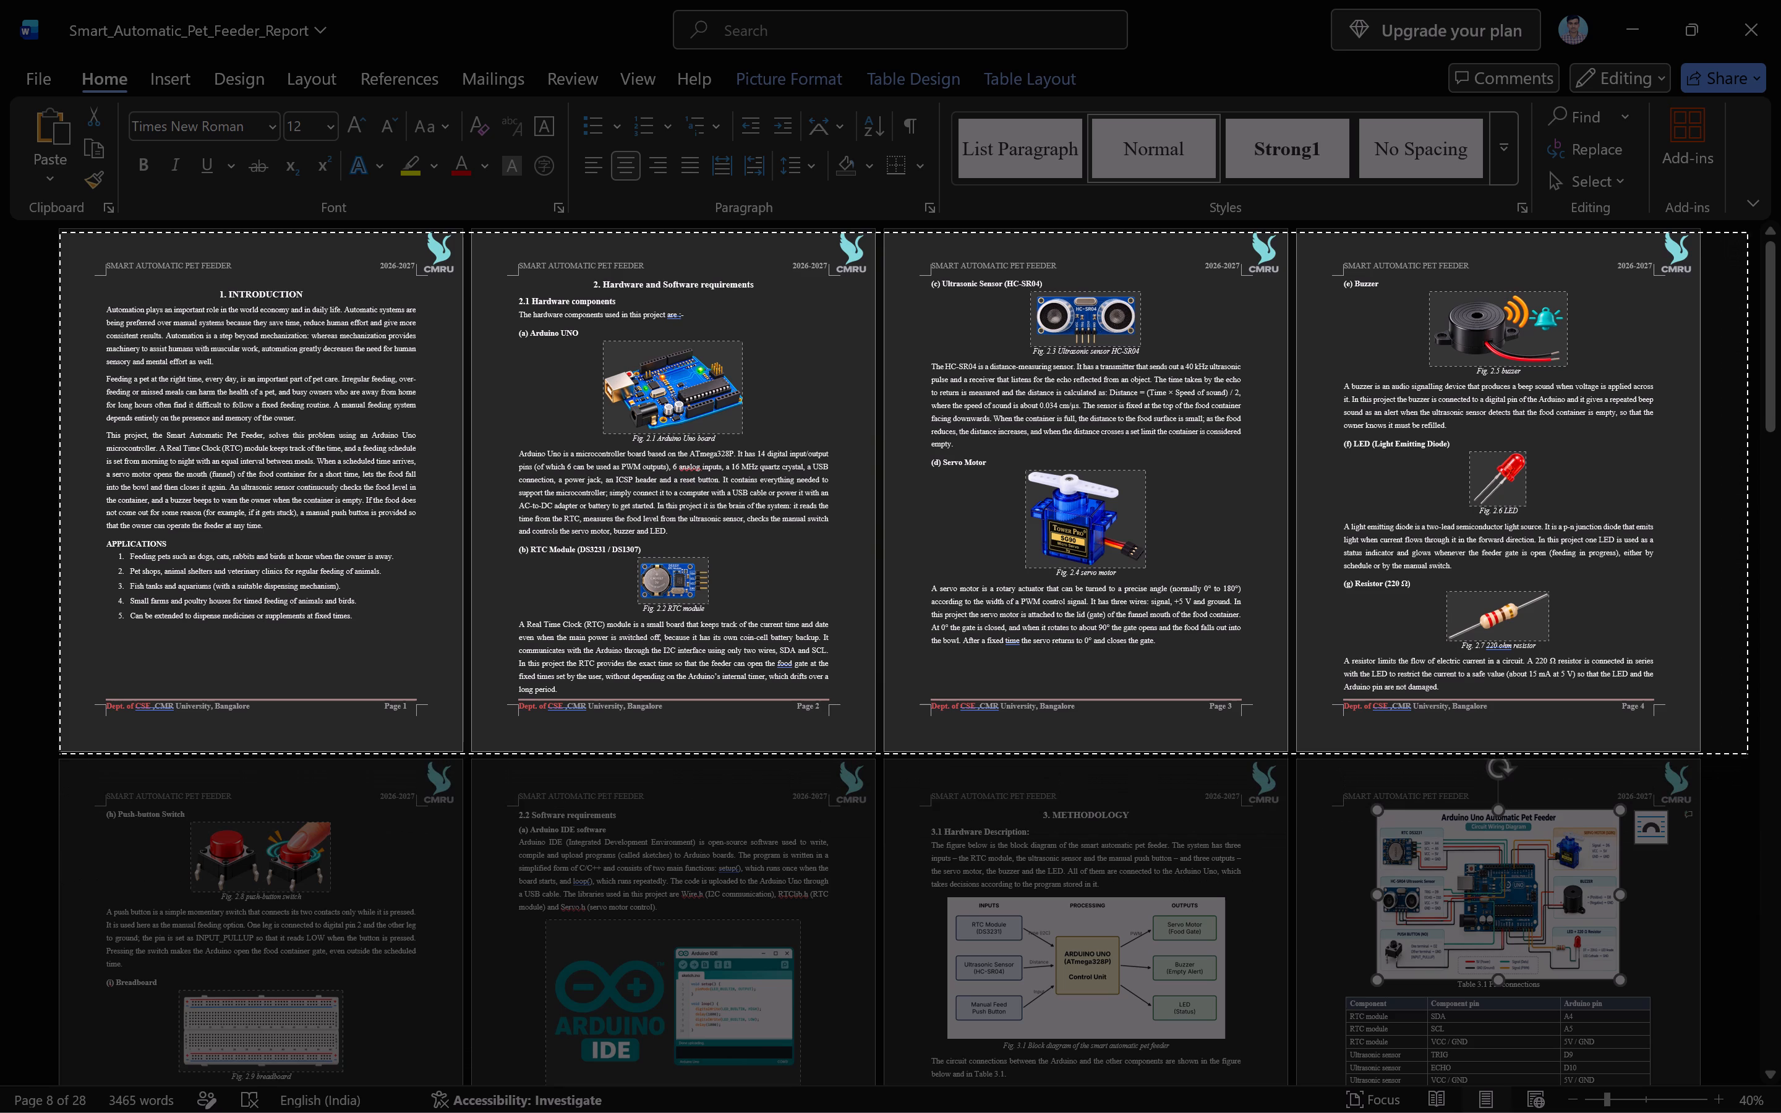
left_click_drag(1747, 753, 1695, 761)
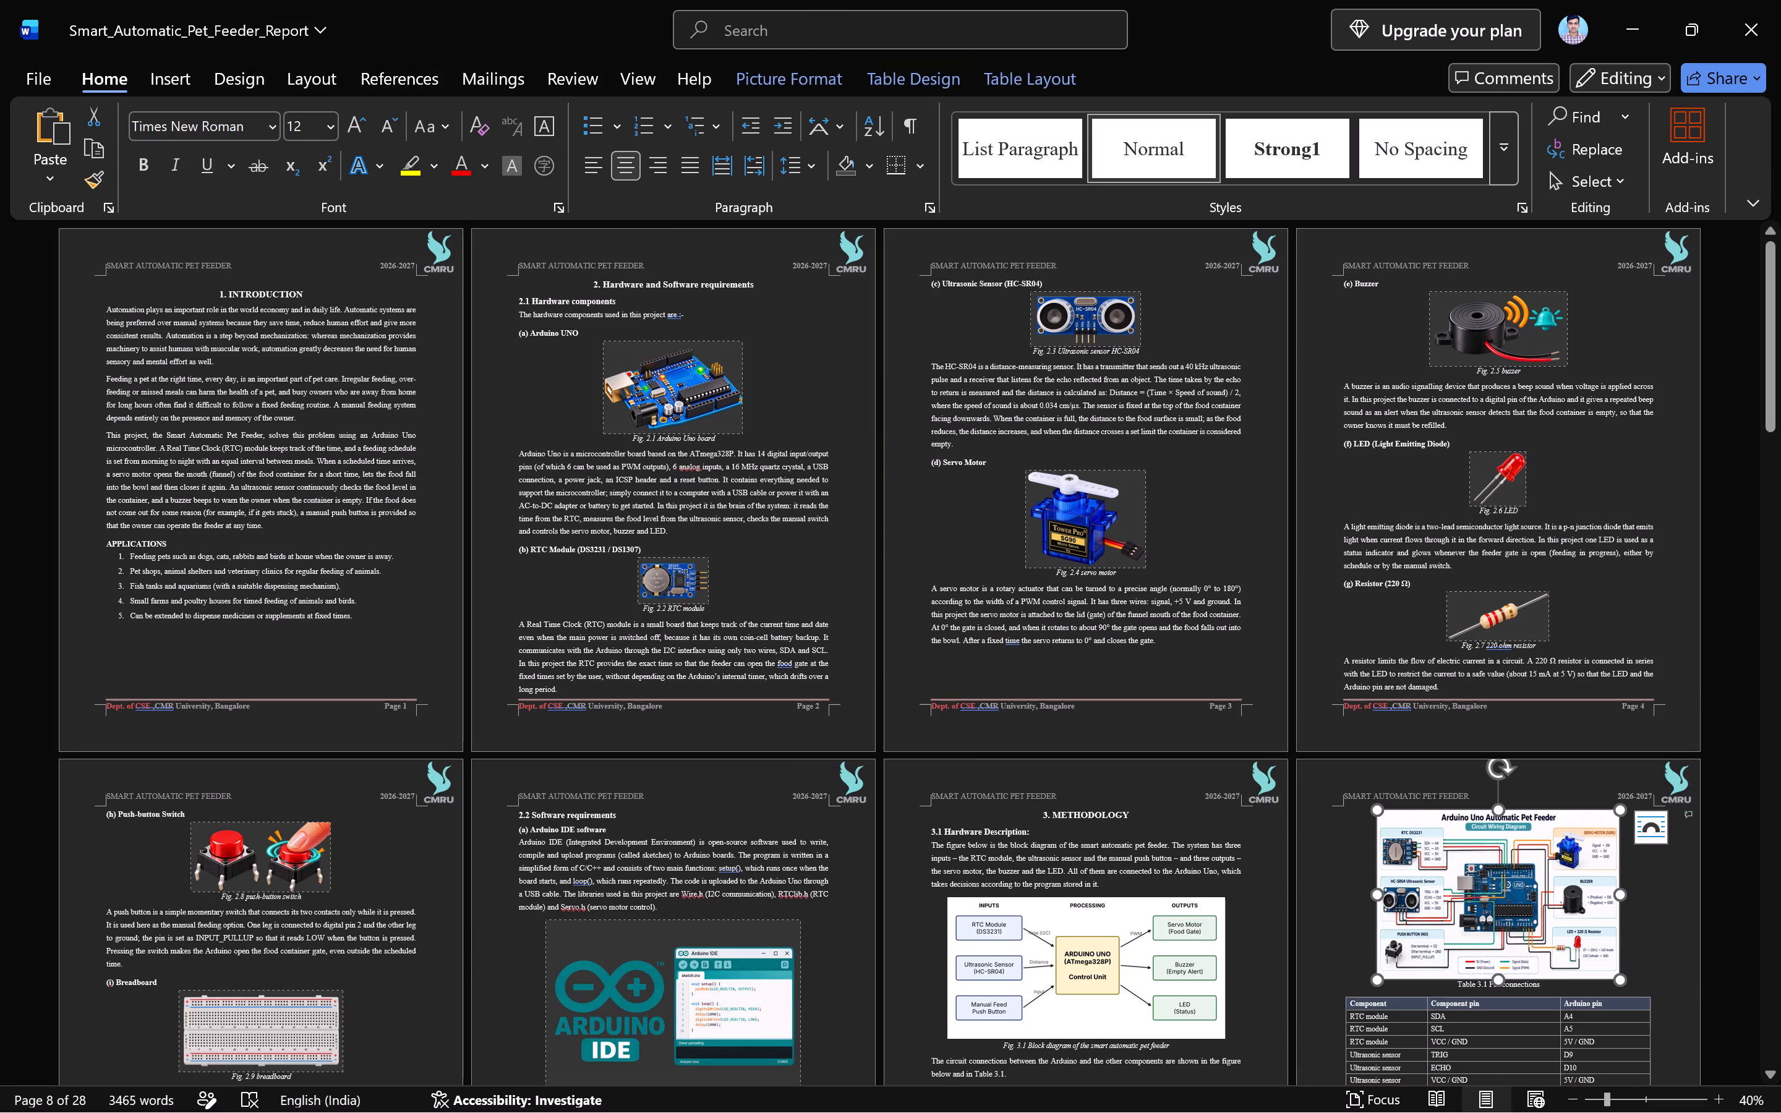
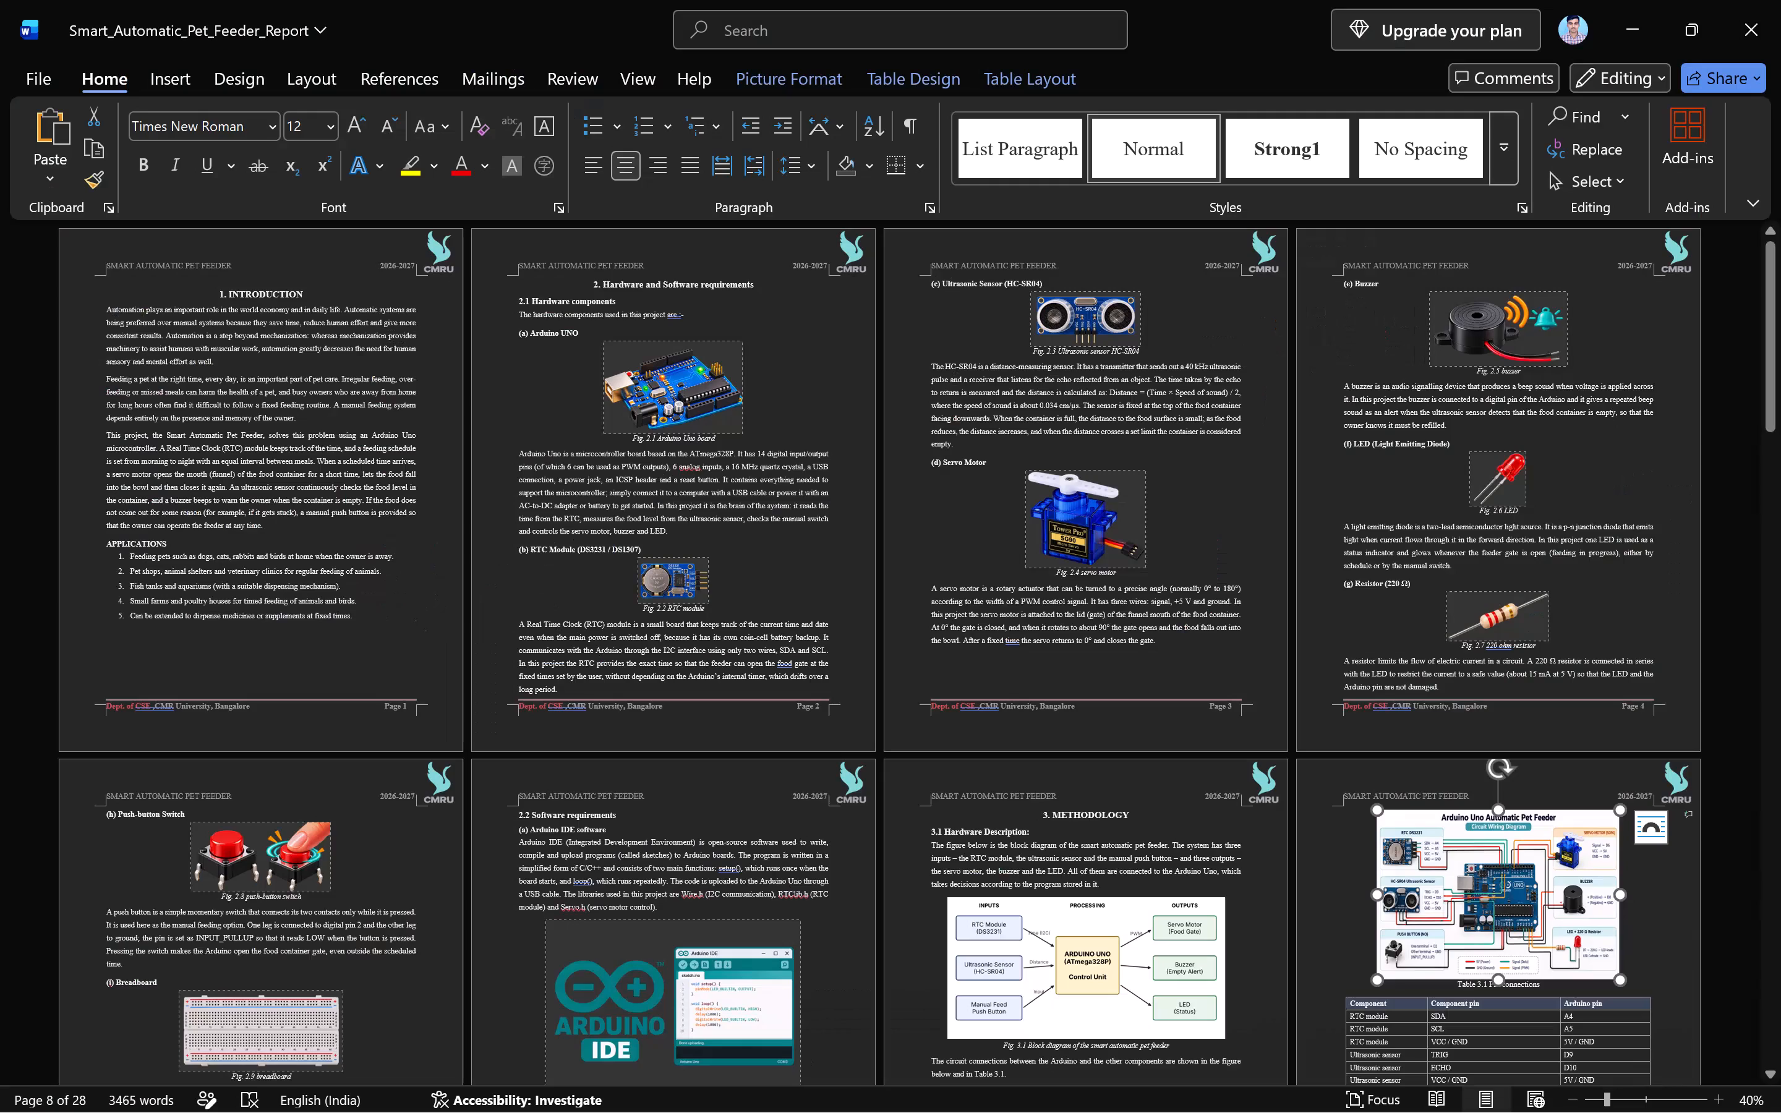
Recolour all the report's footer text, including the red "Dept. of CSE", to match the neutral body text colour, and return to the body.
left_click(1030, 730)
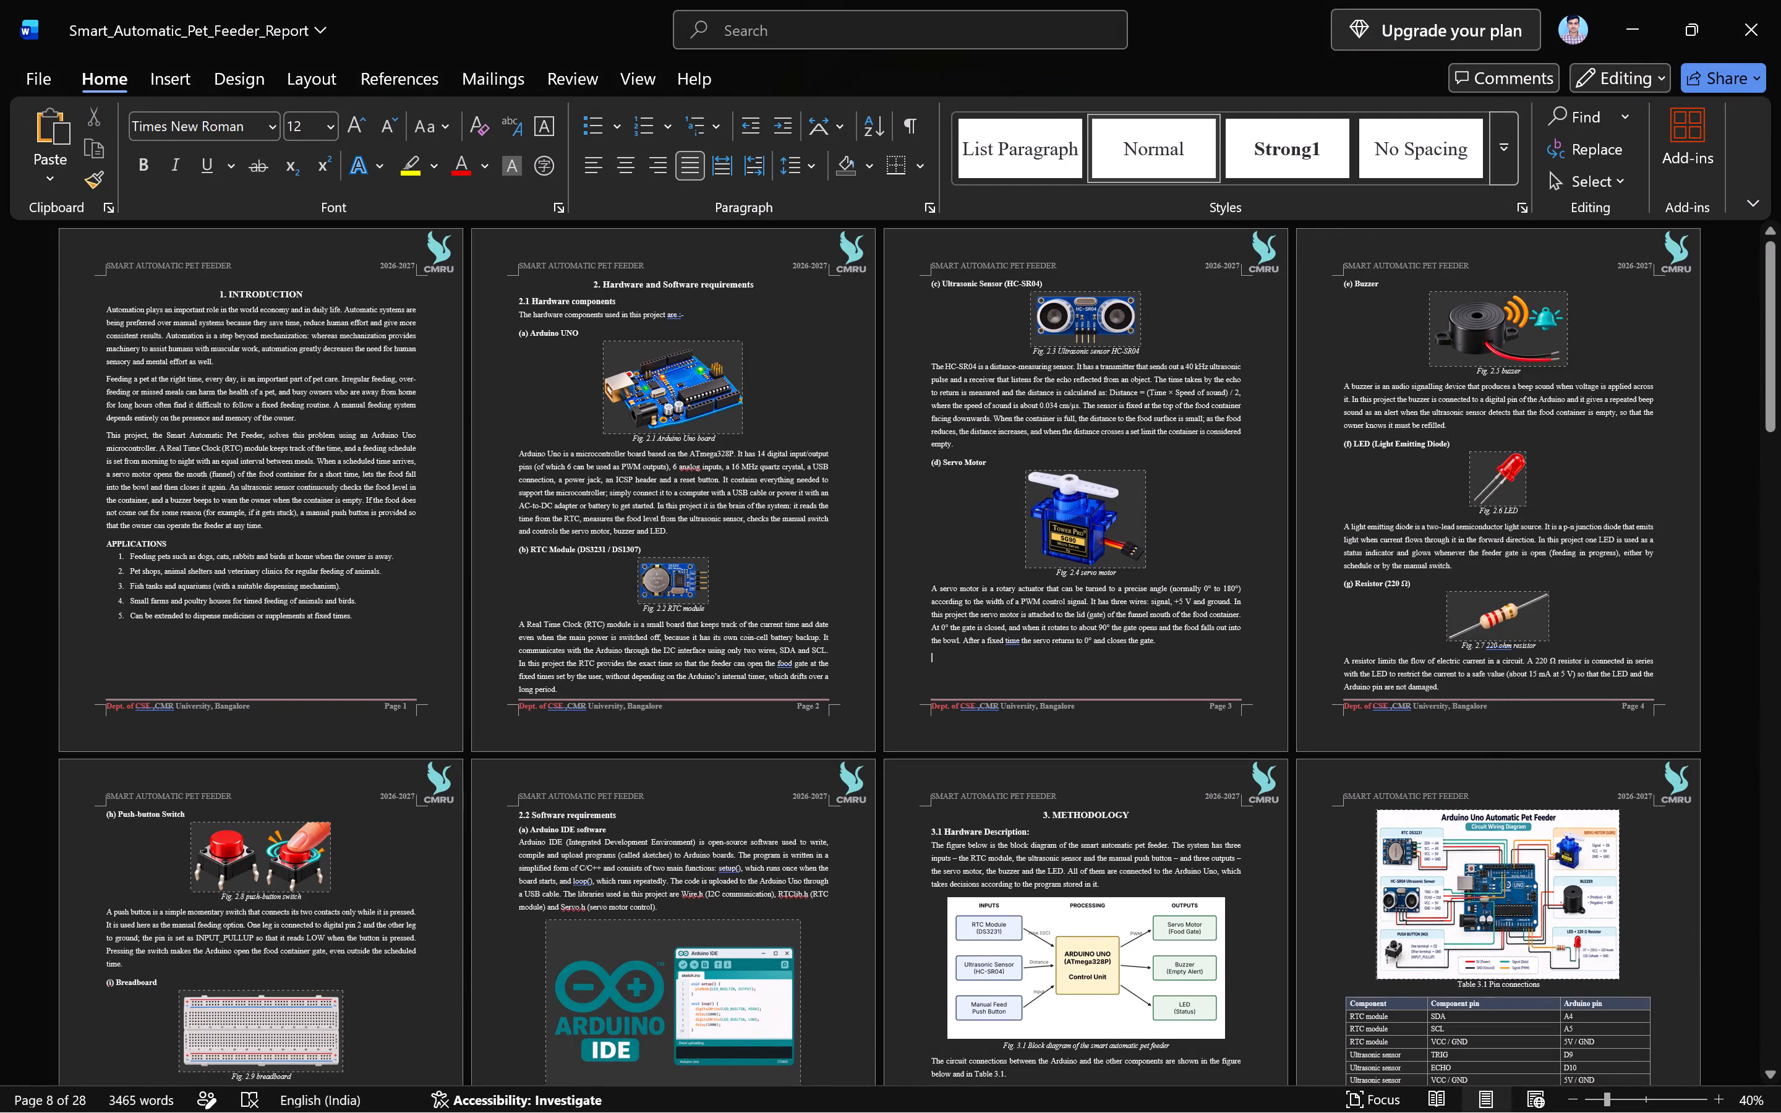
triple_click(1028, 725)
left_click(1028, 725, "ctrl")
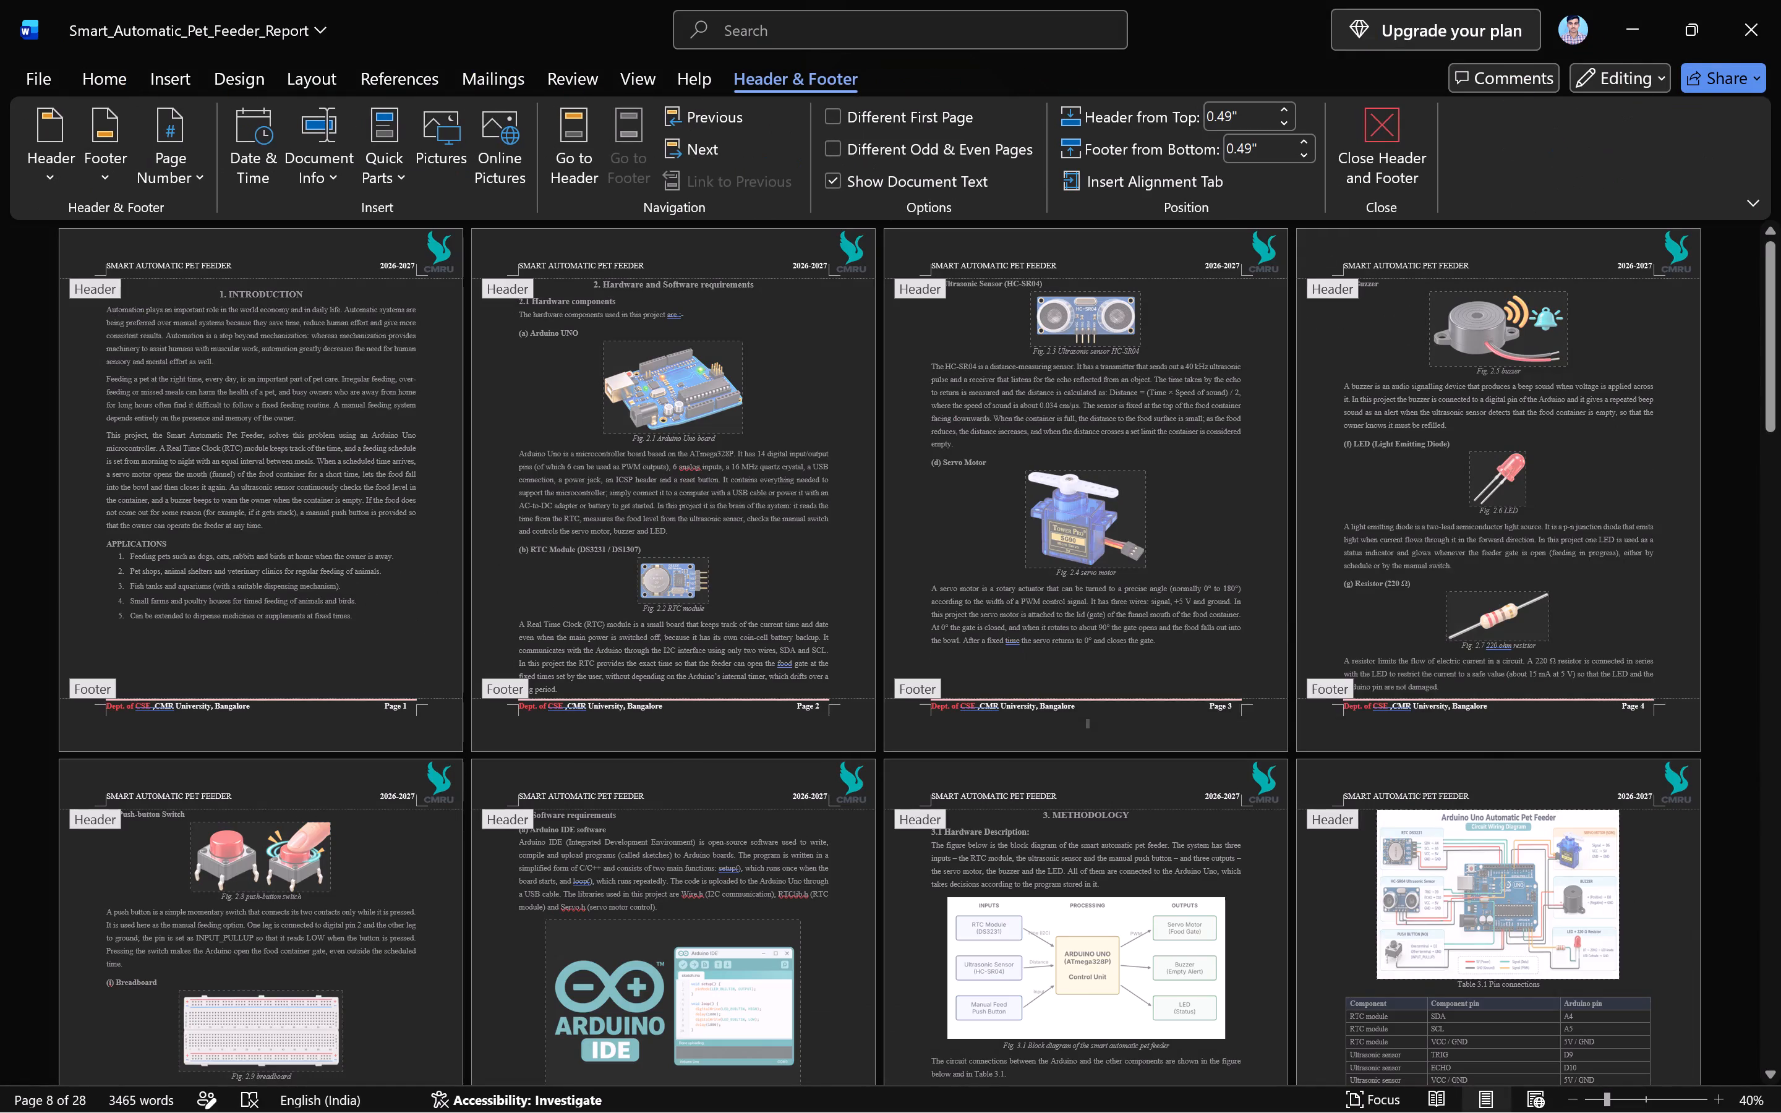
scroll(1028, 725, "up", 10, "ctrl")
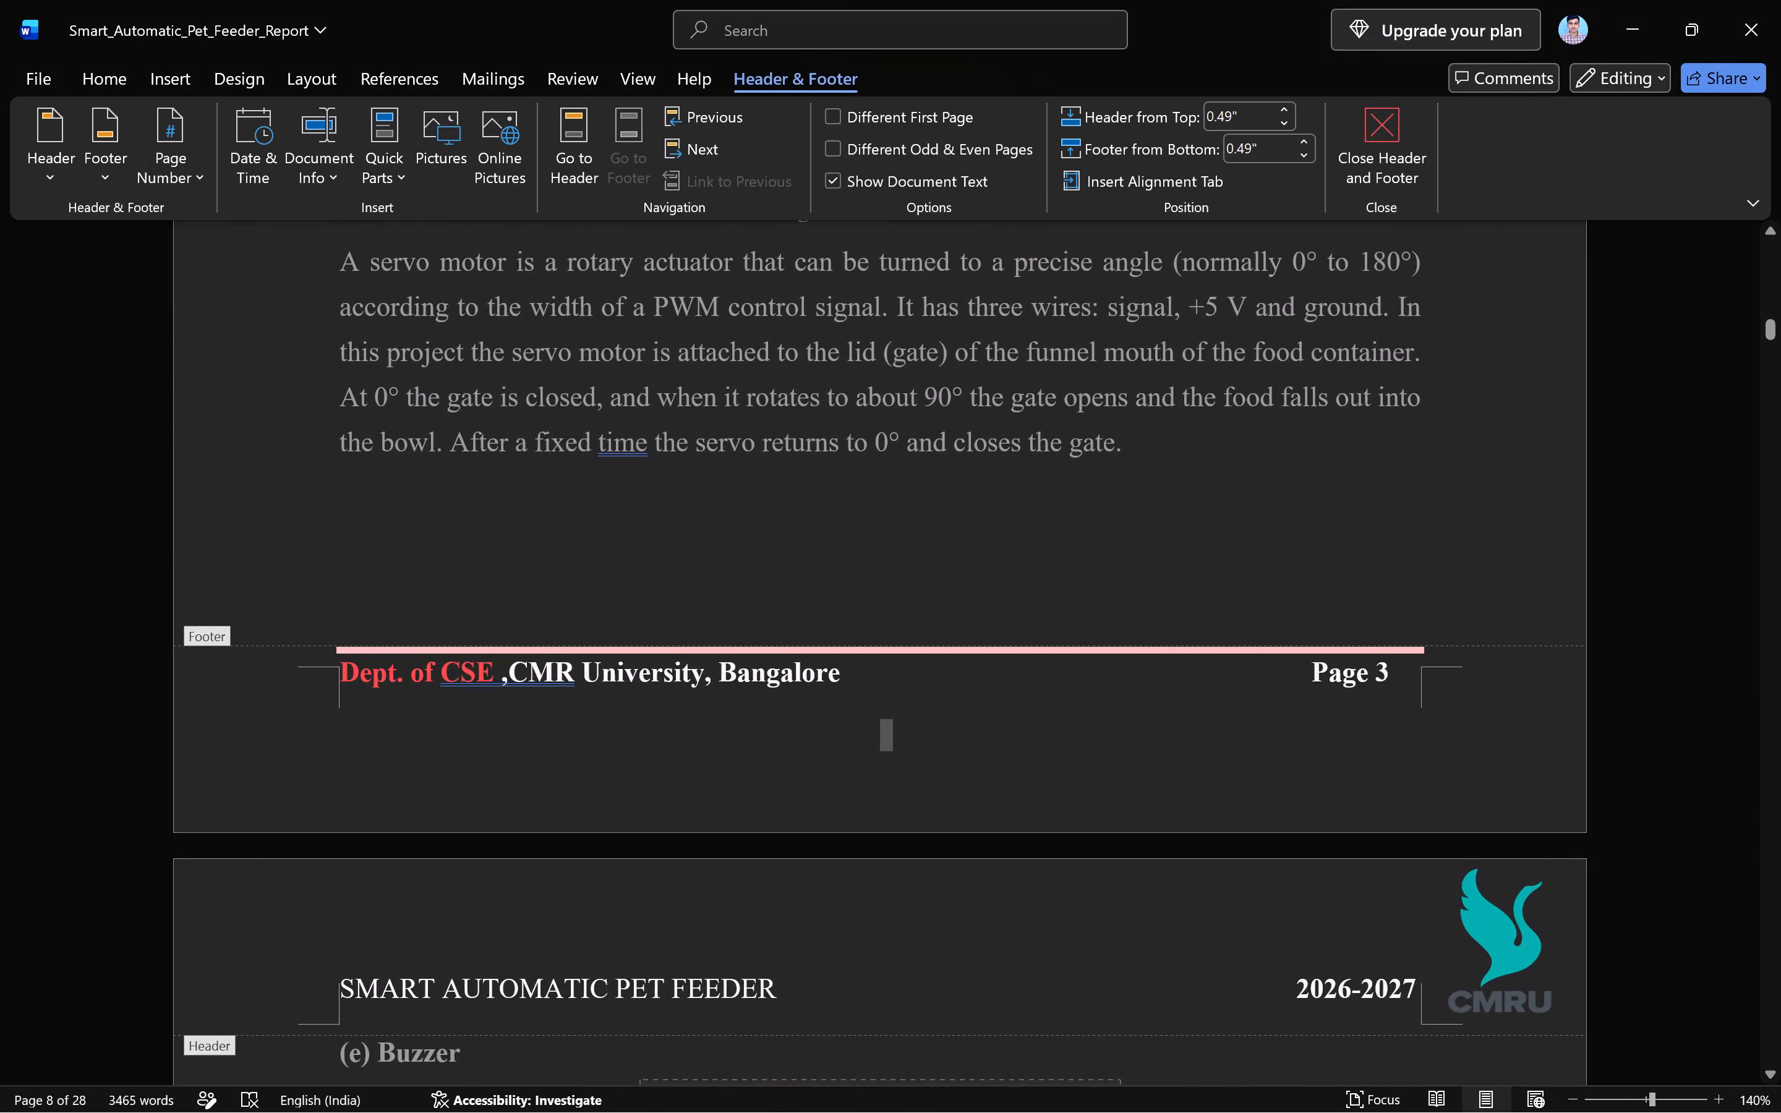
double_click(776, 682)
triple_click(776, 682)
left_click(776, 682)
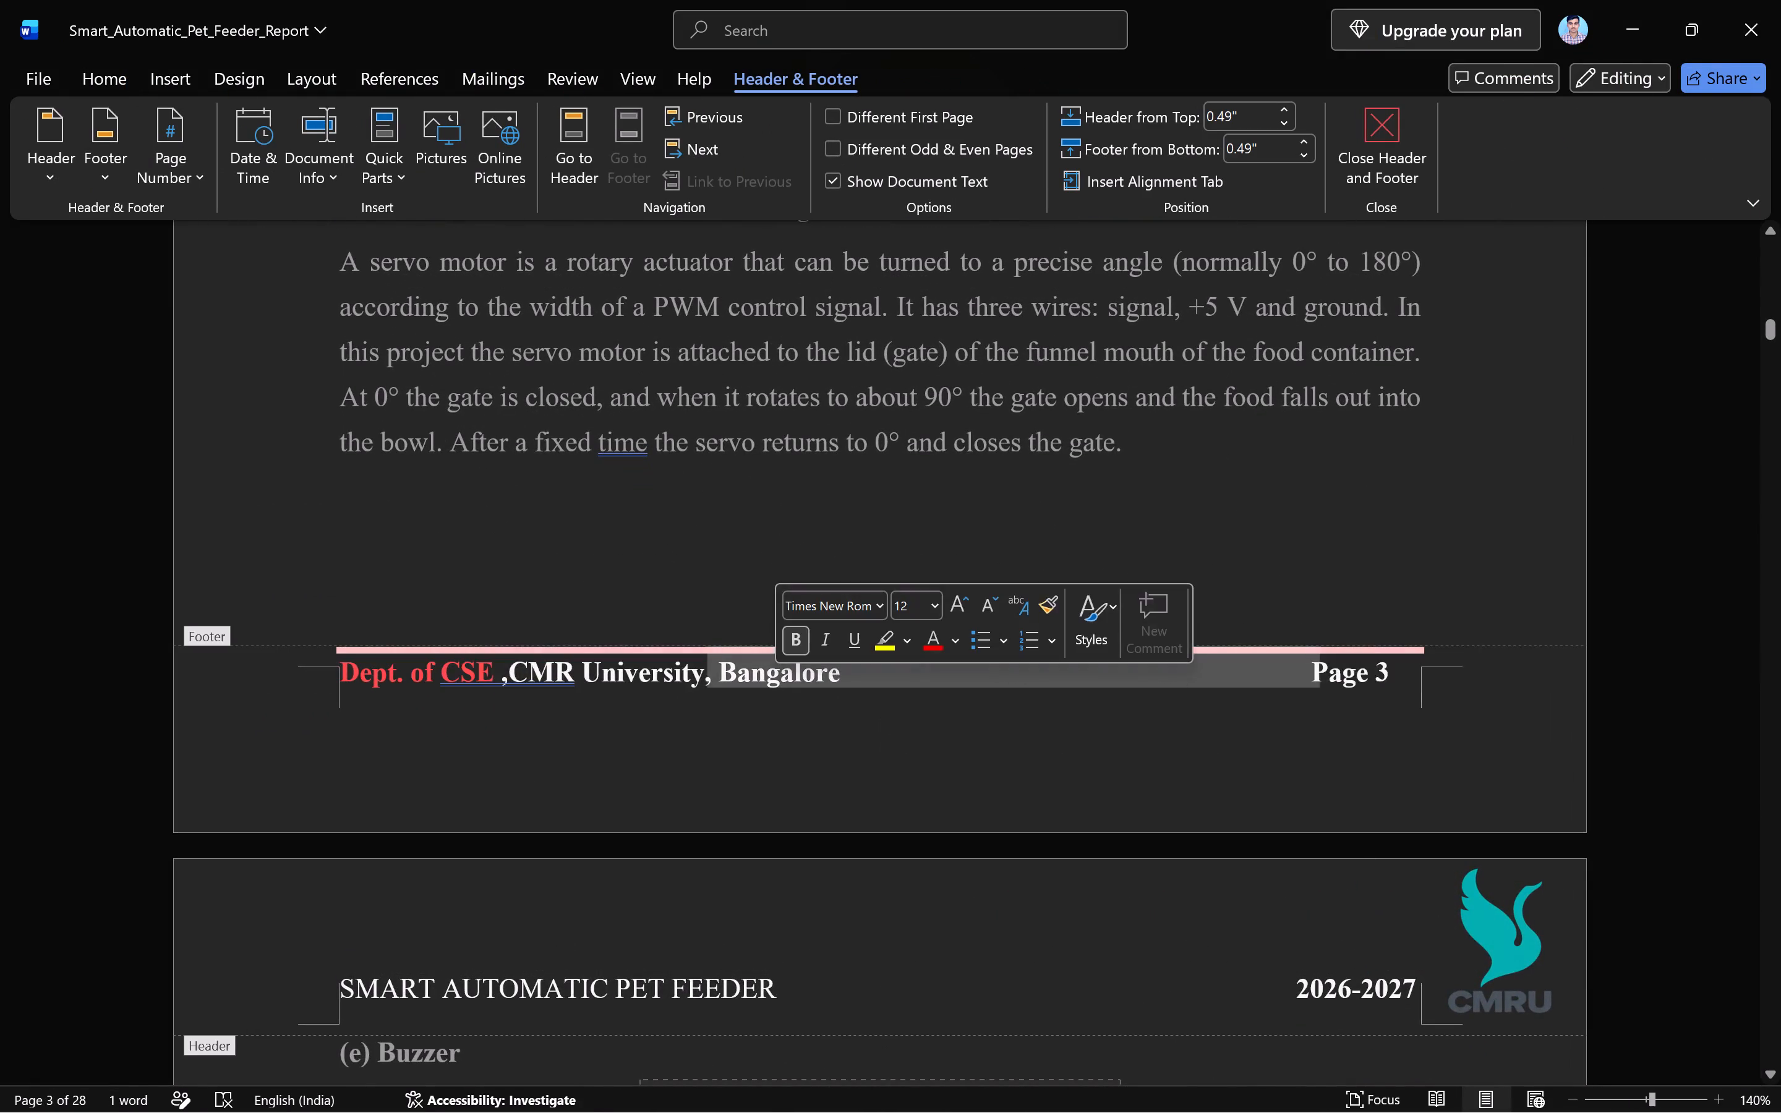
double_click(776, 682)
double_click(776, 682)
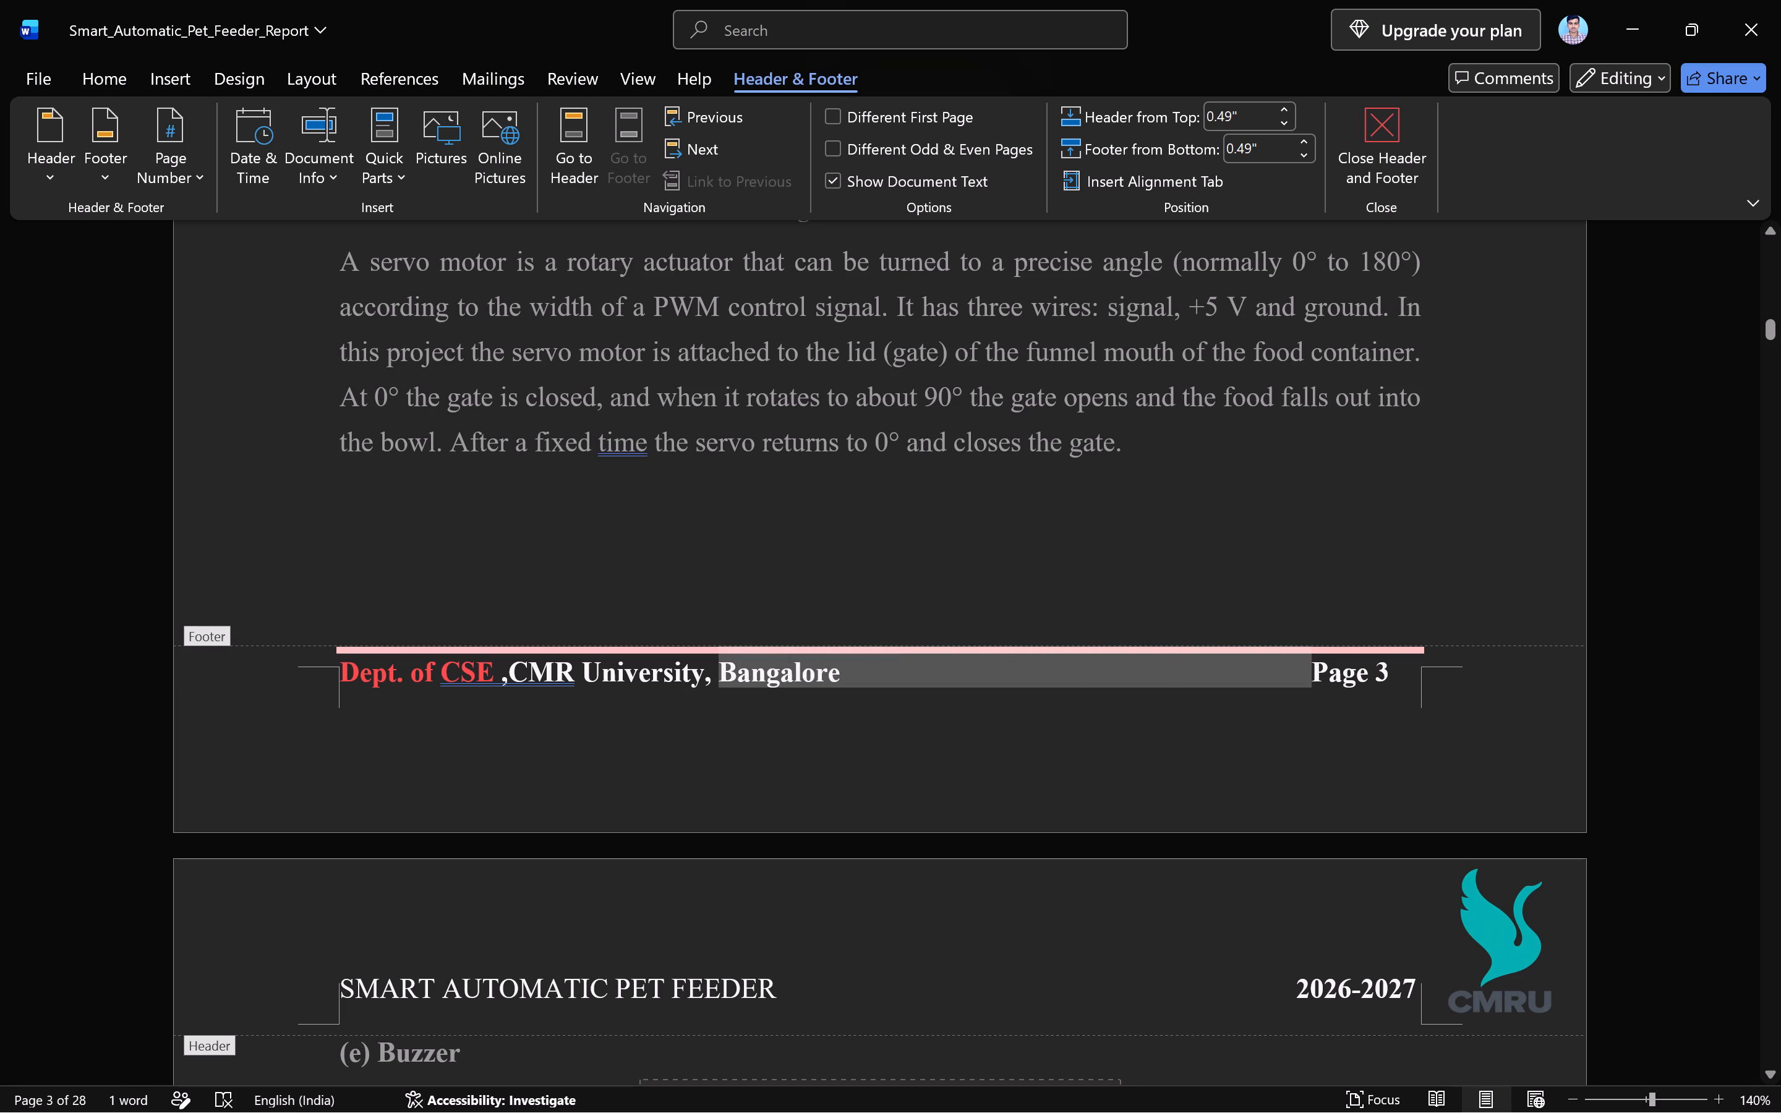
key("ctrl+a")
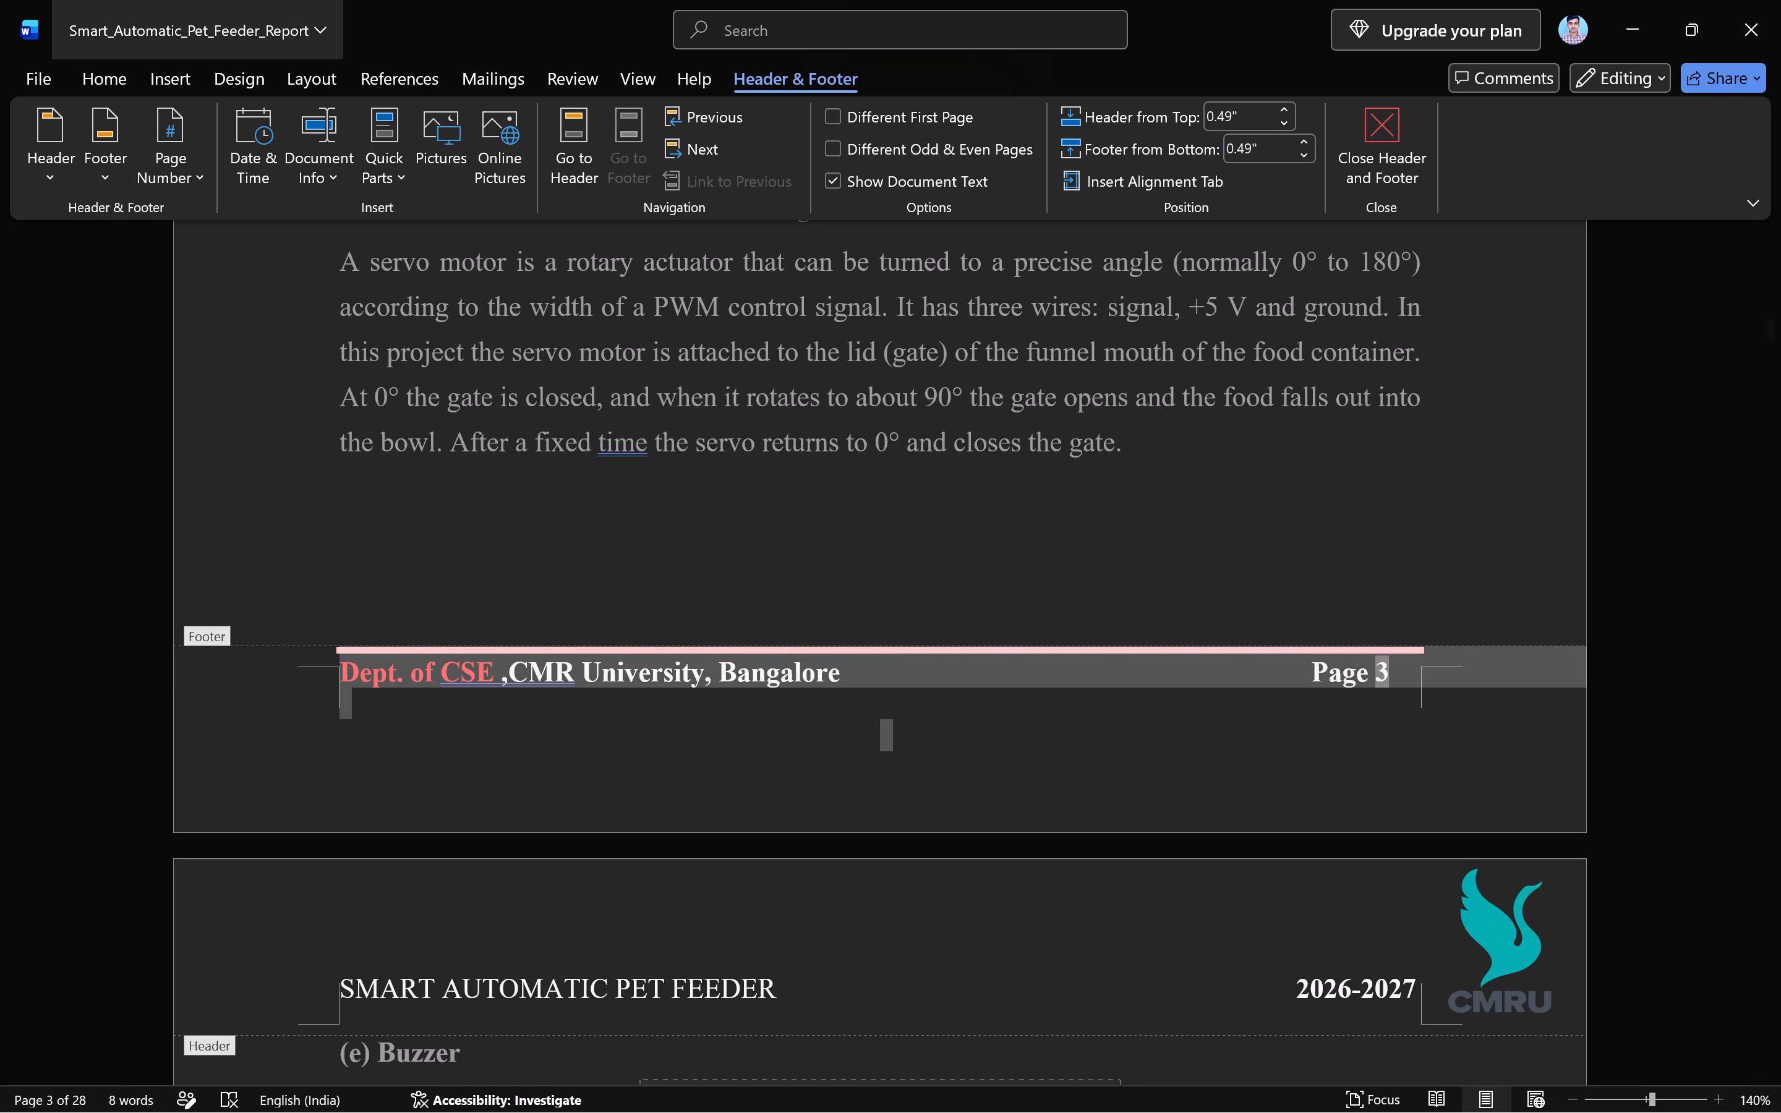
left_click(166, 70)
left_click(103, 79)
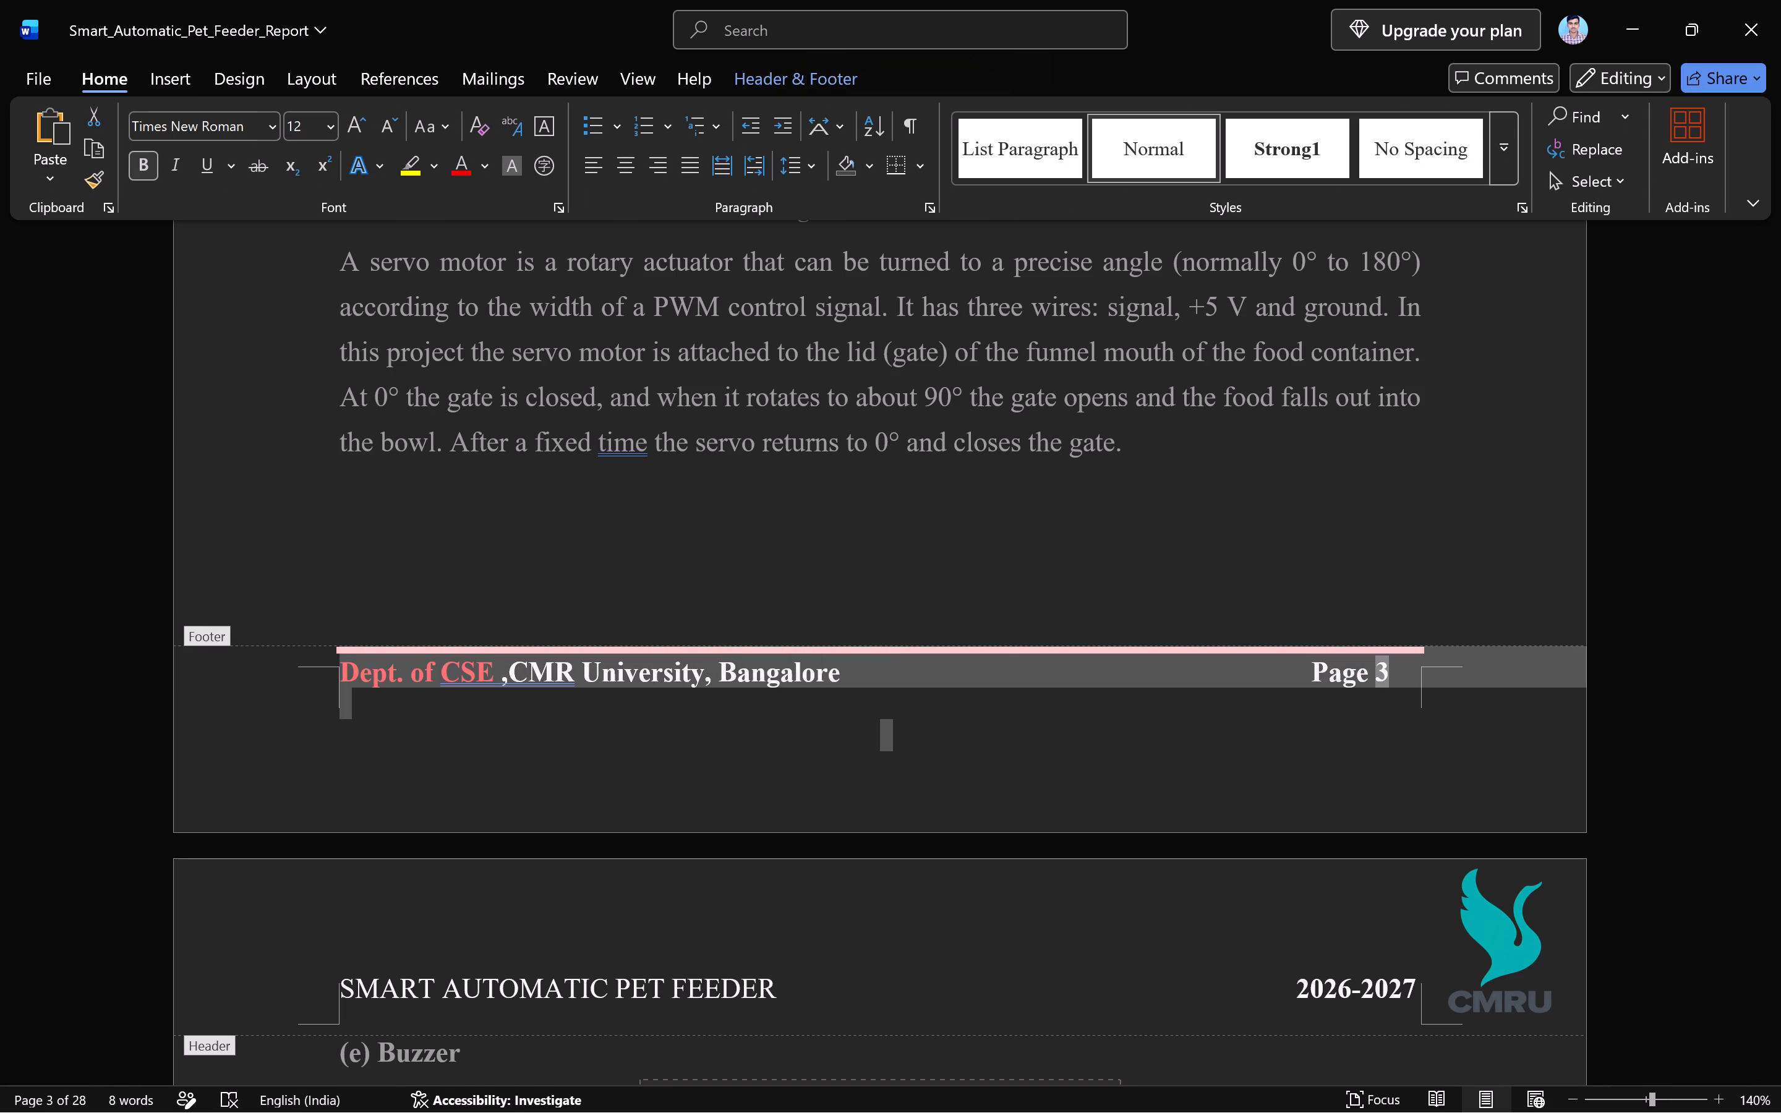
left_click(448, 160)
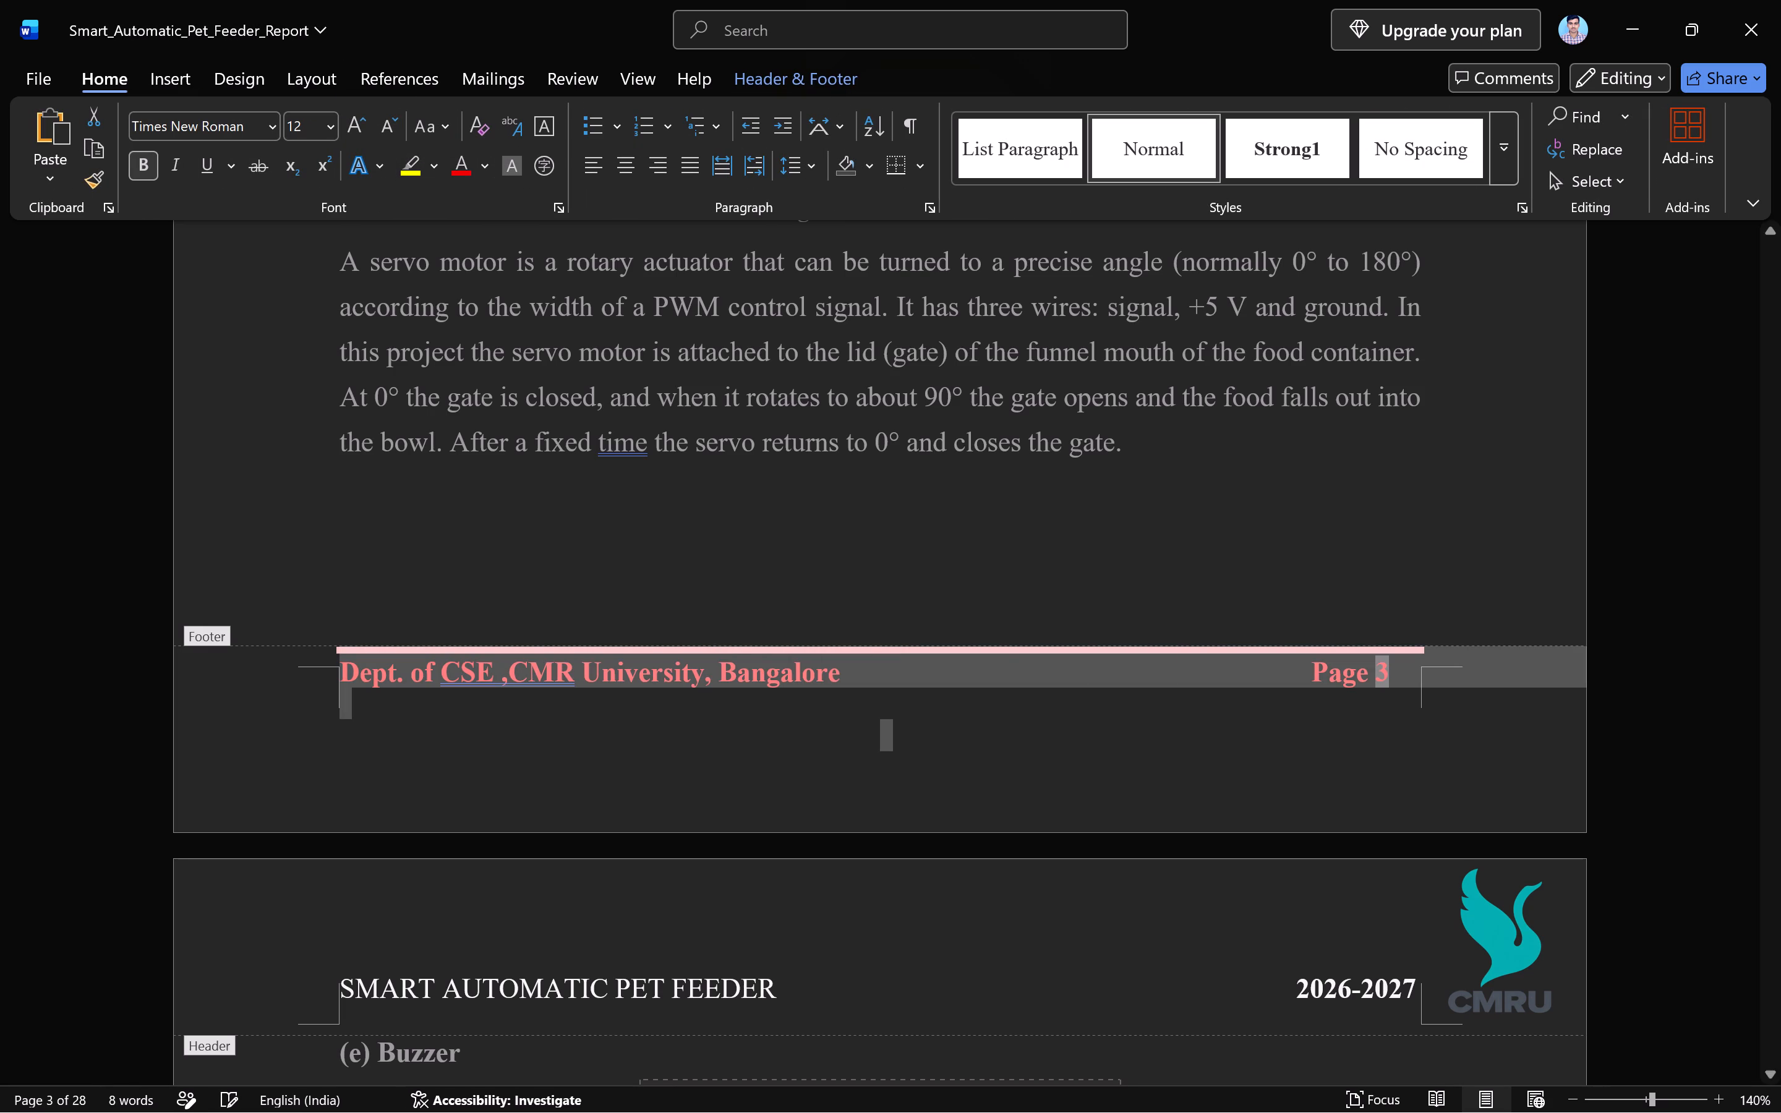
left_click(456, 167)
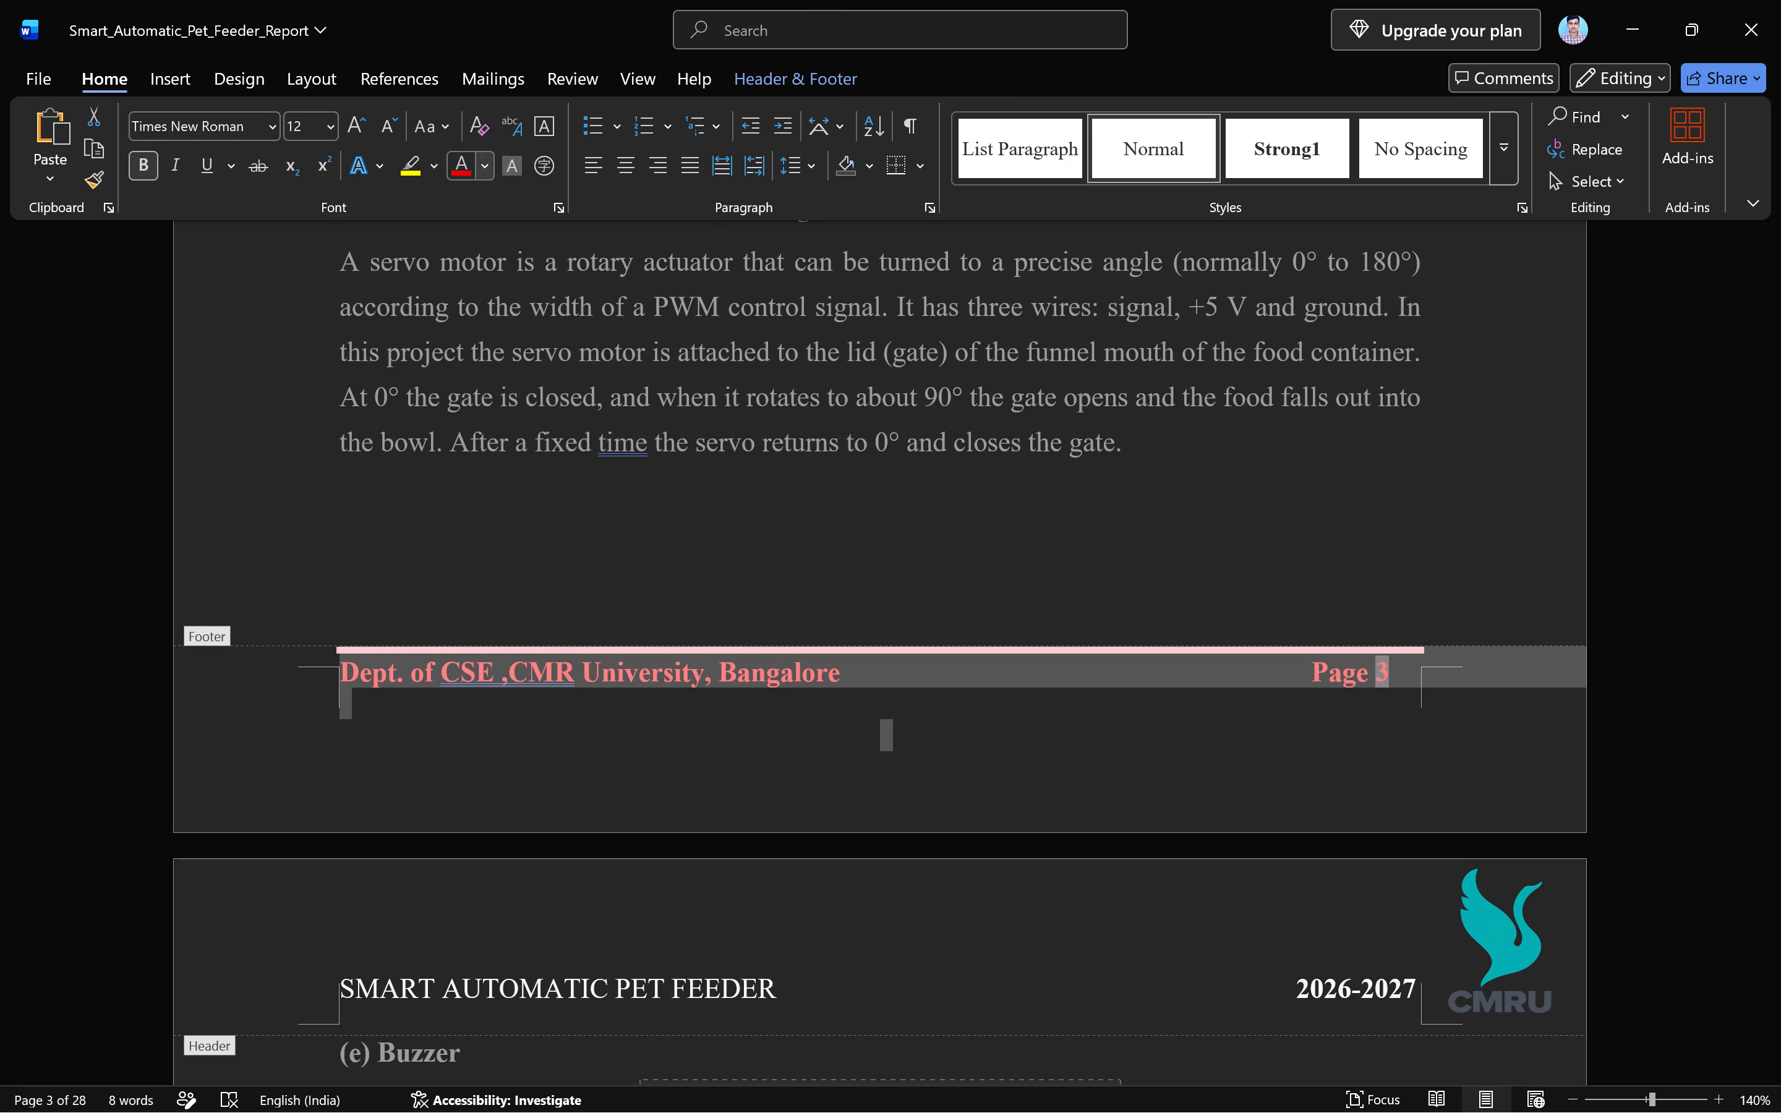
left_click(490, 164)
left_click(538, 500)
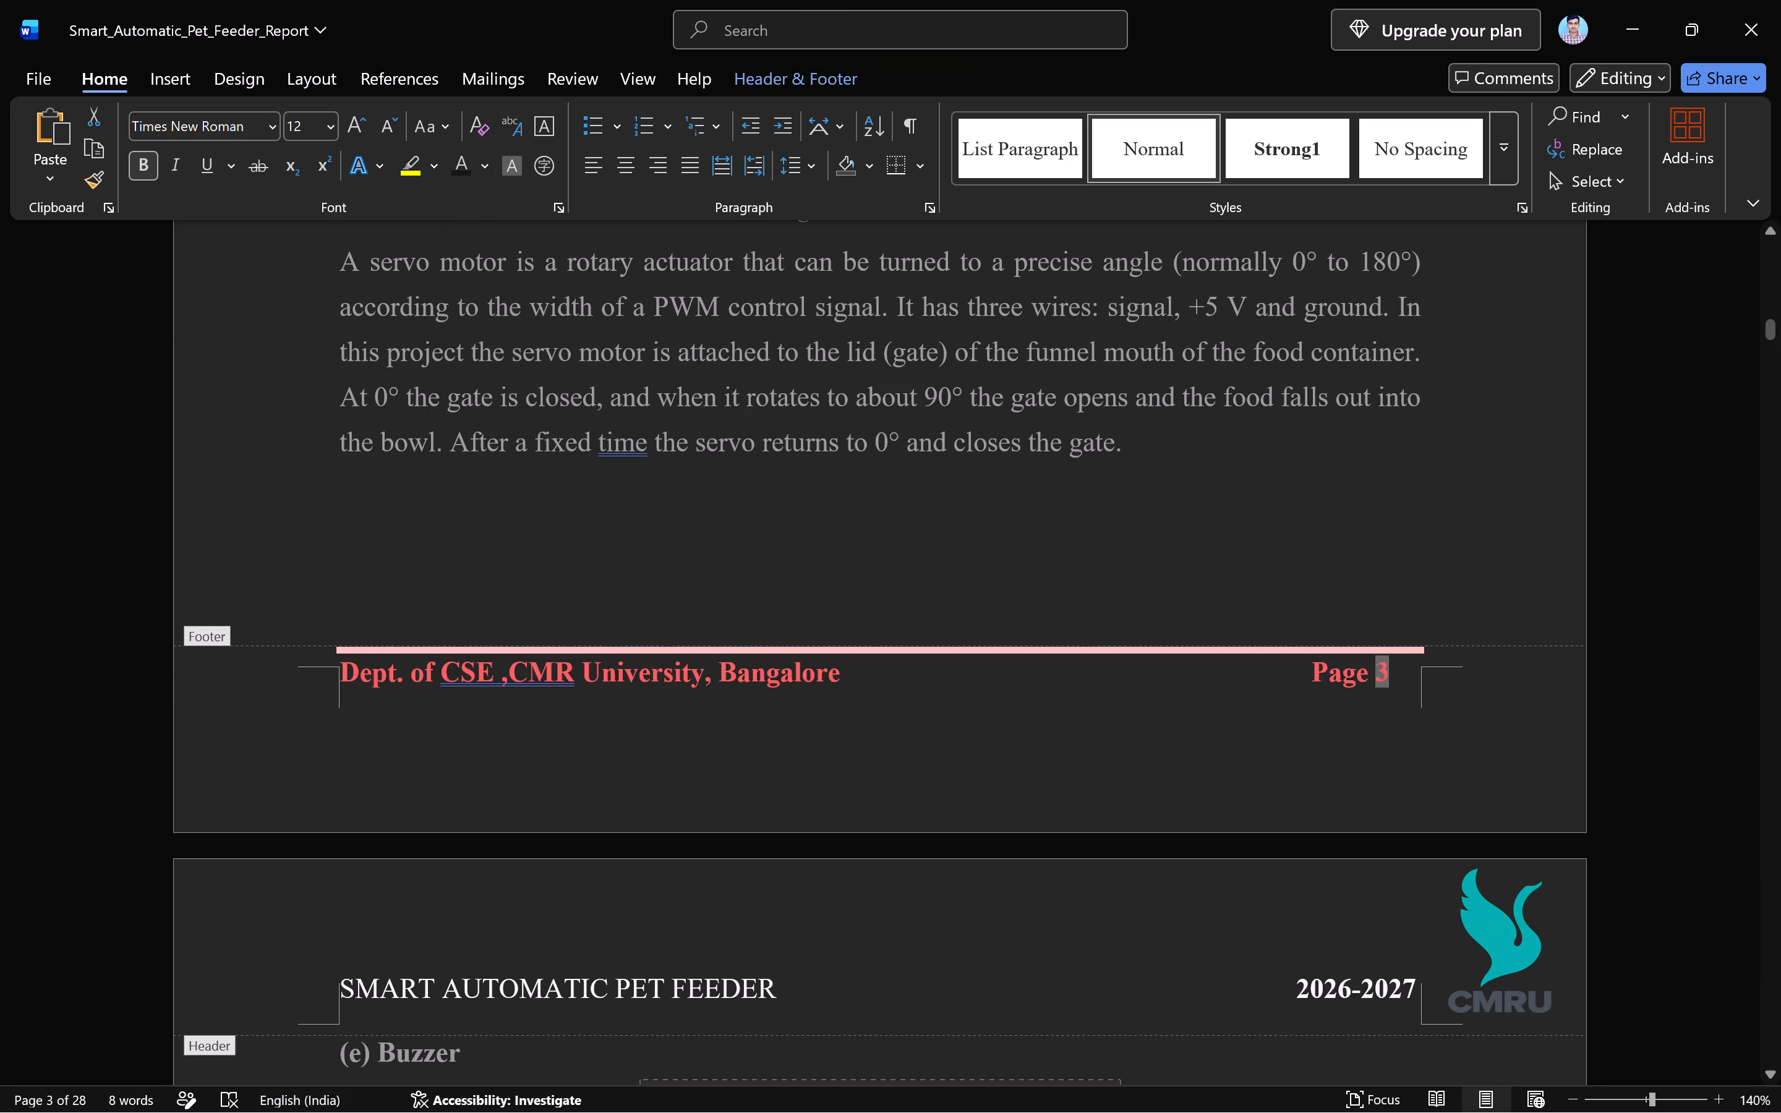
left_click(673, 564)
scroll(894, 789, "down", 3)
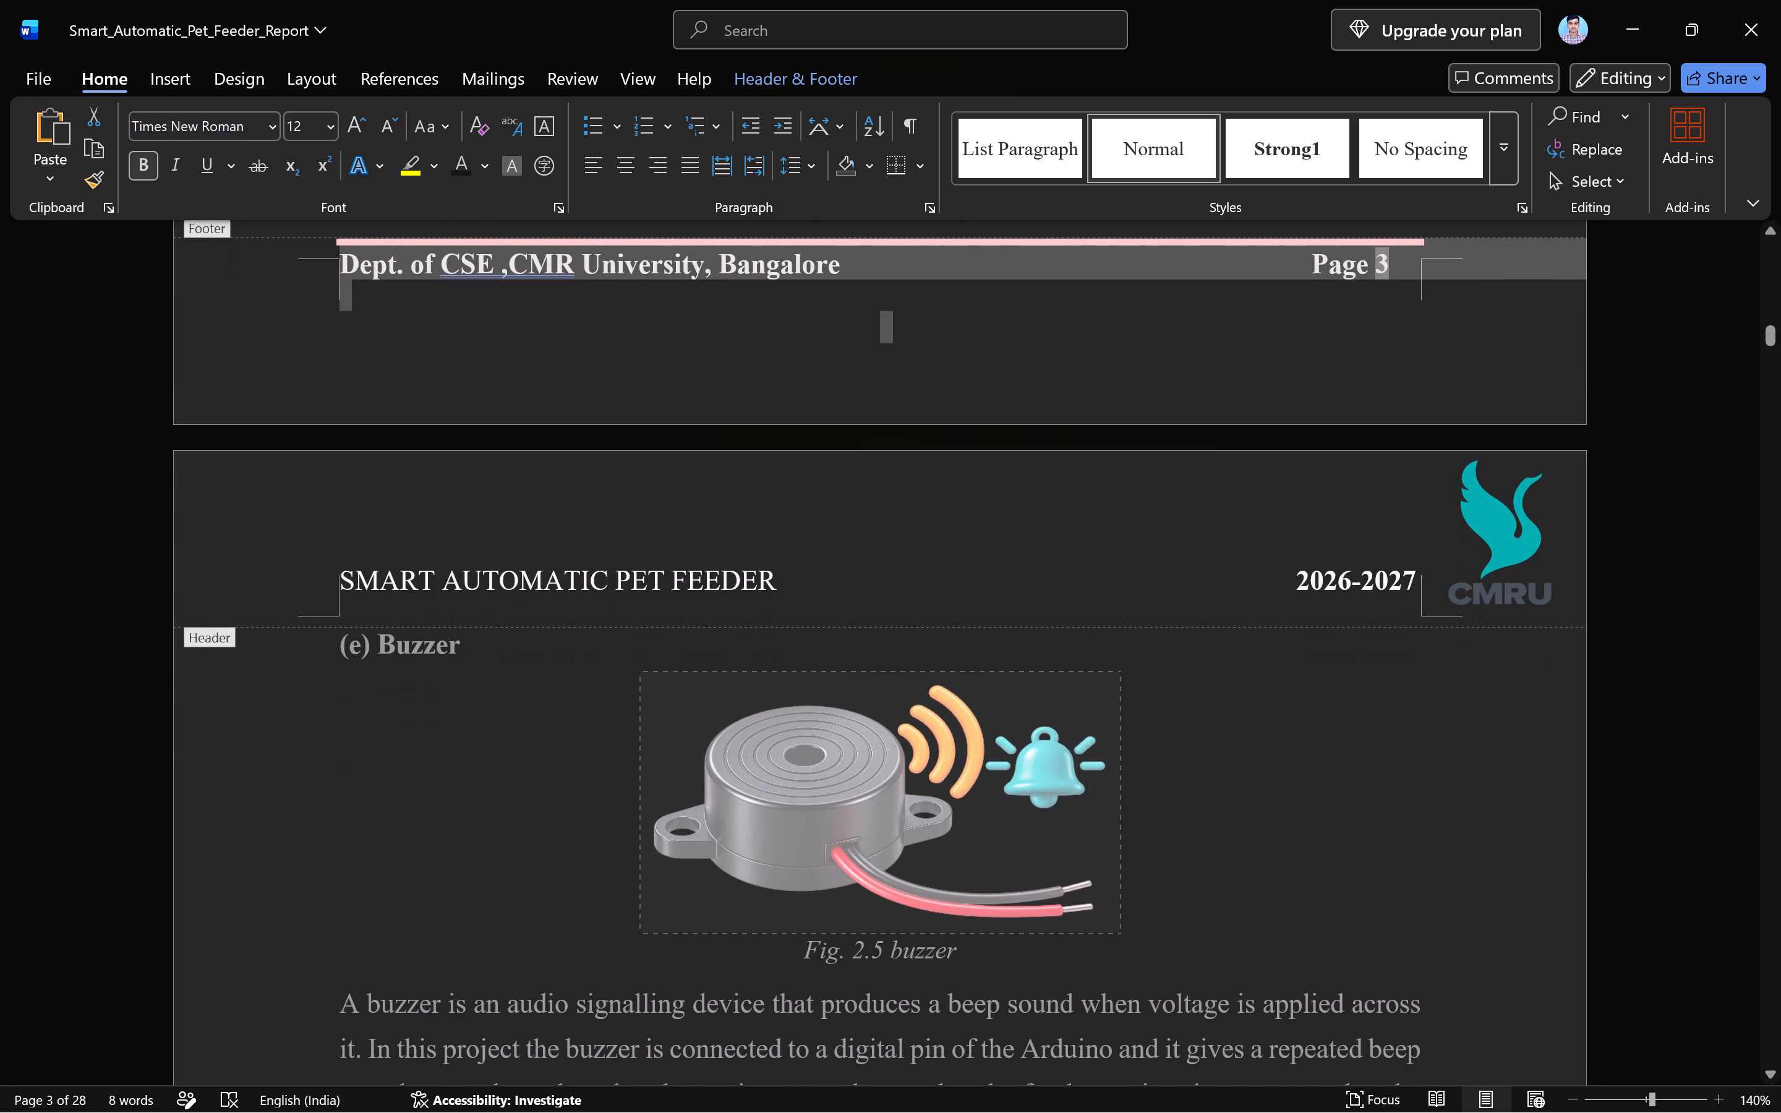
double_click(832, 521)
double_click(1277, 790)
left_click(1780, 790)
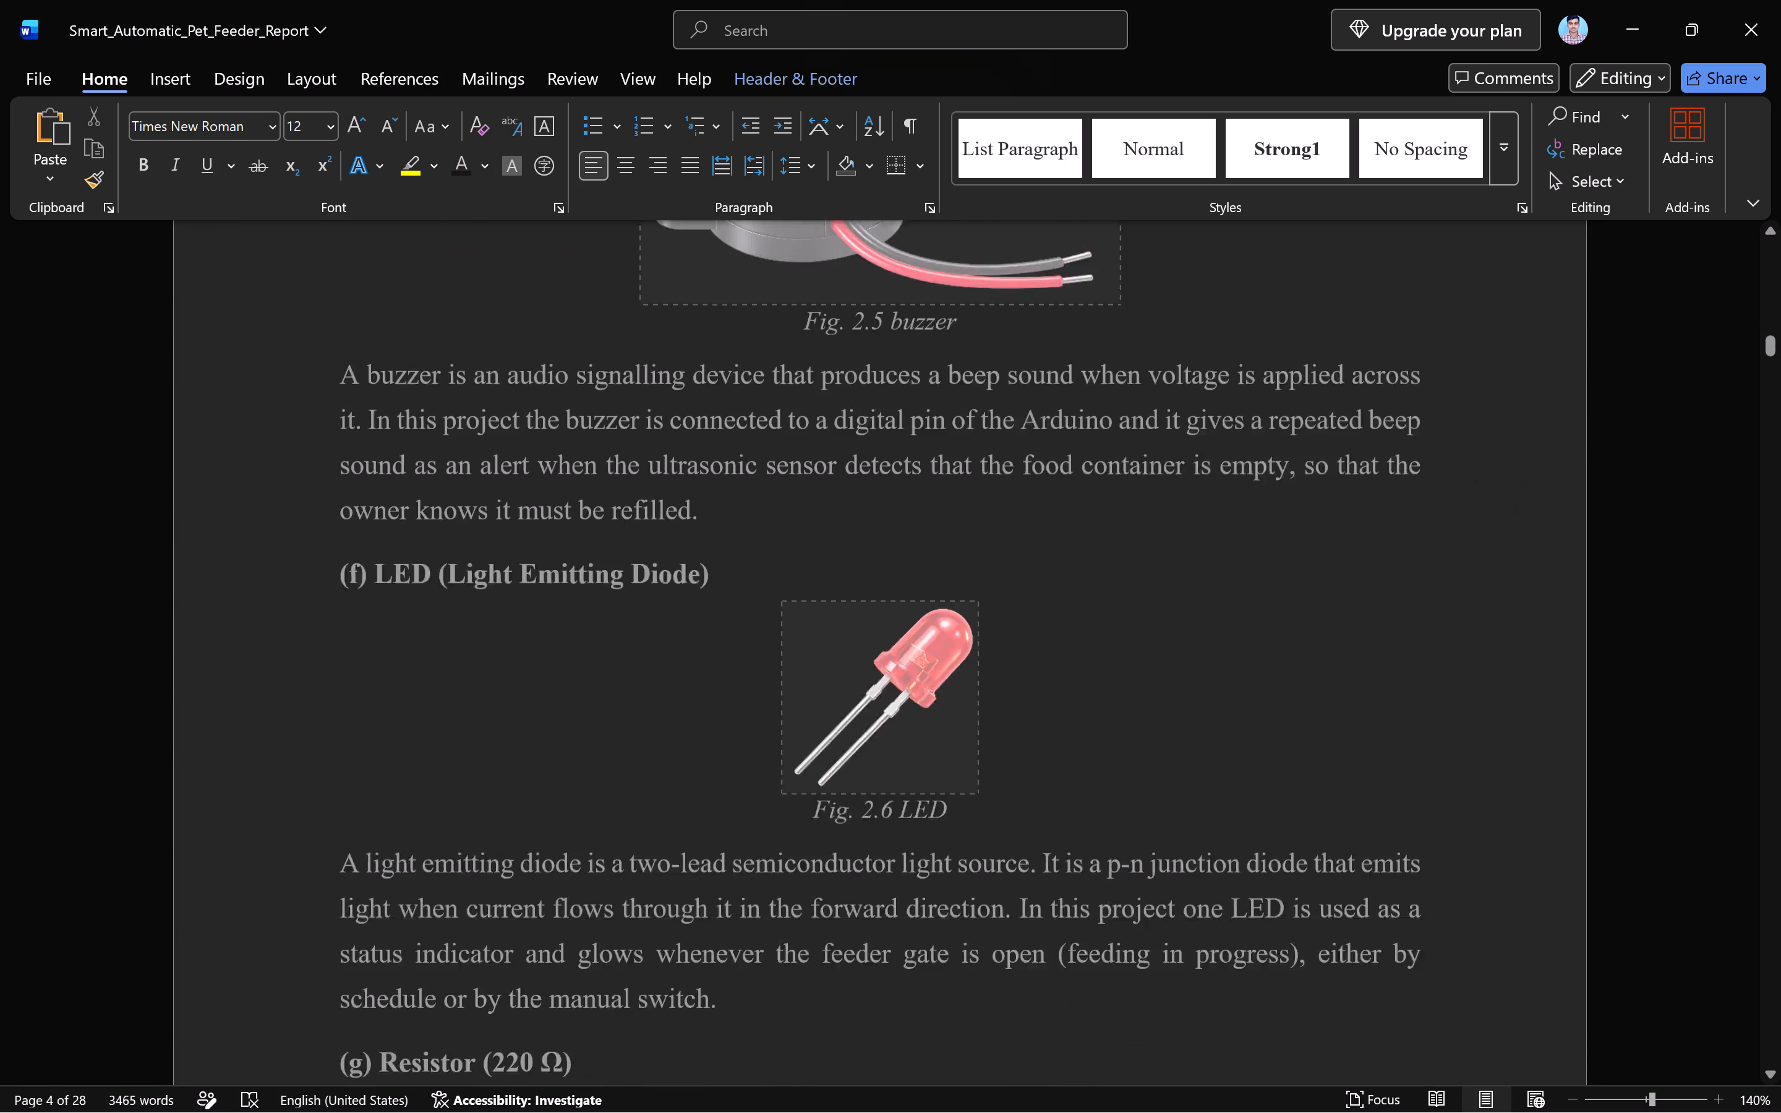
double_click(1651, 754)
Switch from the report to another open window.
scroll(1647, 754, "down", 5, "ctrl")
scroll(1647, 754, "down", 3)
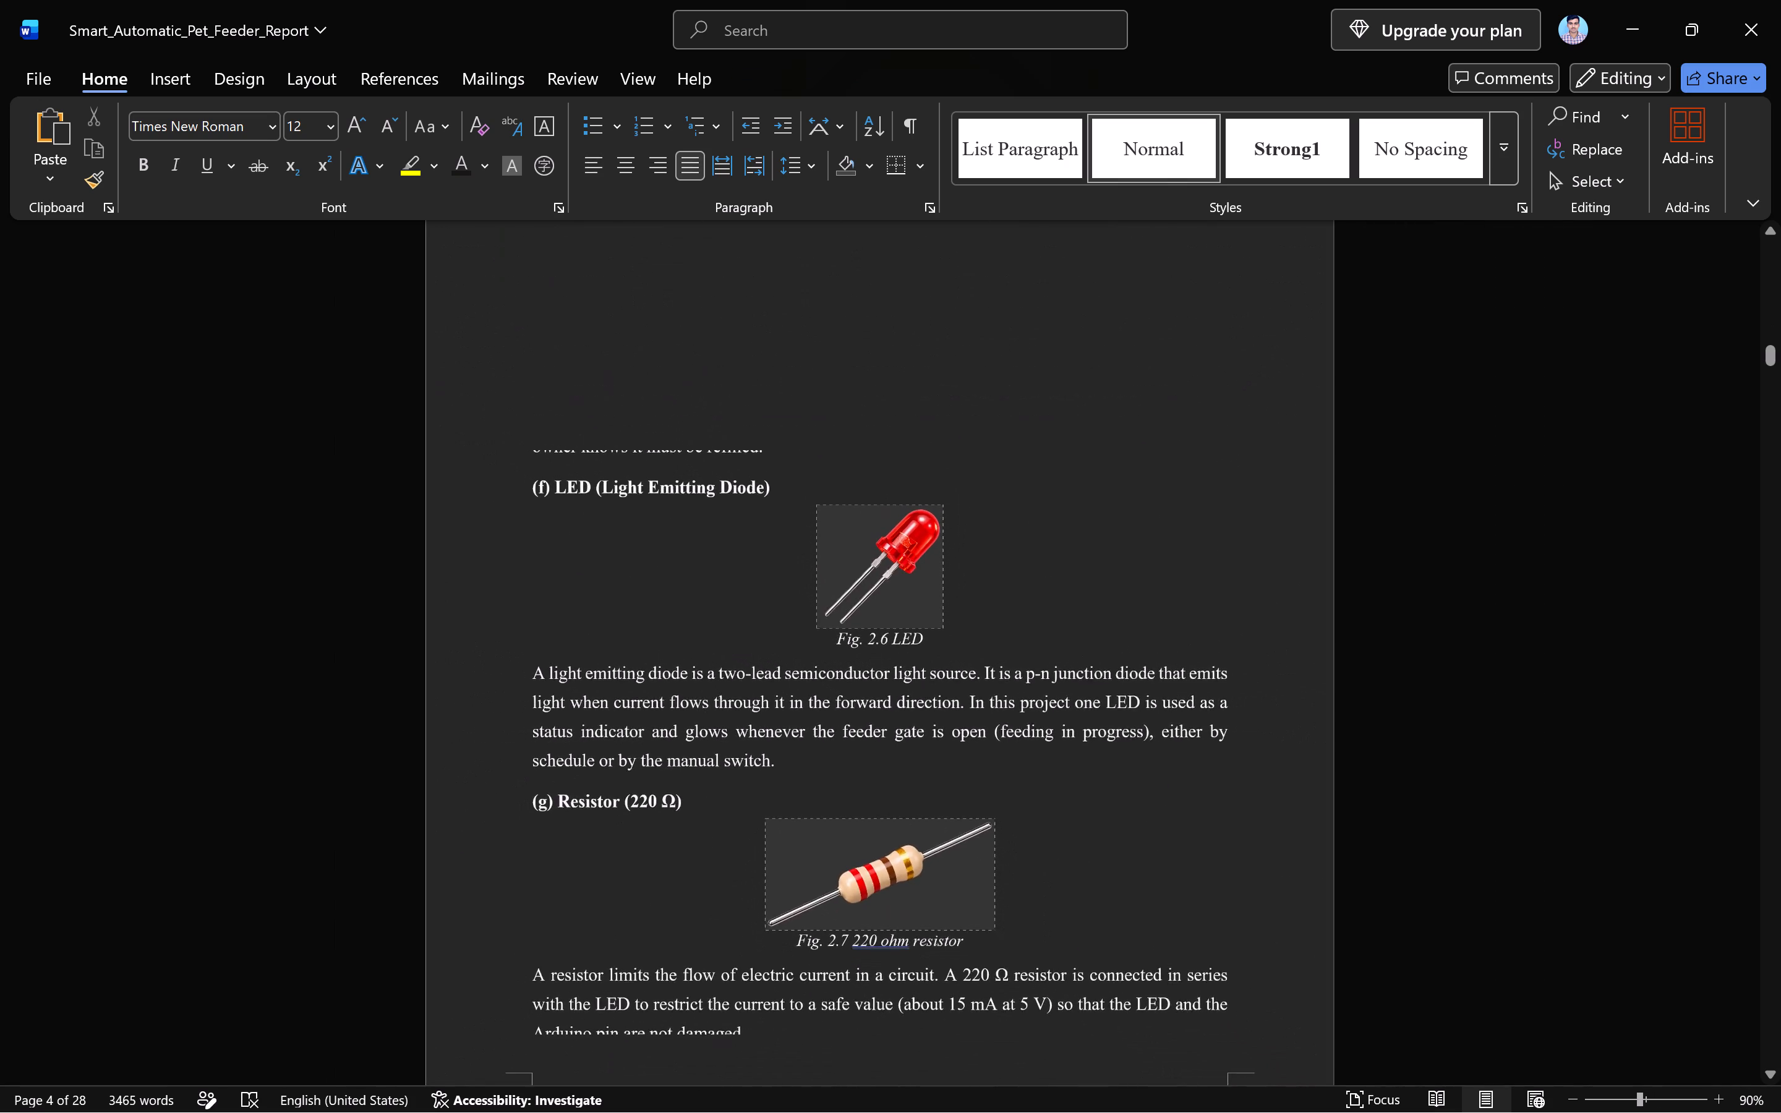
scroll(1646, 755, "down", 11)
key("alt+Tab")
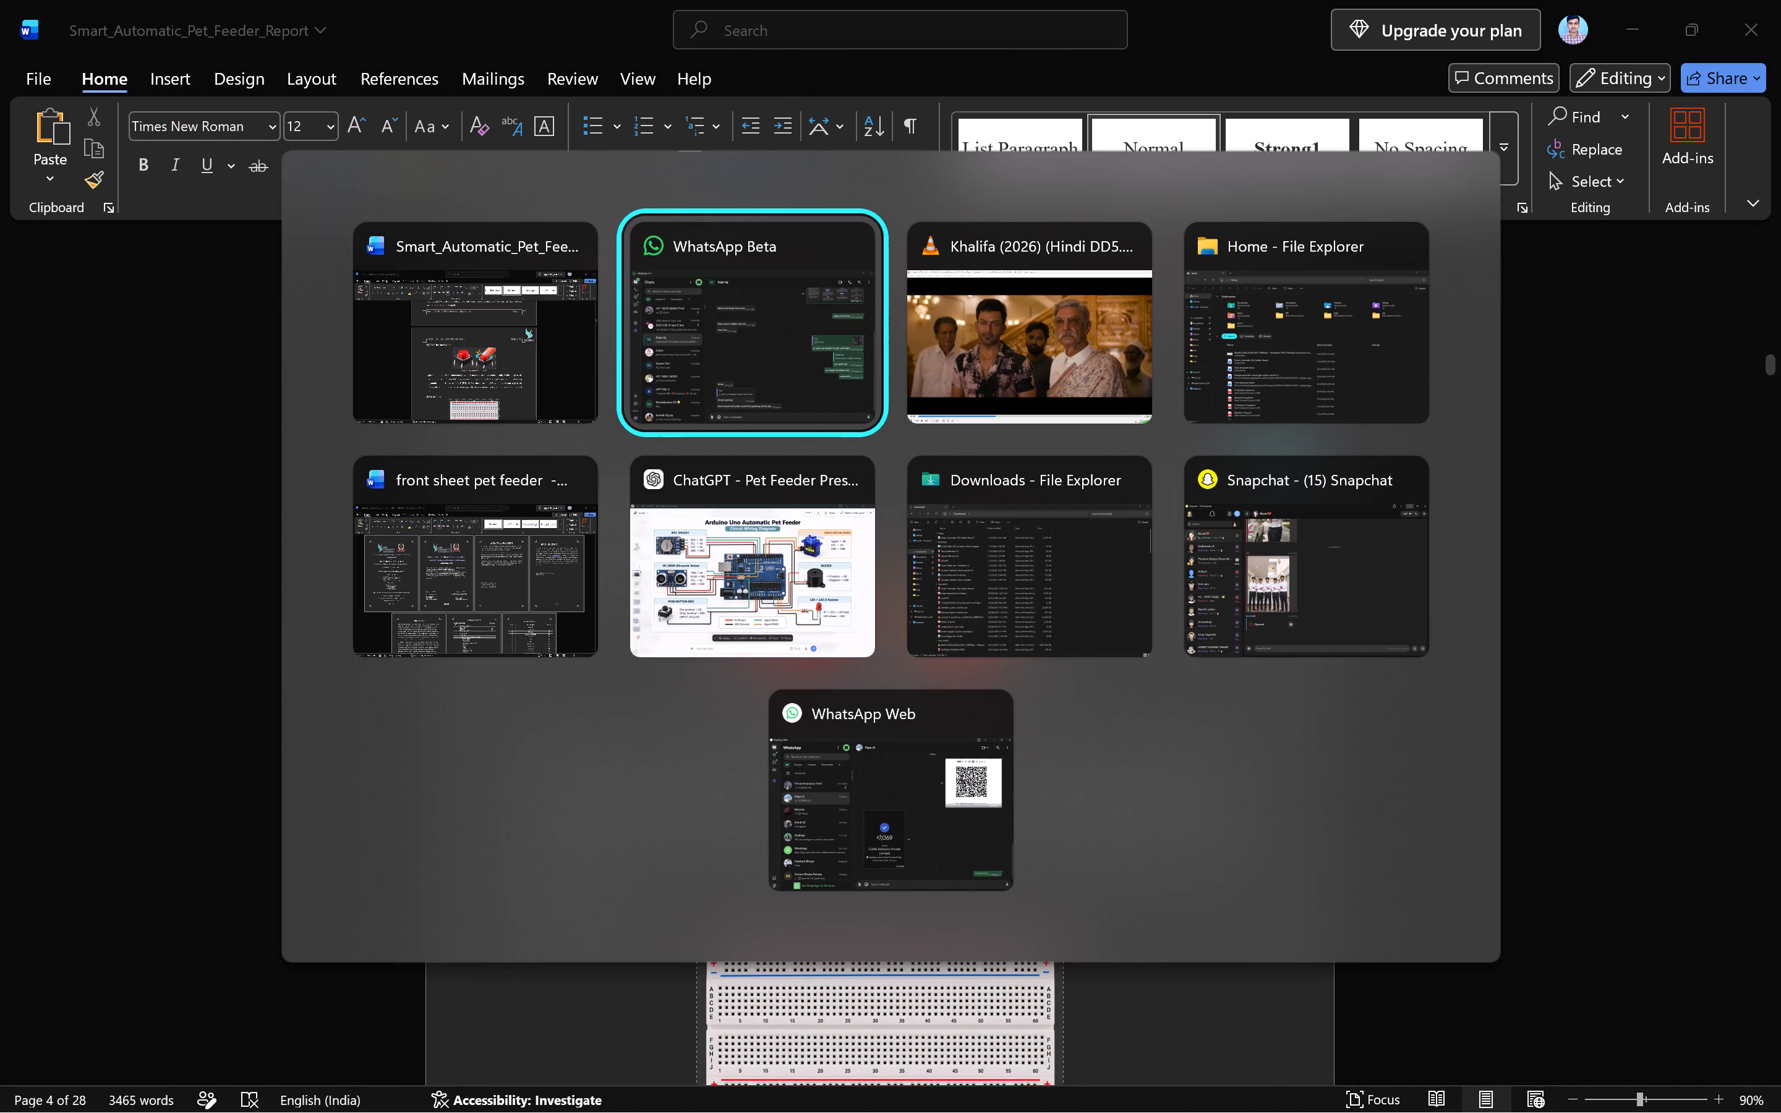
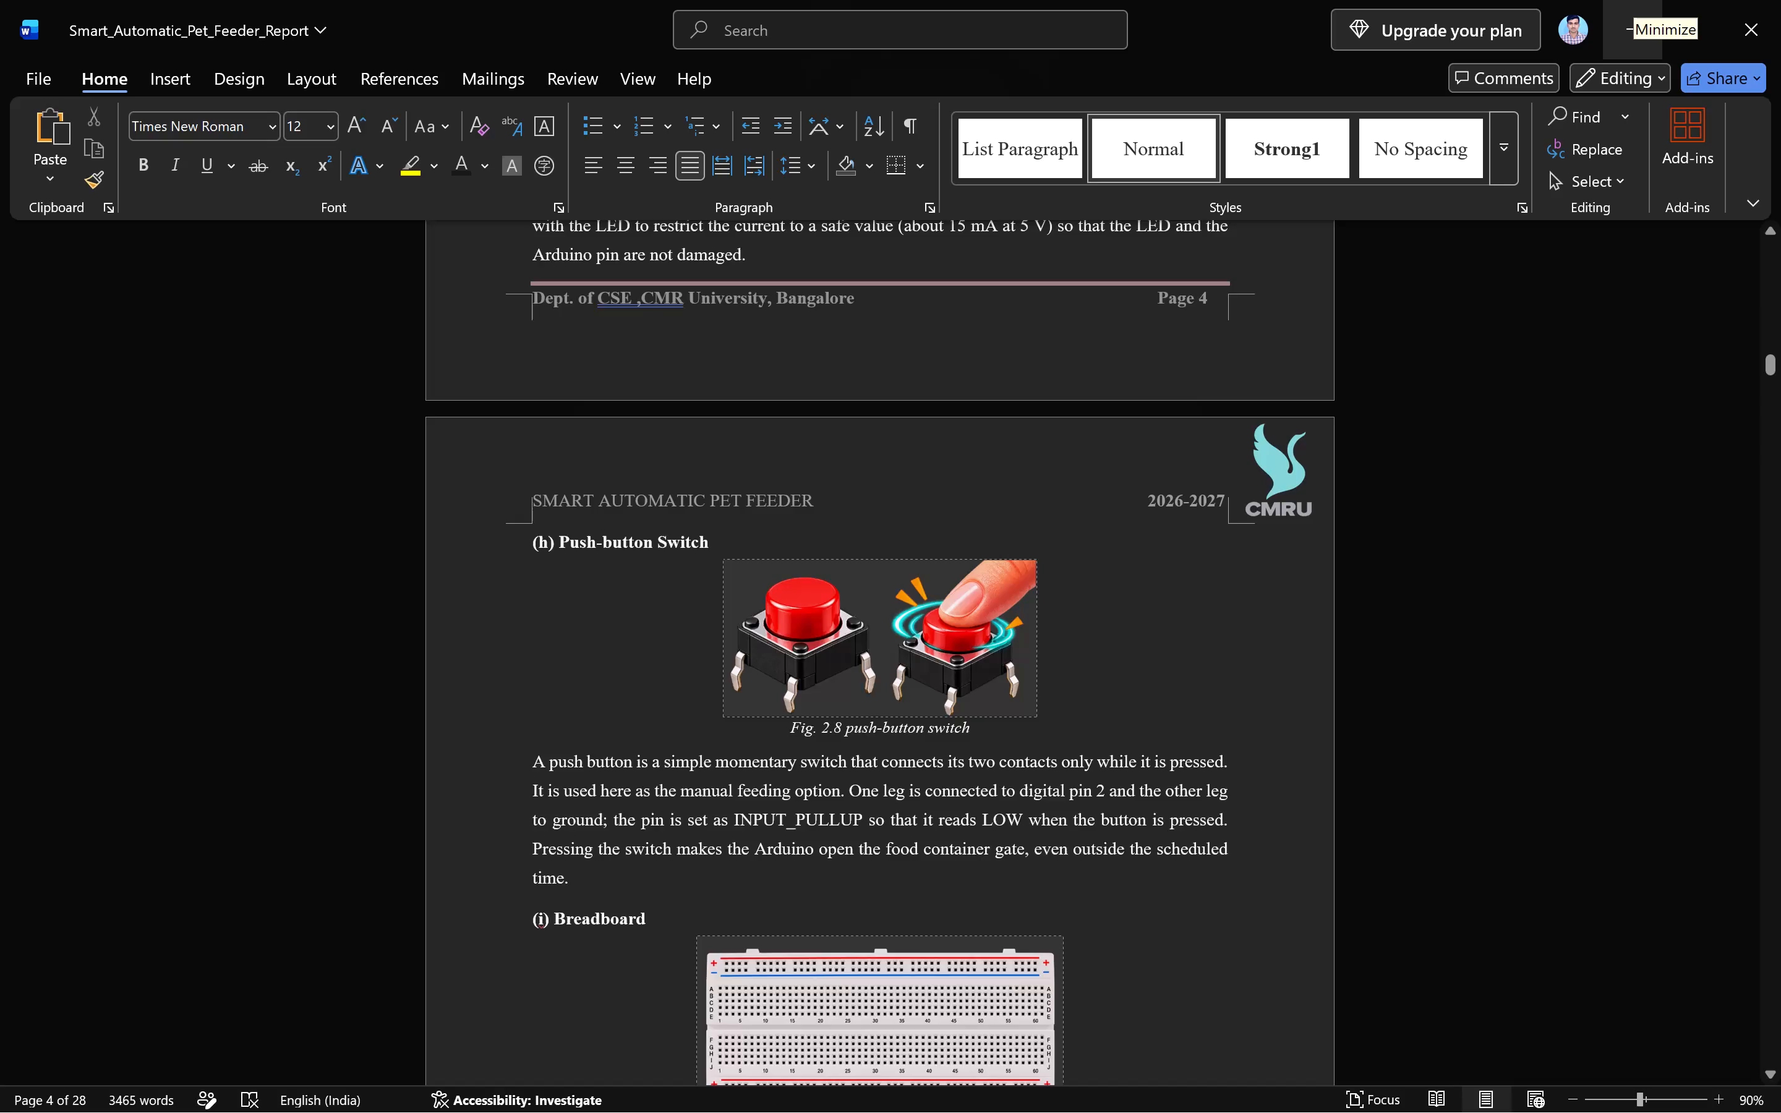
Switch from the report to the VLC window playing the Khalifa film and show the video in full screen.
key("alt+Tab")
key("alt+Tab")
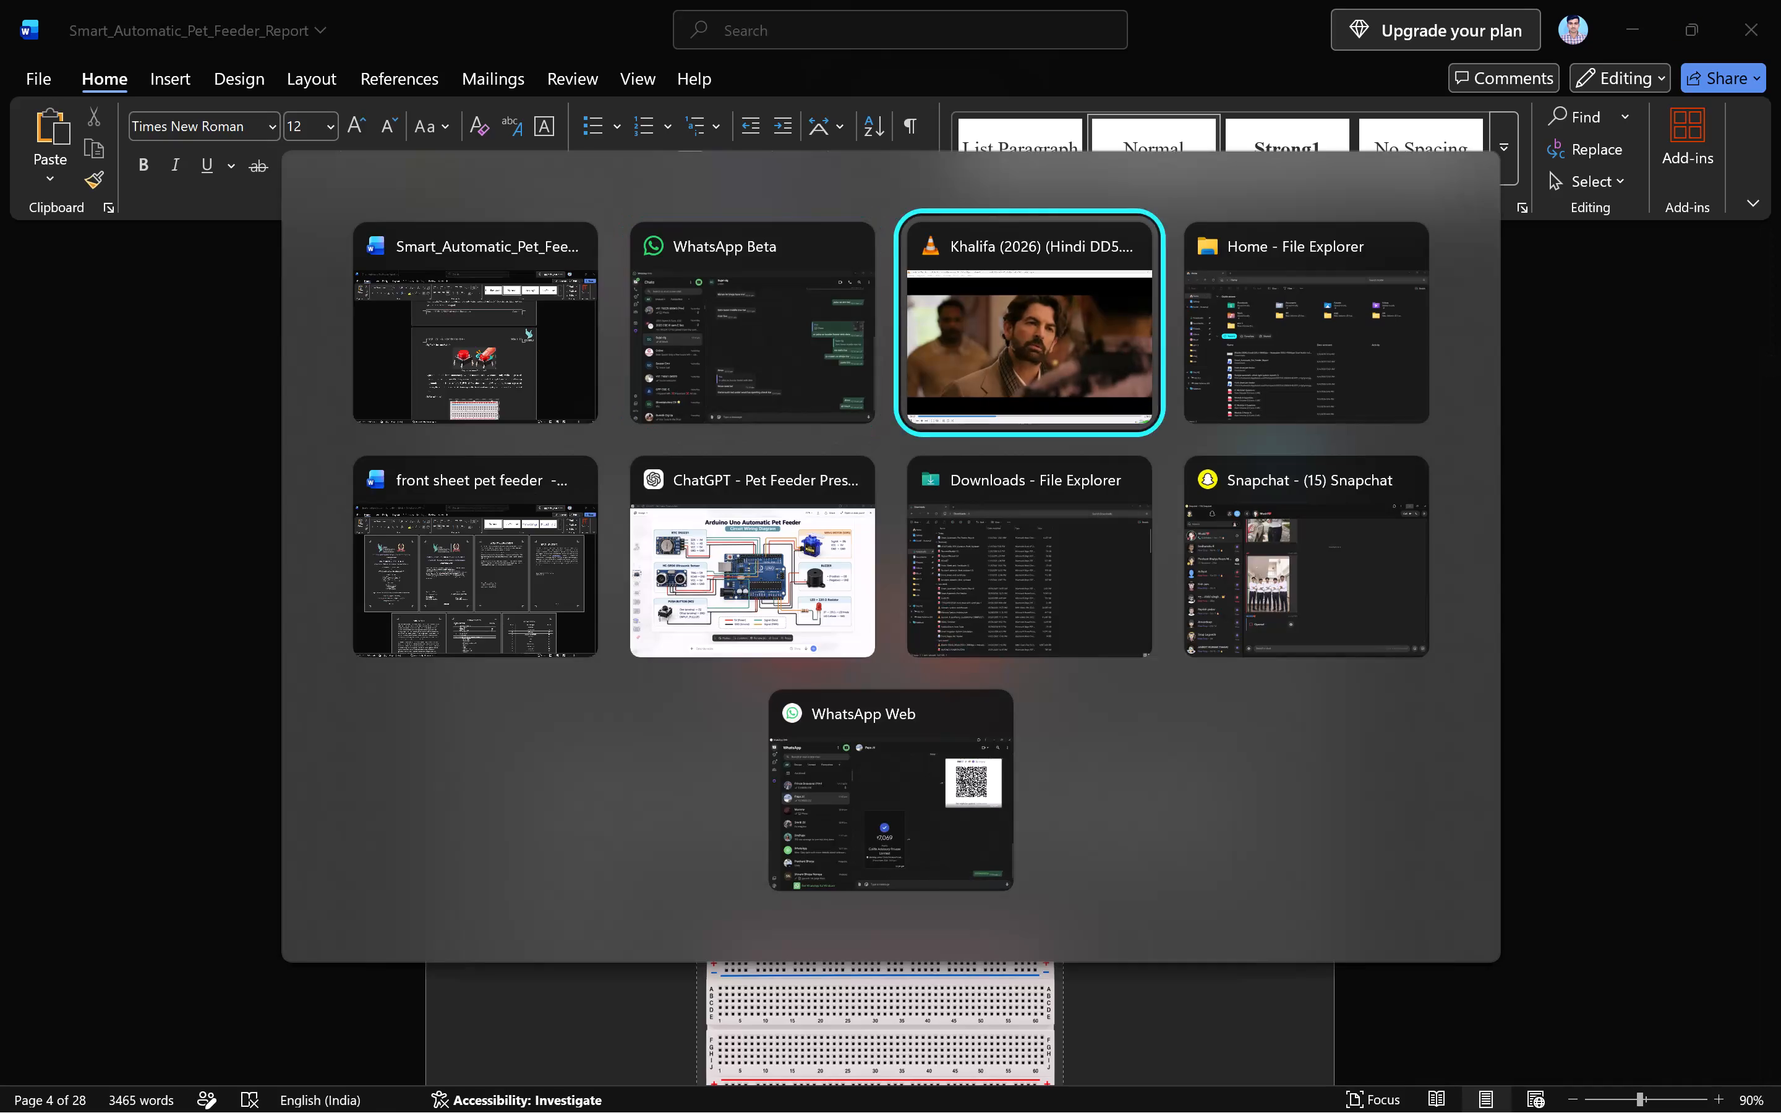
key("f")
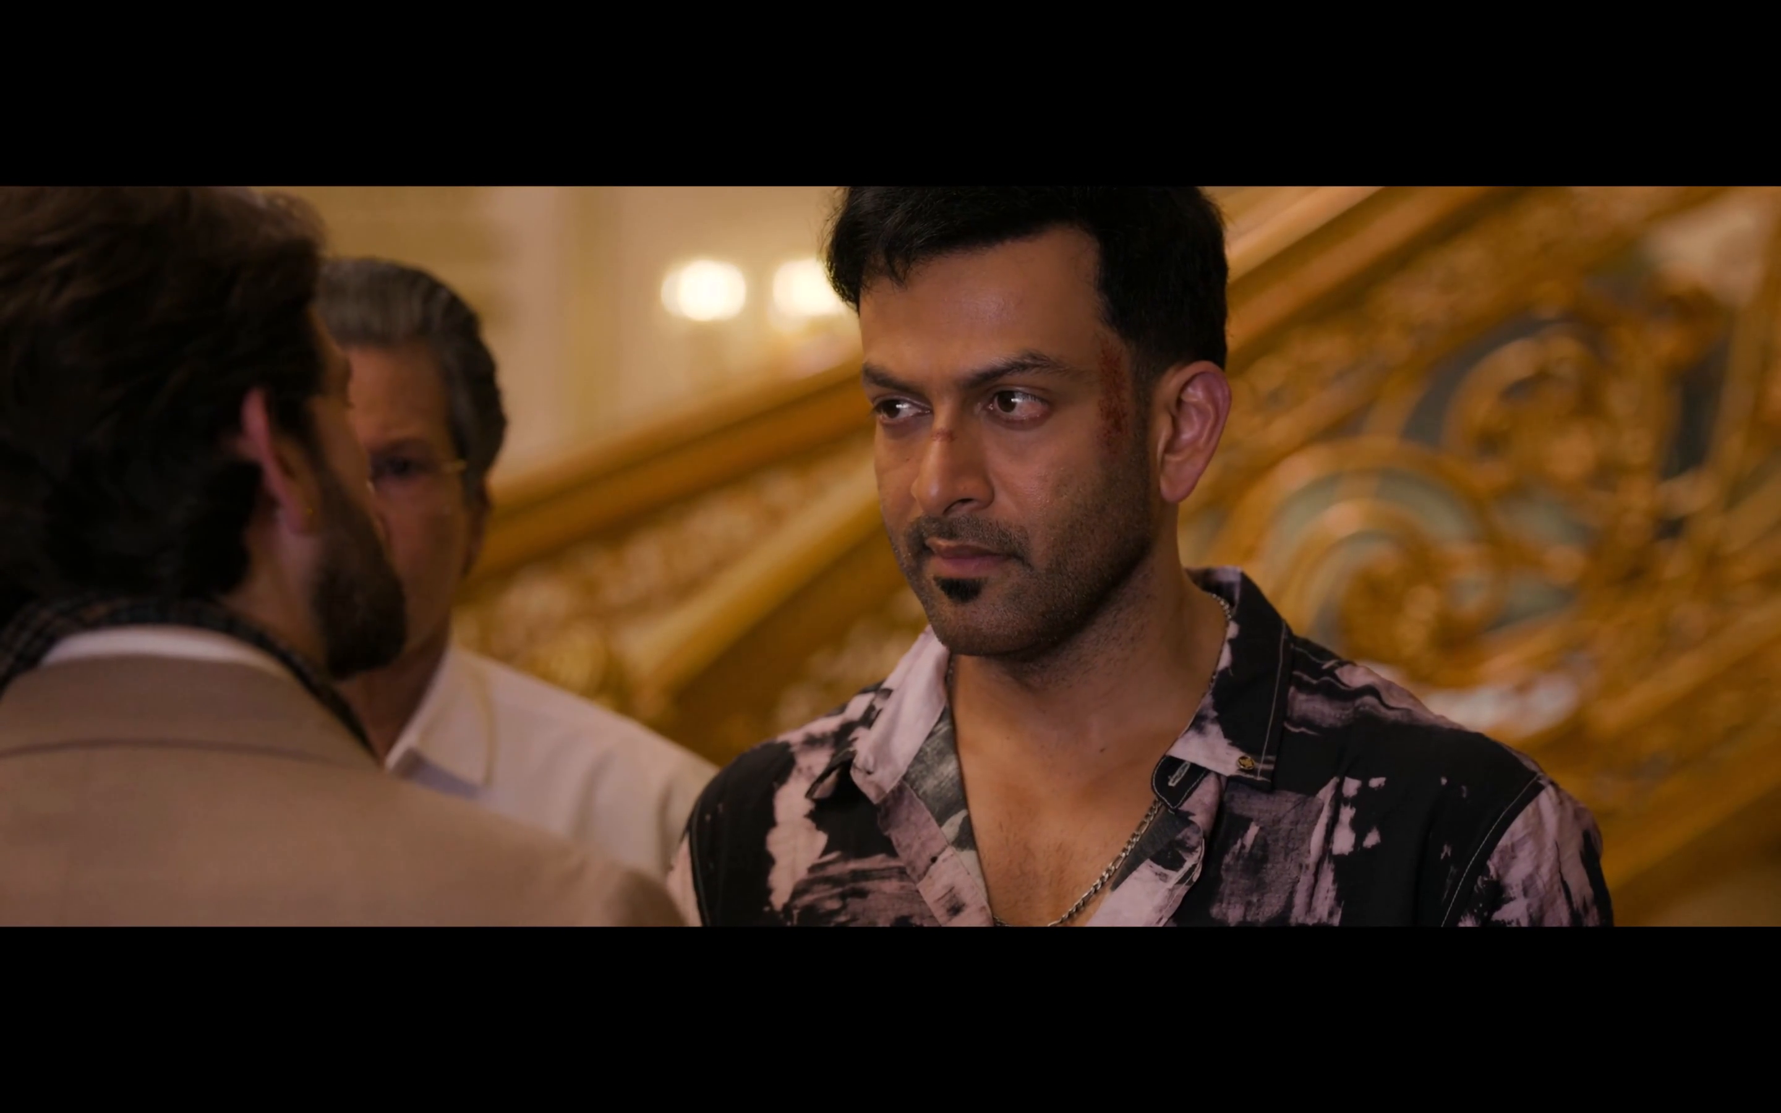
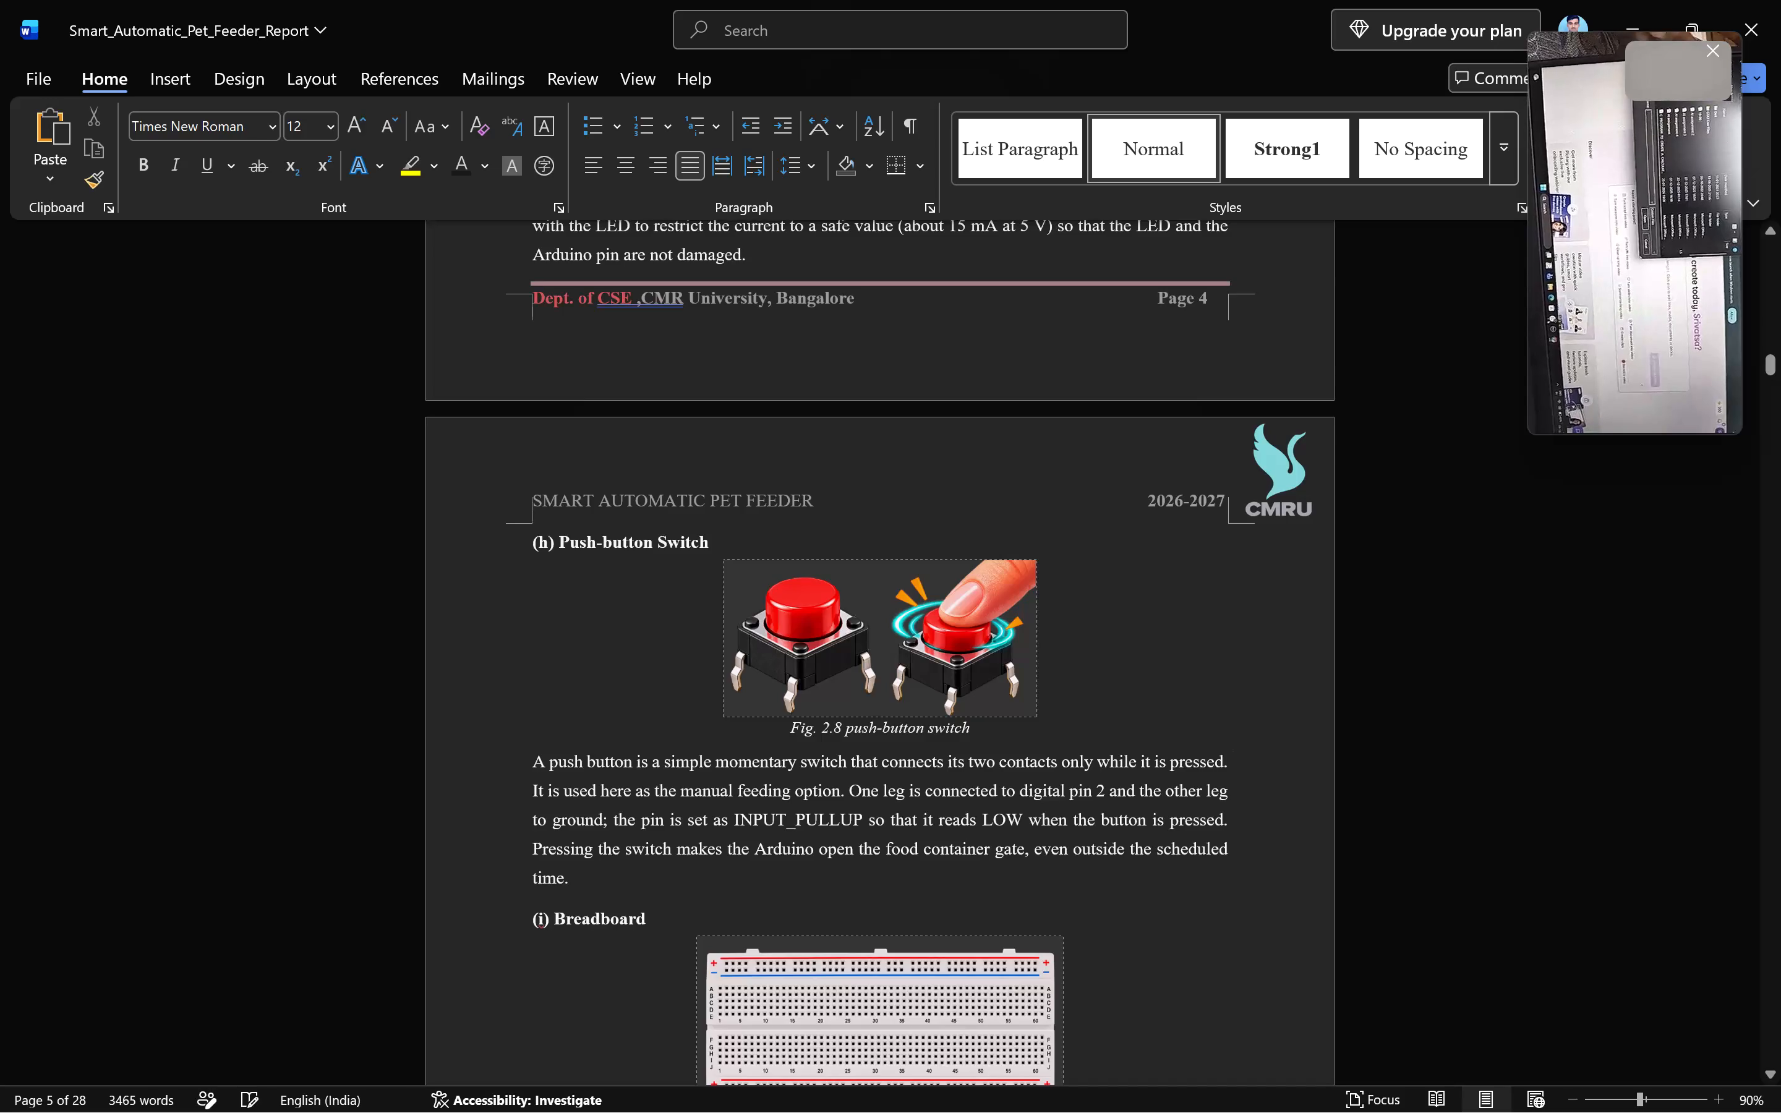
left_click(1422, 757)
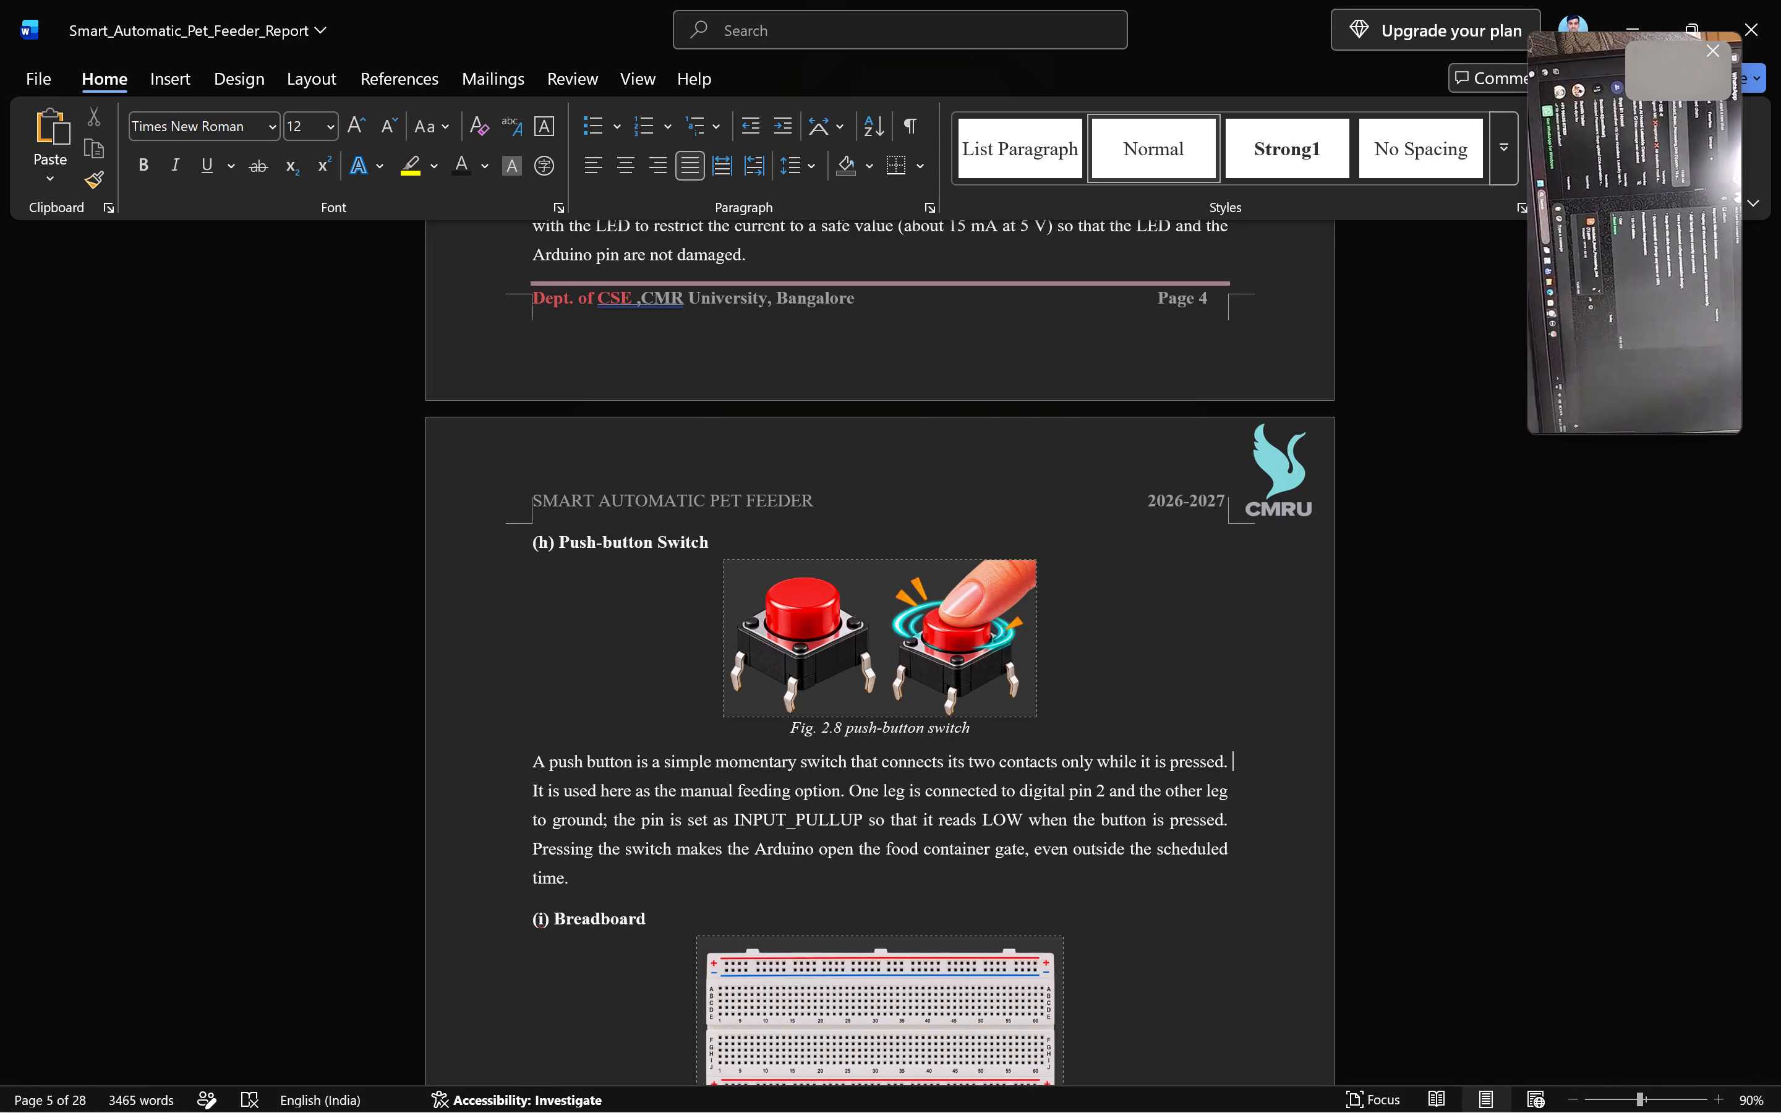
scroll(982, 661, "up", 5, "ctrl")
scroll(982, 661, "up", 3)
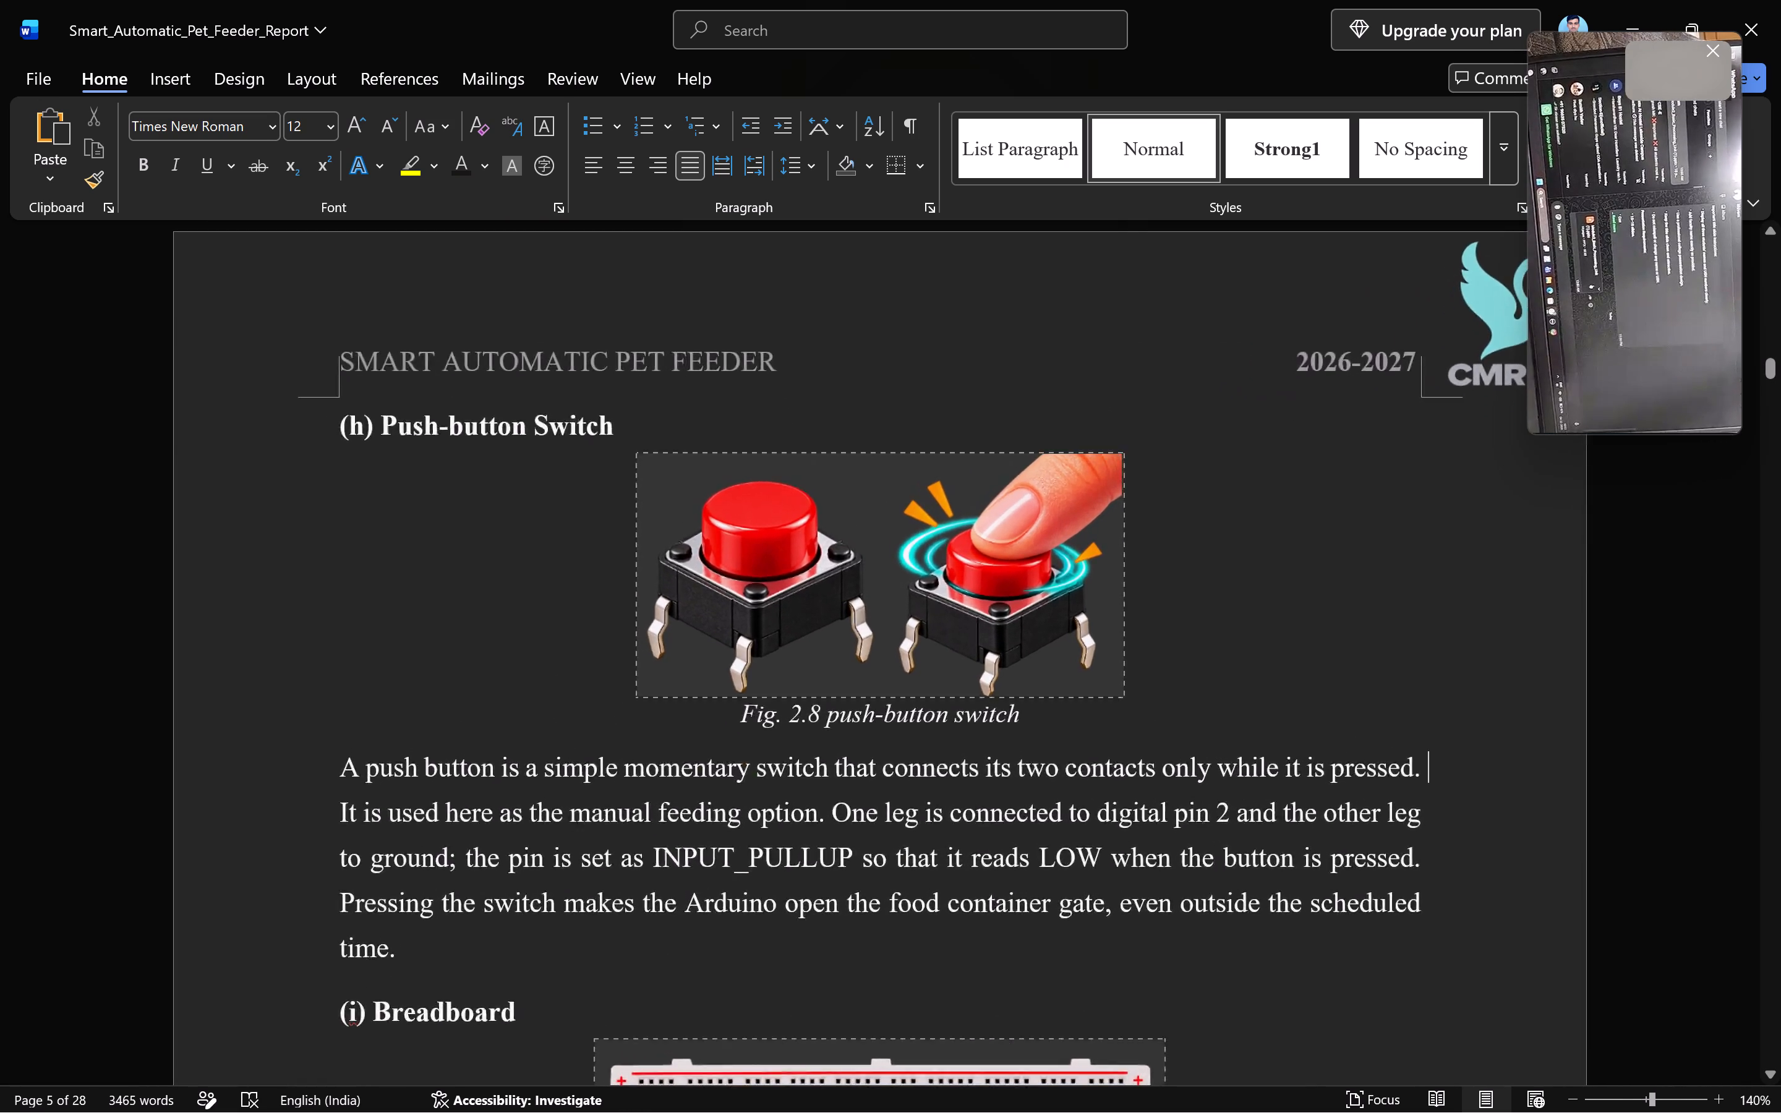